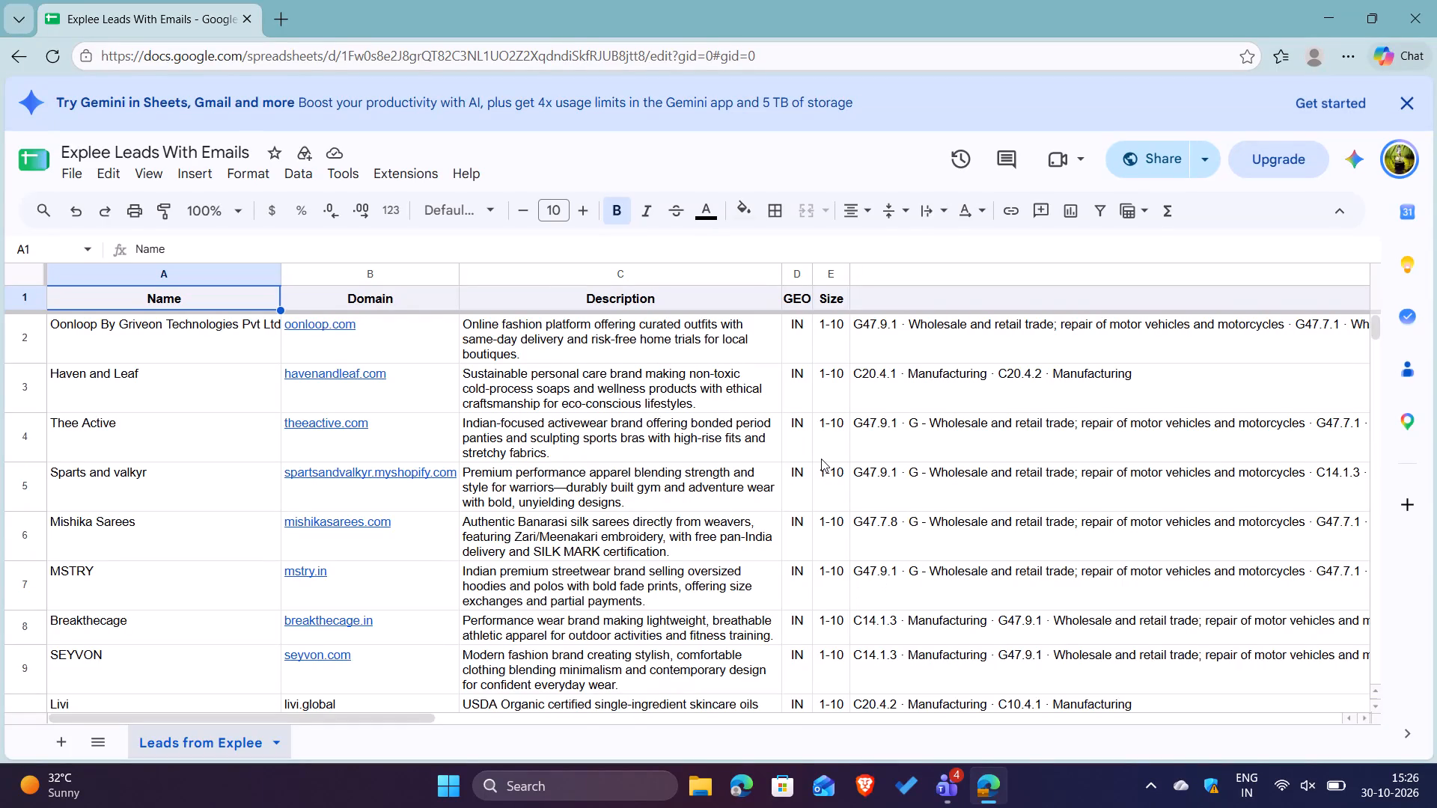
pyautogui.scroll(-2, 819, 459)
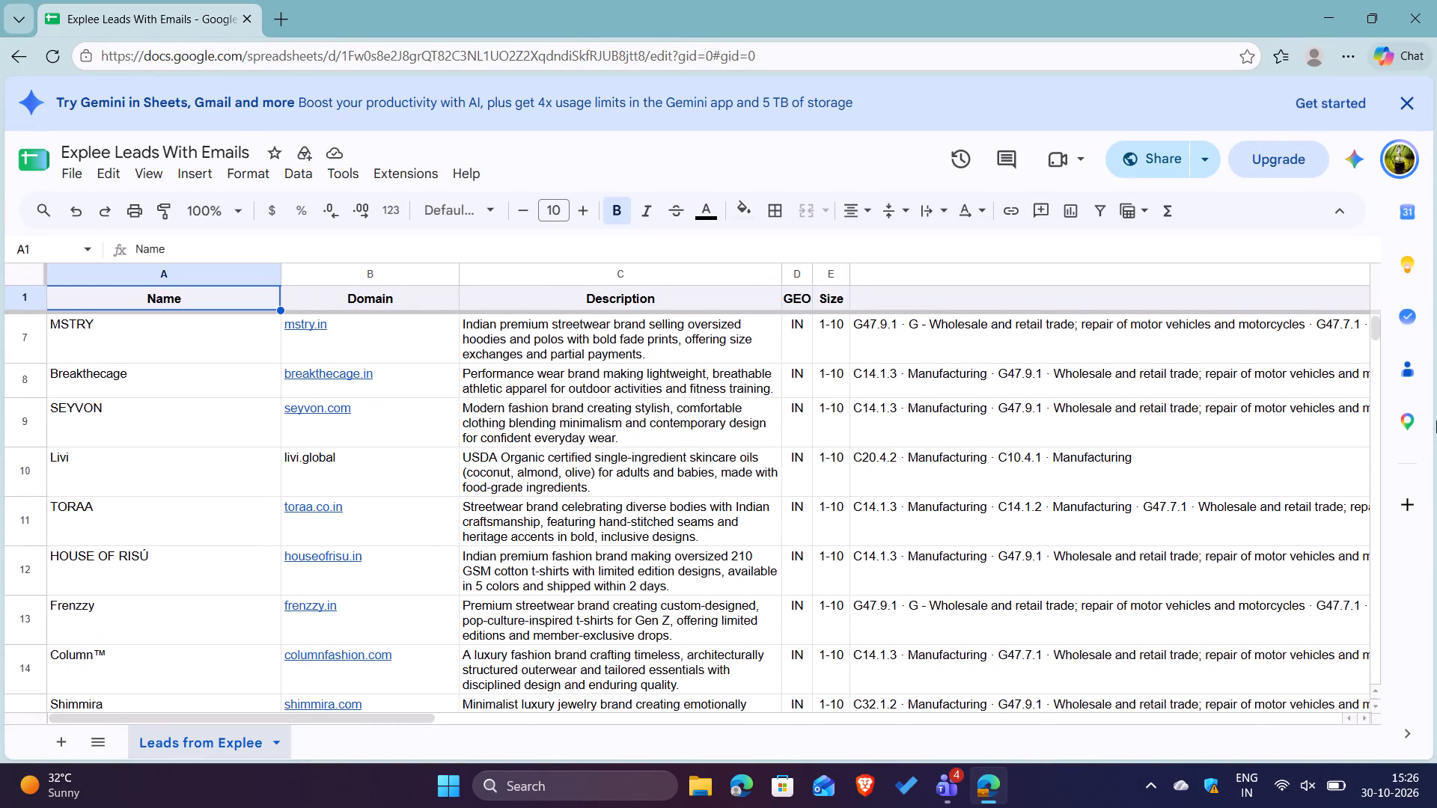
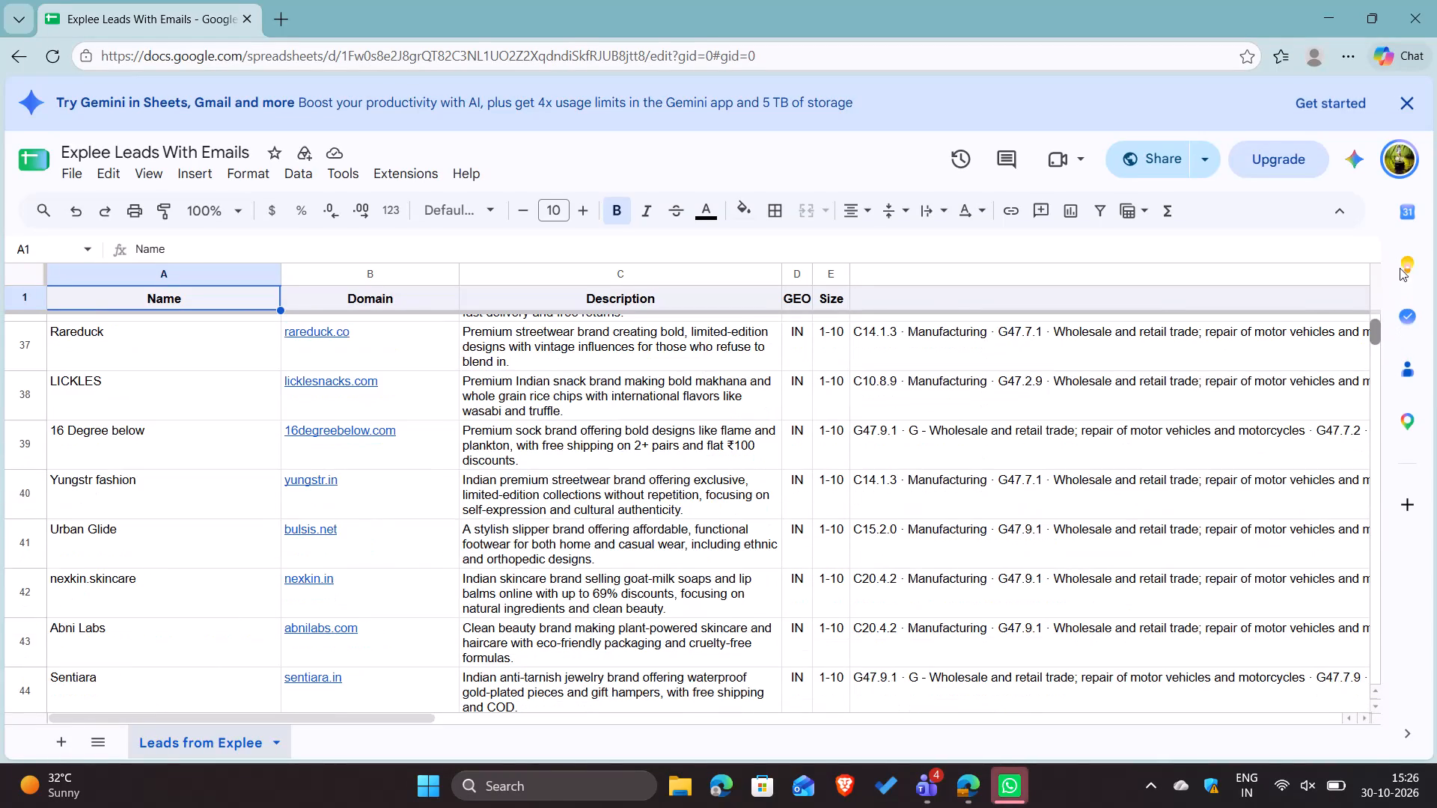
# Examine the leads list and its city, email, contact number and remark columns to find the next unchecked company.
pyautogui.scroll(-1, 567, 368)
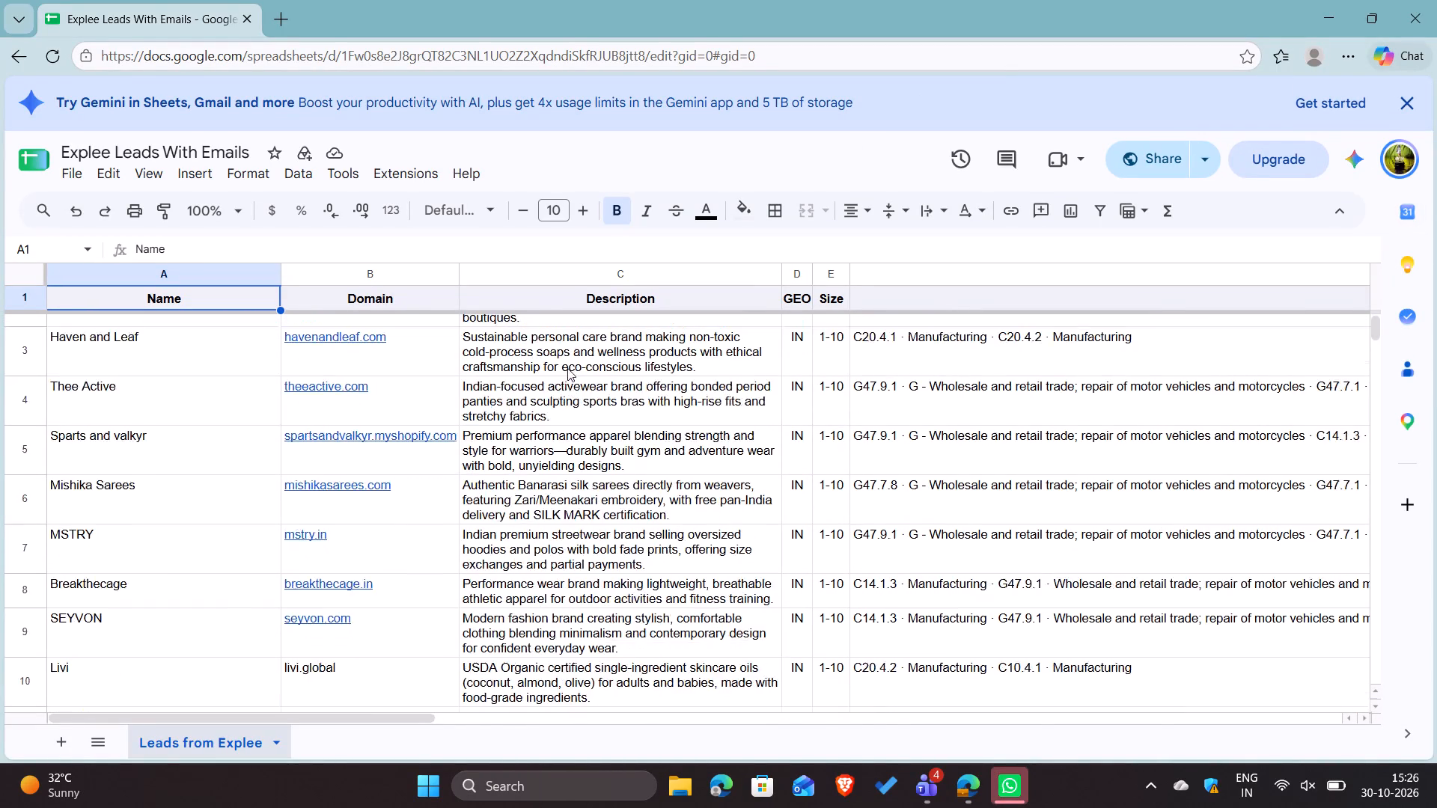
pyautogui.scroll(-6, 567, 368)
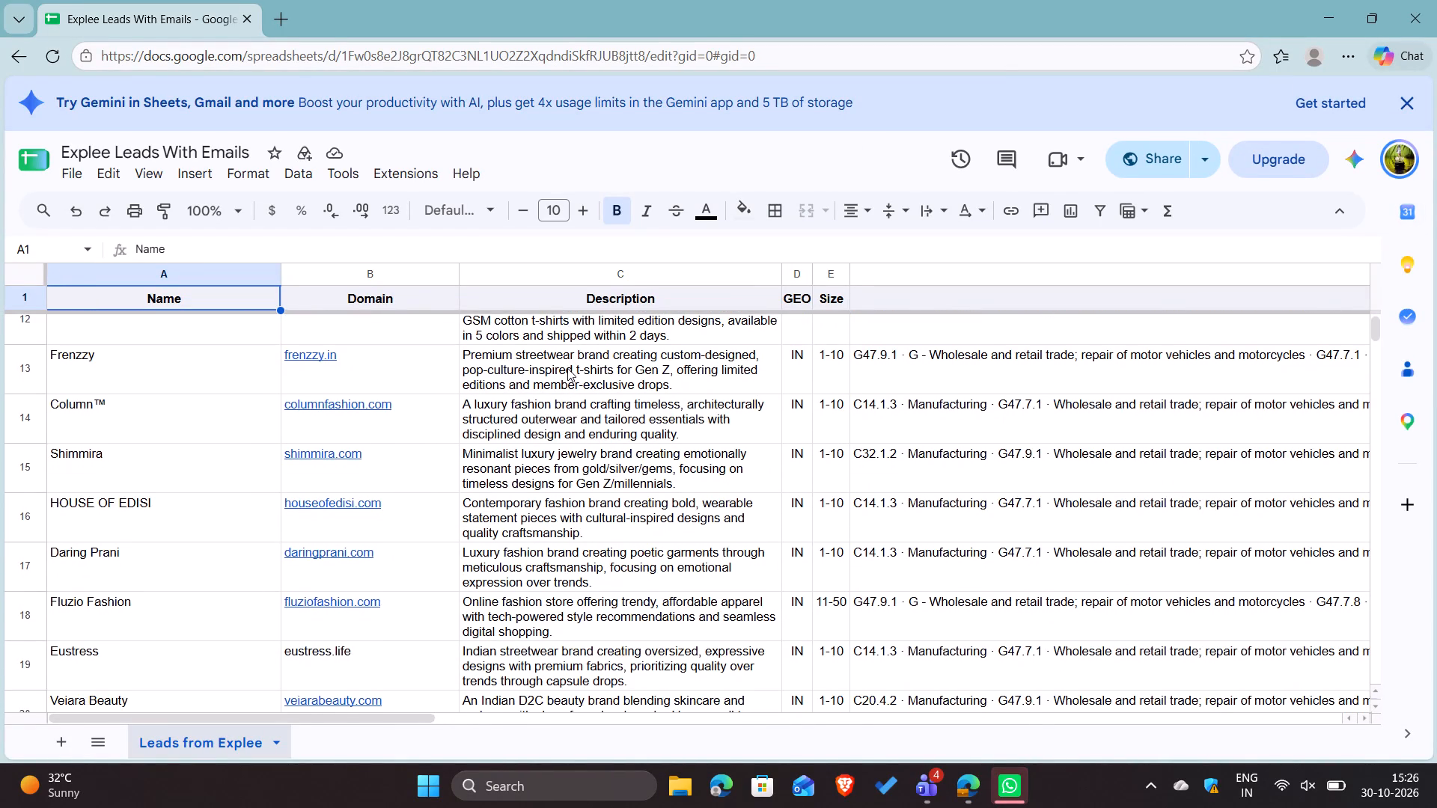
pyautogui.scroll(-1, 567, 368)
pyautogui.hscroll(-2, 461, 453)
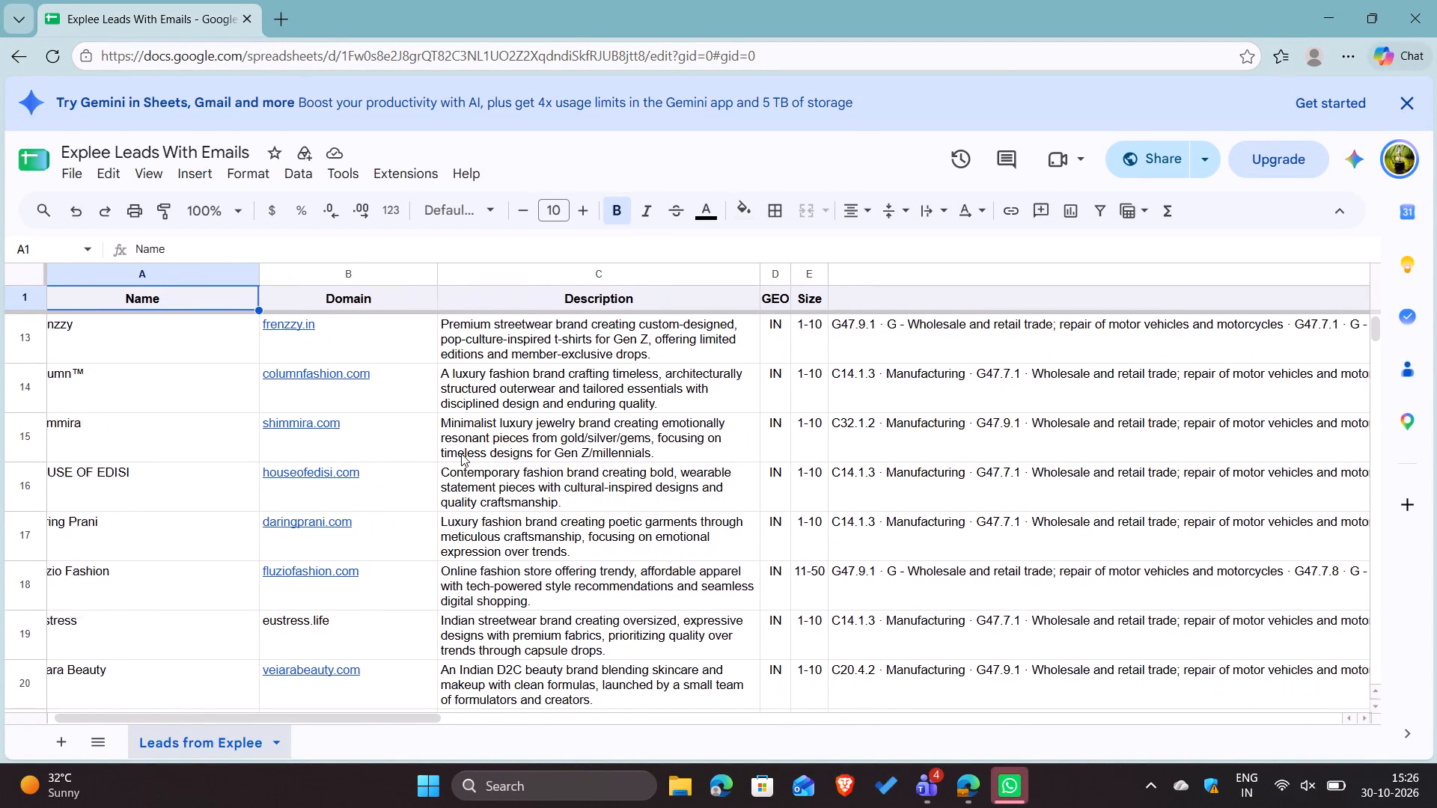
pyautogui.hscroll(-6, 461, 453)
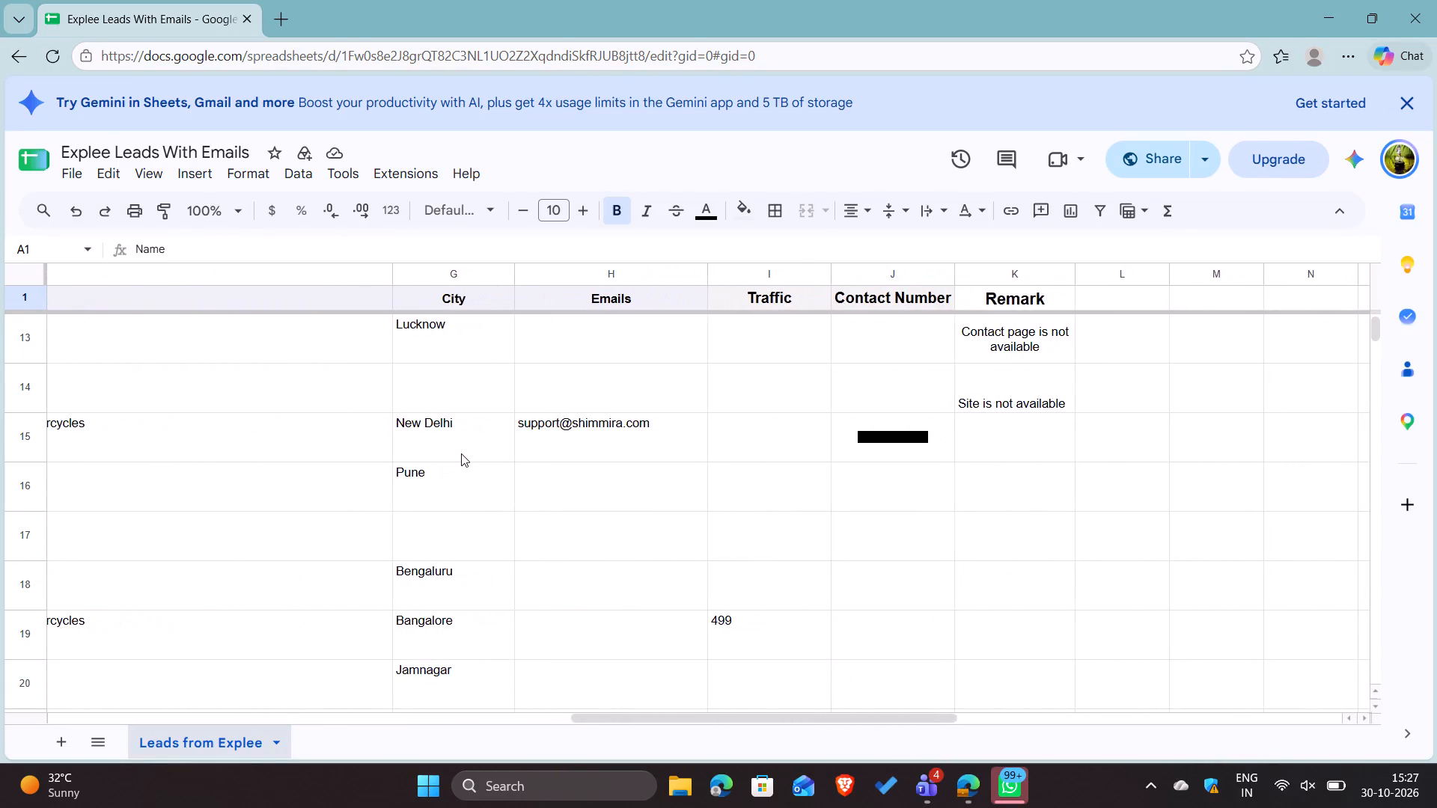
pyautogui.hscroll(6, 461, 453)
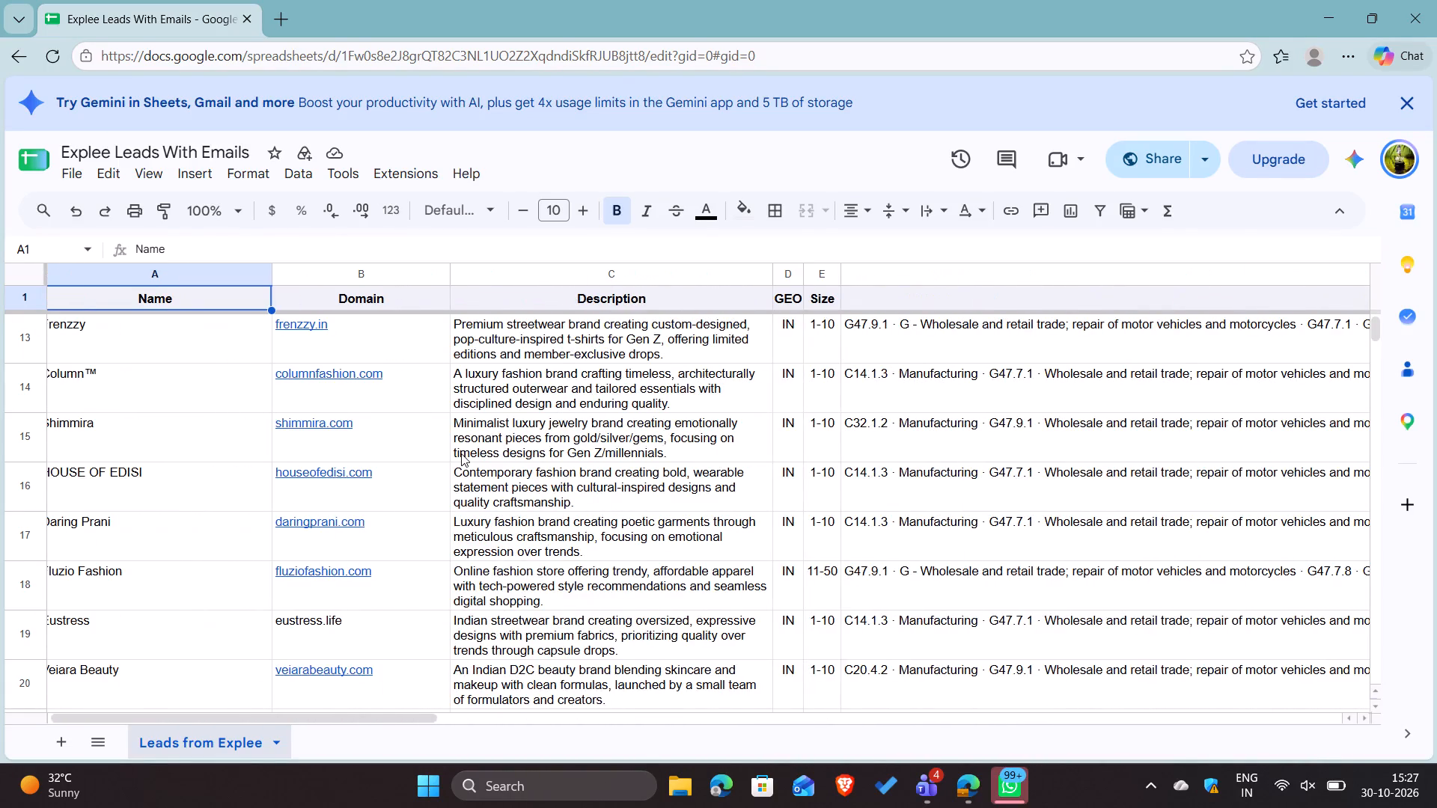
# Open the HOUSE OF EDISI website from its domain link in row 16.
pyautogui.click(320, 476)
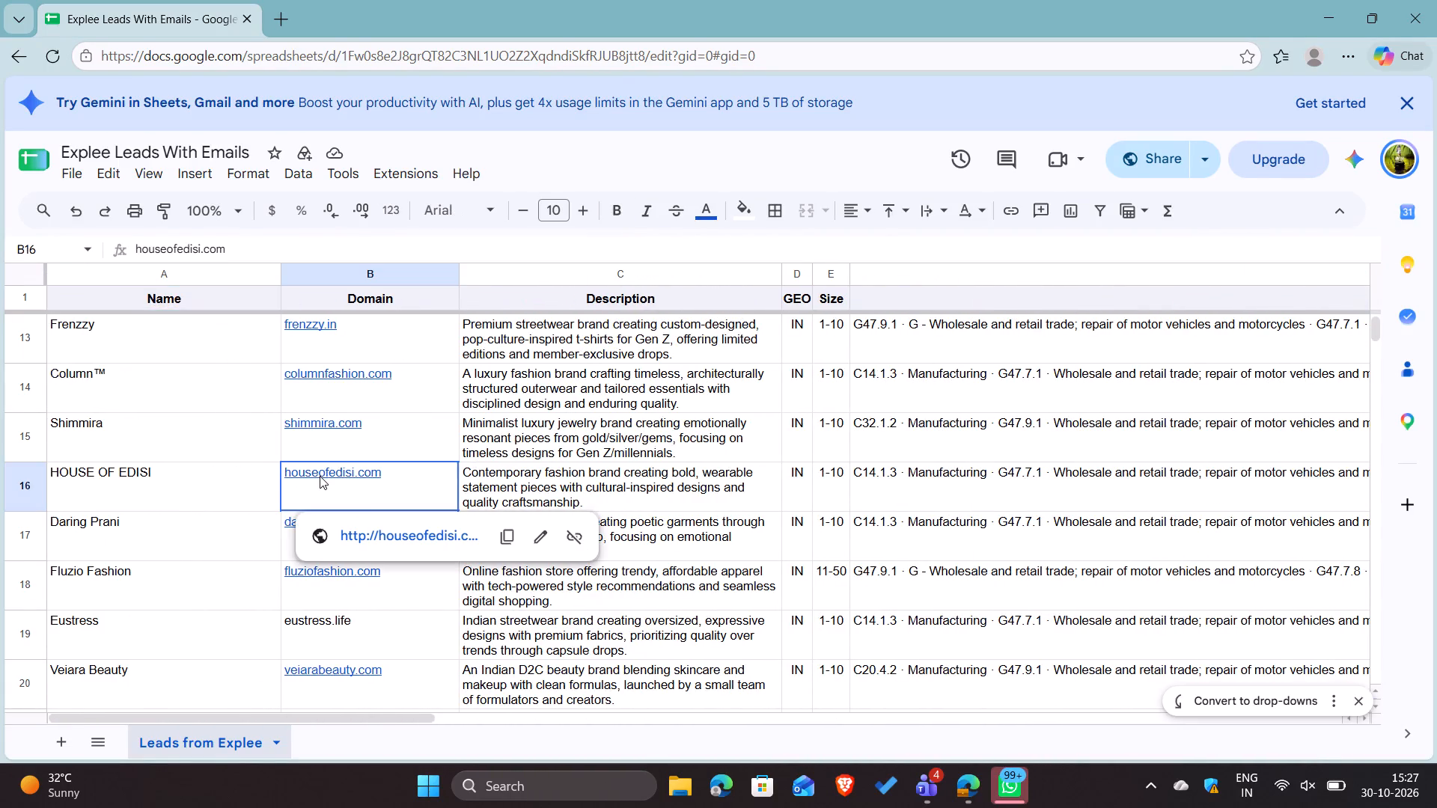
pyautogui.click(400, 533)
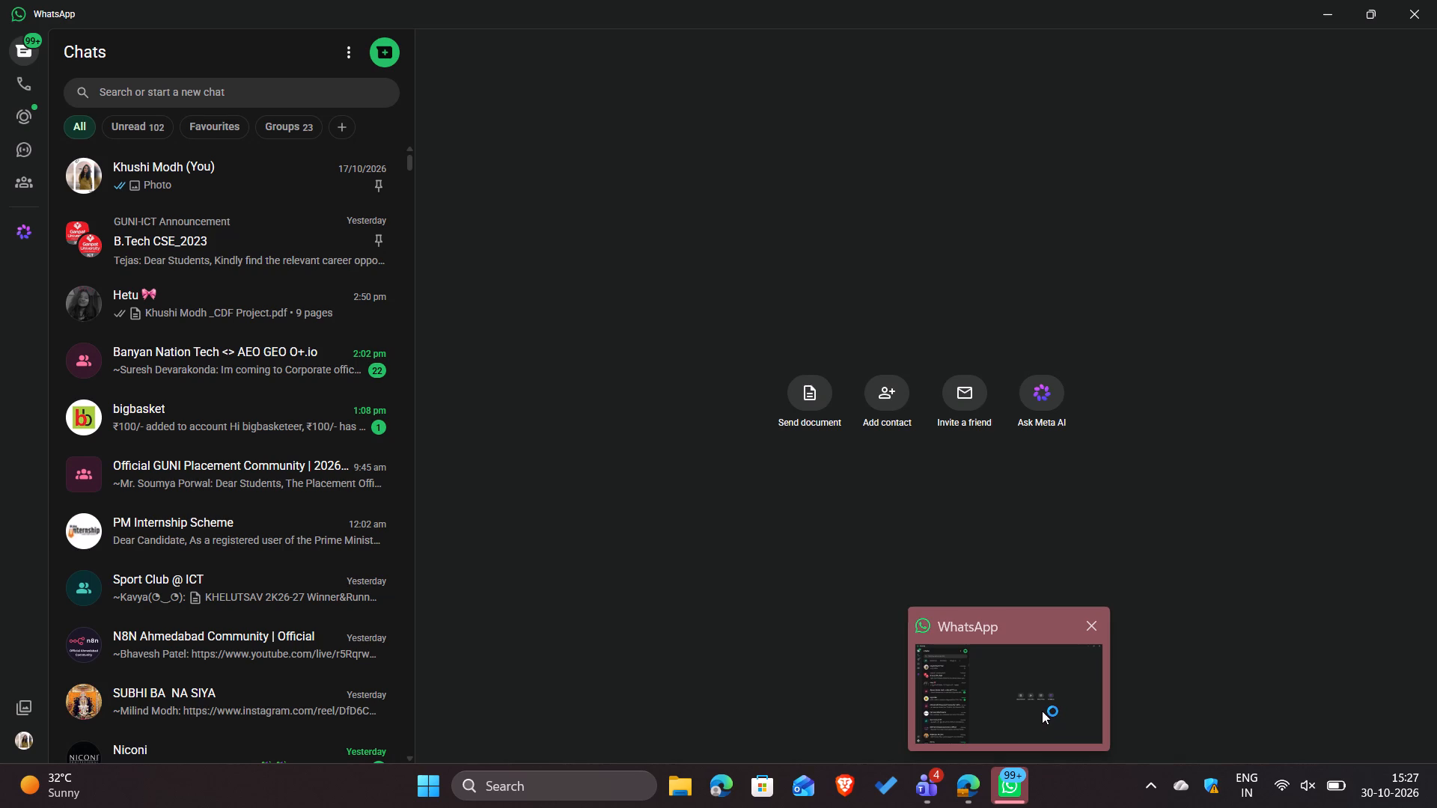
# Close the WhatsApp window.
pyautogui.click(1096, 617)
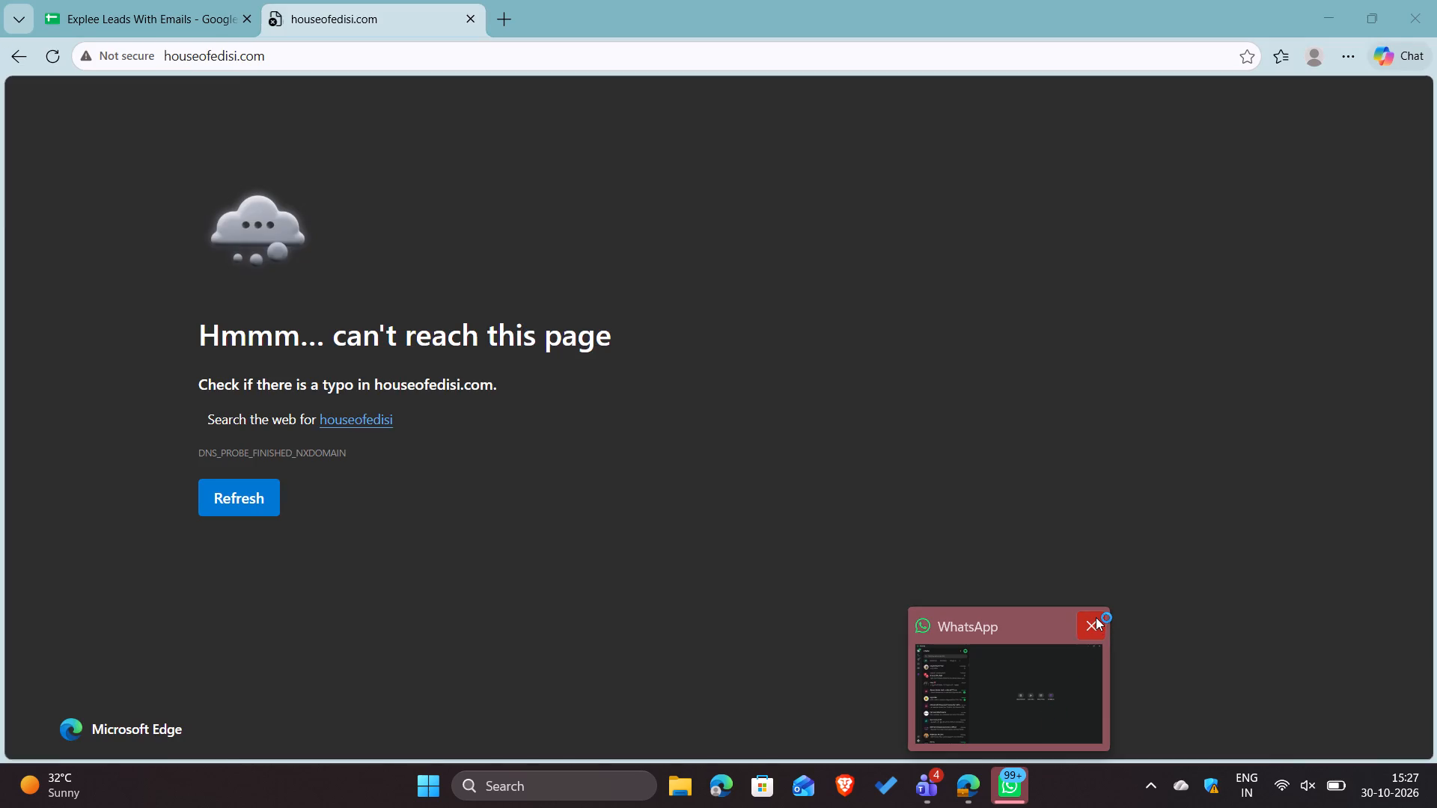
# Reload the houseofedisi.com page to check whether it loads, and close its tab to return to the spreadsheet.
pyautogui.click(43, 56)
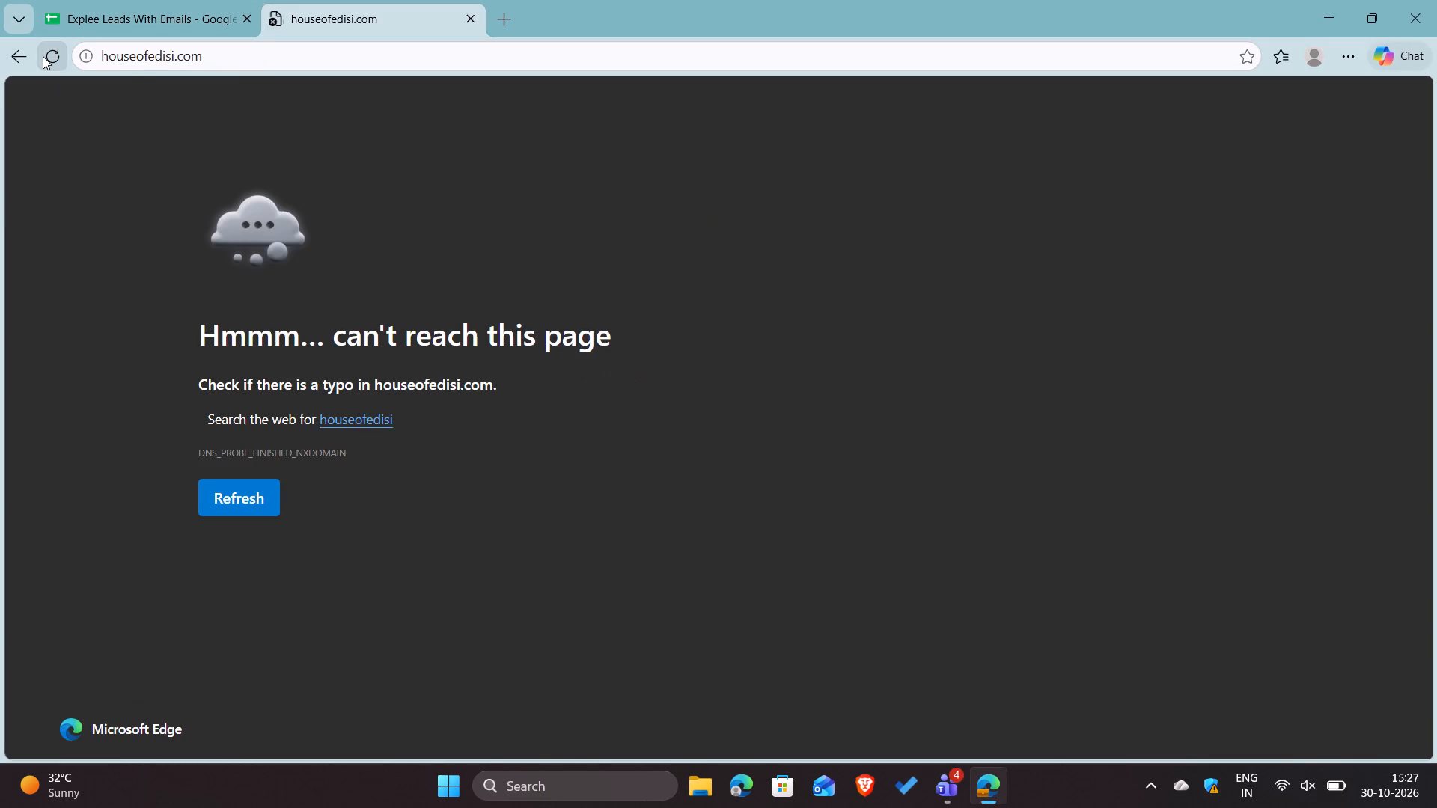
pyautogui.click(43, 56)
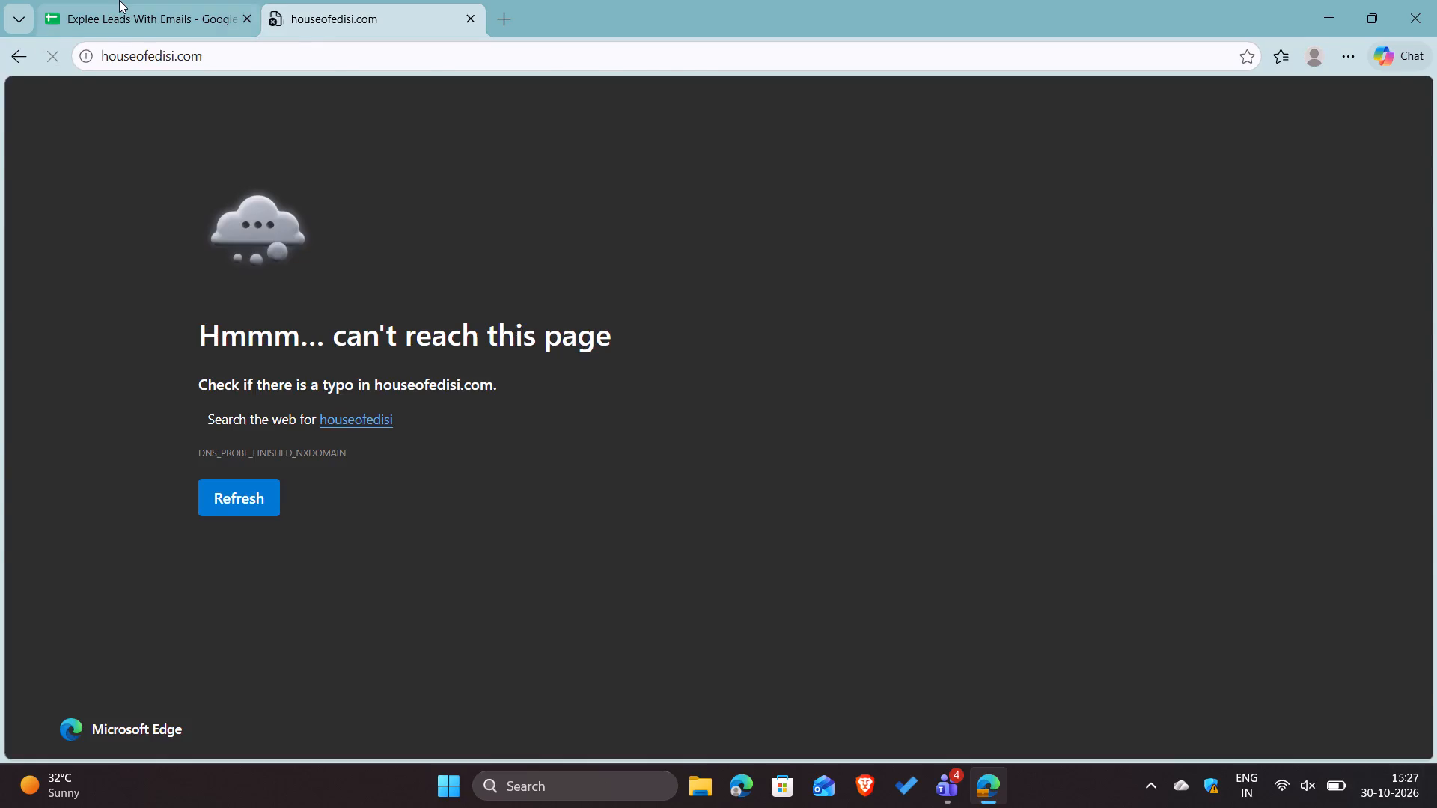
pyautogui.click(119, 0)
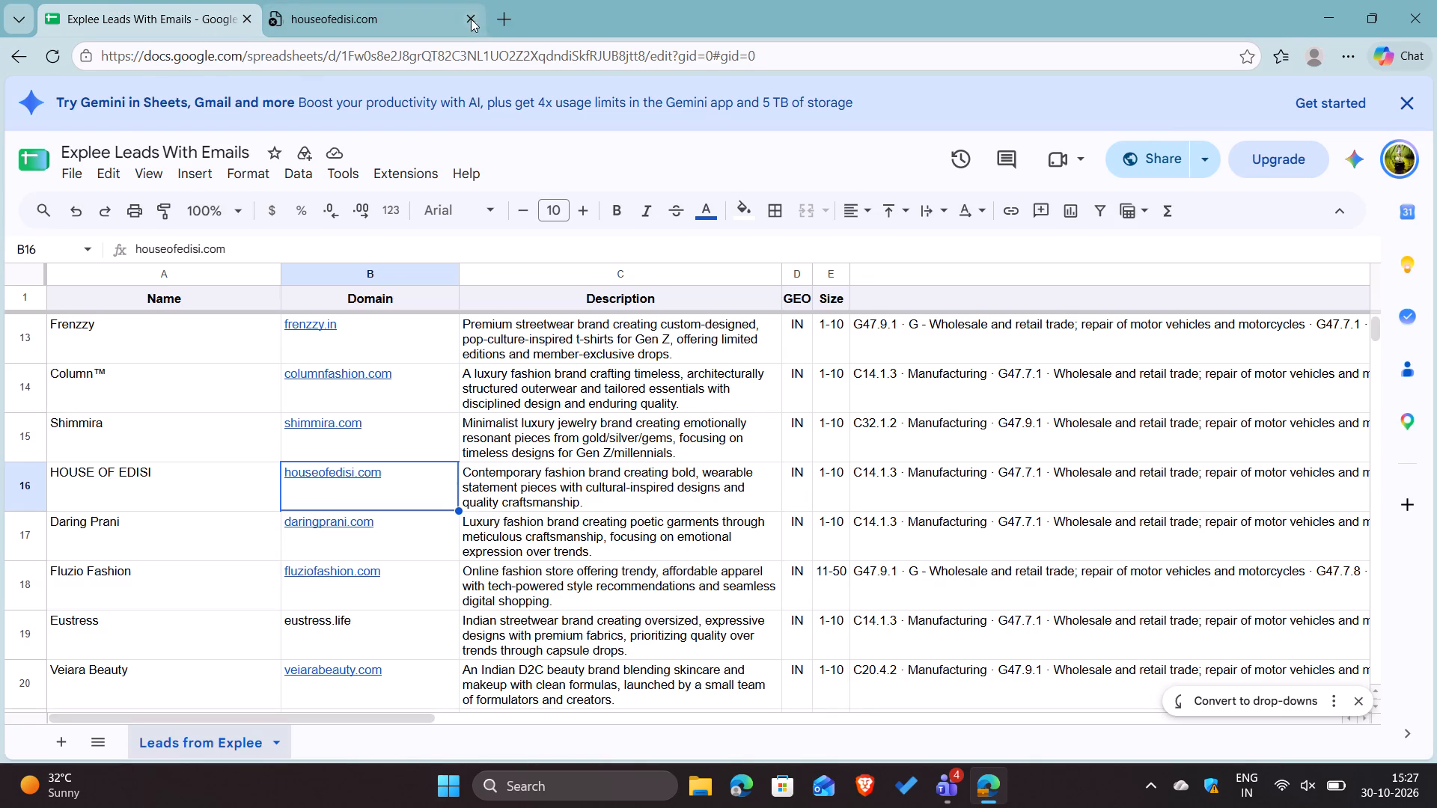
pyautogui.click(471, 19)
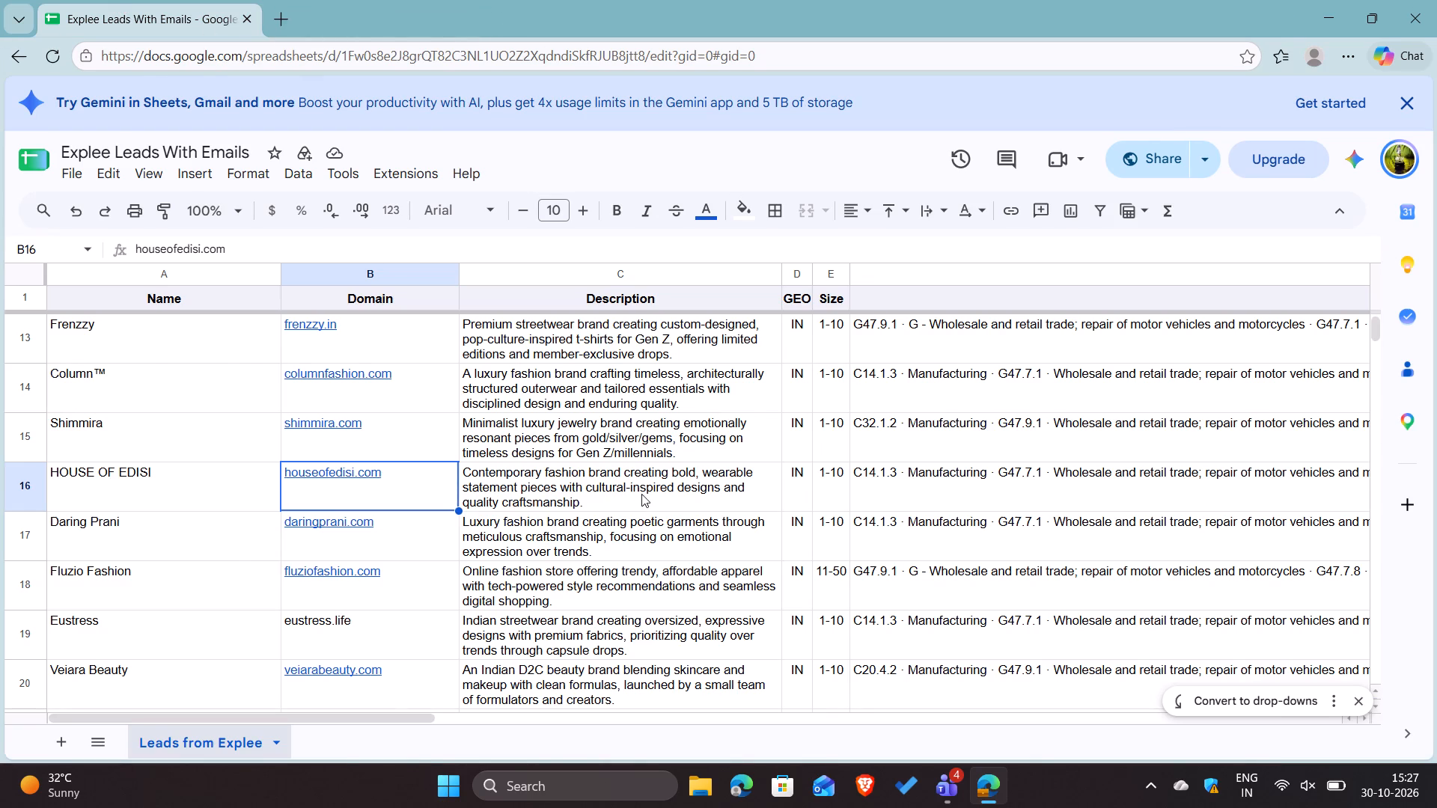
# Enter "Site is not working" as the remark for HOUSE OF EDISI in cell K16.
pyautogui.hscroll(-12, 641, 494)
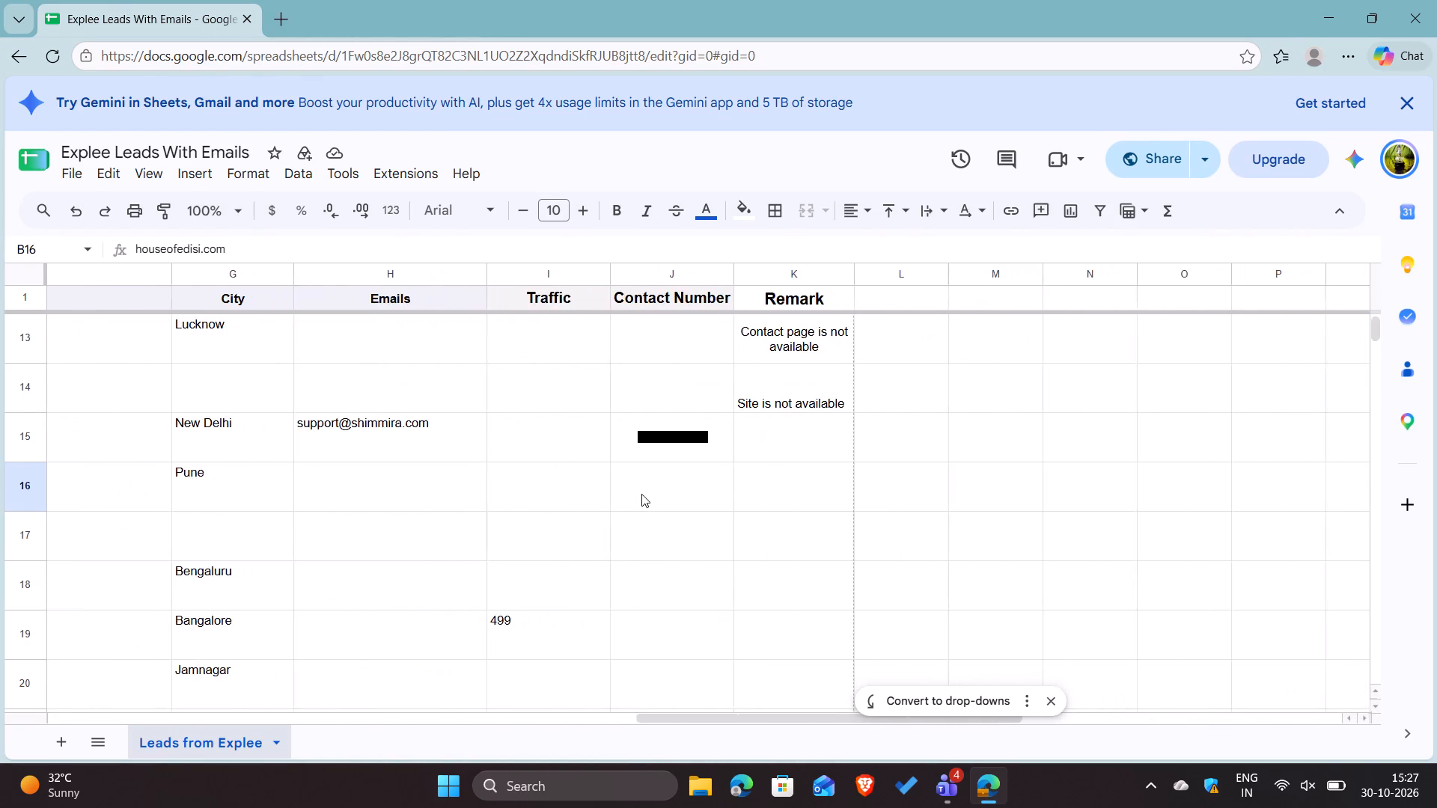
pyautogui.doubleClick(737, 478)
pyautogui.write('Su')
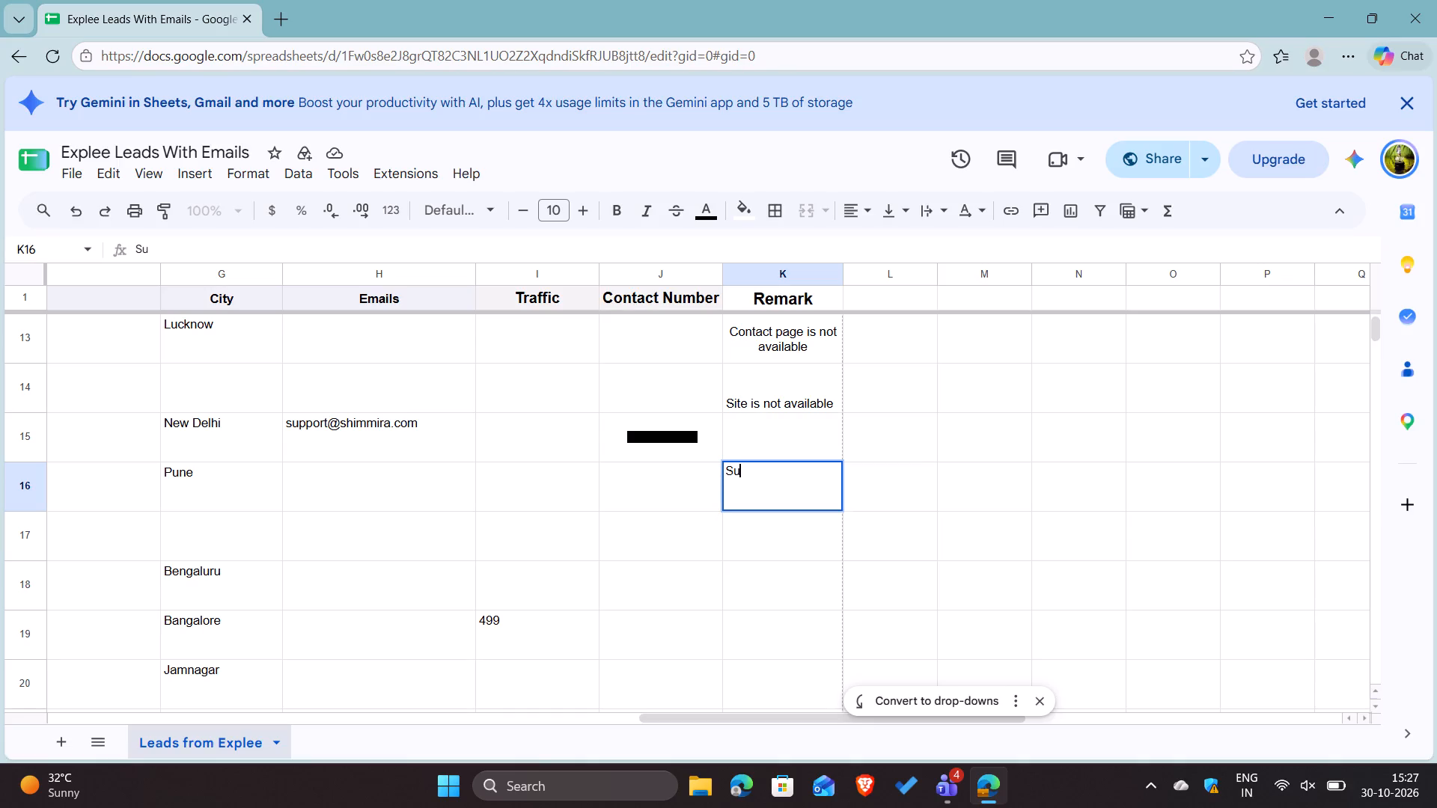
pyautogui.press('BackSpace')
pyautogui.write('ite is')
pyautogui.press('space')
pyautogui.write('n')
pyautogui.write('ot')
pyautogui.press('space')
pyautogui.scroll(2, 734, 483)
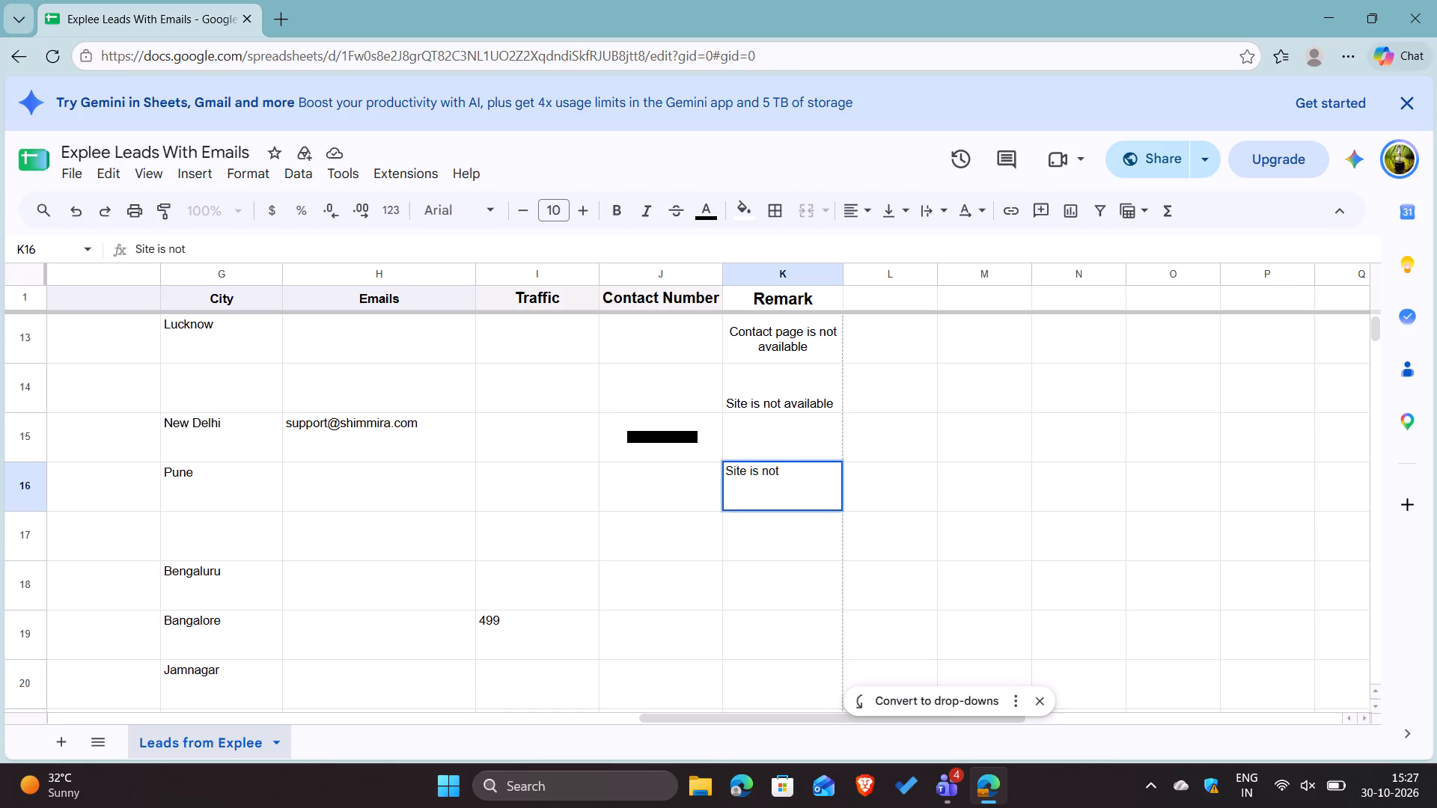
pyautogui.write('workinf')
pyautogui.press('BackSpace')
pyautogui.press('g')
pyautogui.click(760, 544)
# Open the Daring Prani website from its domain link in row 17.
pyautogui.hscroll(7, 760, 544)
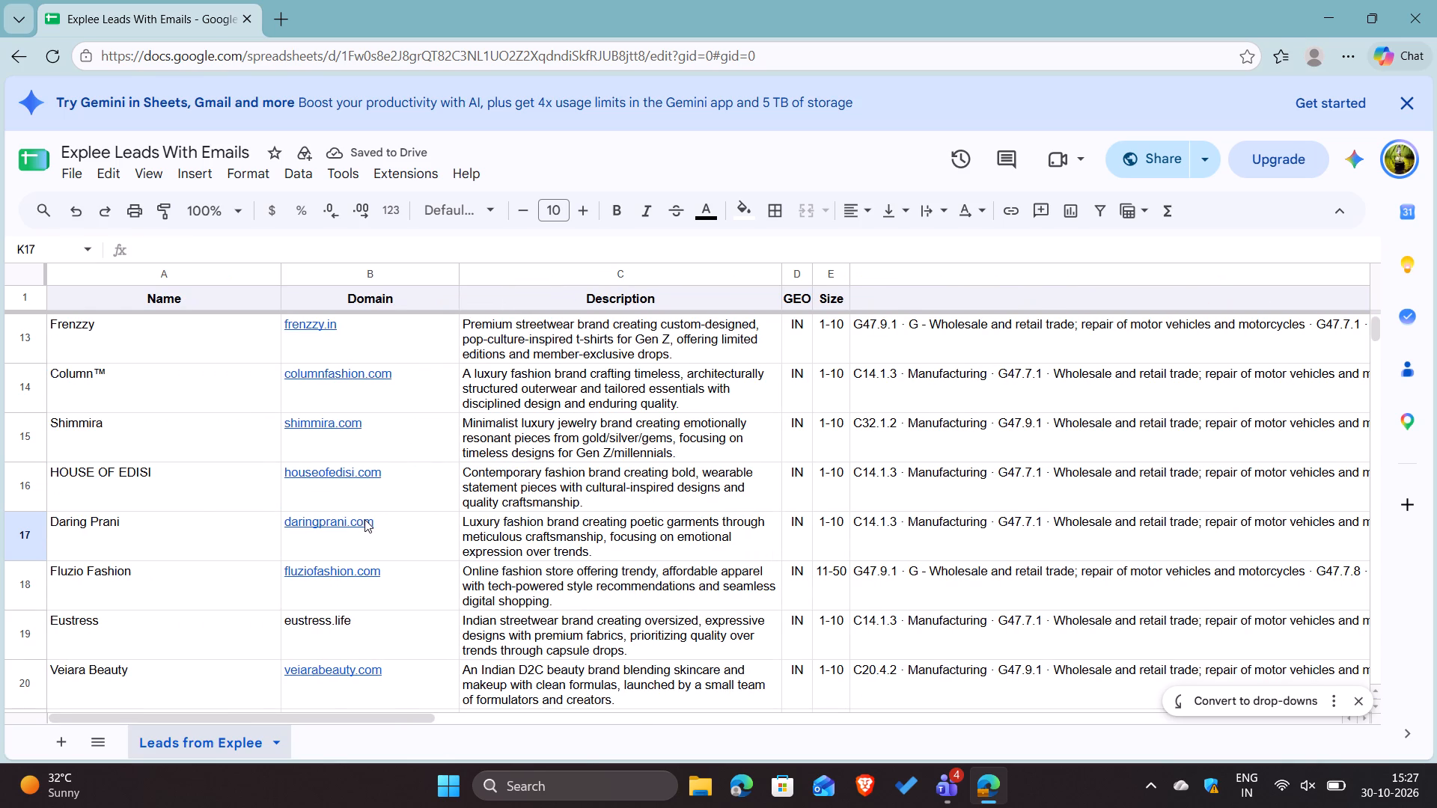
pyautogui.click(364, 519)
pyautogui.click(408, 584)
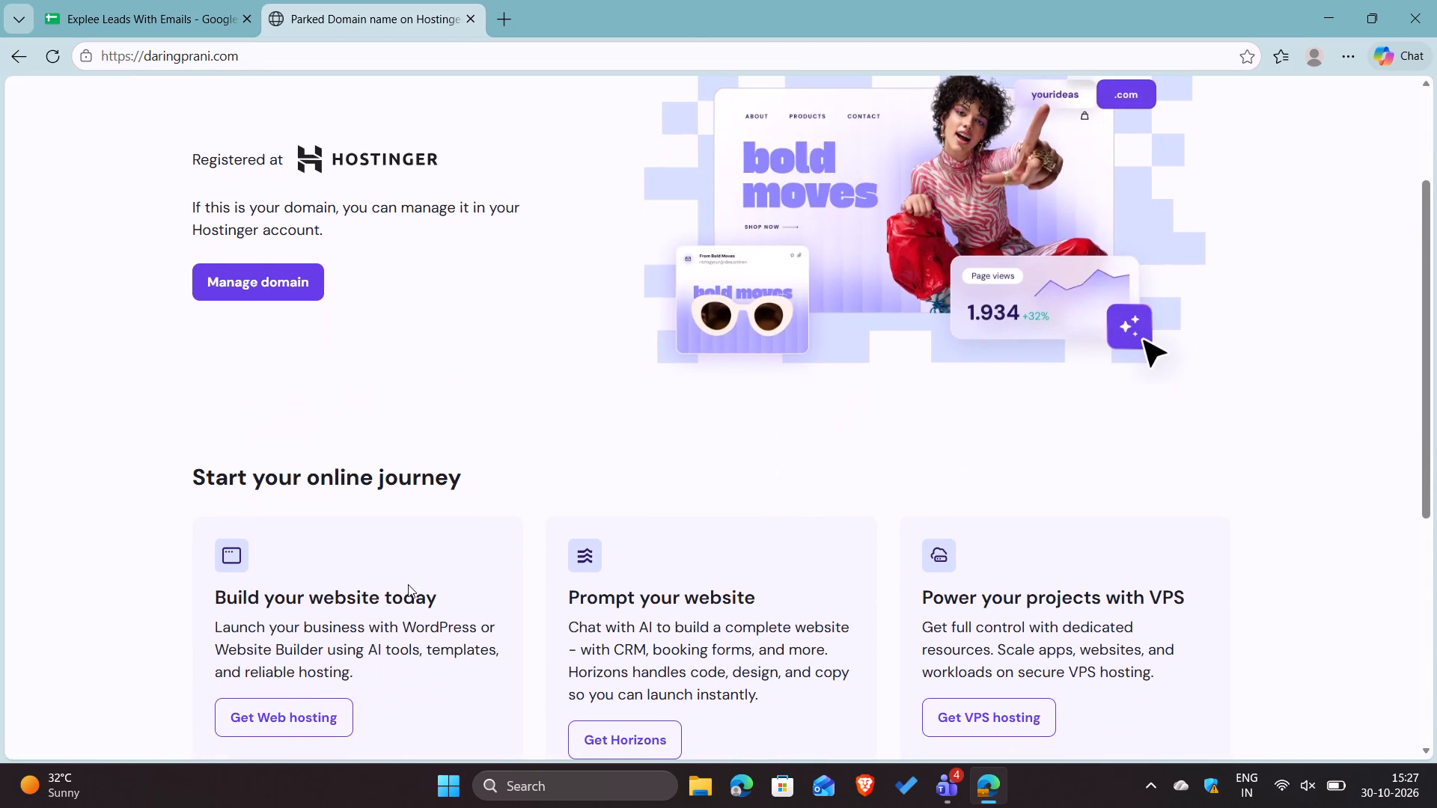
# Look through the daringprani.com page for the brand's contact details.
pyautogui.scroll(-1, 408, 584)
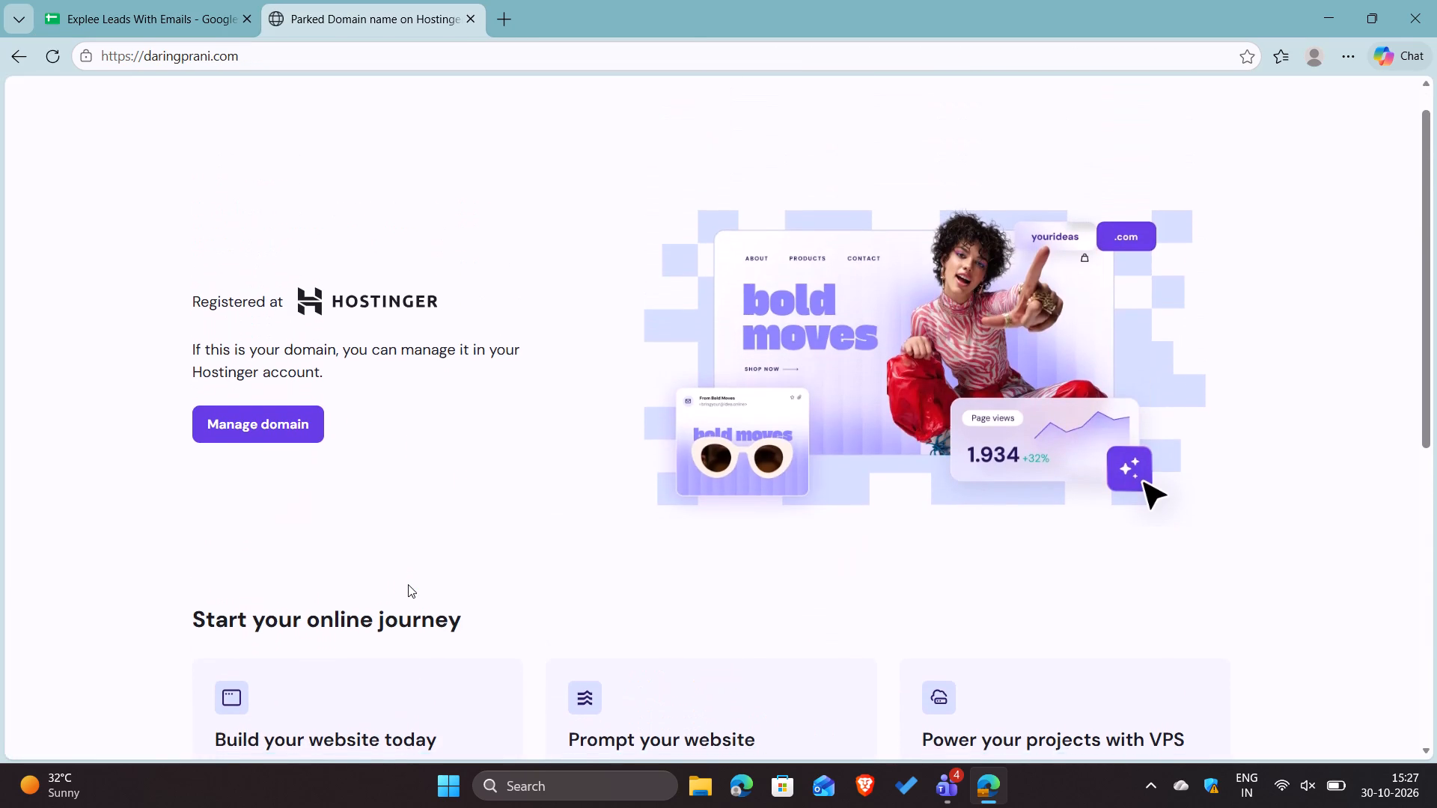
pyautogui.scroll(-8, 408, 584)
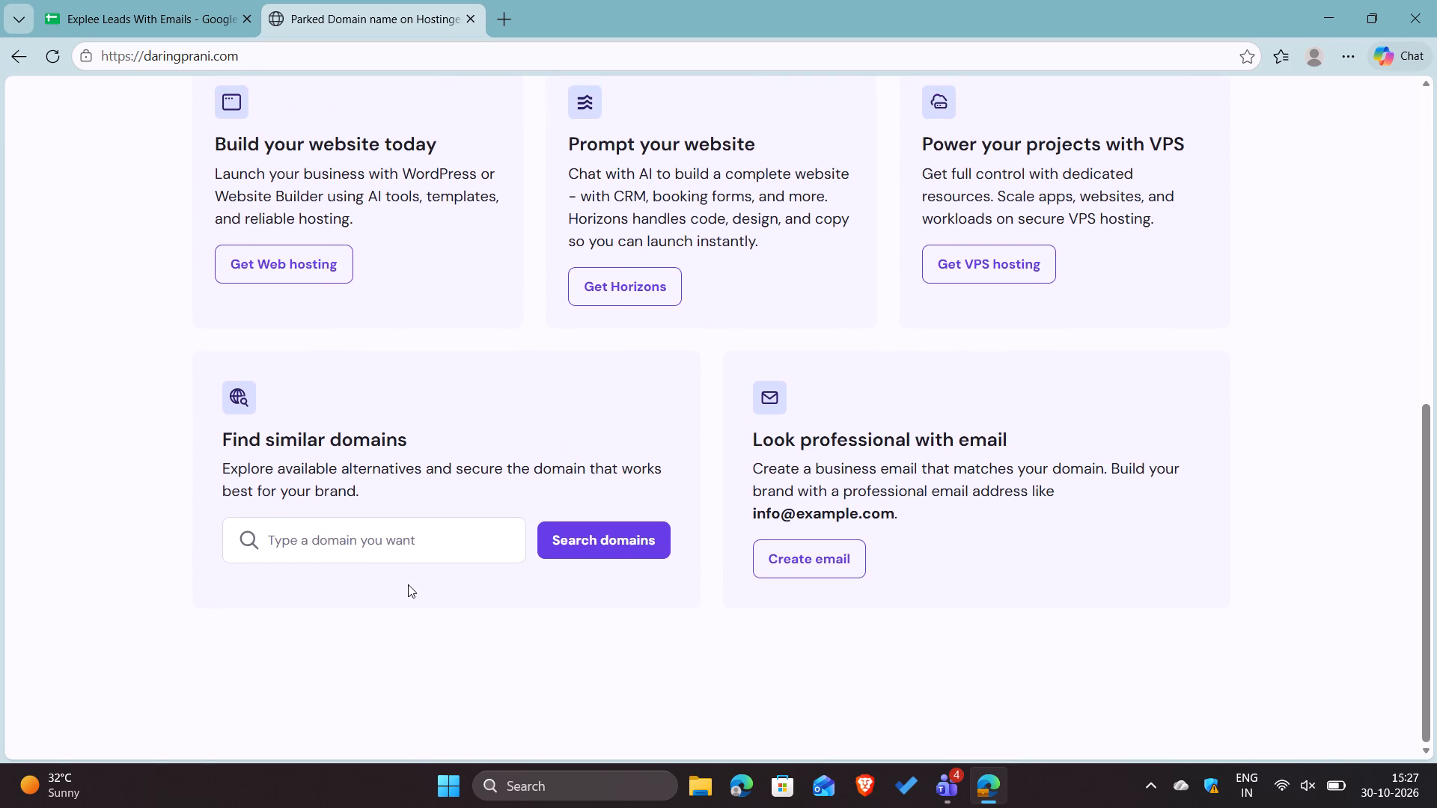
pyautogui.scroll(6, 408, 584)
pyautogui.scroll(-4, 408, 584)
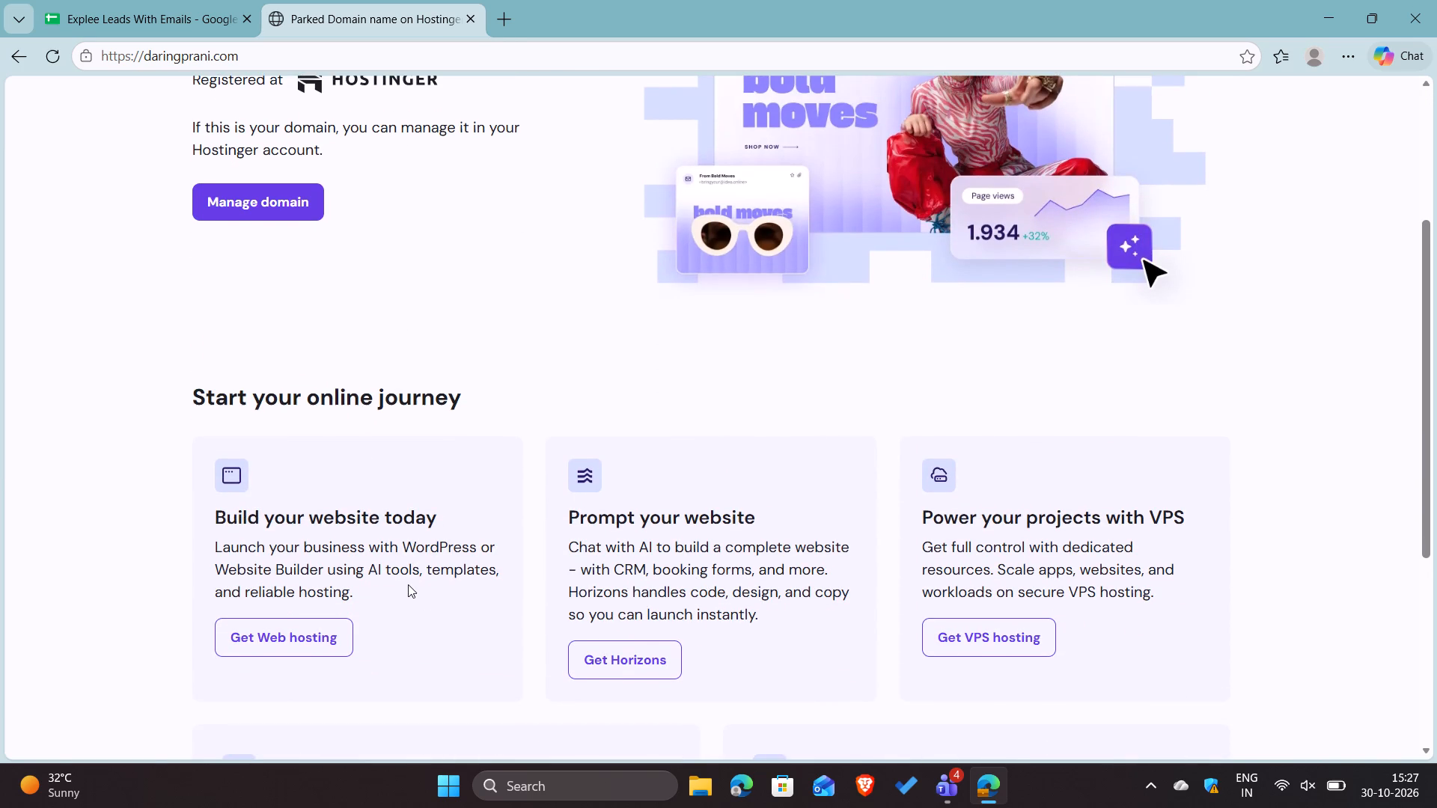
pyautogui.scroll(-6, 408, 584)
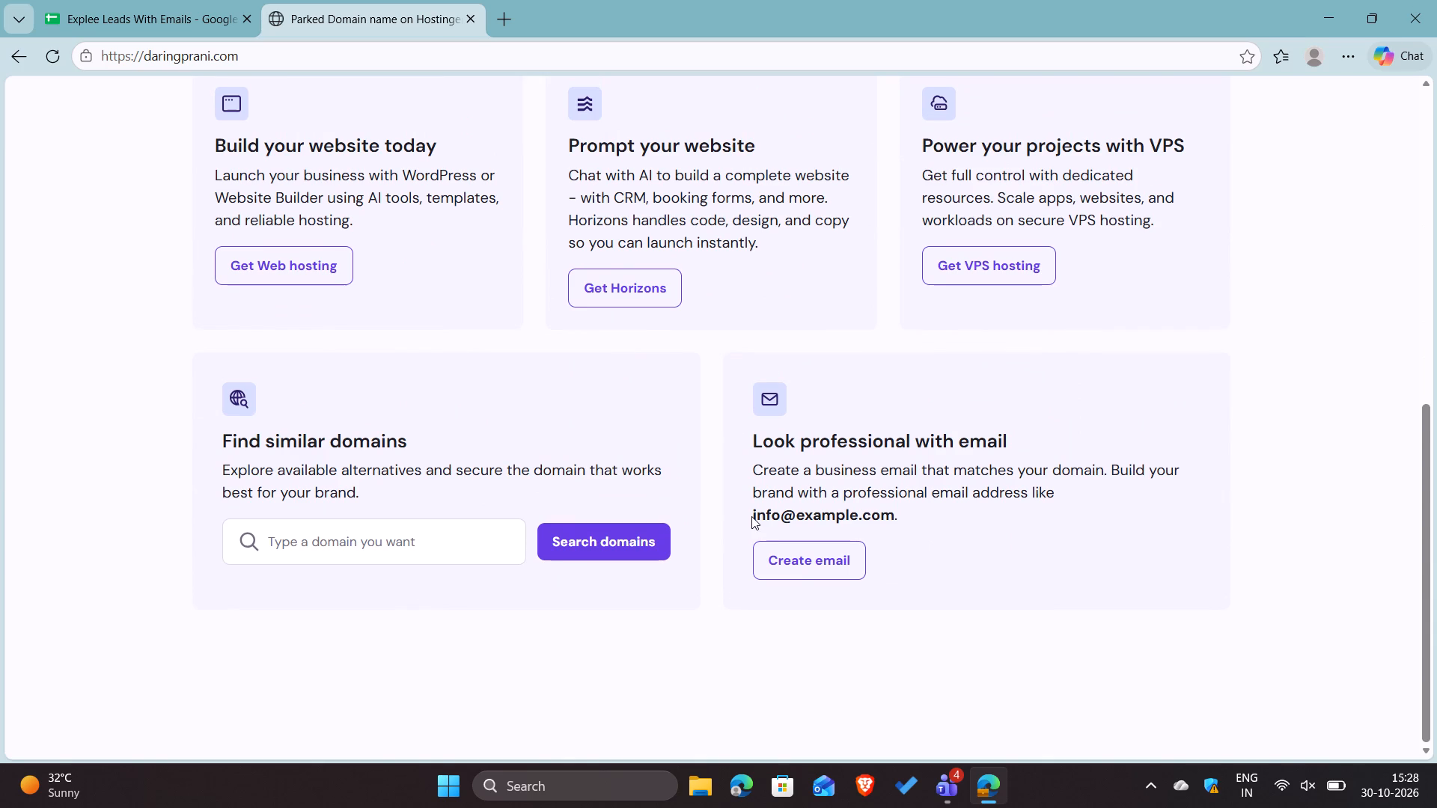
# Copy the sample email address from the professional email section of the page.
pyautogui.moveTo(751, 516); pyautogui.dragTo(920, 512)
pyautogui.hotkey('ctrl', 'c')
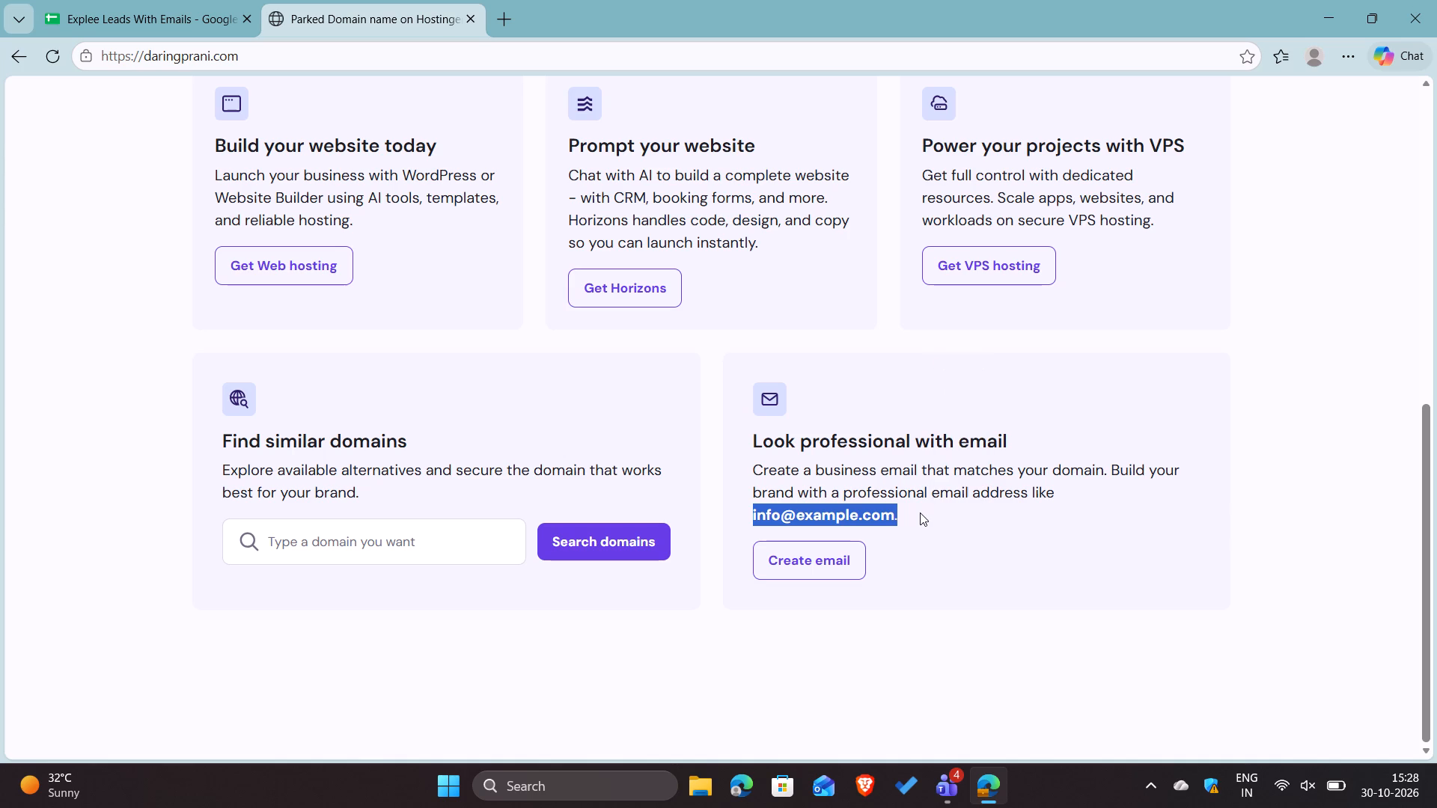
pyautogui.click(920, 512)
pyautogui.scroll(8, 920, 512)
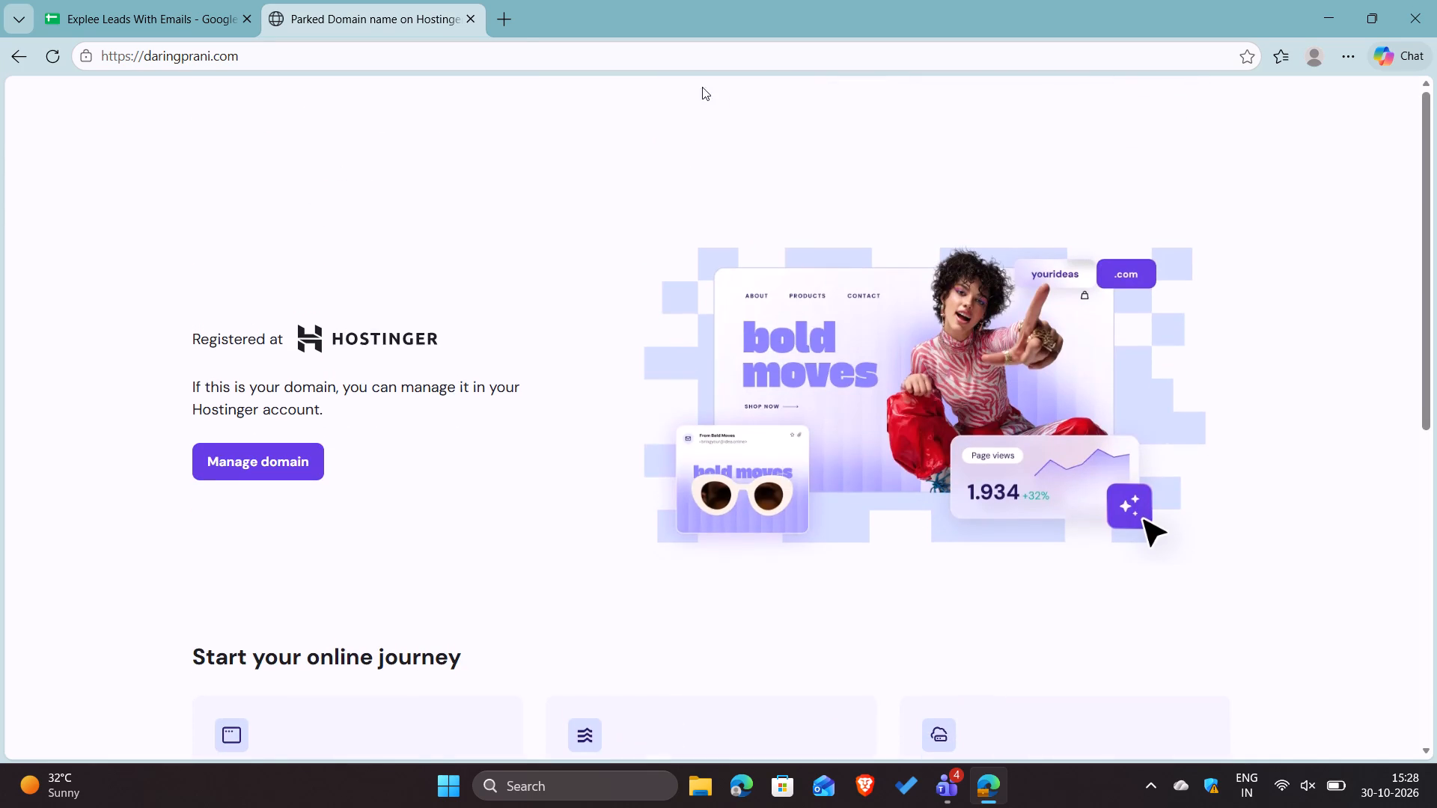
# Return to the leads spreadsheet and enter a remark about the site's status for Daring Prani in cell K17.
pyautogui.click(88, 6)
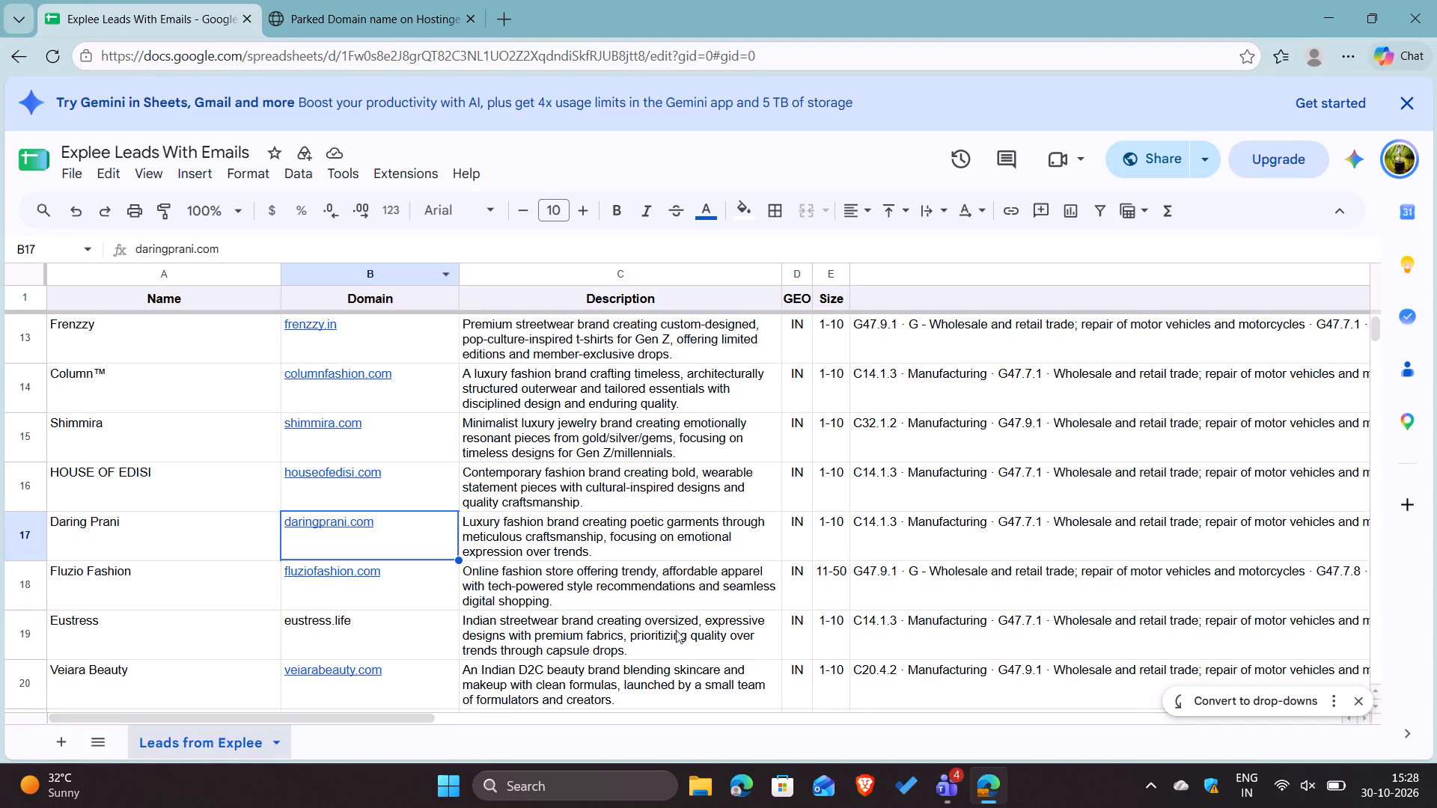
pyautogui.hscroll(-8, 607, 526)
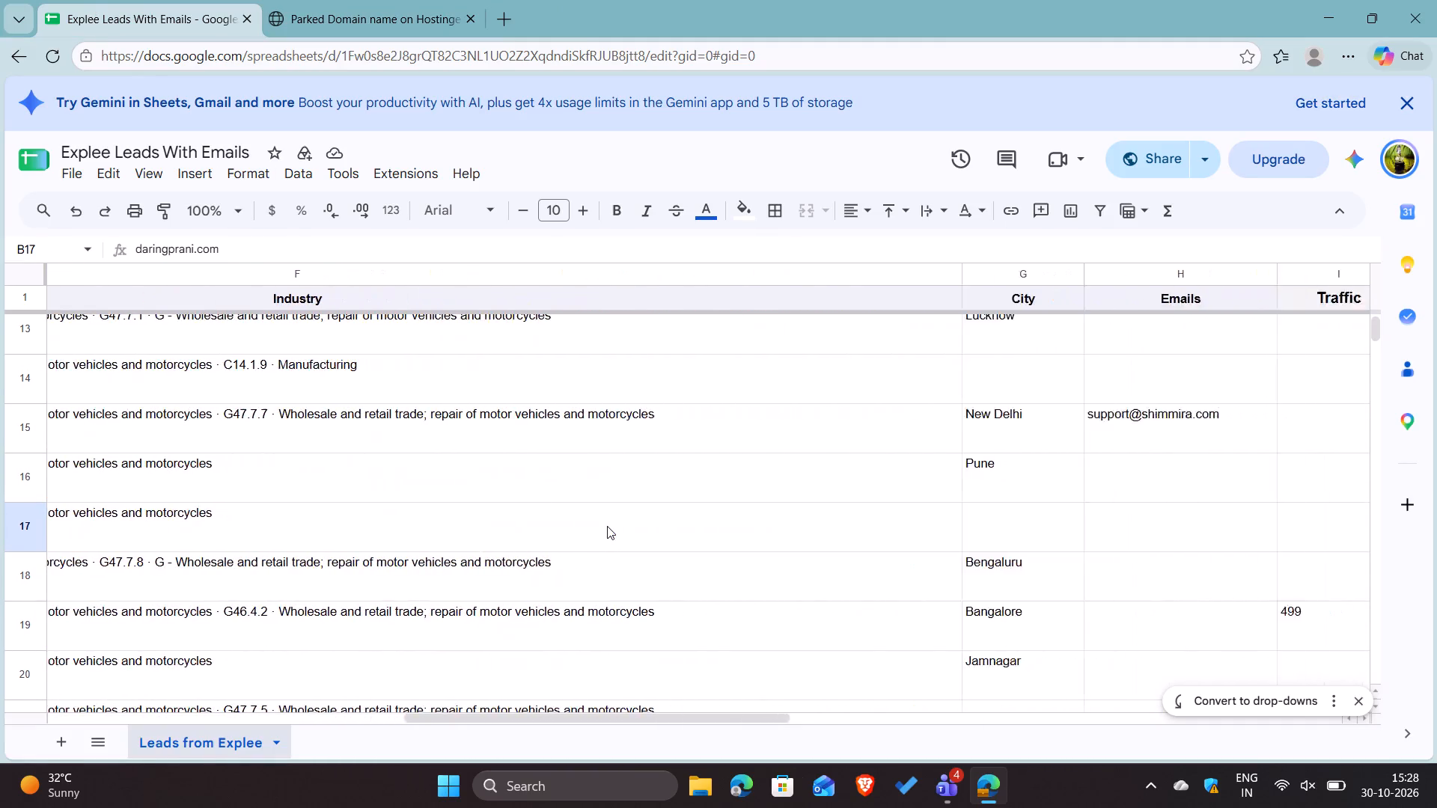
pyautogui.hscroll(-5, 607, 526)
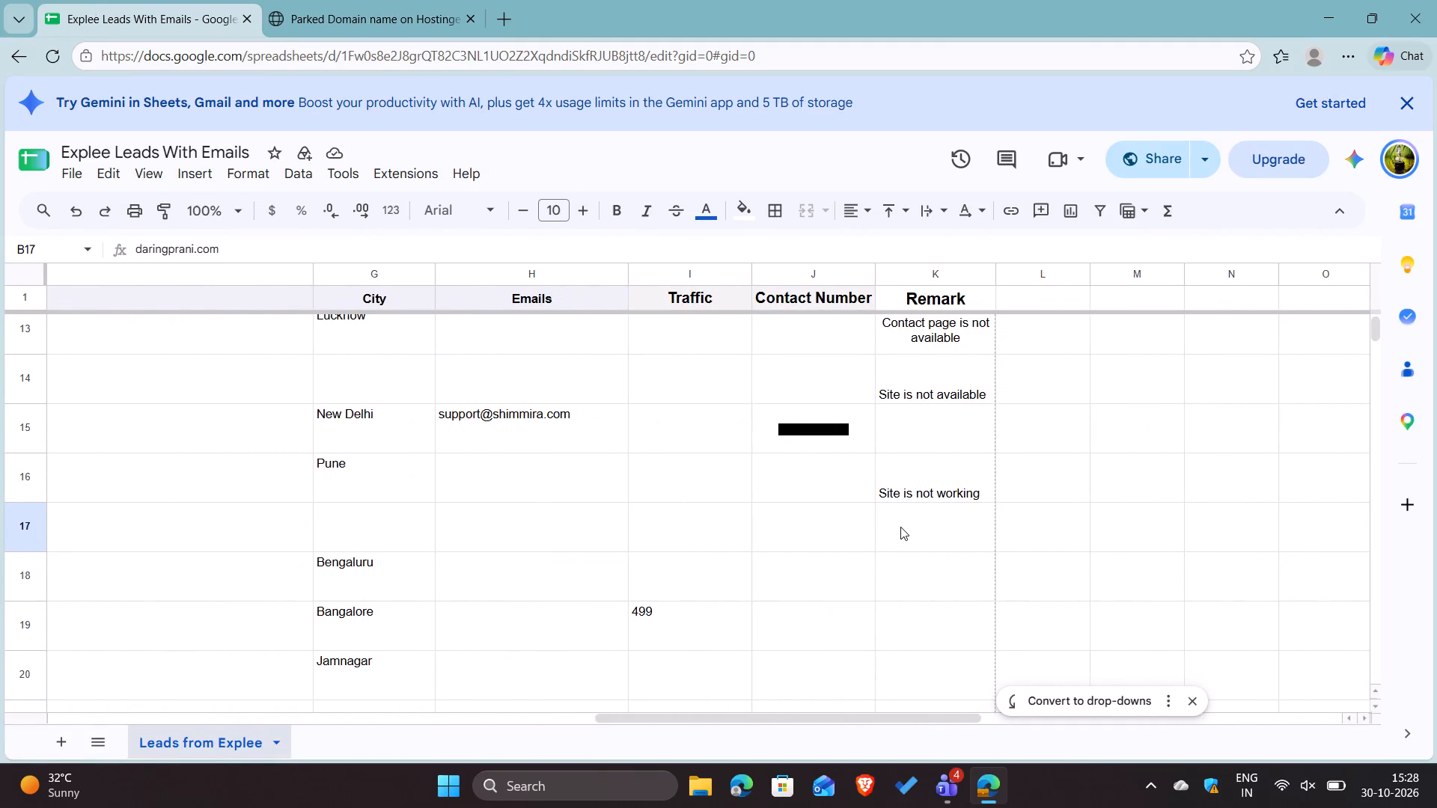
pyautogui.doubleClick(903, 527)
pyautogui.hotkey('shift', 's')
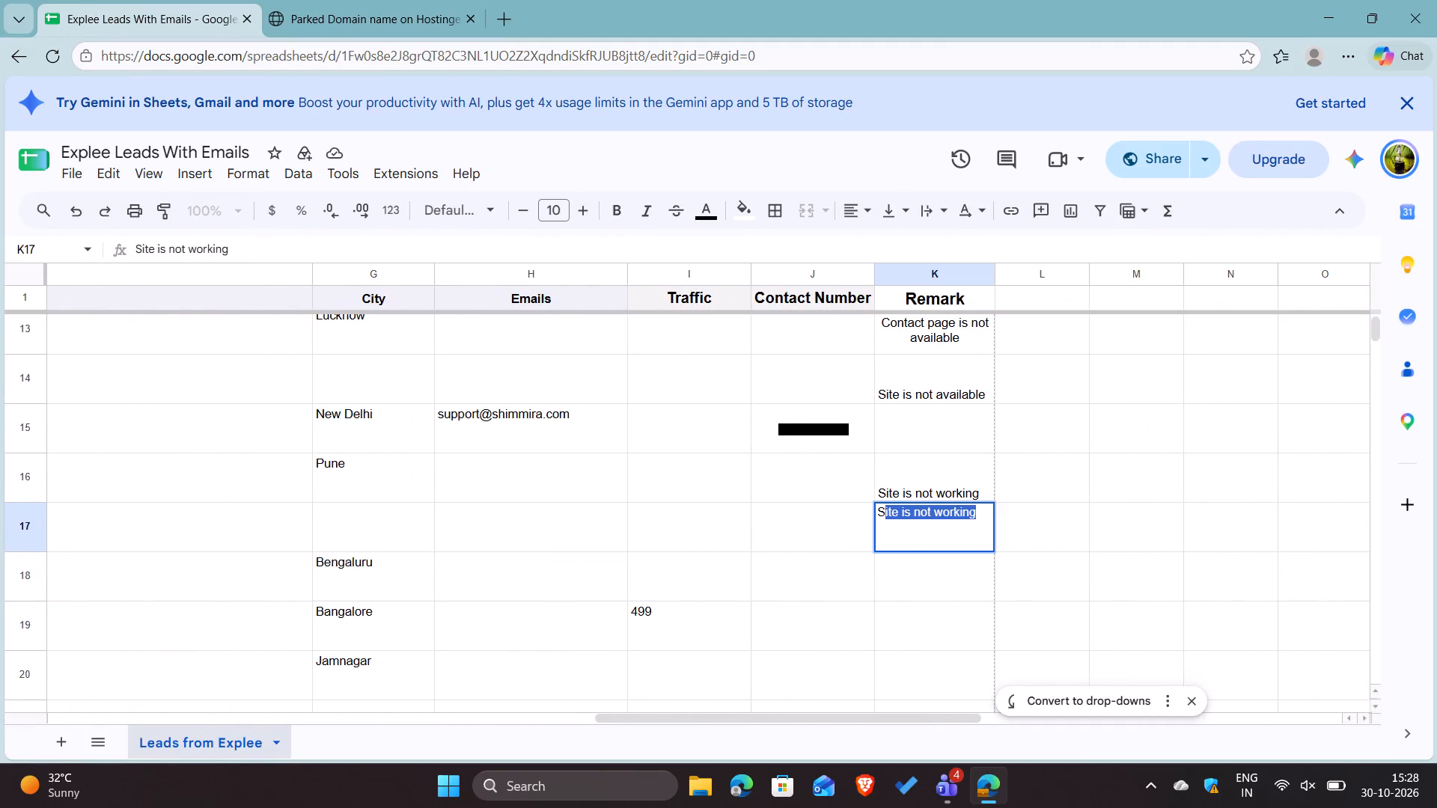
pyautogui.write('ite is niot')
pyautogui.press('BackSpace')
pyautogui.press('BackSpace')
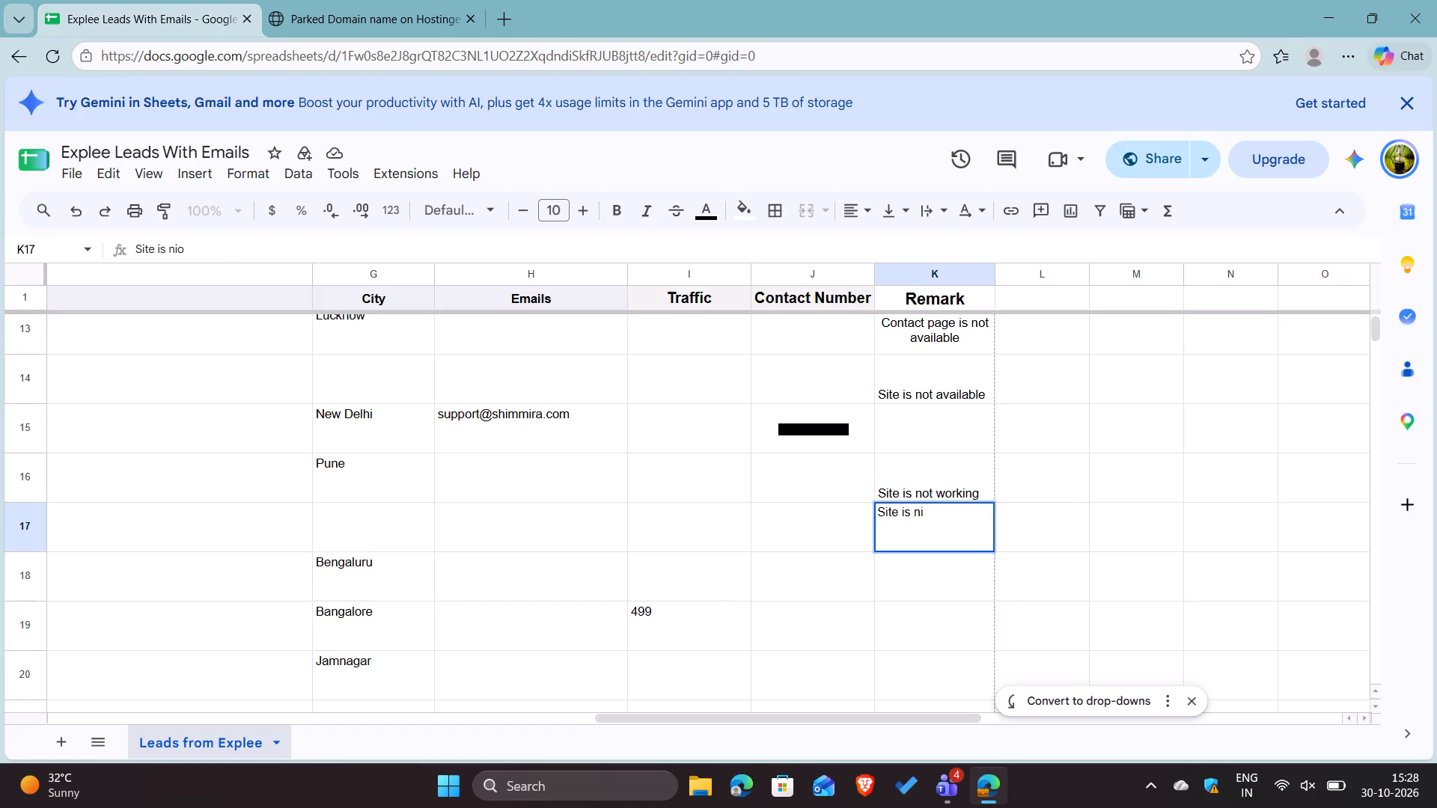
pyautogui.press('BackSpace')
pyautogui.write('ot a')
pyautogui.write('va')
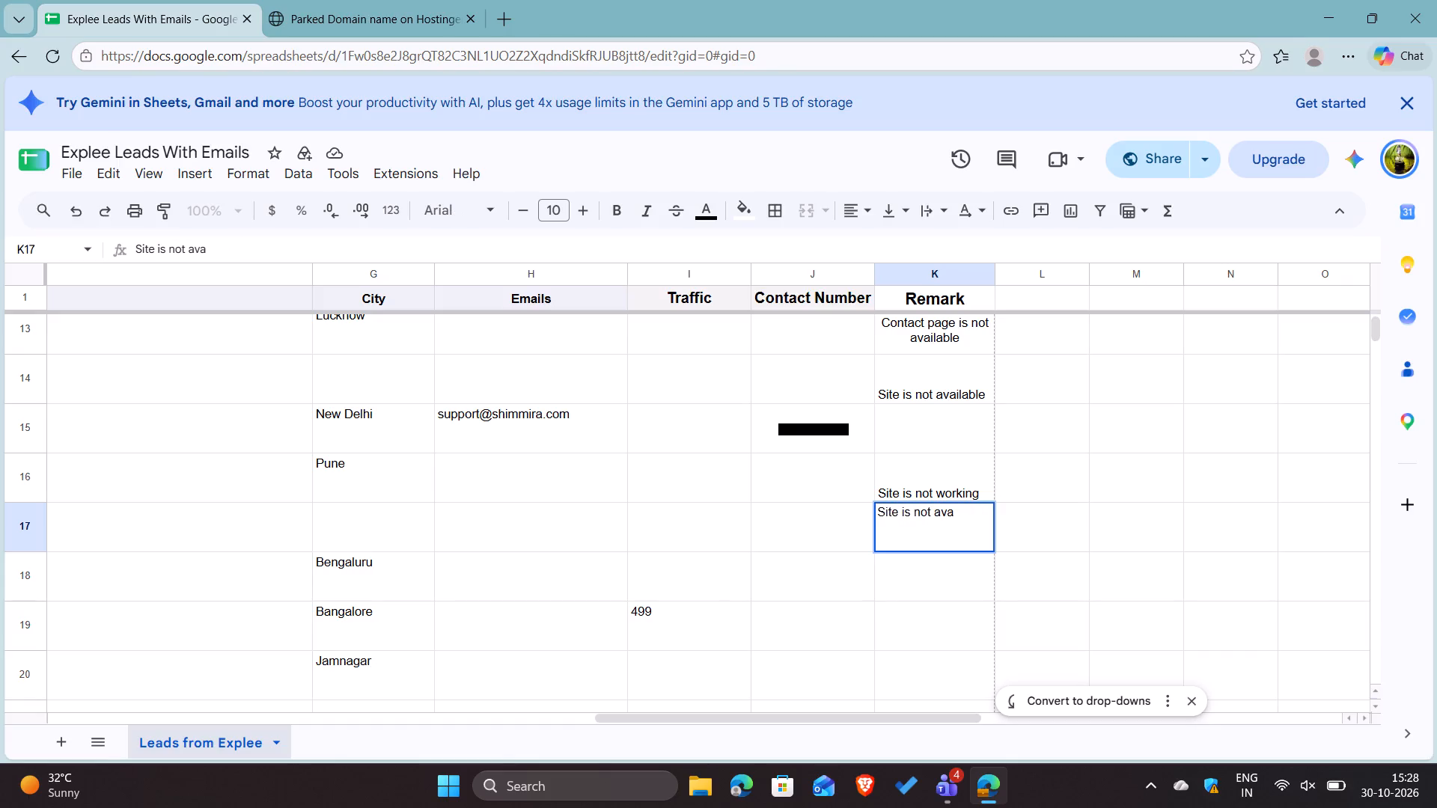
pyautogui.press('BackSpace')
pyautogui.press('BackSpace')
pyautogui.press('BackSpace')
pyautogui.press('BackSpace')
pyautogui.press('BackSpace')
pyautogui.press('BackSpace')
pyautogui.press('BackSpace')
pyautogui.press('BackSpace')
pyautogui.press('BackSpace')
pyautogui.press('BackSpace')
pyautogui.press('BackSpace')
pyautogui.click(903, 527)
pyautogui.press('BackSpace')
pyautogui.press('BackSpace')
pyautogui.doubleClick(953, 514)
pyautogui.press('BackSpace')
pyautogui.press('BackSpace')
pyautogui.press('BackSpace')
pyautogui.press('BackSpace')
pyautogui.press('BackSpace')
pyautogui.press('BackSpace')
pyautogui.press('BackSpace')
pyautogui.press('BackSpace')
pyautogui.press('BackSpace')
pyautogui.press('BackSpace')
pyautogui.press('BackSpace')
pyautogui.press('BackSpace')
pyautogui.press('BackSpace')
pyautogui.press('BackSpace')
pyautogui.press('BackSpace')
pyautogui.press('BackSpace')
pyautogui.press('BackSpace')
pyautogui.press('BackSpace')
# Enter "information is not available" as the remark for Daring Prani in cell K17.
pyautogui.write('information is not avai')
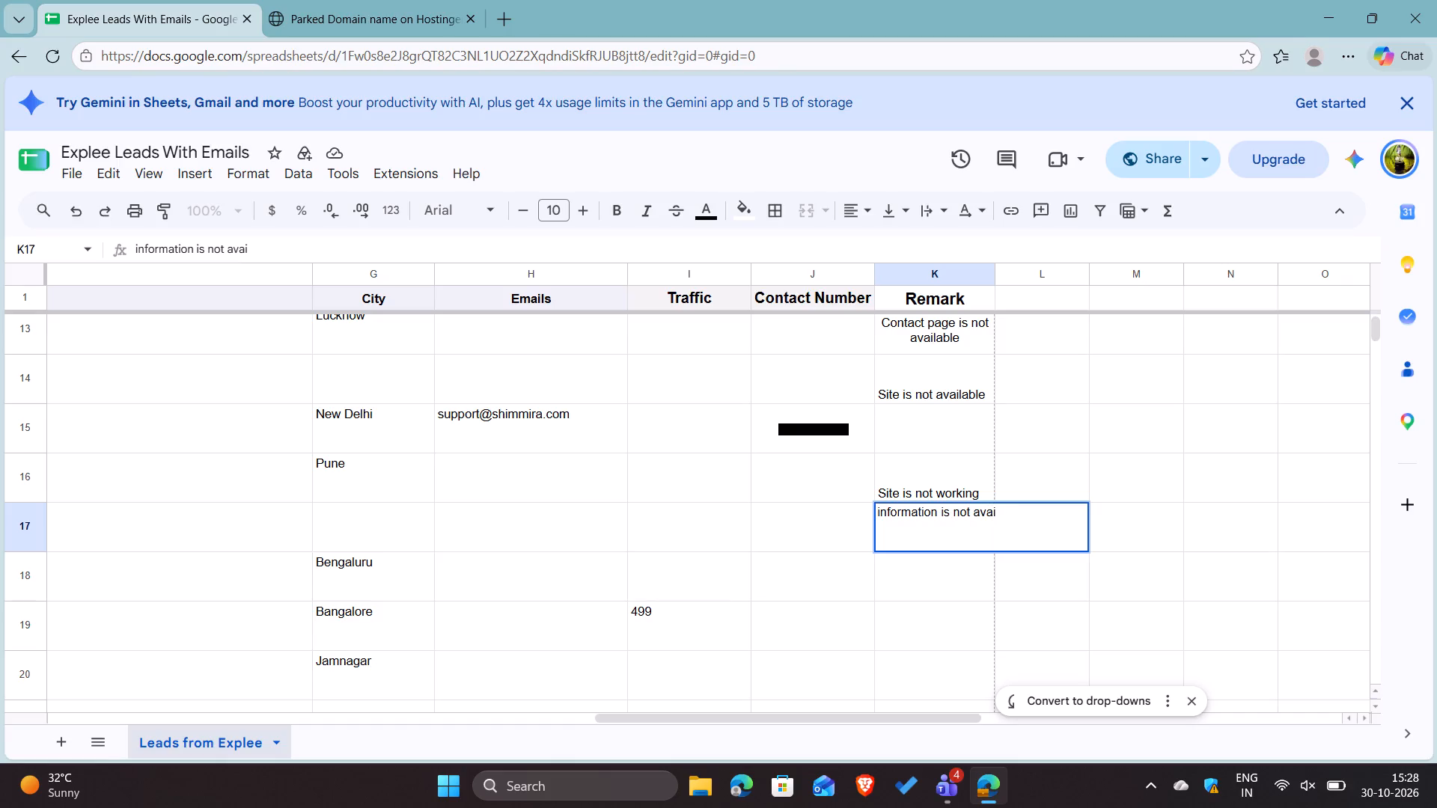
pyautogui.write('lable')
pyautogui.press('space')
pyautogui.press('Return')
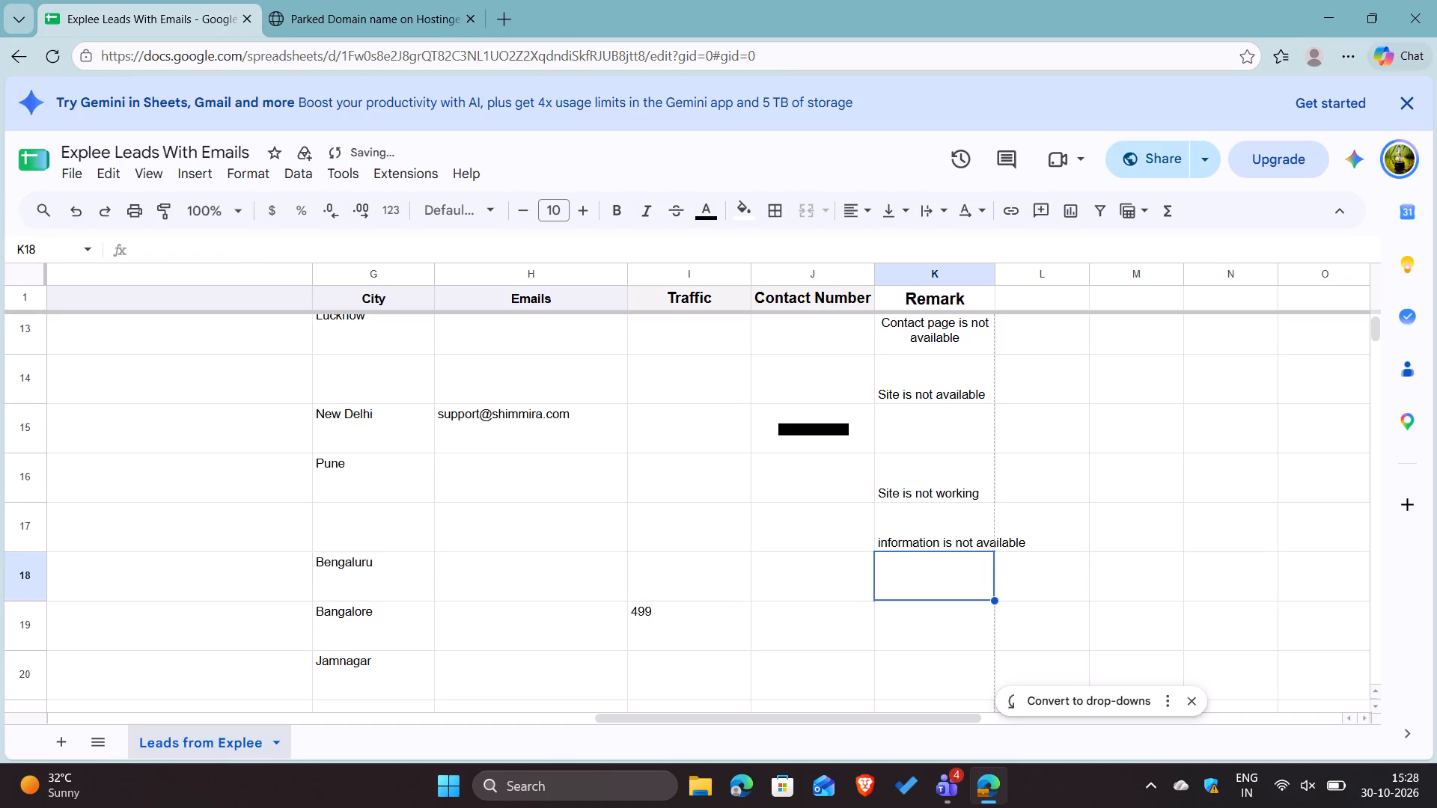
pyautogui.click(916, 512)
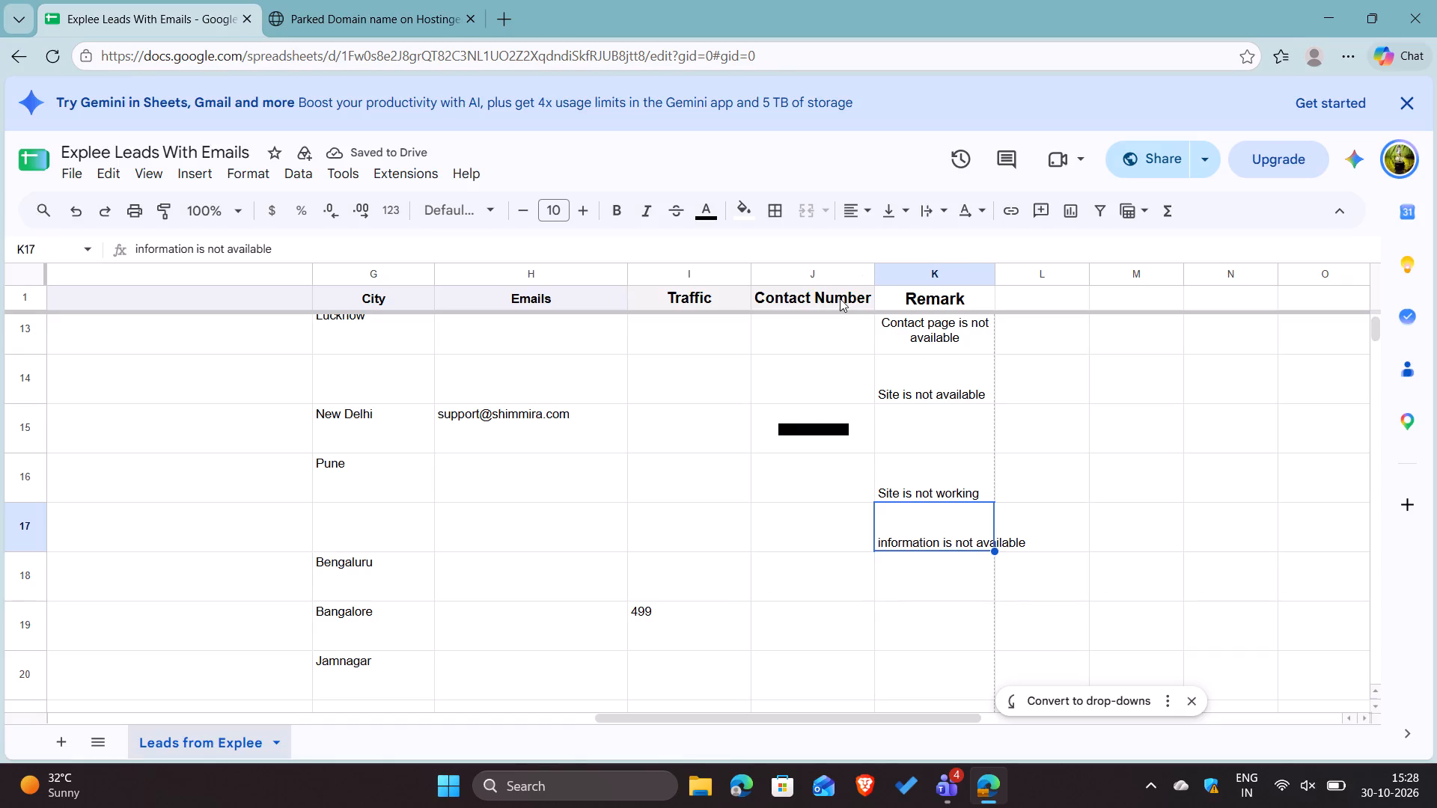
pyautogui.click(863, 212)
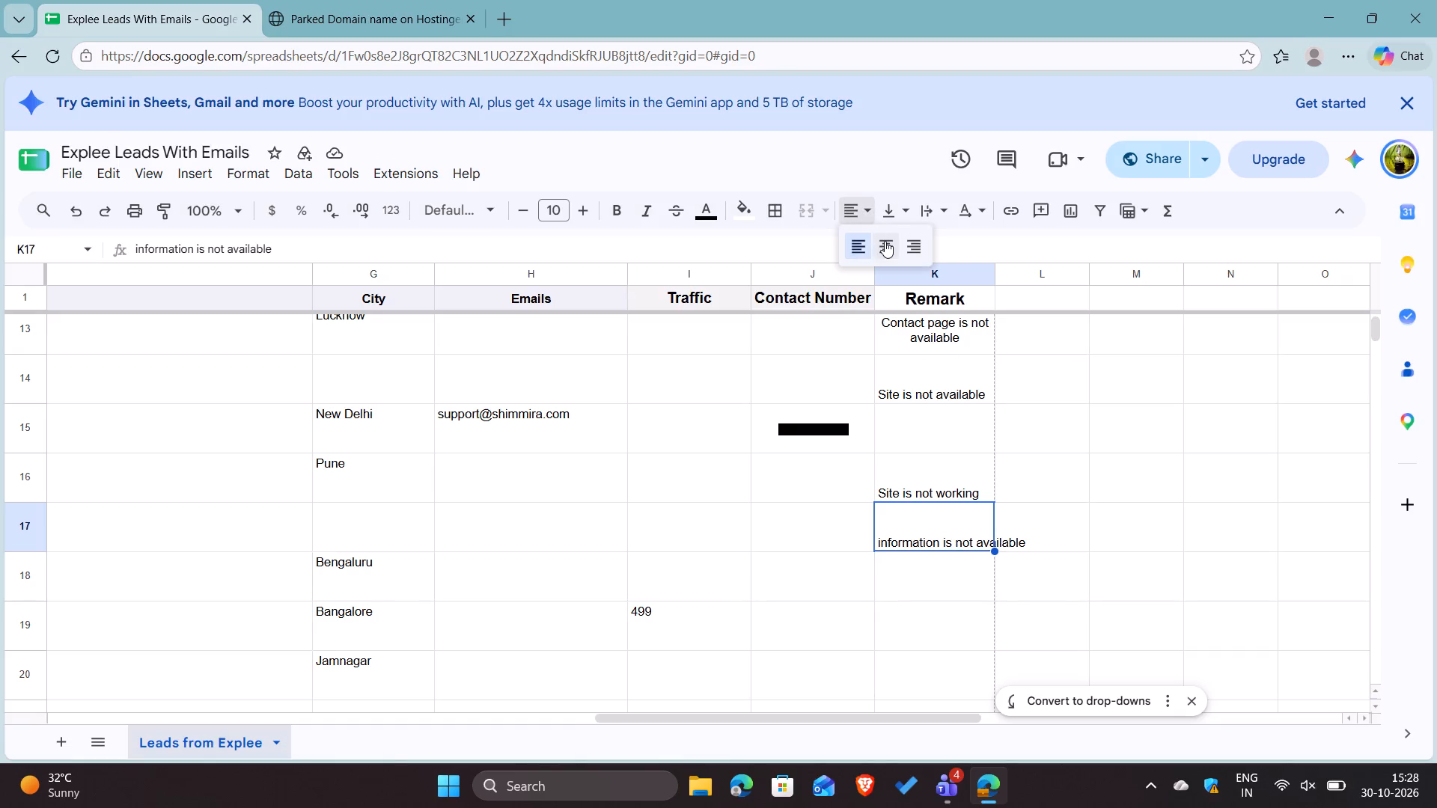
pyautogui.click(885, 241)
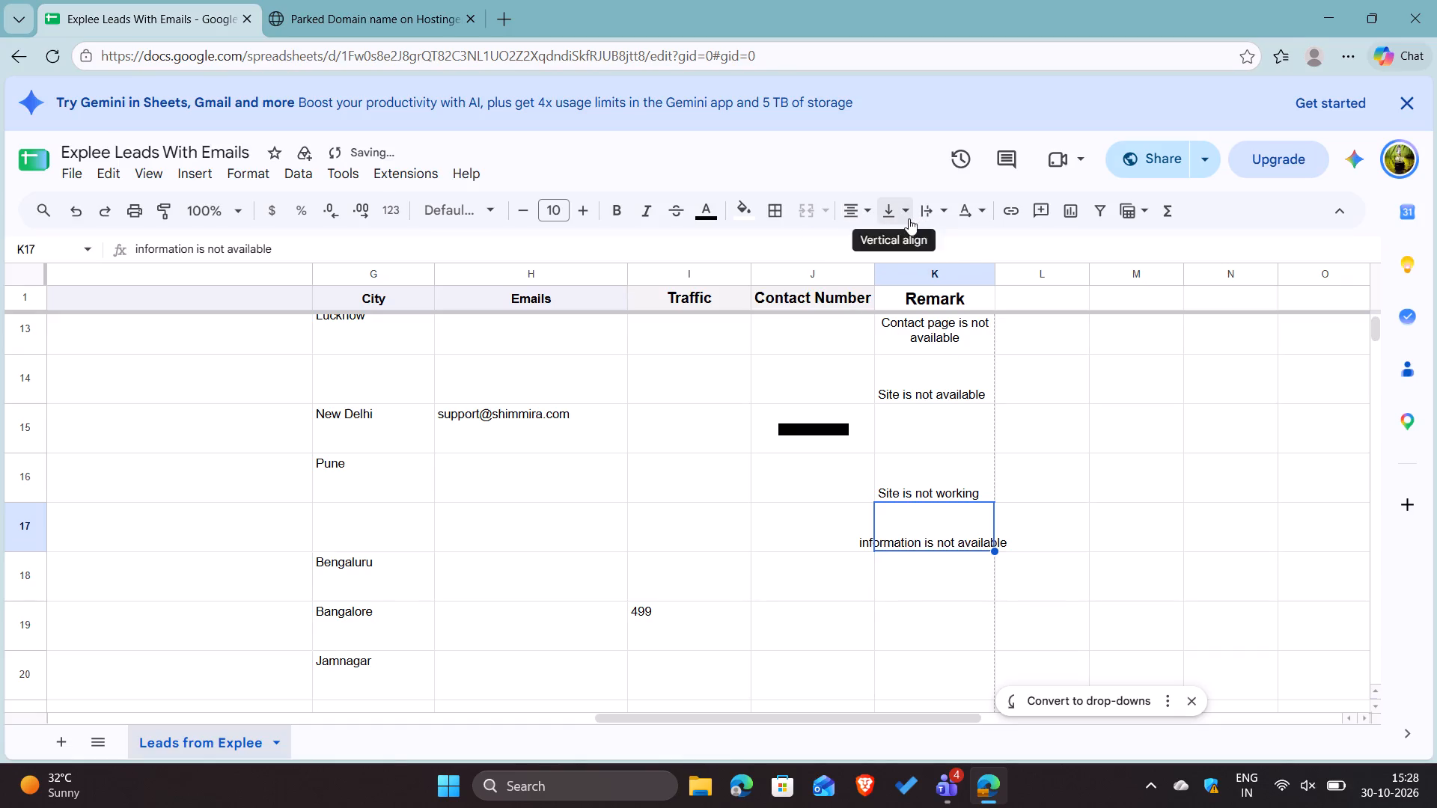
pyautogui.click(909, 218)
pyautogui.click(920, 247)
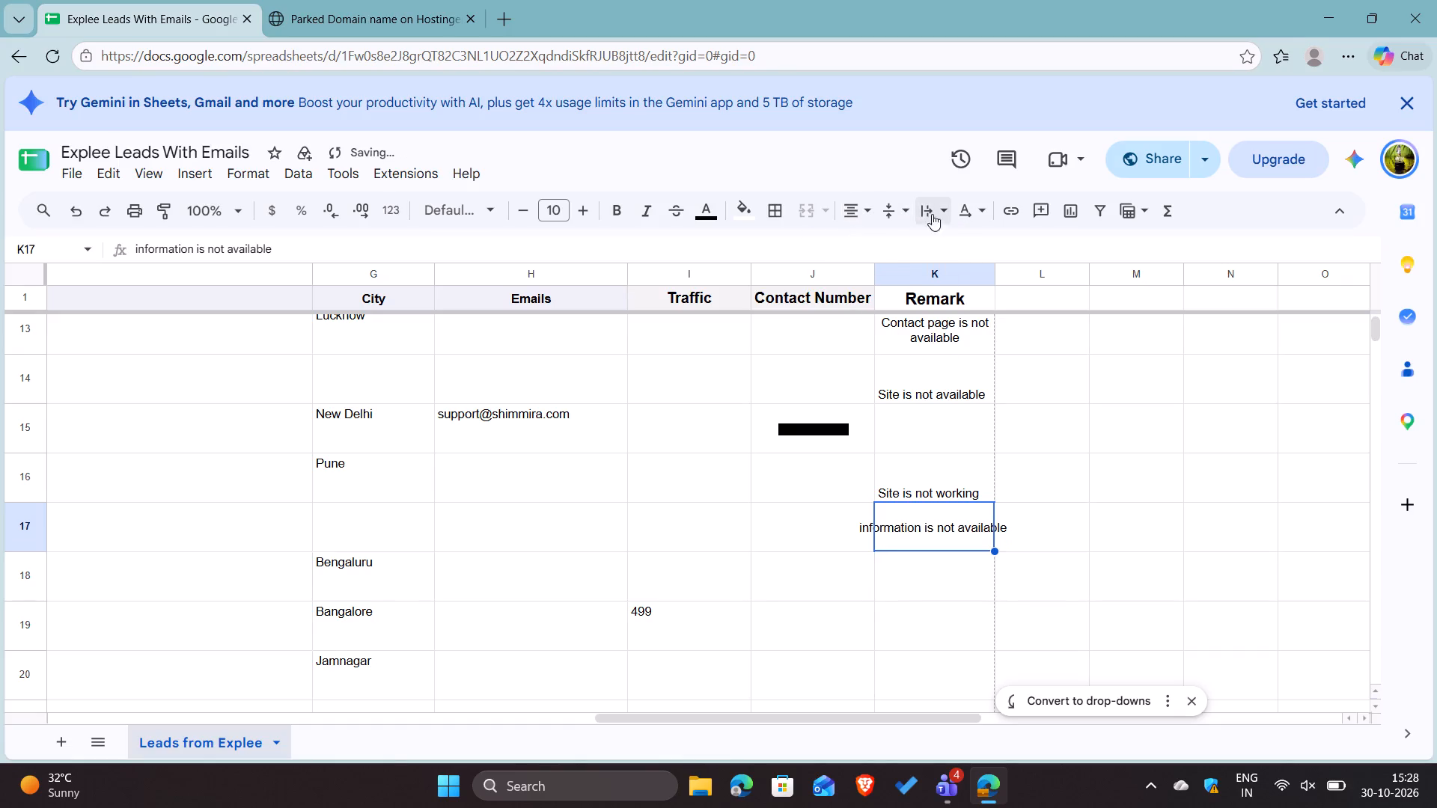
pyautogui.moveTo(941, 209); pyautogui.dragTo(953, 245)
pyautogui.click(953, 245)
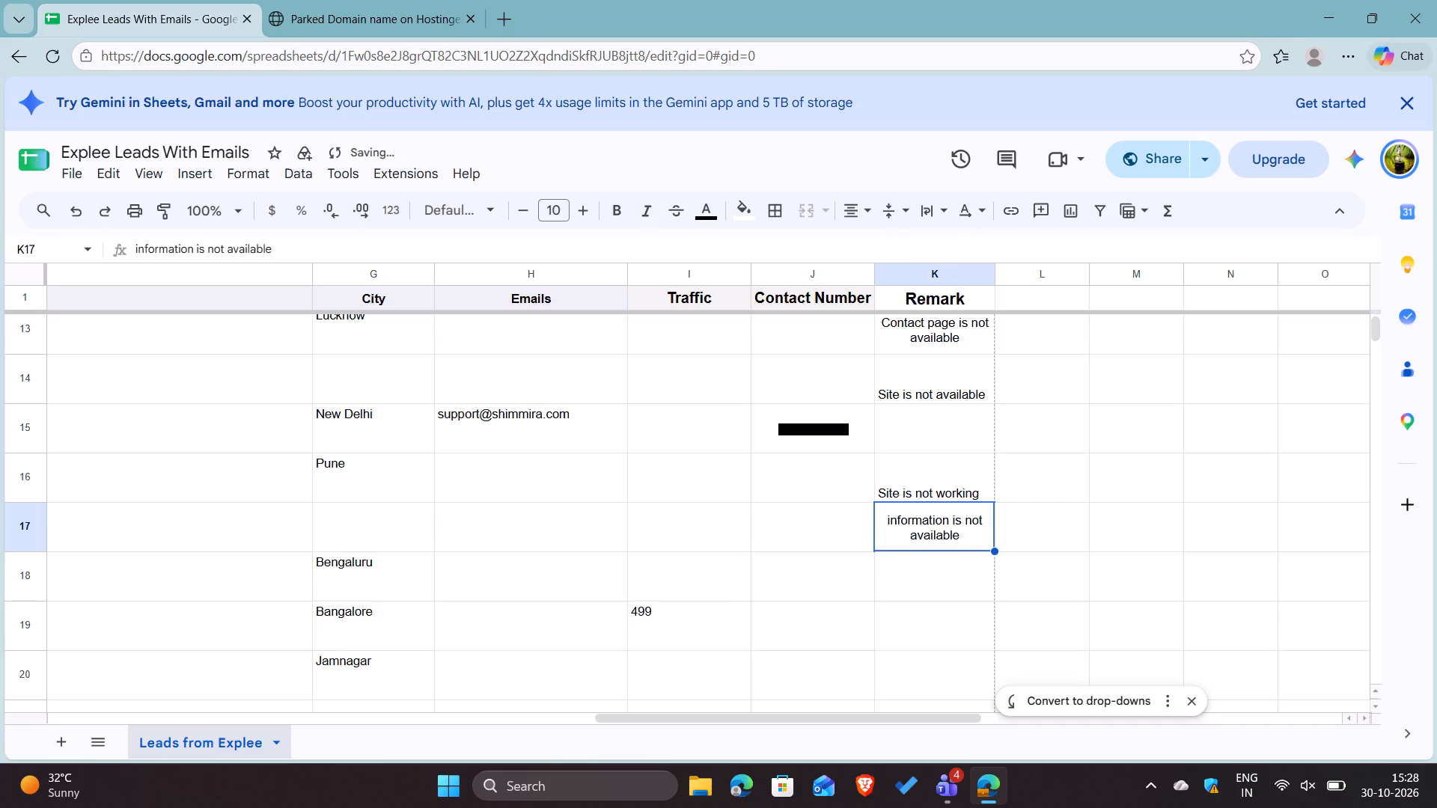
# Capitalise the first letter of the Daring Prani remark in K17 so it reads "Information is not available".
pyautogui.doubleClick(894, 518)
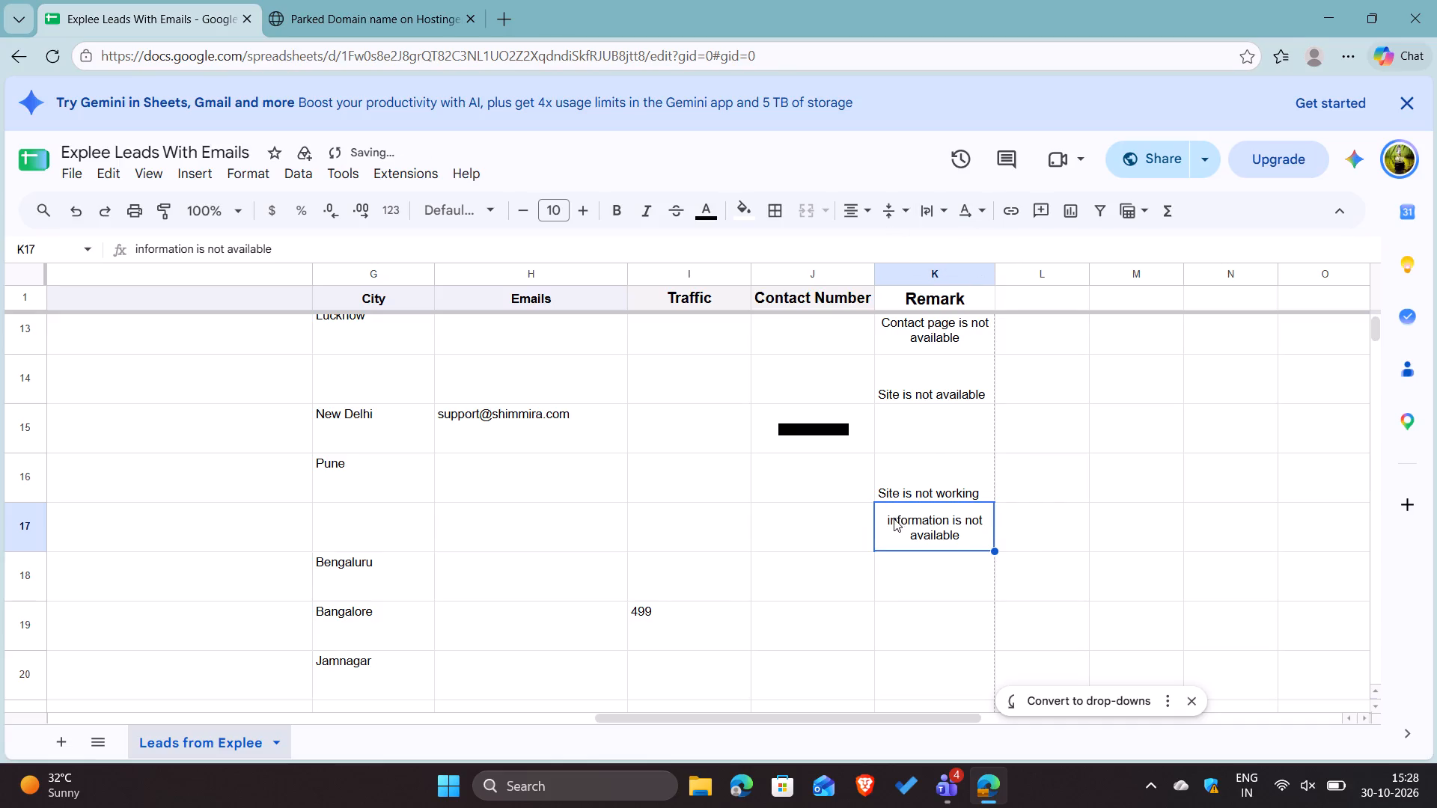
pyautogui.click(880, 514)
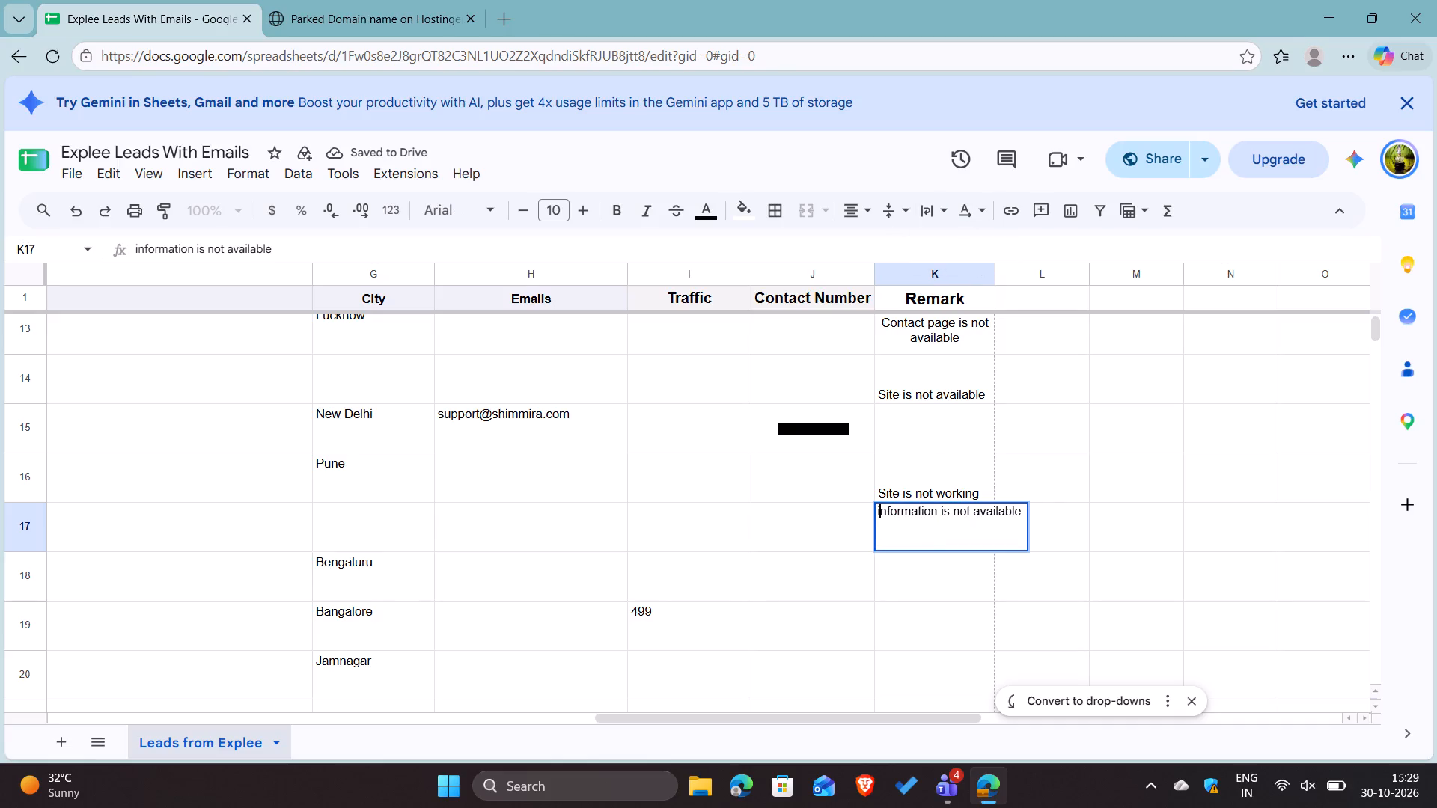
pyautogui.press('BackSpace')
pyautogui.hotkey('shift', 'i')
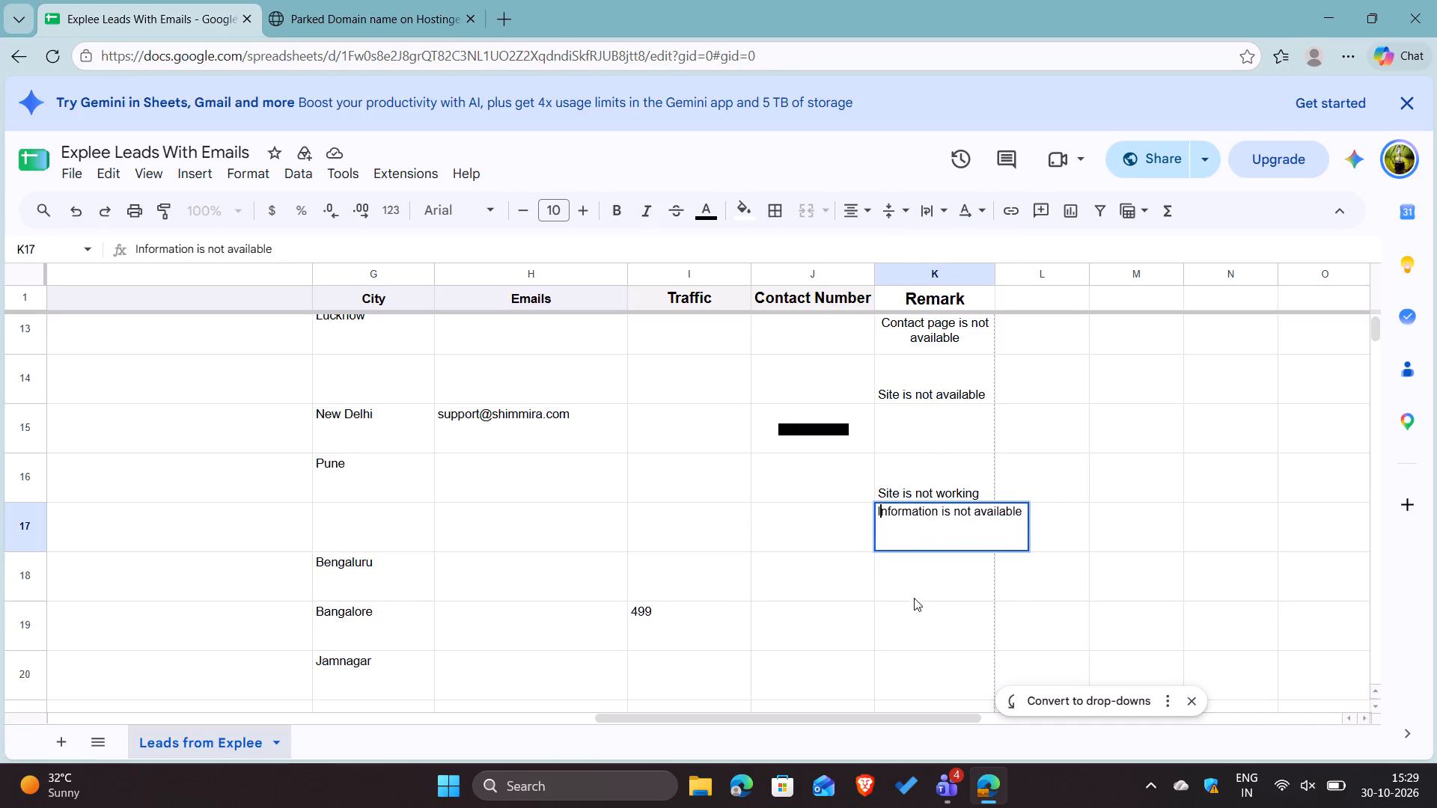
pyautogui.click(914, 578)
# Centre the remarks in cells K16 and K14 vertically within their cells.
pyautogui.click(906, 483)
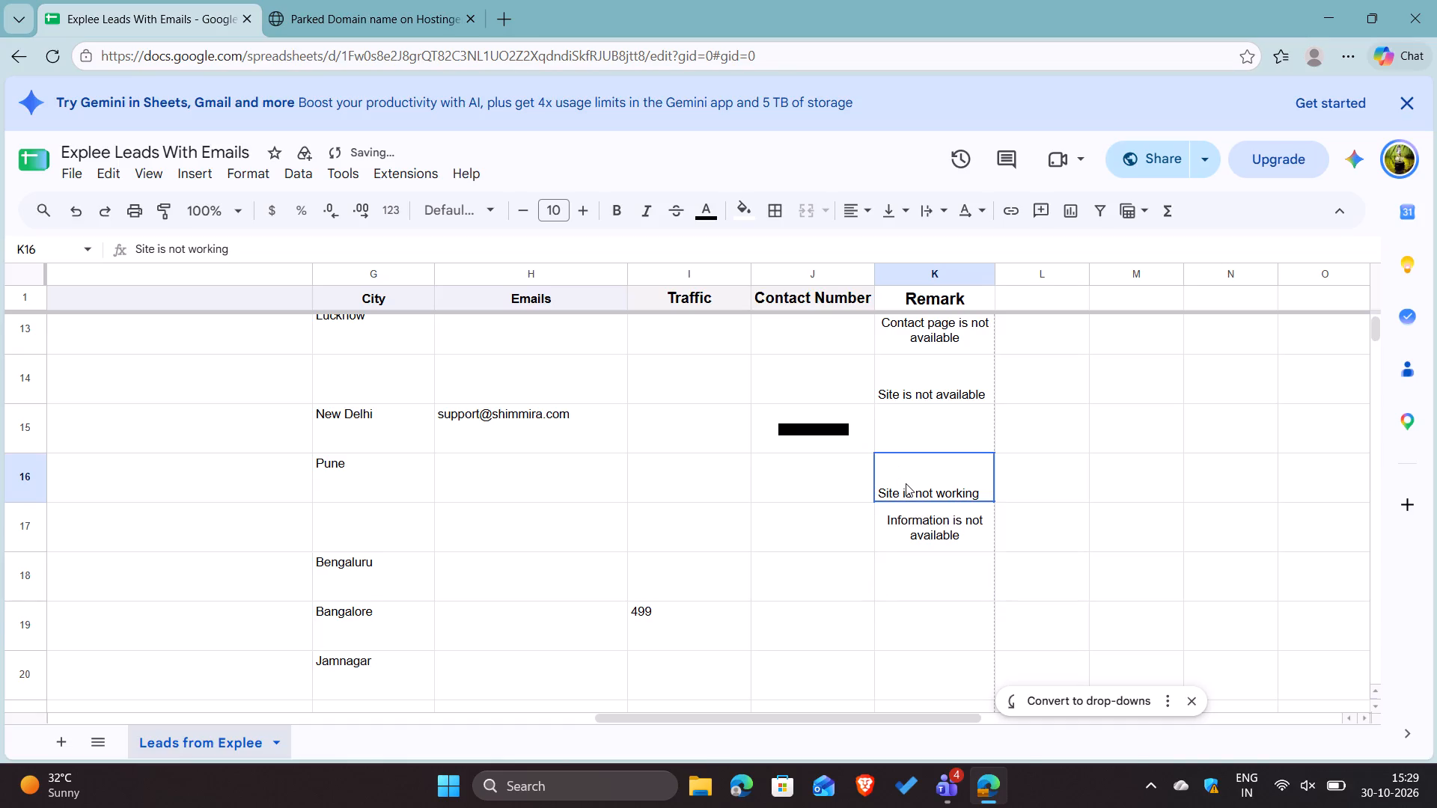
pyautogui.click(939, 209)
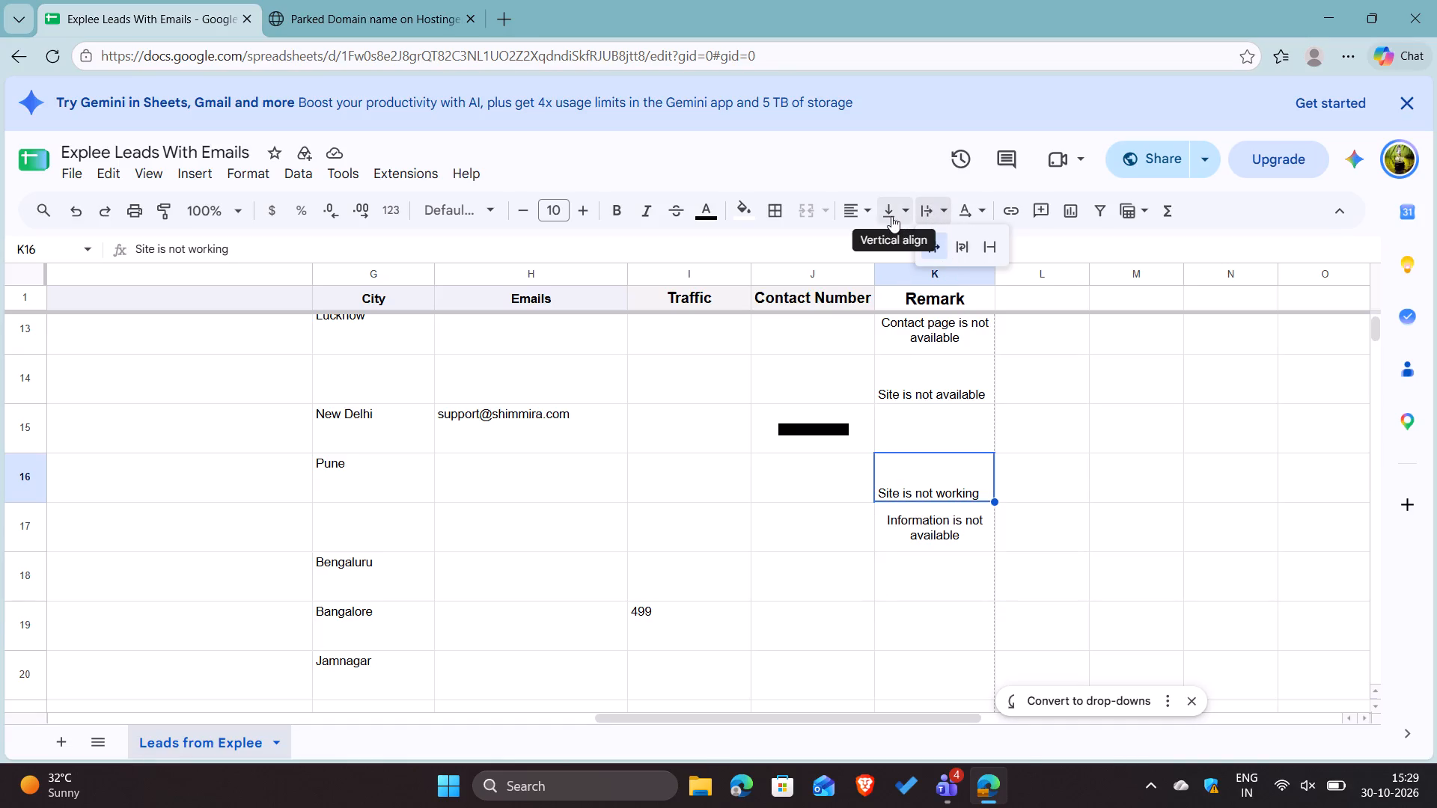
pyautogui.click(912, 206)
pyautogui.click(919, 234)
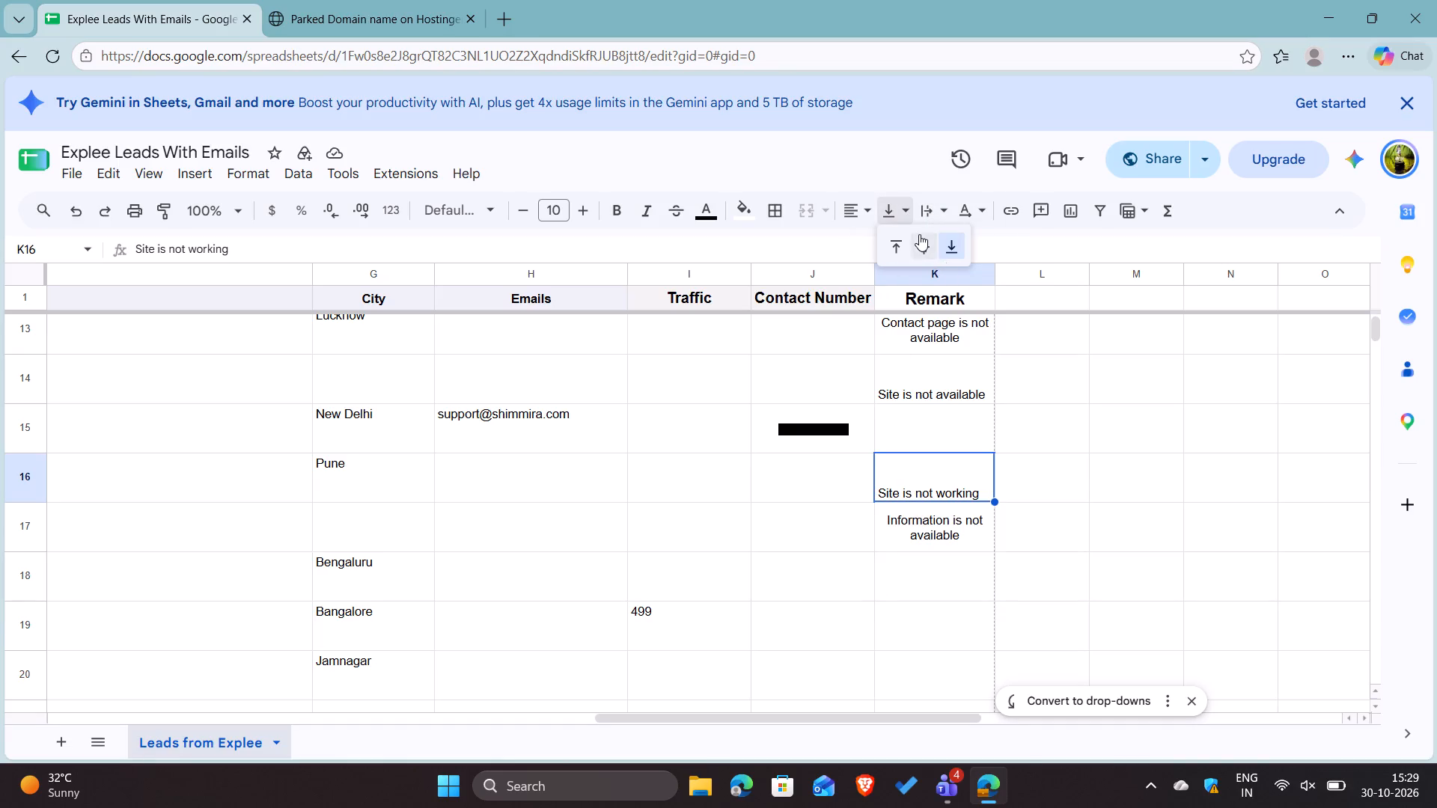
pyautogui.click(939, 375)
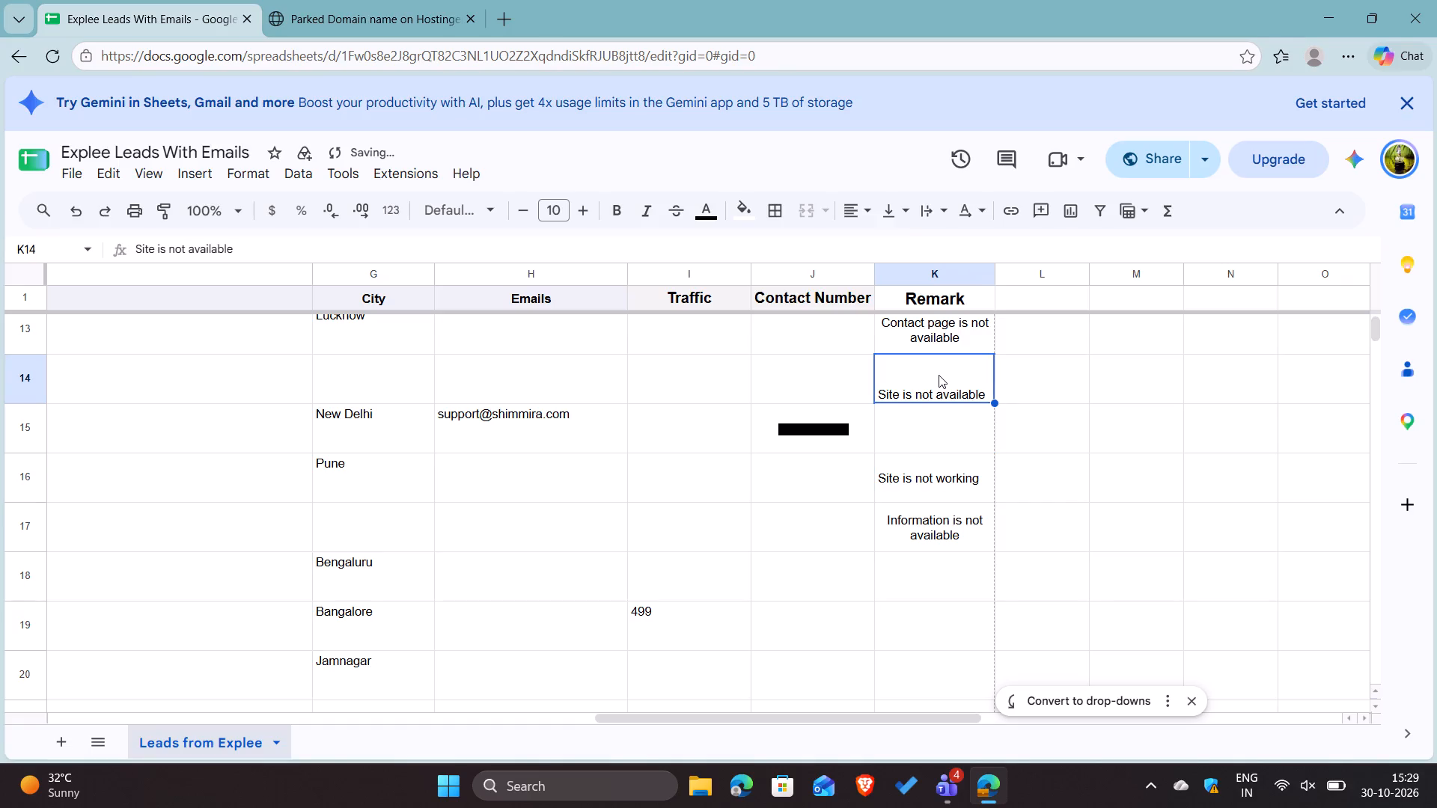
pyautogui.click(914, 206)
pyautogui.click(926, 251)
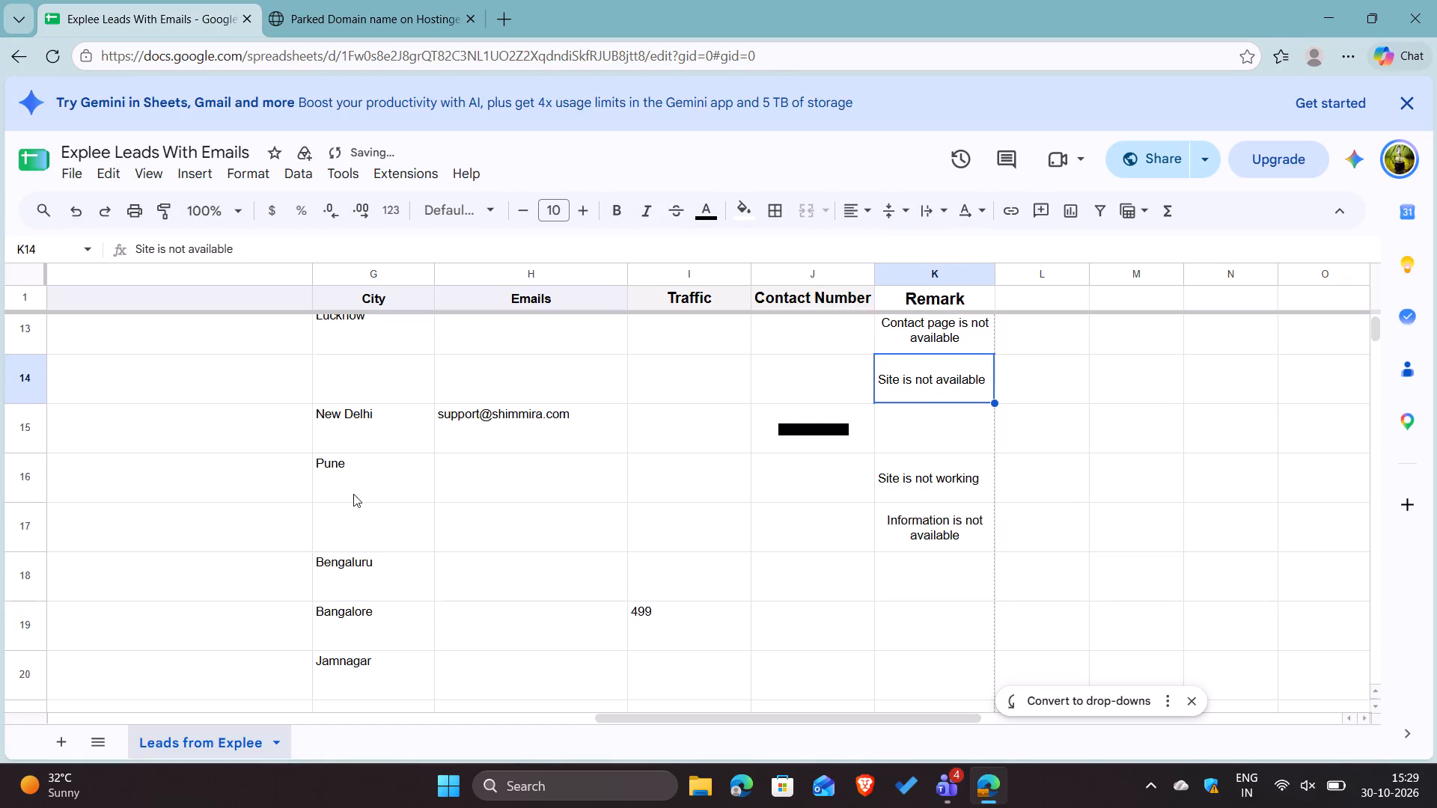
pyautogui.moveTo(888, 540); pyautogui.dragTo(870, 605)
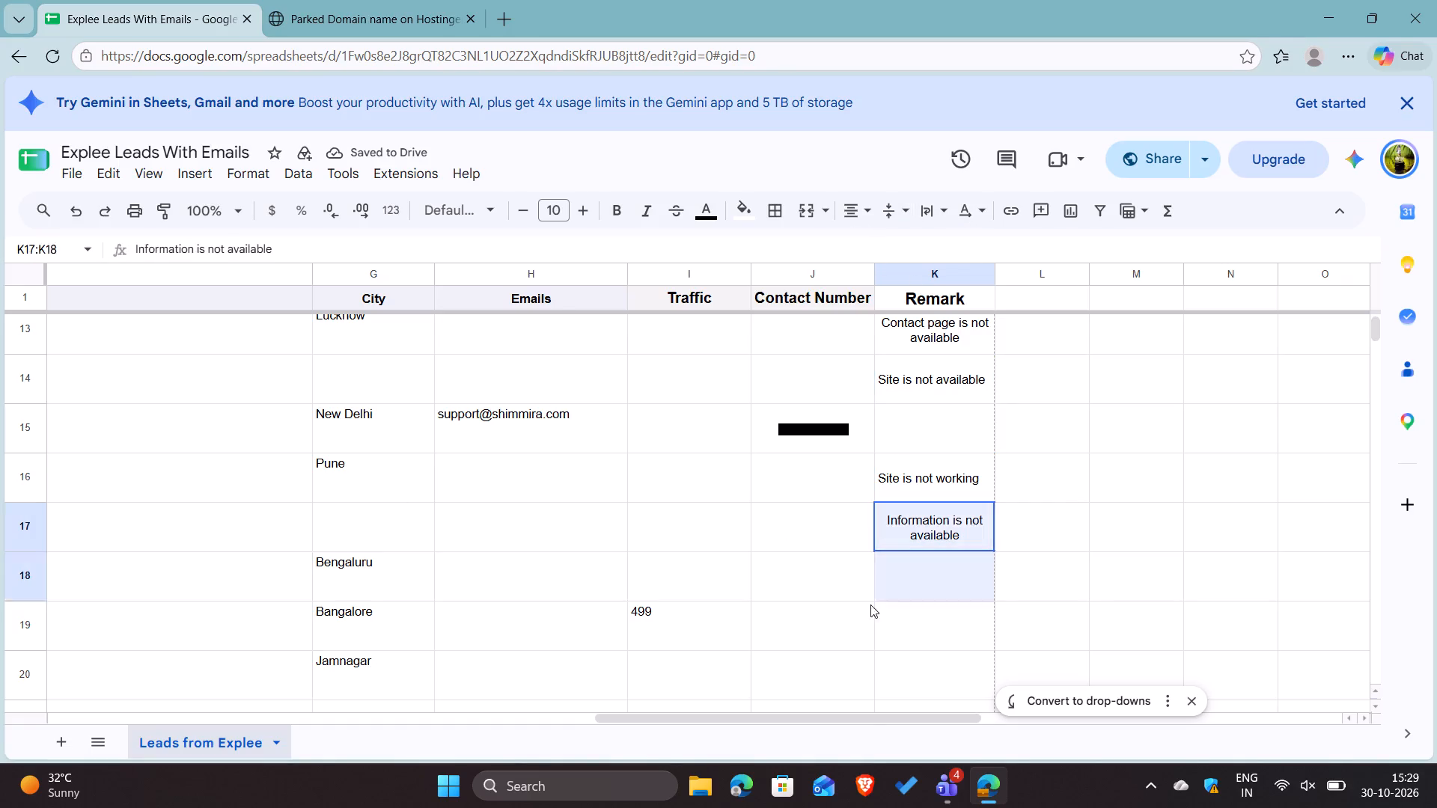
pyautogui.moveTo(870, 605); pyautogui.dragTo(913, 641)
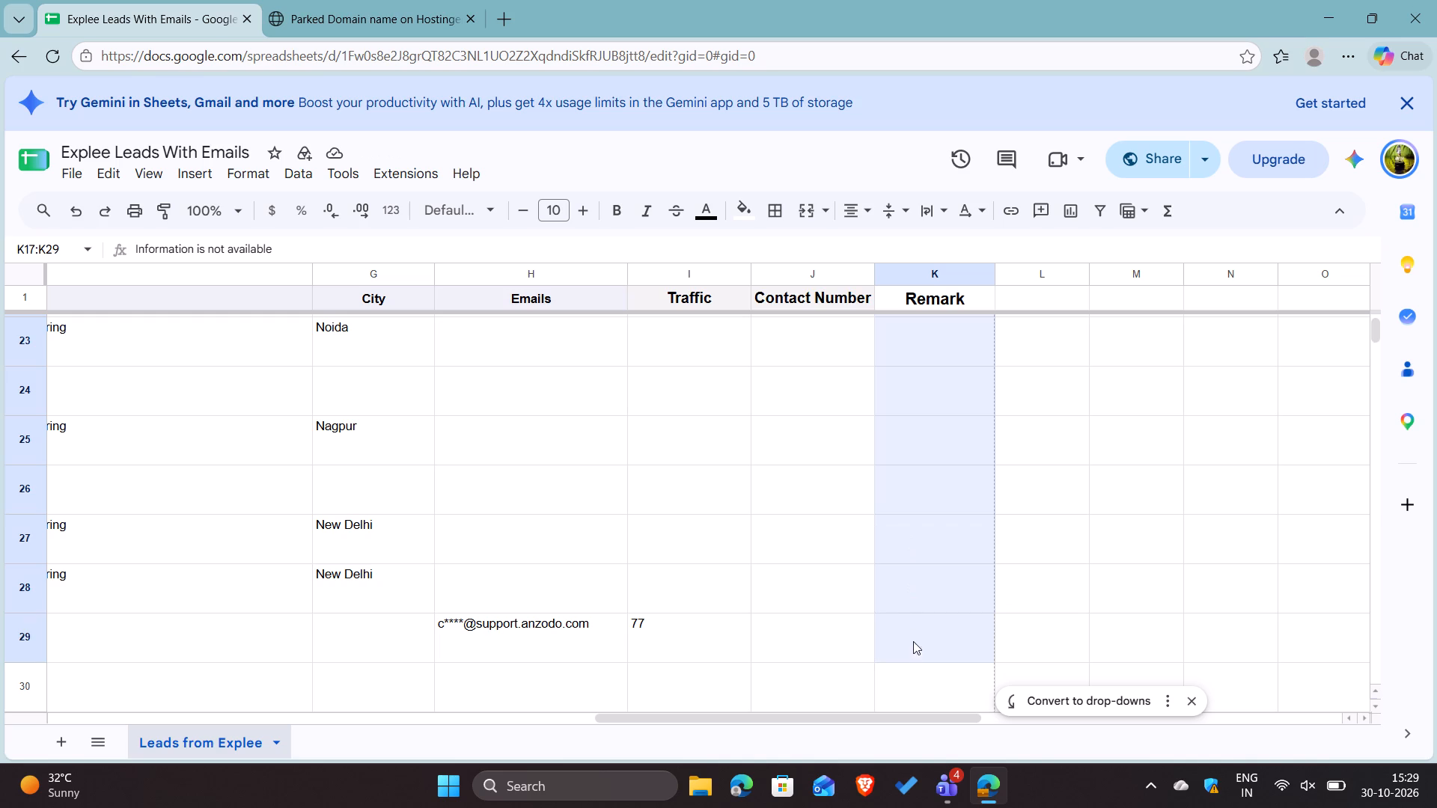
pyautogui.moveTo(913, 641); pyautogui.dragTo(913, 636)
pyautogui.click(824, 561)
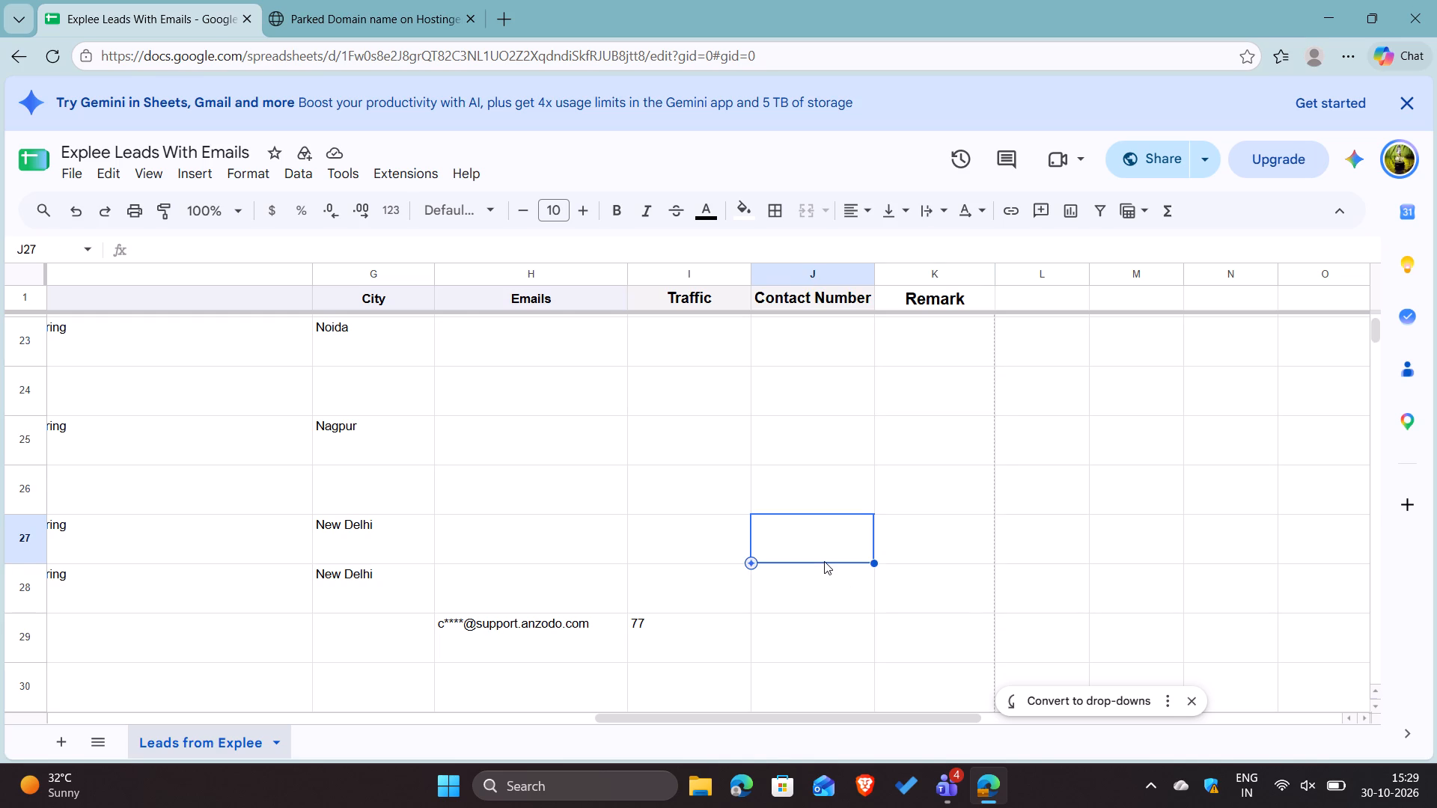
# Reopen the Daring Prani website from its domain link in row 17, recheck the page for company information, and close its tabs.
pyautogui.hscroll(7, 824, 561)
pyautogui.scroll(4, 824, 561)
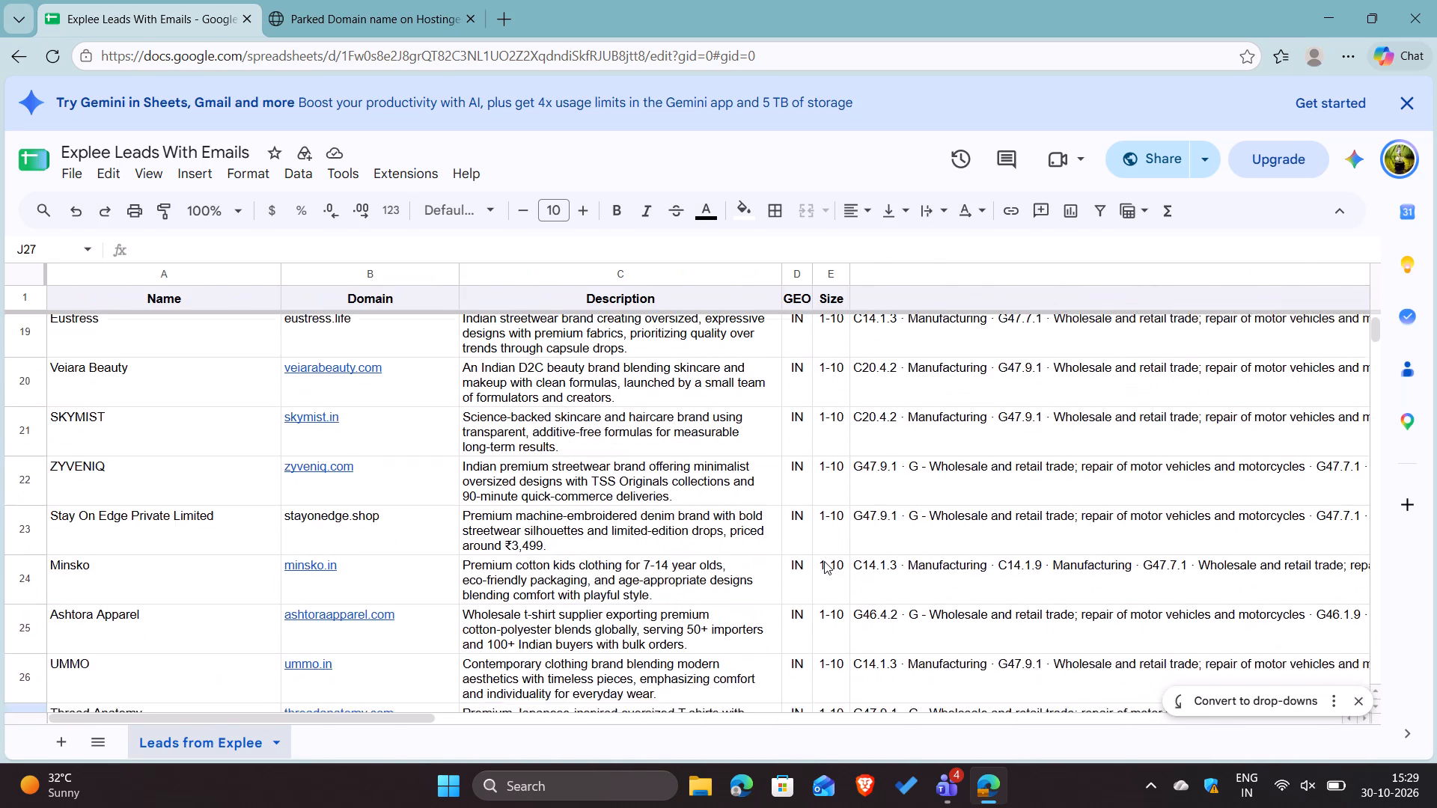
pyautogui.scroll(3, 824, 561)
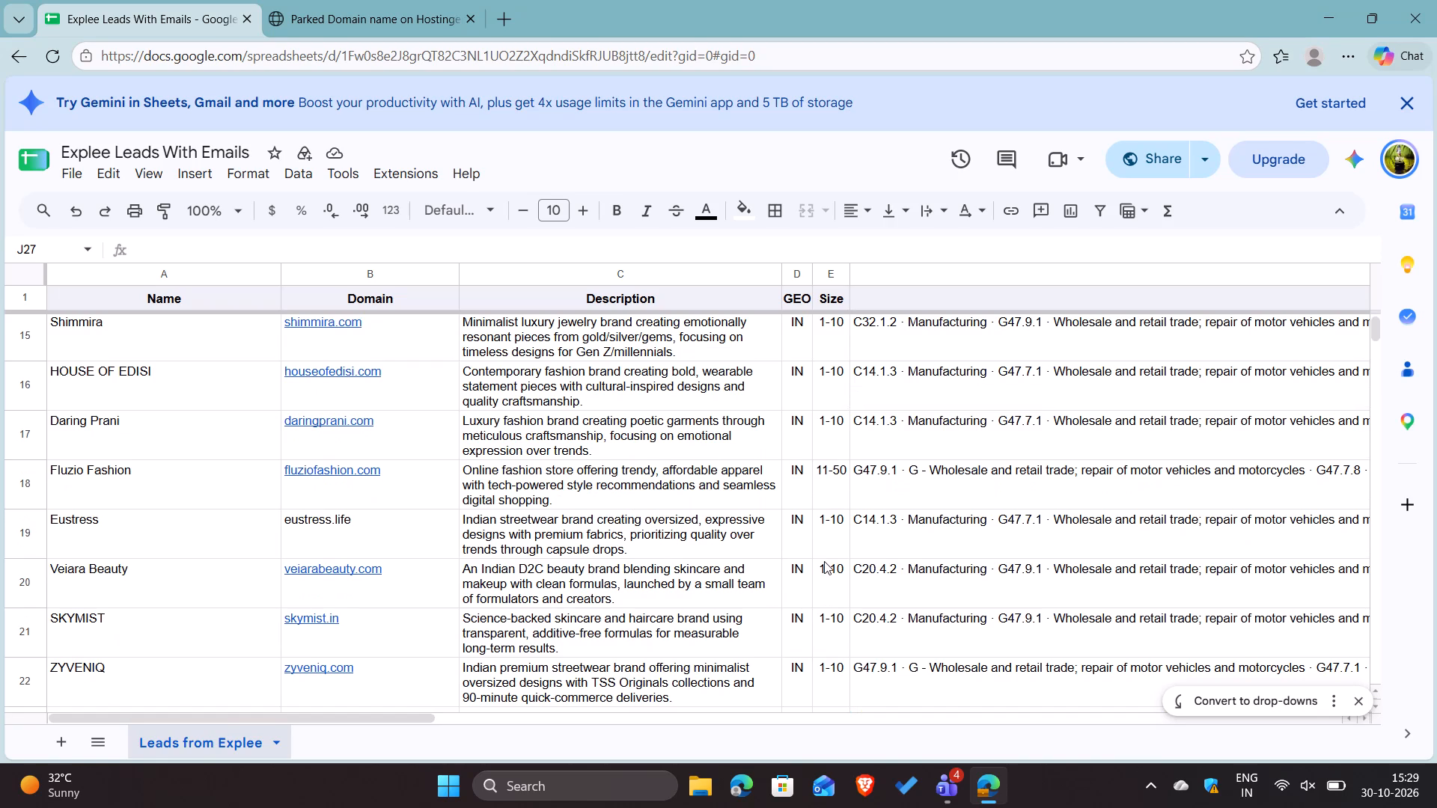
pyautogui.scroll(1, 824, 561)
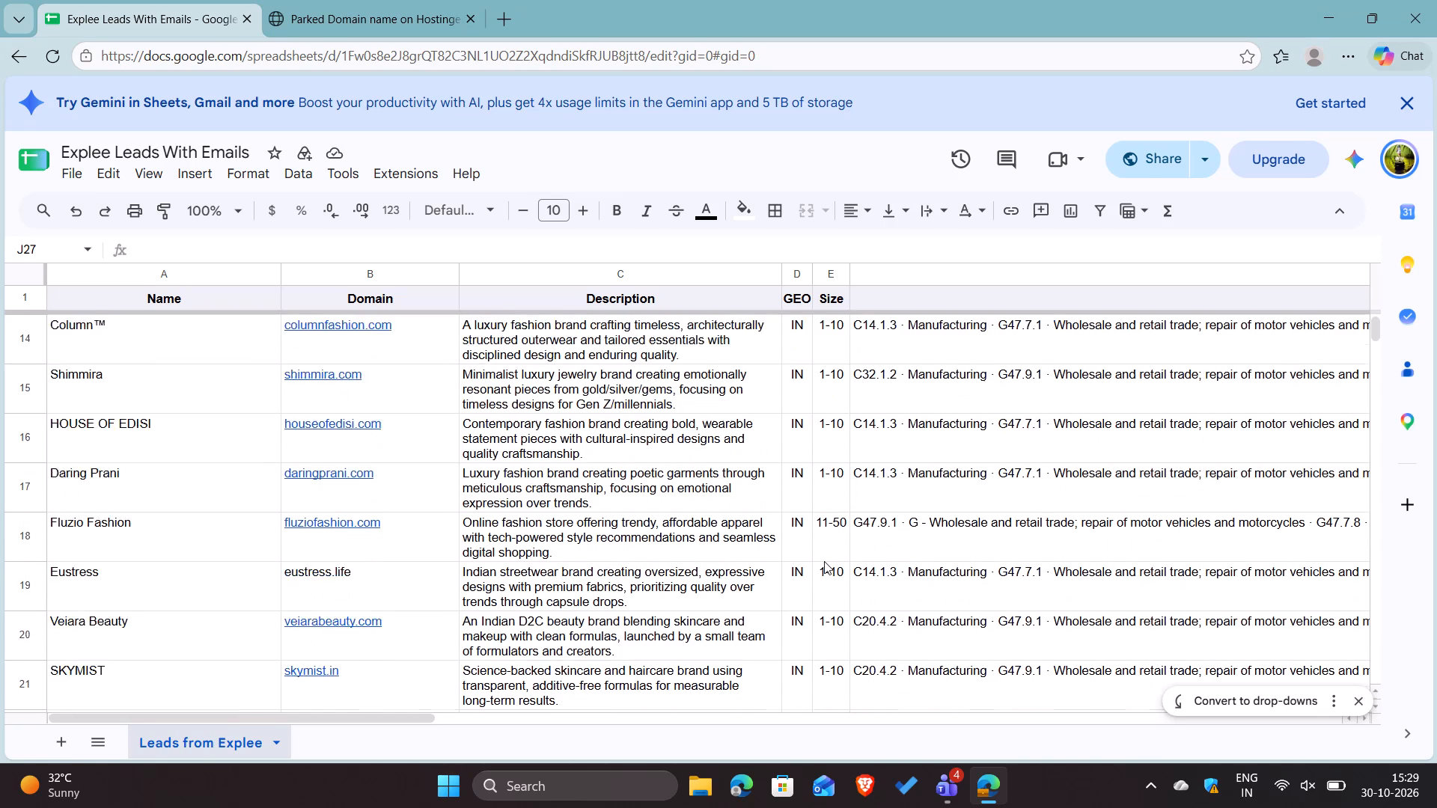
pyautogui.scroll(1, 824, 561)
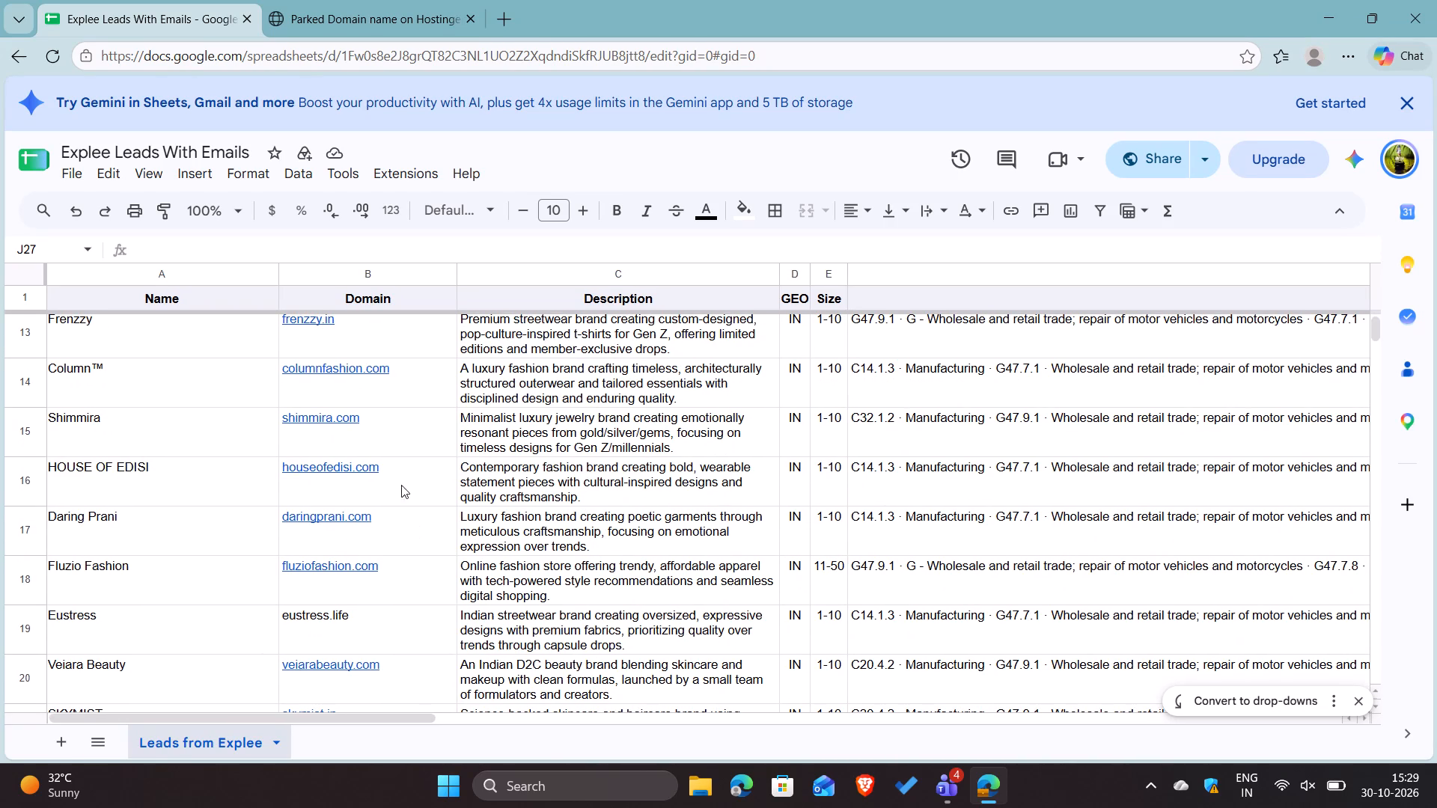
pyautogui.click(338, 524)
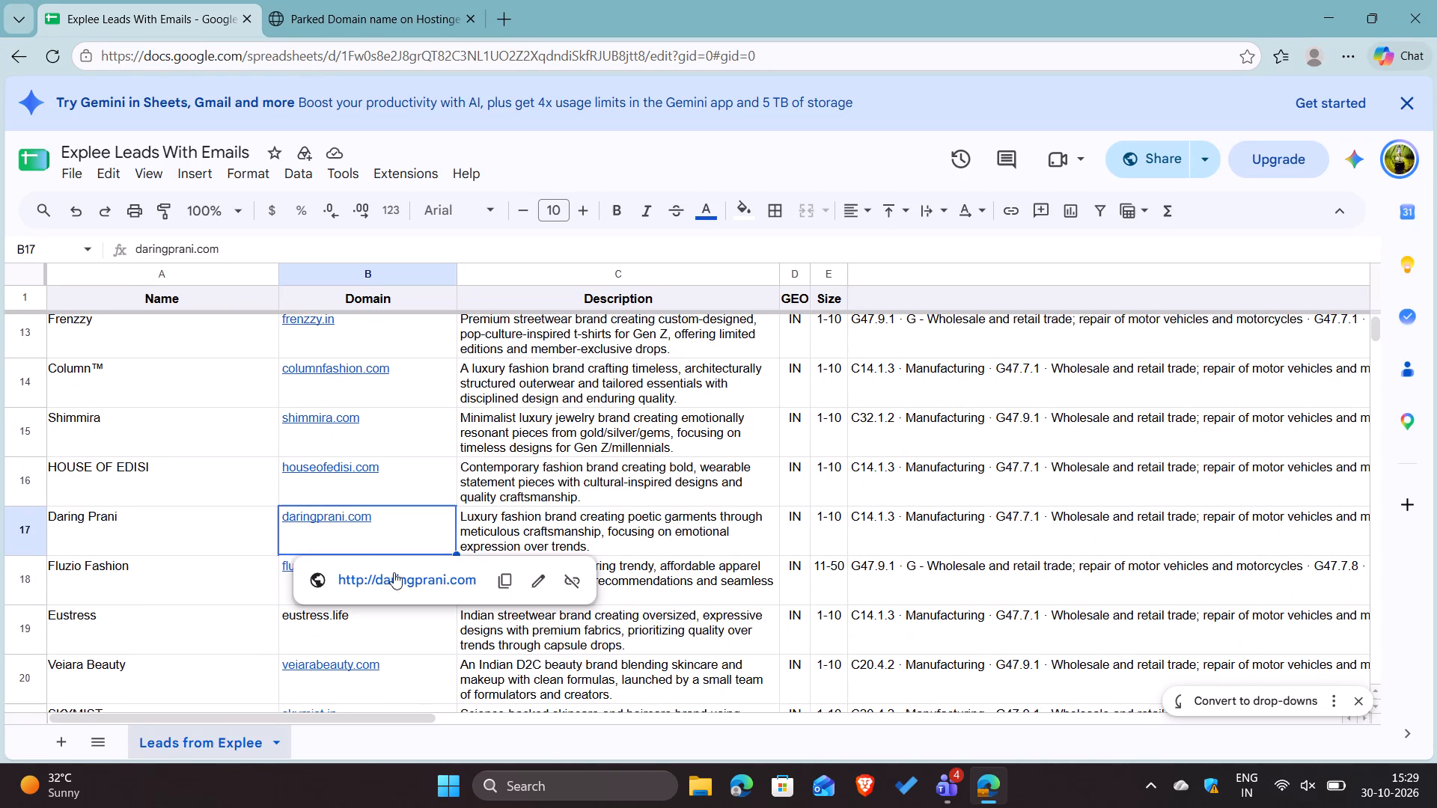
pyautogui.click(409, 578)
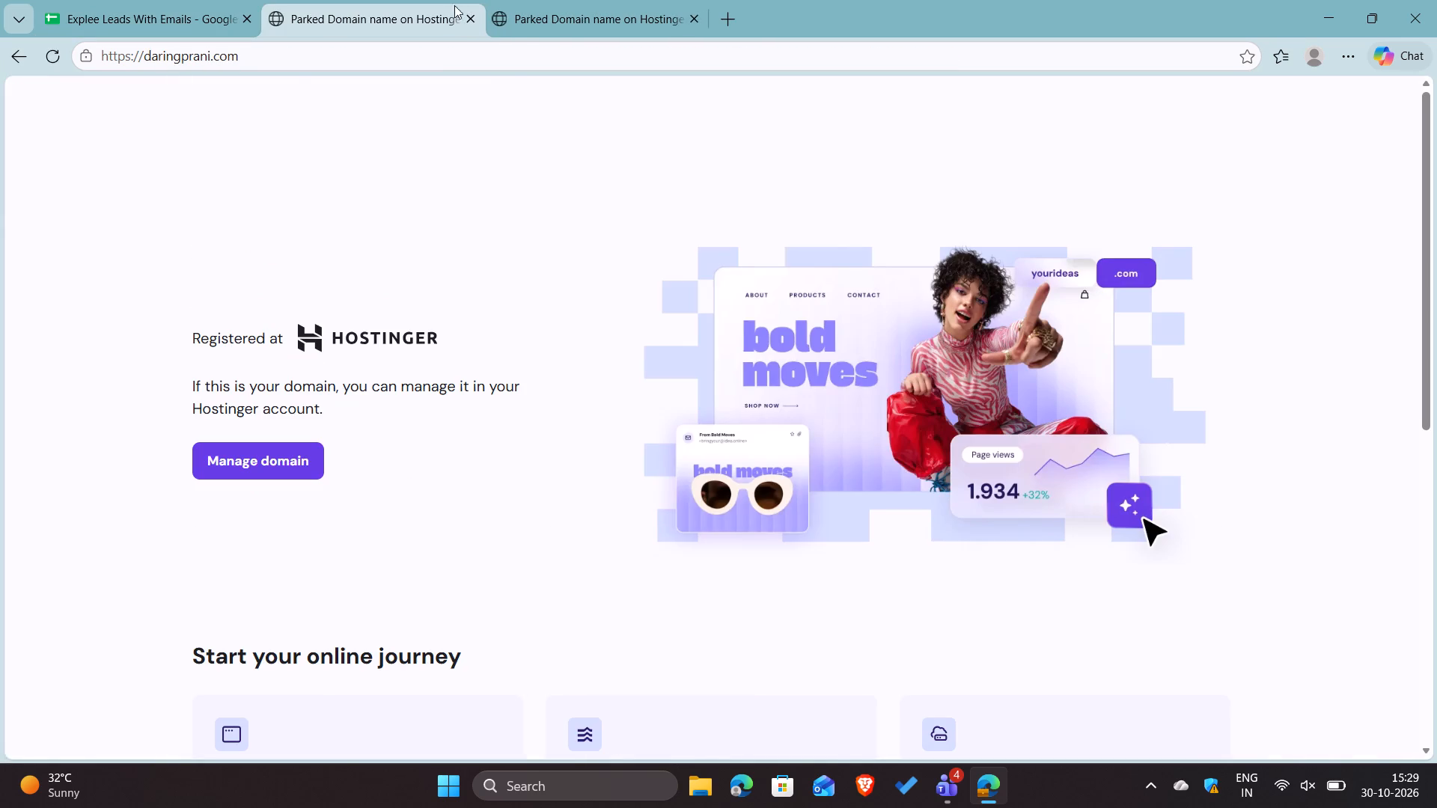
pyautogui.click(473, 15)
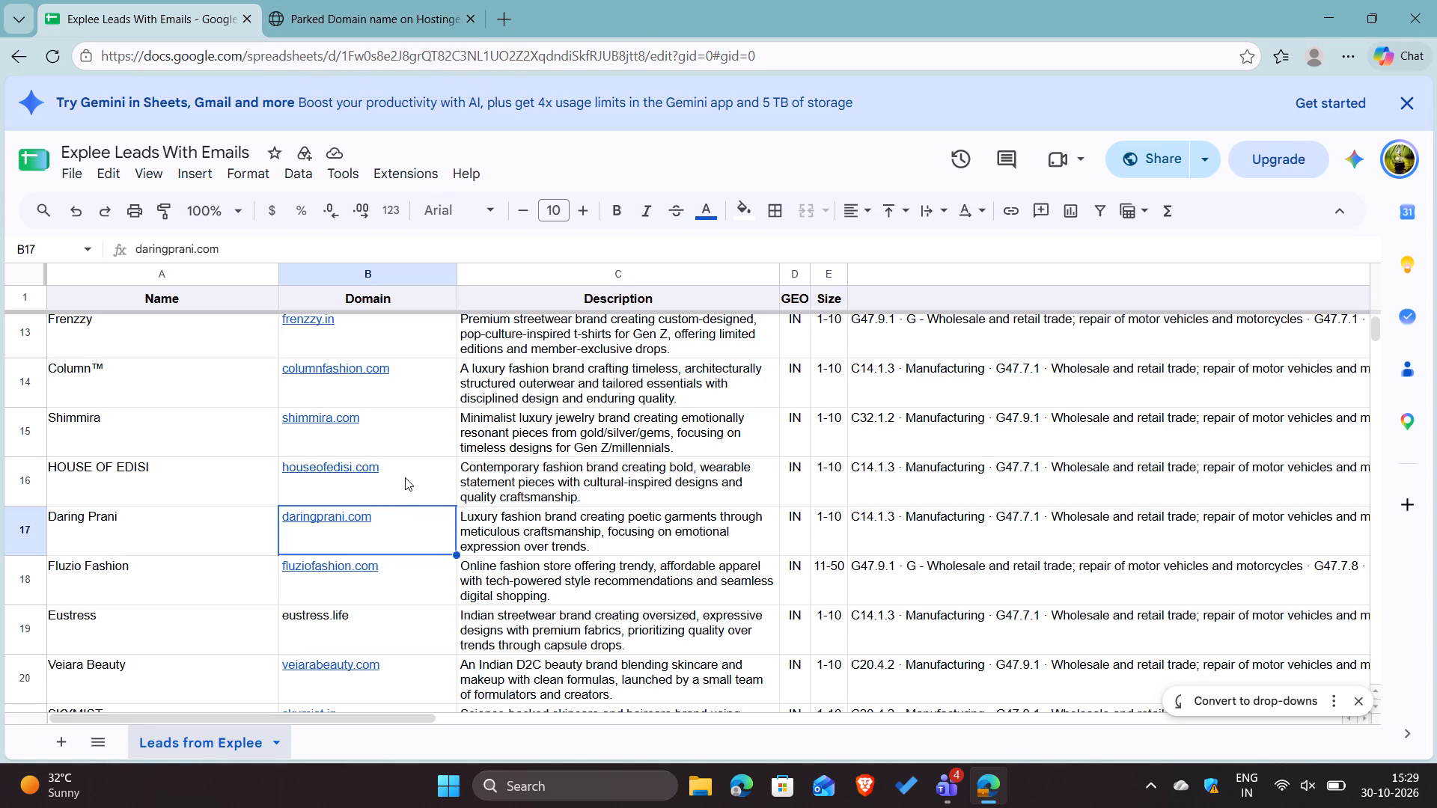
pyautogui.click(287, 518)
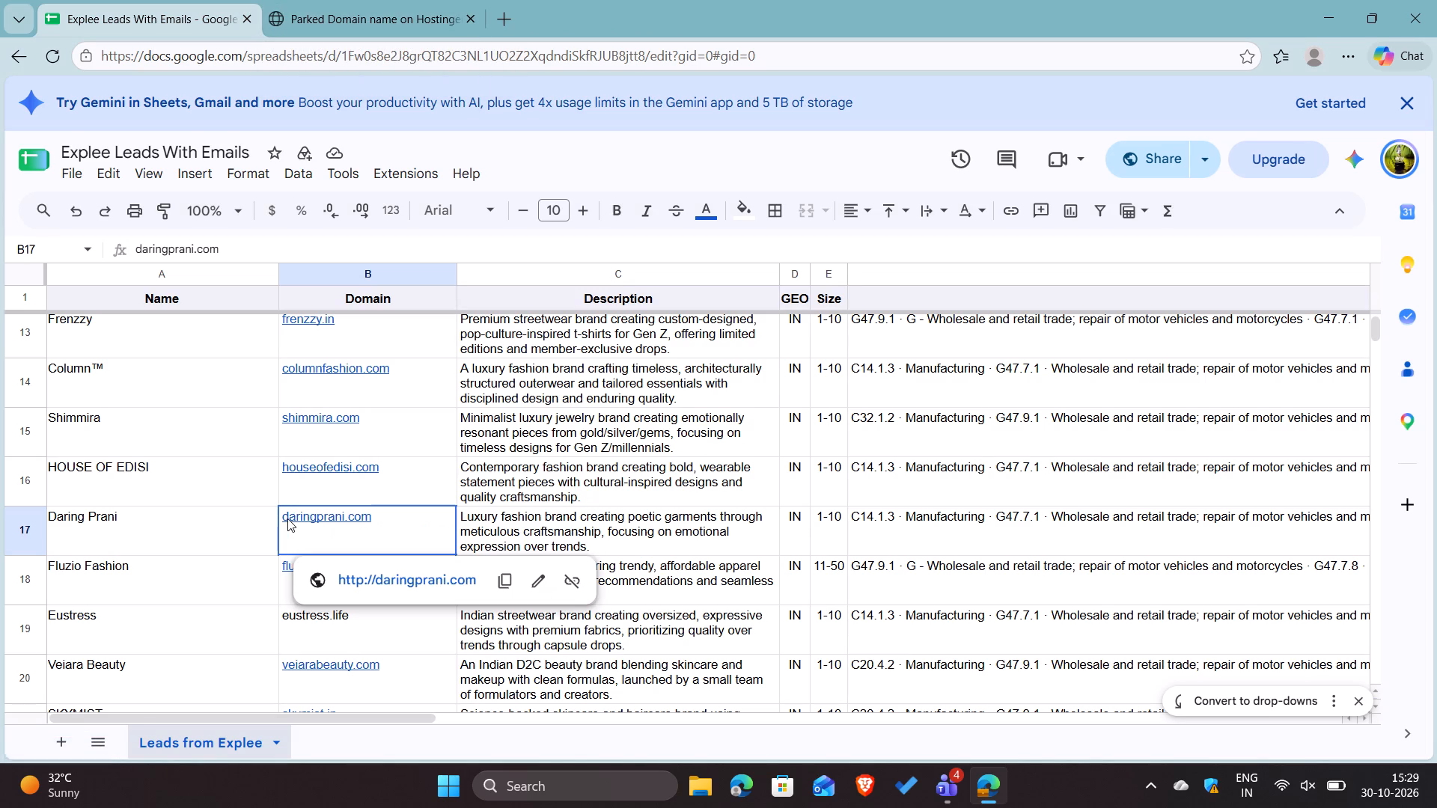
pyautogui.click(410, 574)
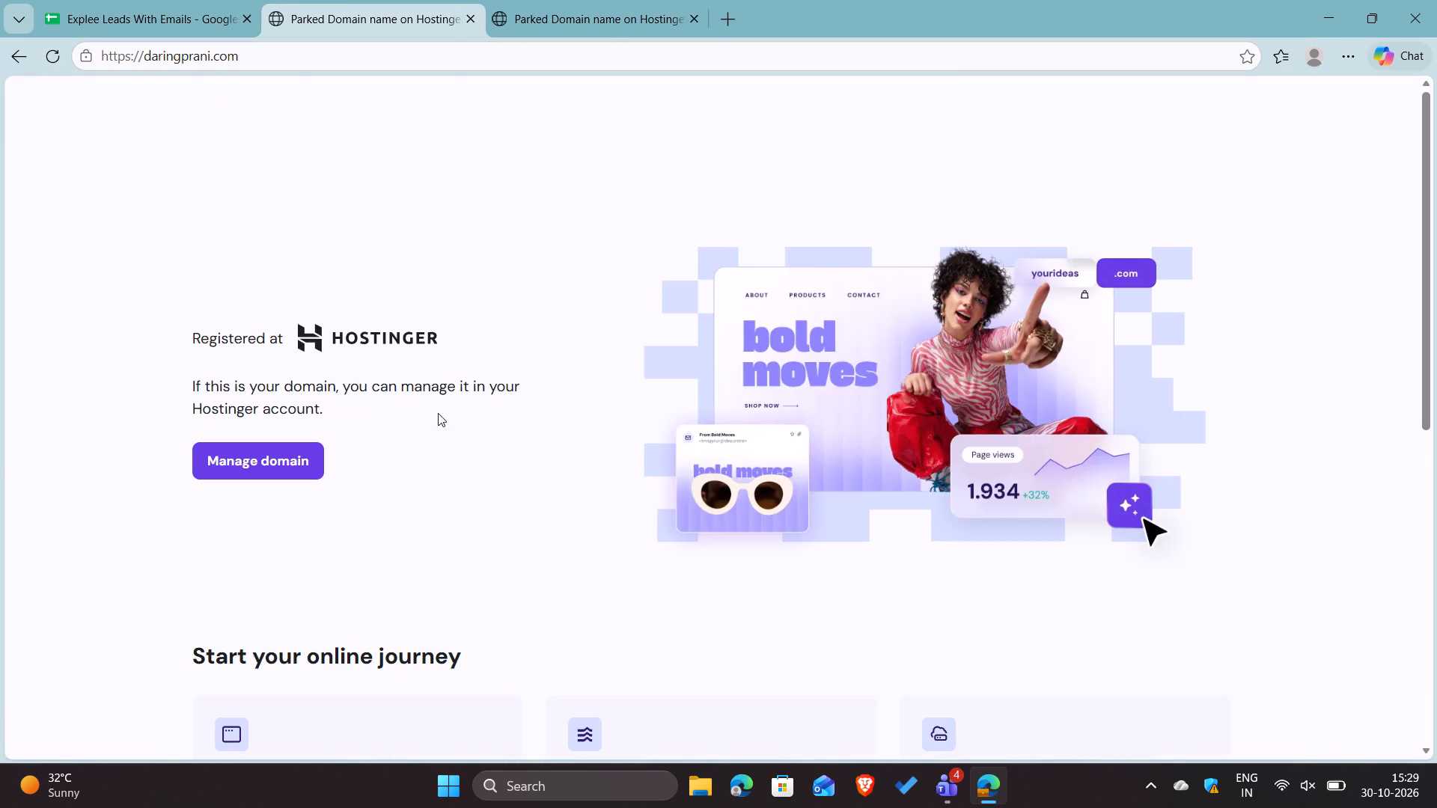
pyautogui.click(691, 14)
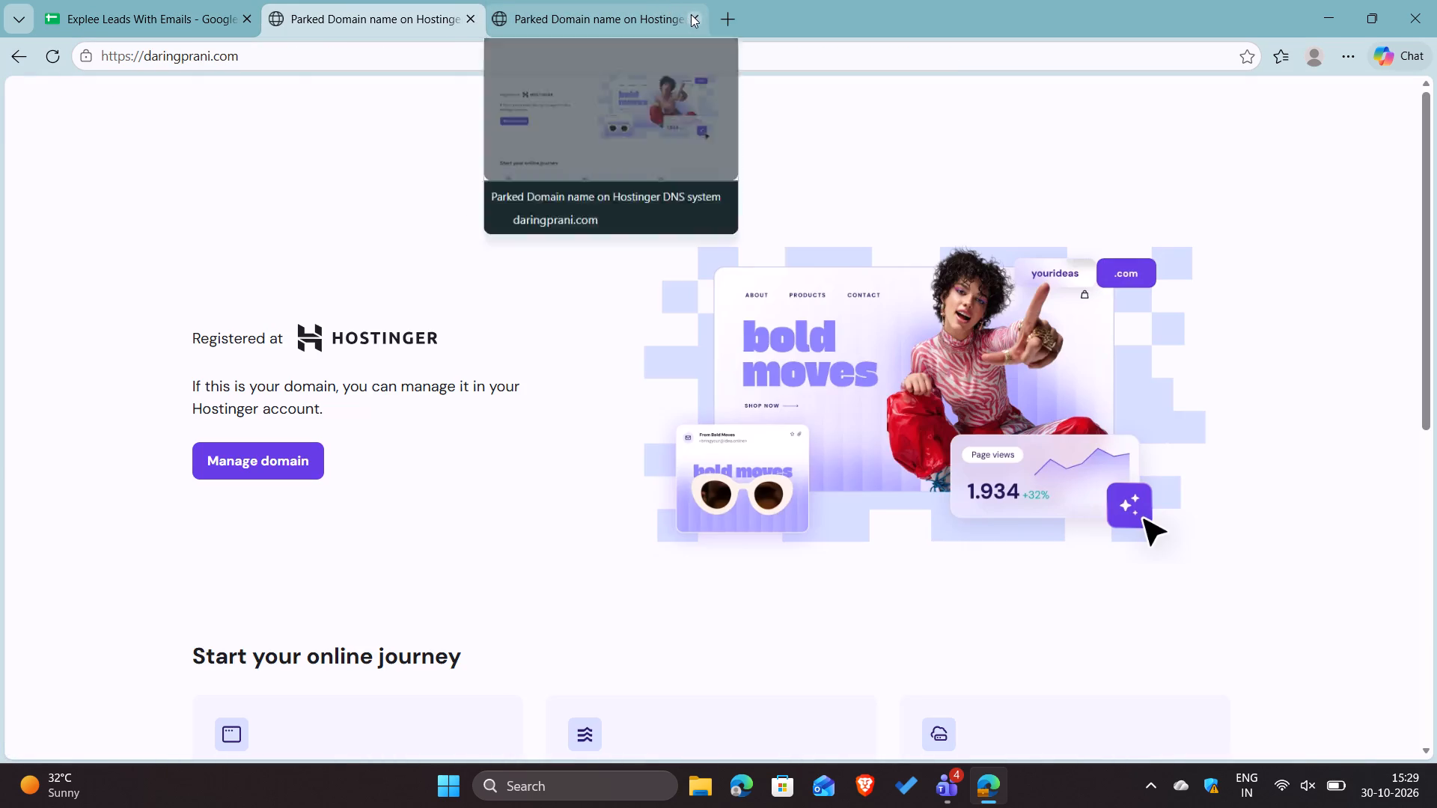
pyautogui.scroll(-6, 534, 221)
pyautogui.scroll(3, 534, 221)
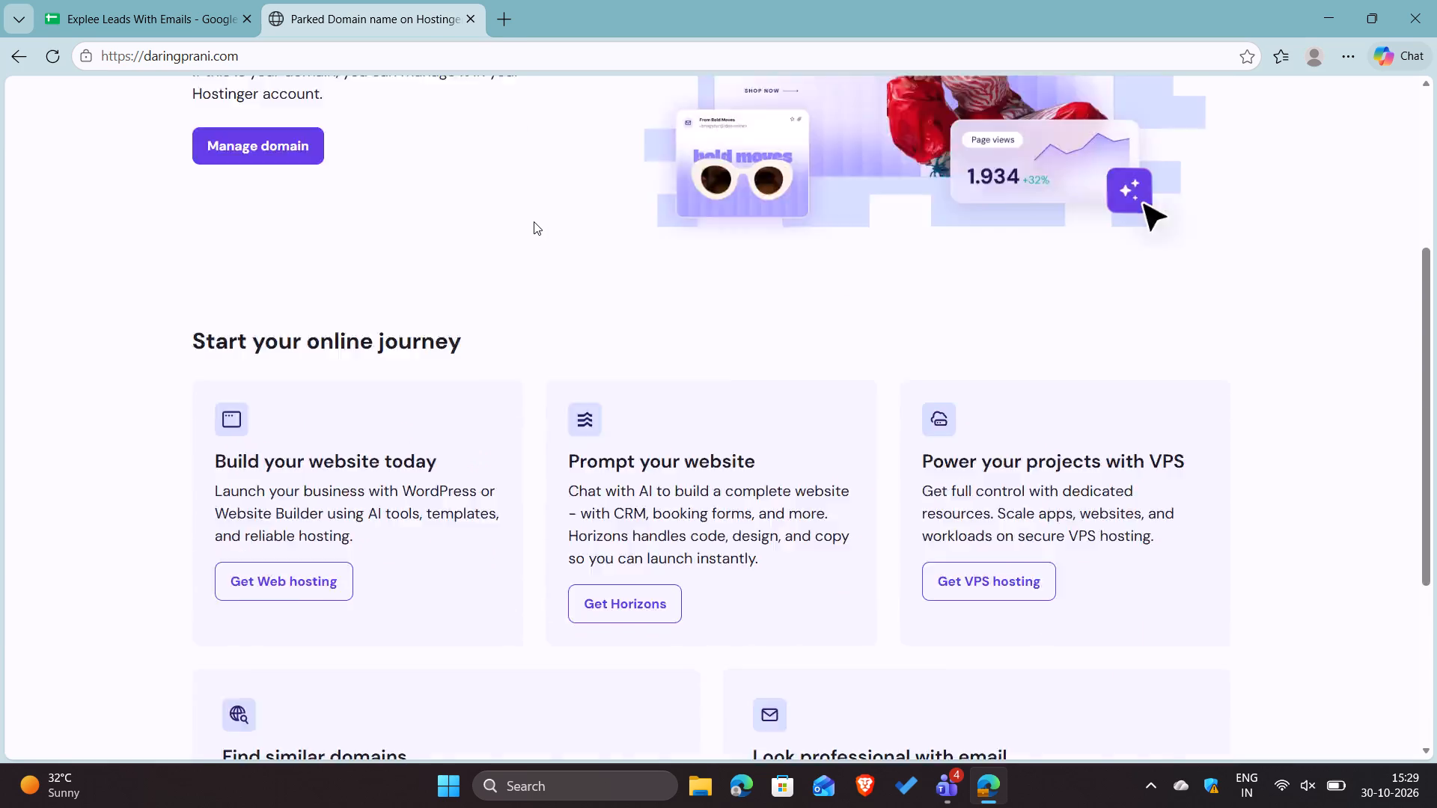
pyautogui.click(469, 19)
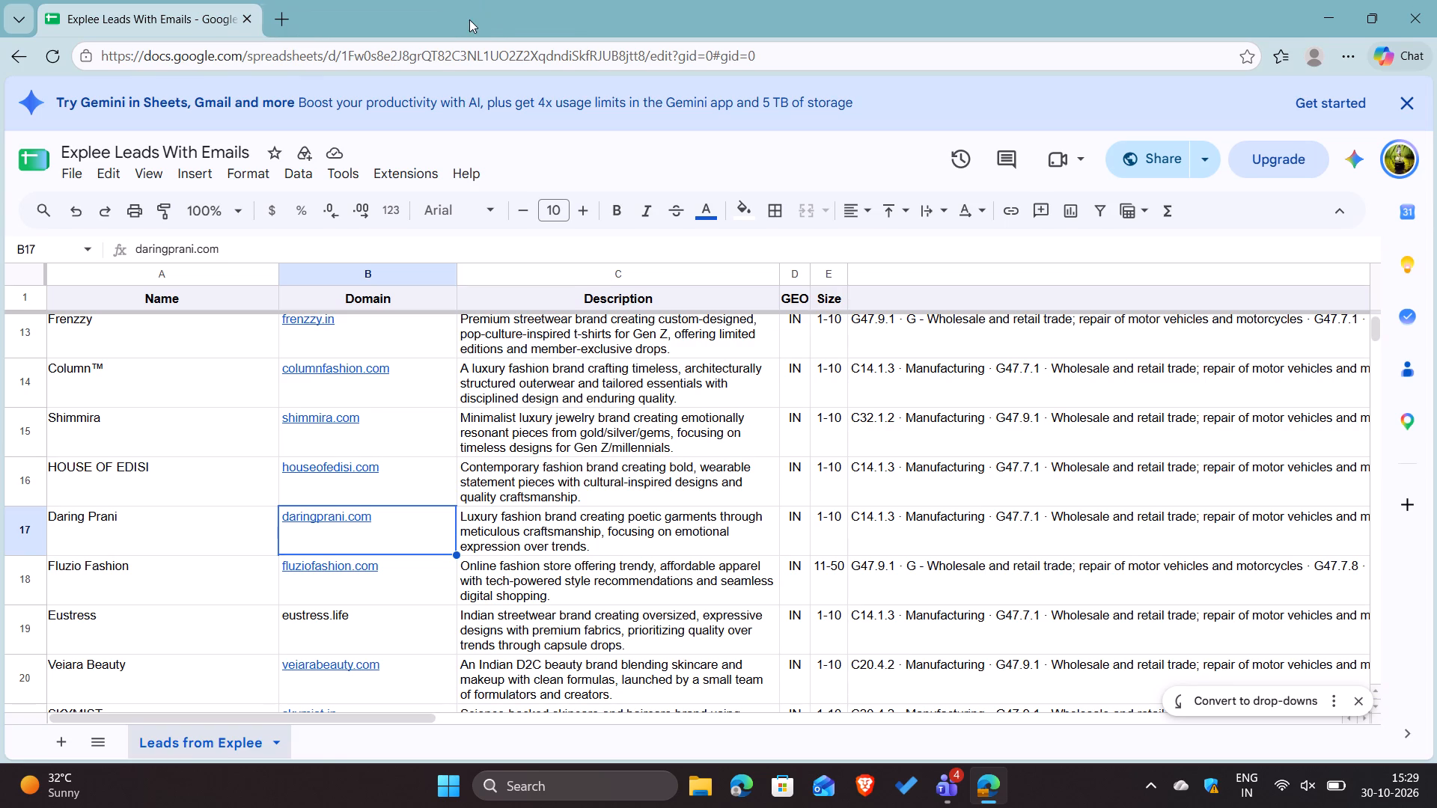
# Open the Fluzio Fashion website from its domain link in row 18 and check the page.
pyautogui.click(272, 573)
pyautogui.click(335, 573)
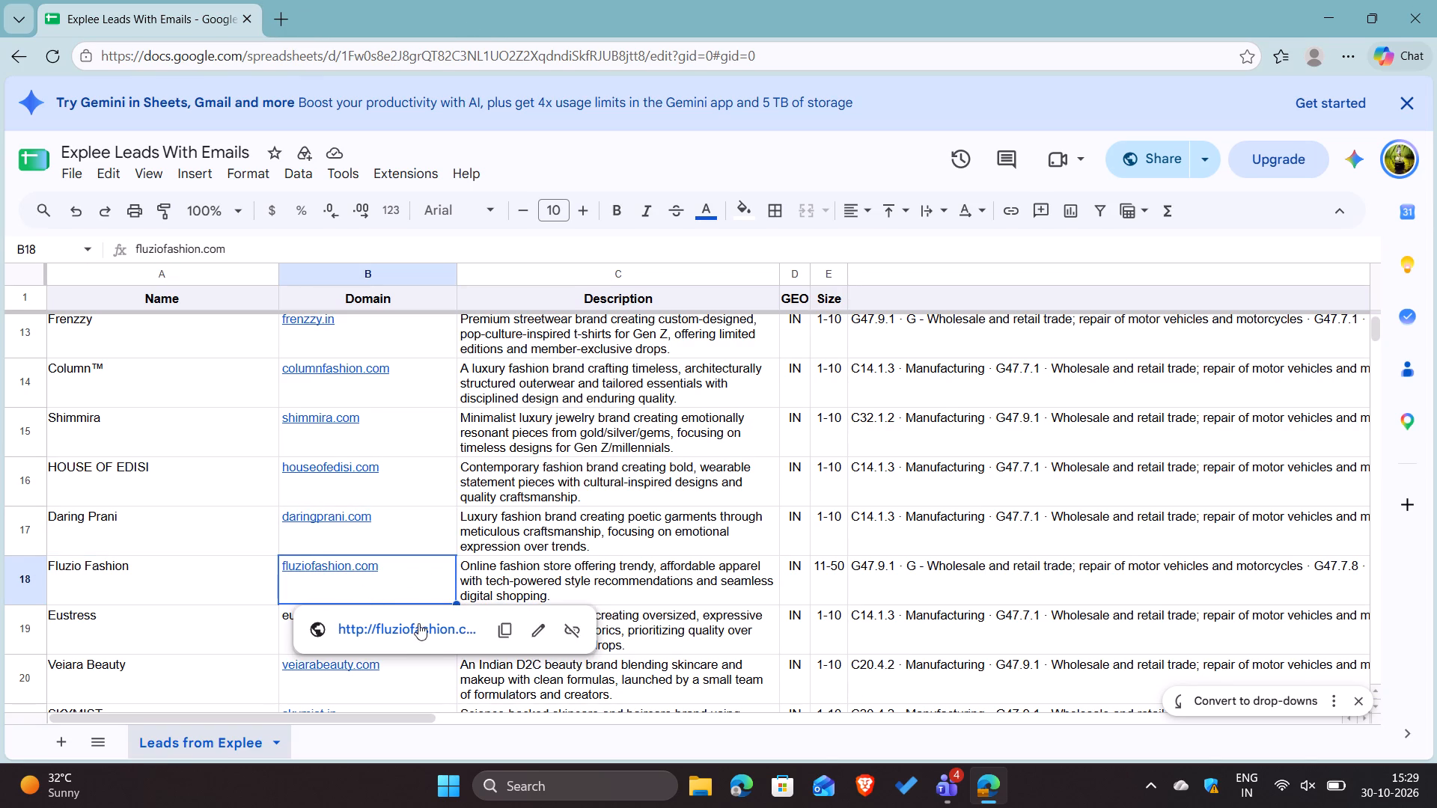
pyautogui.click(426, 631)
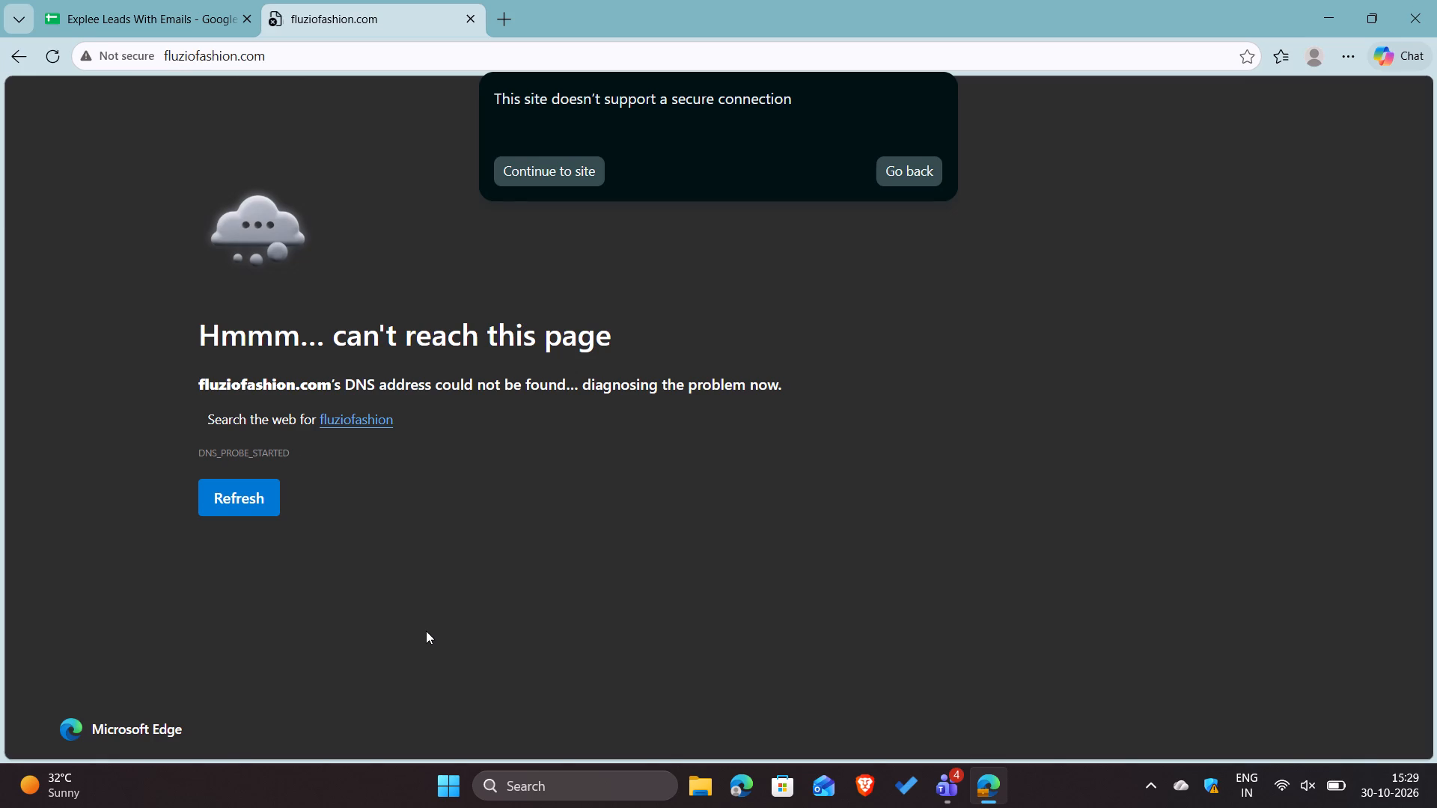
pyautogui.scroll(-7, 426, 631)
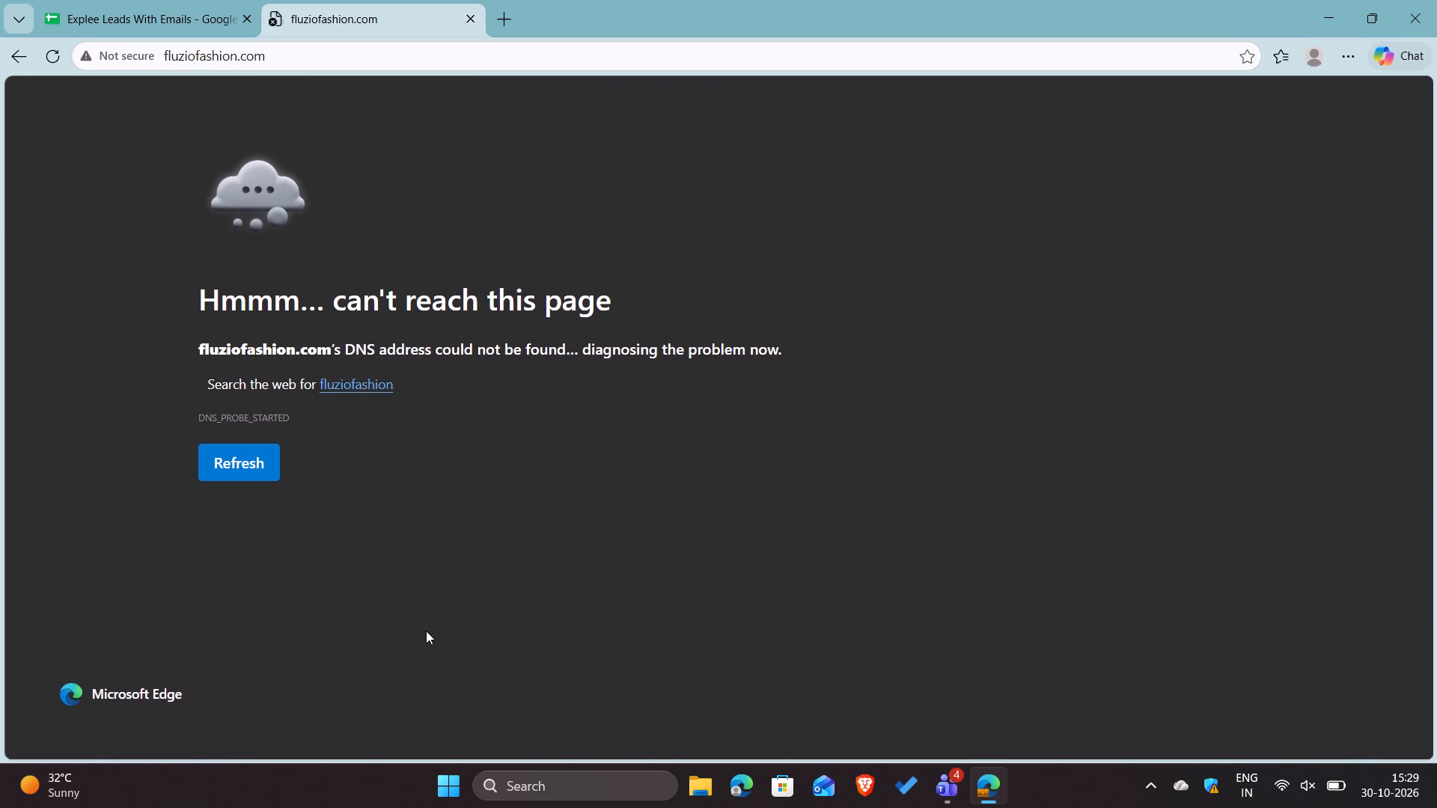
# Copy the fluziofashion.com address and open it in the Brave browser to cross-check the site.
pyautogui.click(344, 66)
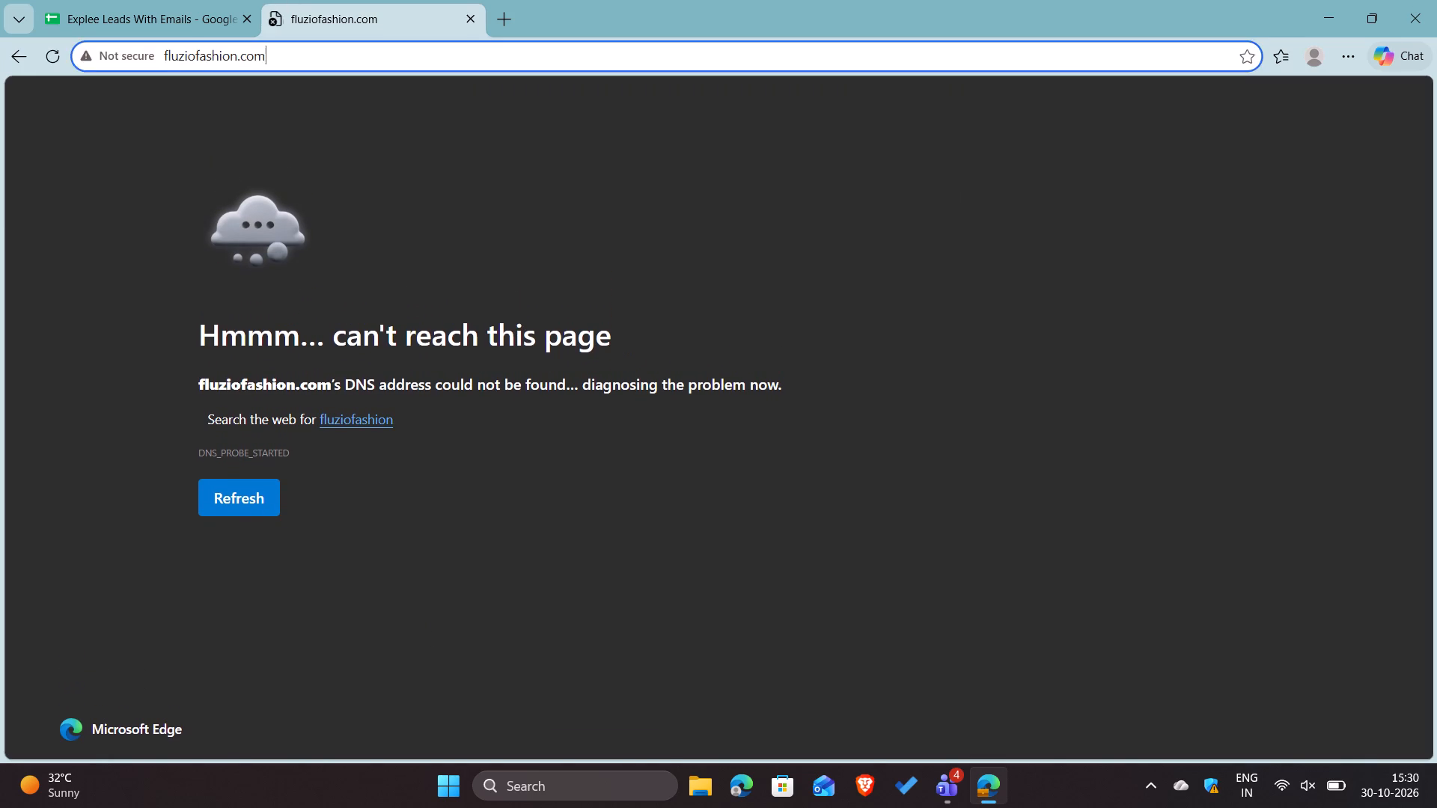
pyautogui.click(344, 66)
pyautogui.hotkey('ctrl', 'a')
pyautogui.hotkey('ctrl', 'c')
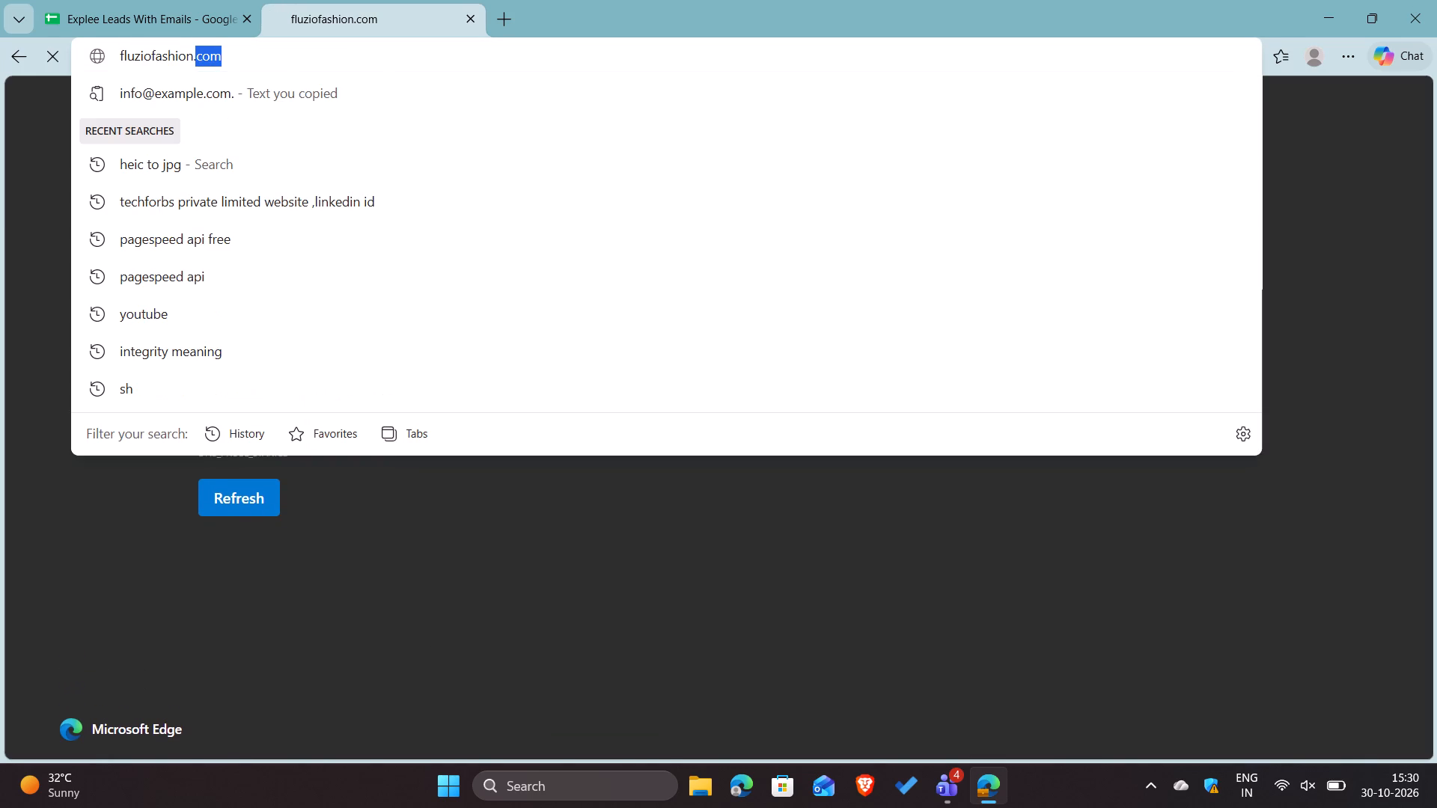
pyautogui.click(863, 782)
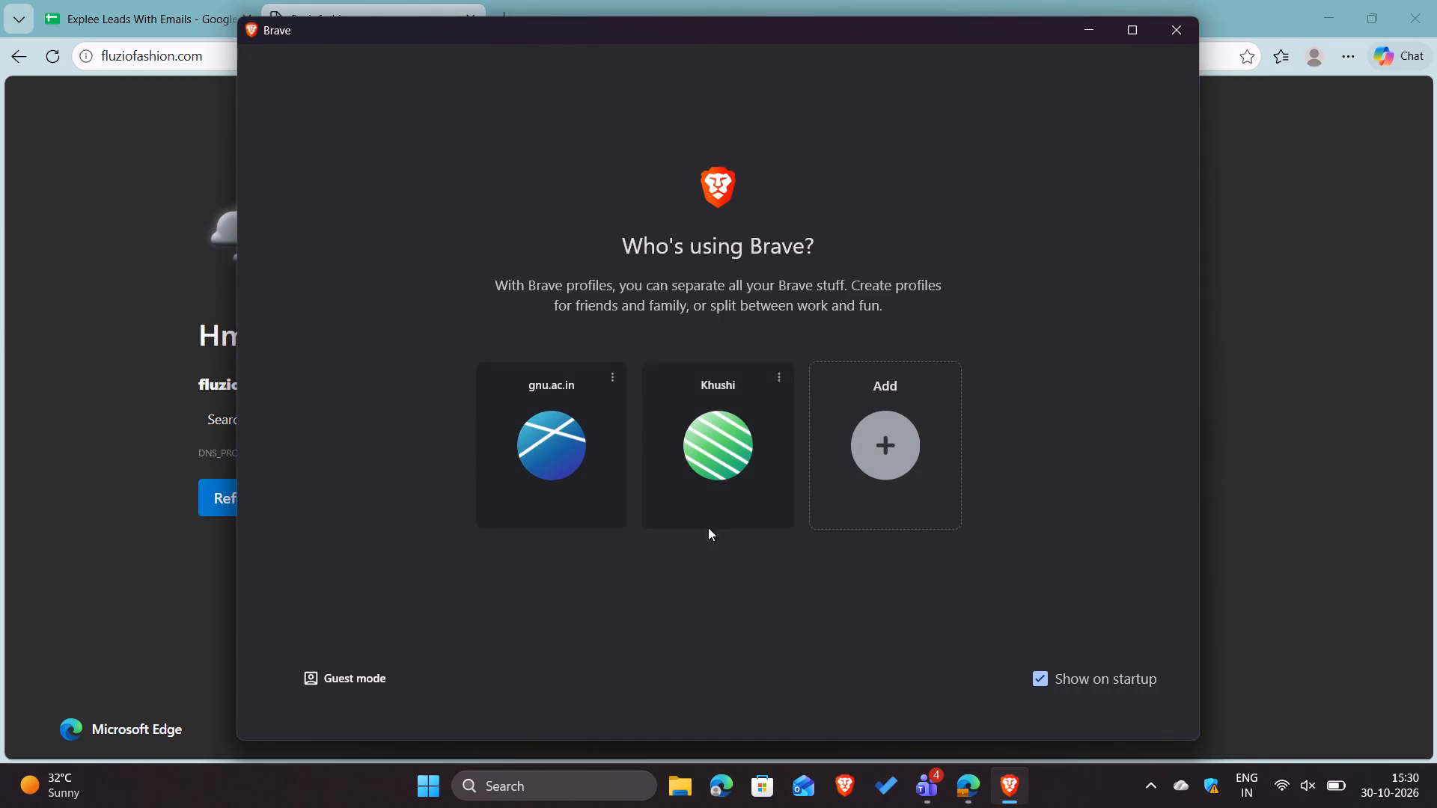
pyautogui.click(687, 459)
pyautogui.hotkey('ctrl', 'v')
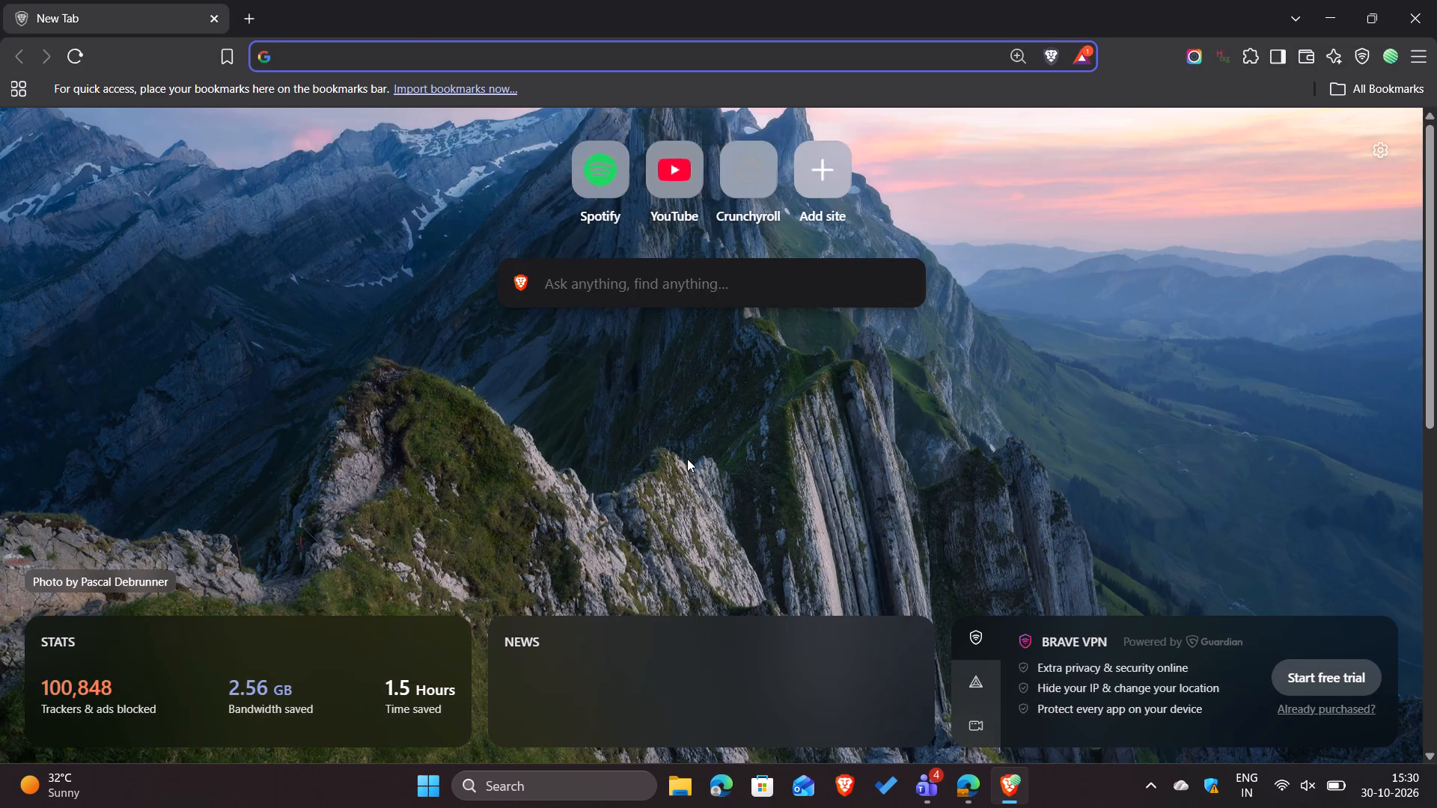
pyautogui.press('BackSpace')
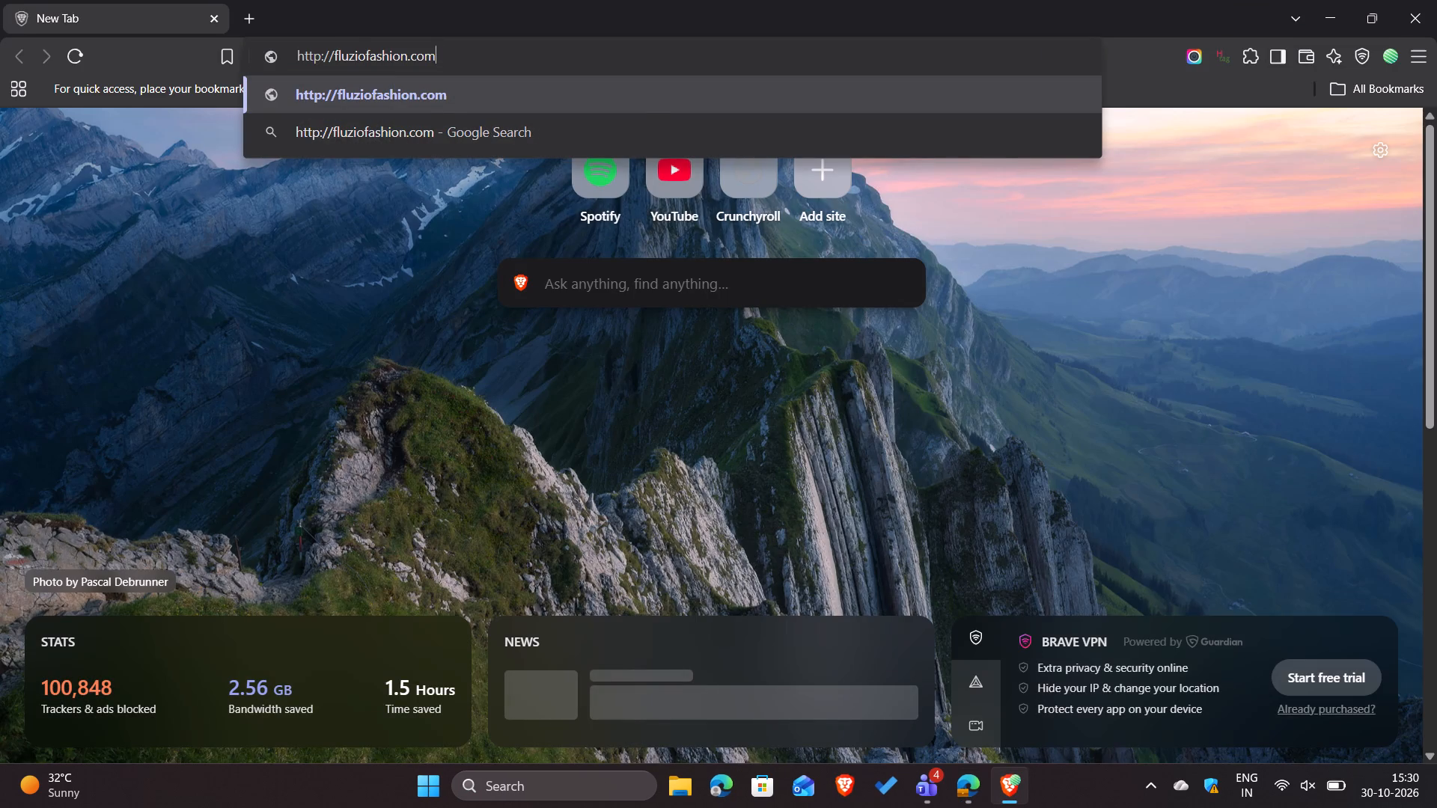
pyautogui.press('Return')
# Return to the spreadsheet and enter the remark "Site is not working" for Fluzio Fashion in cell K18.
pyautogui.hotkey('alt', 'Tab')
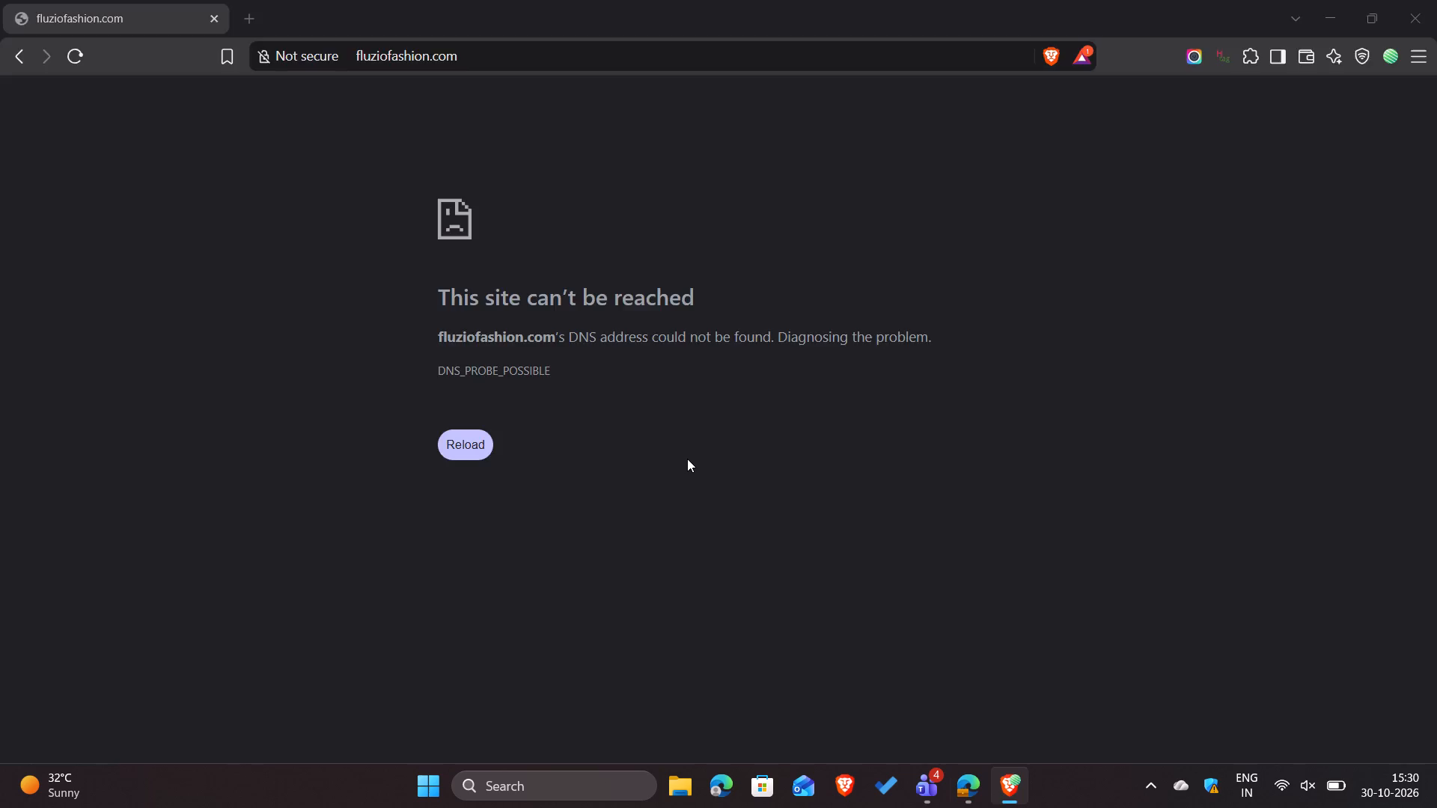
pyautogui.hotkey('alt', 'Tab')
pyautogui.hotkey('alt', 'Tab')
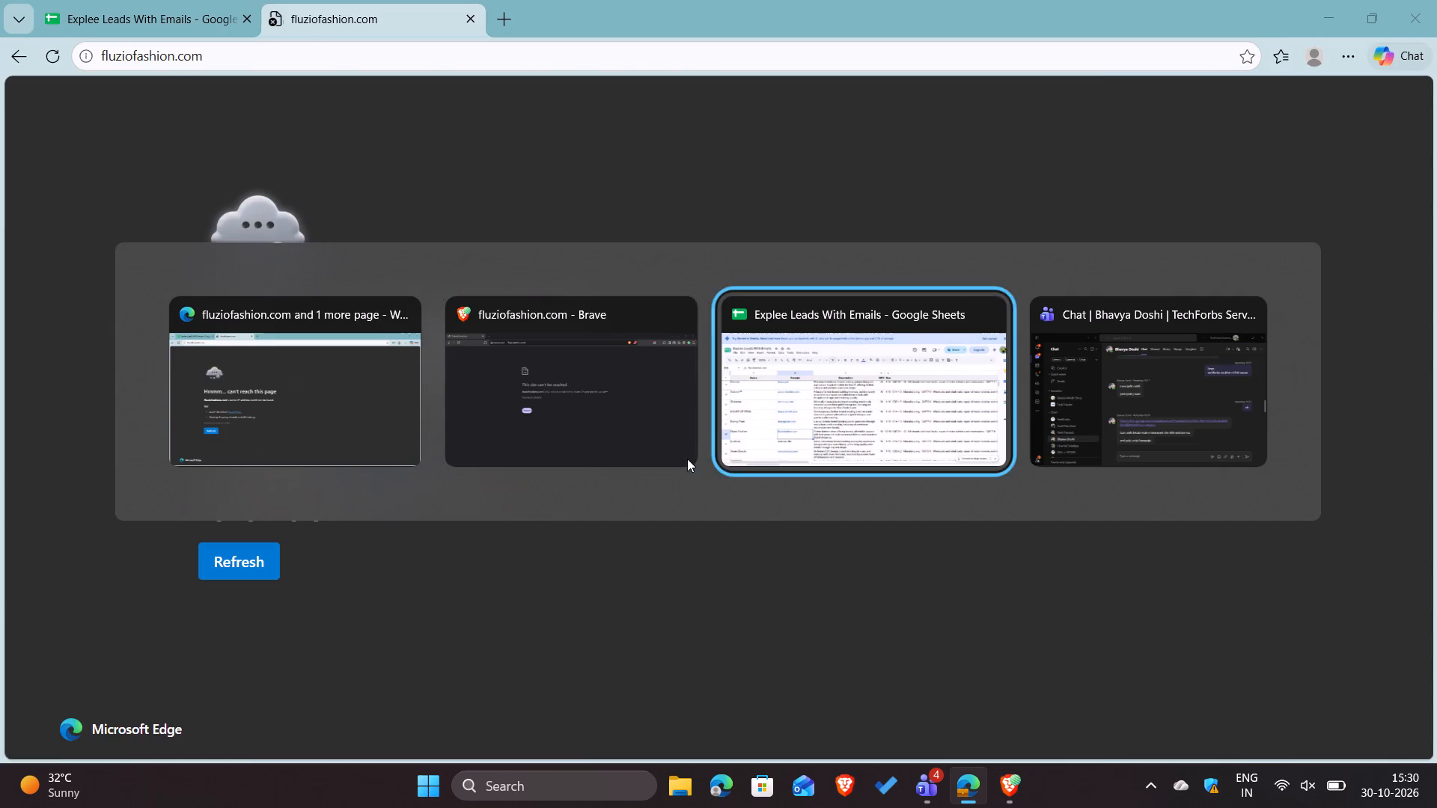
pyautogui.hscroll(-4, 735, 575)
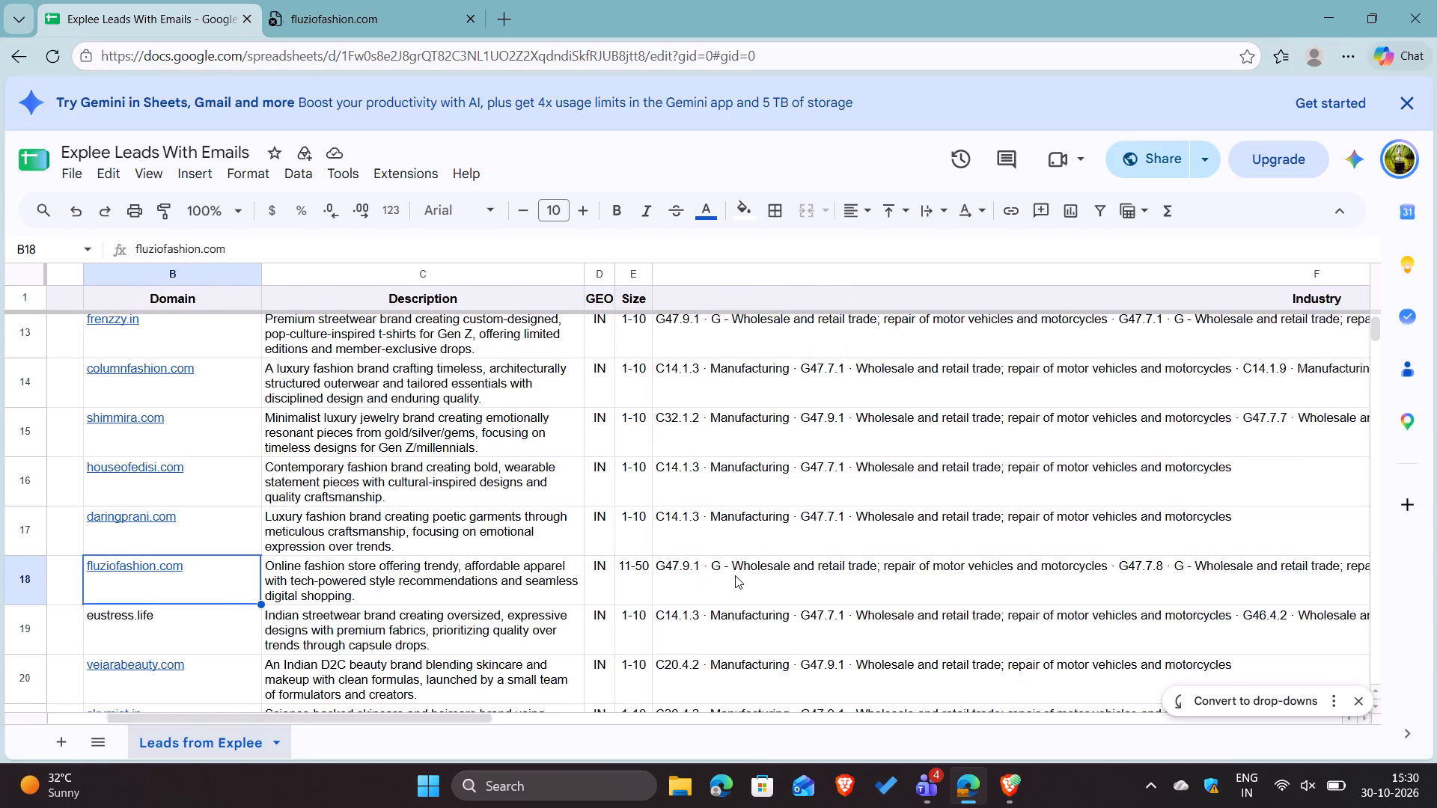
pyautogui.hscroll(-6, 735, 575)
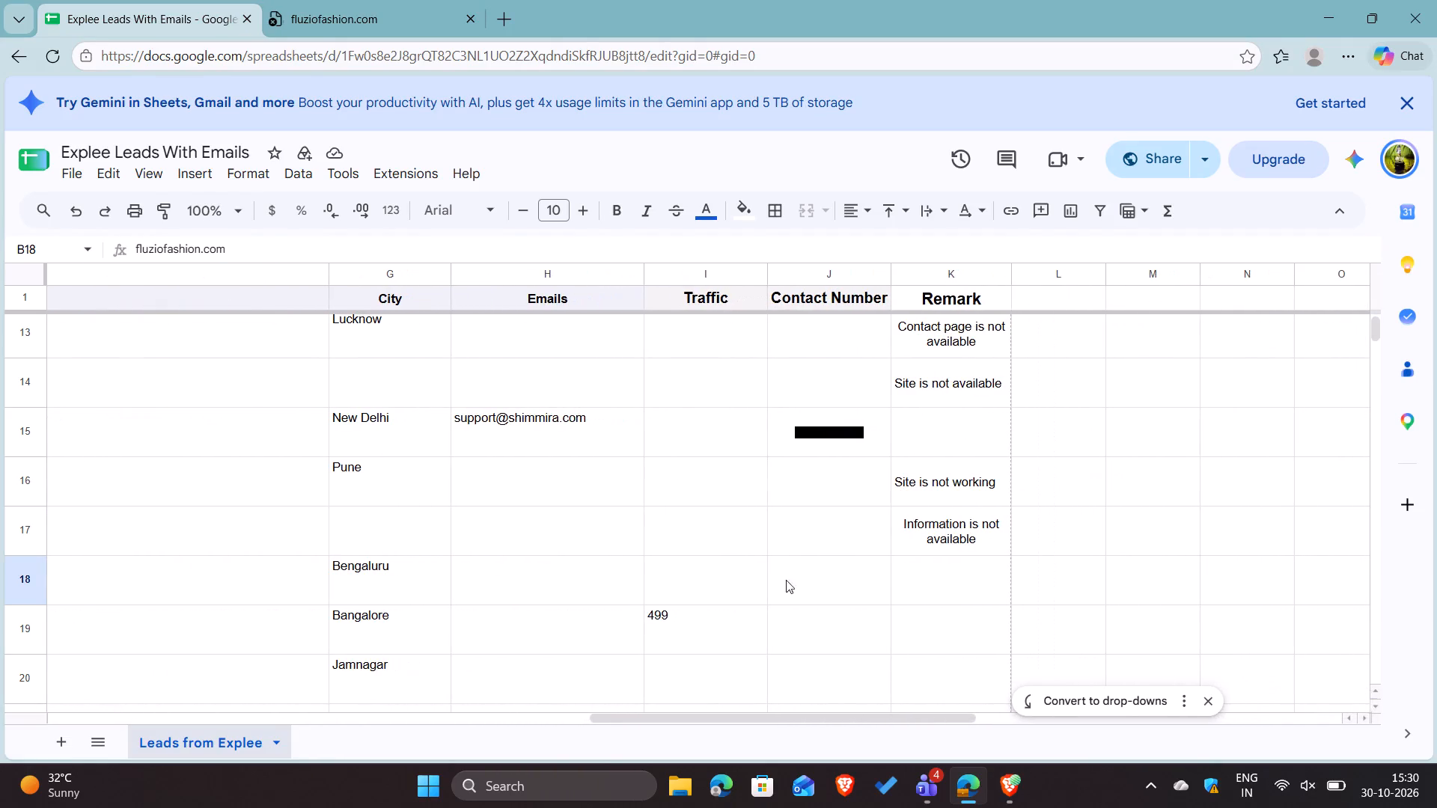
pyautogui.doubleClick(924, 576)
pyautogui.write('Si')
pyautogui.press('Tab')
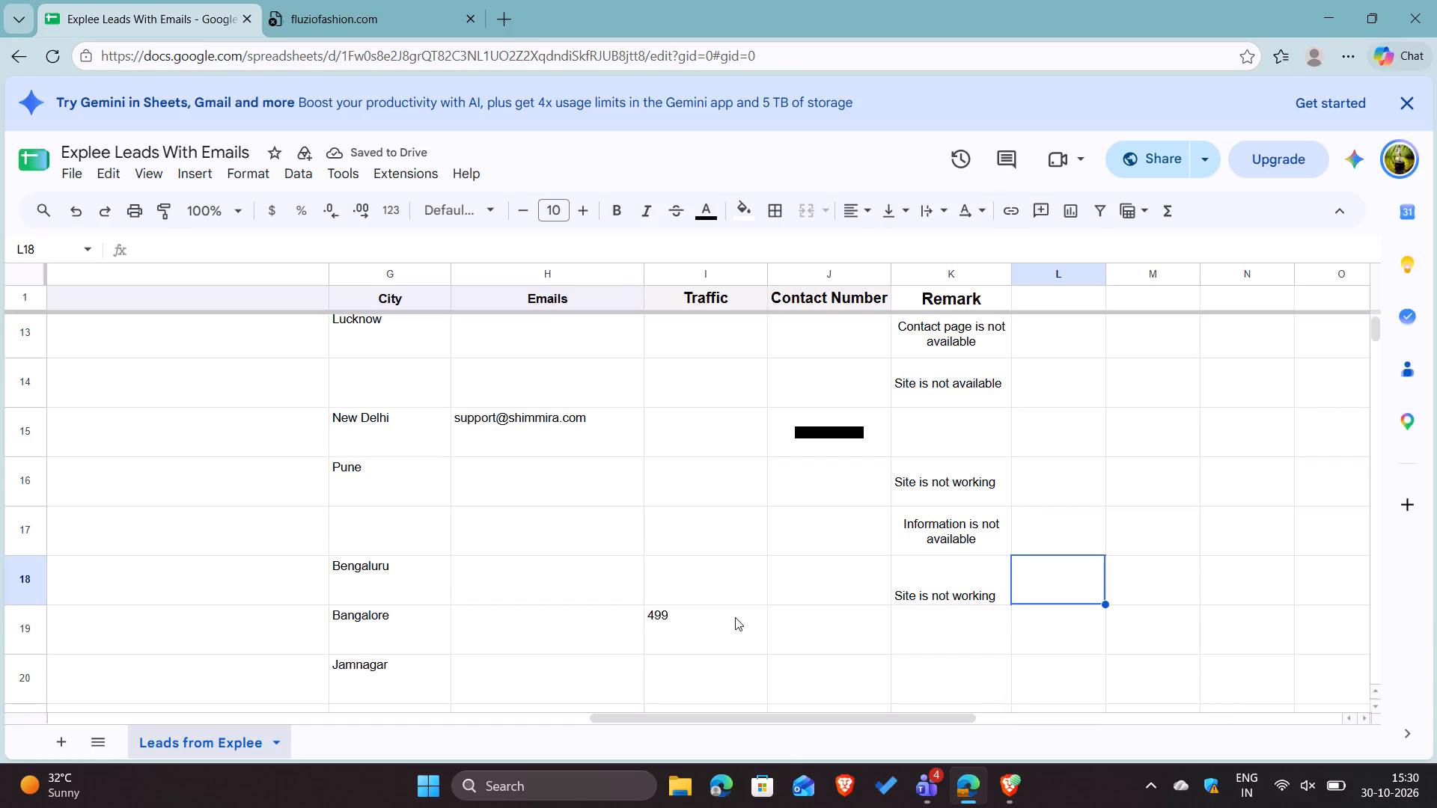
# Copy the eustress.life domain from cell B19 and load it in the browser tab that holds fluziofashion.com.
pyautogui.hscroll(6, 632, 609)
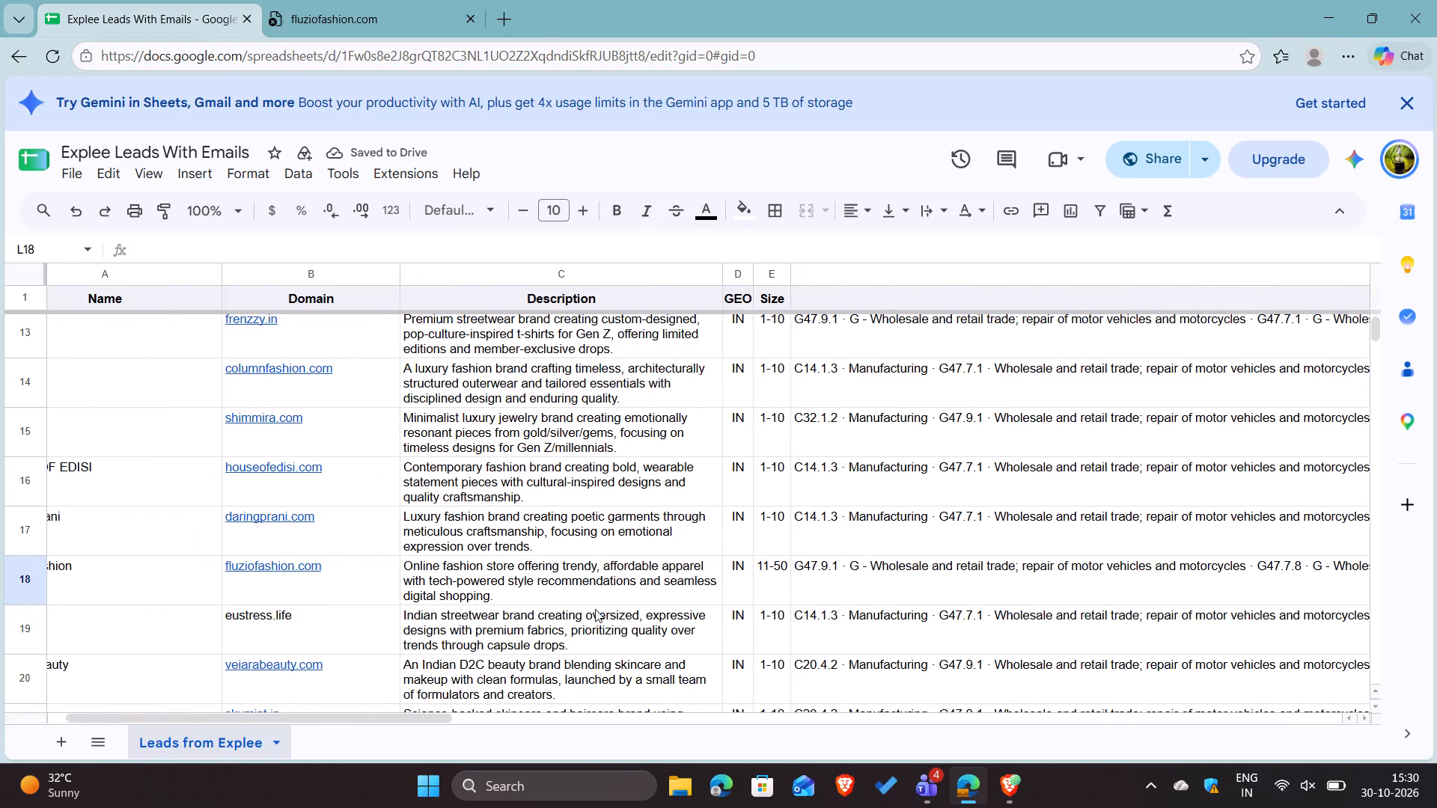
pyautogui.click(392, 629)
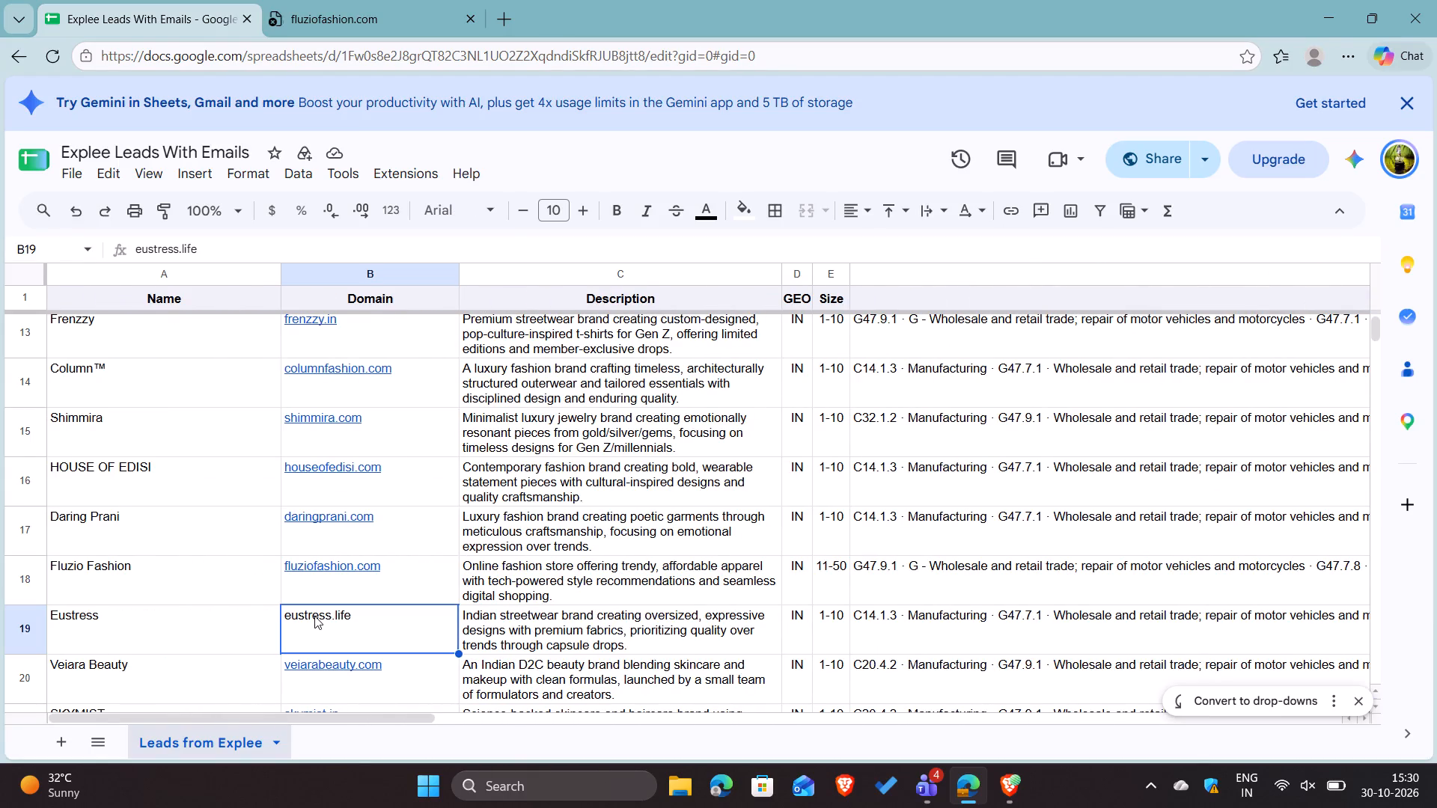
pyautogui.click(314, 616)
pyautogui.tripleClick(314, 616)
pyautogui.hotkey('ctrl', 'c')
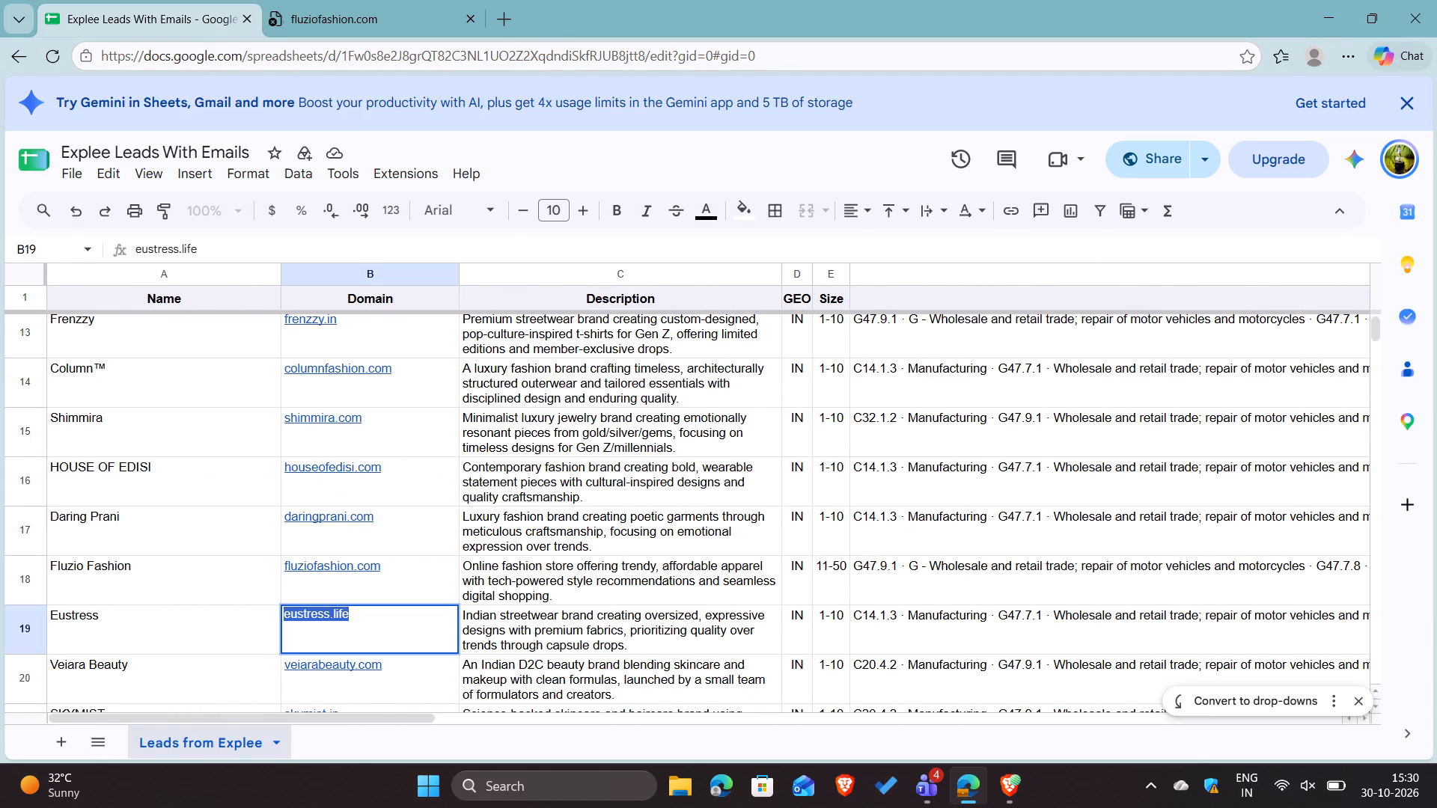
pyautogui.click(289, 0)
pyautogui.hotkey('ctrl', 'v')
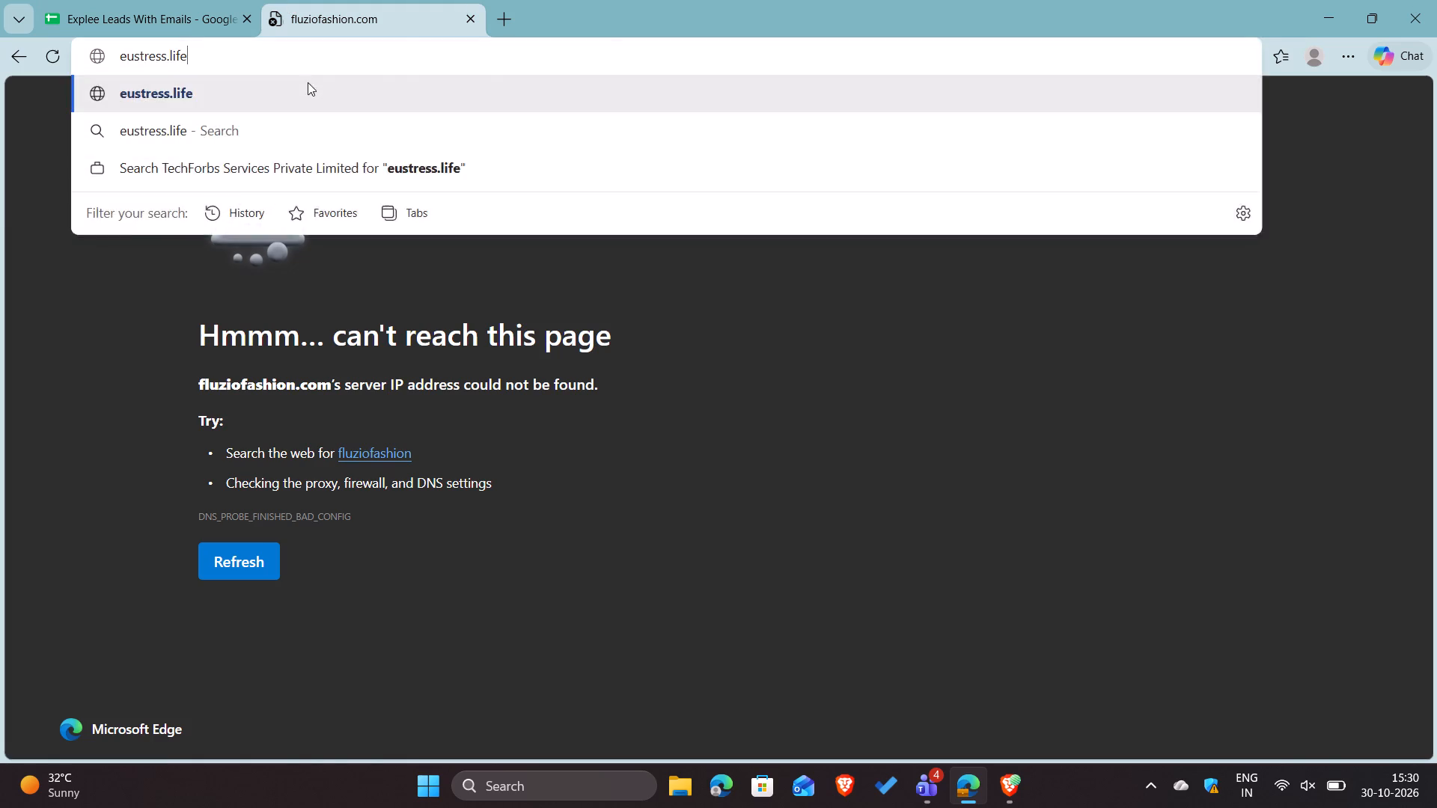
# Load the eustress.life website and open its Contact page from the footer links.
pyautogui.press('Return')
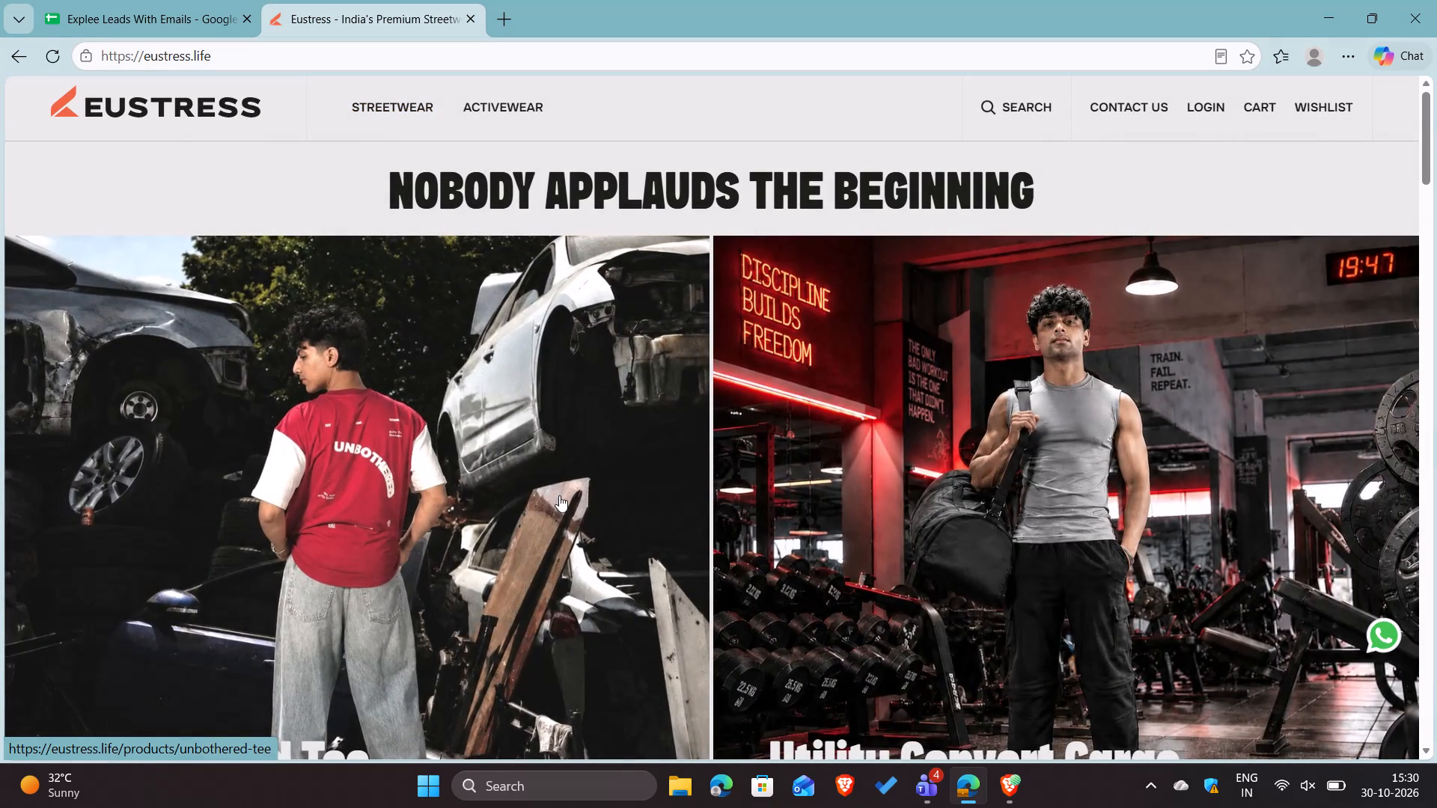
pyautogui.scroll(-11, 559, 495)
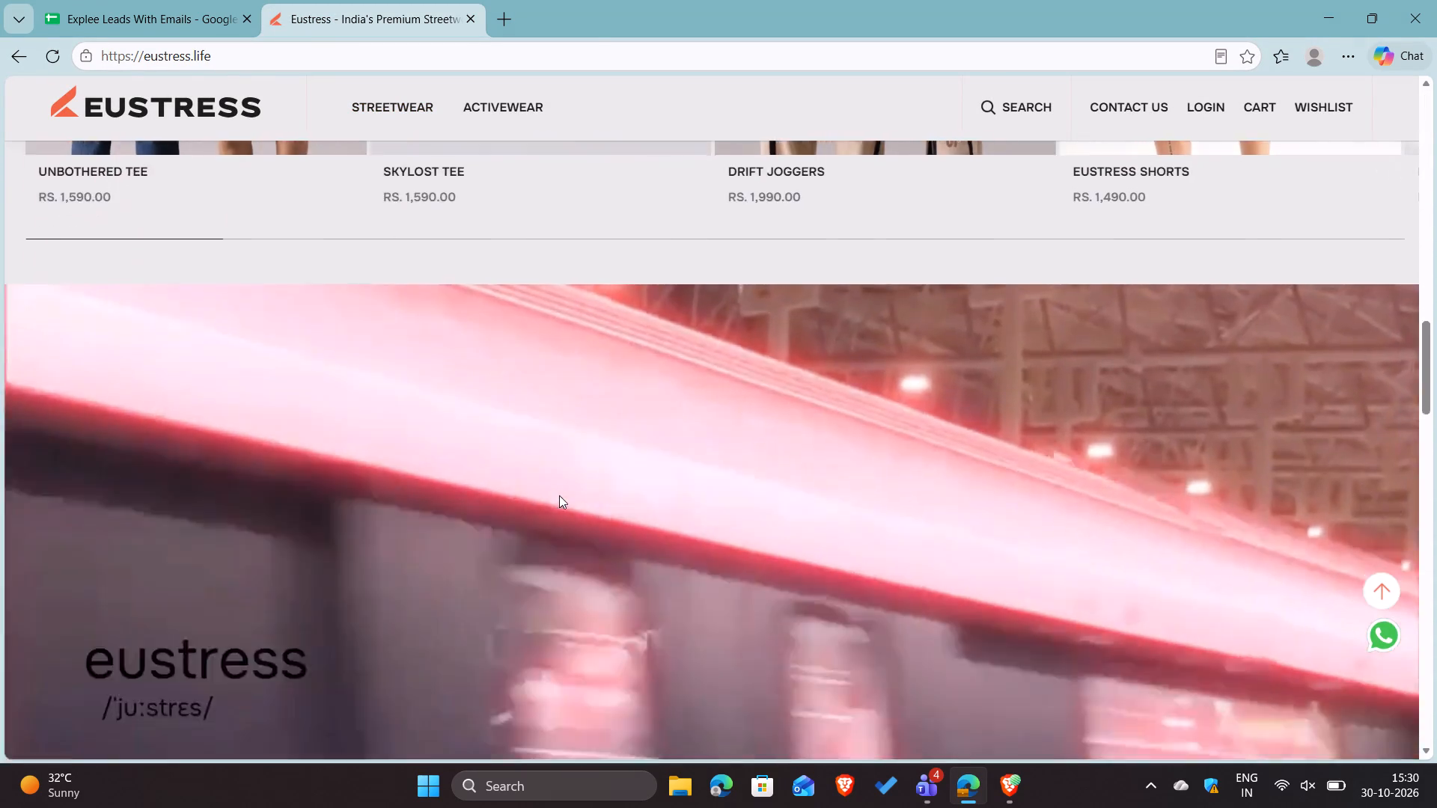
pyautogui.scroll(-9, 559, 495)
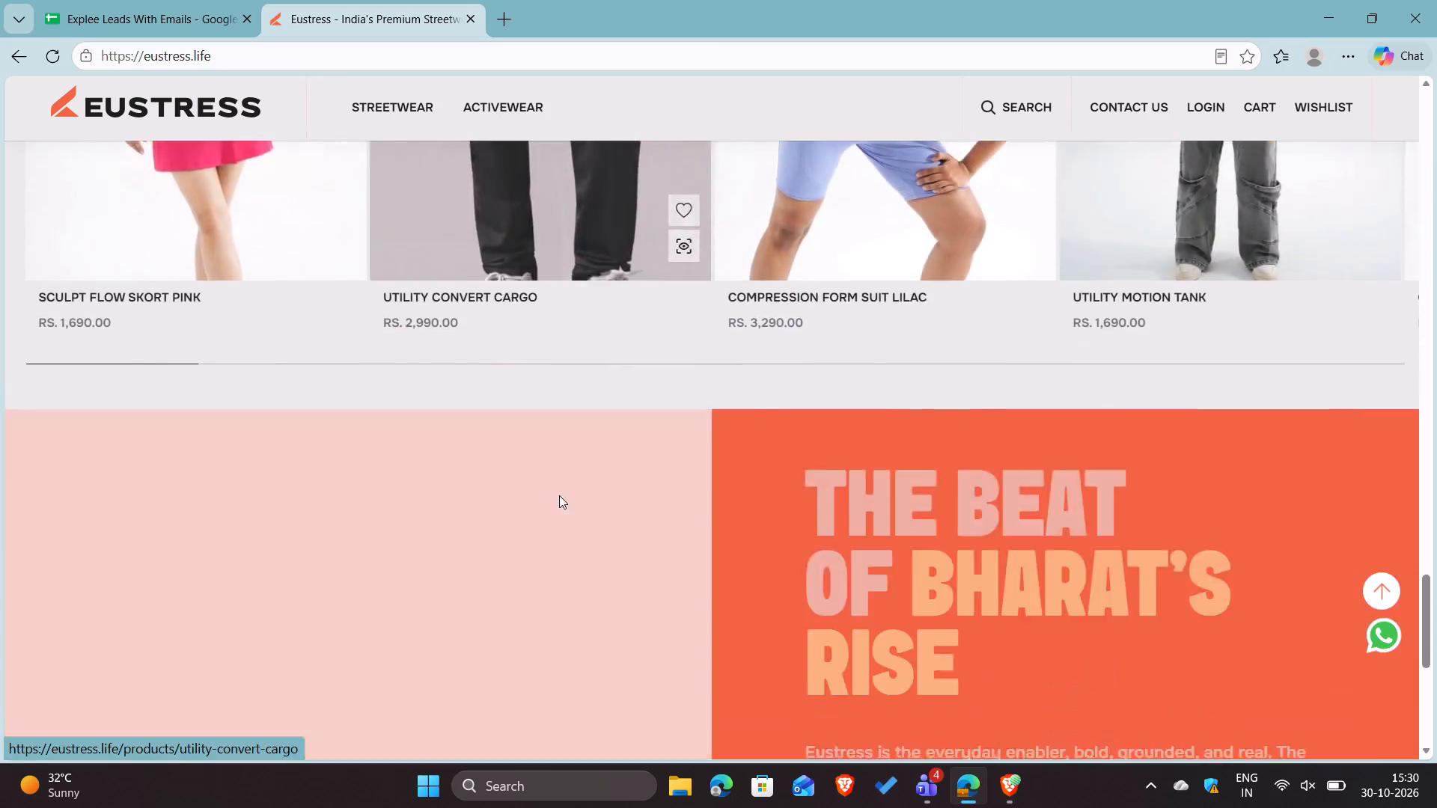
pyautogui.scroll(-3, 559, 495)
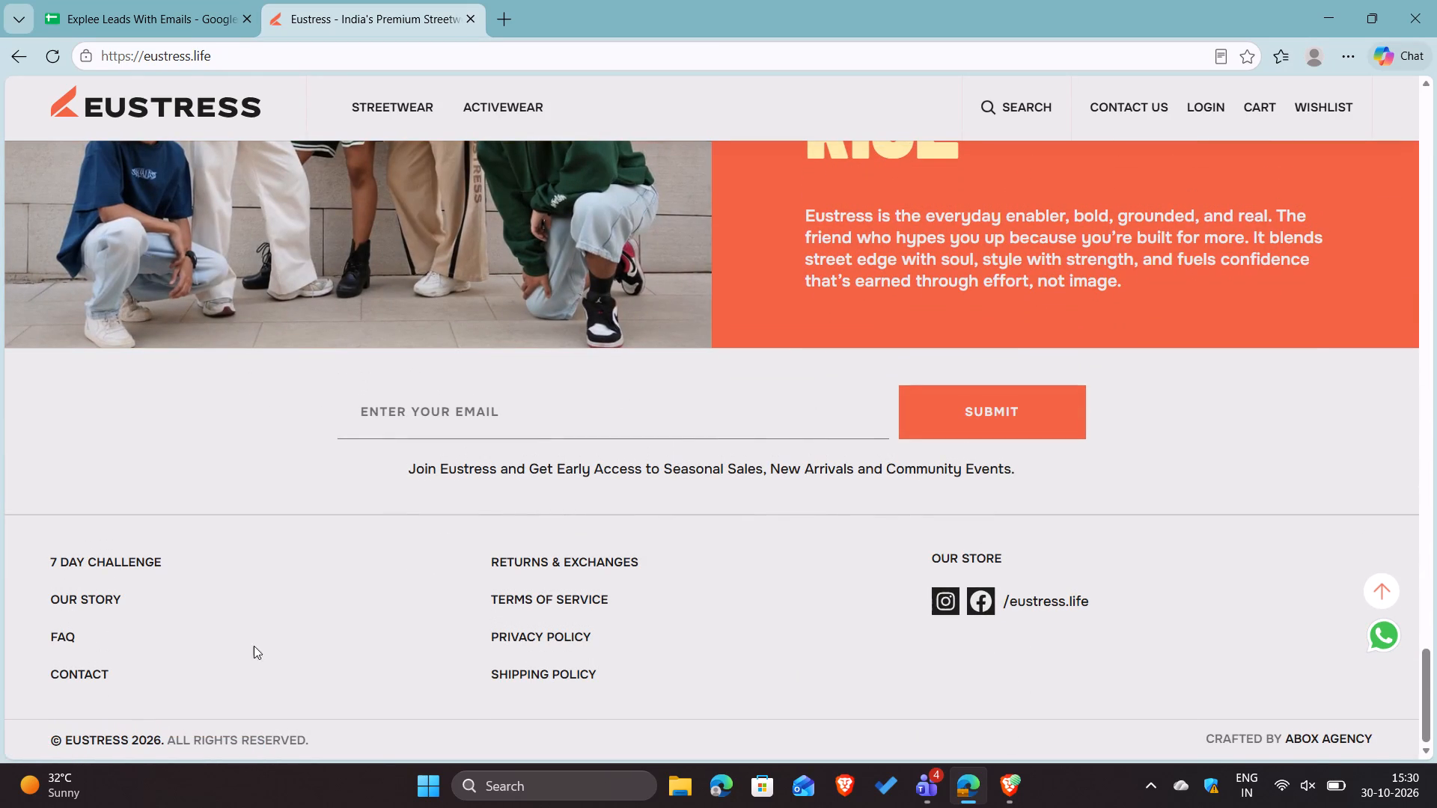
pyautogui.click(97, 676)
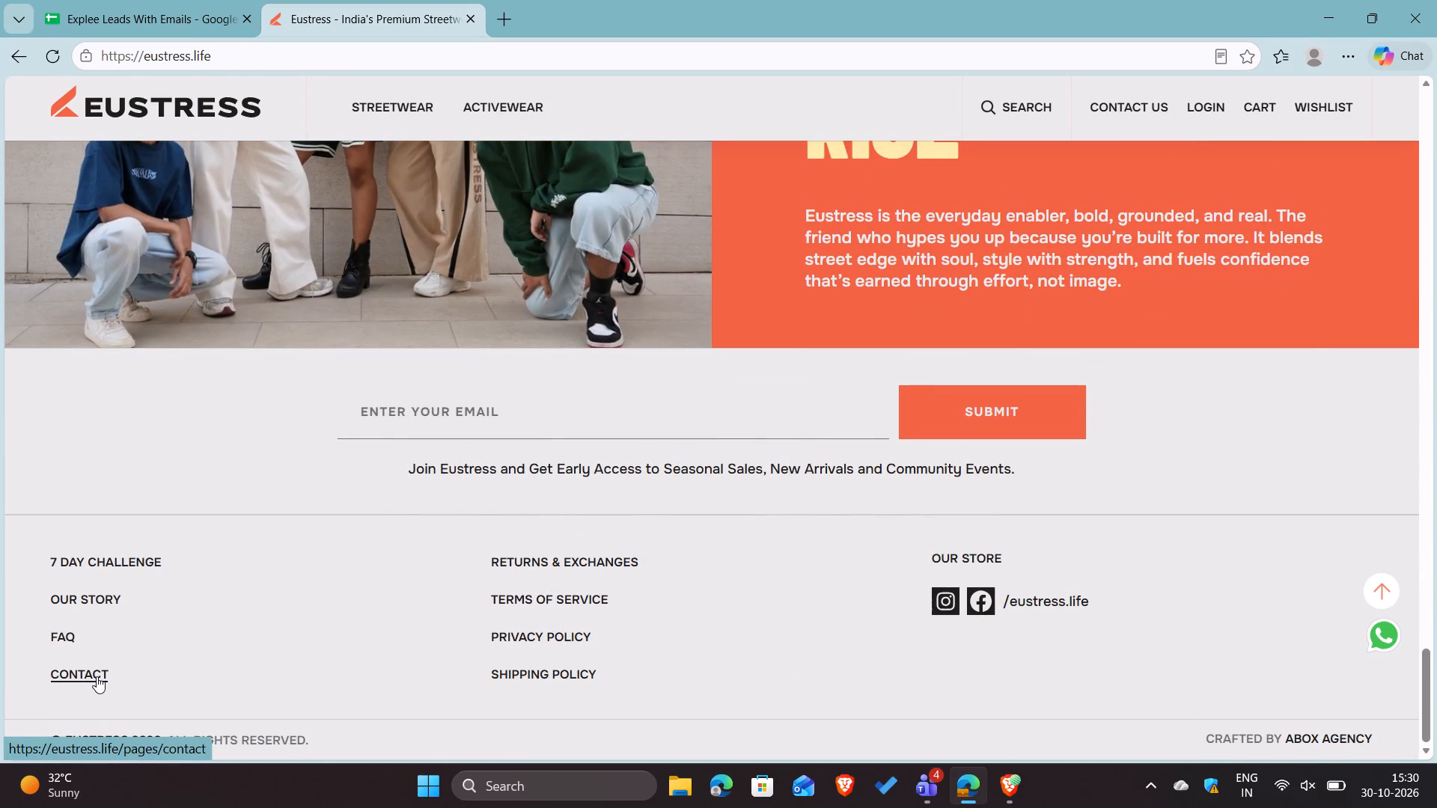
pyautogui.moveTo(97, 676); pyautogui.dragTo(347, 605)
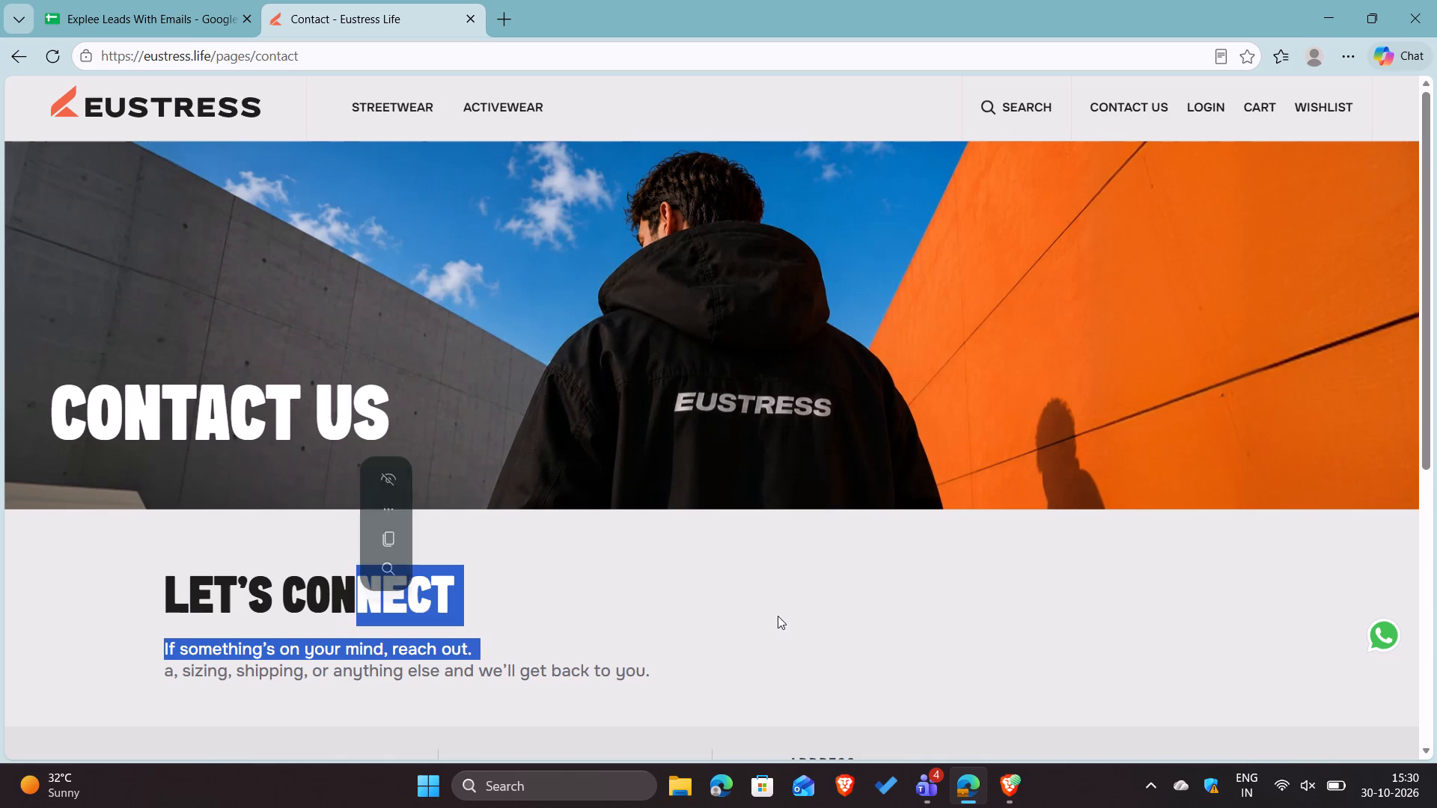
# Copy the email address from the Eustress Contact page into the Emails cell H19 of the spreadsheet.
pyautogui.scroll(-5, 778, 616)
pyautogui.scroll(1, 778, 616)
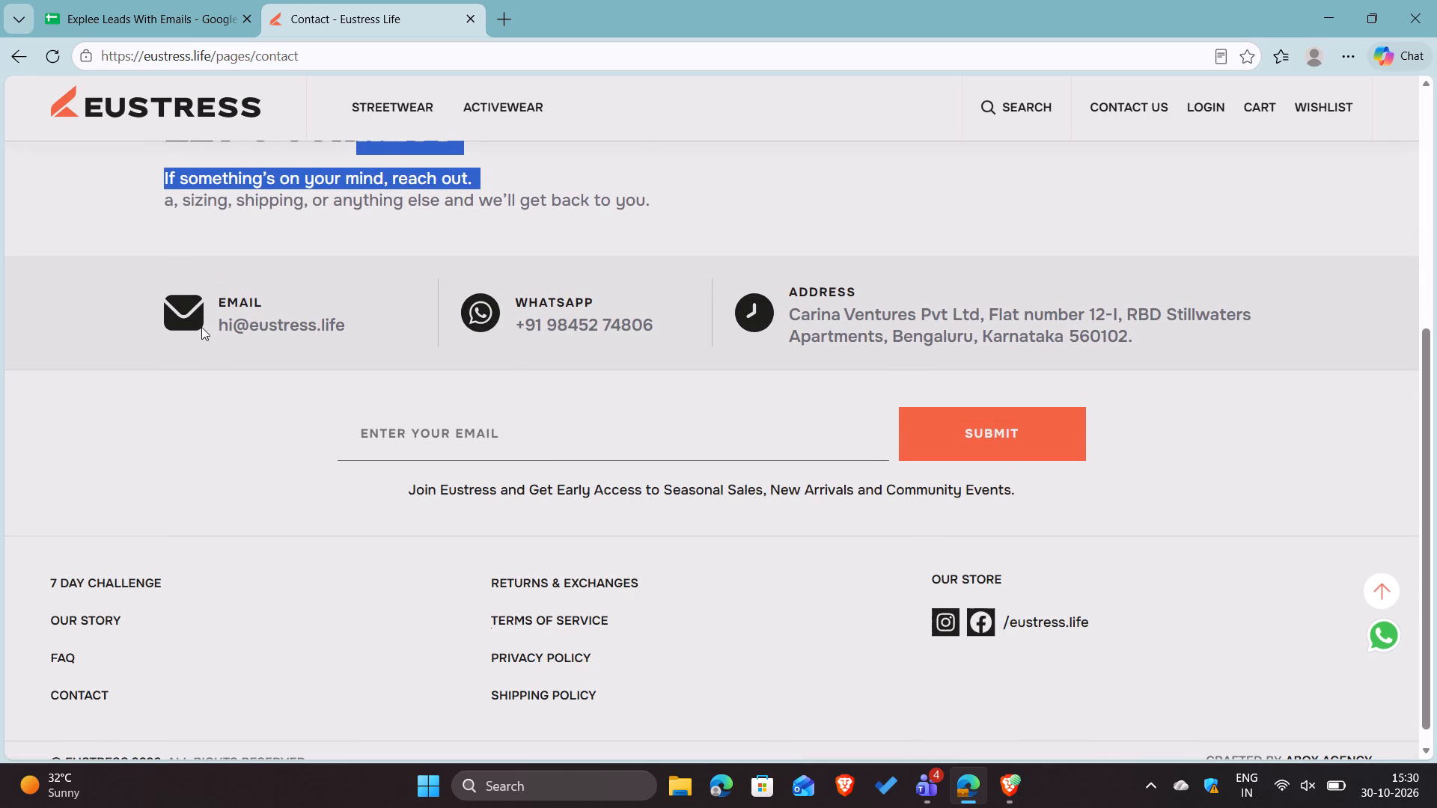
pyautogui.moveTo(212, 322); pyautogui.dragTo(298, 318)
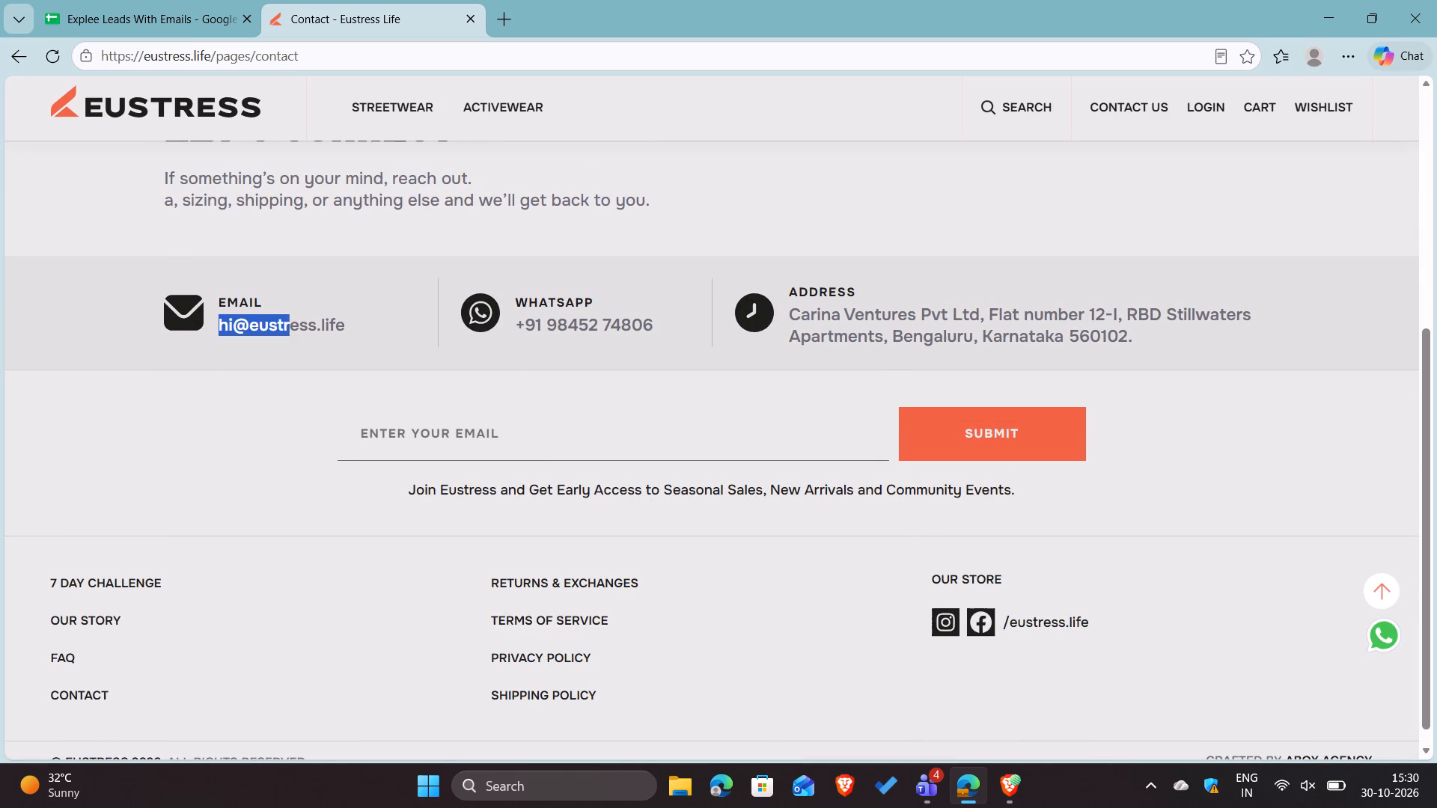
pyautogui.moveTo(298, 318); pyautogui.dragTo(364, 322)
pyautogui.hotkey('ctrl', 'c')
pyautogui.hotkey('alt', 'Tab')
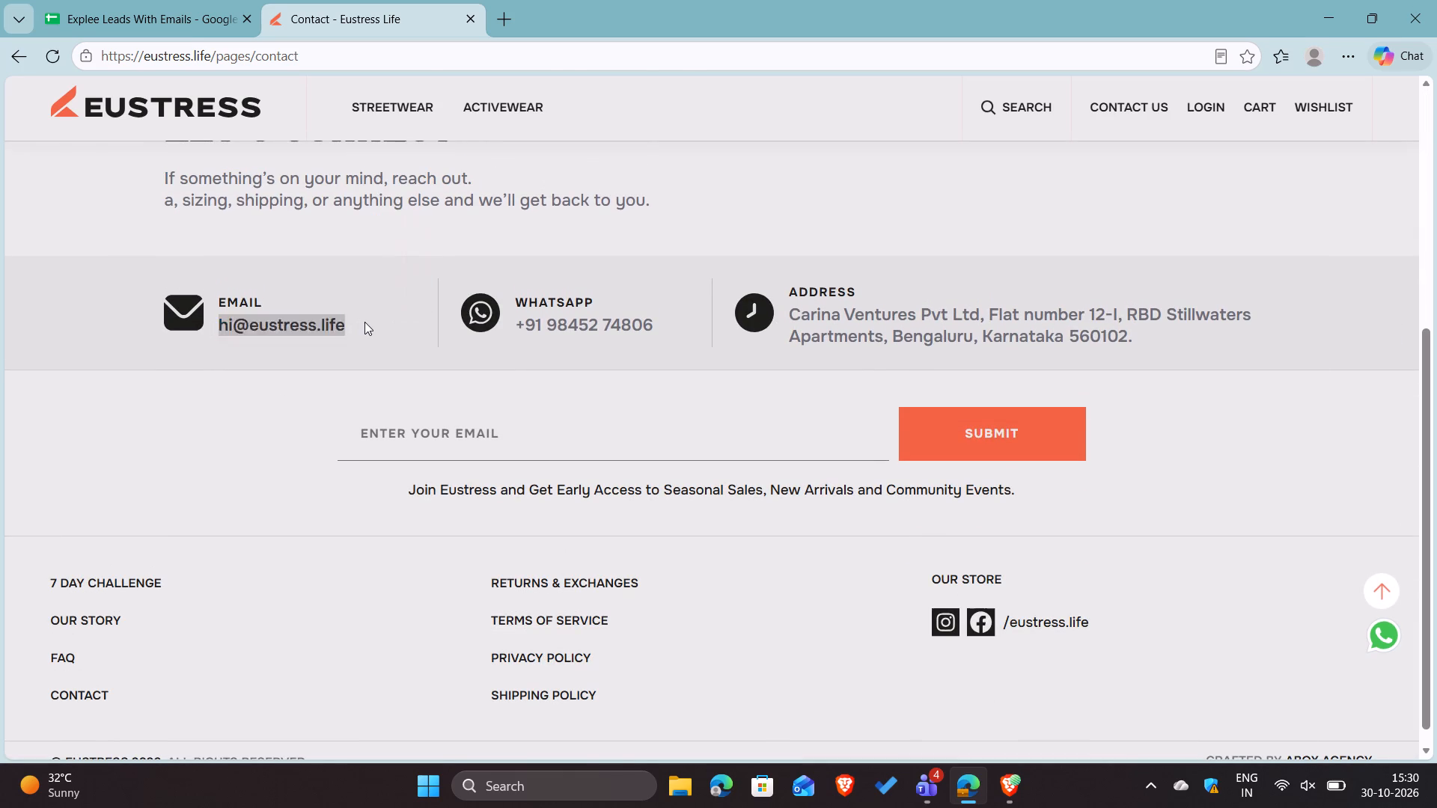
pyautogui.hscroll(-8, 597, 605)
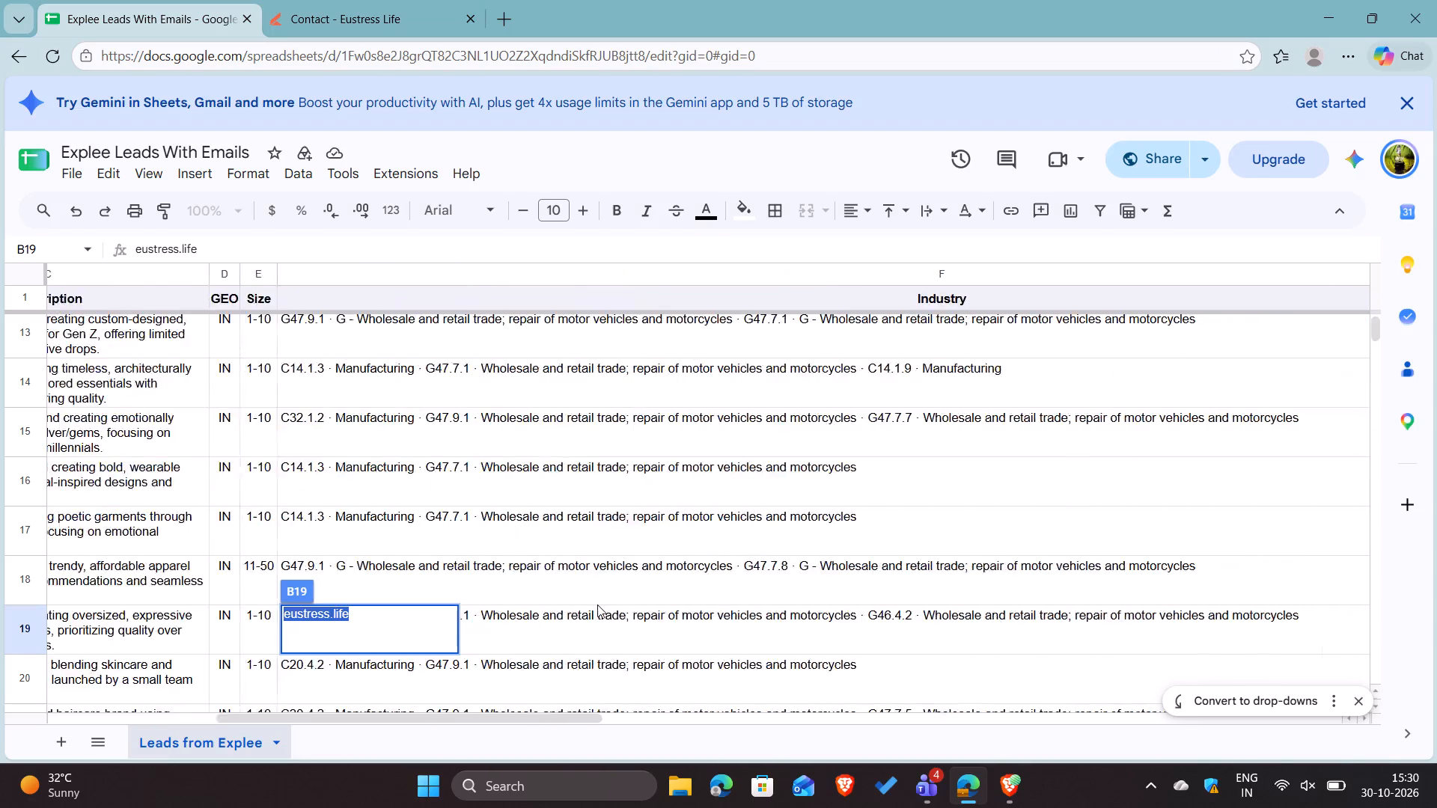
pyautogui.hscroll(-1, 597, 605)
pyautogui.doubleClick(576, 617)
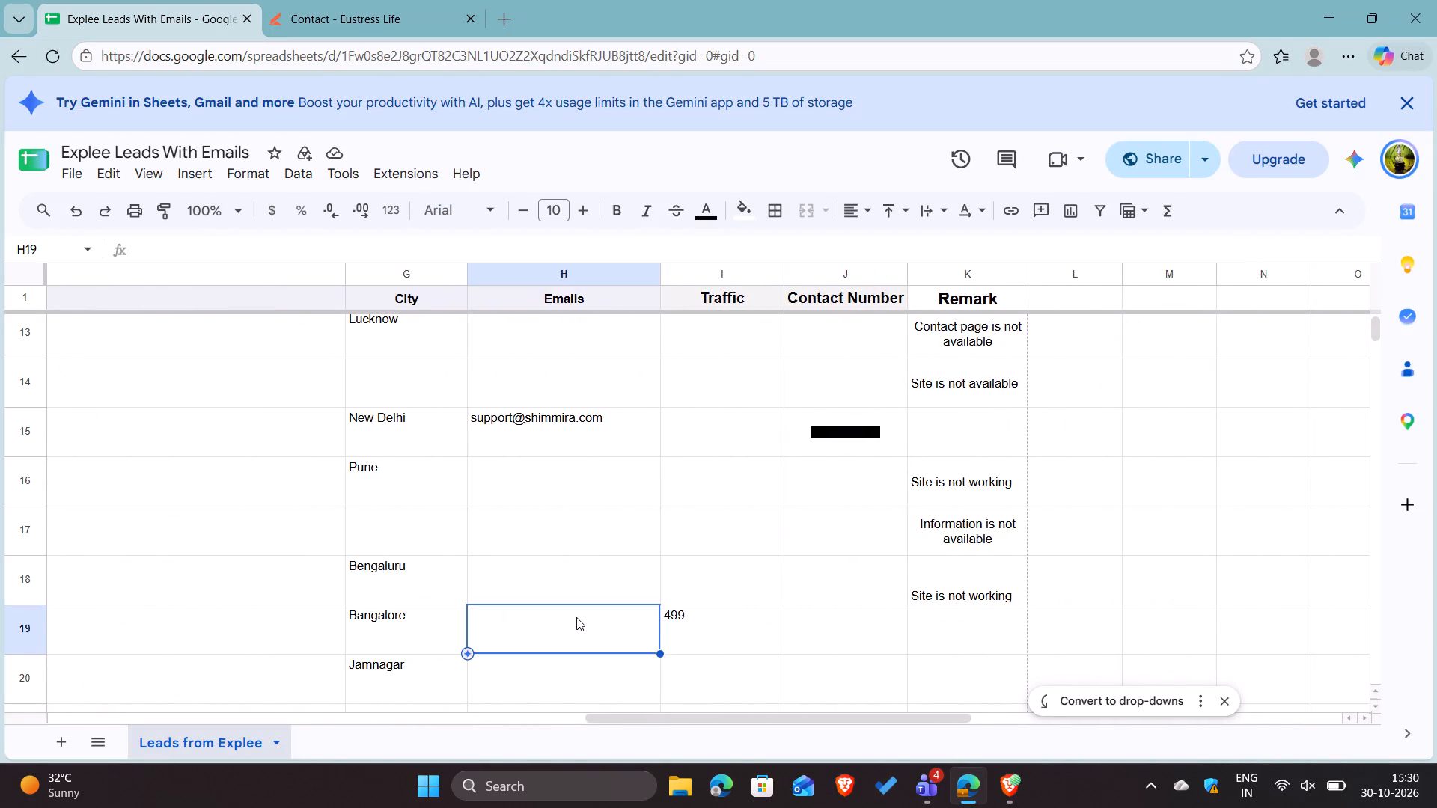
pyautogui.hotkey('ctrl', 'v')
# Copy the Eustress WhatsApp number without its country code into the Contact Number cell J19 of the spreadsheet.
pyautogui.hotkey('alt', 'Tab')
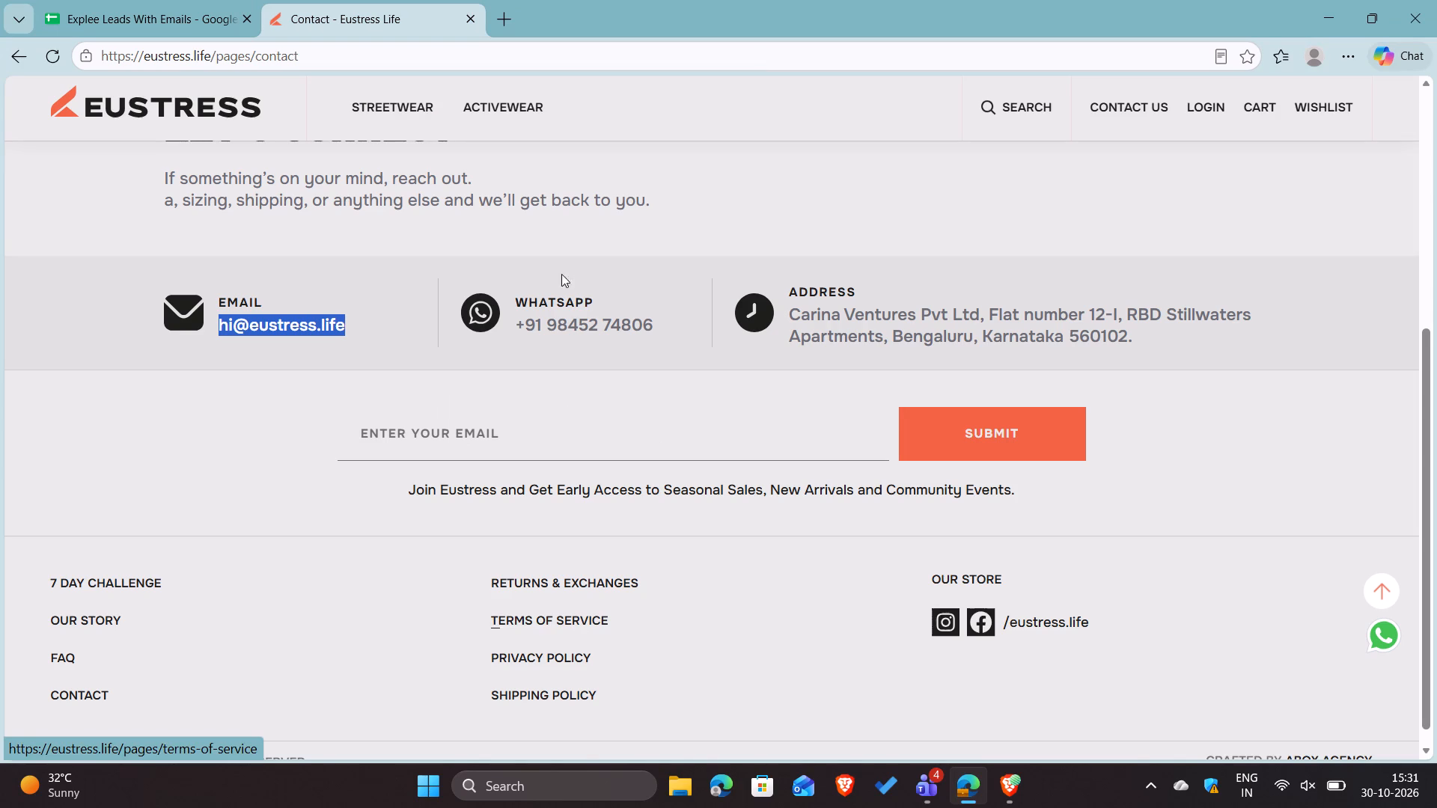
pyautogui.moveTo(546, 331); pyautogui.dragTo(669, 333)
pyautogui.hotkey('ctrl', 'c')
pyautogui.hotkey('alt', 'Tab')
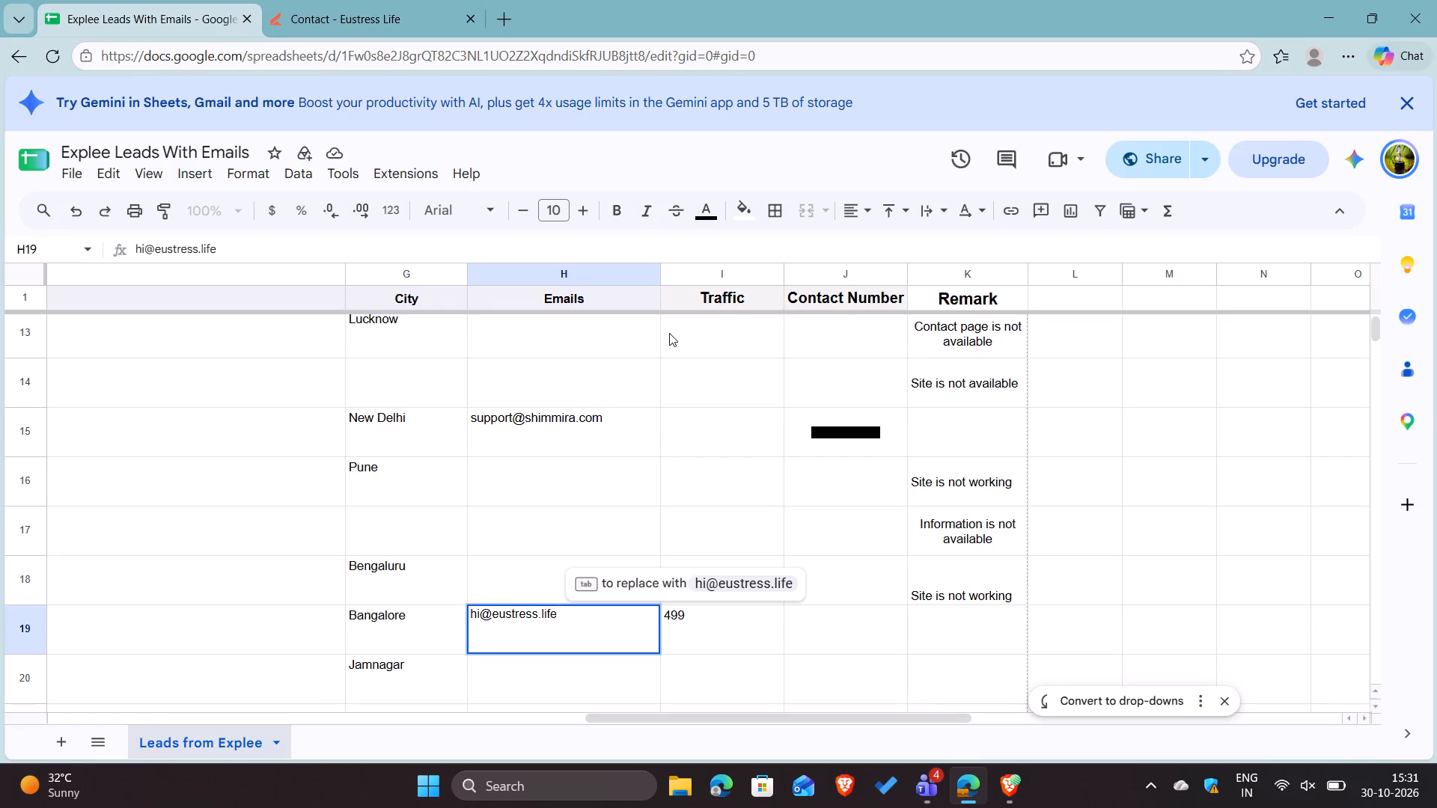
pyautogui.click(845, 637)
pyautogui.hotkey('ctrl', 'v')
pyautogui.doubleClick(845, 637)
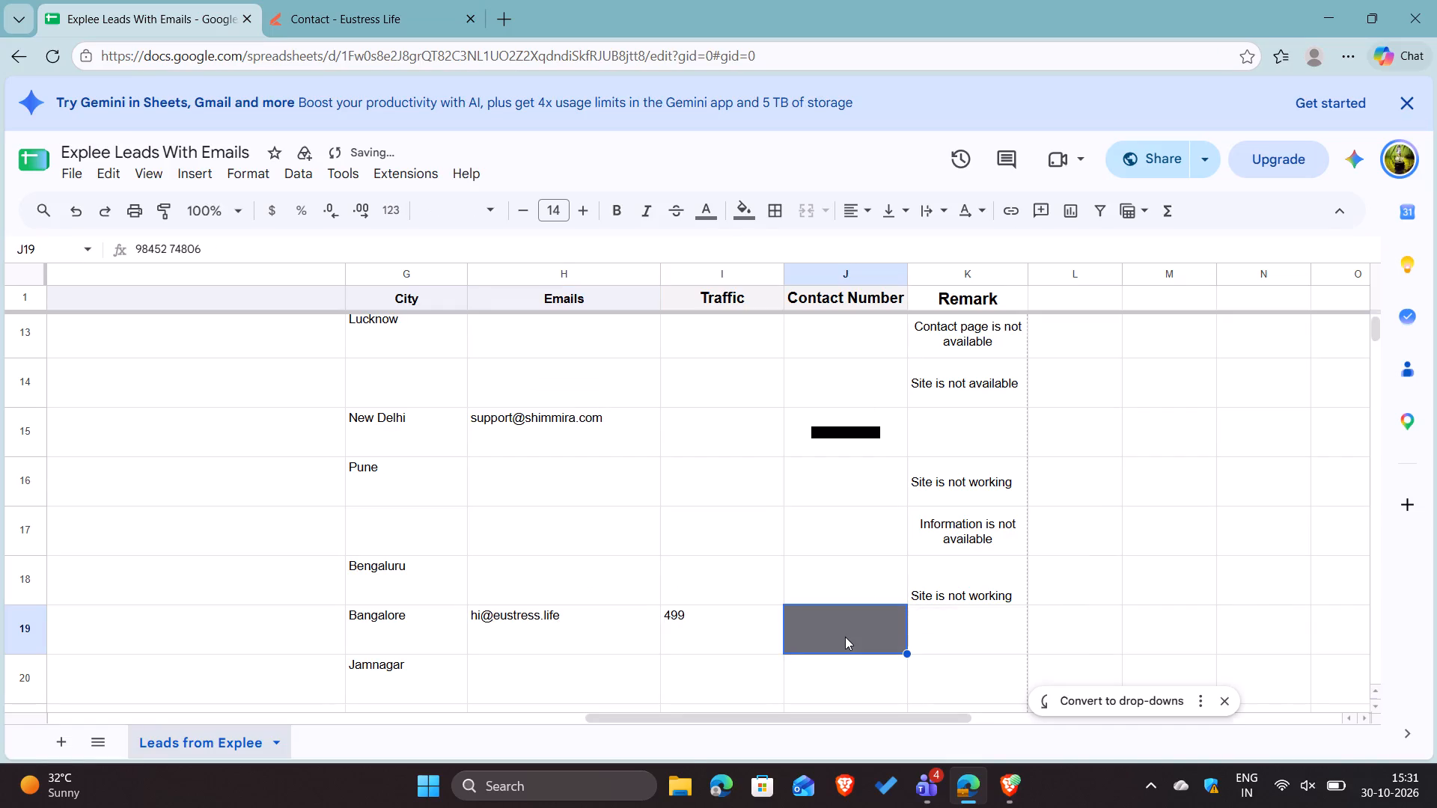
pyautogui.hotkey('ctrl', 'z')
pyautogui.hotkey('ctrl', 'z')
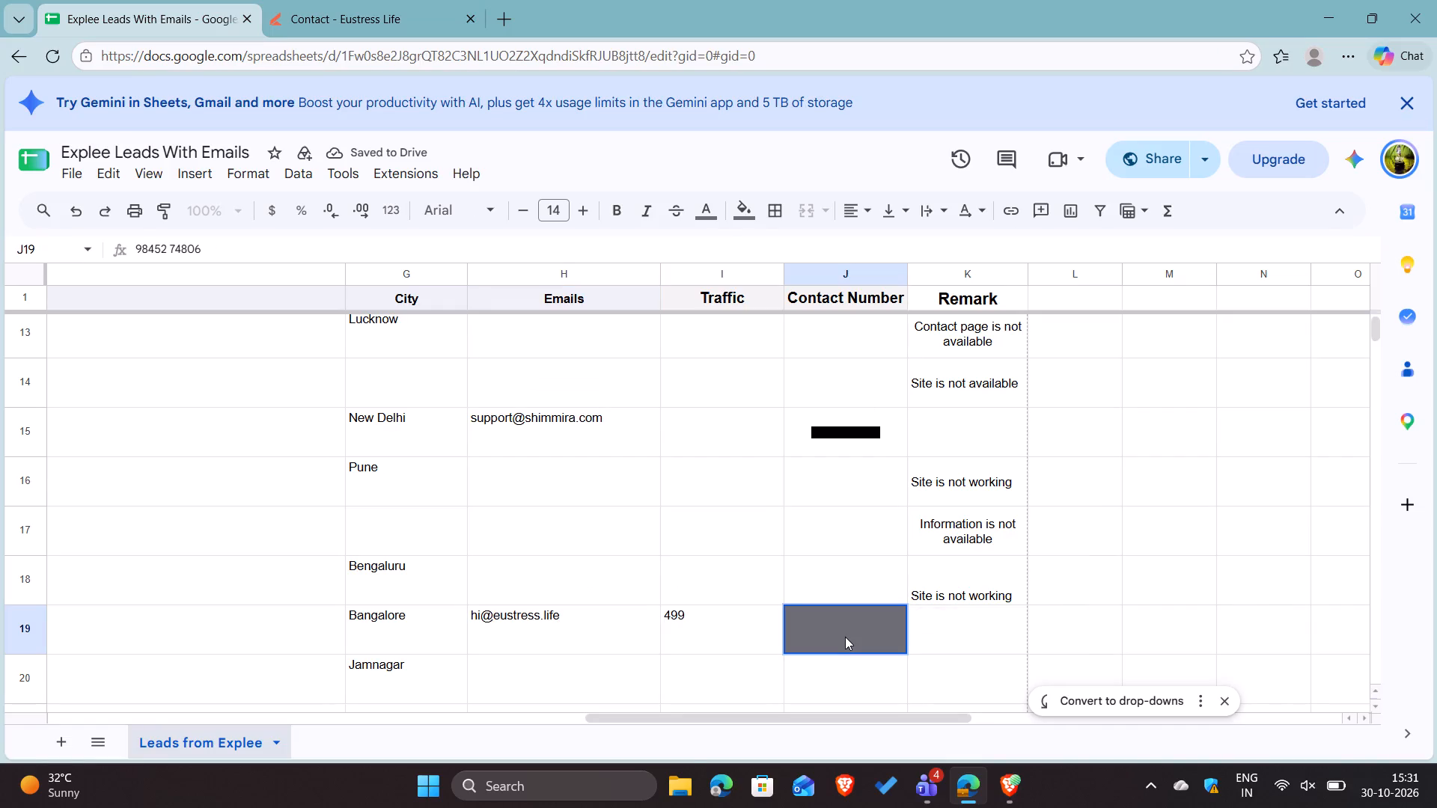
# Change the fill colour of the Contact Number cell J19 to white.
pyautogui.click(701, 640)
pyautogui.click(858, 635)
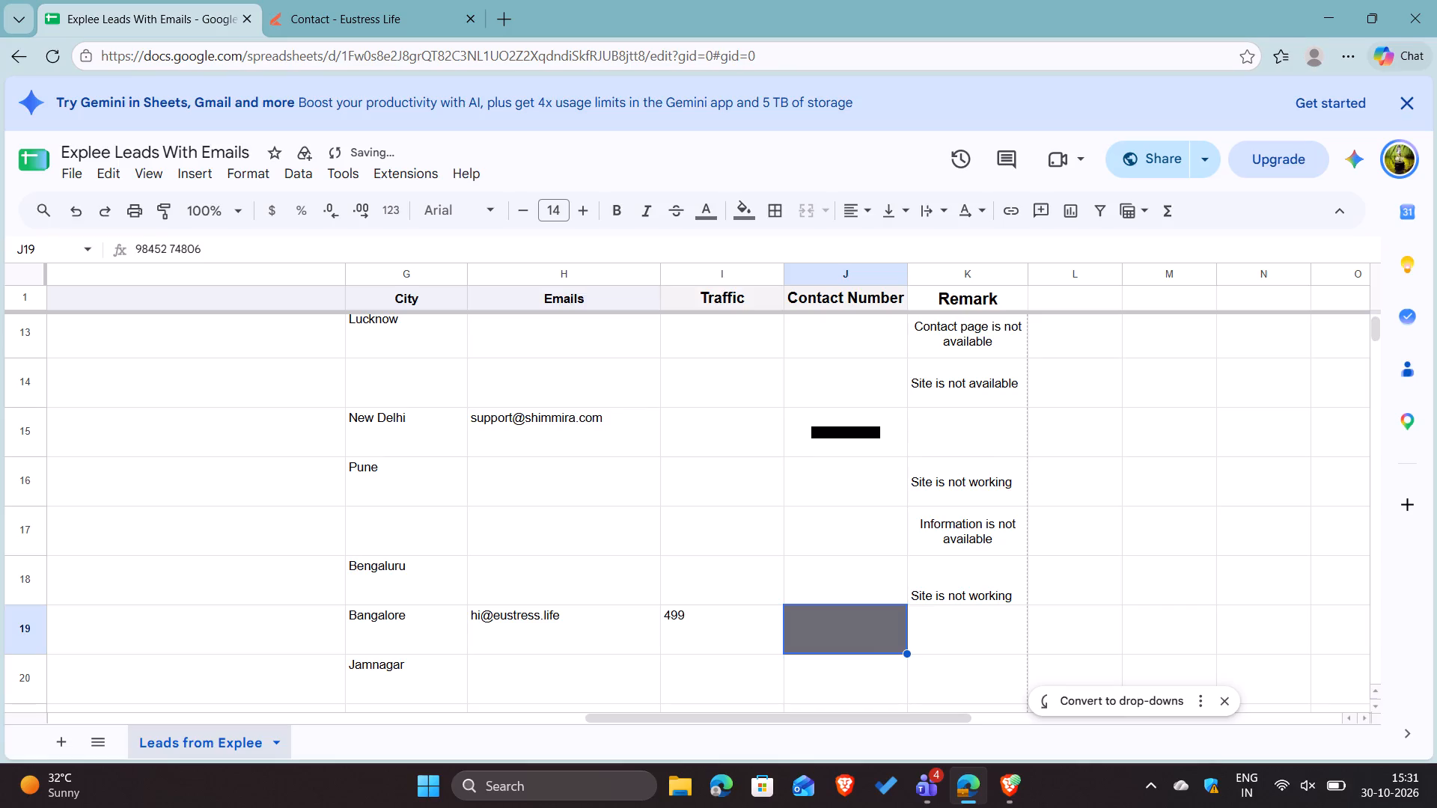
pyautogui.click(752, 208)
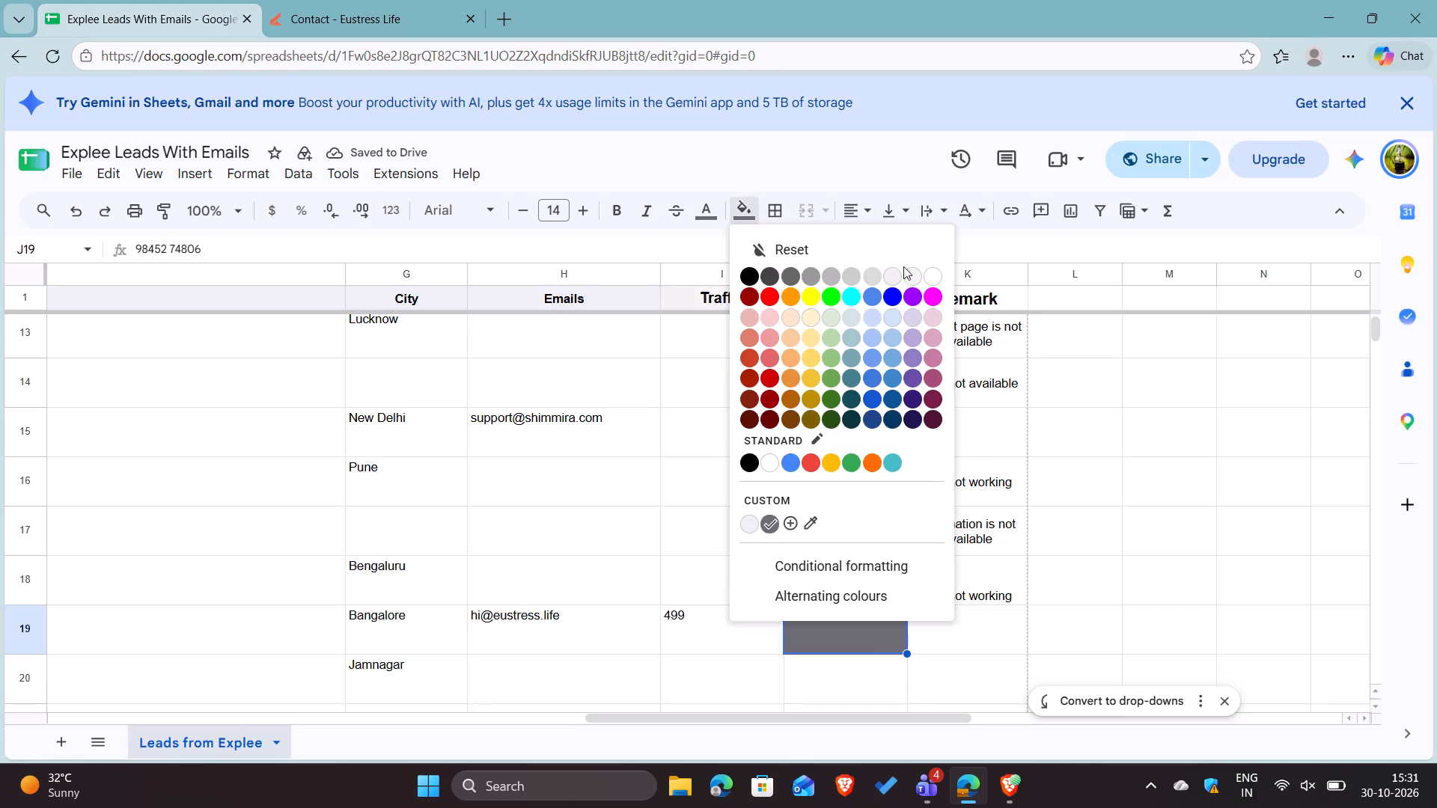
pyautogui.click(929, 272)
pyautogui.click(850, 608)
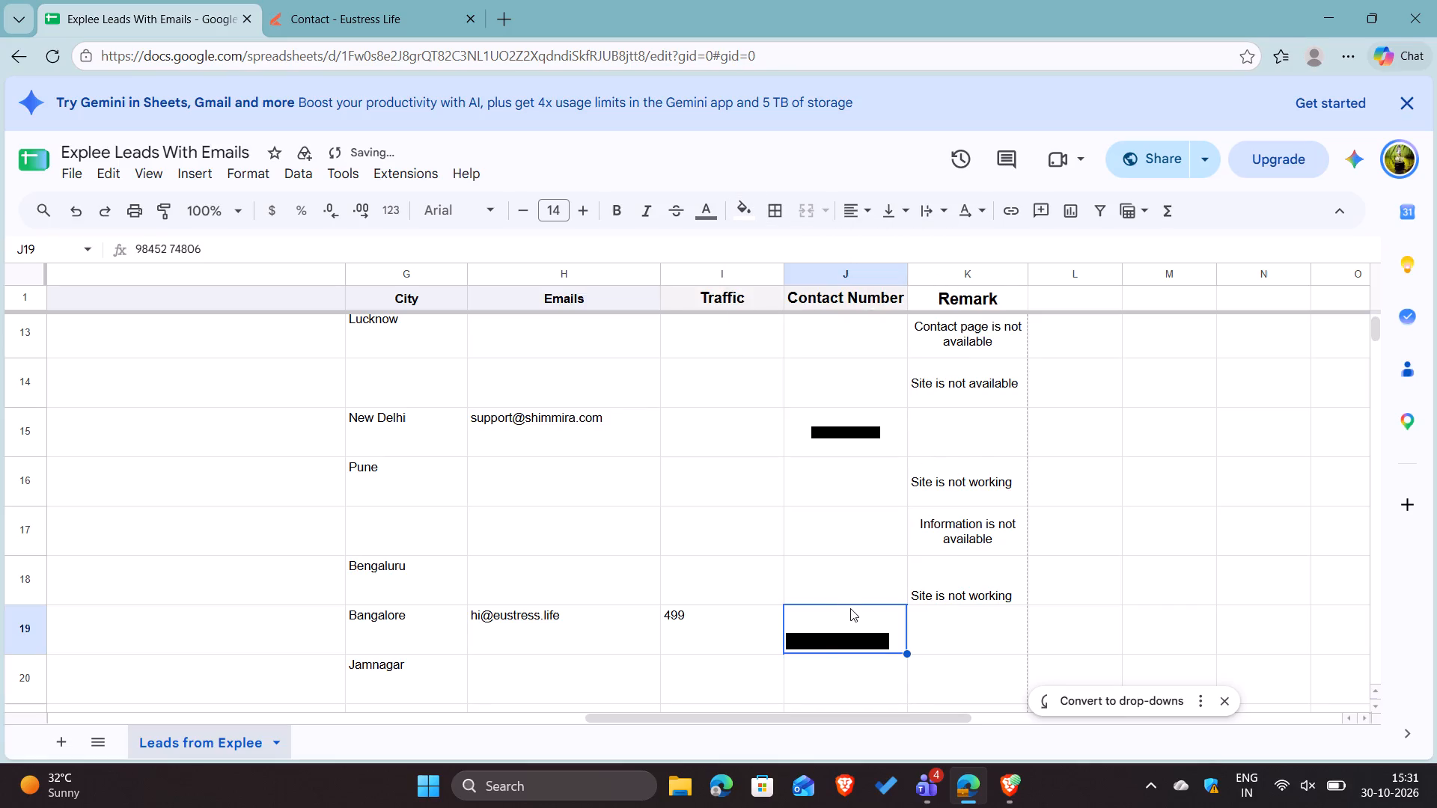
pyautogui.click(967, 622)
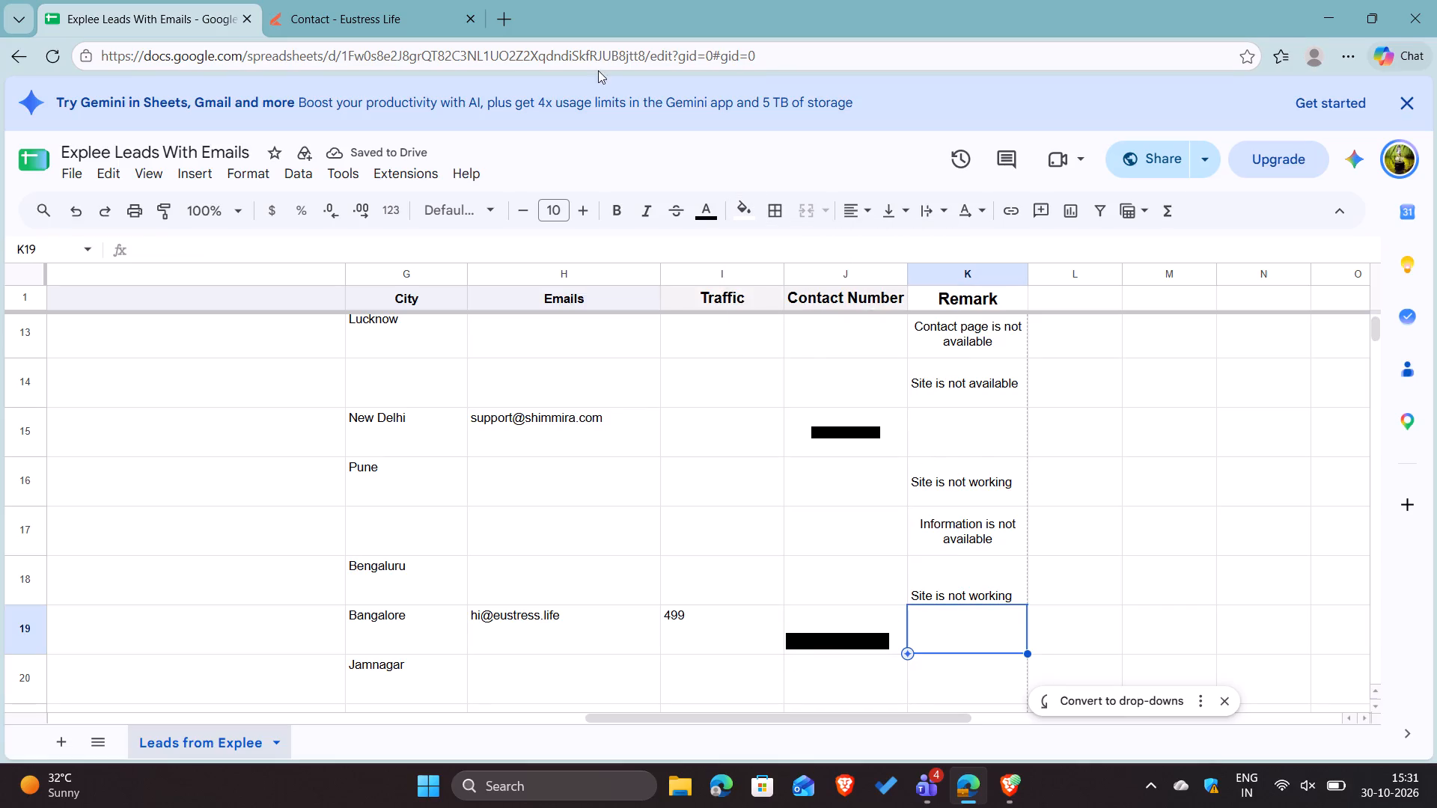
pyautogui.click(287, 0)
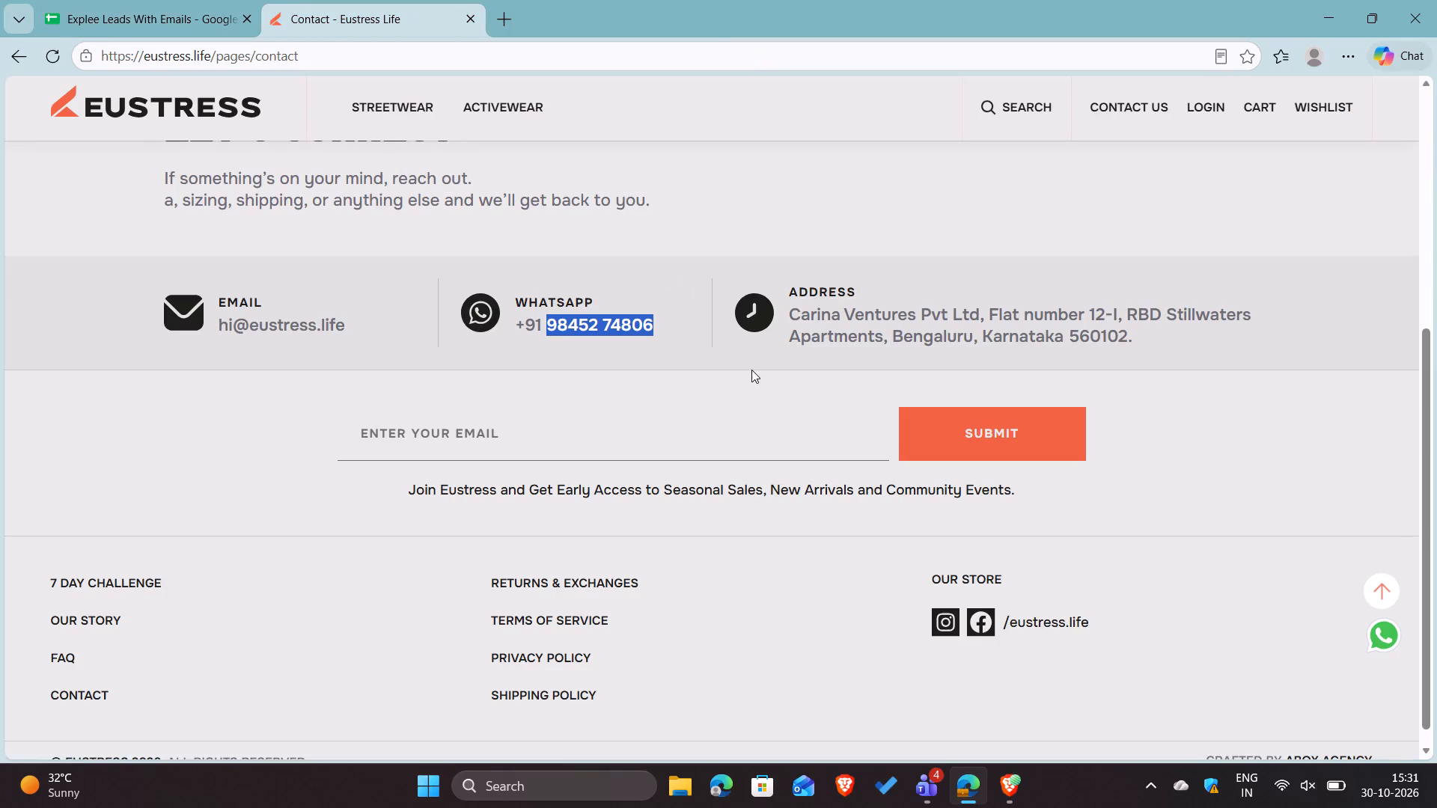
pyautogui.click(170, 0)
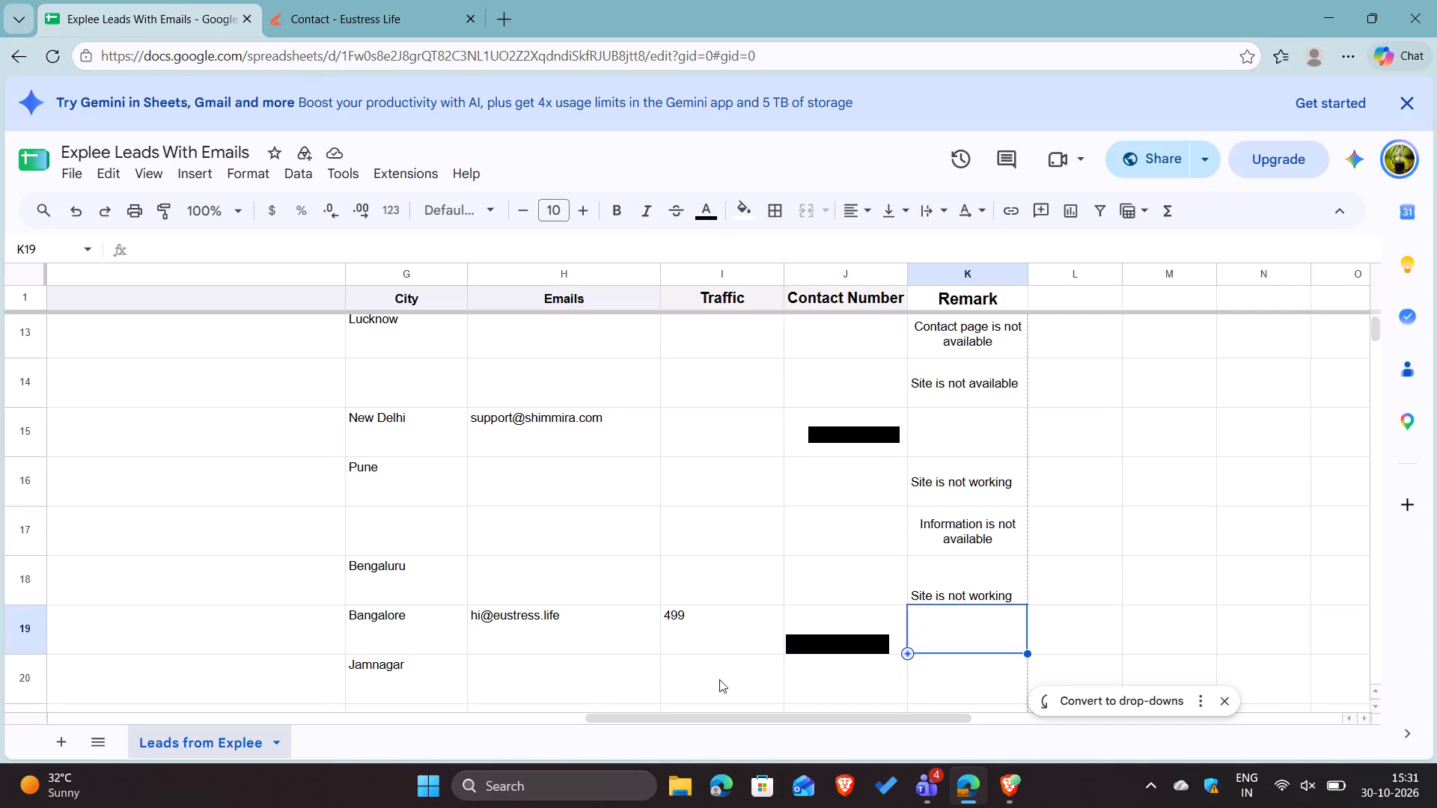
# Compare the text formatting of the contact numbers in cells J19 and J15.
pyautogui.click(797, 682)
pyautogui.moveTo(806, 650); pyautogui.dragTo(809, 643)
pyautogui.doubleClick(809, 643)
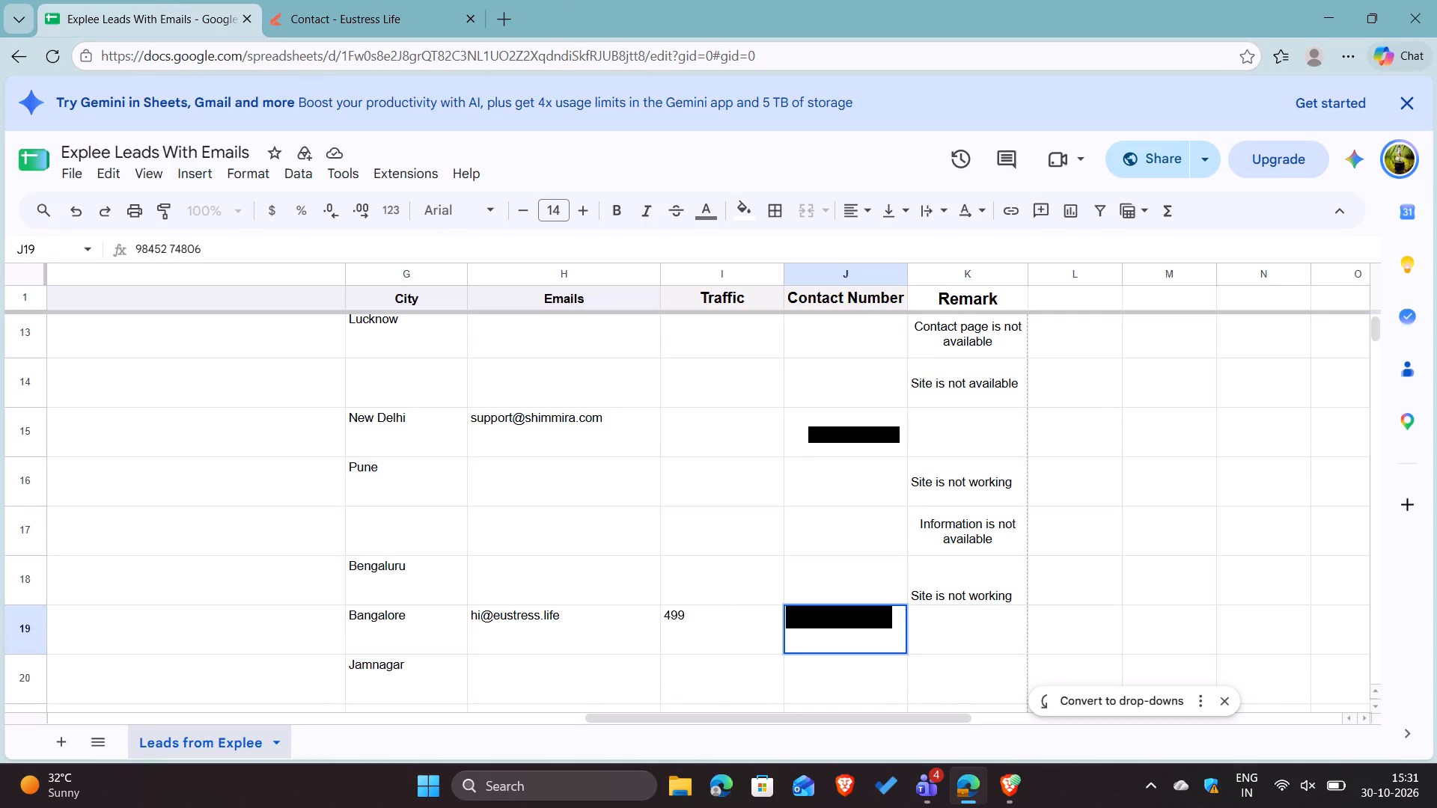
pyautogui.moveTo(894, 612); pyautogui.dragTo(751, 594)
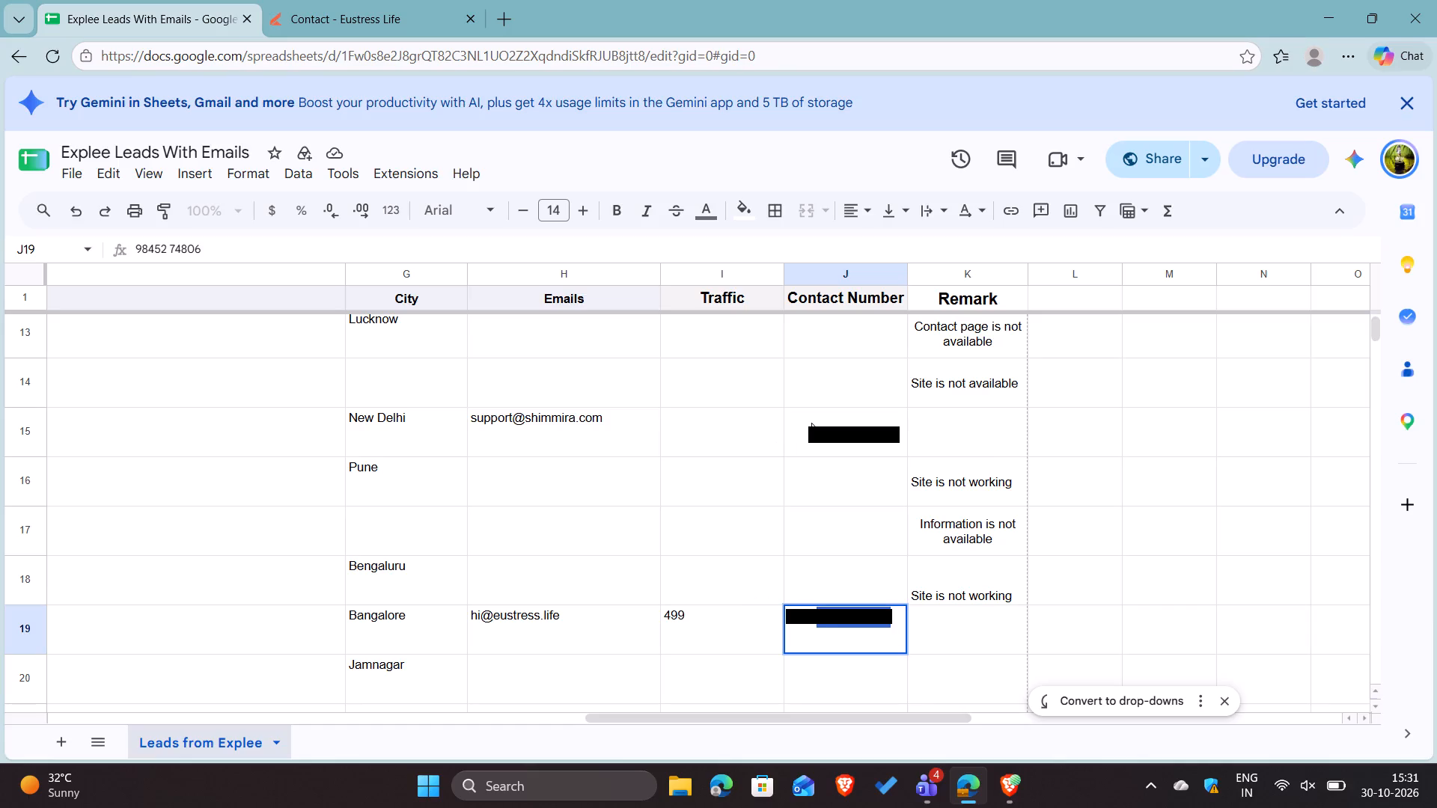
pyautogui.moveTo(889, 428); pyautogui.dragTo(815, 429)
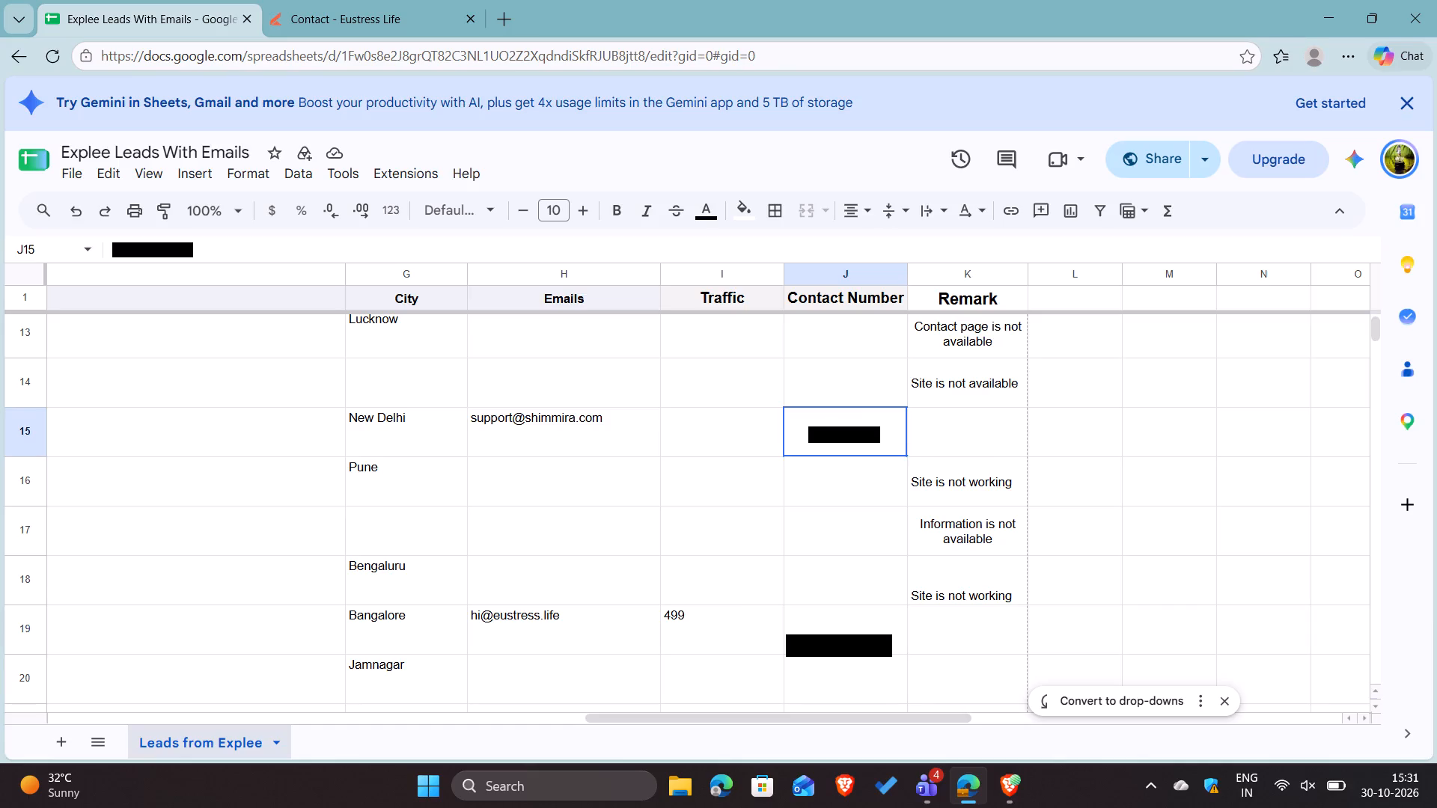
pyautogui.moveTo(815, 429); pyautogui.dragTo(810, 428)
pyautogui.tripleClick(810, 428)
pyautogui.moveTo(810, 420); pyautogui.dragTo(892, 430)
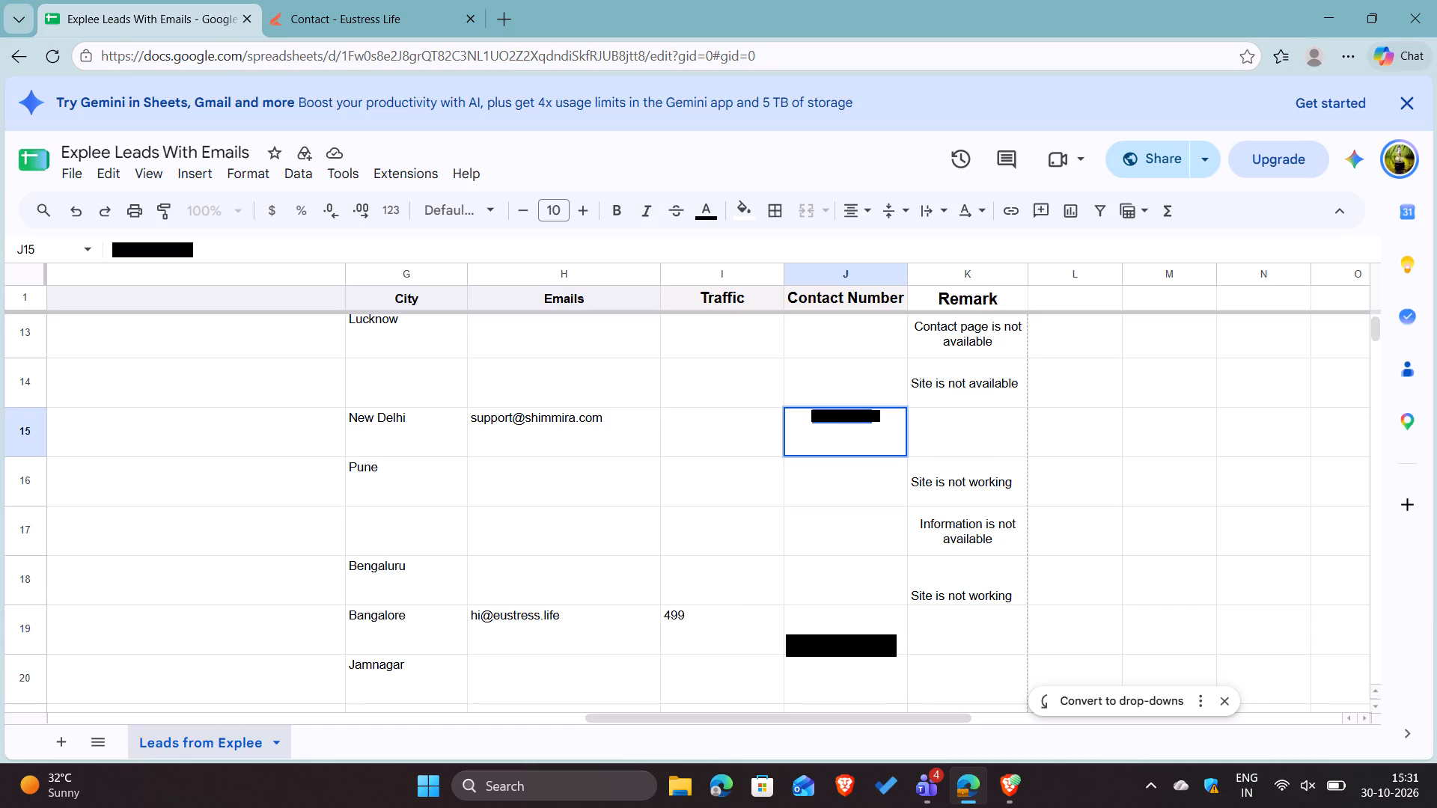
# Set the font of the Eustress contact number in cell J19 to Default (Arial).
pyautogui.doubleClick(885, 638)
pyautogui.moveTo(891, 616); pyautogui.dragTo(791, 616)
pyautogui.click(493, 213)
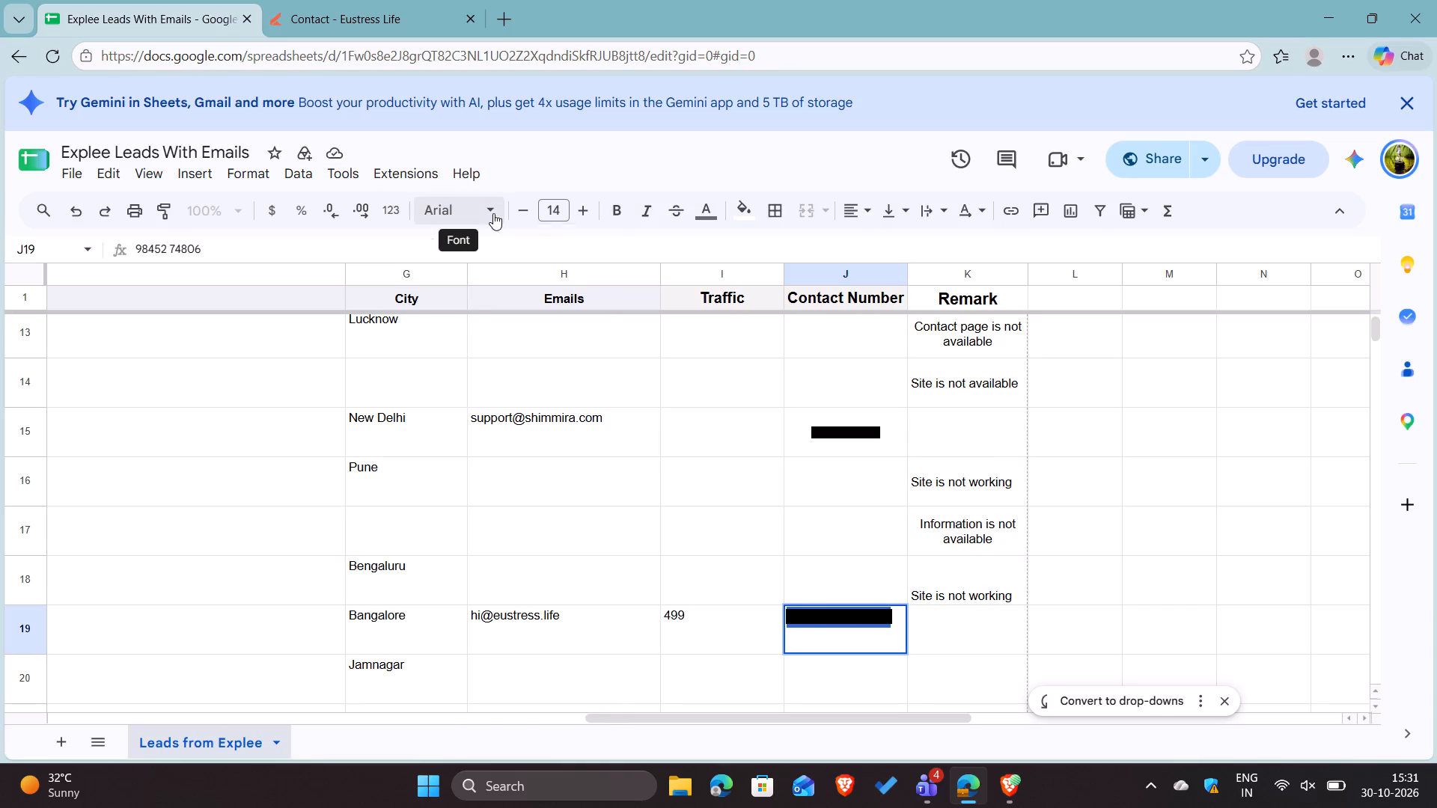
pyautogui.click(475, 325)
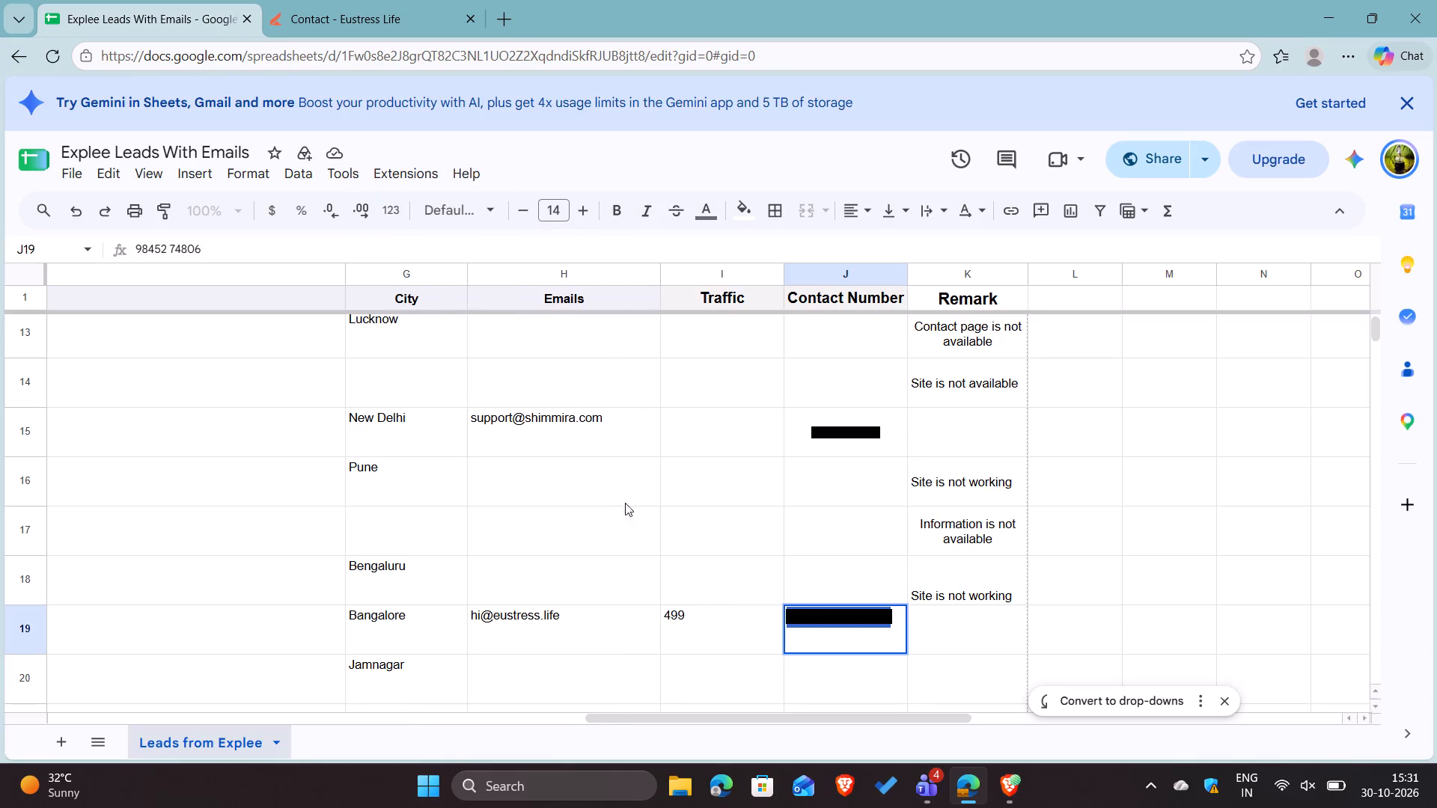
# Check the font settings of the contact numbers in J19 and J15 against each other.
pyautogui.click(802, 634)
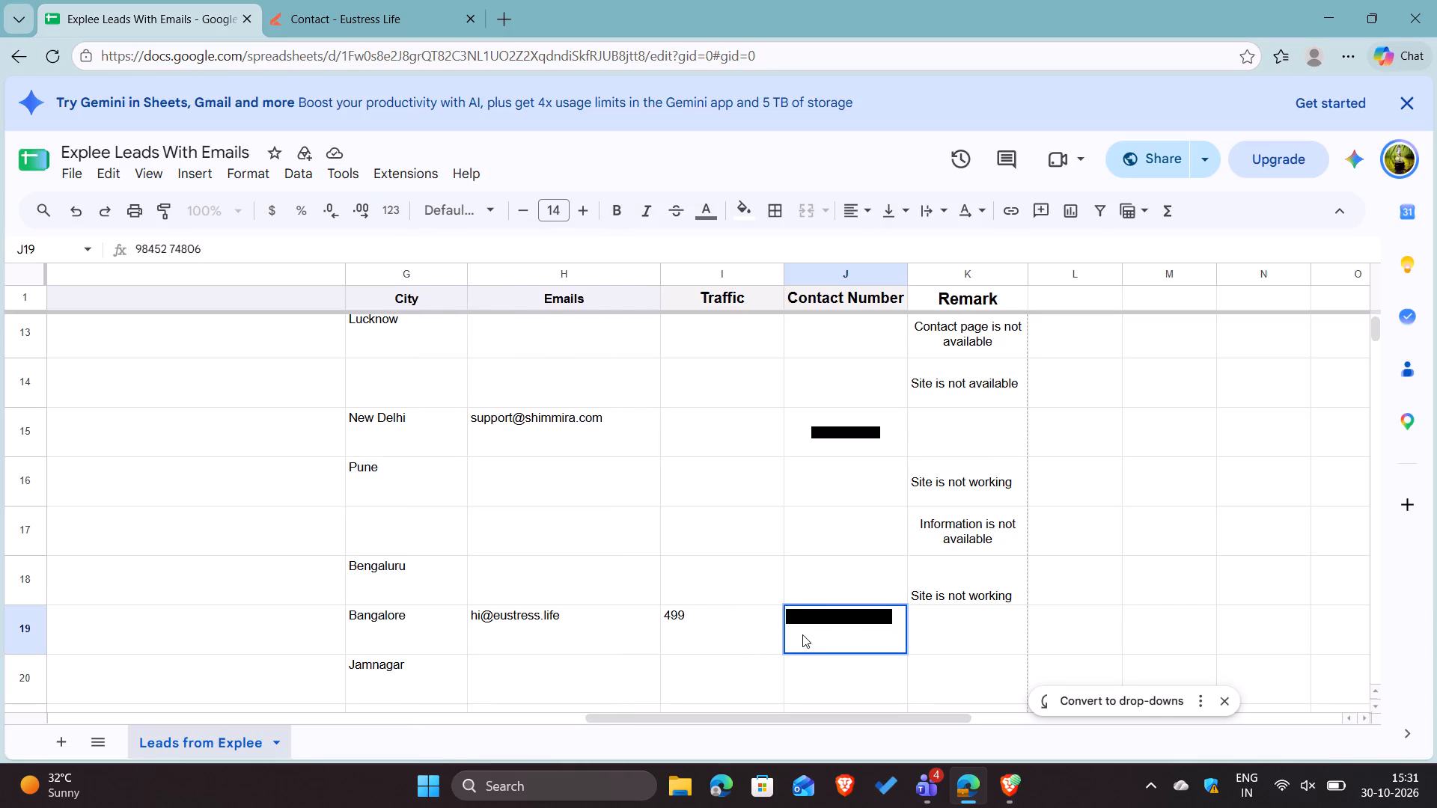
pyautogui.moveTo(895, 614); pyautogui.dragTo(745, 609)
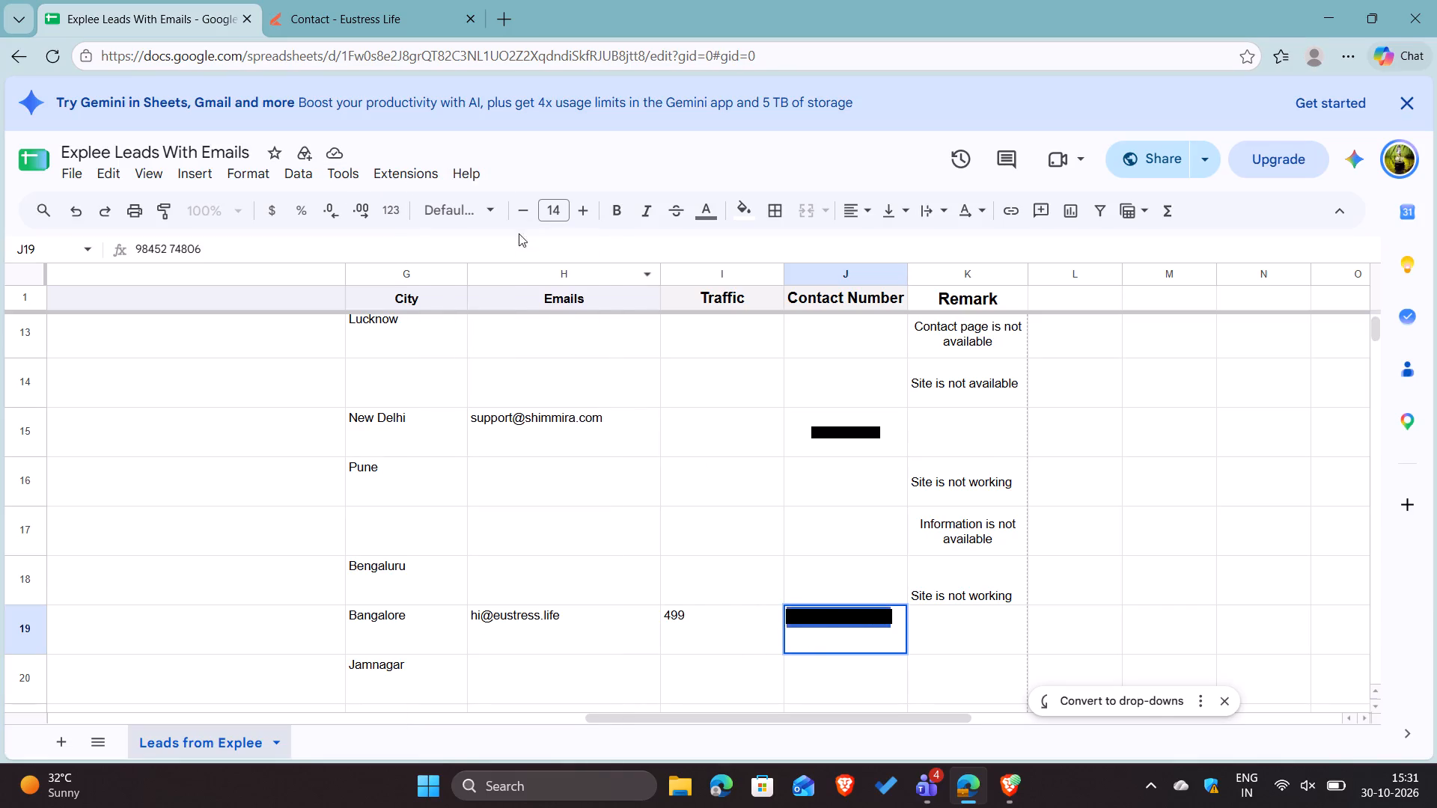
pyautogui.click(495, 206)
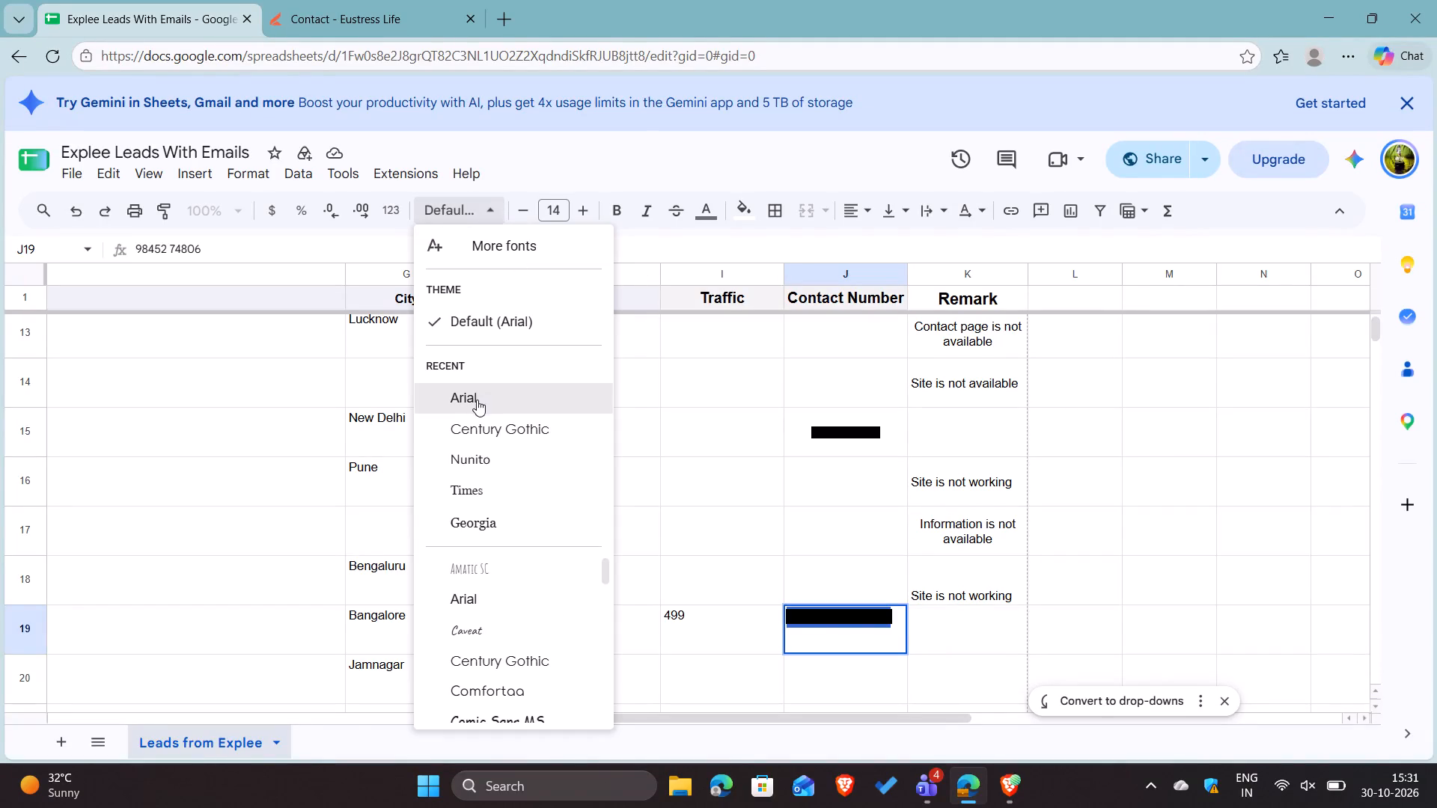
pyautogui.doubleClick(882, 423)
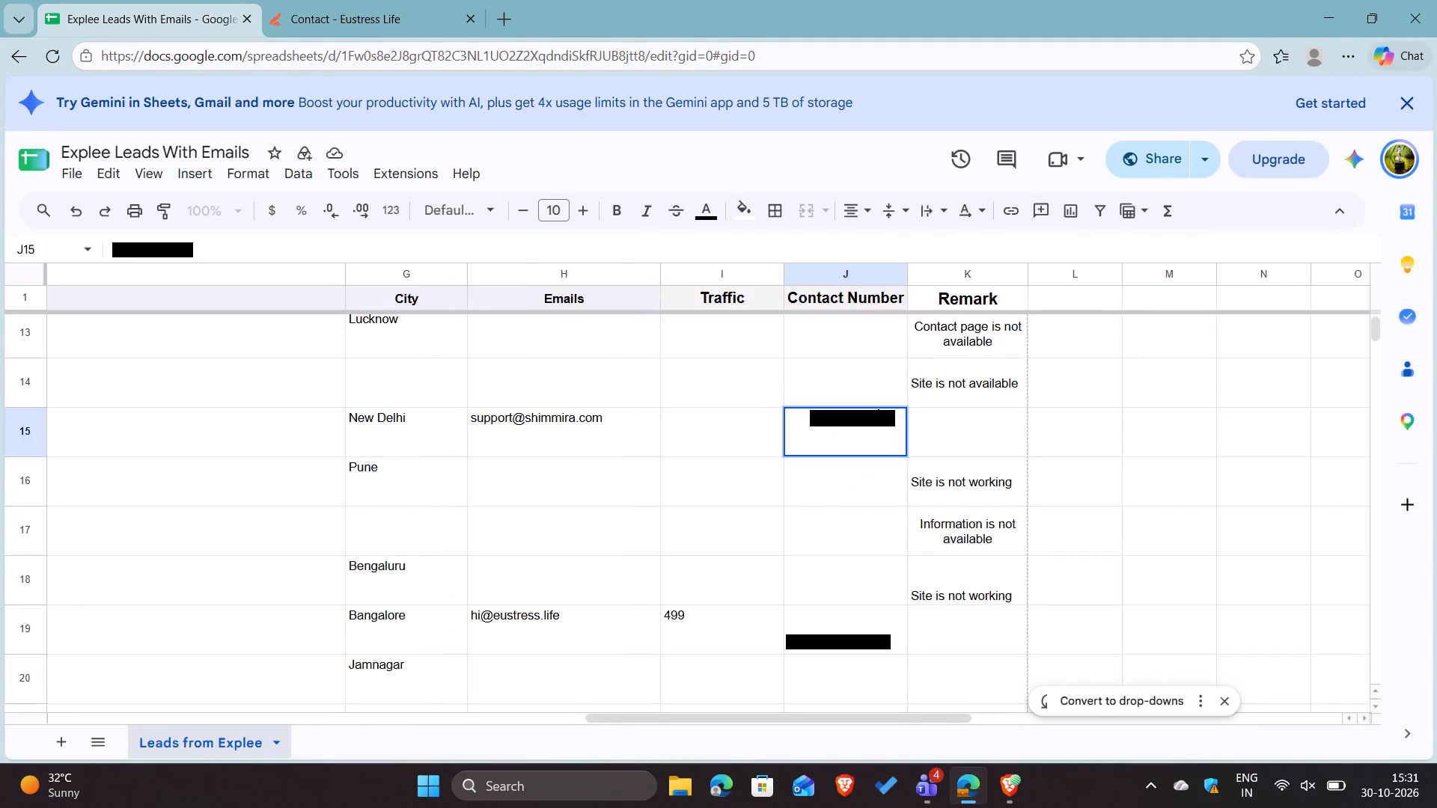
pyautogui.moveTo(882, 423); pyautogui.dragTo(717, 403)
pyautogui.click(480, 205)
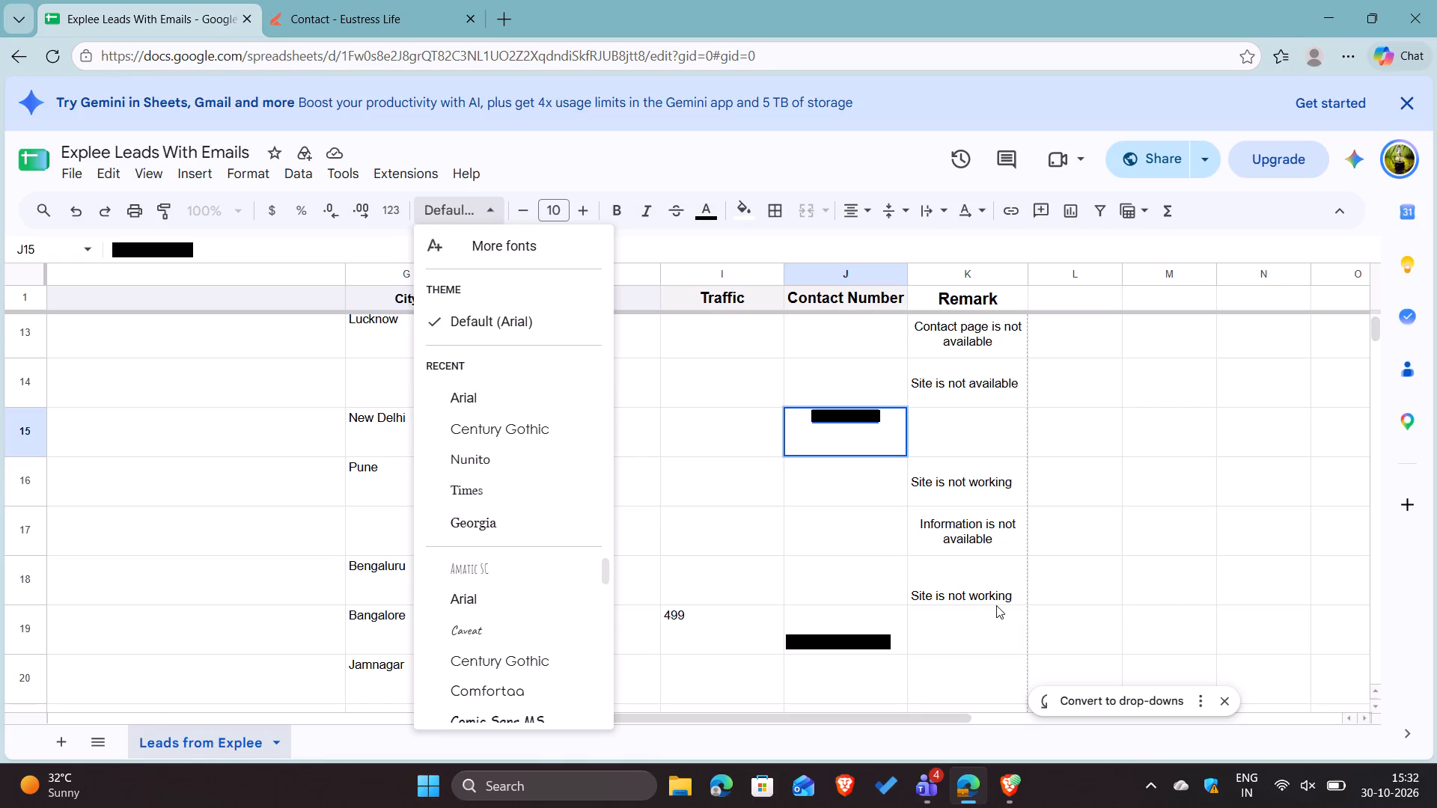
pyautogui.click(951, 620)
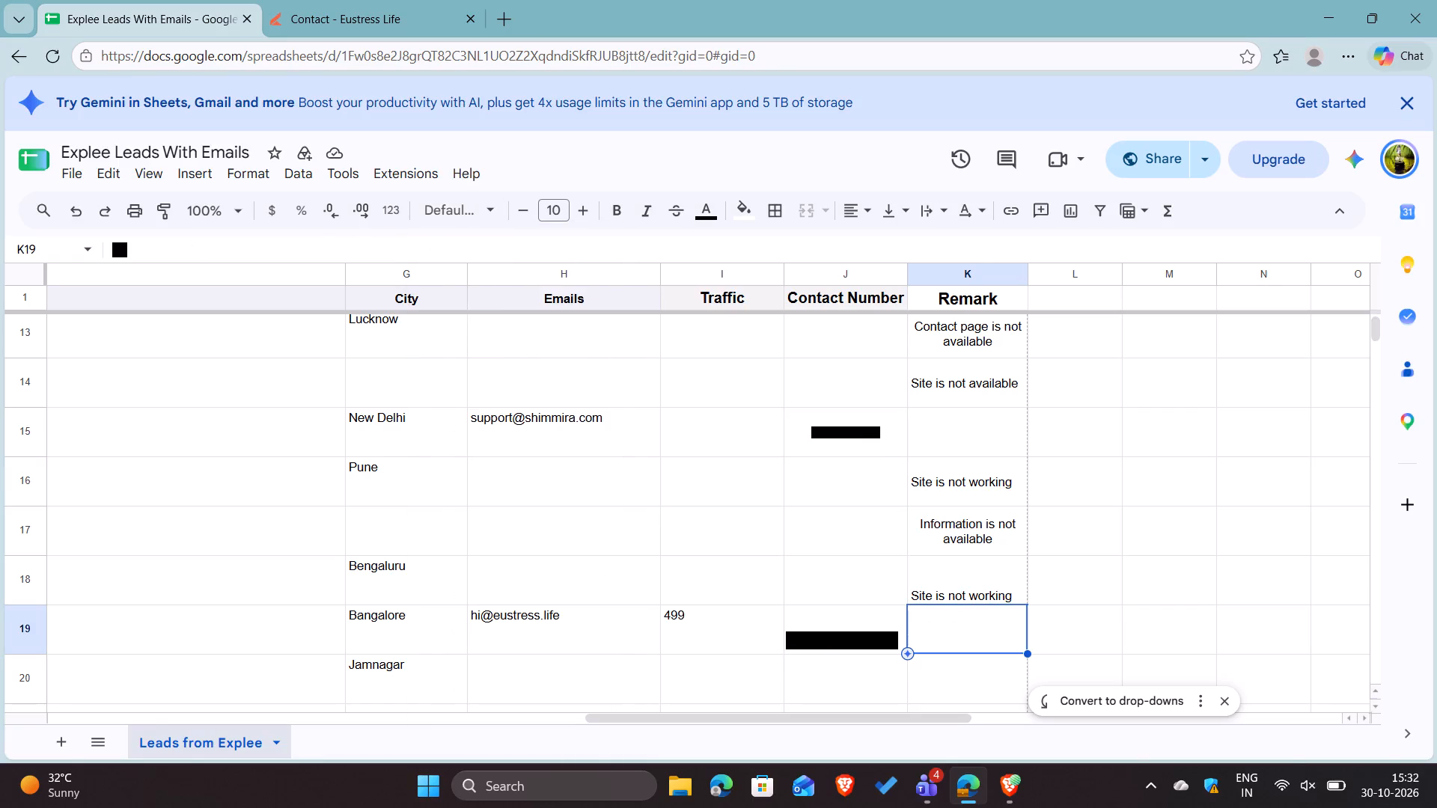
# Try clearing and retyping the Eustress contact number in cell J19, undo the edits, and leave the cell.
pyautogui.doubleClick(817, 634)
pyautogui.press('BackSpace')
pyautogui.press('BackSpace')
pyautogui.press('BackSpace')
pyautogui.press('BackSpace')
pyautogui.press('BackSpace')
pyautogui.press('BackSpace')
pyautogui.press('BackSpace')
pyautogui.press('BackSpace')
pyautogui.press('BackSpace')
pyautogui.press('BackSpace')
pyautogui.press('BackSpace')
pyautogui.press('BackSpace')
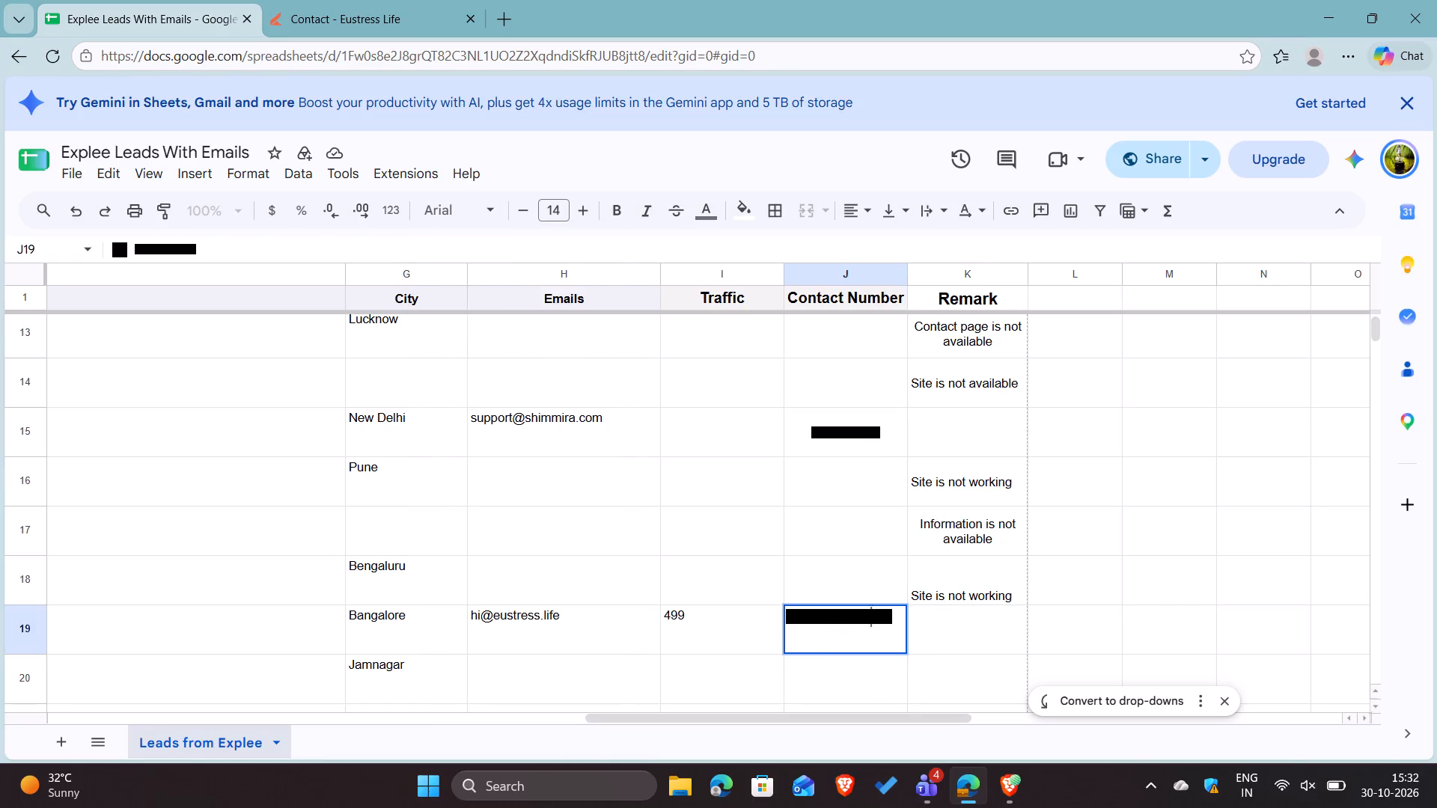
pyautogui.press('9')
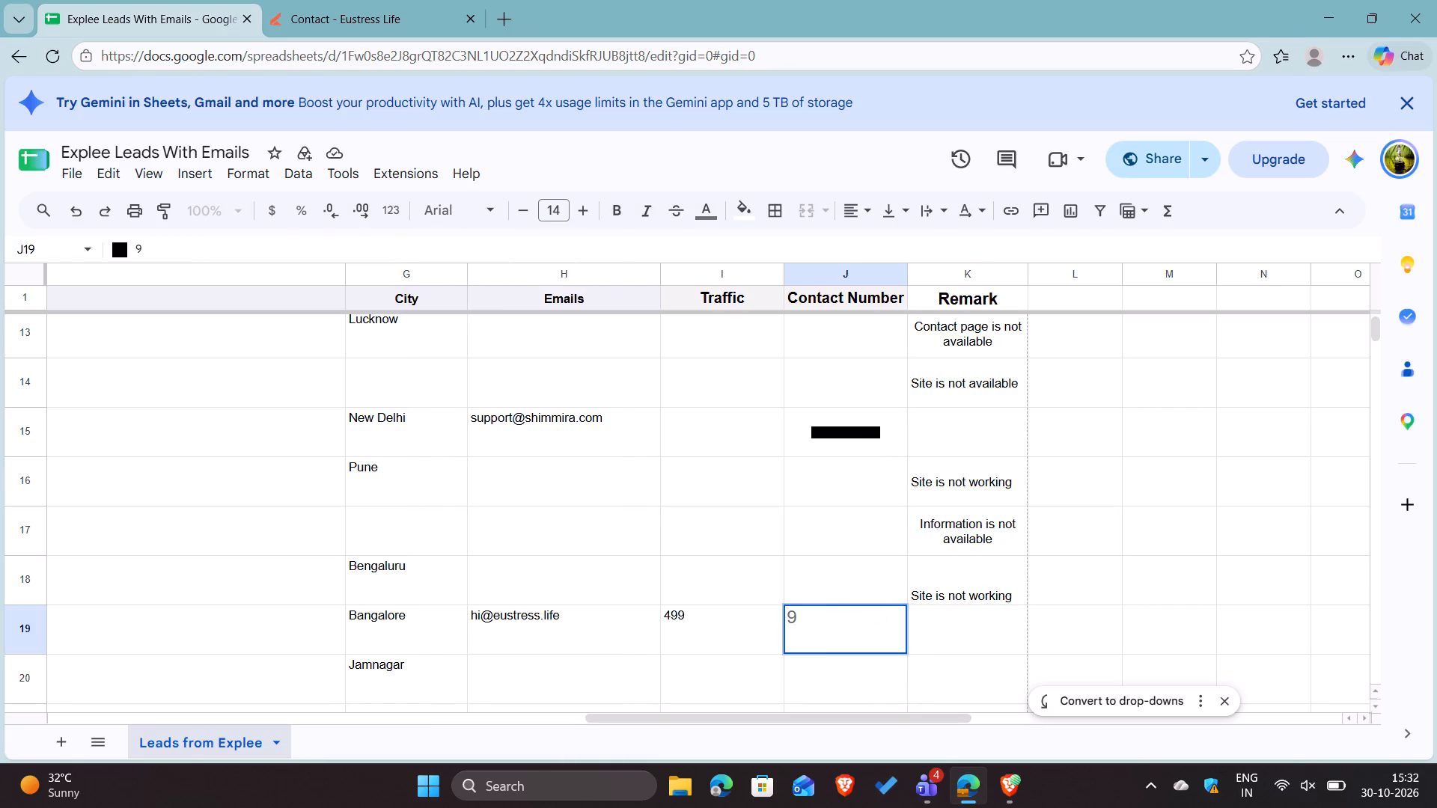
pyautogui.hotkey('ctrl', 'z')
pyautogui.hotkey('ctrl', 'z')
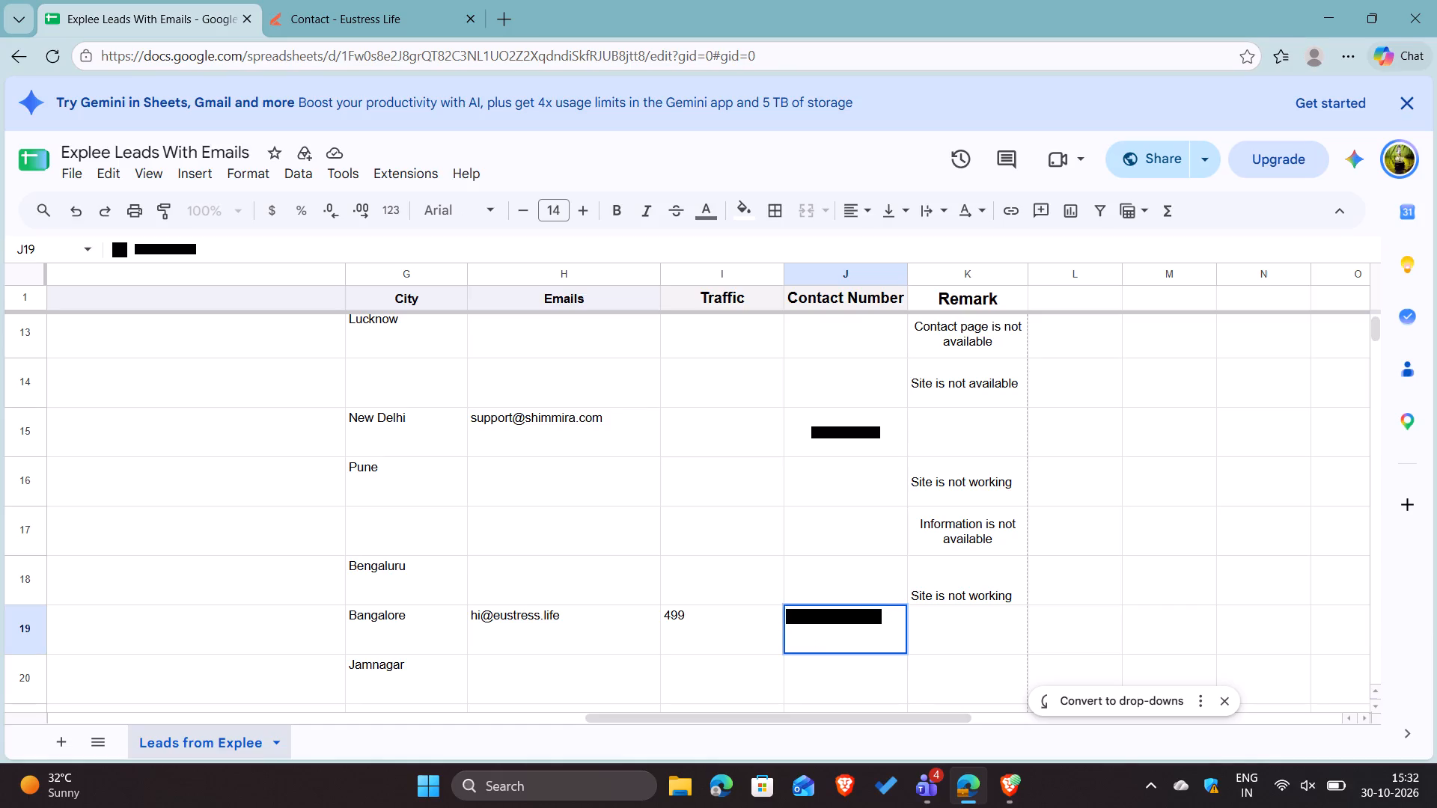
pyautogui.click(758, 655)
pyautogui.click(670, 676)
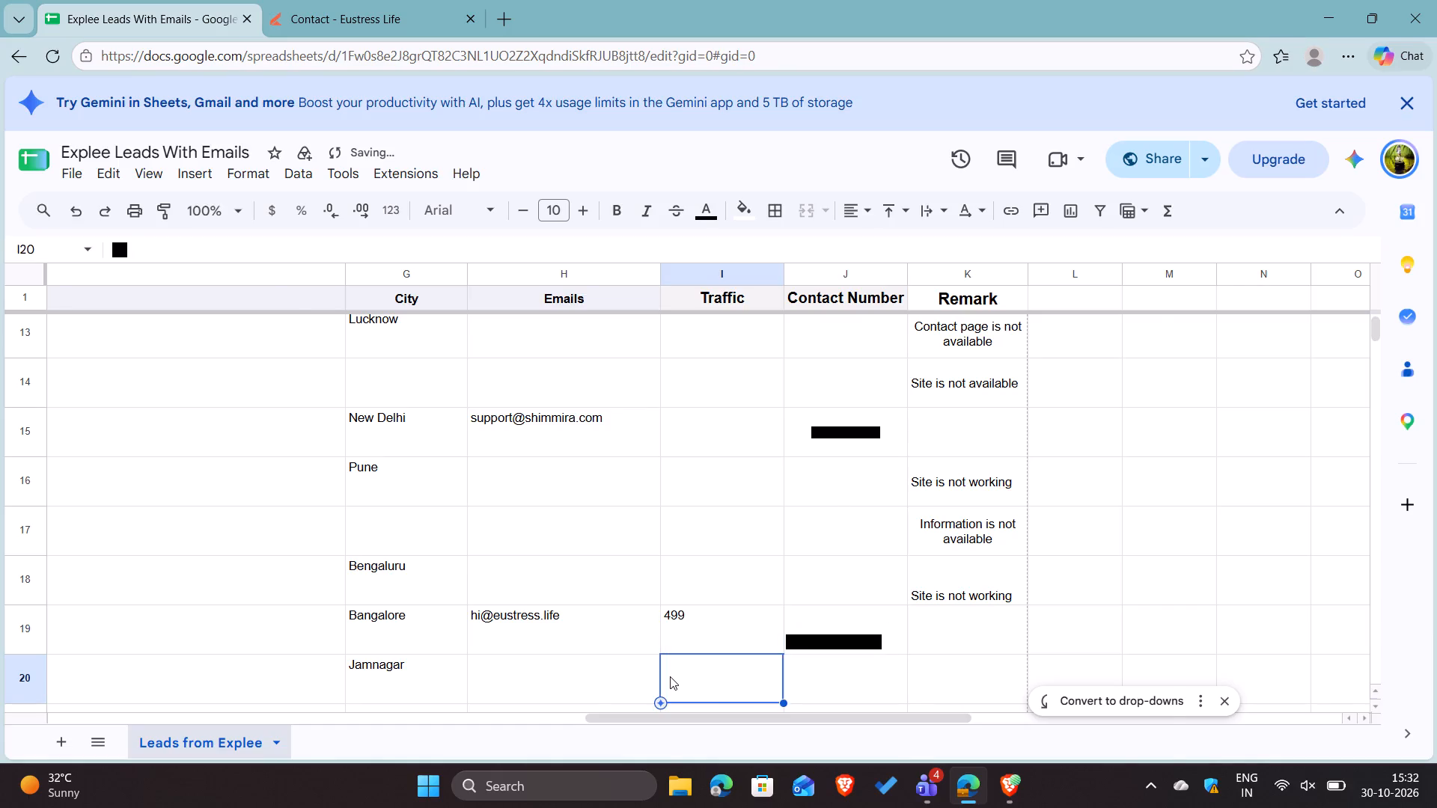
# Open the Veiara Beauty website from its domain link in row 20, close the Eustress tab, and reload the page to check it.
pyautogui.hscroll(8, 670, 676)
pyautogui.scroll(-1, 250, 630)
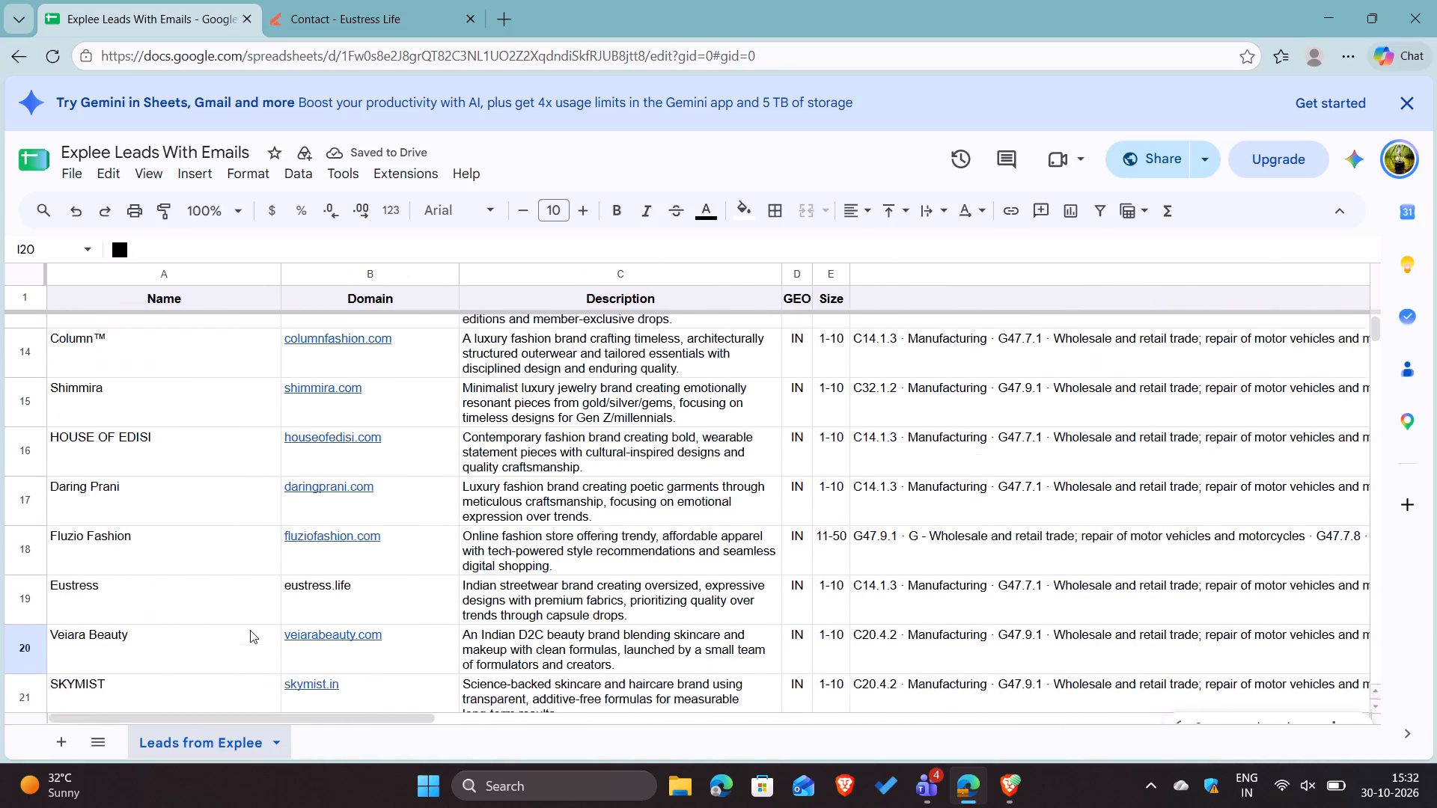
pyautogui.scroll(-1, 250, 630)
pyautogui.click(402, 596)
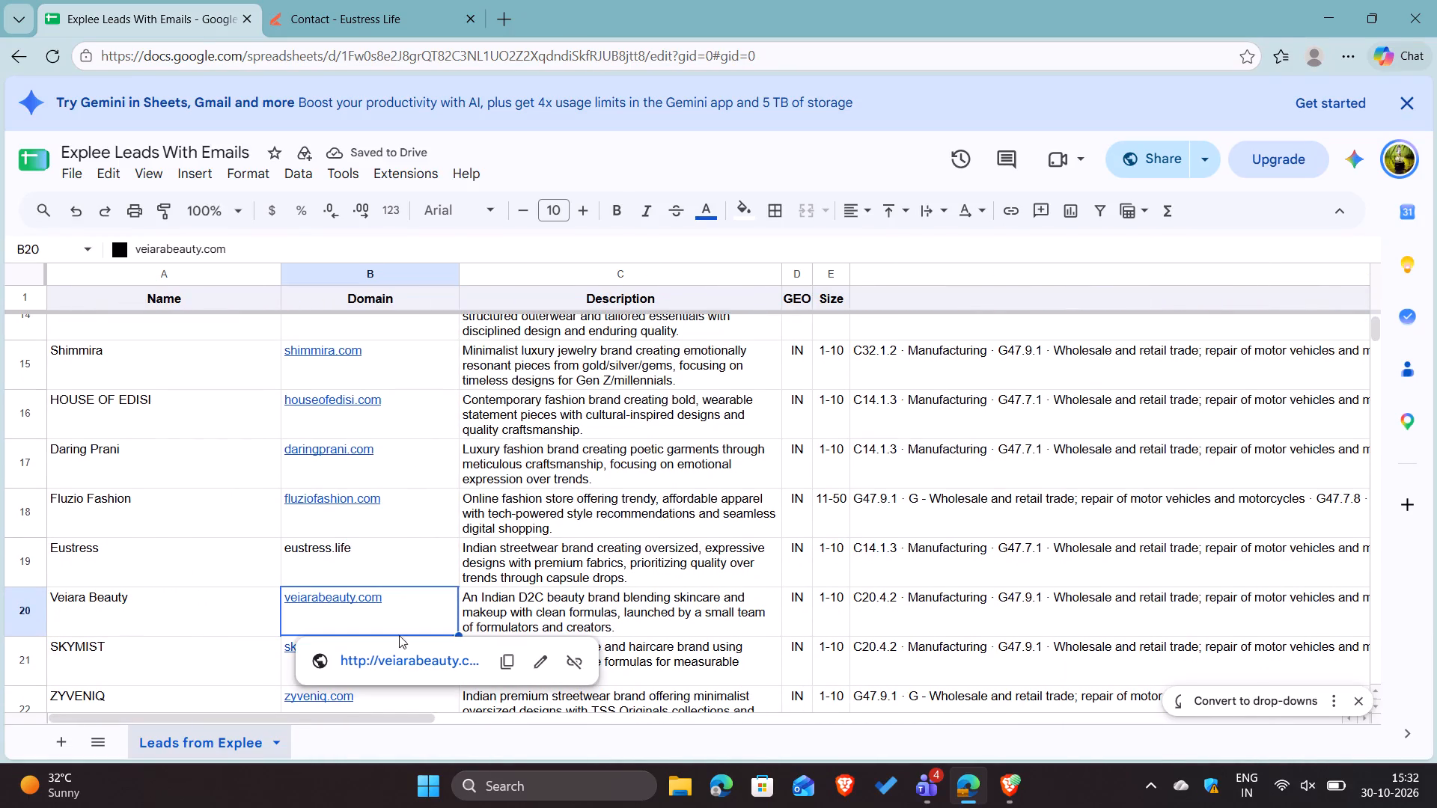
pyautogui.click(397, 660)
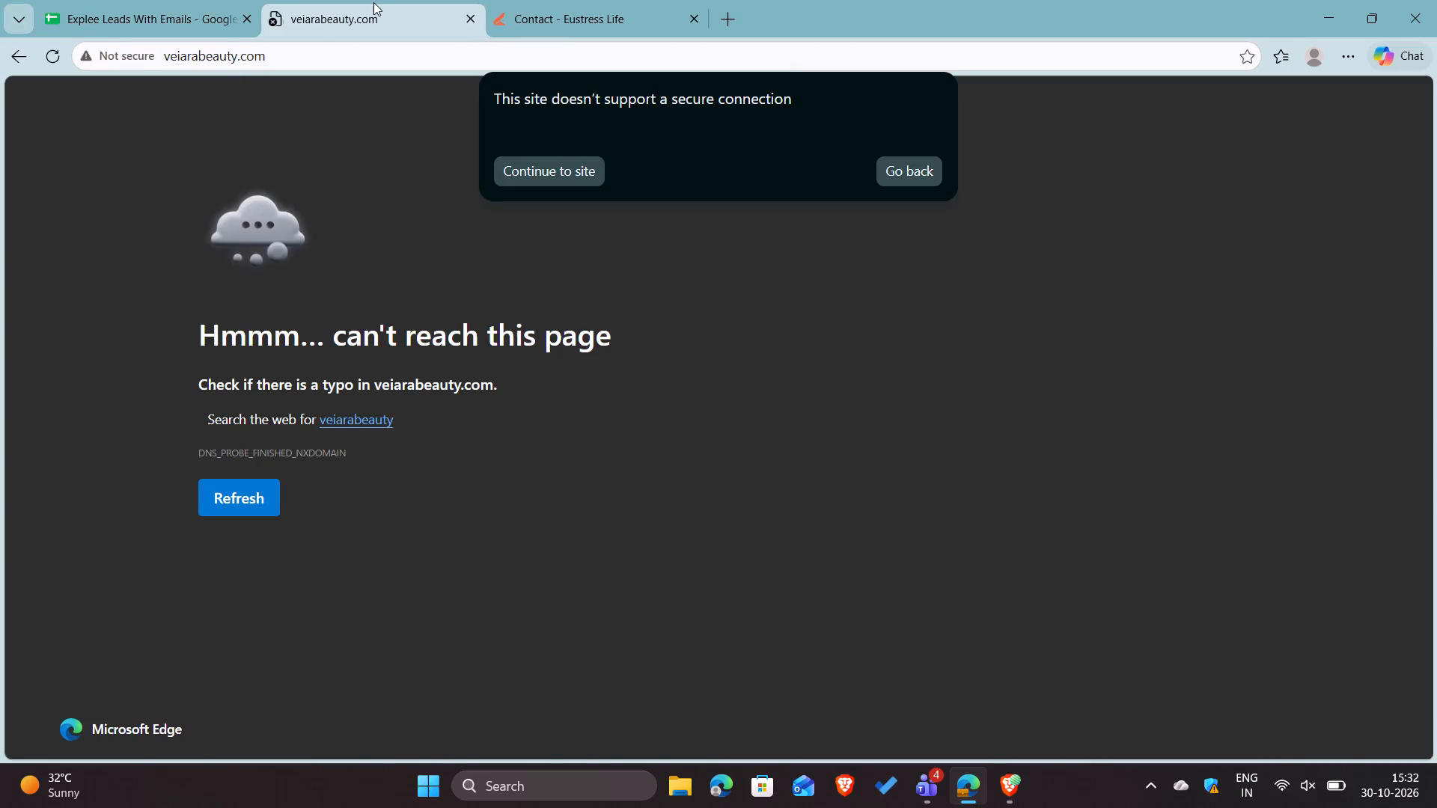
pyautogui.click(701, 19)
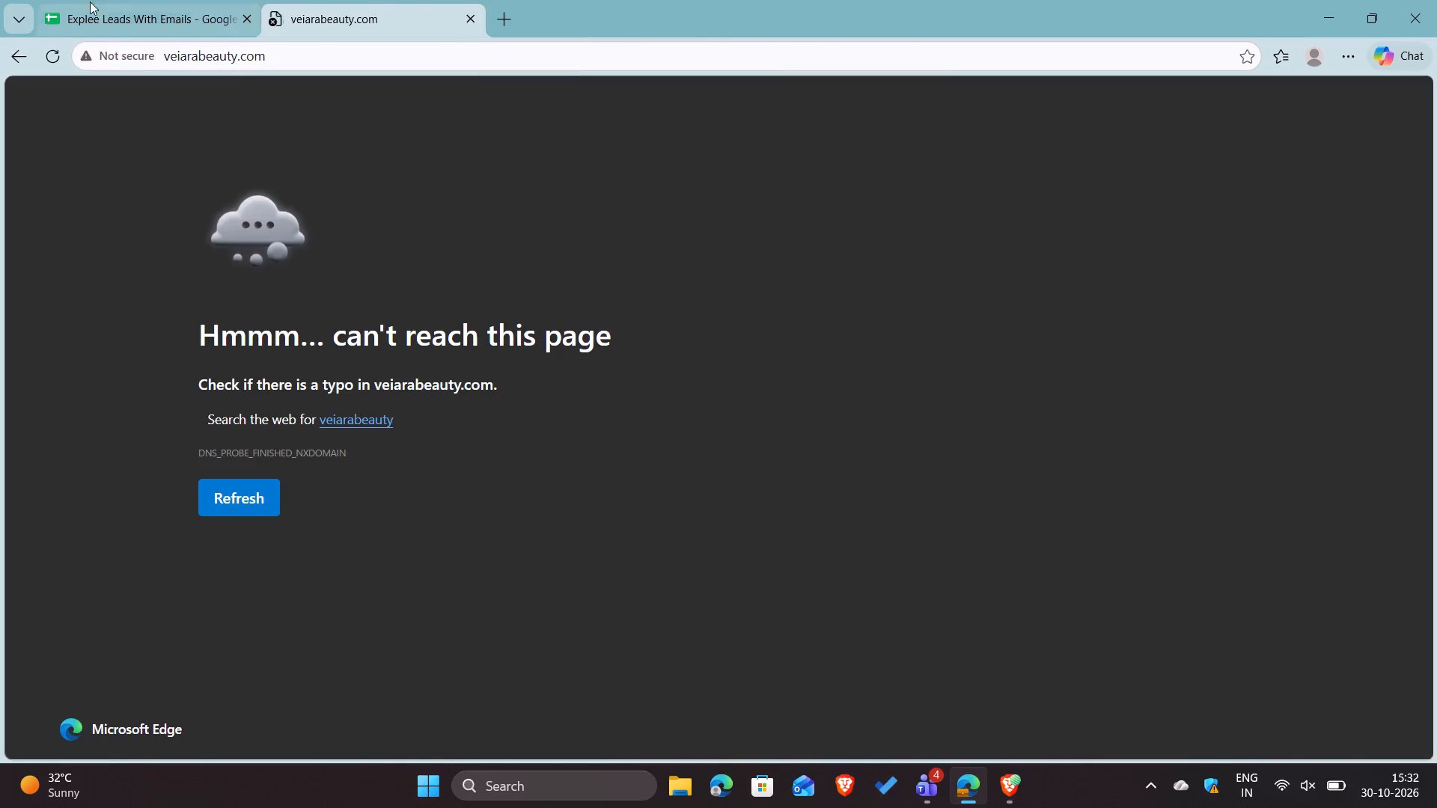
pyautogui.click(54, 57)
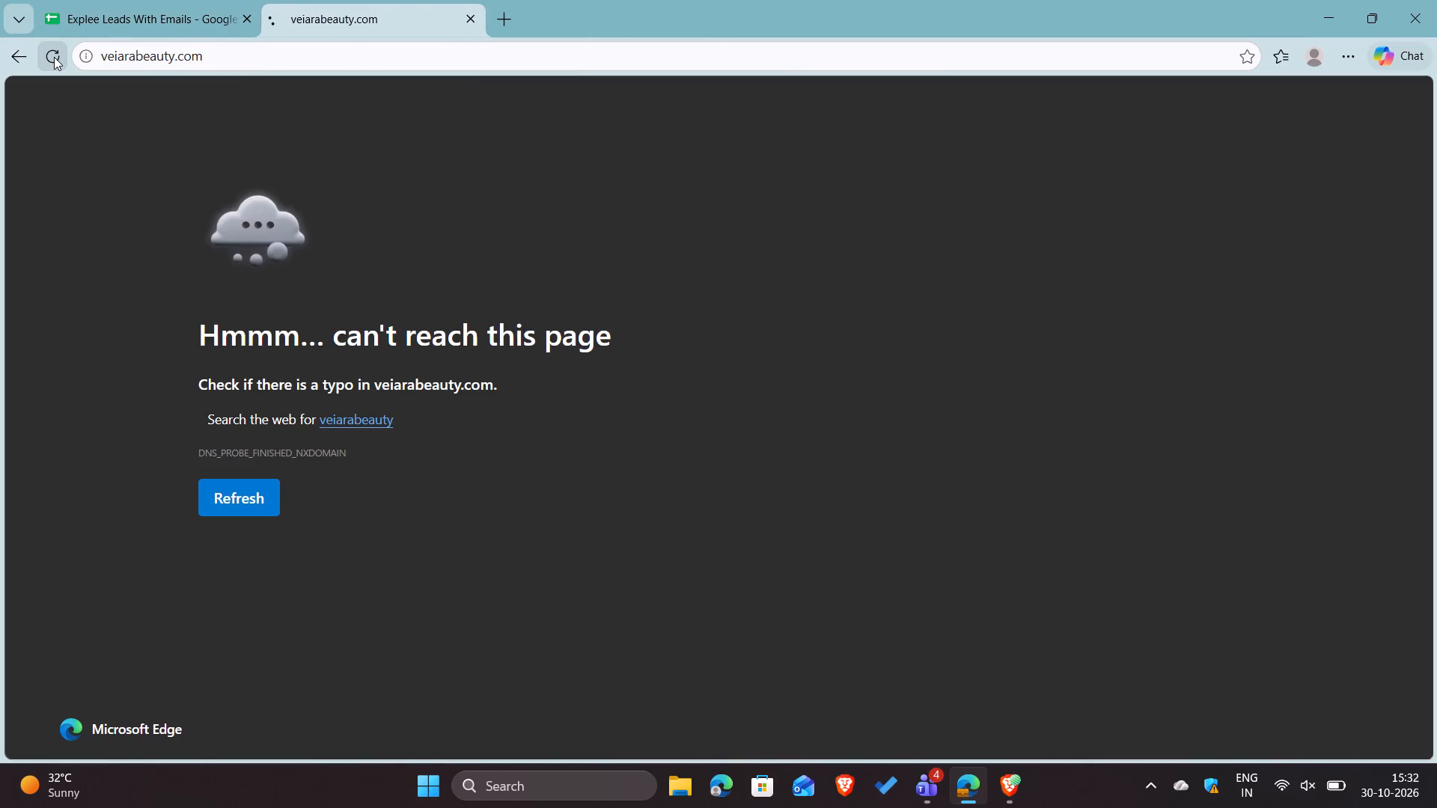
pyautogui.click(54, 57)
# Enter the remark "Site is not working" for Veiara Beauty in cell K20 of the leads spreadsheet.
pyautogui.click(123, 0)
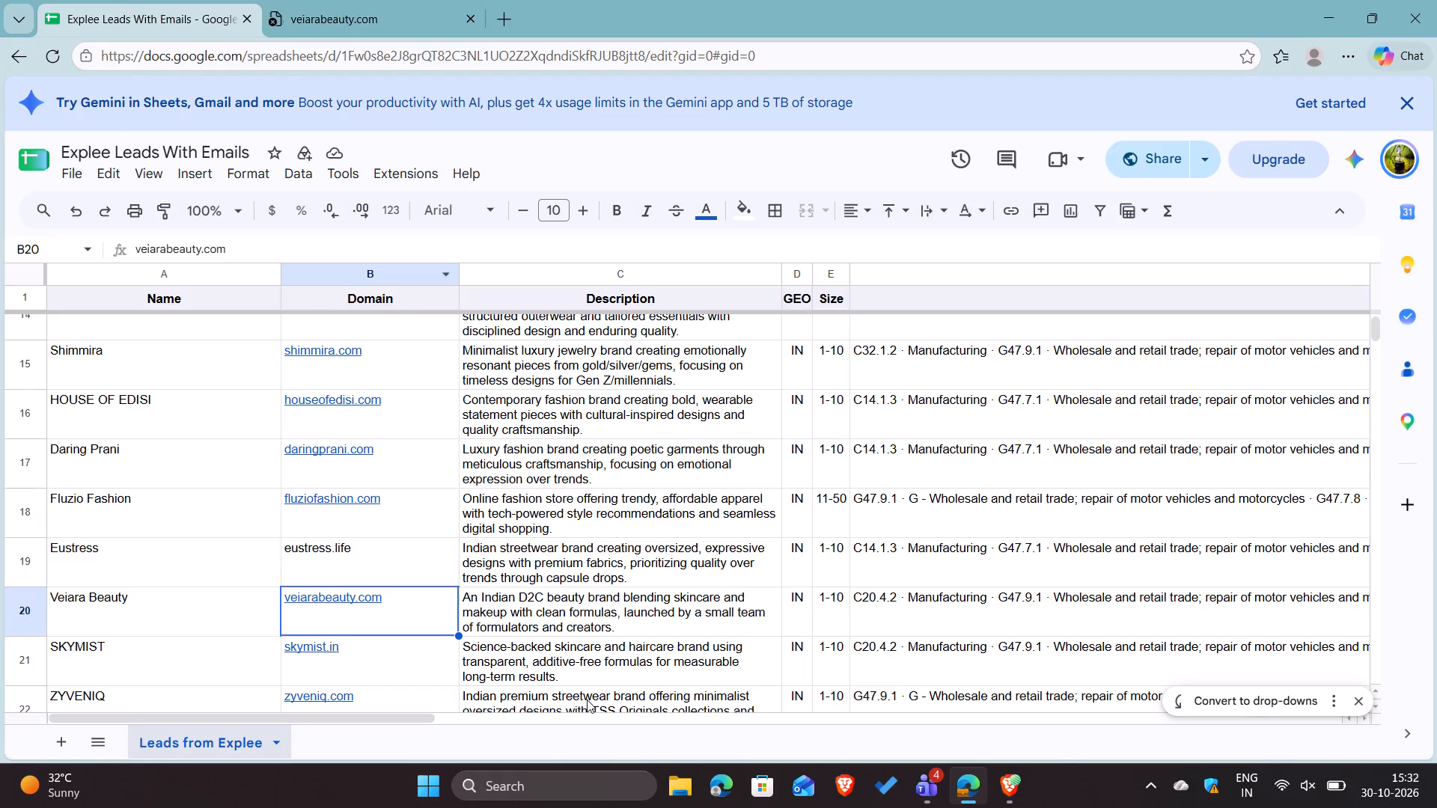
pyautogui.click(707, 608)
pyautogui.hscroll(-5, 707, 608)
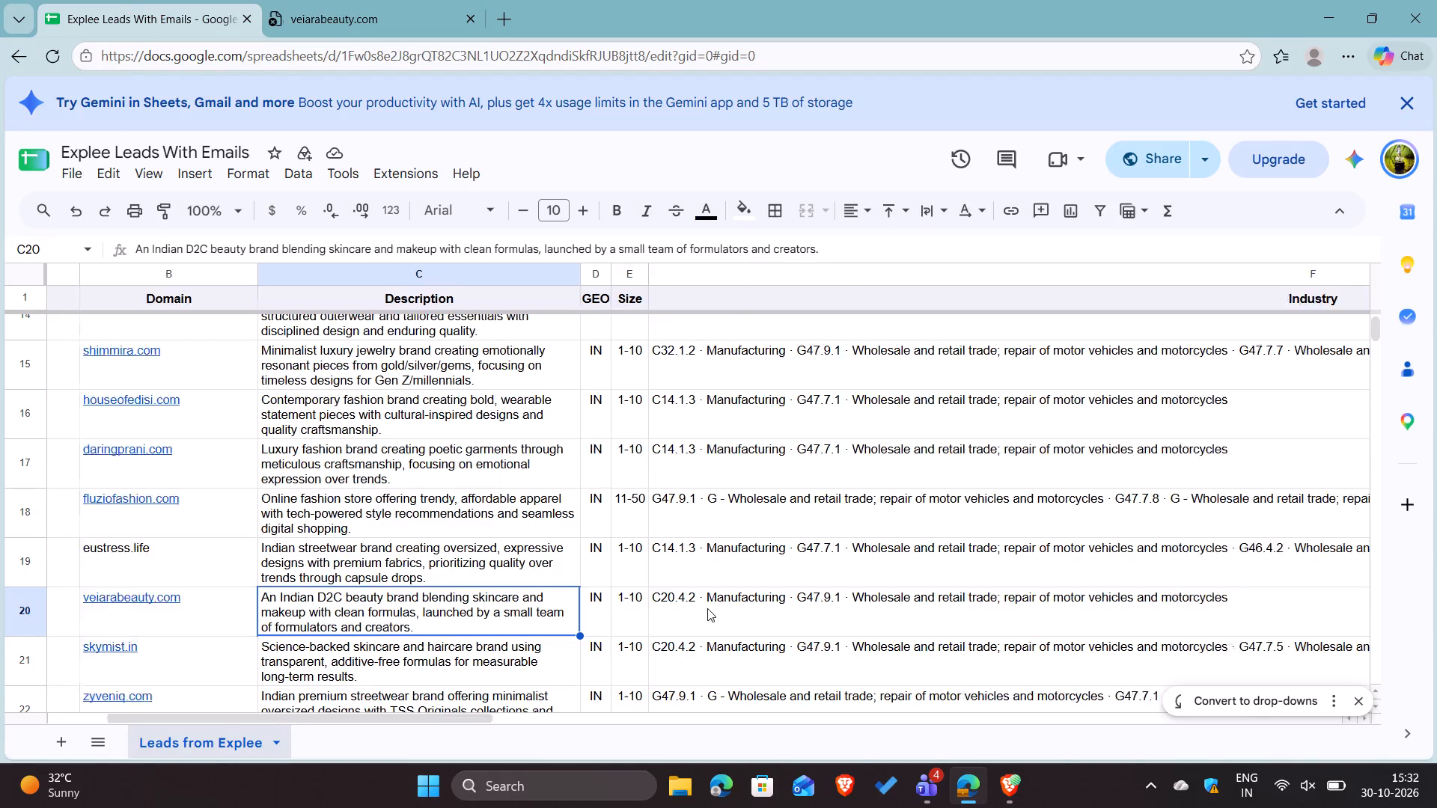
pyautogui.hscroll(-6, 707, 608)
pyautogui.hscroll(1, 707, 608)
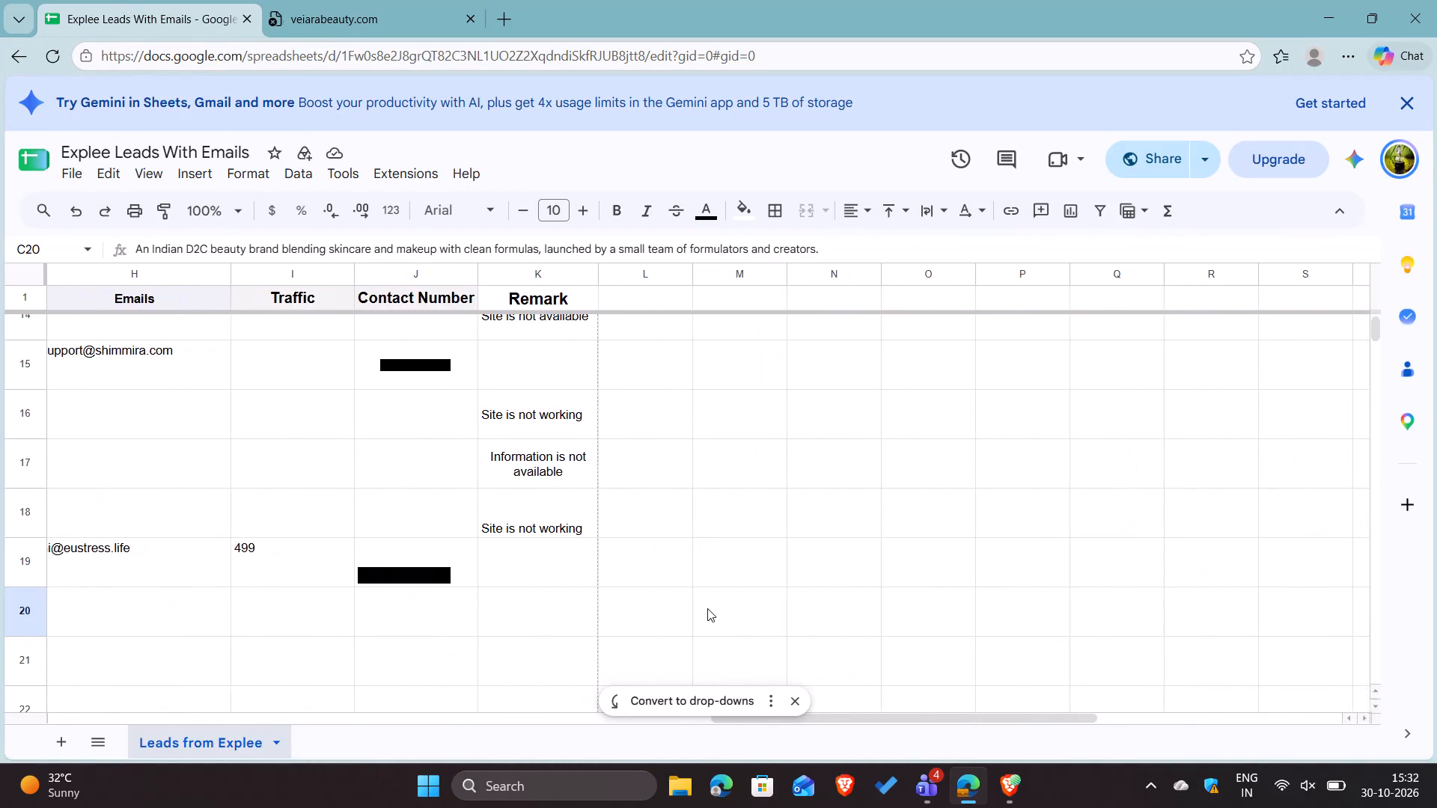
pyautogui.doubleClick(537, 602)
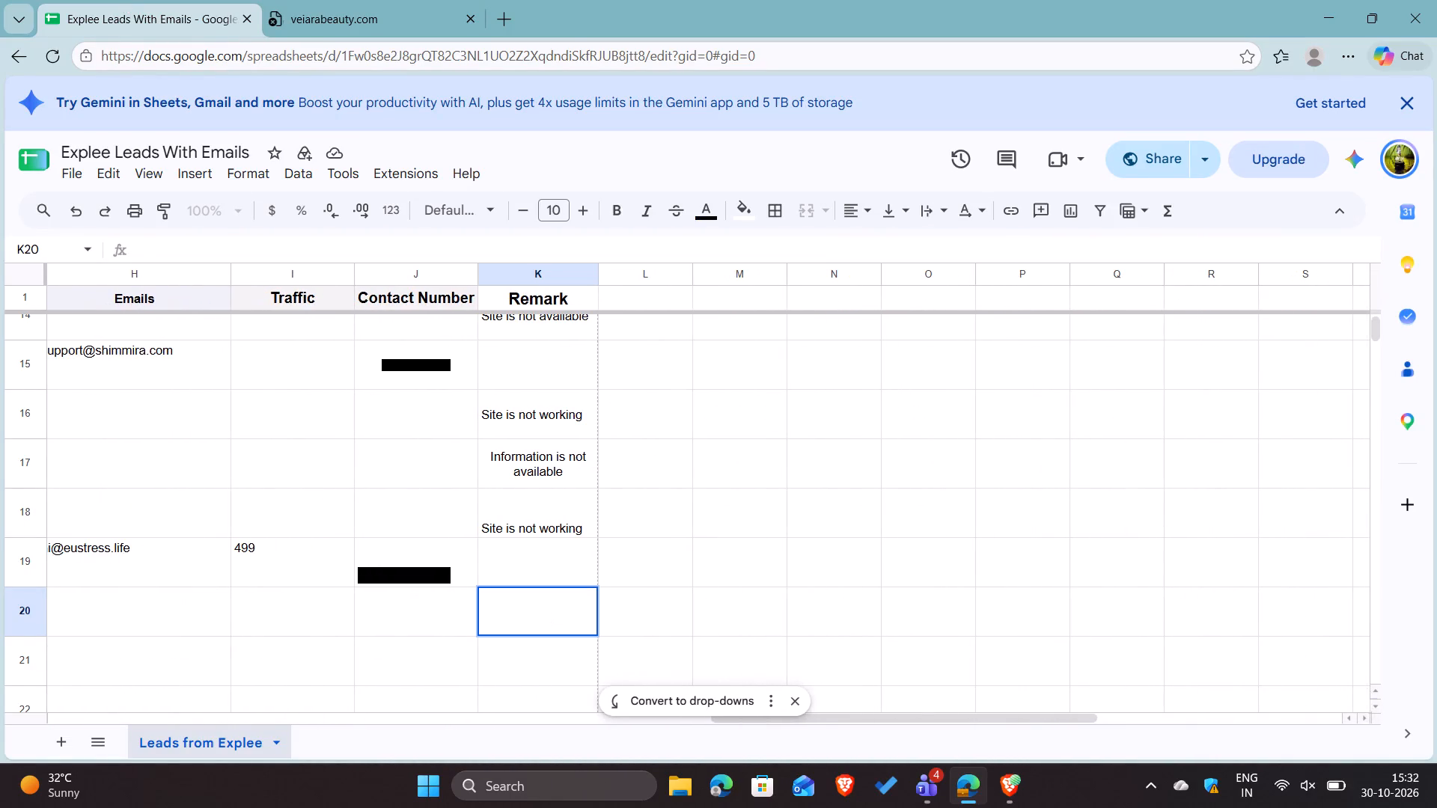
pyautogui.write('Site is not workinf')
pyautogui.press('BackSpace')
pyautogui.press('g')
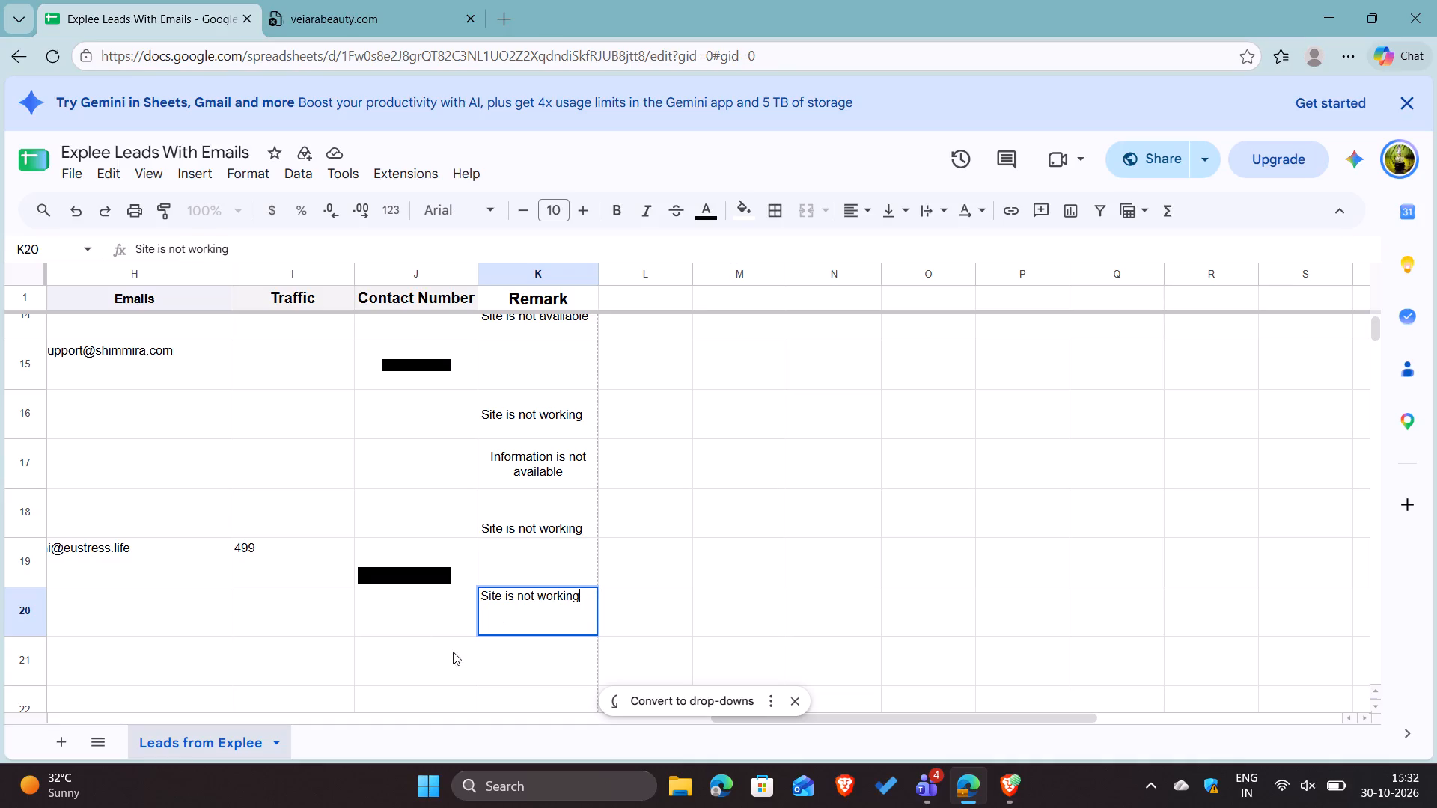
pyautogui.click(532, 655)
# Open the SKYMIST website from its domain link in row 21, close the Veiara Beauty tab, and check the page for contact details.
pyautogui.hscroll(10, 532, 655)
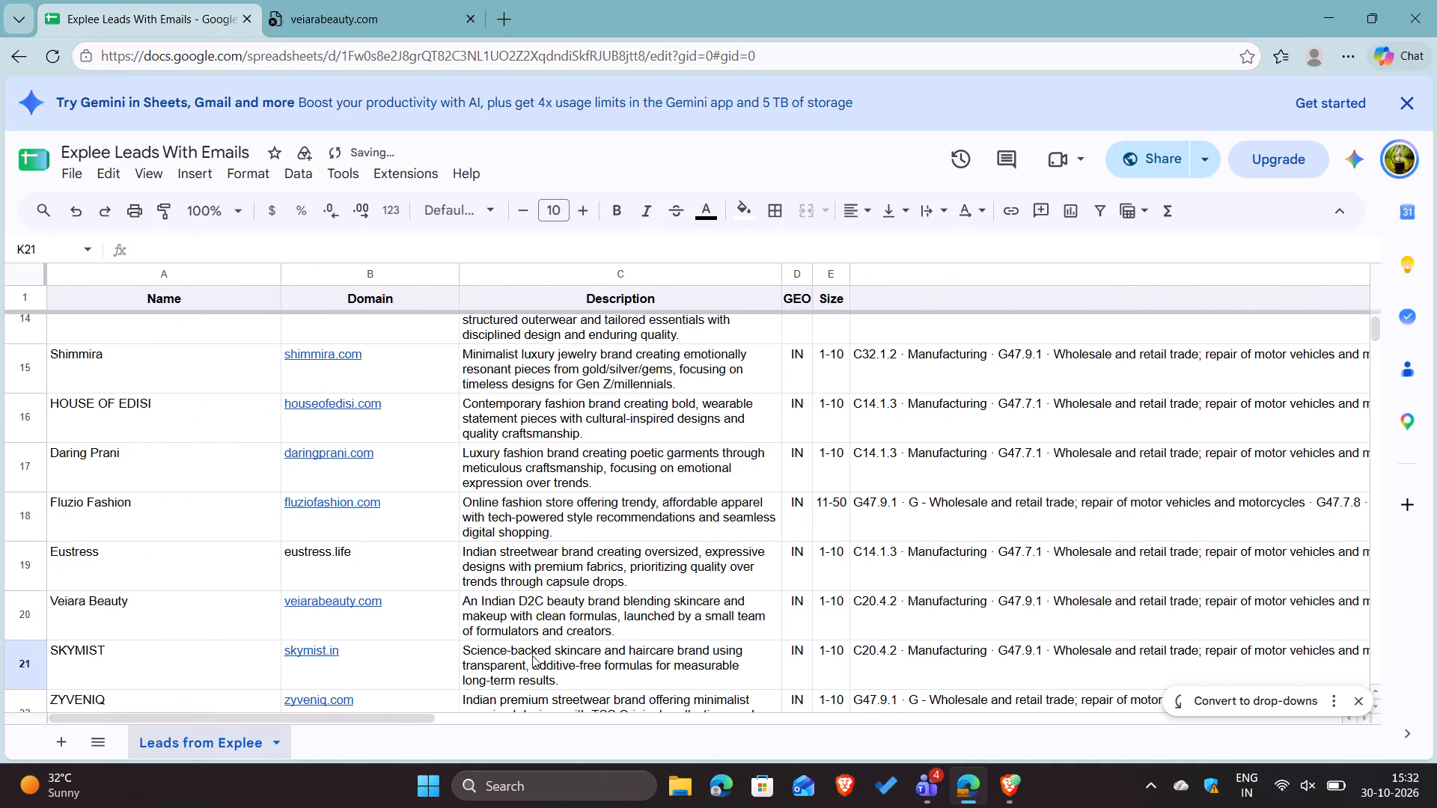
pyautogui.click(381, 656)
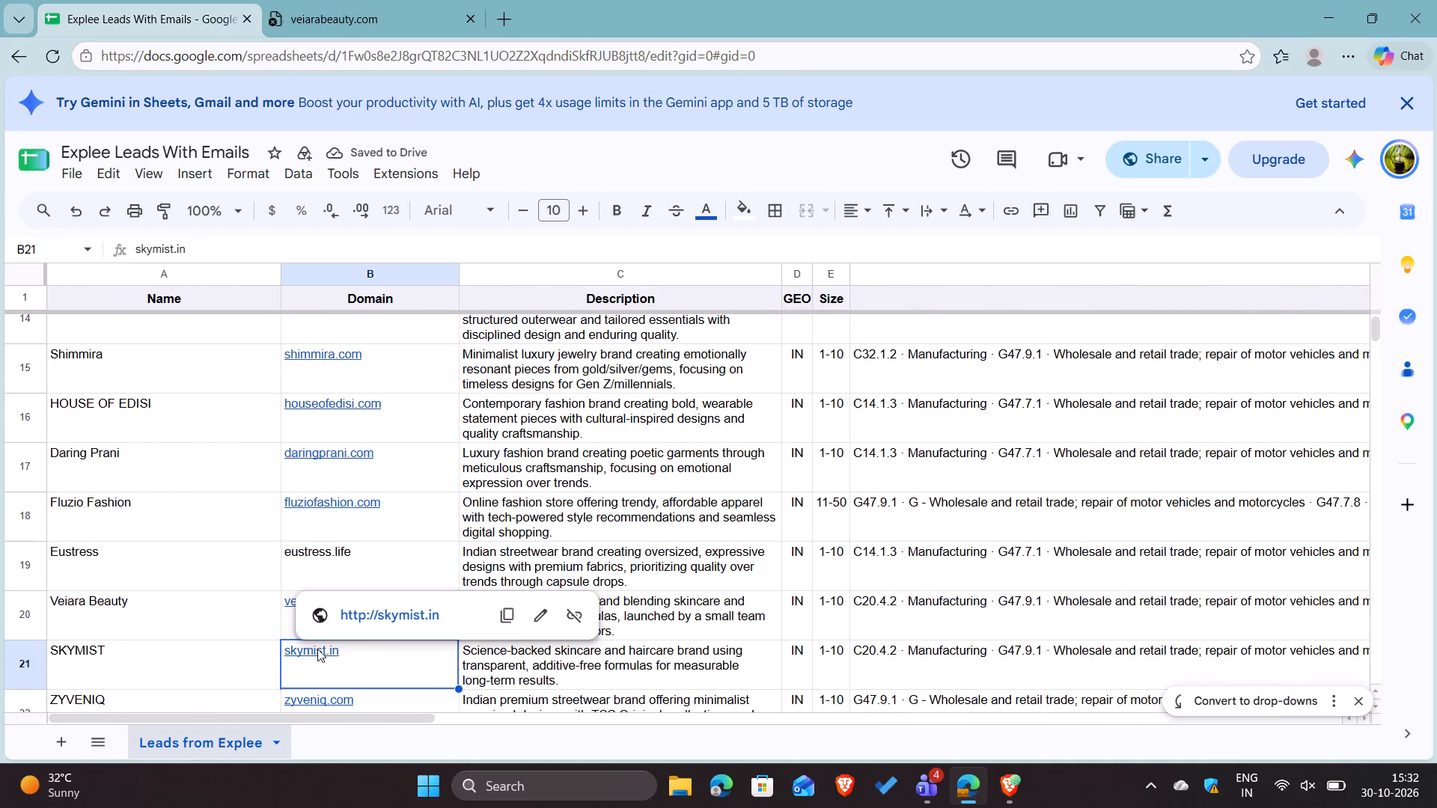
pyautogui.click(369, 618)
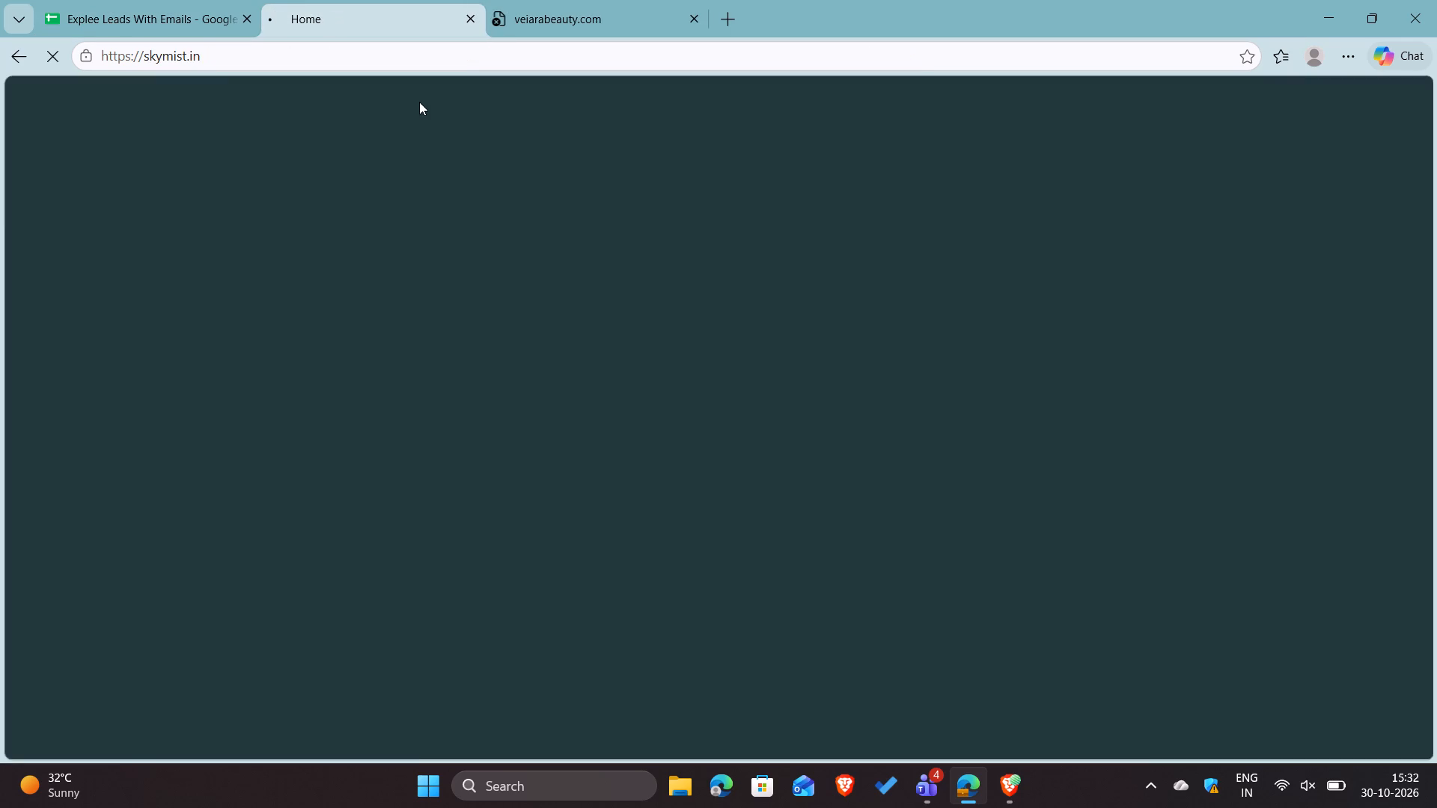
pyautogui.click(696, 25)
pyautogui.scroll(-4, 732, 218)
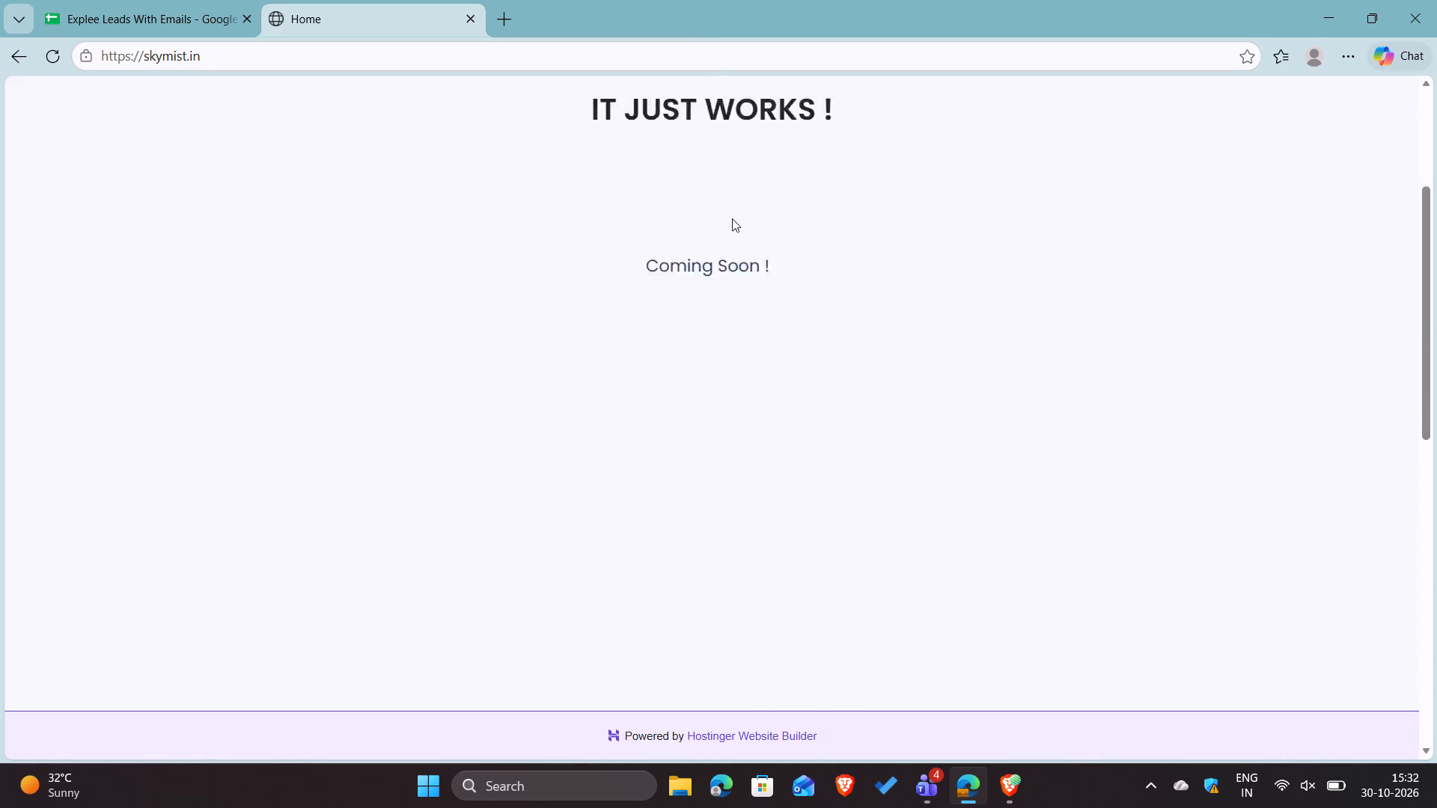
pyautogui.scroll(-3, 732, 218)
pyautogui.scroll(4, 732, 218)
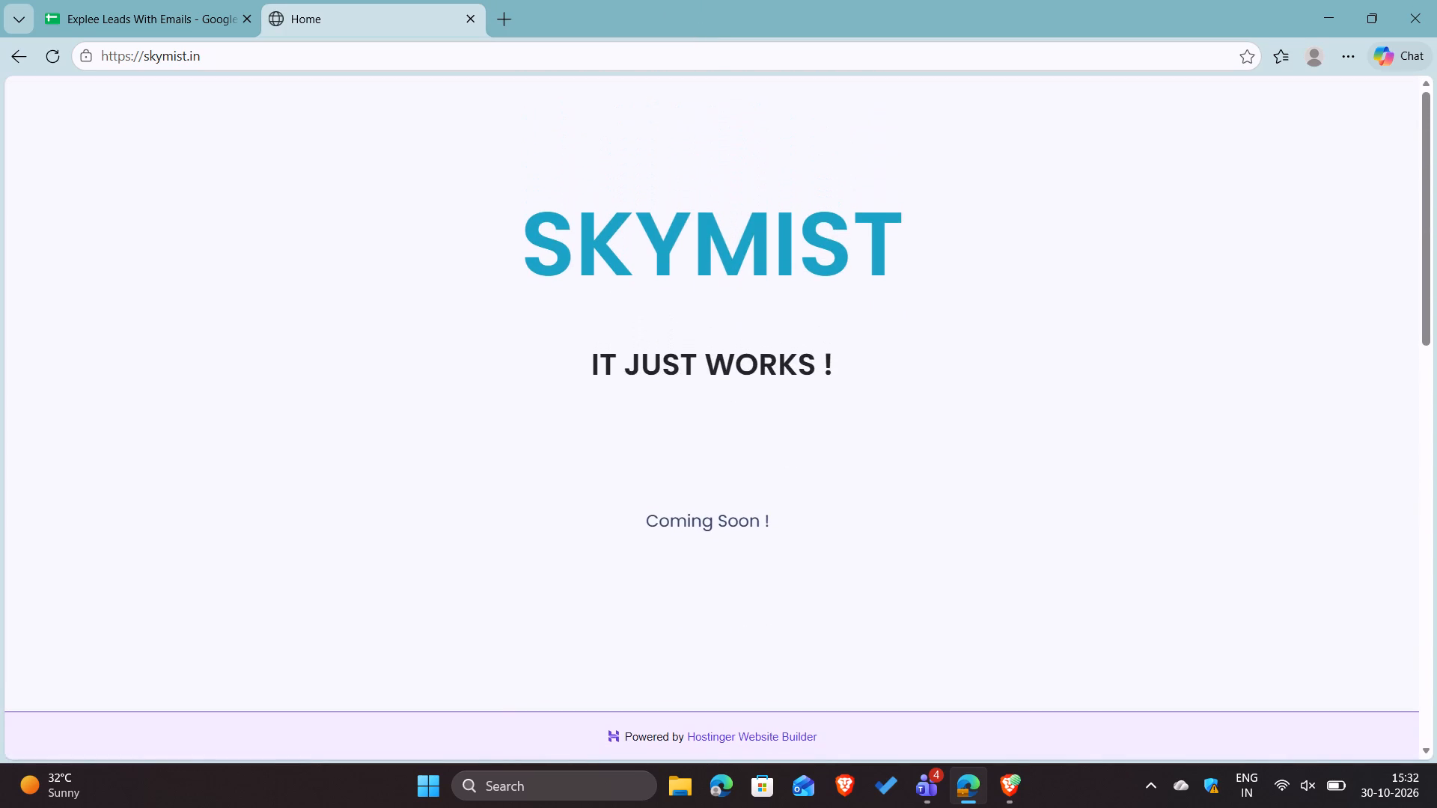
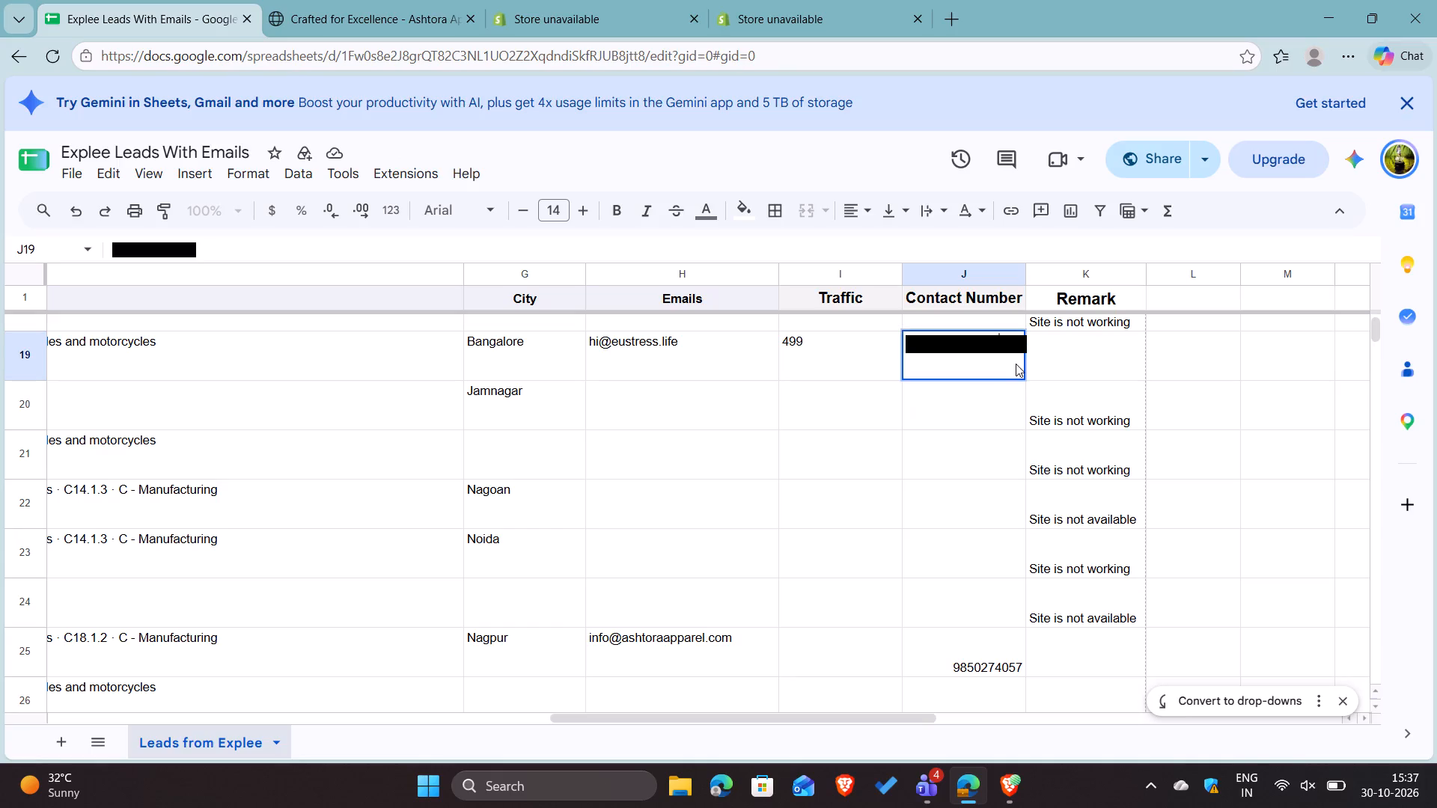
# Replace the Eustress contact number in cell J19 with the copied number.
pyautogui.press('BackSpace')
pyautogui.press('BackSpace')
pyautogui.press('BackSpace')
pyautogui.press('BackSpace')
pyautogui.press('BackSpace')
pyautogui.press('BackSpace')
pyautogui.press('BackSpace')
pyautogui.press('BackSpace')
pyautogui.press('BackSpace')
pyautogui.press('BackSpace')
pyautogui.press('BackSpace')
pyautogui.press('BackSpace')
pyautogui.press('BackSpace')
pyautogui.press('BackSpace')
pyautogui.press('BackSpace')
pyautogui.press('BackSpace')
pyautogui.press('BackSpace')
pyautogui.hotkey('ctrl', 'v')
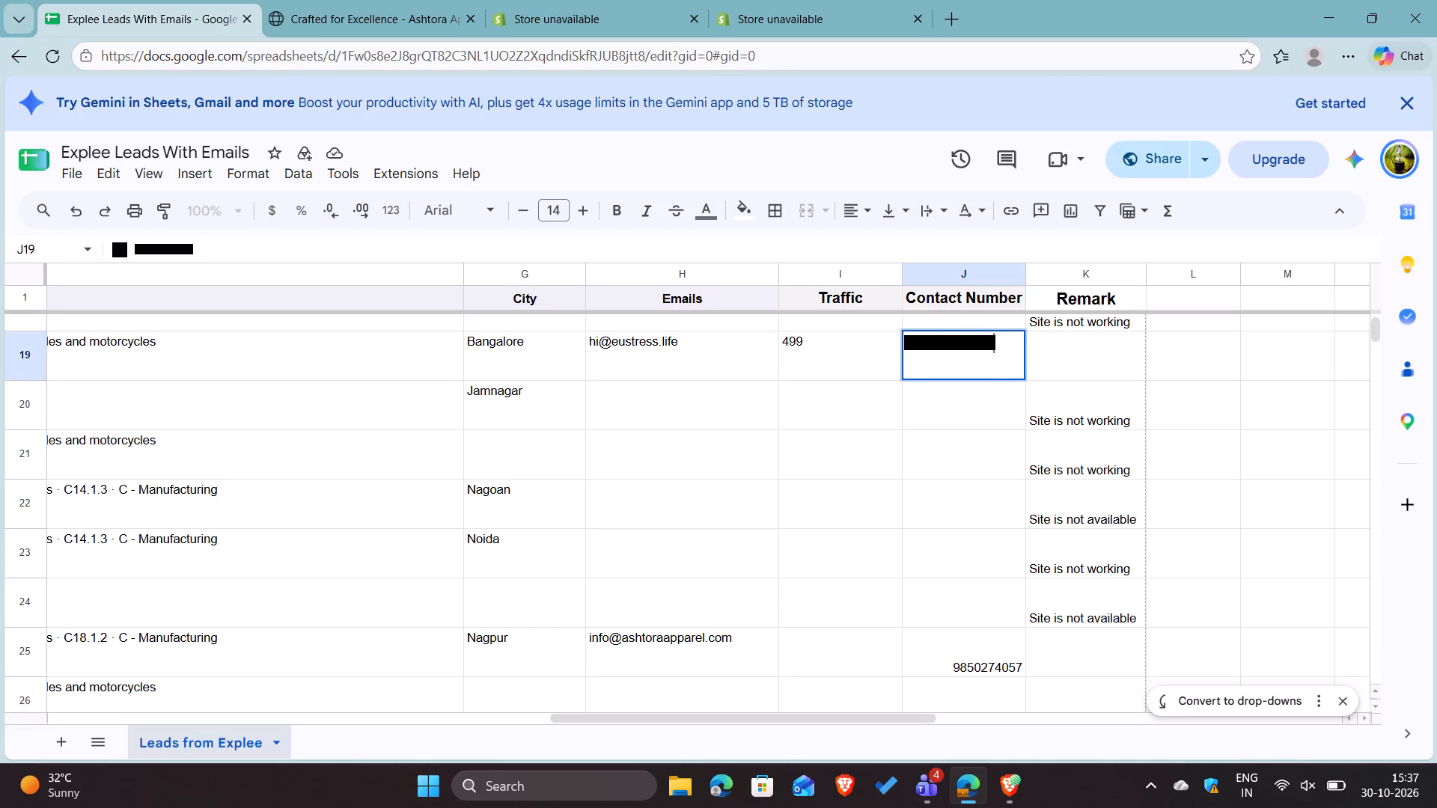
# Clear cell J19, set its text colour to black and paste the Eustress contact number in again.
pyautogui.press('BackSpace')
pyautogui.press('BackSpace')
pyautogui.press('BackSpace')
pyautogui.press('BackSpace')
pyautogui.press('BackSpace')
pyautogui.press('BackSpace')
pyautogui.press('BackSpace')
pyautogui.press('BackSpace')
pyautogui.press('BackSpace')
pyautogui.press('BackSpace')
pyautogui.press('BackSpace')
pyautogui.press('BackSpace')
pyautogui.press('BackSpace')
pyautogui.press('BackSpace')
pyautogui.press('BackSpace')
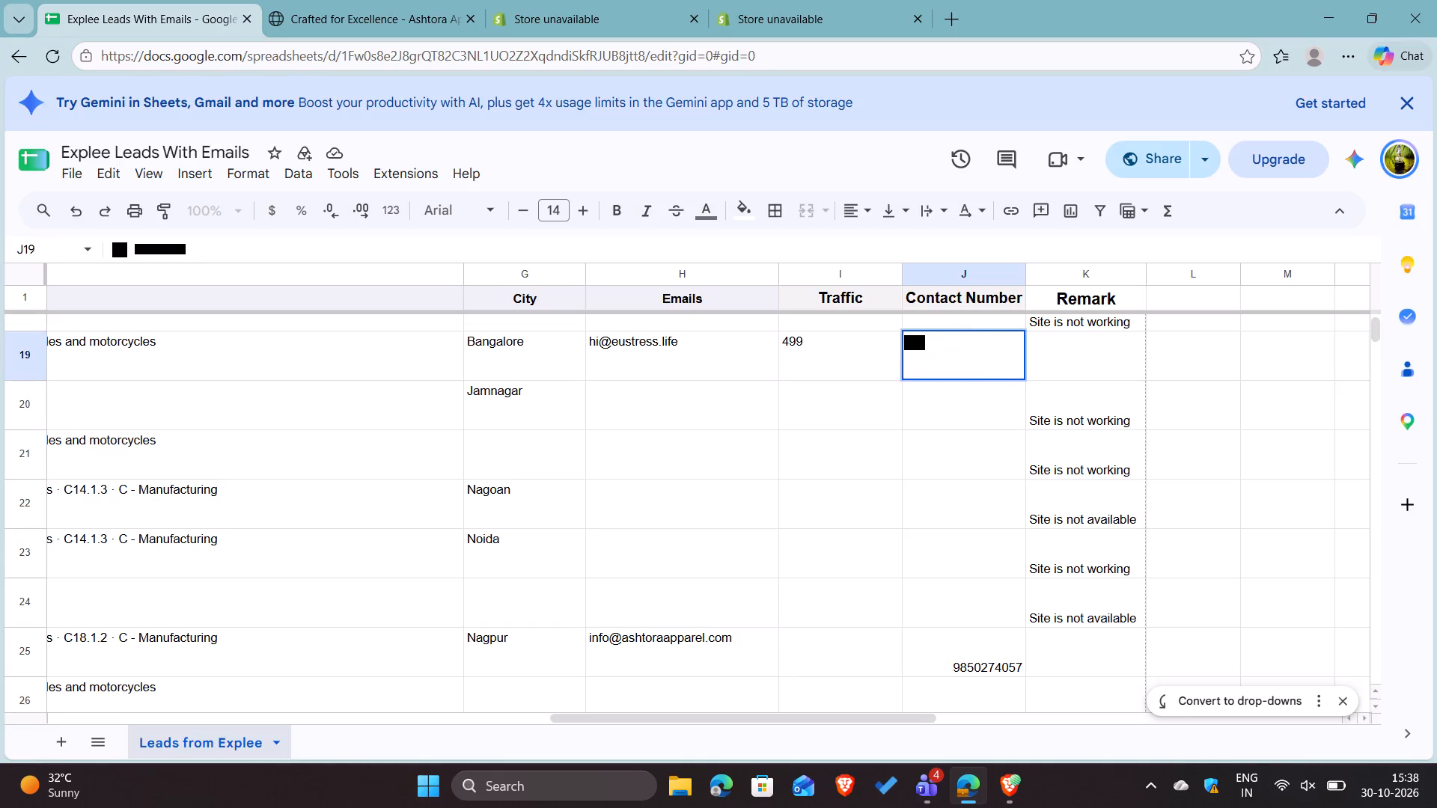
pyautogui.click(707, 204)
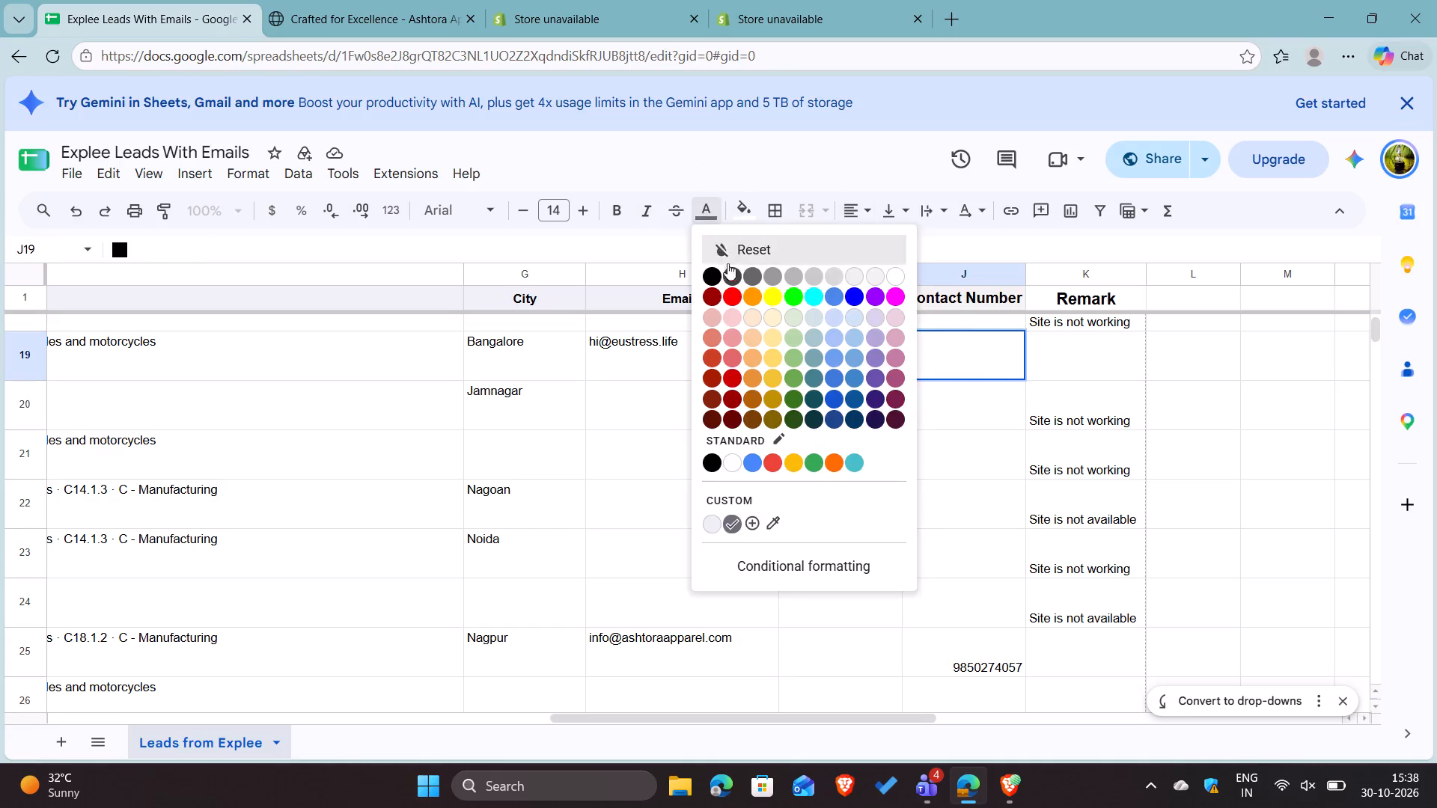
pyautogui.click(709, 275)
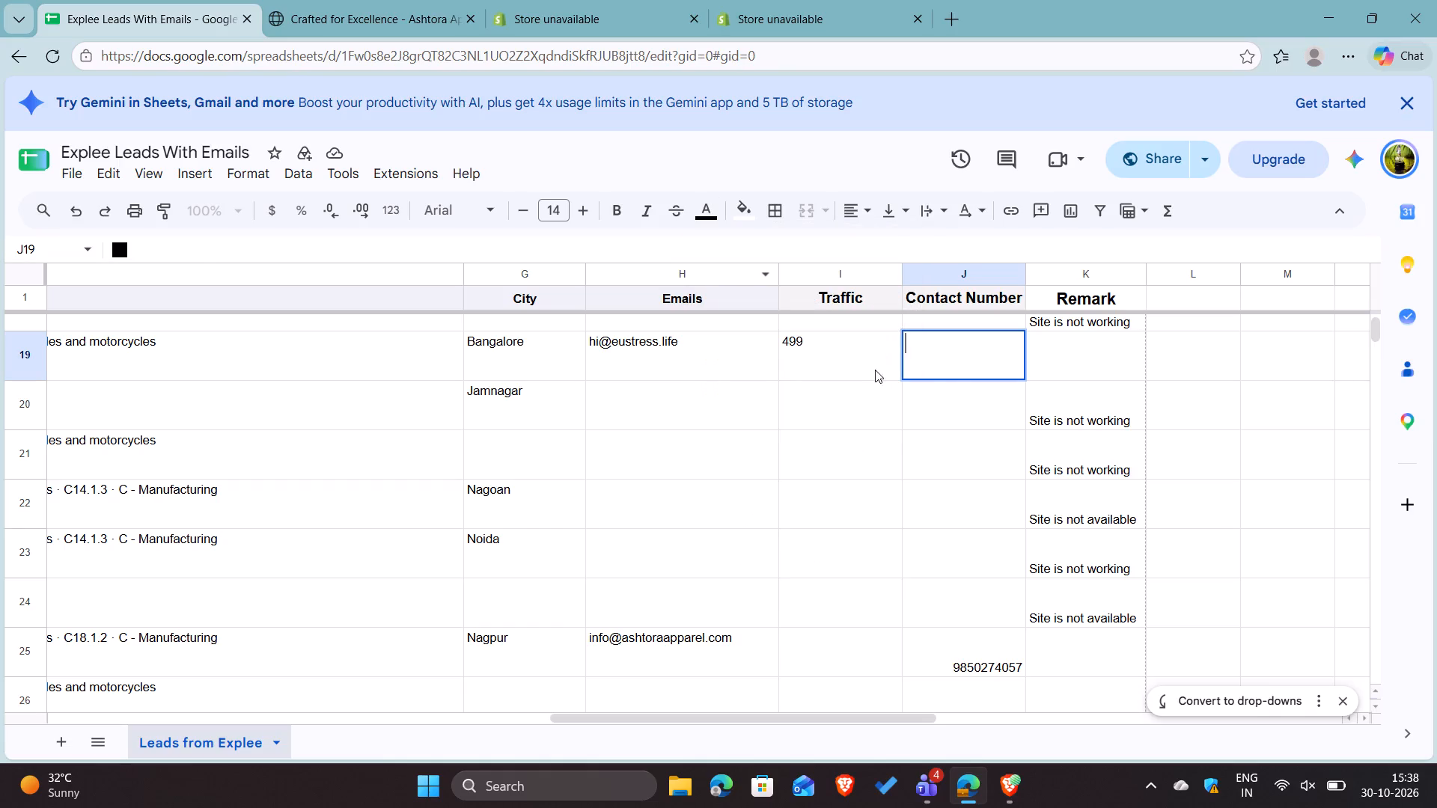
pyautogui.hotkey('ctrl', 'v')
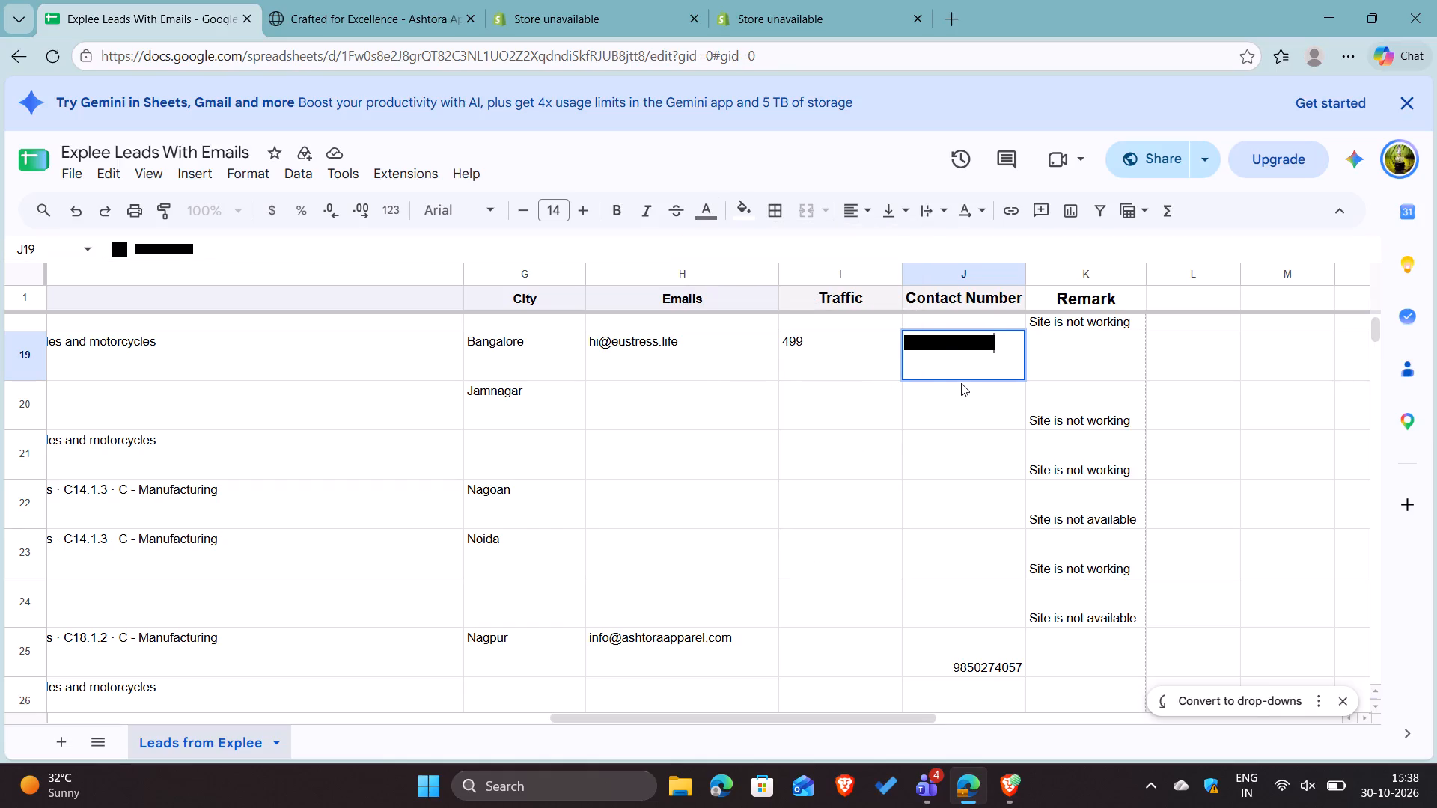
pyautogui.click(961, 383)
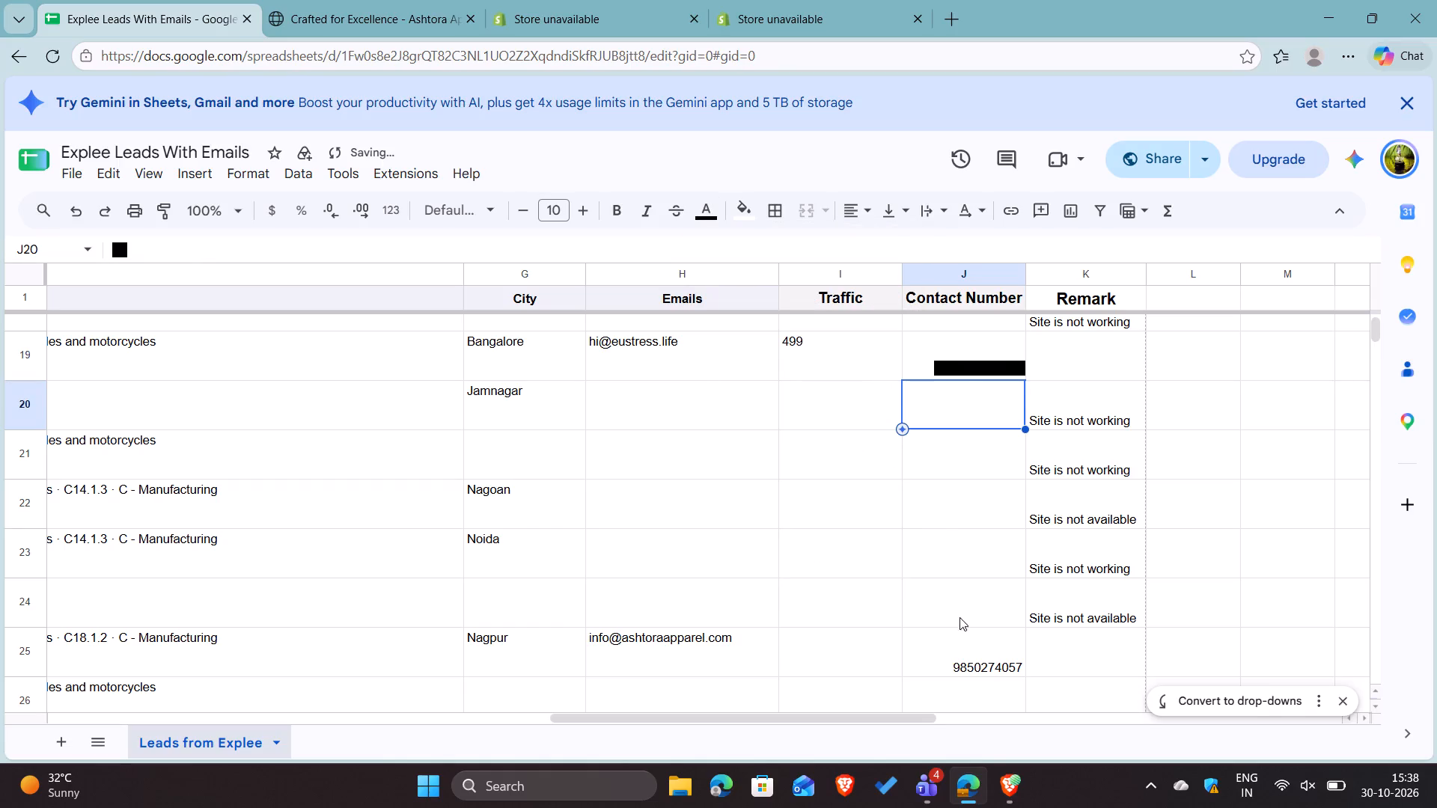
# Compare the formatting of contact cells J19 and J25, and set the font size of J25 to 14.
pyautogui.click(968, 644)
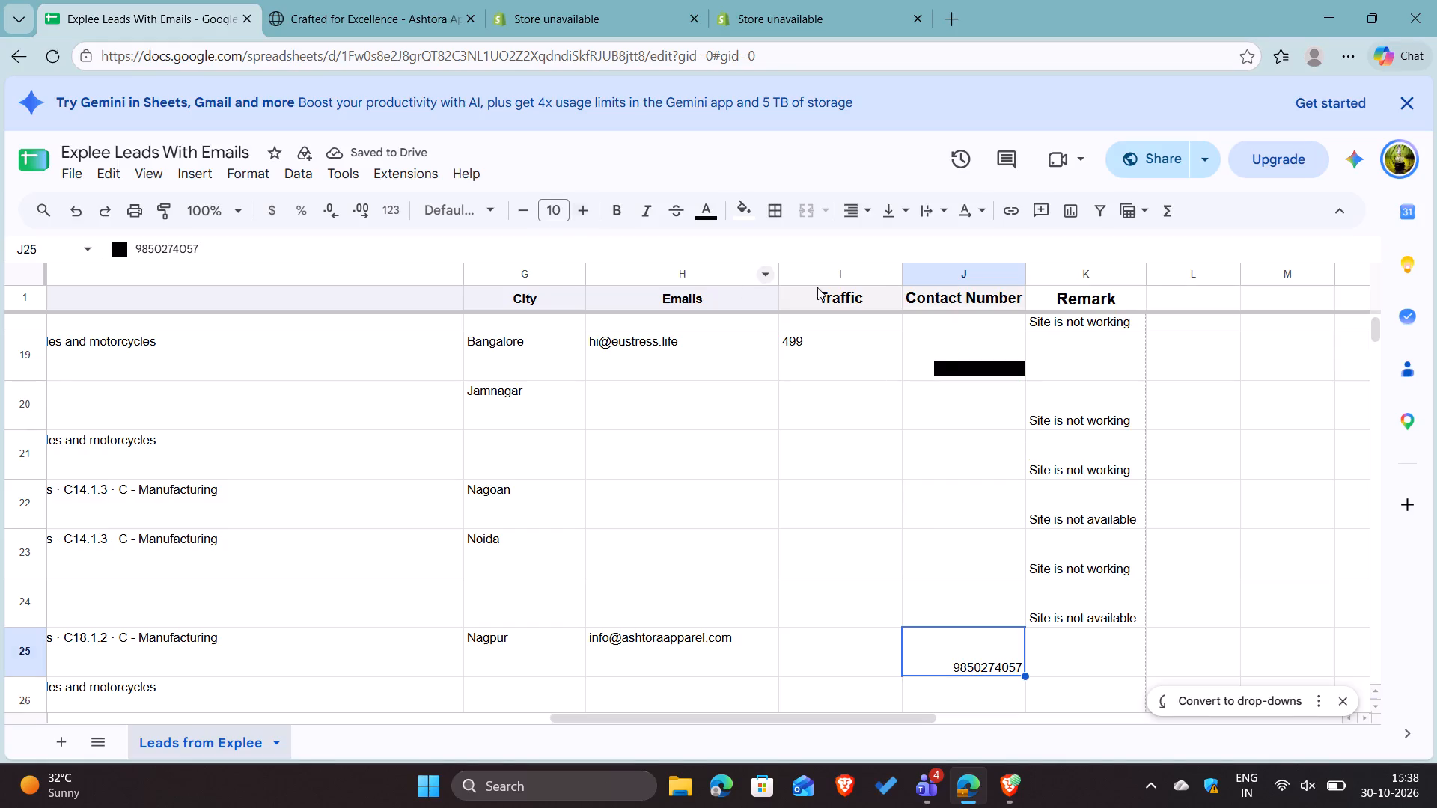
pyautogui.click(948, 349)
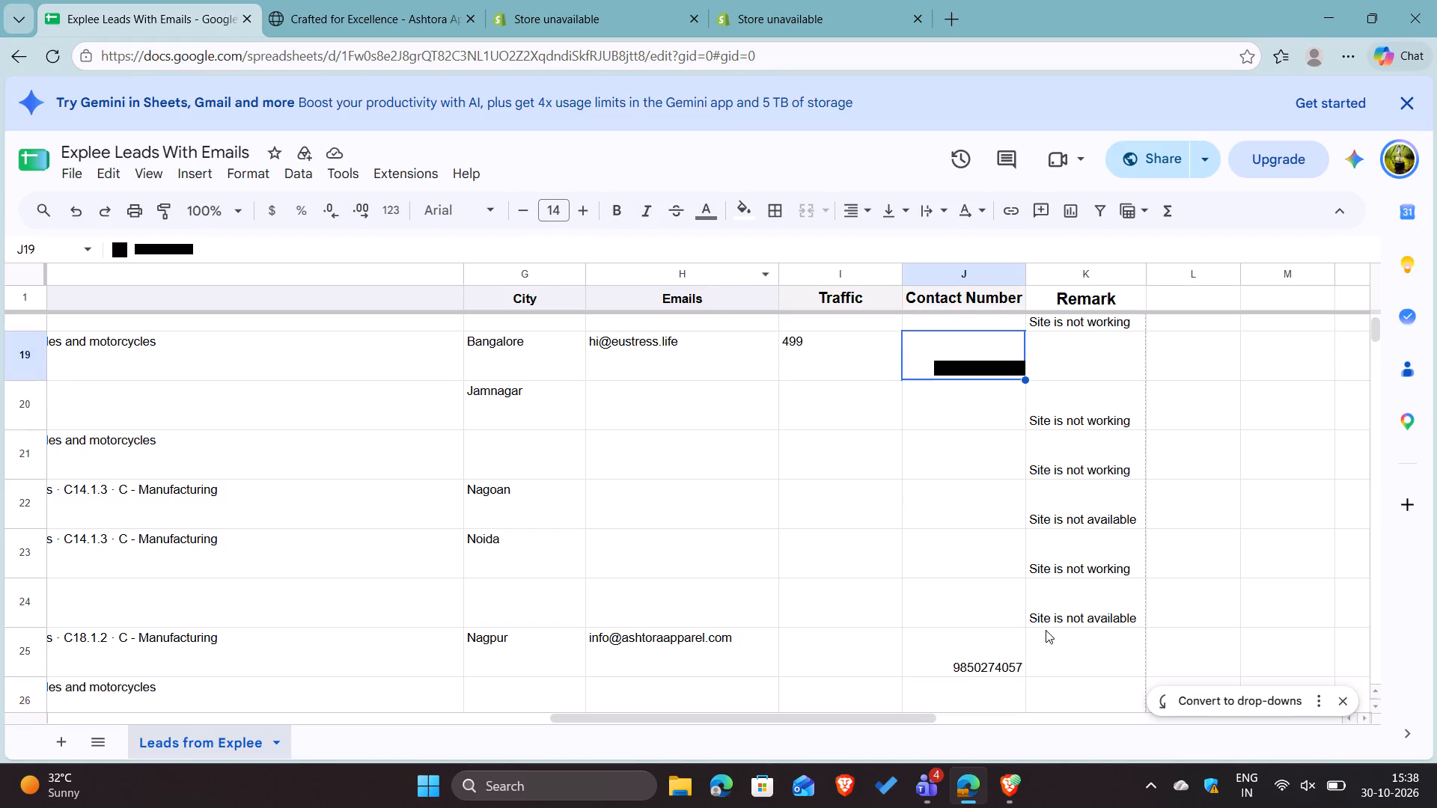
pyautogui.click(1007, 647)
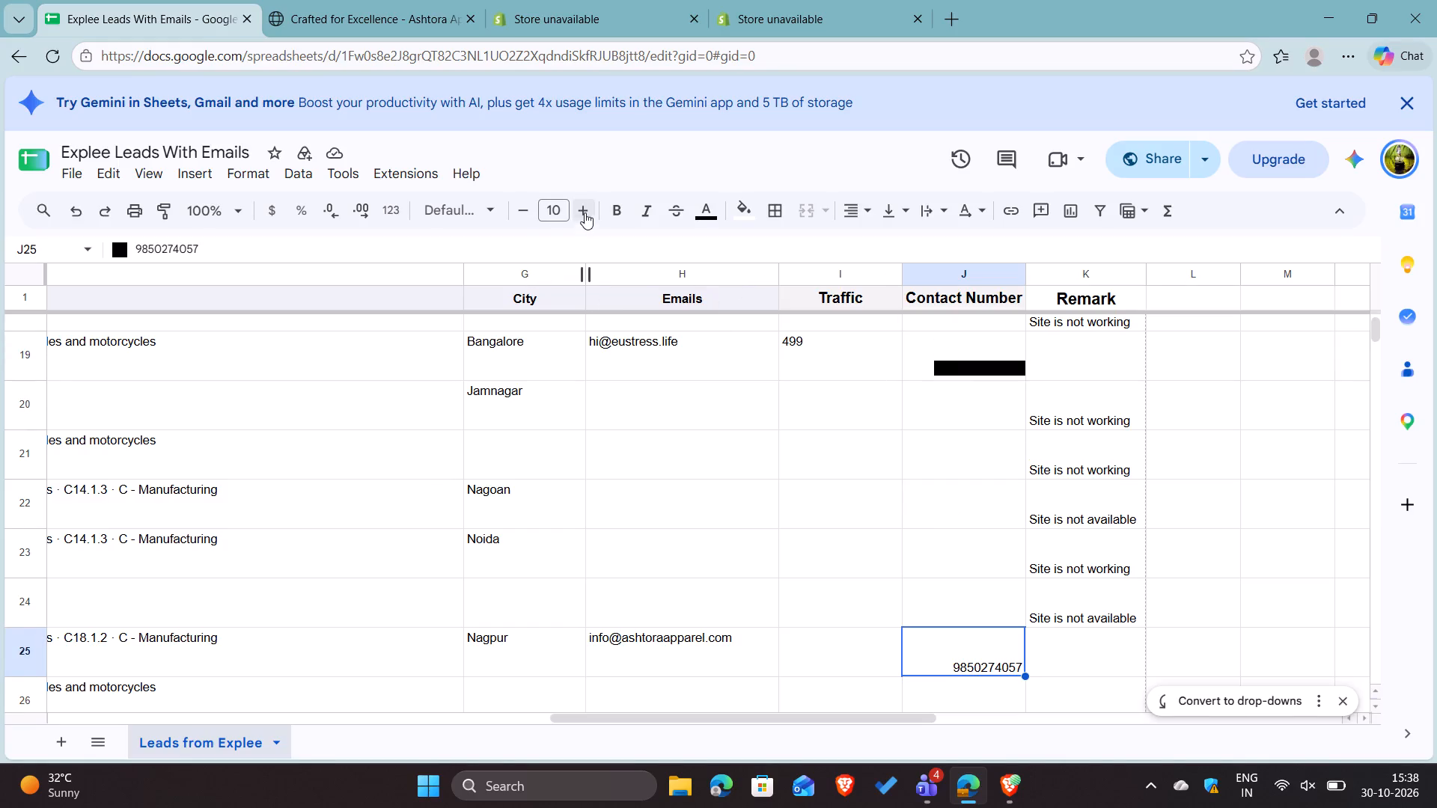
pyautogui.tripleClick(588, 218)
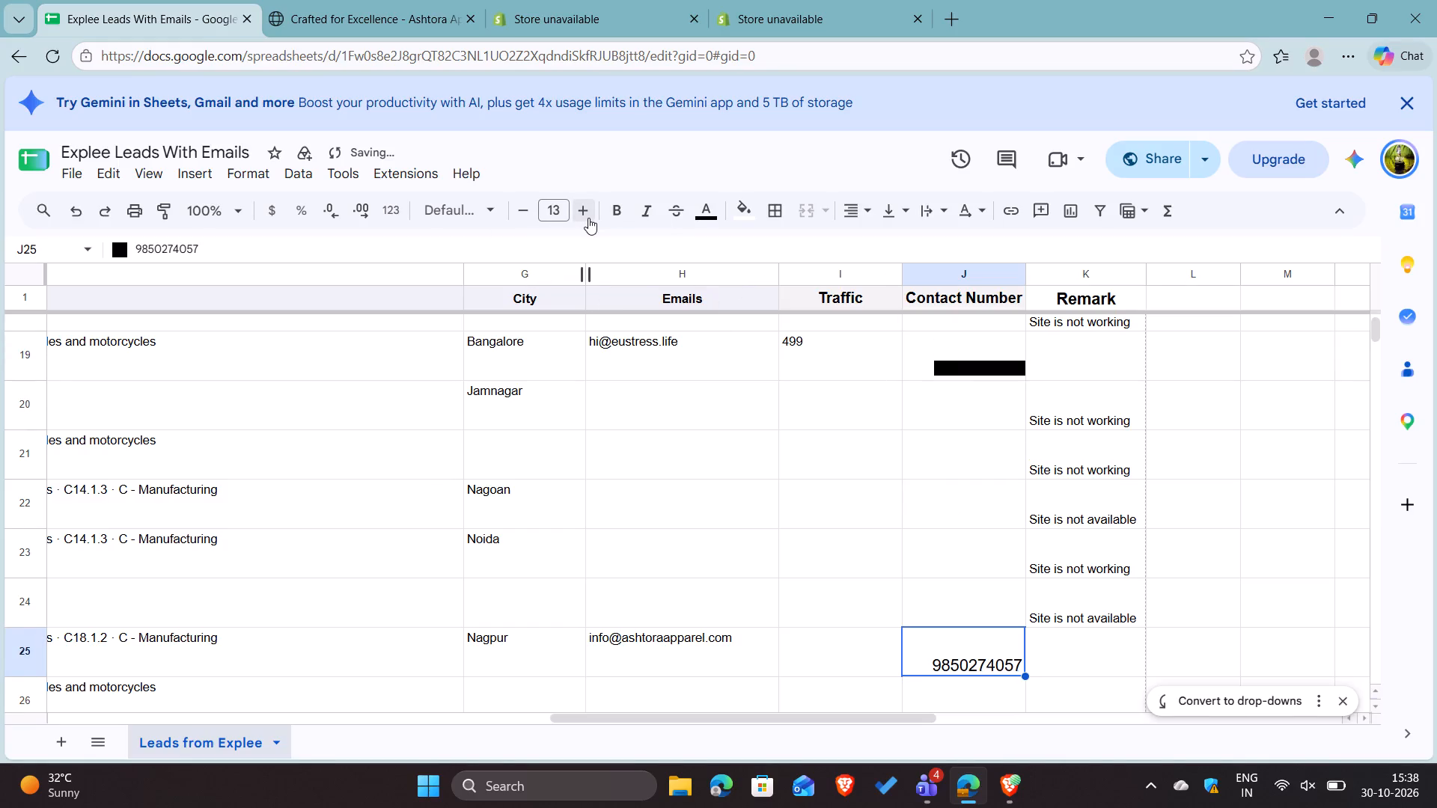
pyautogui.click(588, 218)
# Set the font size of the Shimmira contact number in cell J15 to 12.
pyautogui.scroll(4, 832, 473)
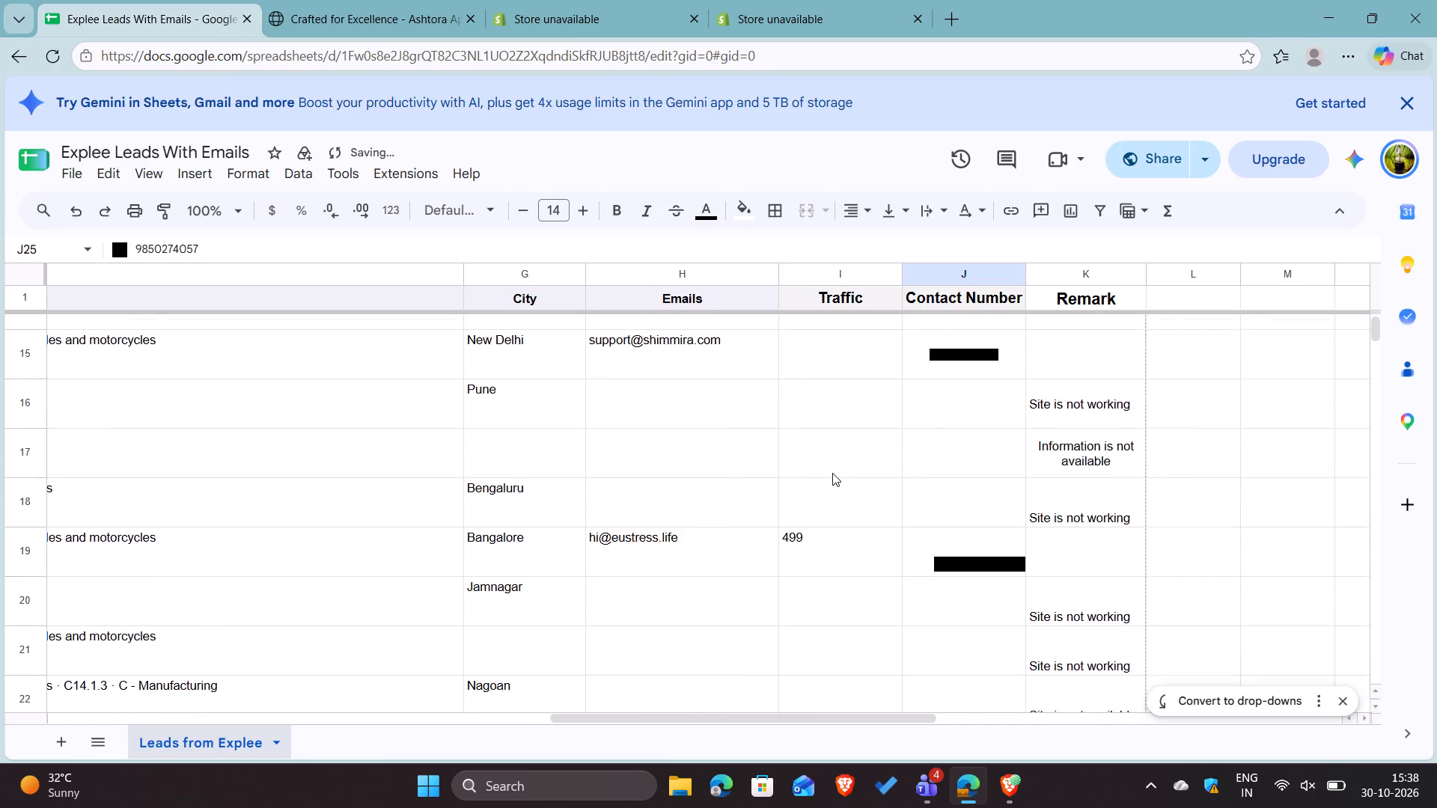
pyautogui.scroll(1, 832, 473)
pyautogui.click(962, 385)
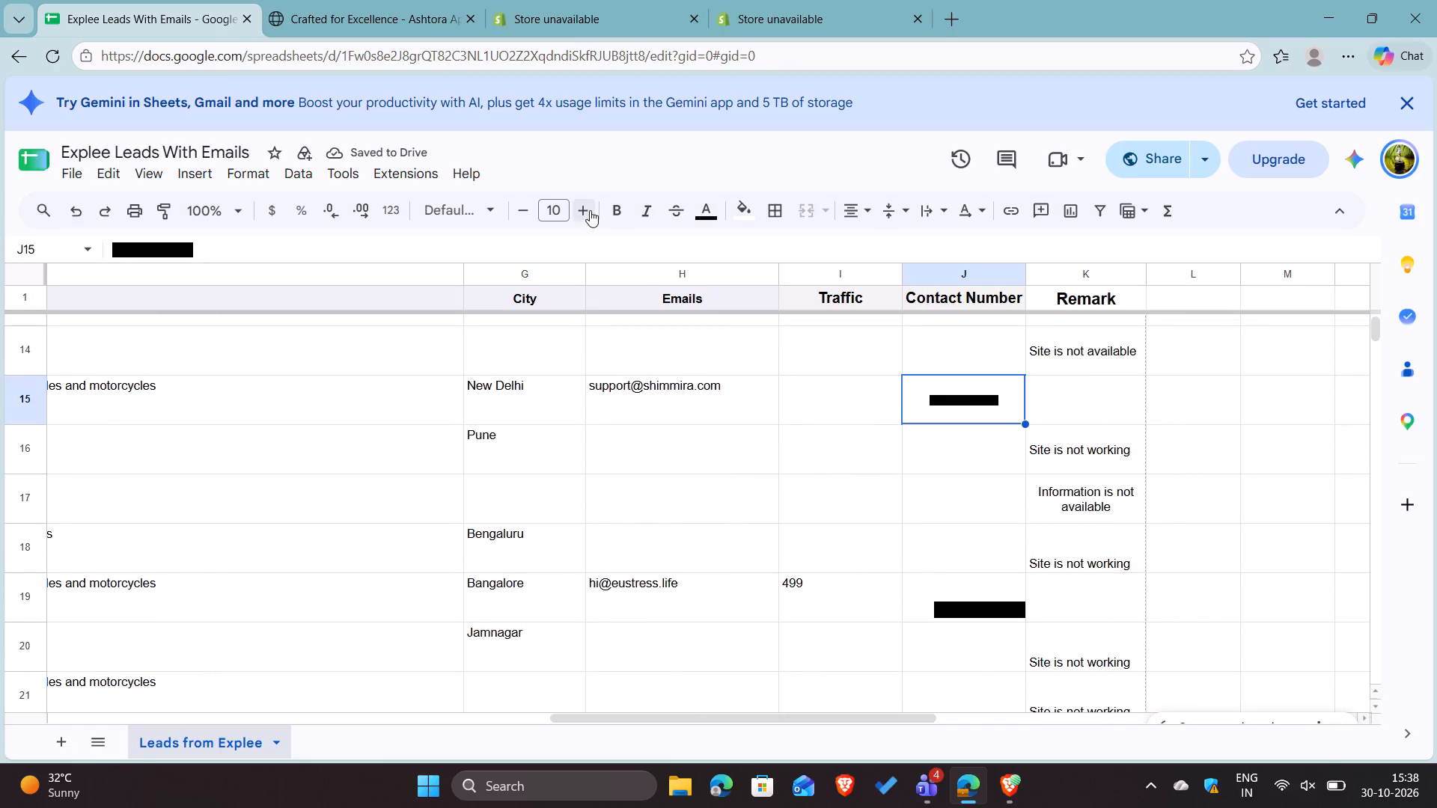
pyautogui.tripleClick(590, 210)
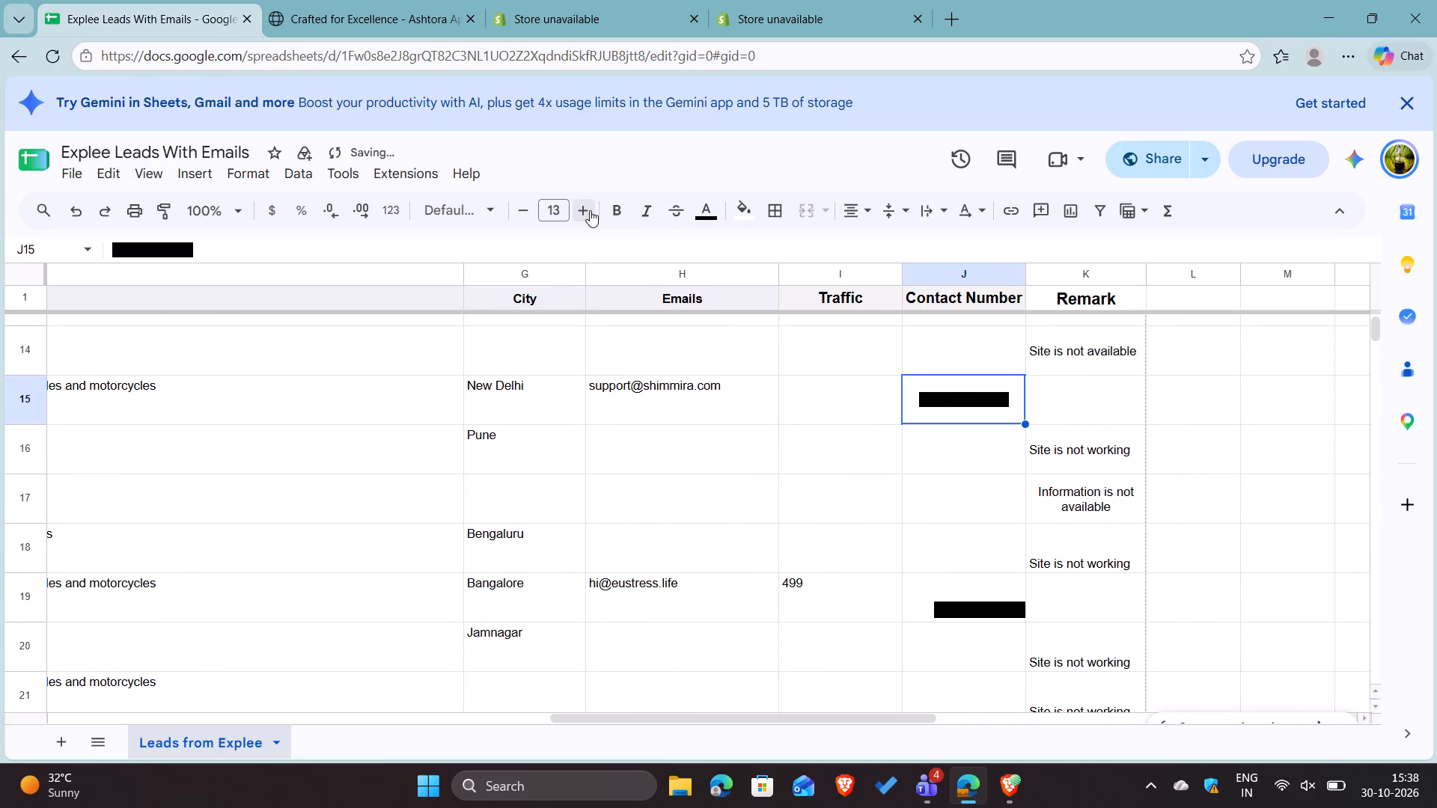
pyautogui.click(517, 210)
# Set the font size of the Contact Number cells J2 to J29 to 12.
pyautogui.scroll(9, 790, 514)
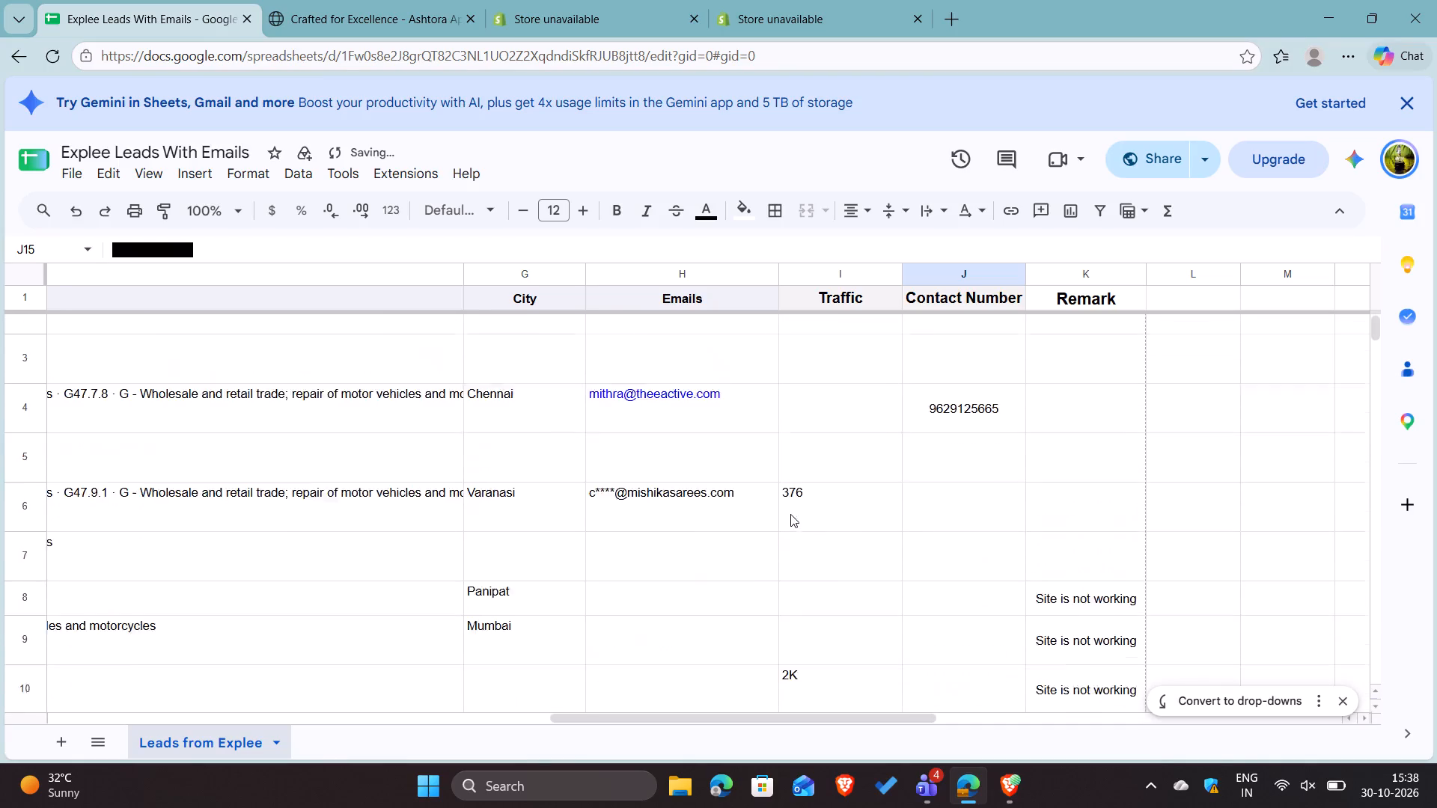
pyautogui.moveTo(923, 328); pyautogui.dragTo(924, 478)
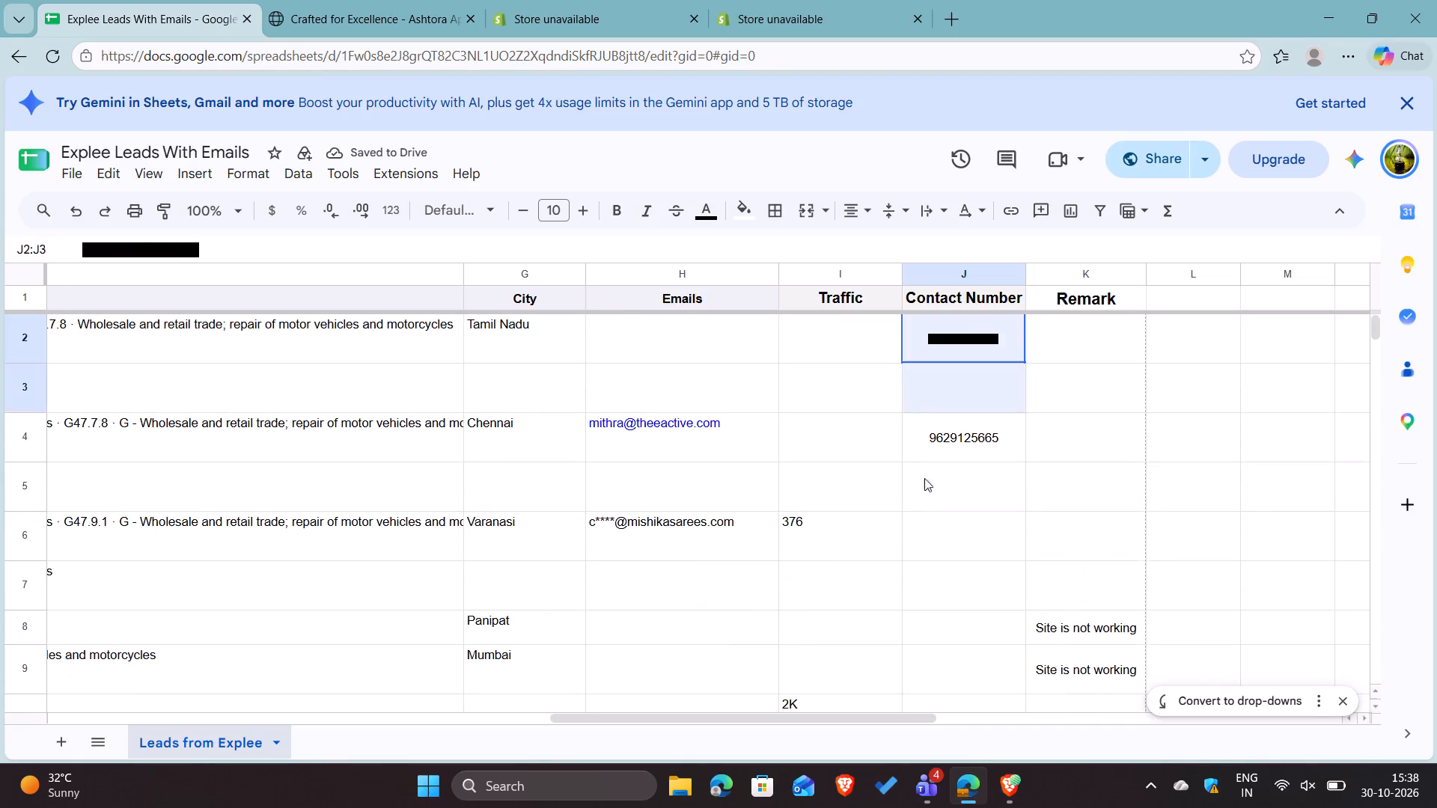
pyautogui.moveTo(924, 478); pyautogui.dragTo(925, 778)
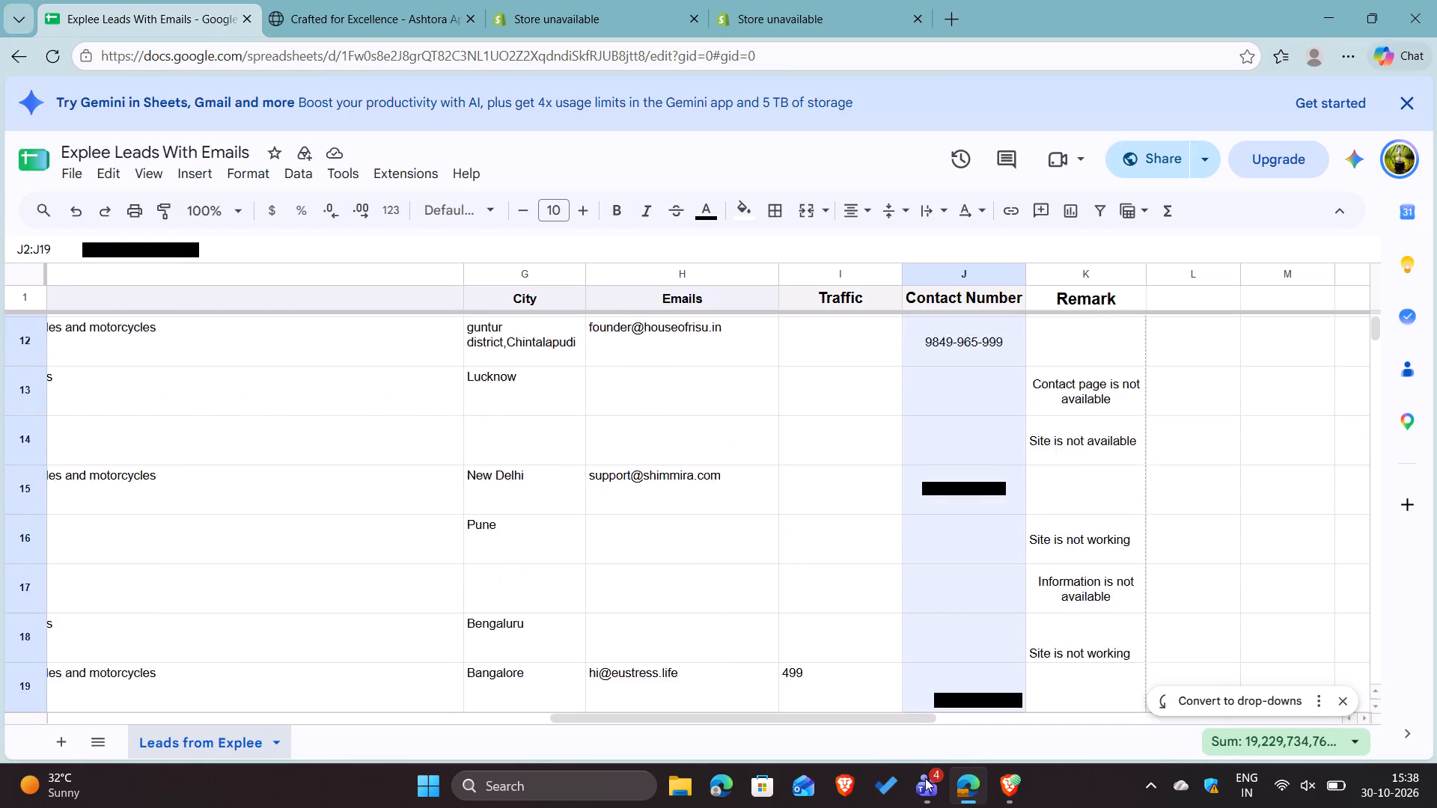
pyautogui.moveTo(925, 778); pyautogui.dragTo(922, 641)
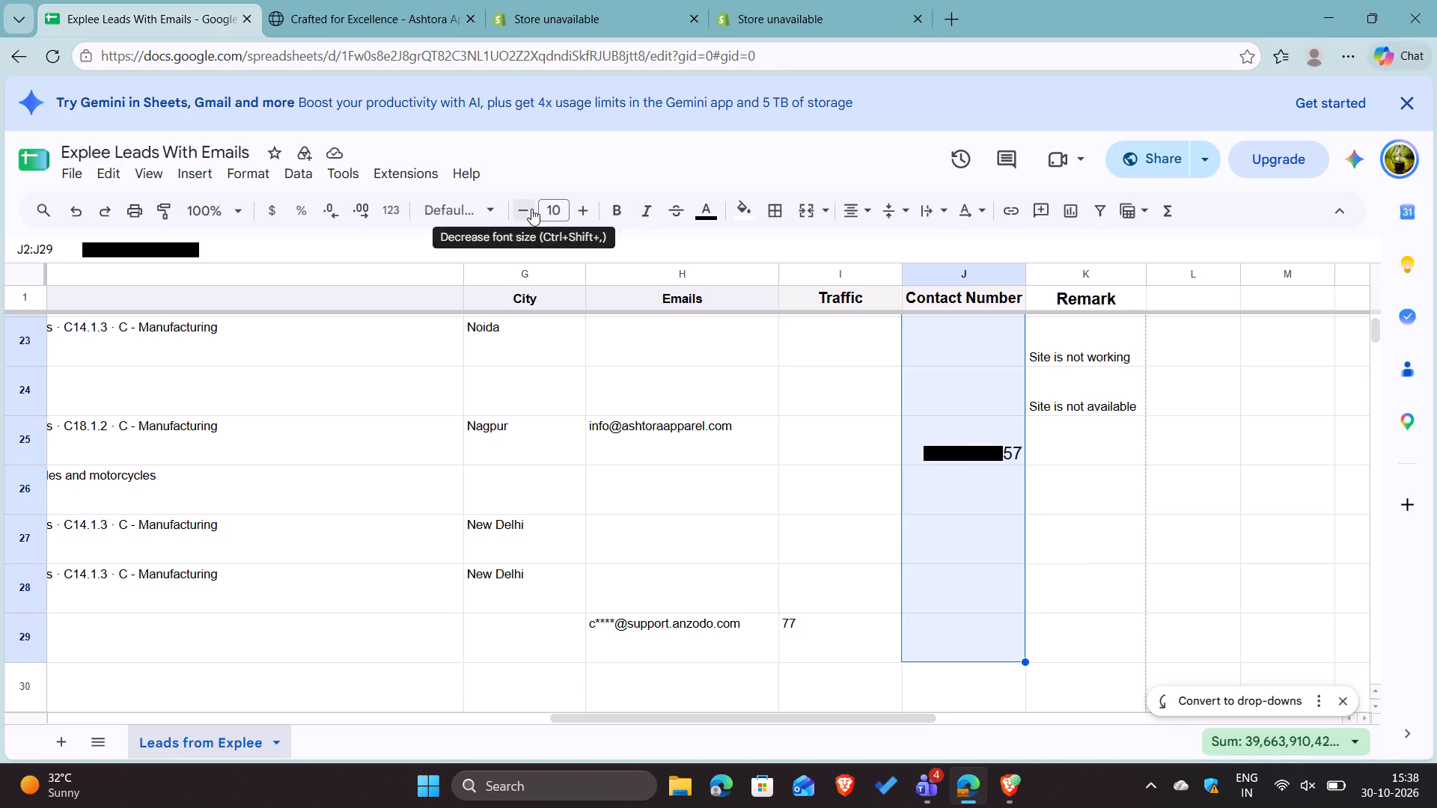
pyautogui.click(582, 204)
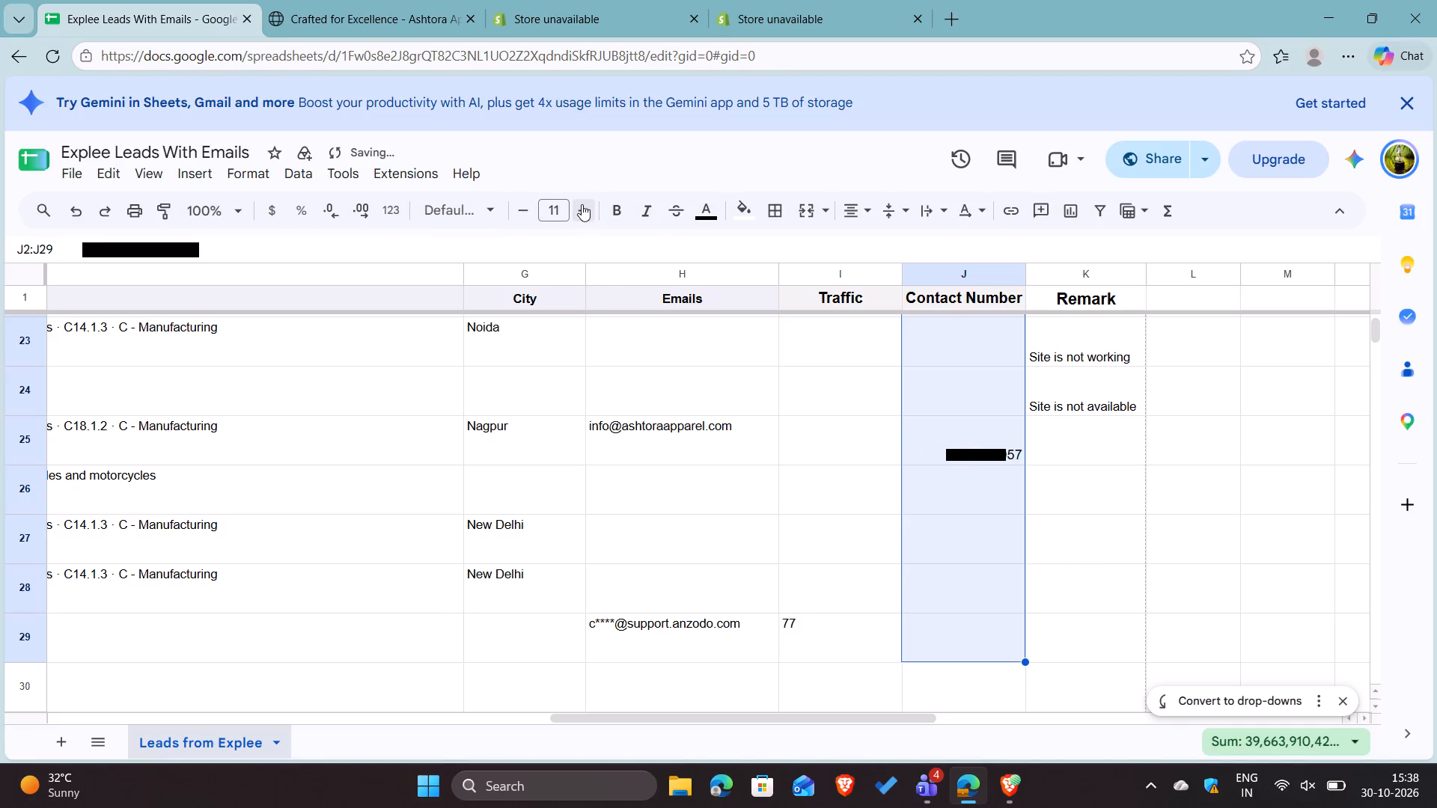
pyautogui.click(582, 204)
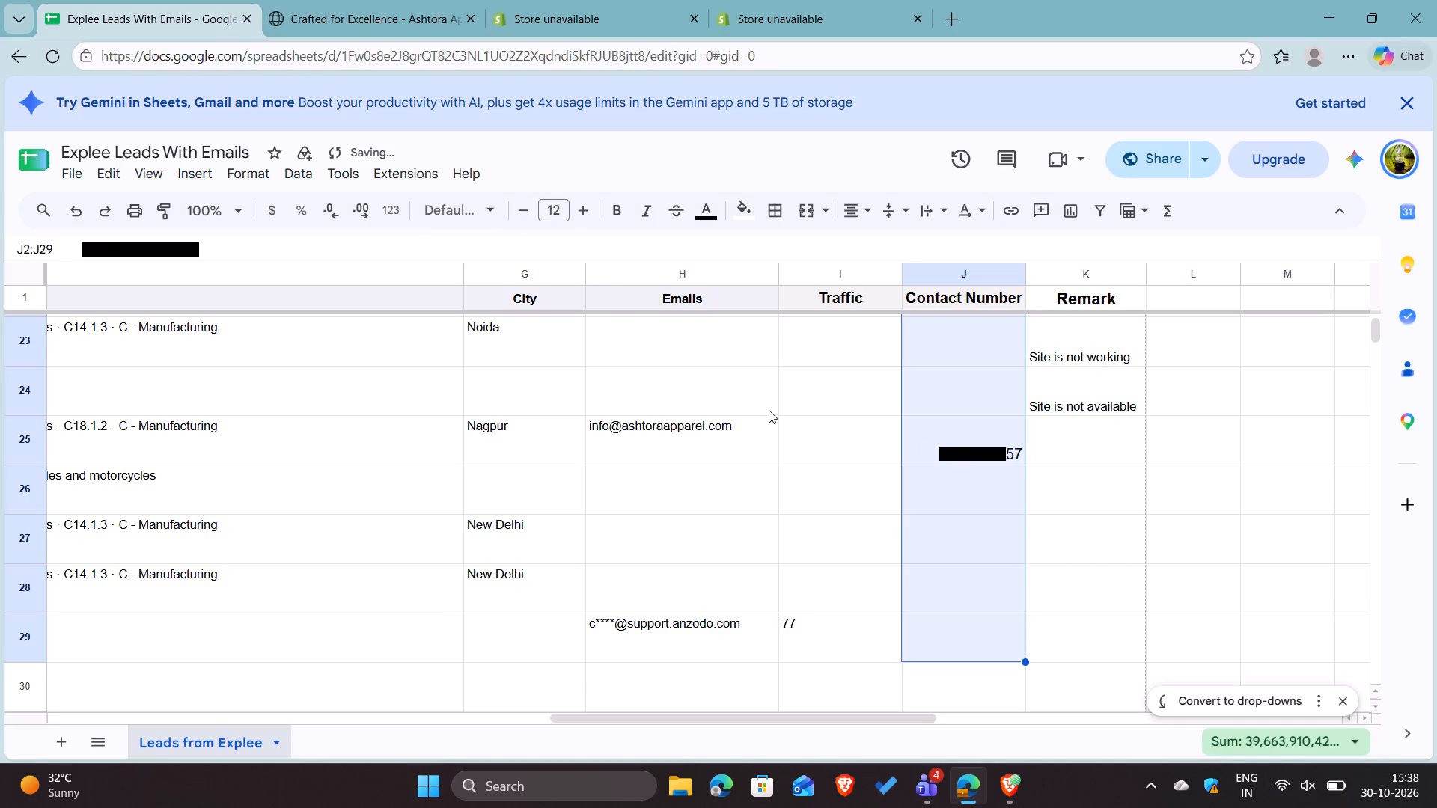
pyautogui.click(769, 410)
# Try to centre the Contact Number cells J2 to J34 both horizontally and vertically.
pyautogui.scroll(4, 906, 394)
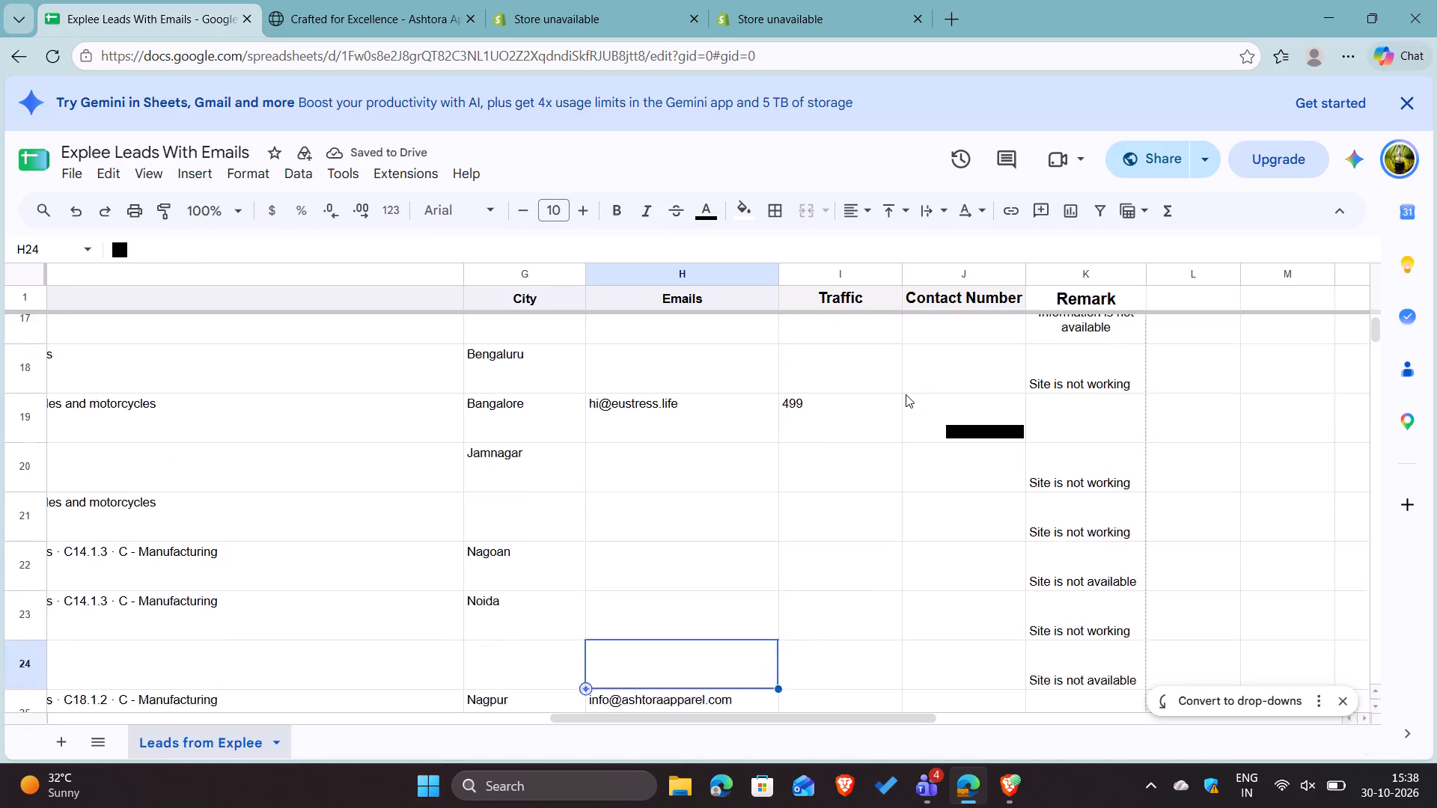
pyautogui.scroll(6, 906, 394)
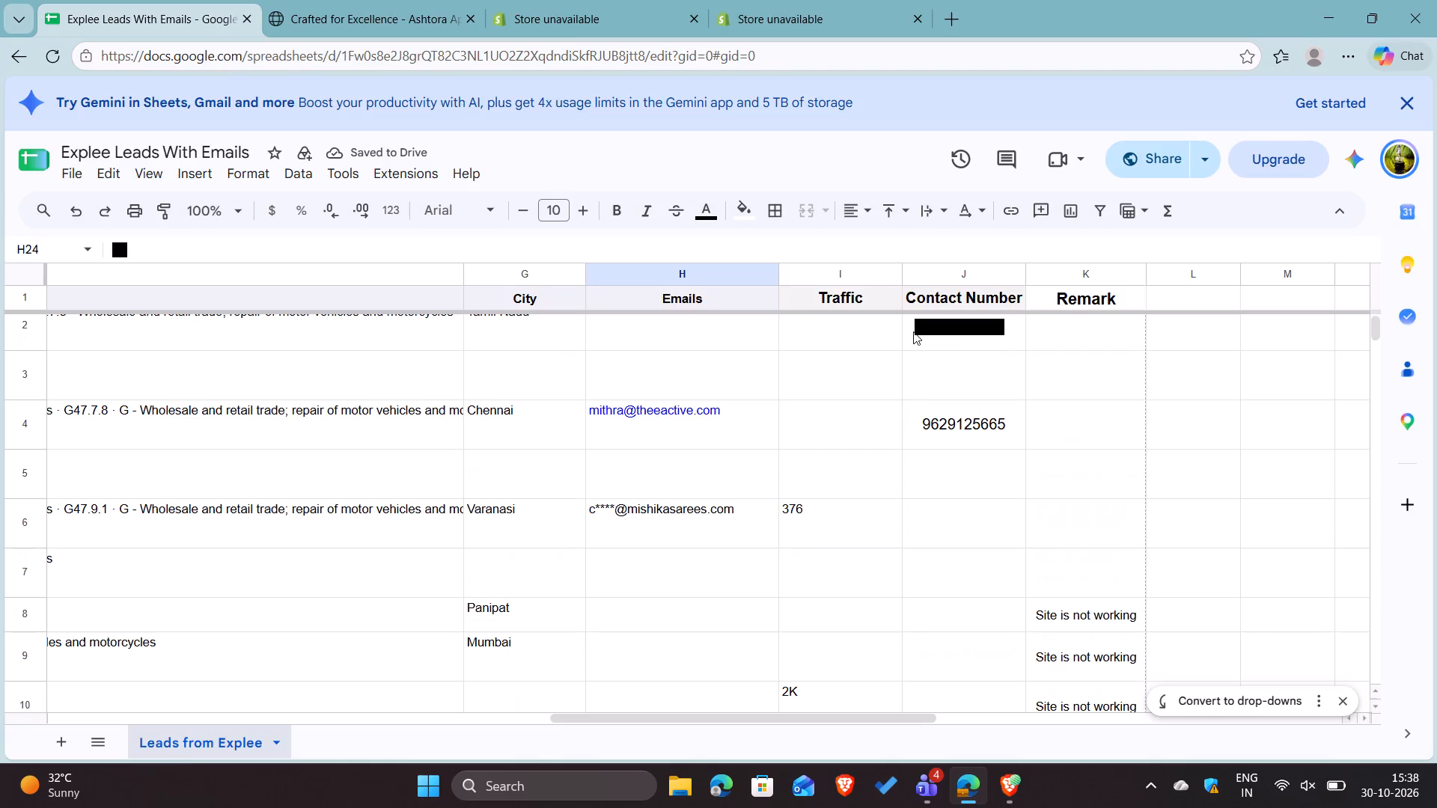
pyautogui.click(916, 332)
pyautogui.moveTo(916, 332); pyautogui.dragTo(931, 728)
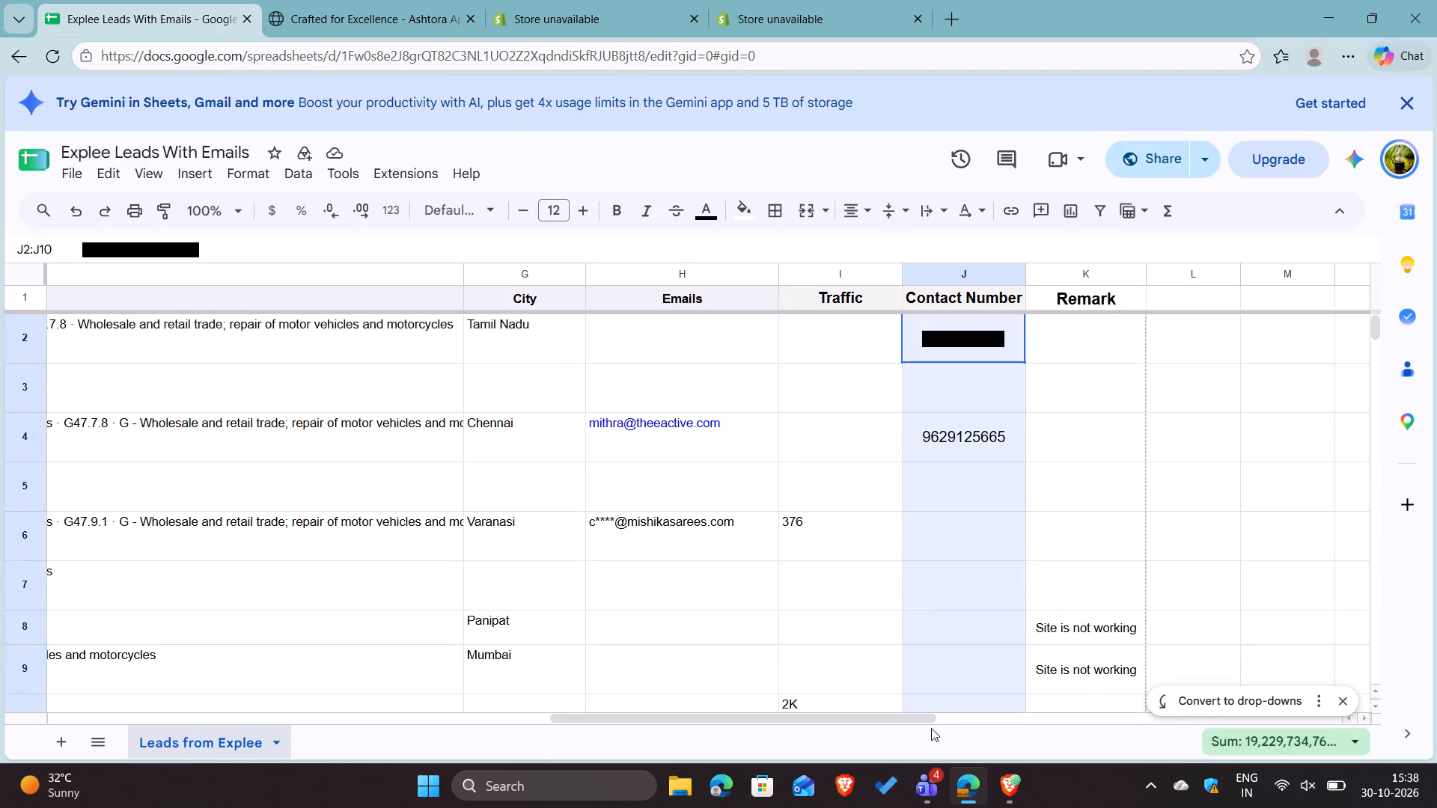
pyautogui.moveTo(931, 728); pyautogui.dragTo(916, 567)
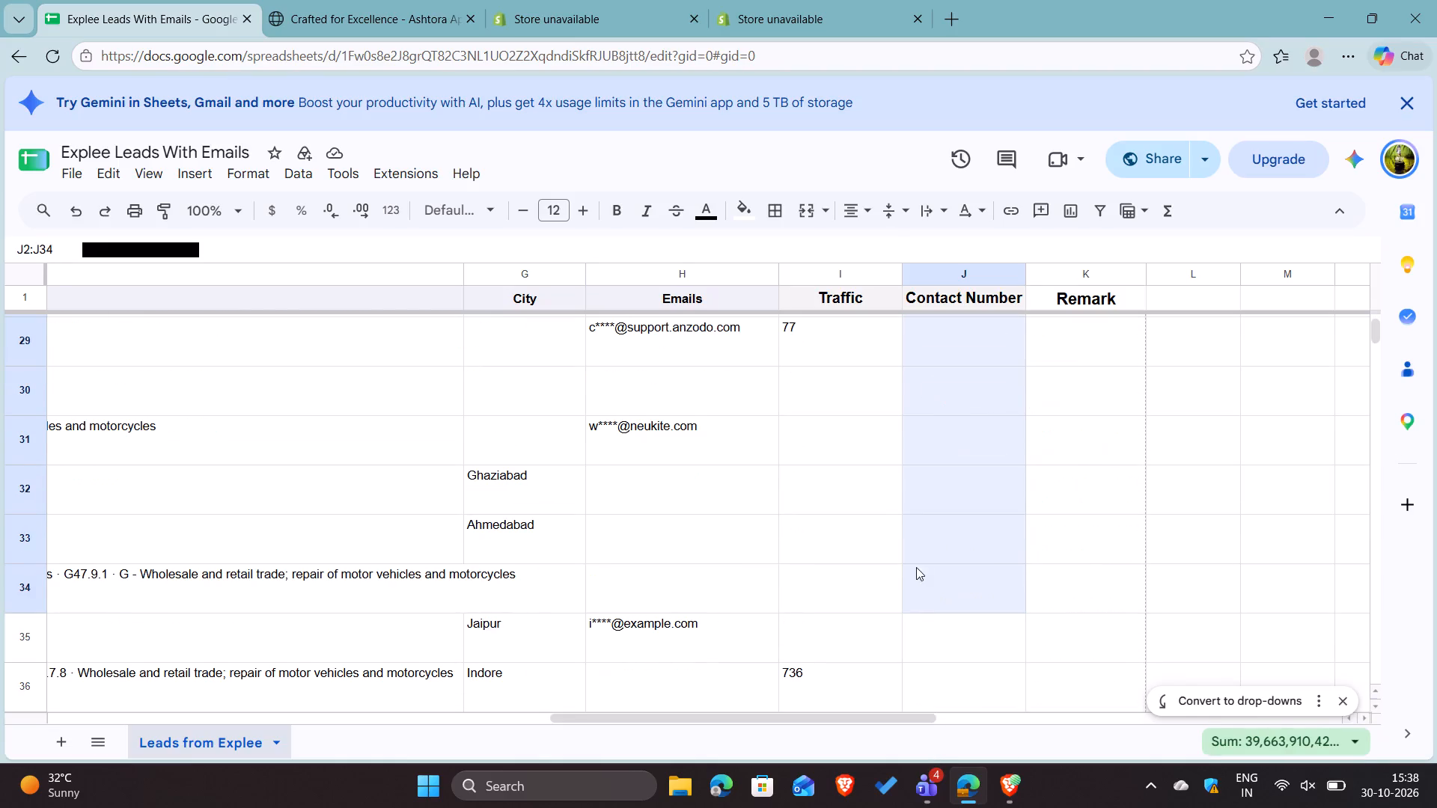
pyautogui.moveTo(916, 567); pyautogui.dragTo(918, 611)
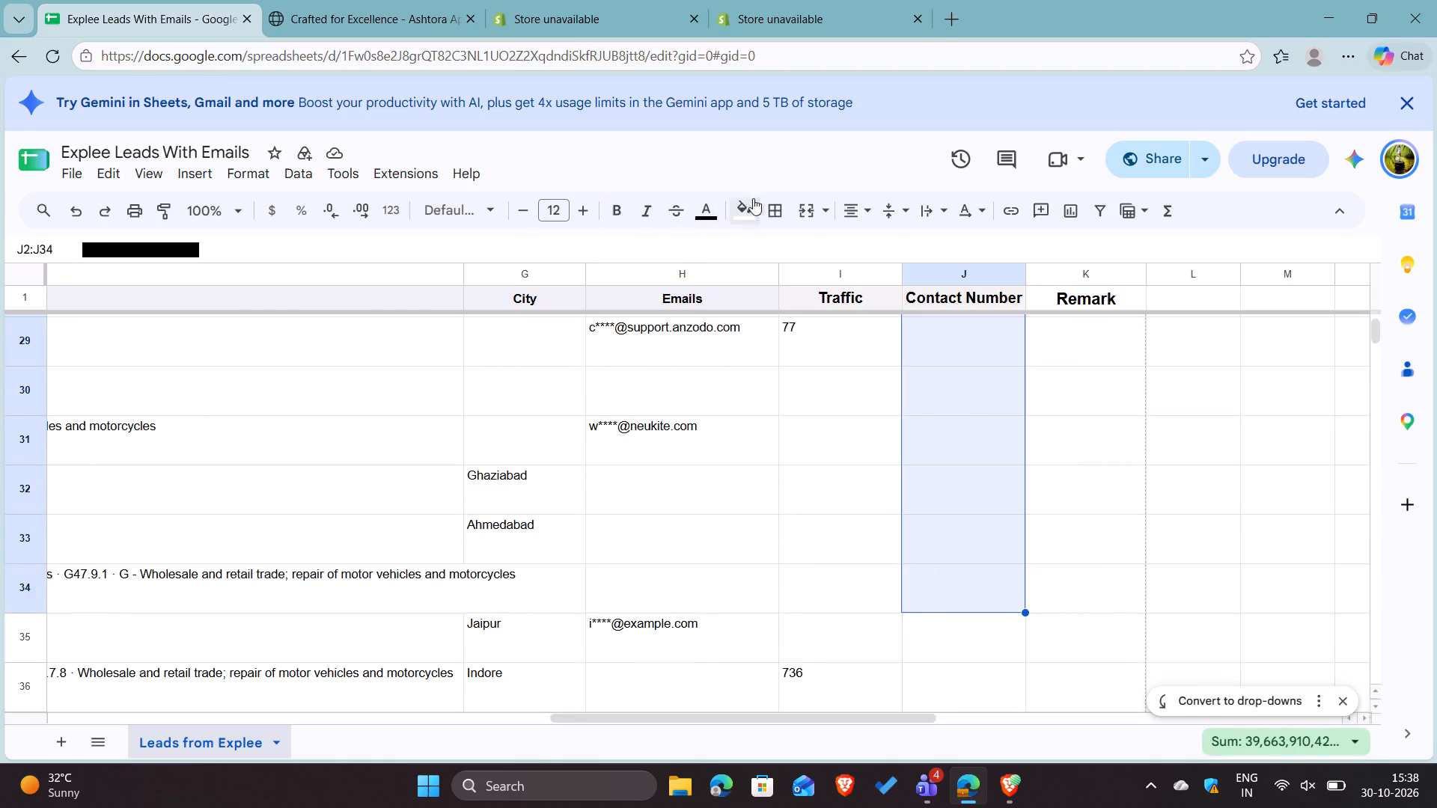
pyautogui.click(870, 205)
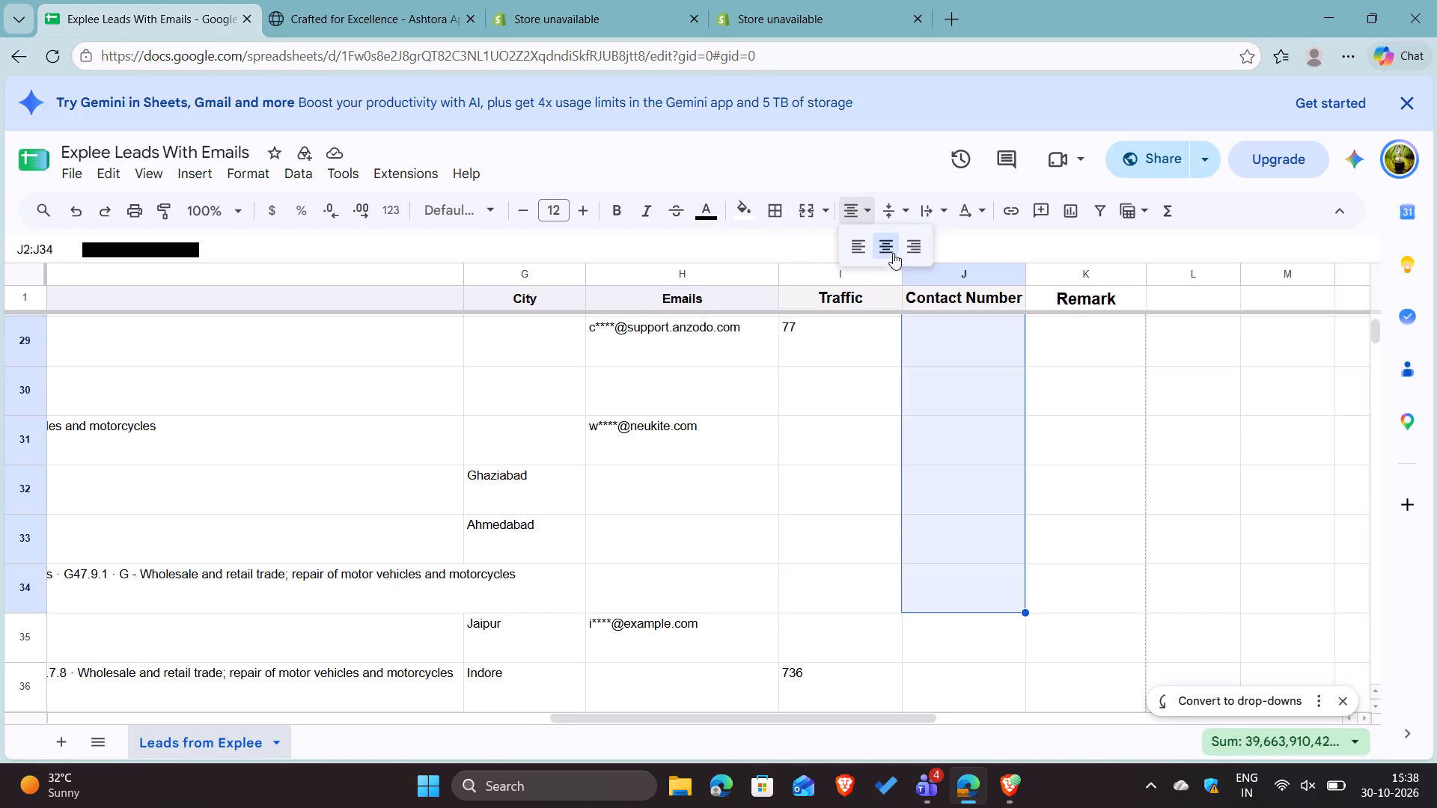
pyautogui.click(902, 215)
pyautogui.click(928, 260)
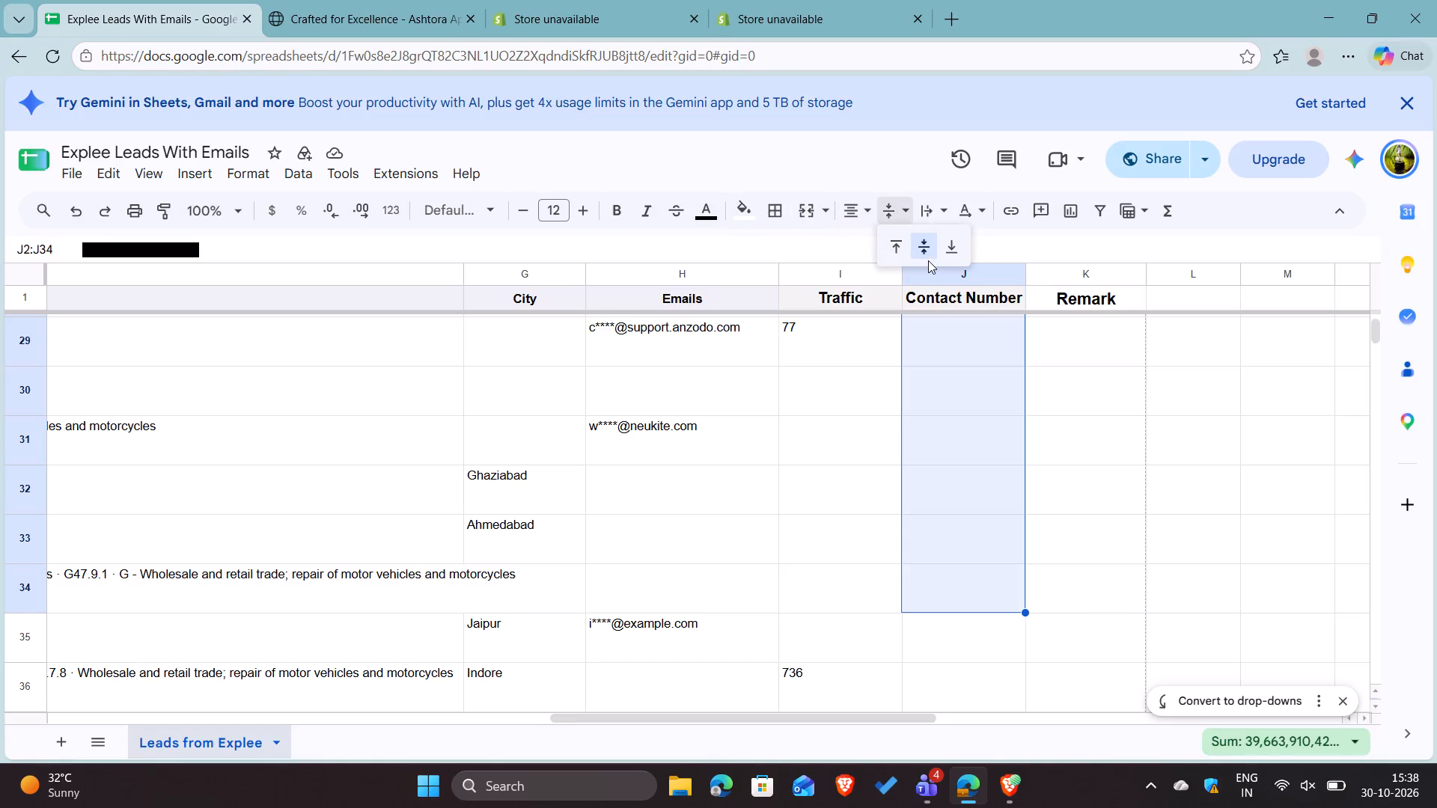
# Centre the Eustress contact number in cell J19 horizontally and align it to the middle vertically.
pyautogui.scroll(5, 988, 456)
pyautogui.scroll(-1, 988, 456)
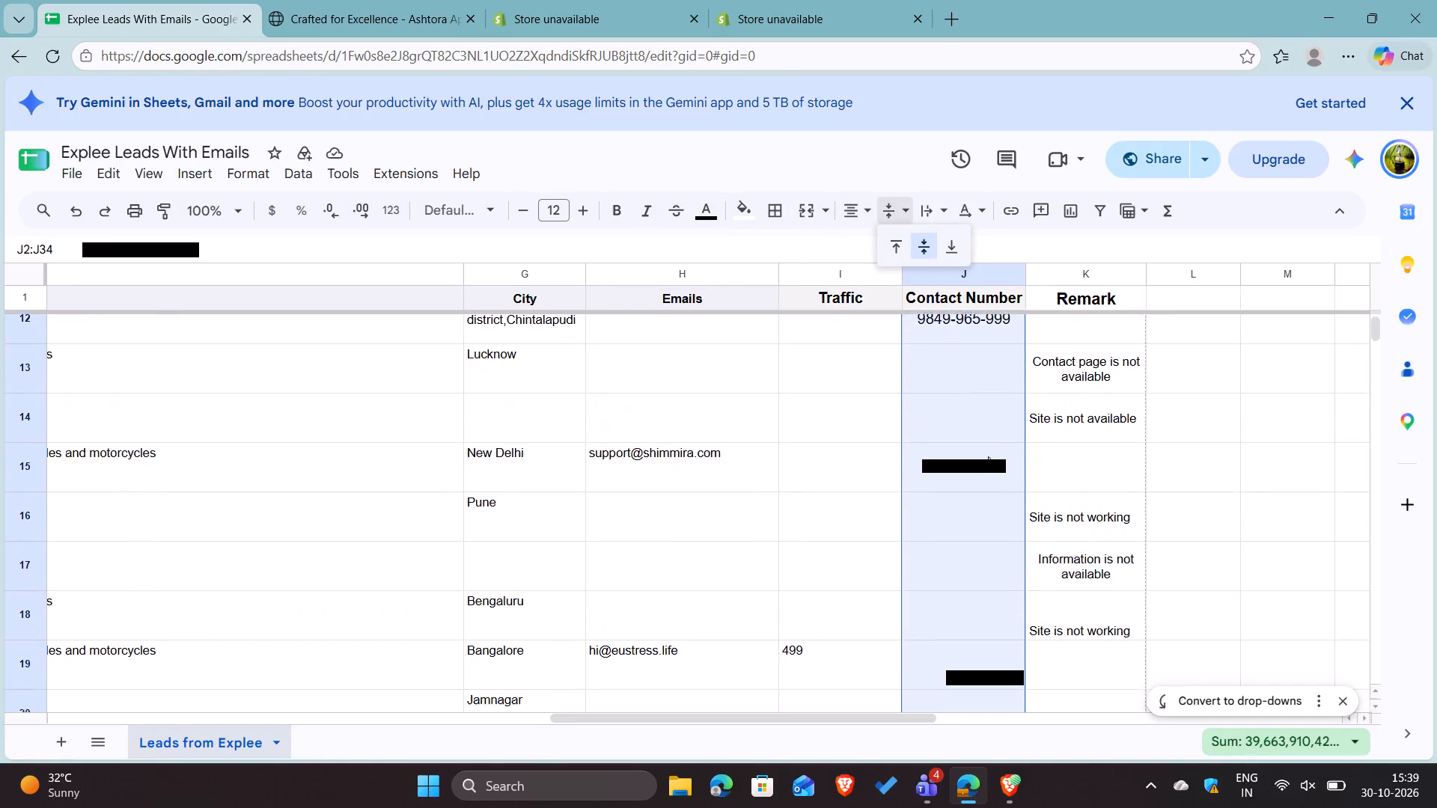
pyautogui.scroll(-1, 988, 456)
pyautogui.click(957, 635)
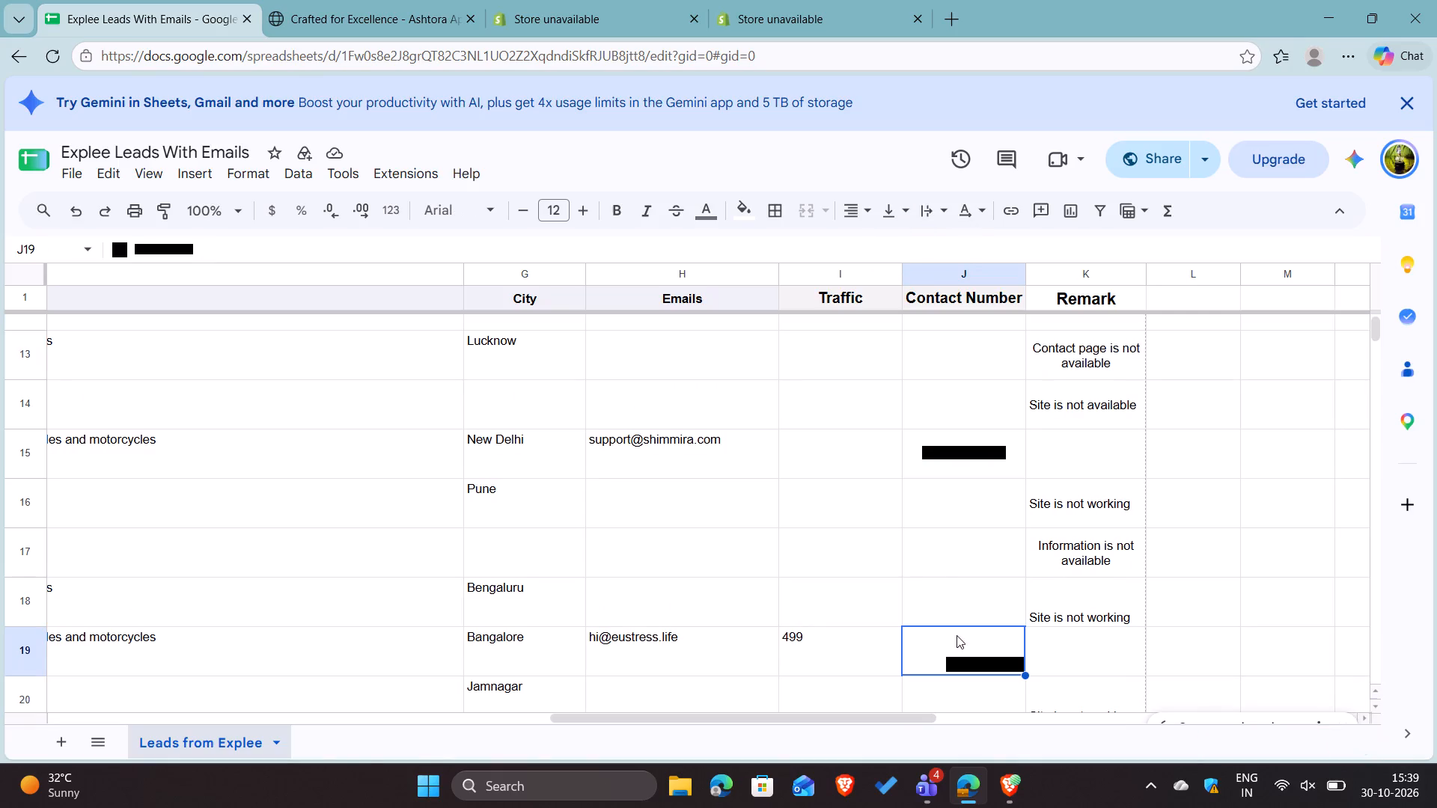
pyautogui.click(870, 215)
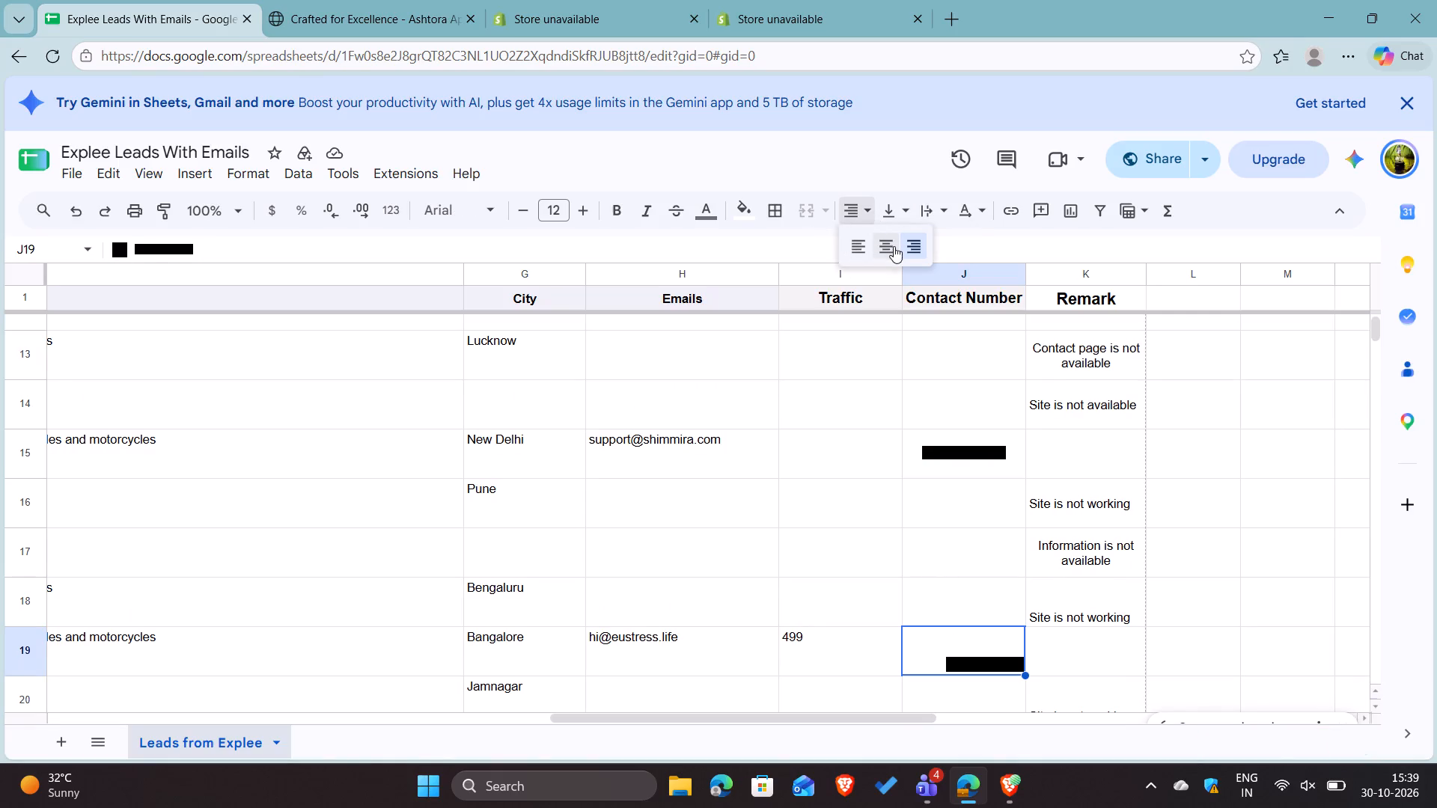
pyautogui.click(894, 246)
pyautogui.click(910, 201)
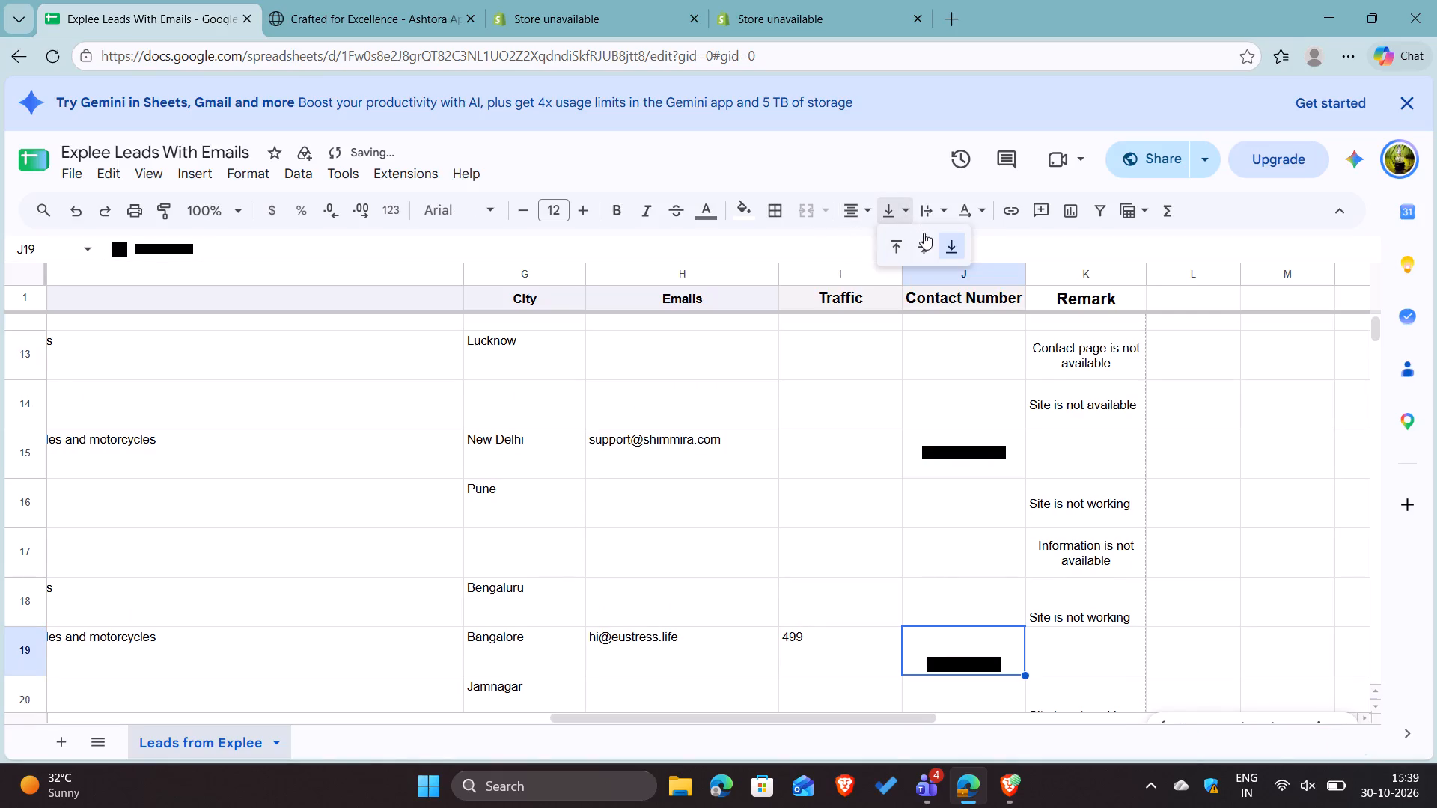
pyautogui.click(924, 234)
pyautogui.click(936, 540)
# Centre the Ashtora Apparel contact number in cell J25 horizontally, wrap its text and align it to the middle vertically.
pyautogui.scroll(-3, 936, 540)
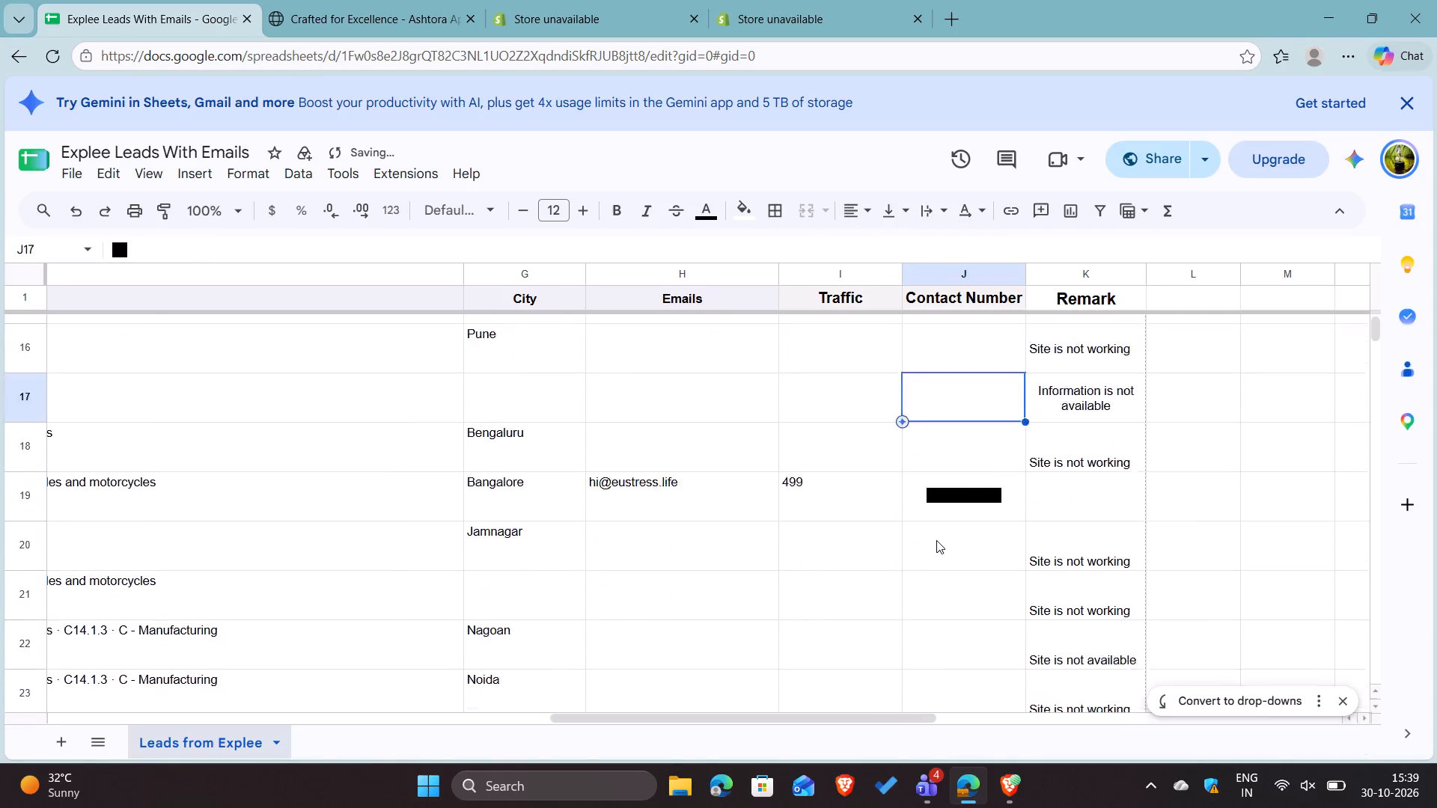
pyautogui.scroll(-1, 936, 540)
pyautogui.click(954, 665)
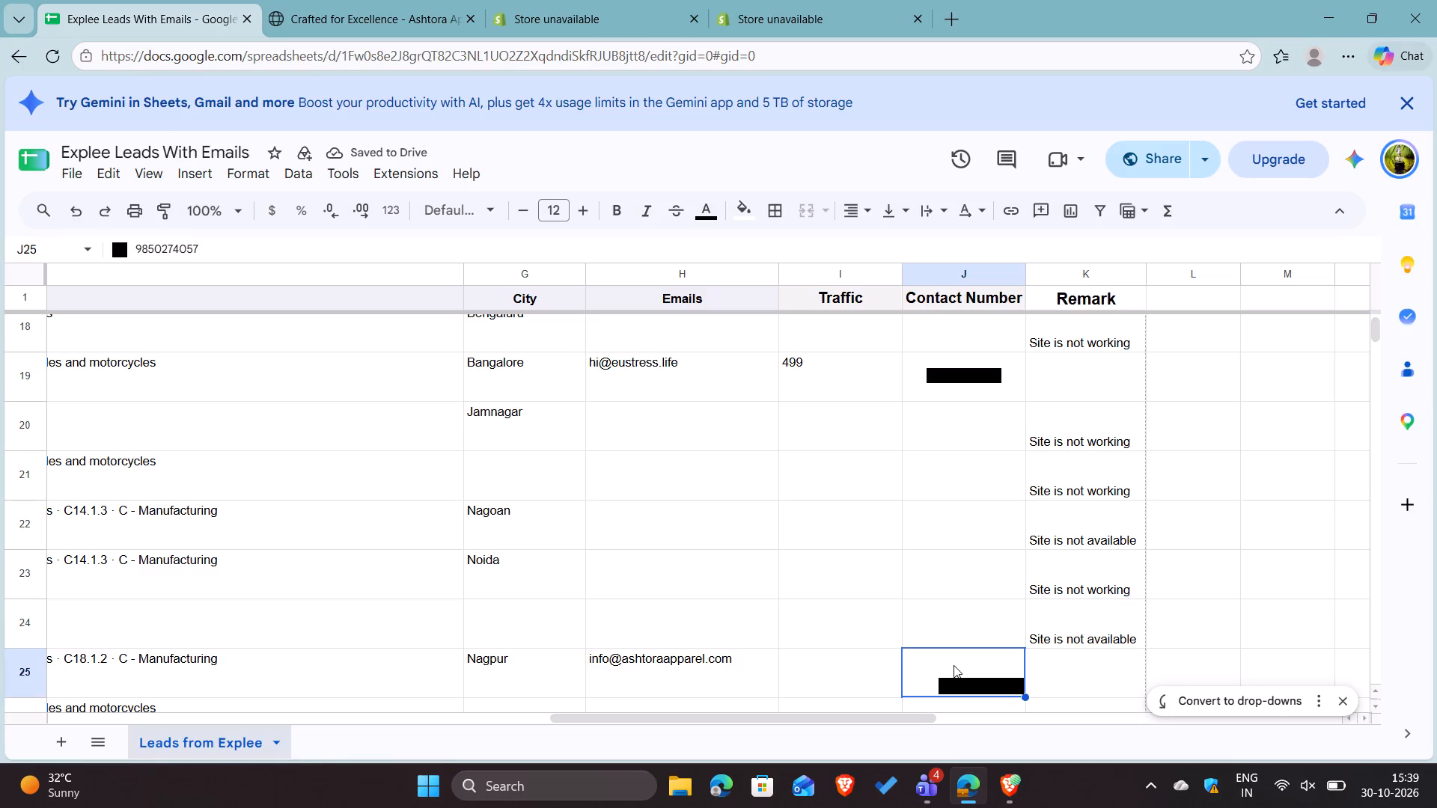
pyautogui.click(866, 210)
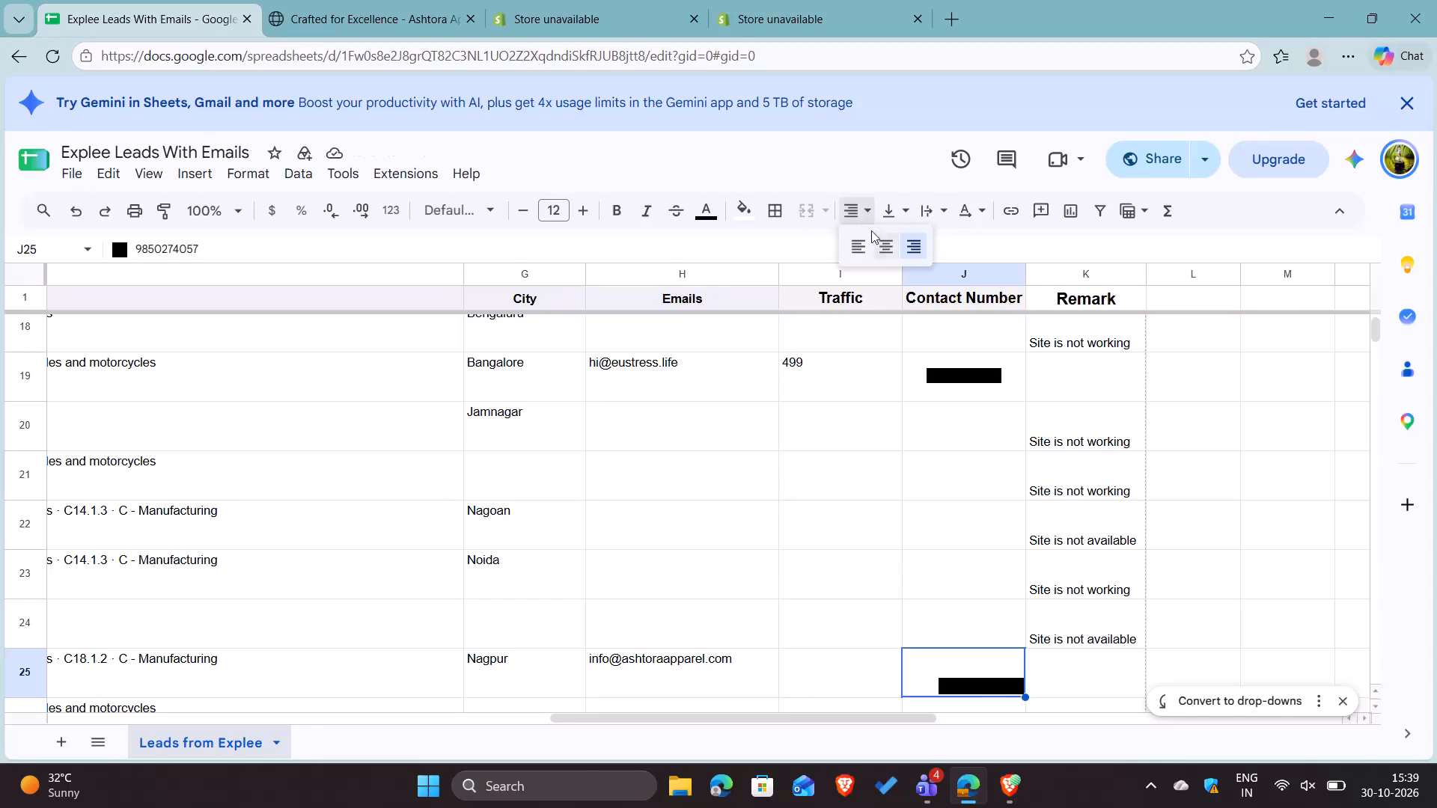
pyautogui.click(883, 239)
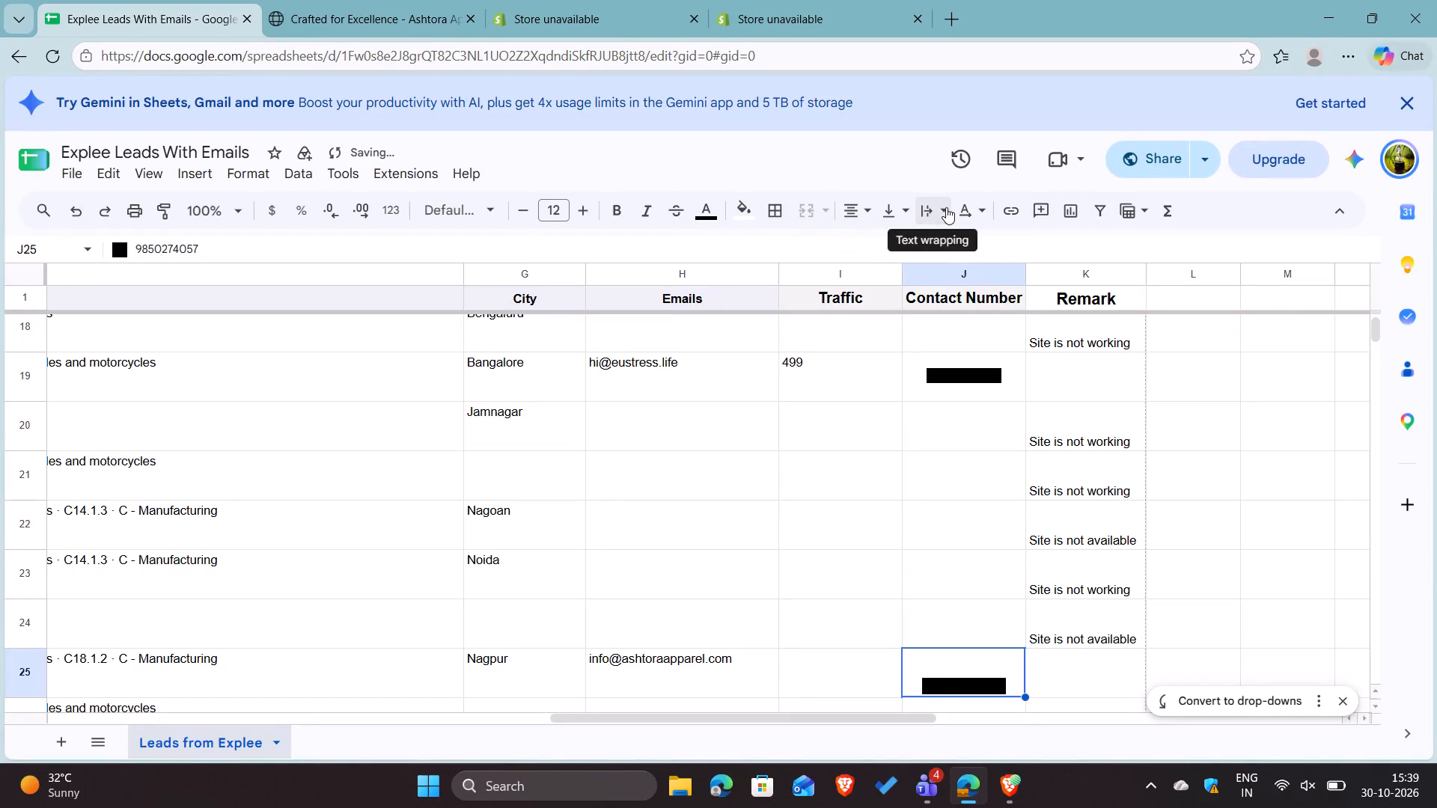
pyautogui.click(946, 207)
pyautogui.click(959, 247)
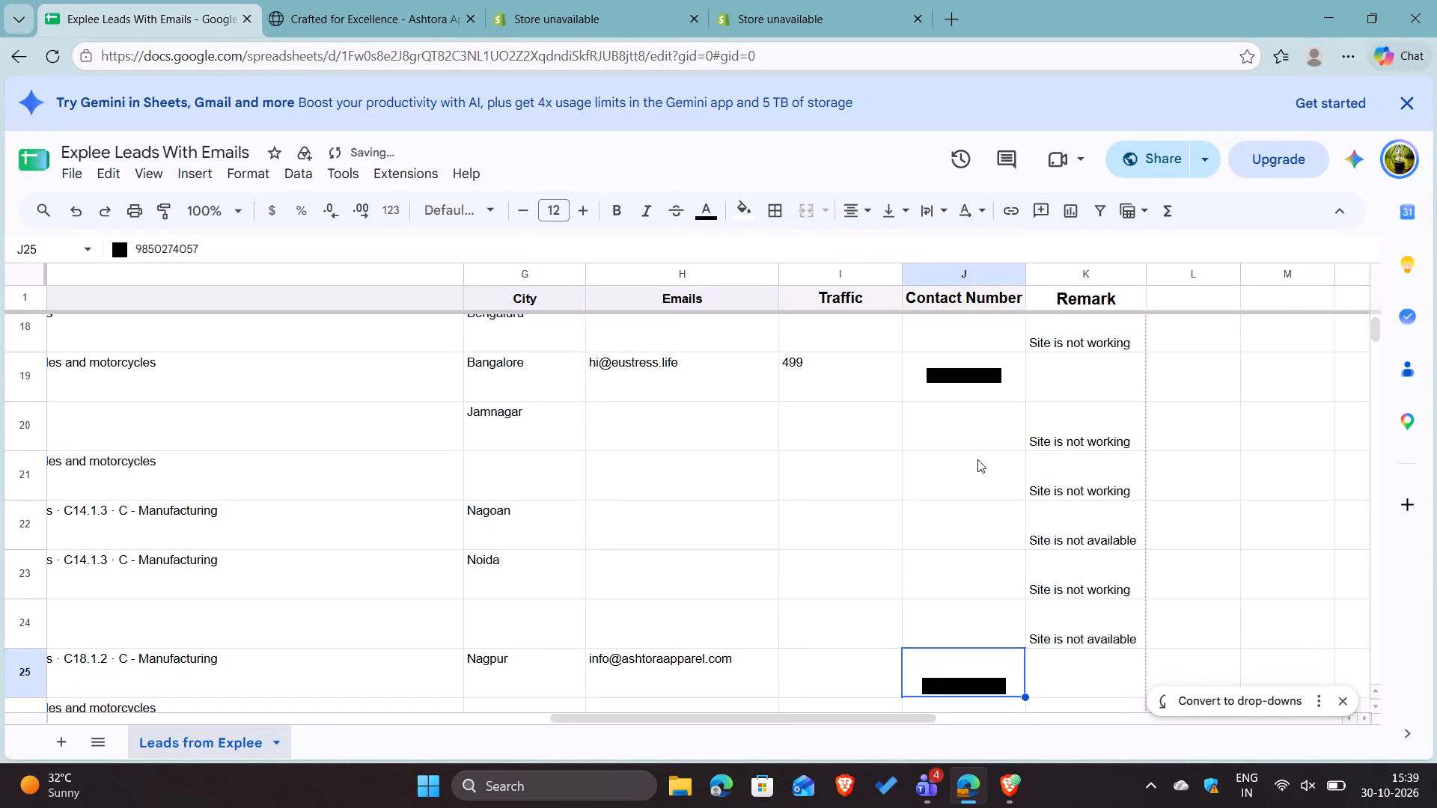
pyautogui.click(908, 214)
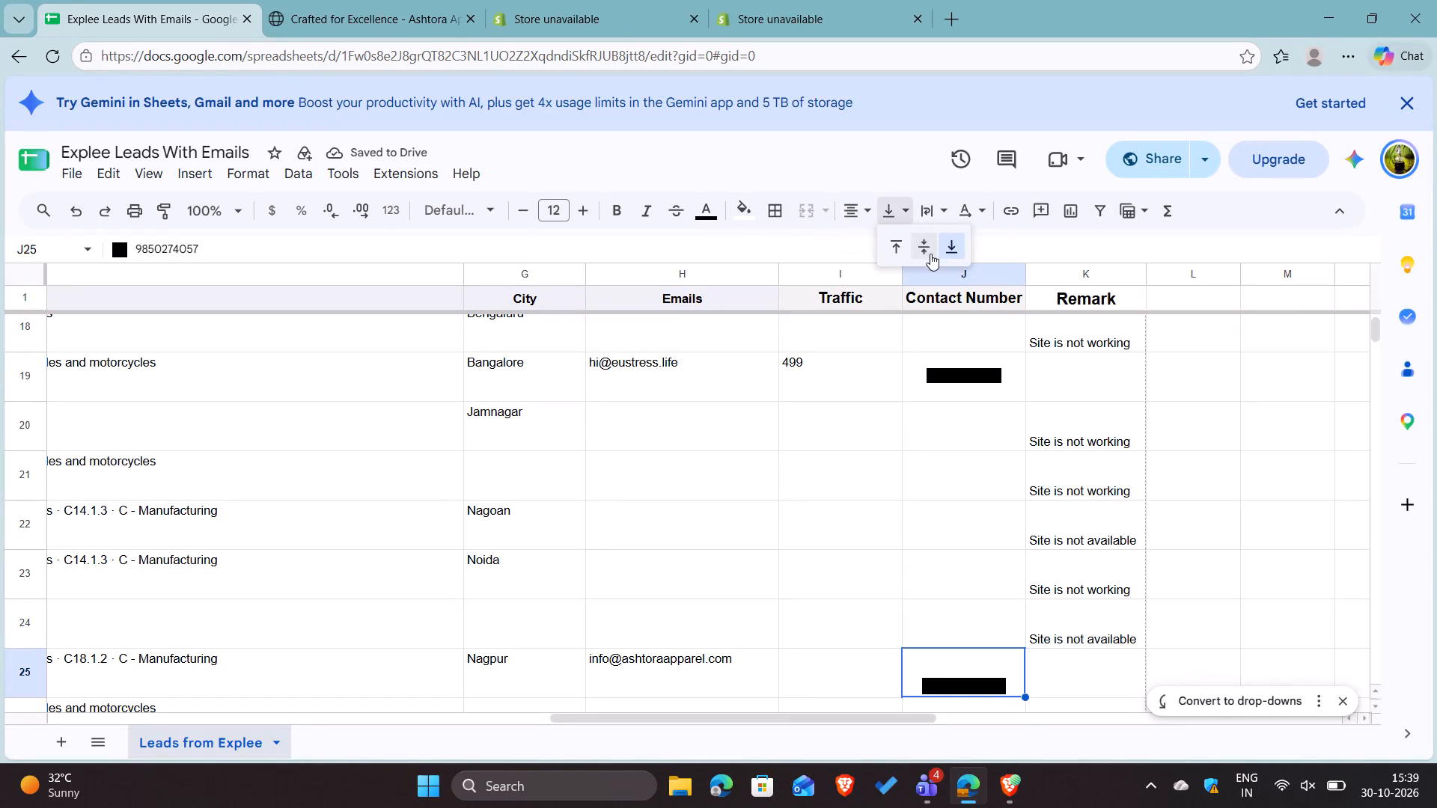
pyautogui.click(930, 254)
# Open UMMO's site ummo.in from the Domain column to check whether it works, and close it again.
pyautogui.scroll(-3, 975, 479)
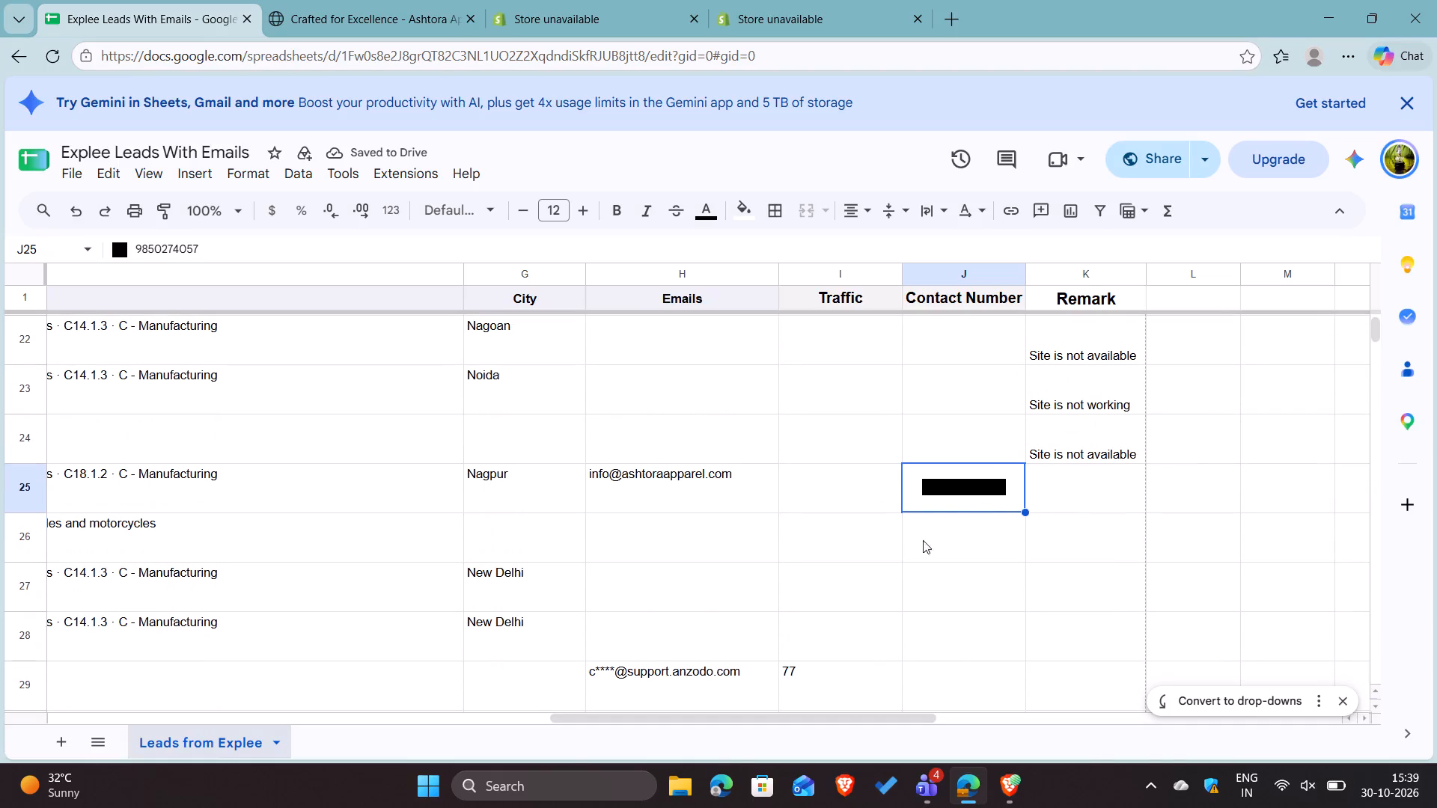
pyautogui.click(971, 536)
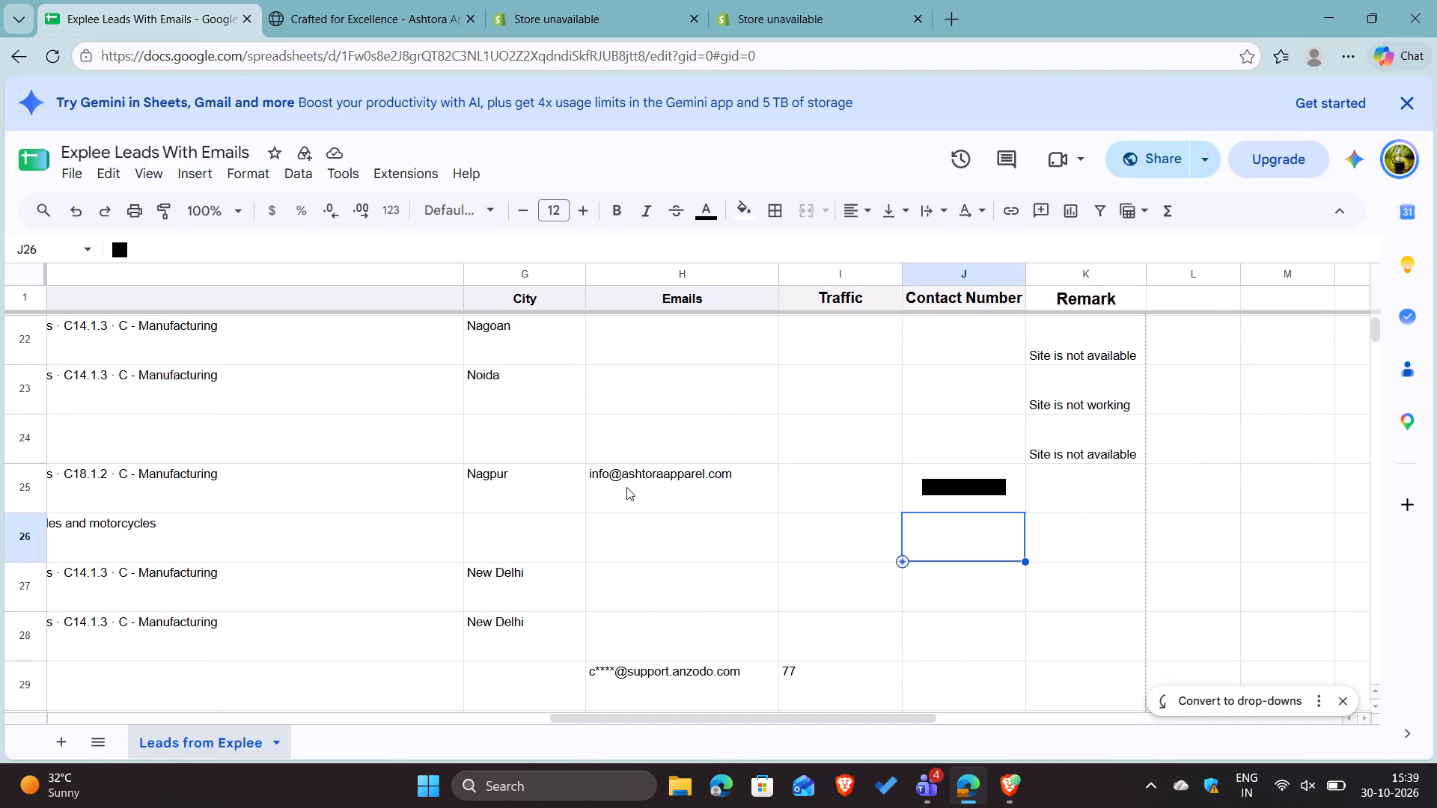
pyautogui.hscroll(3, 623, 483)
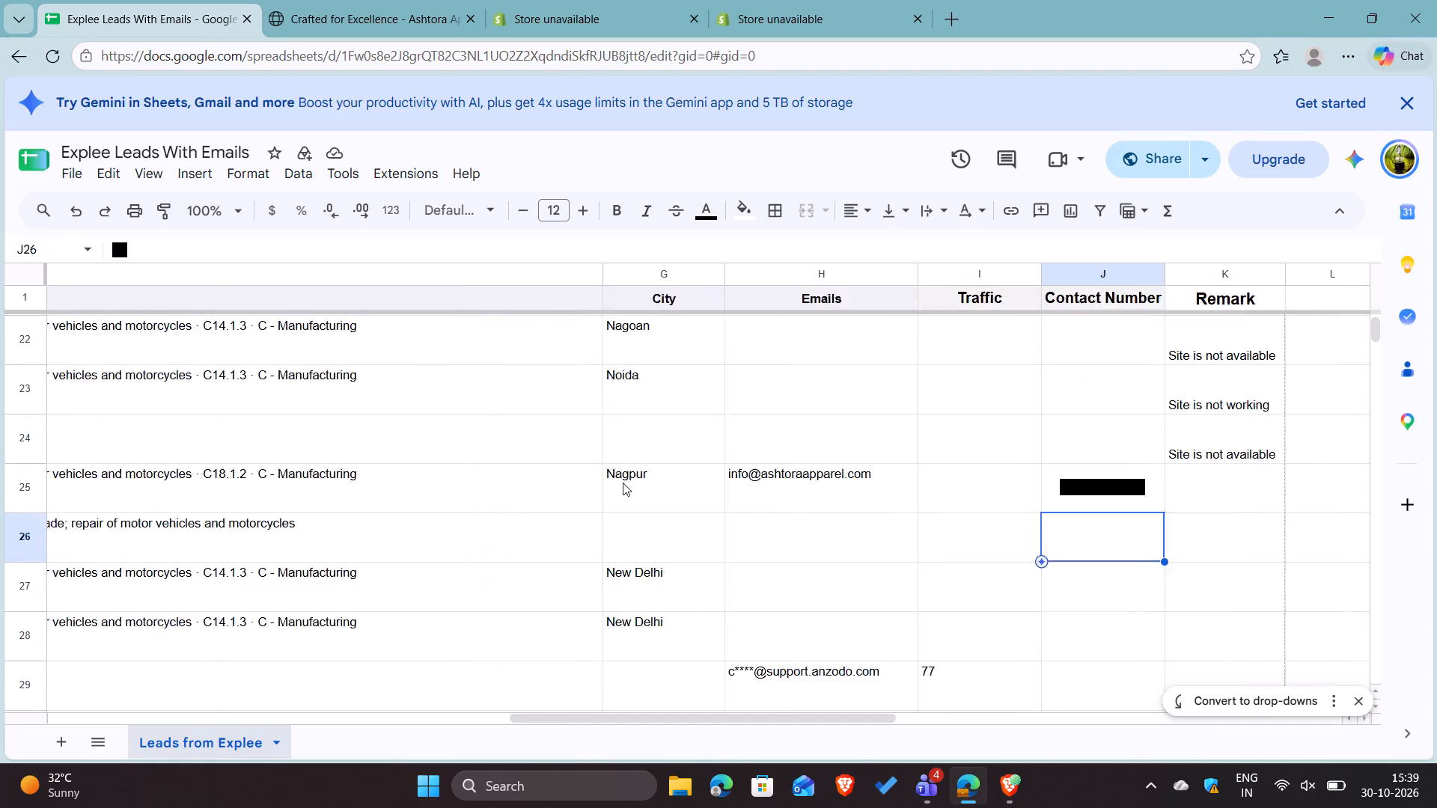
pyautogui.hscroll(2, 623, 483)
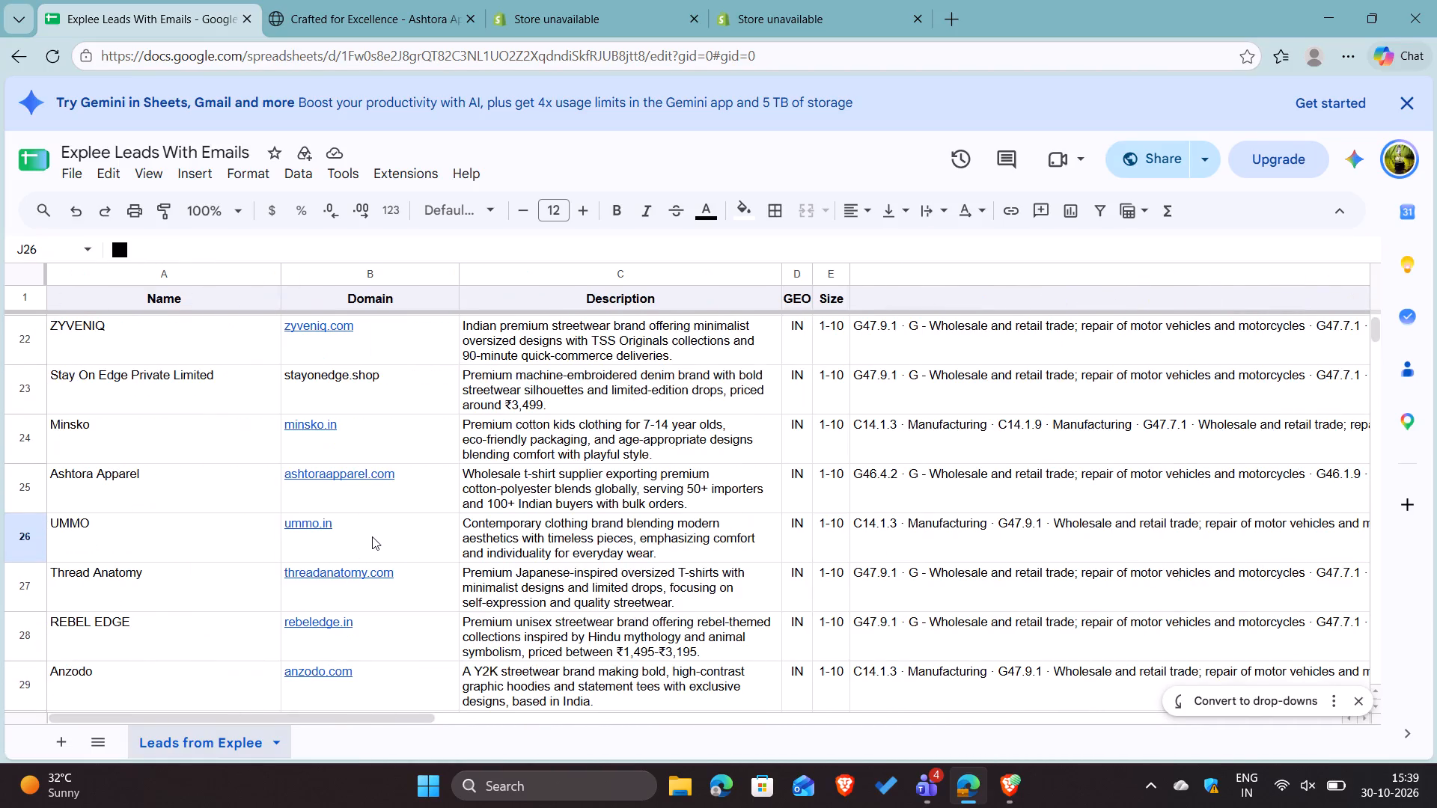
pyautogui.click(372, 536)
pyautogui.click(373, 579)
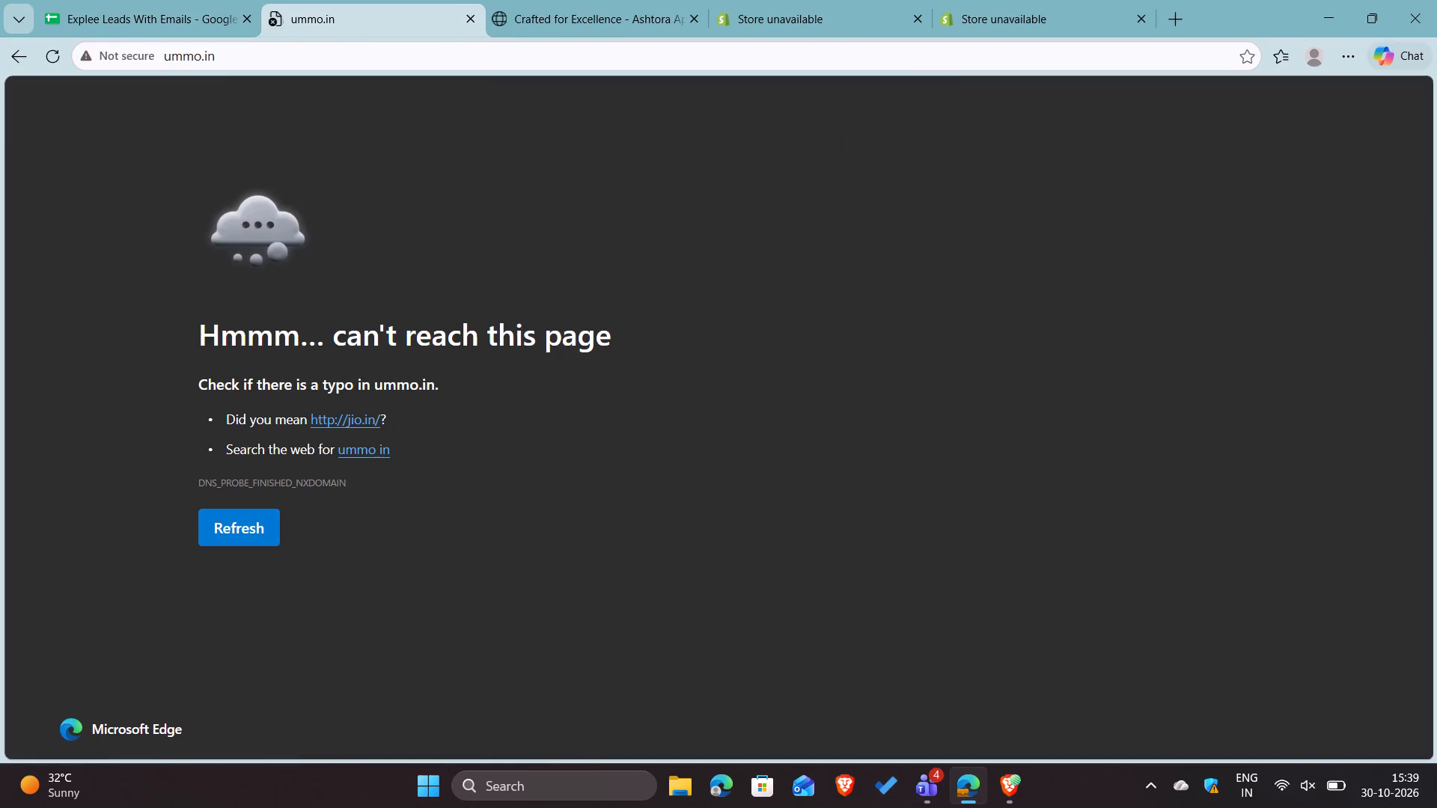
pyautogui.click(472, 11)
# Enter the remark "Site is not working" for UMMO in cell K26.
pyautogui.hscroll(-12, 934, 596)
pyautogui.hscroll(1, 934, 596)
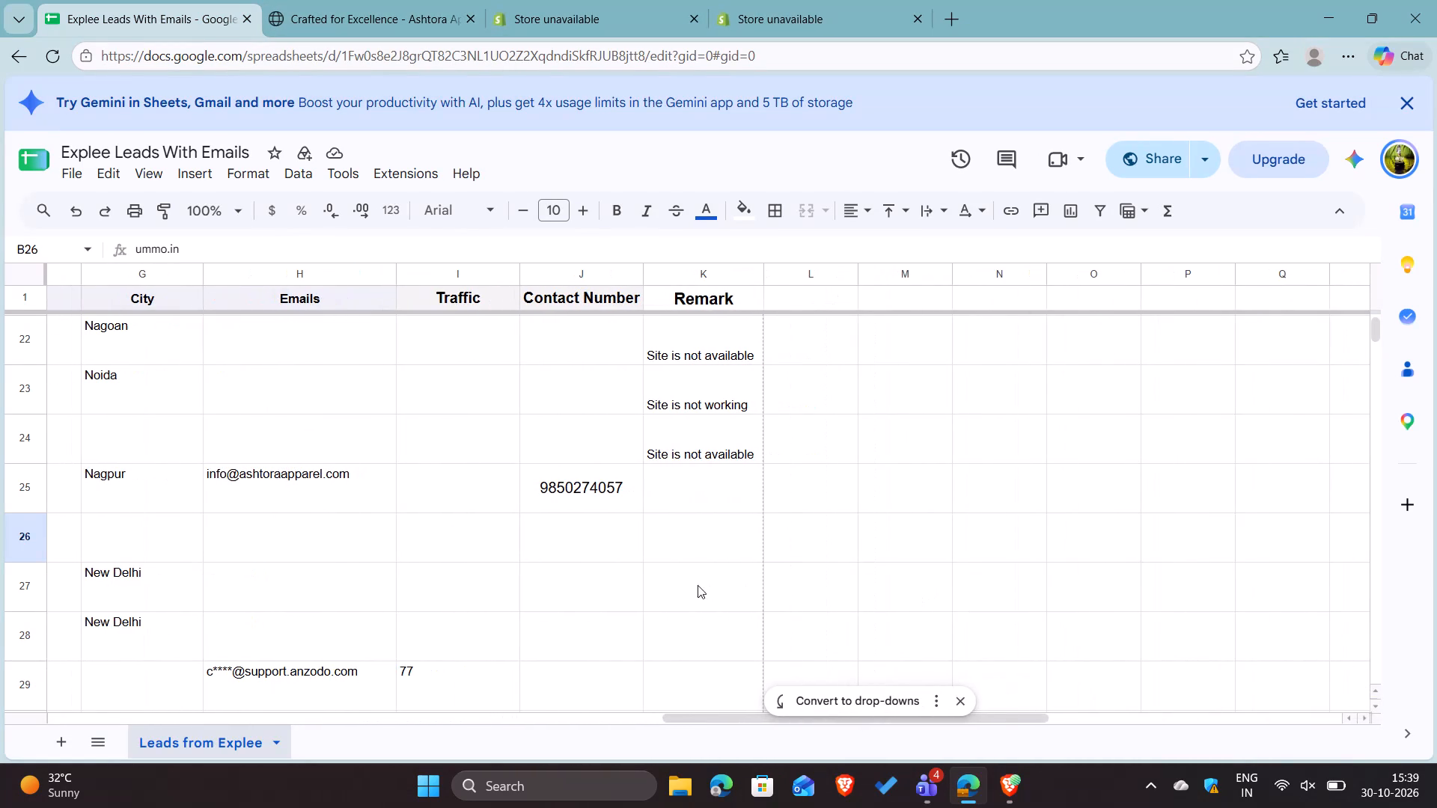
pyautogui.doubleClick(692, 542)
pyautogui.write('site is')
pyautogui.press('BackSpace')
pyautogui.press('BackSpace')
pyautogui.press('BackSpace')
pyautogui.press('BackSpace')
pyautogui.press('BackSpace')
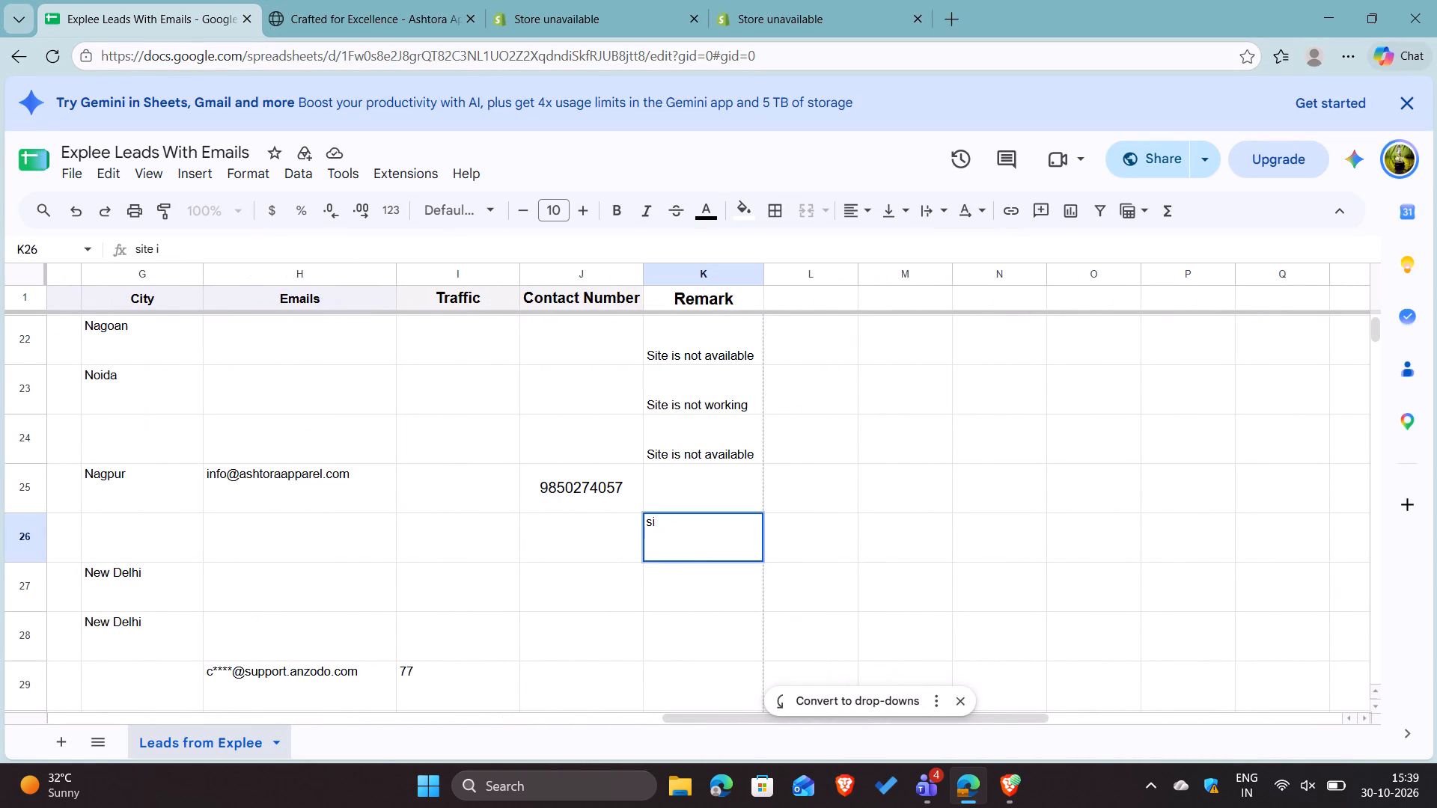
pyautogui.press('BackSpace')
pyautogui.press('BackSpace')
pyautogui.write('Site is not workinf')
pyautogui.press('BackSpace')
pyautogui.press('g')
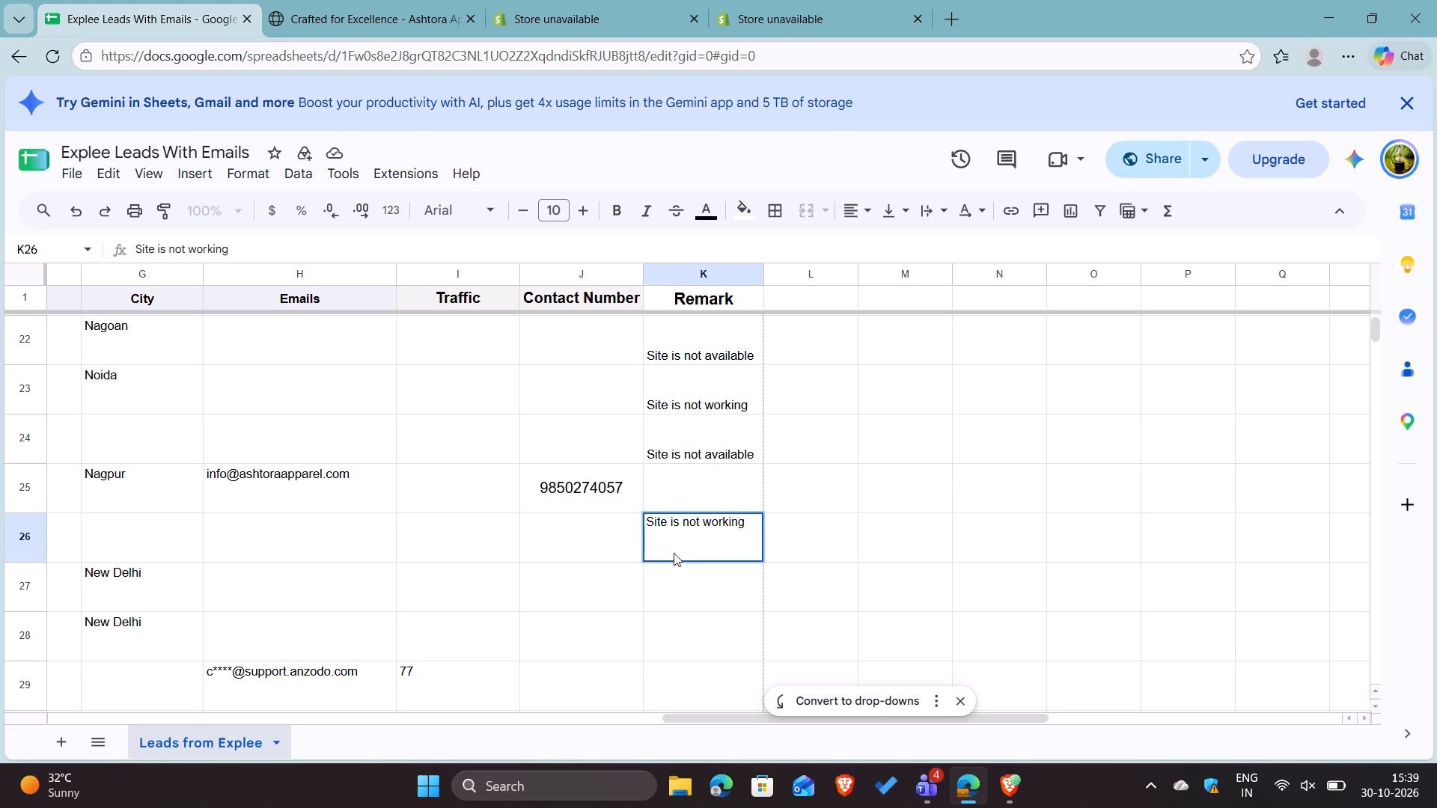
pyautogui.click(675, 598)
# Open Thread Anatomy's site threadanatomy.com from the Domain column to check whether it is available.
pyautogui.hscroll(15, 675, 598)
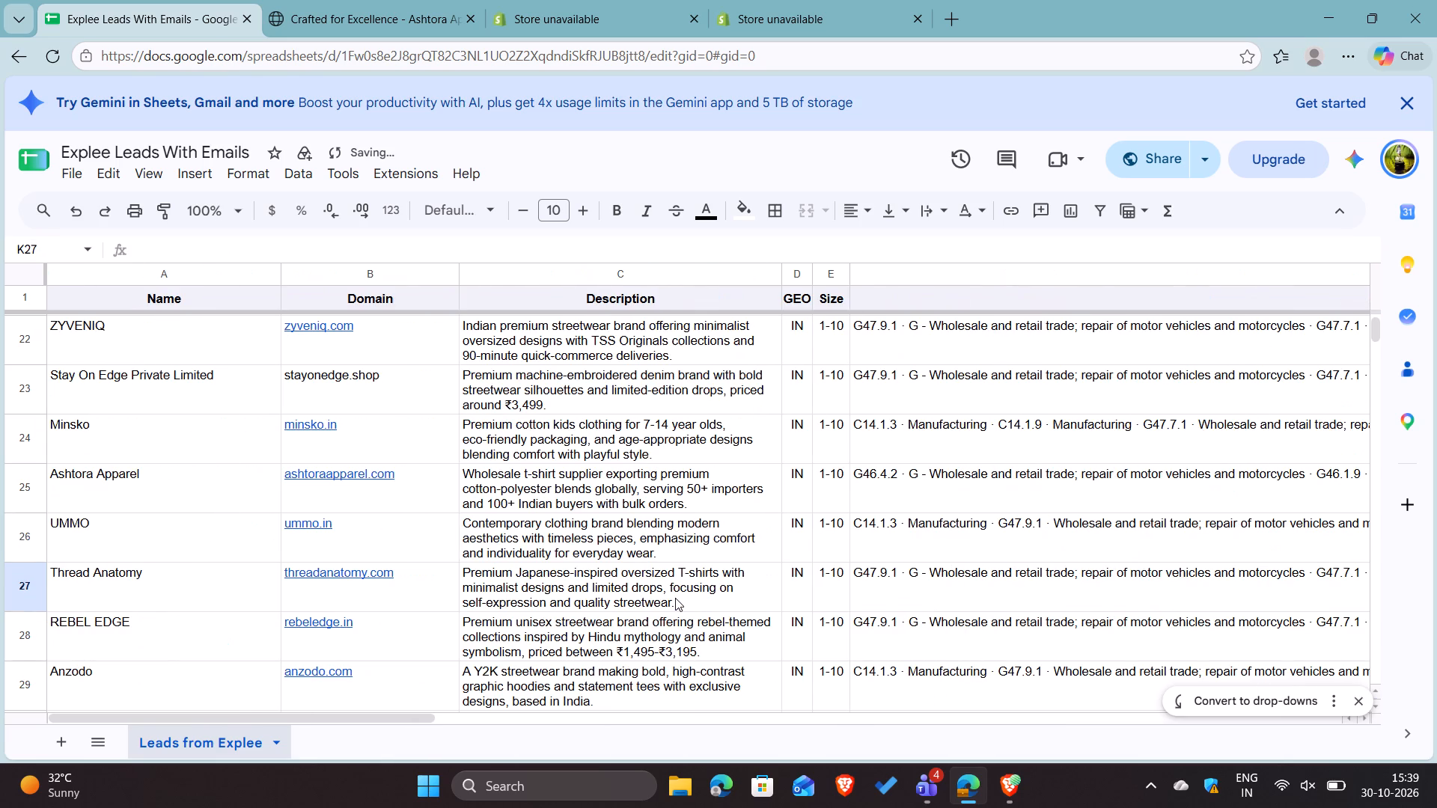
pyautogui.click(421, 577)
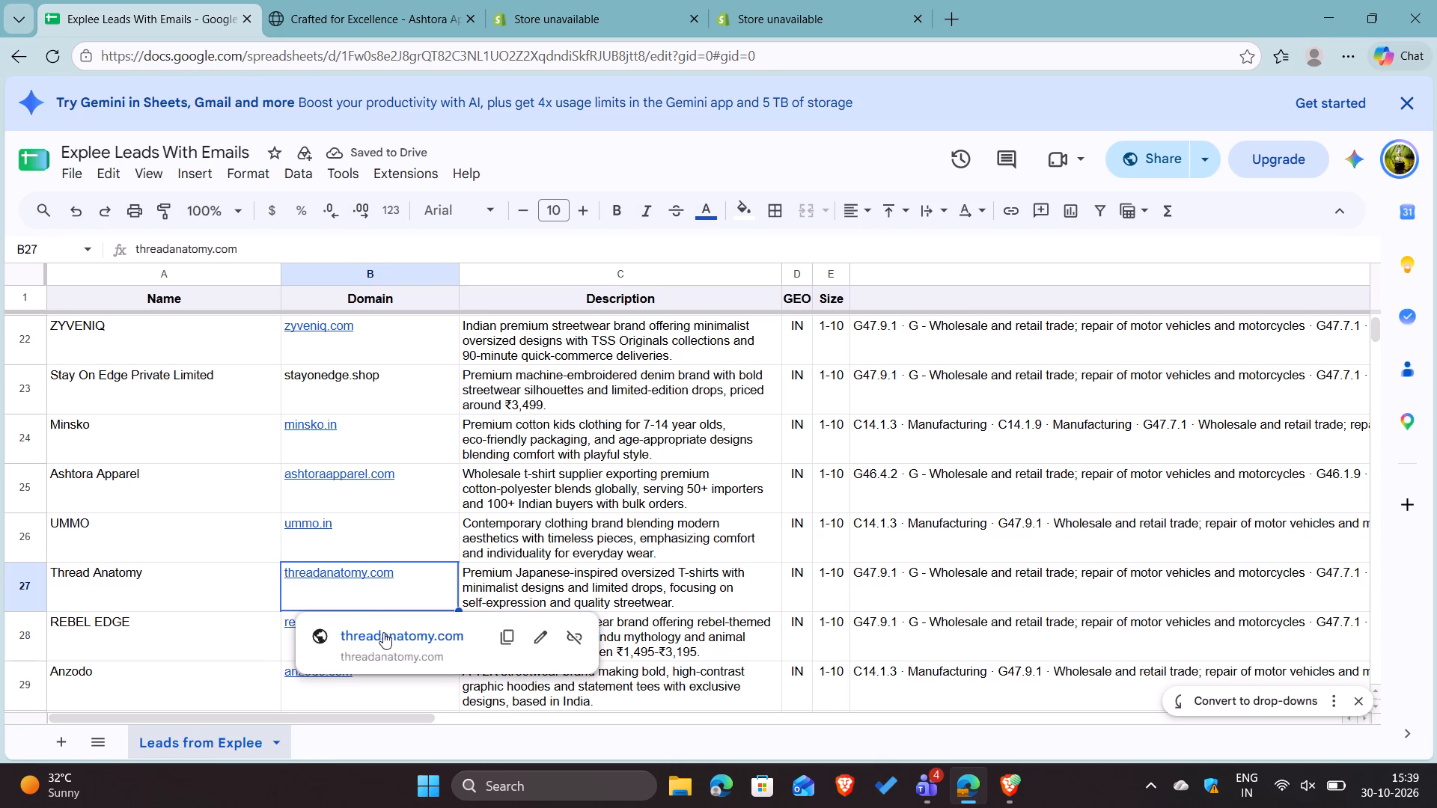
pyautogui.click(389, 637)
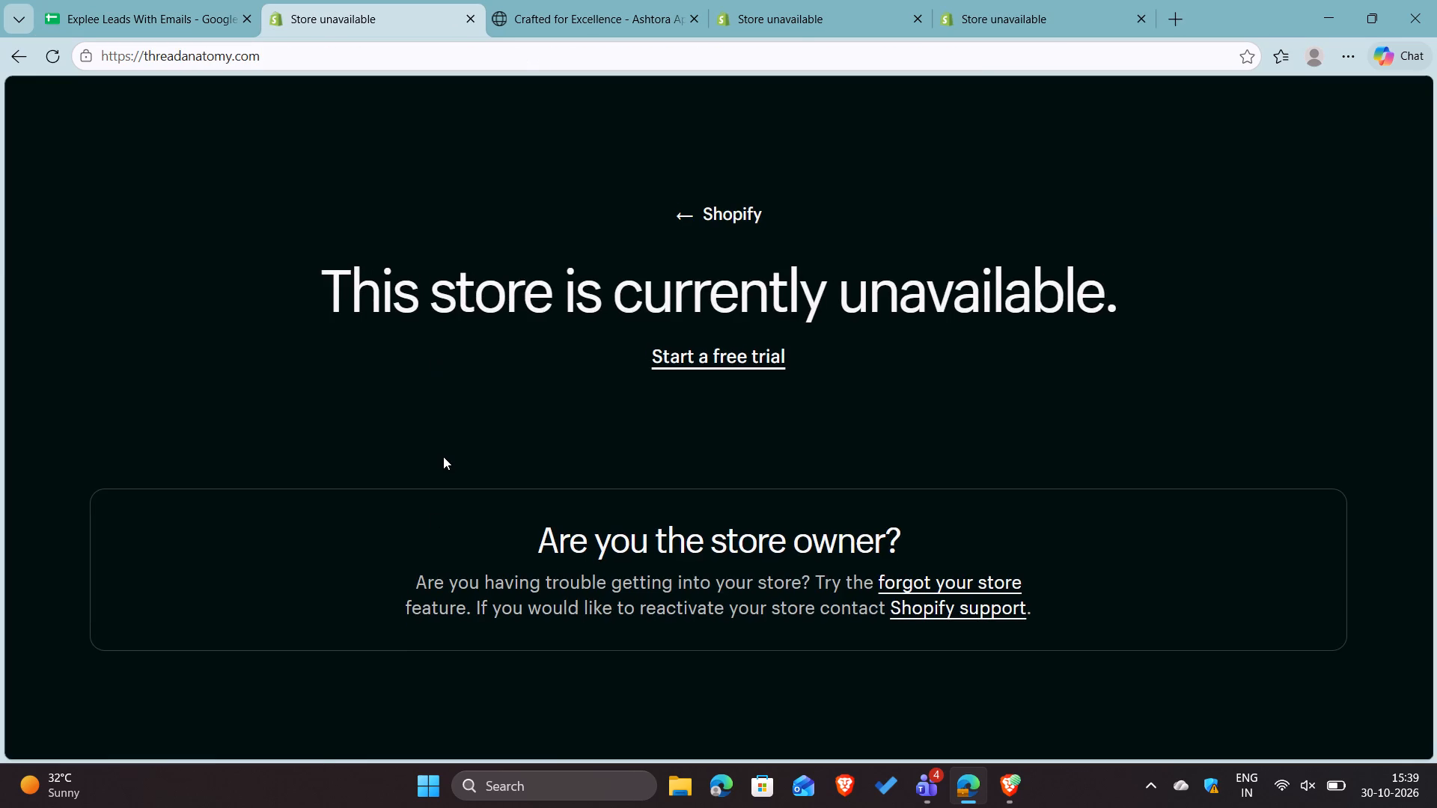
pyautogui.scroll(-3, 443, 456)
# Return to the spreadsheet and enter the remark "Site is not available" for Thread Anatomy in cell K27.
pyautogui.hotkey('alt', 'Tab')
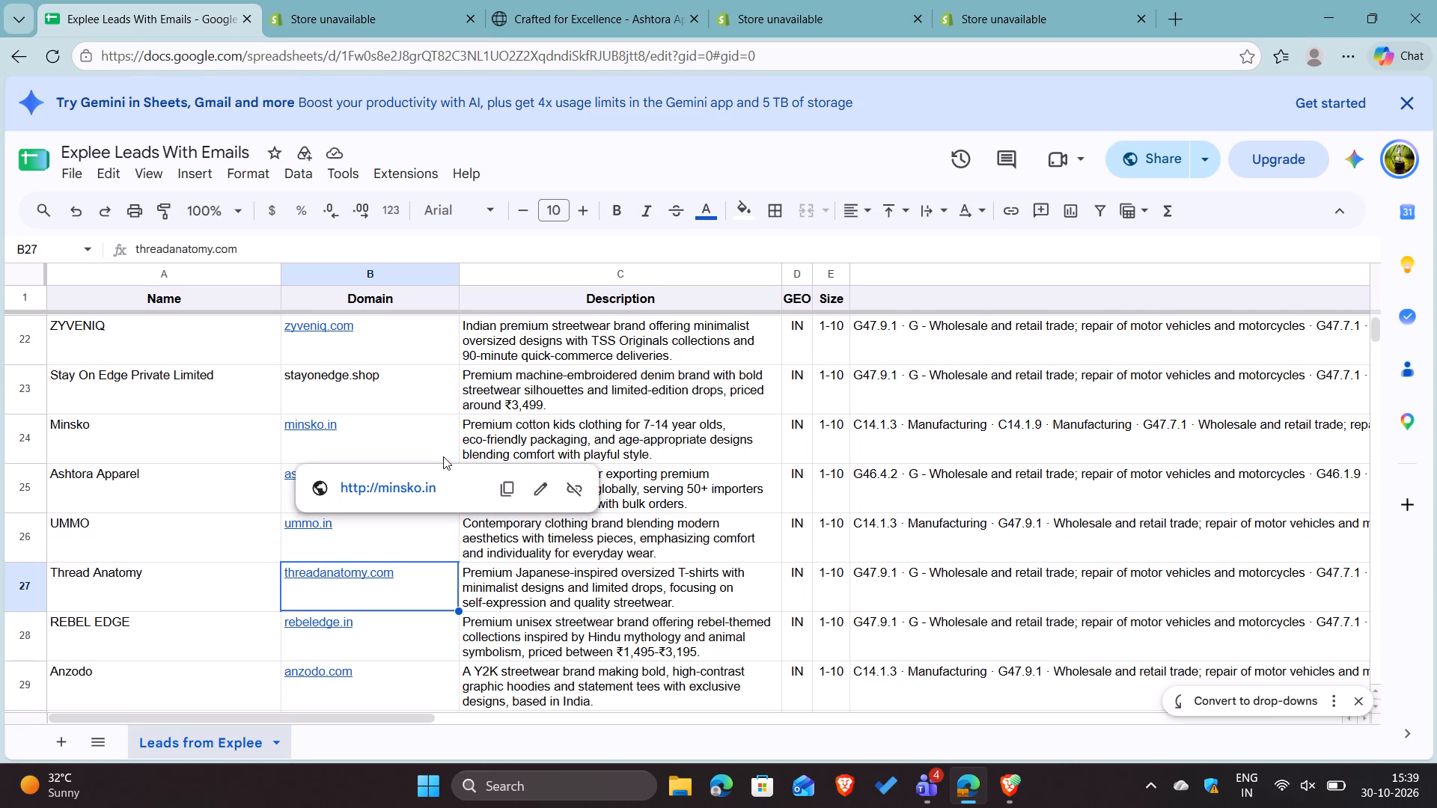
pyautogui.hscroll(-7, 847, 584)
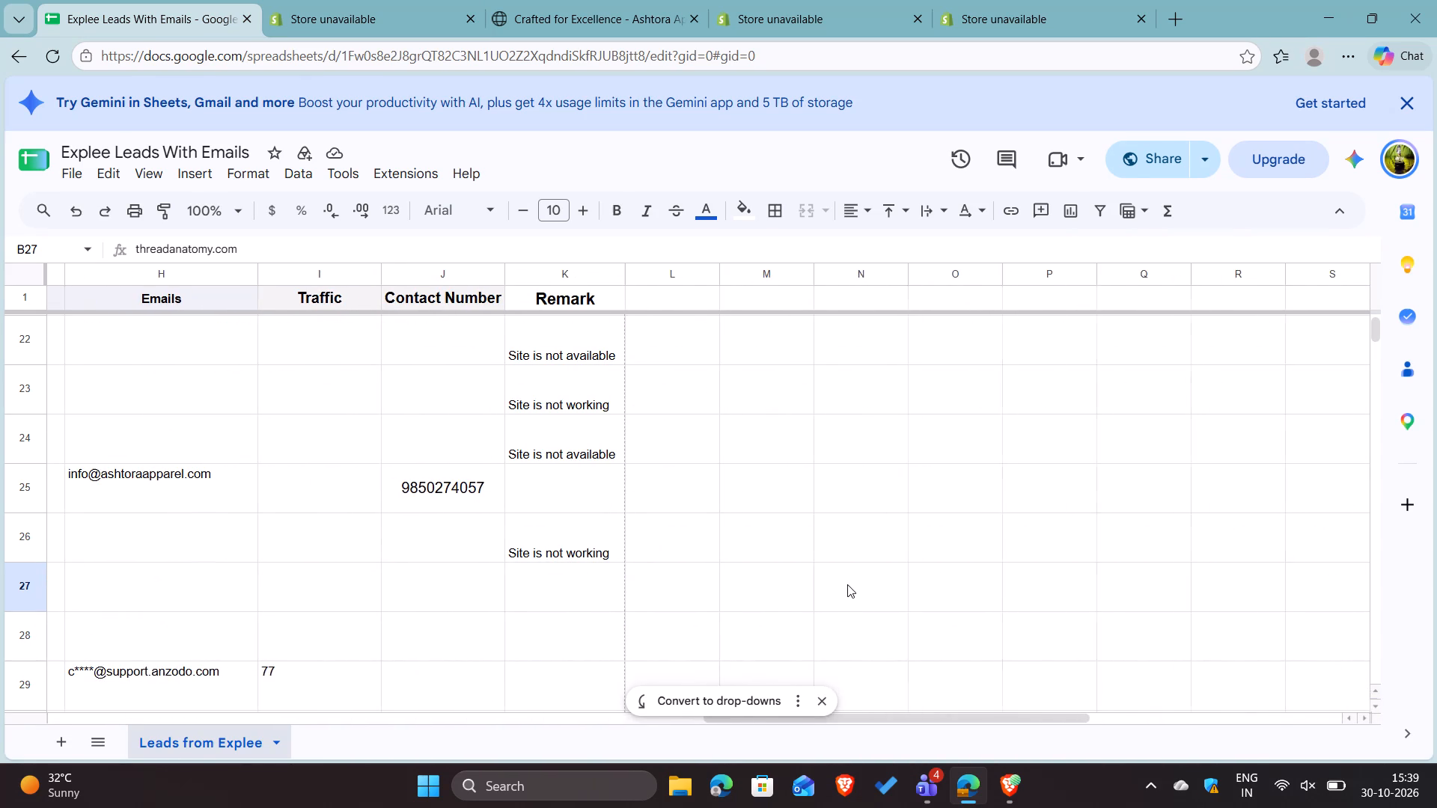
pyautogui.doubleClick(582, 582)
pyautogui.write('Site isn')
pyautogui.press('space')
pyautogui.press('BackSpace')
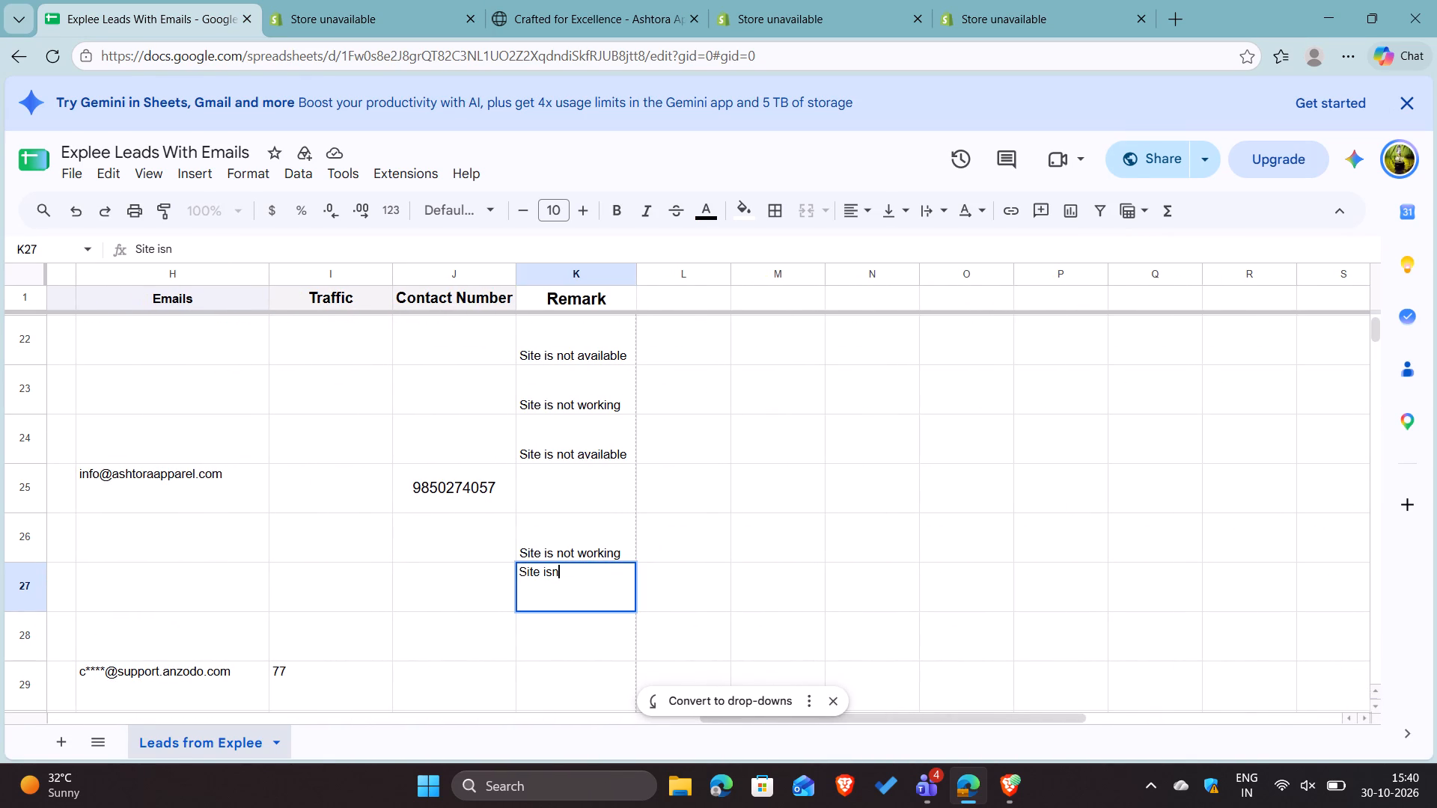
pyautogui.press('BackSpace')
pyautogui.press('space')
pyautogui.write('not available')
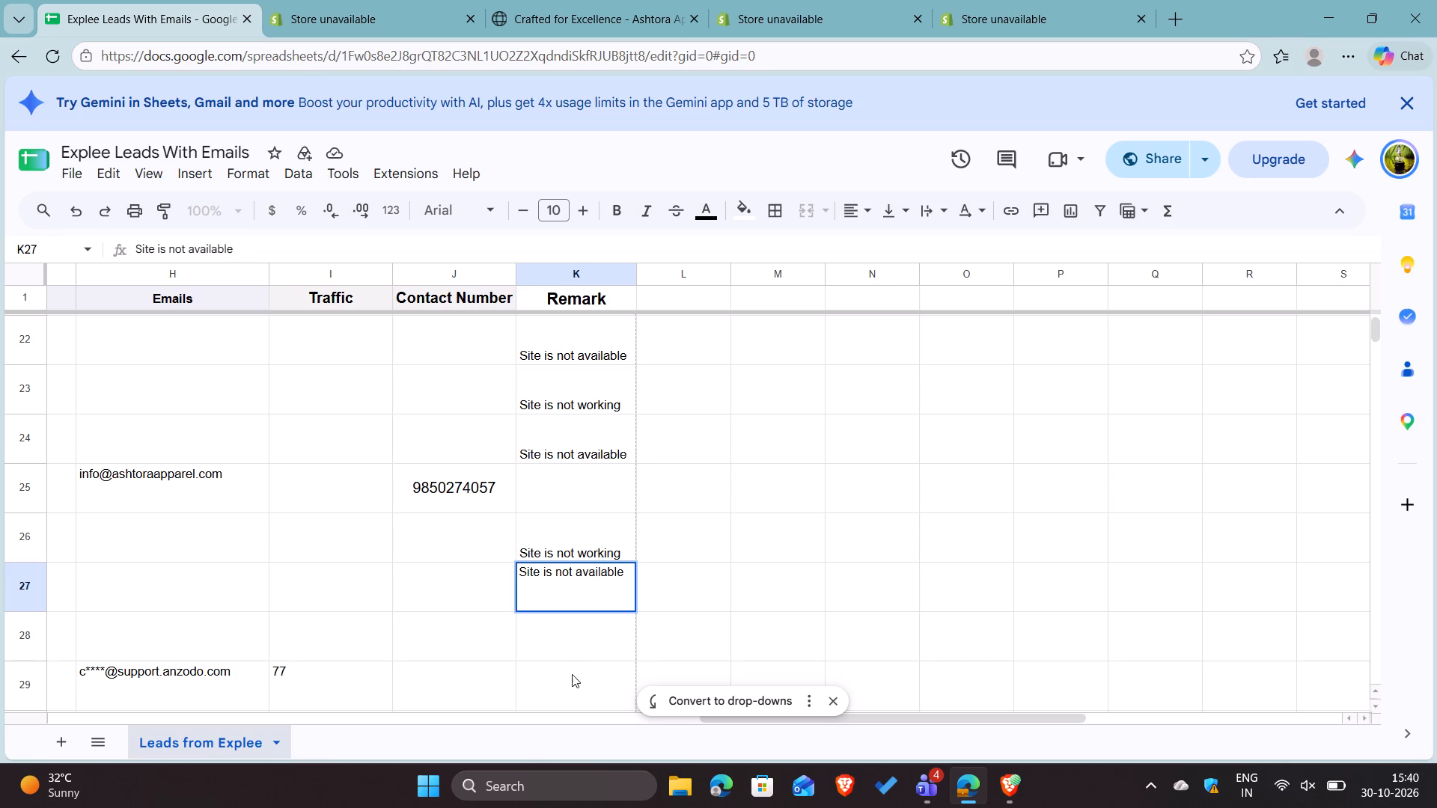
pyautogui.click(581, 645)
# Open REBEL EDGE's site rebeledge.in from the Domain column and examine its footer and Contact Us page for an email or phone number.
pyautogui.hscroll(11, 581, 645)
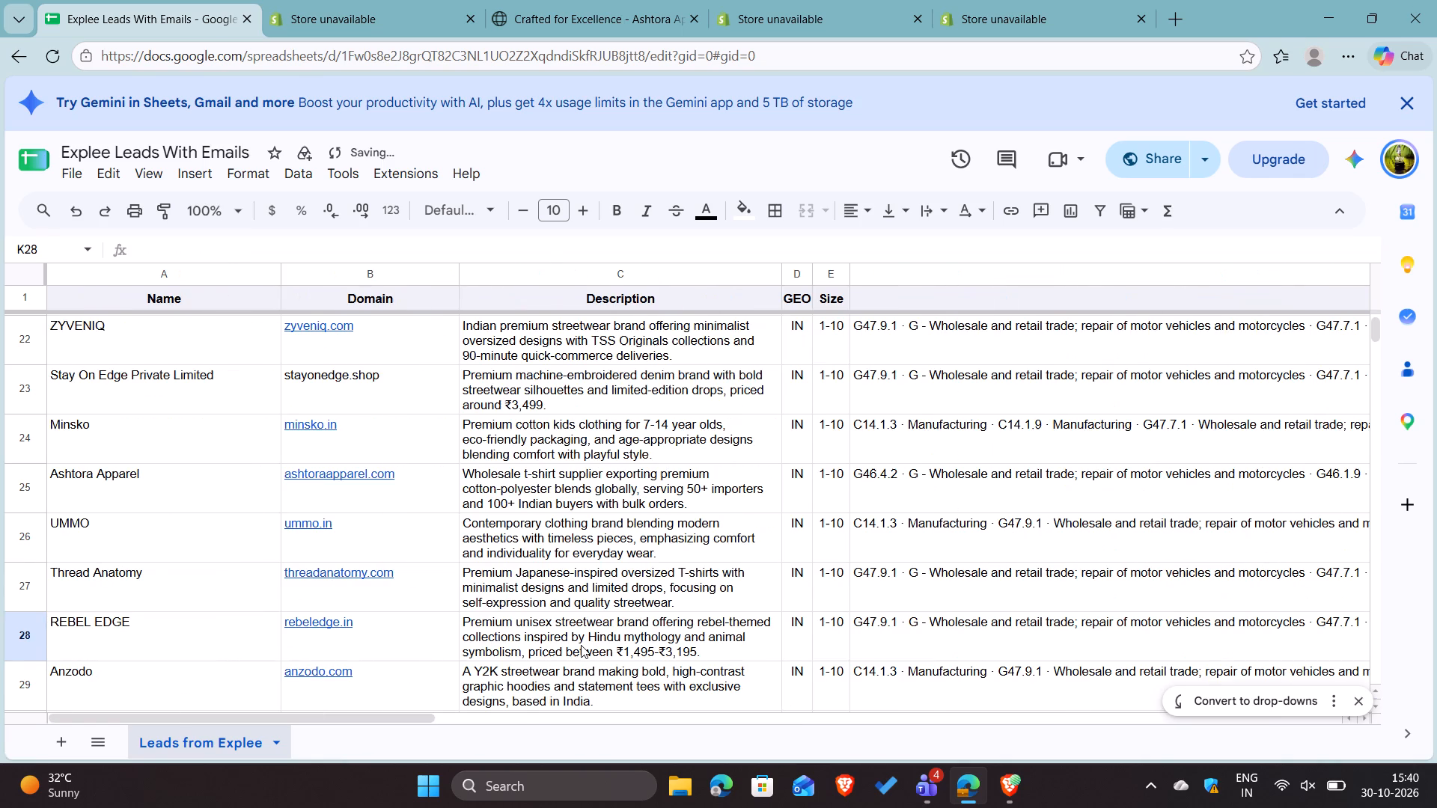
pyautogui.click(402, 629)
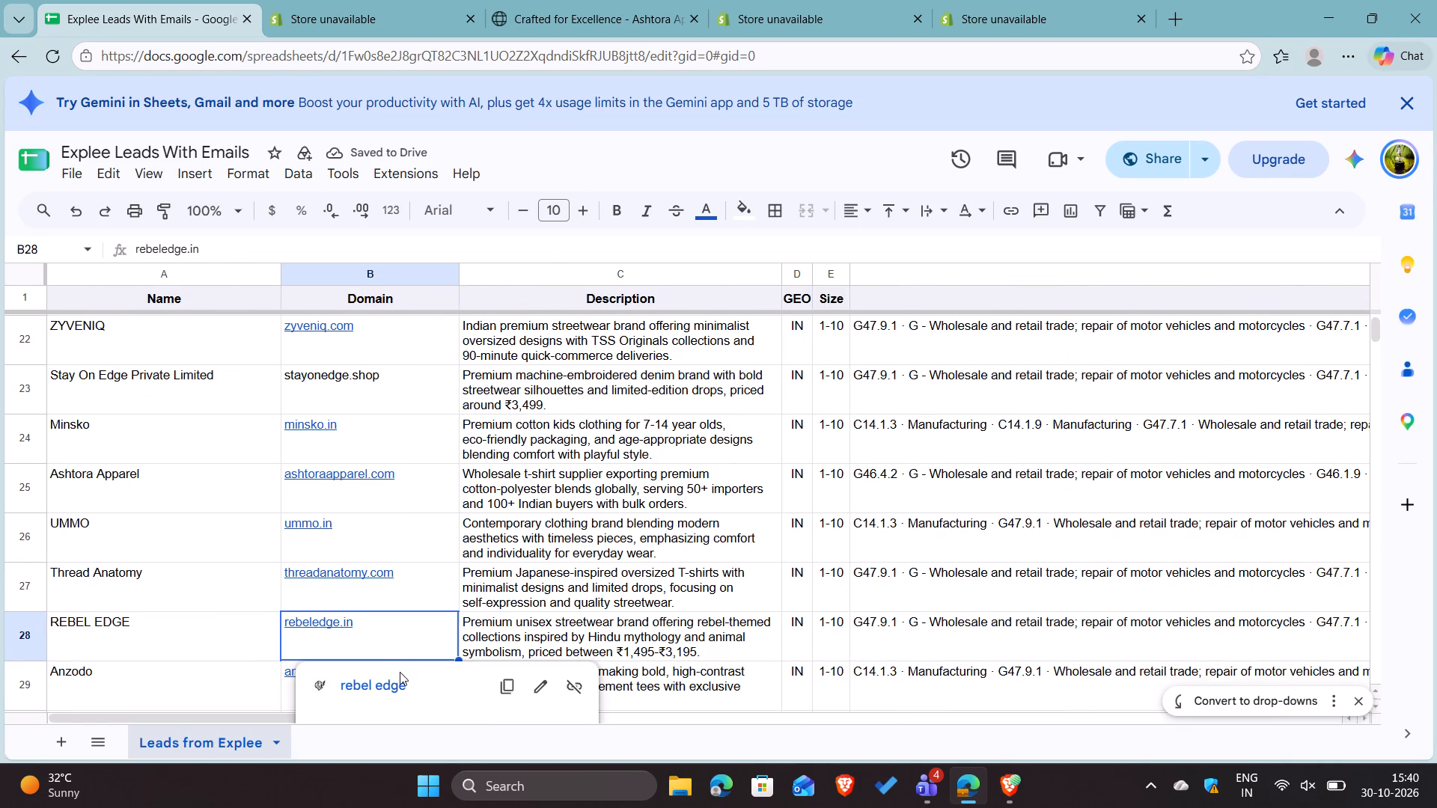
pyautogui.click(363, 706)
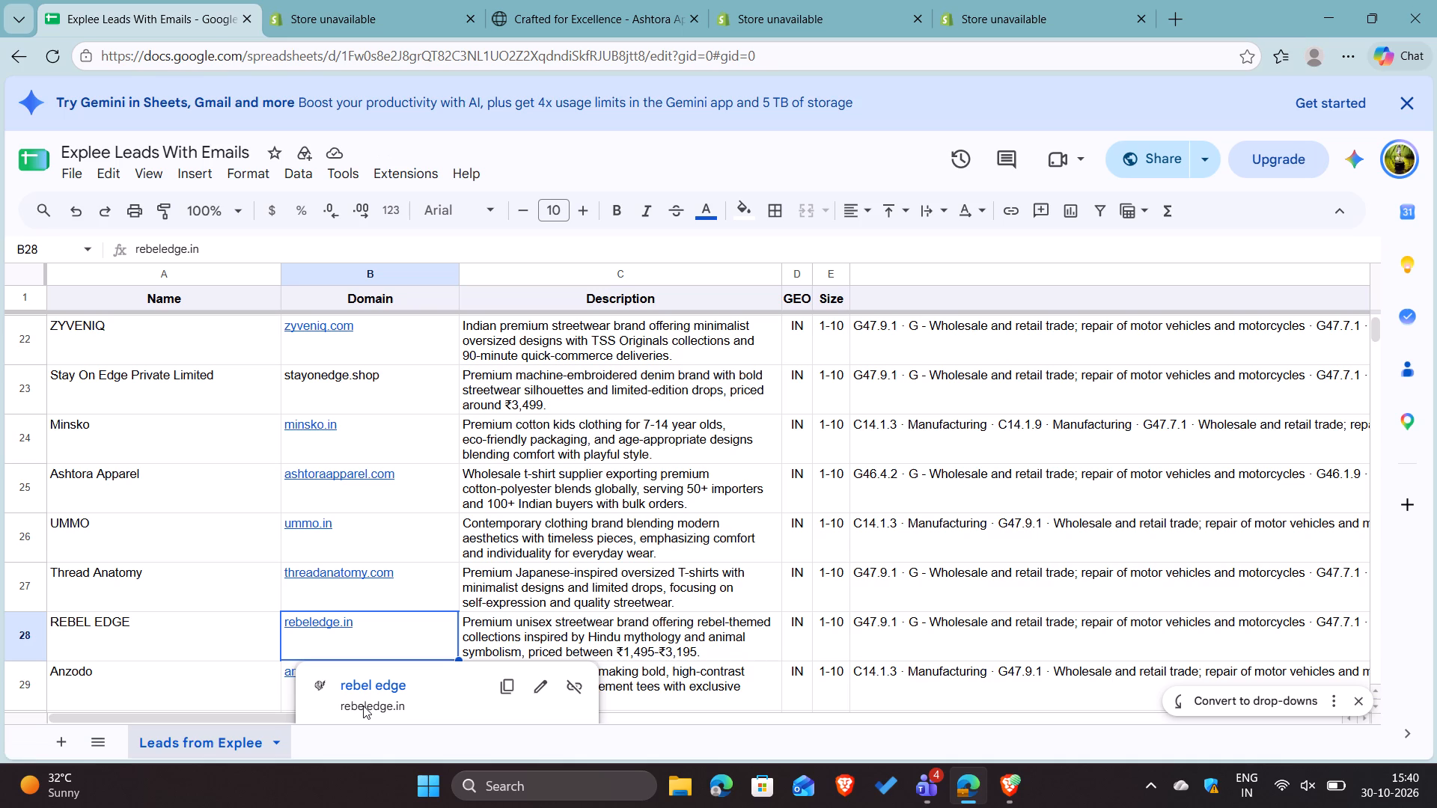
pyautogui.click(370, 682)
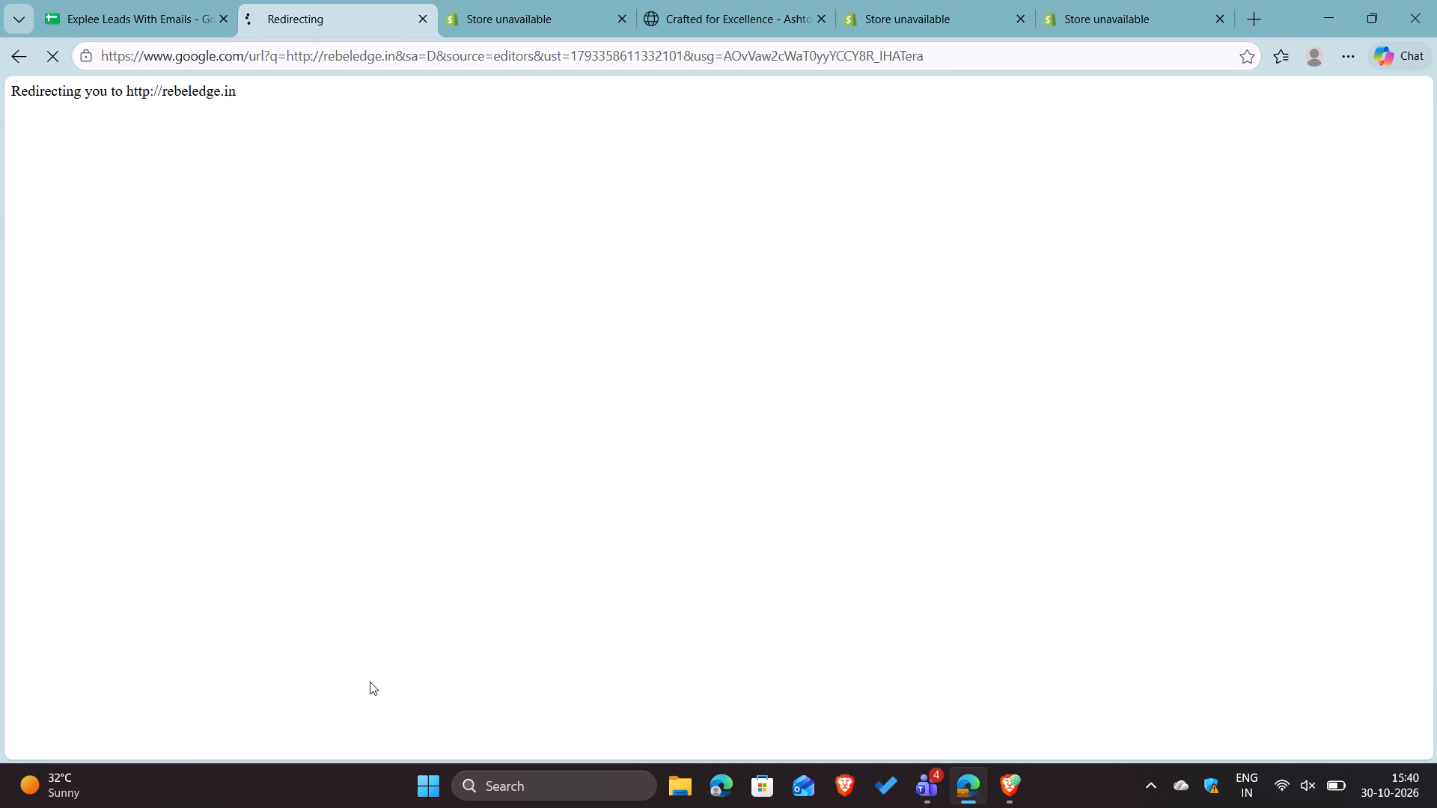
pyautogui.scroll(-9, 539, 453)
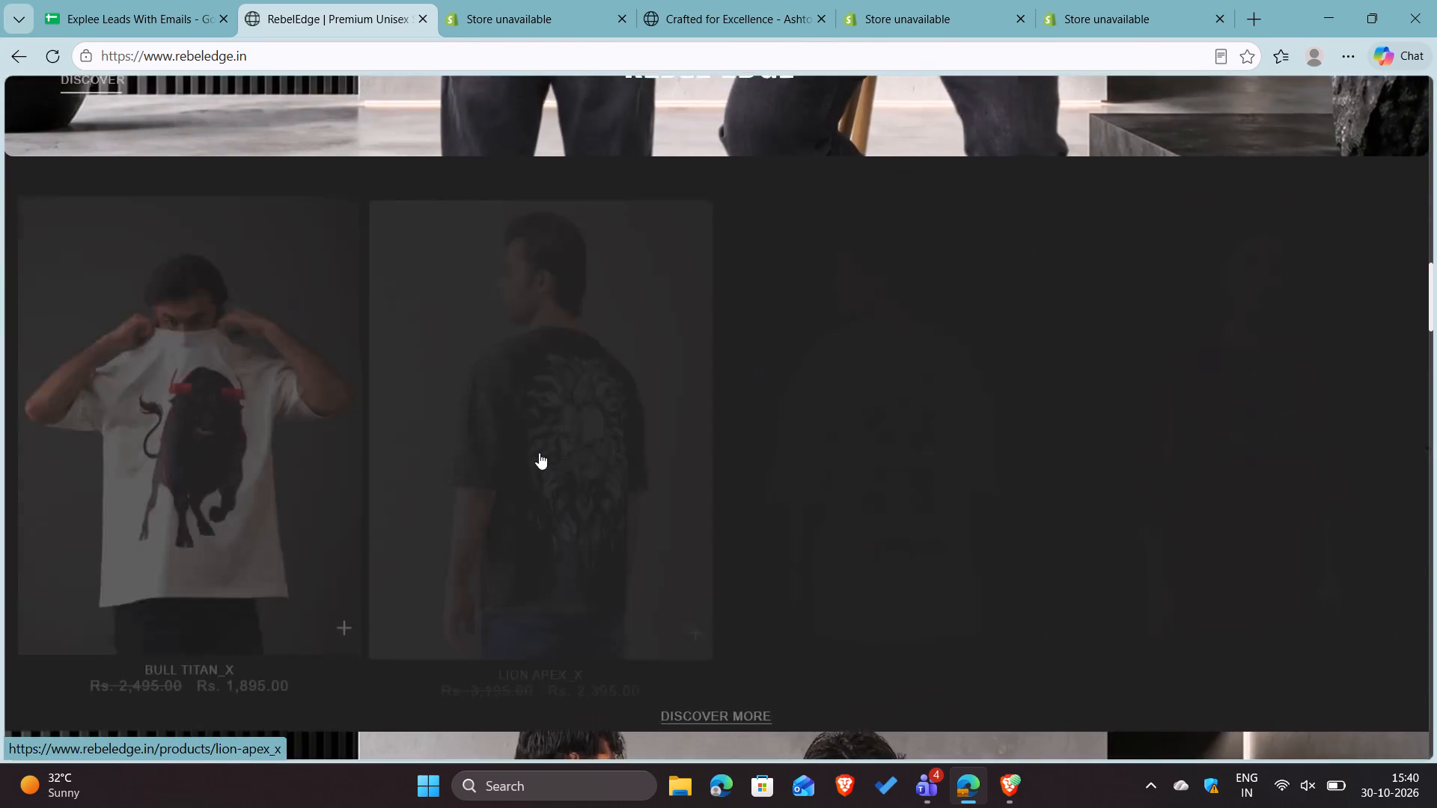
pyautogui.scroll(-15, 539, 453)
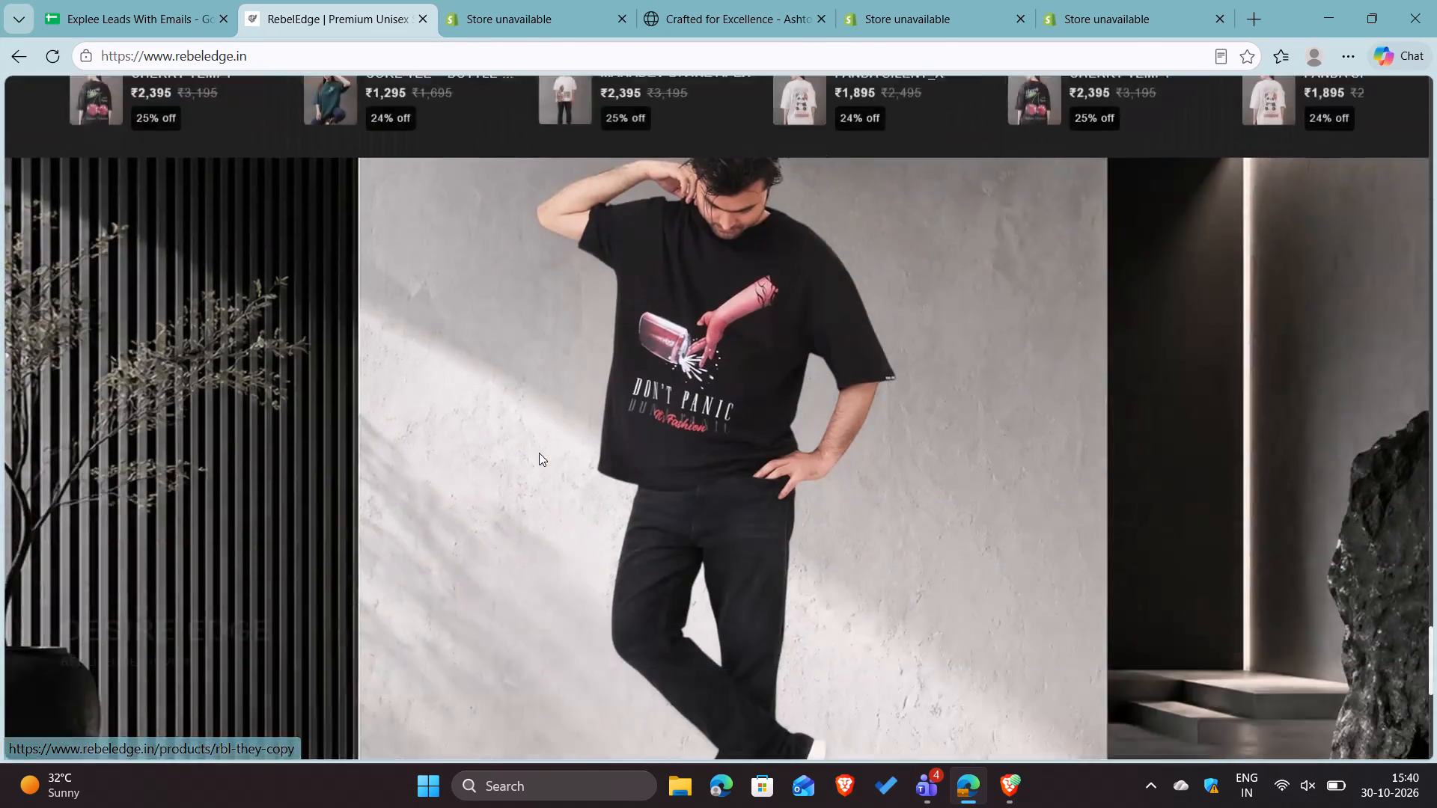
pyautogui.scroll(-9, 539, 453)
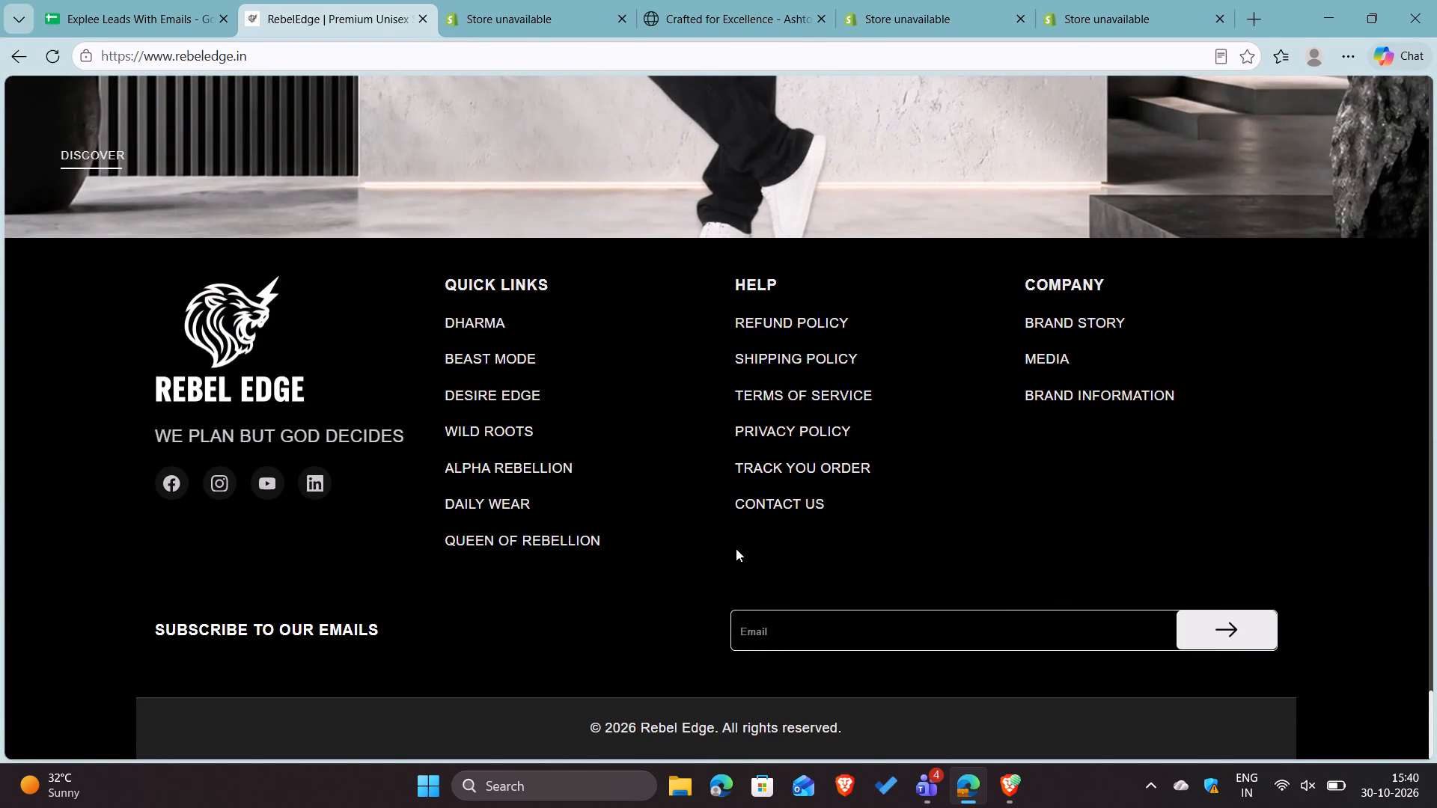
pyautogui.click(771, 504)
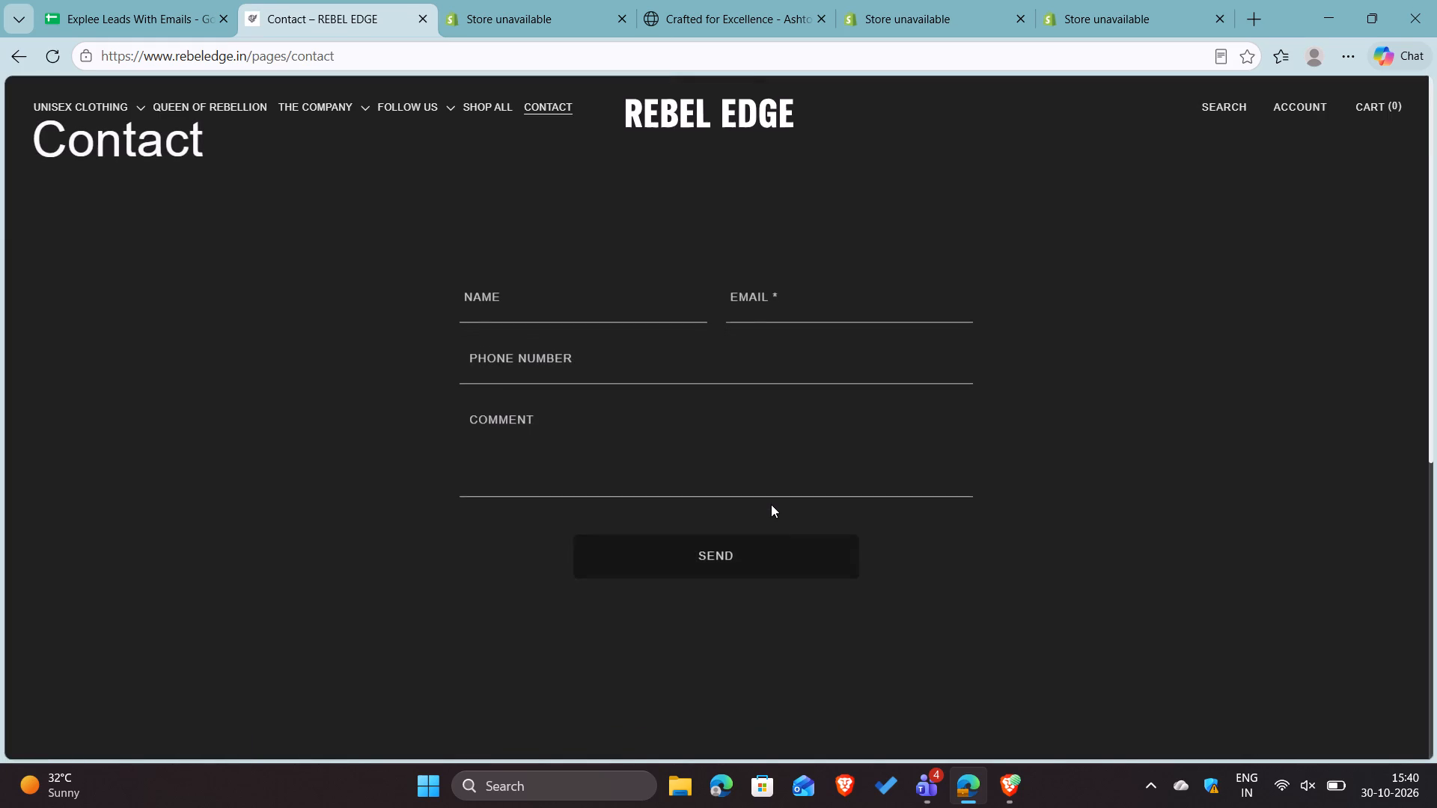
pyautogui.scroll(-8, 771, 504)
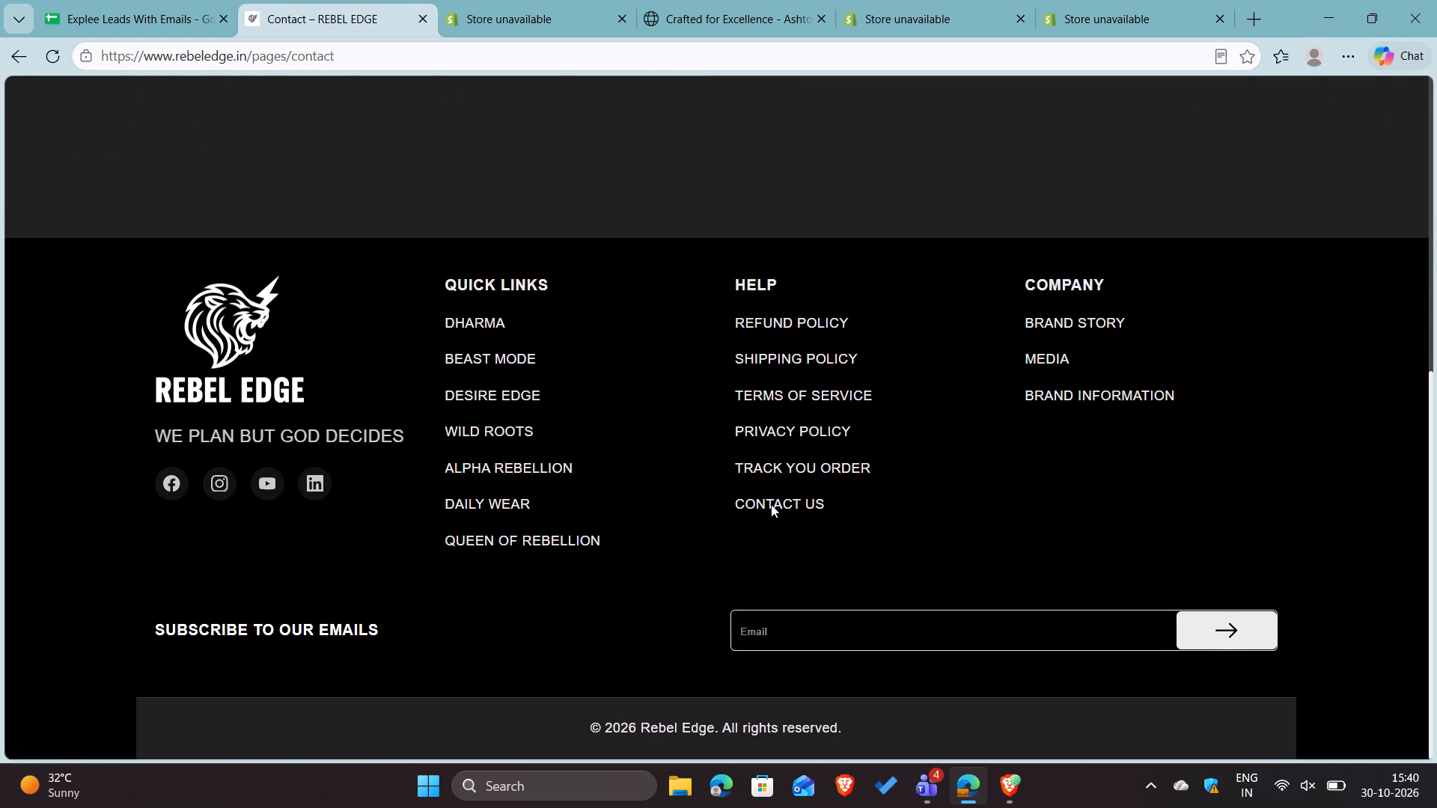
pyautogui.scroll(8, 771, 504)
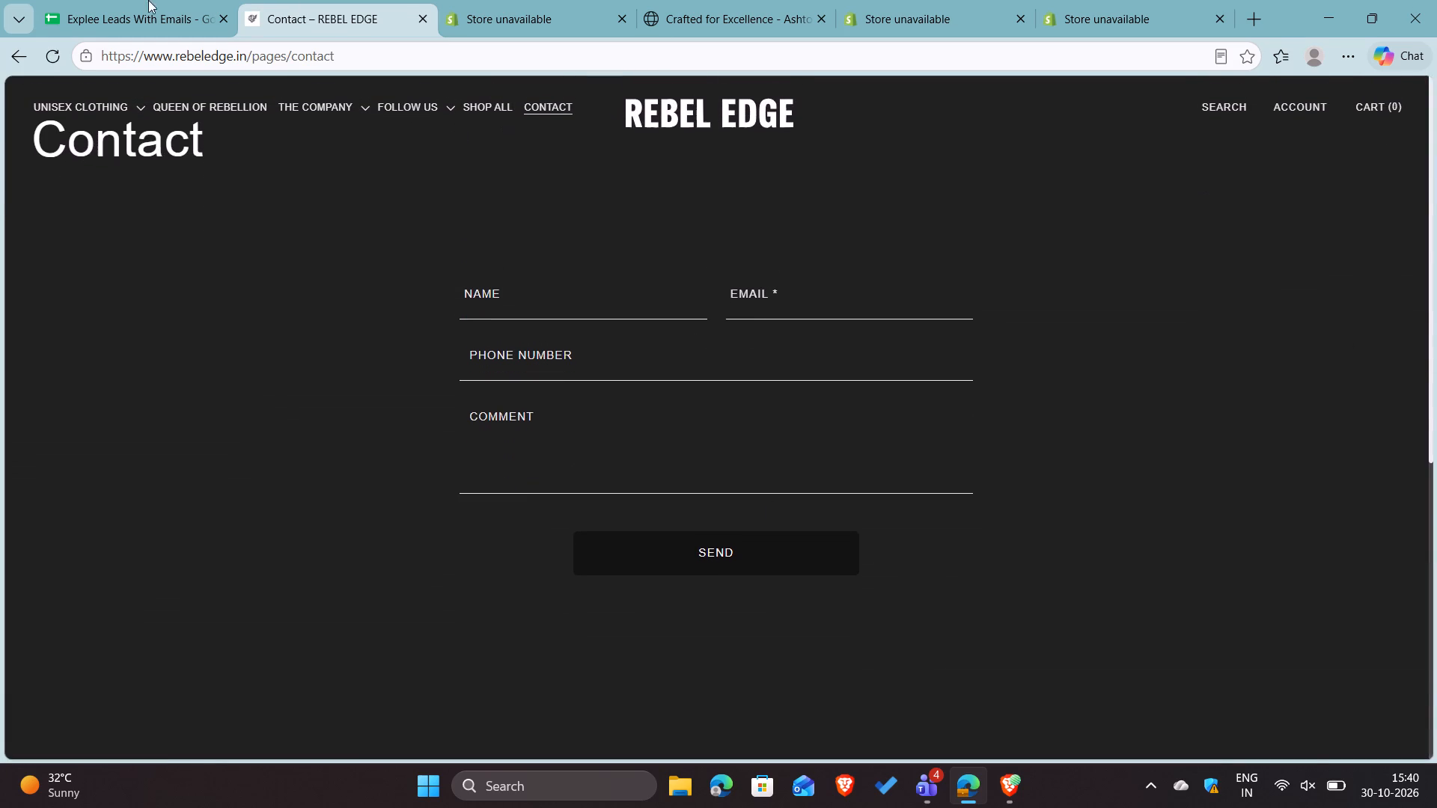
# Return to the spreadsheet and copy the remark "Information is not available" from cell K17 into cell K28 for REBEL EDGE.
pyautogui.click(125, 0)
pyautogui.hscroll(-9, 754, 498)
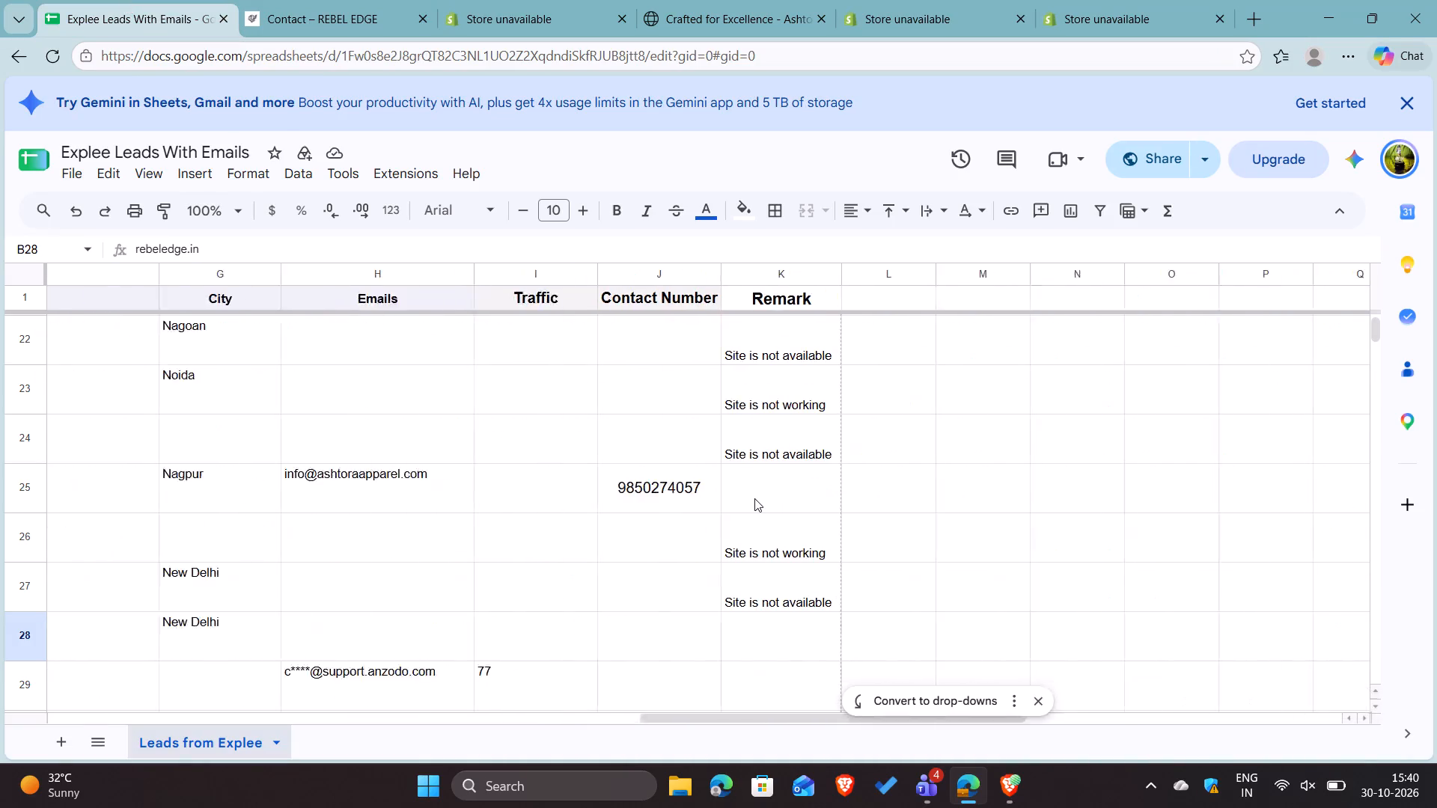
pyautogui.hscroll(3, 754, 498)
pyautogui.doubleClick(653, 640)
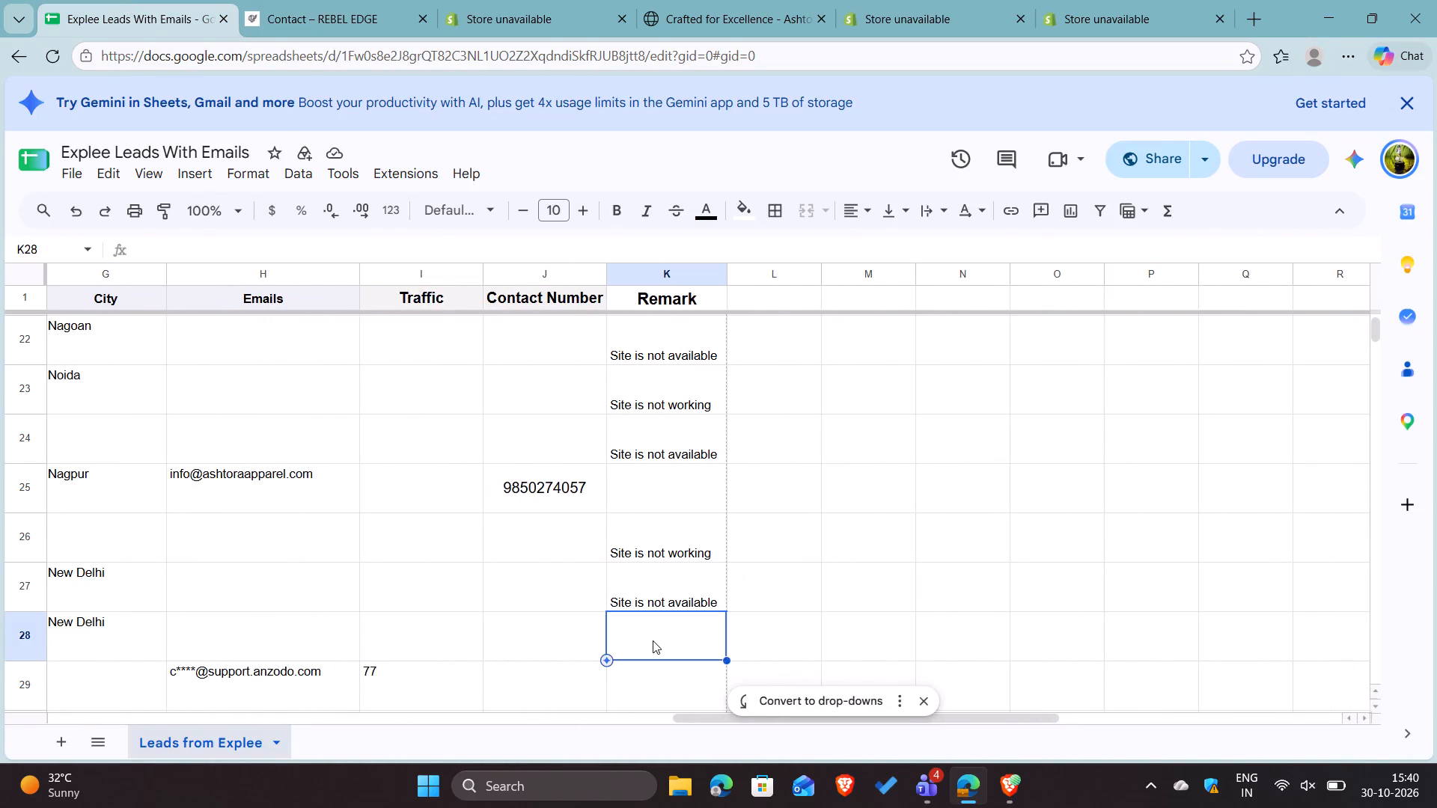
pyautogui.write('info')
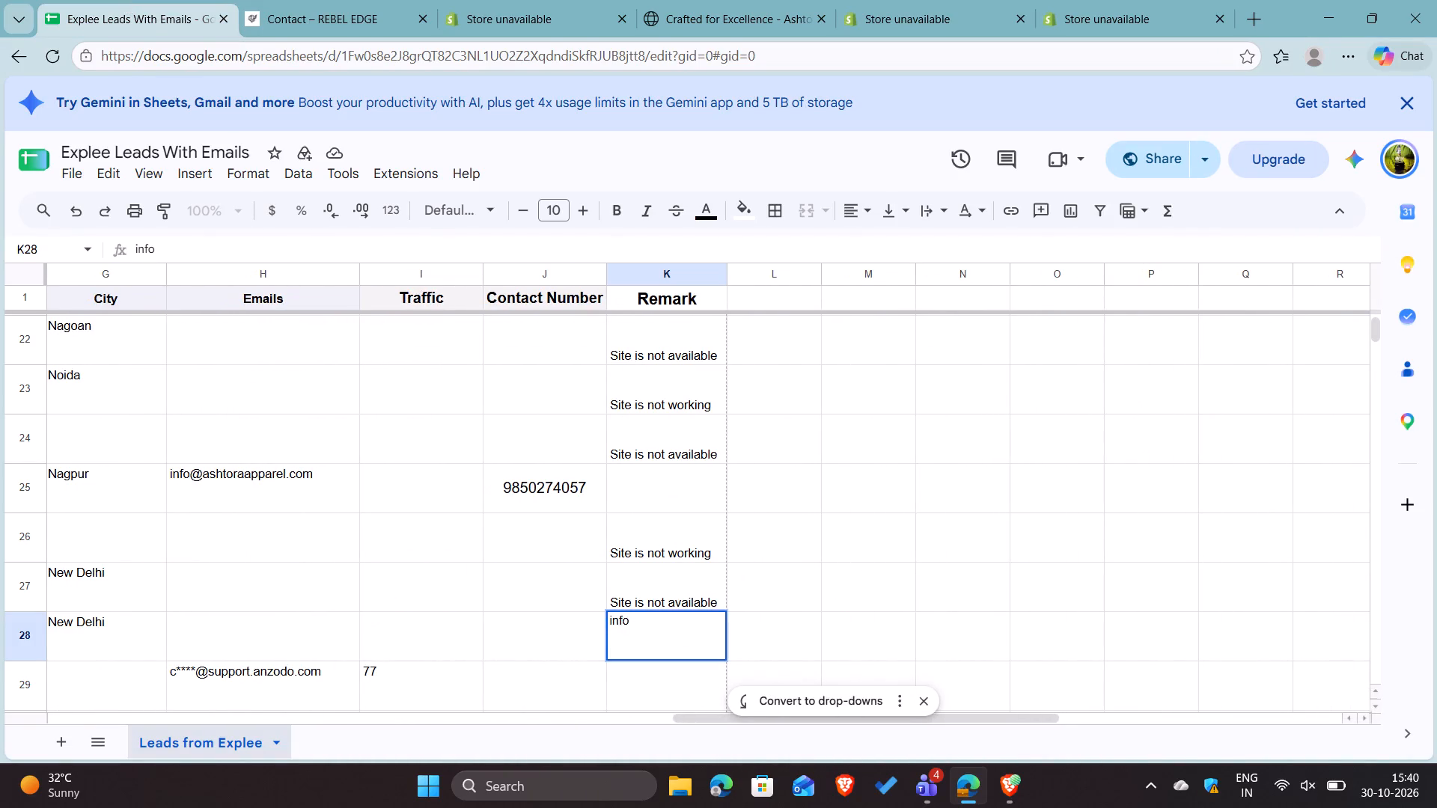
pyautogui.scroll(2, 653, 640)
pyautogui.scroll(2, 648, 554)
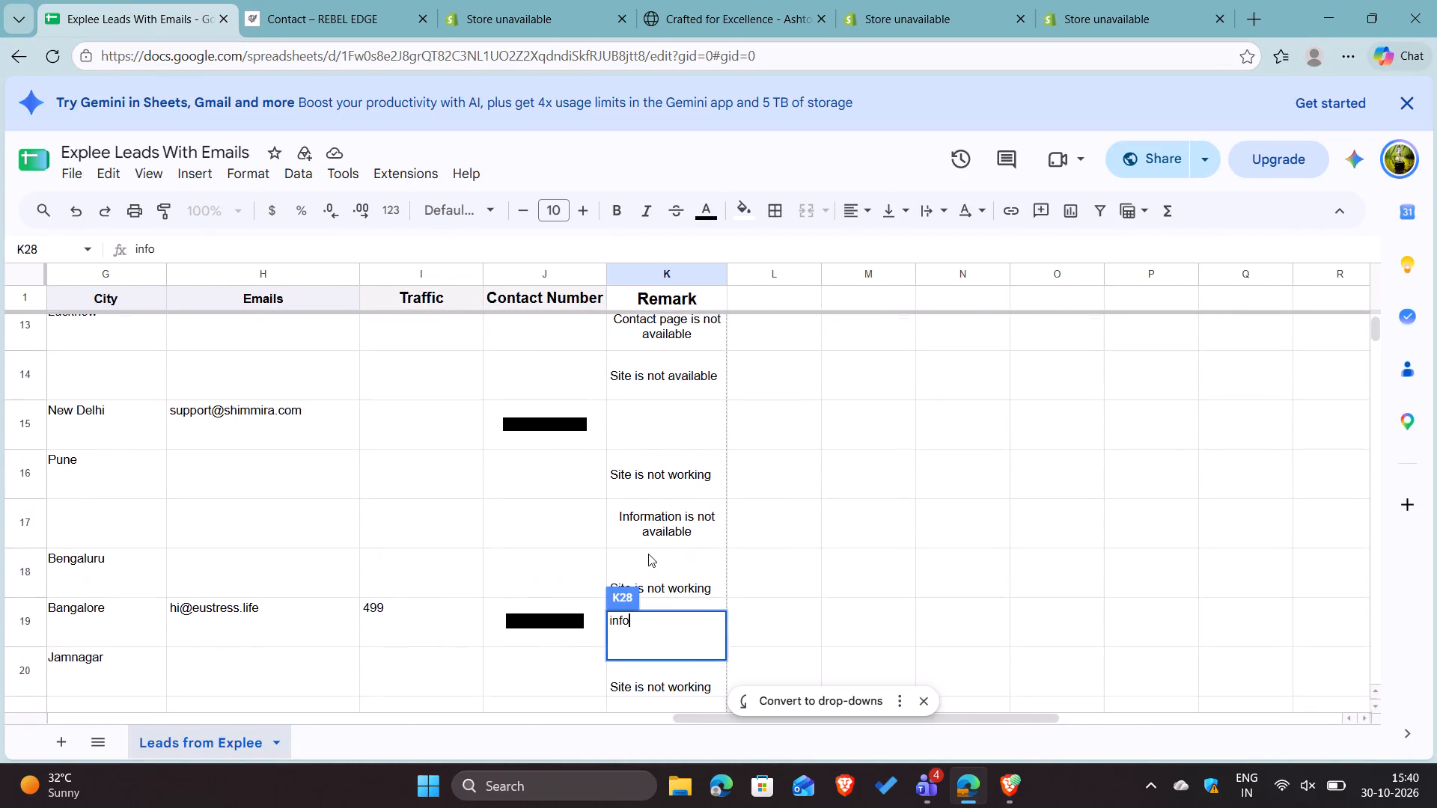
pyautogui.doubleClick(661, 524)
pyautogui.hotkey('ctrl', 'a')
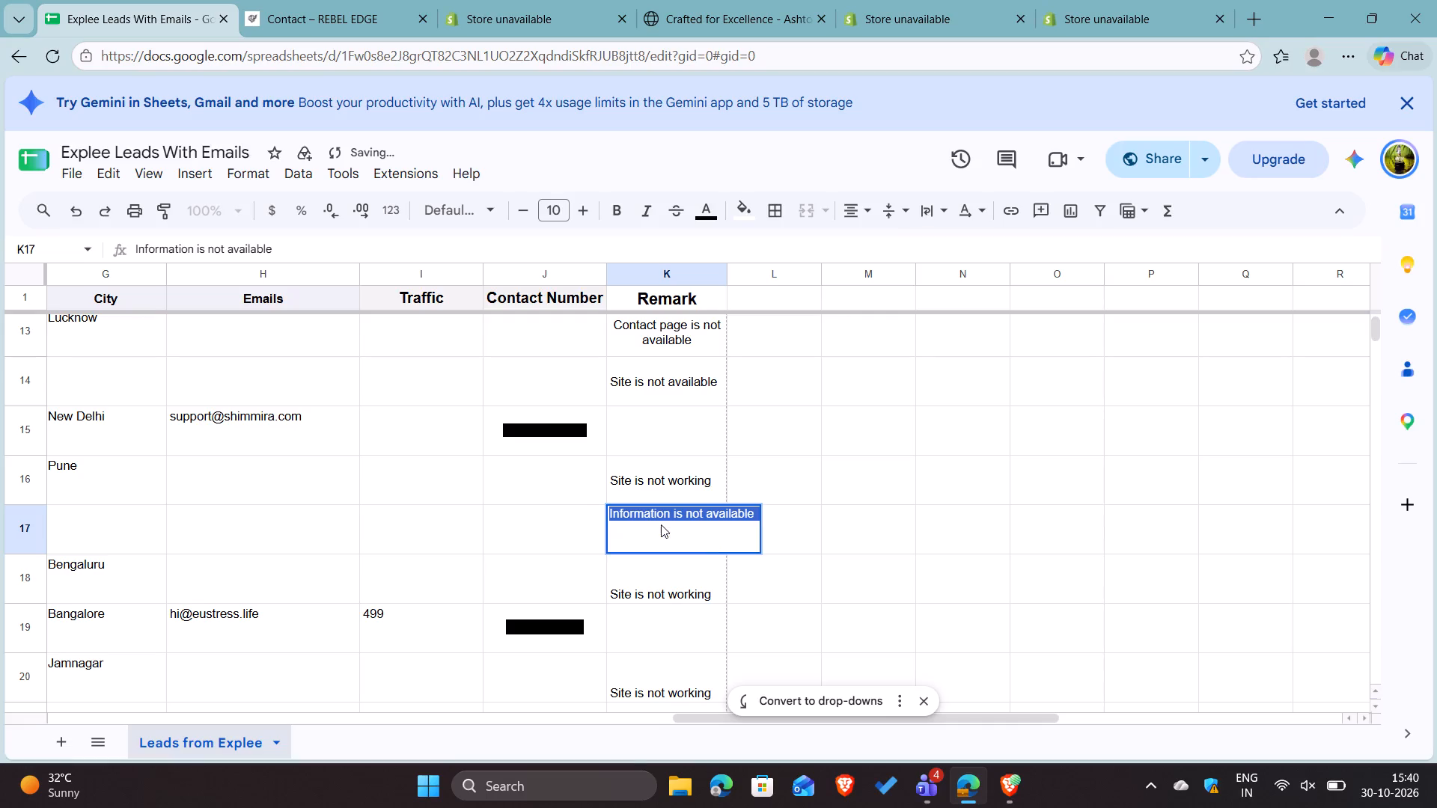
pyautogui.hotkey('ctrl', 'c')
pyautogui.scroll(-5, 661, 524)
pyautogui.scroll(-3, 649, 634)
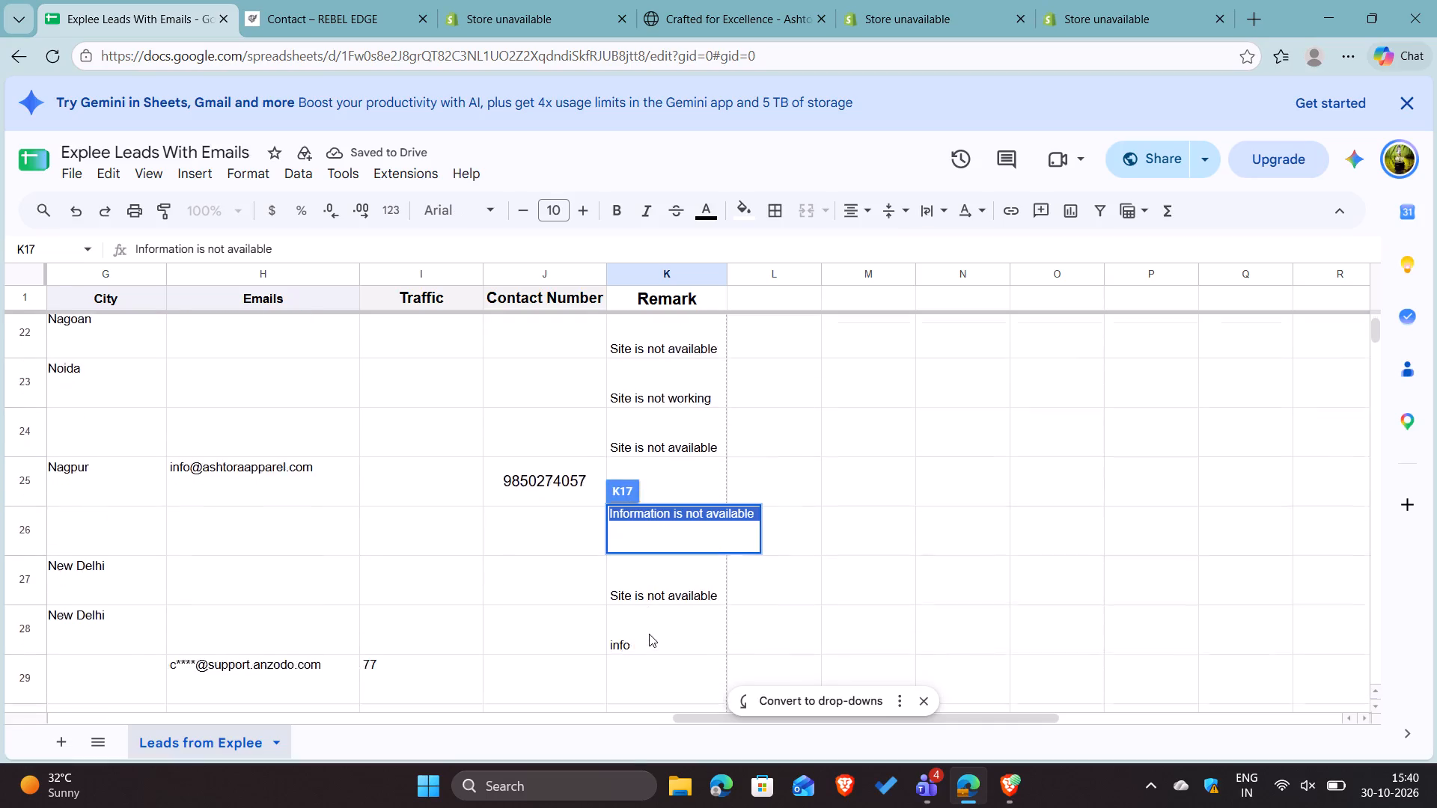
pyautogui.scroll(-1, 649, 634)
pyautogui.scroll(1, 653, 610)
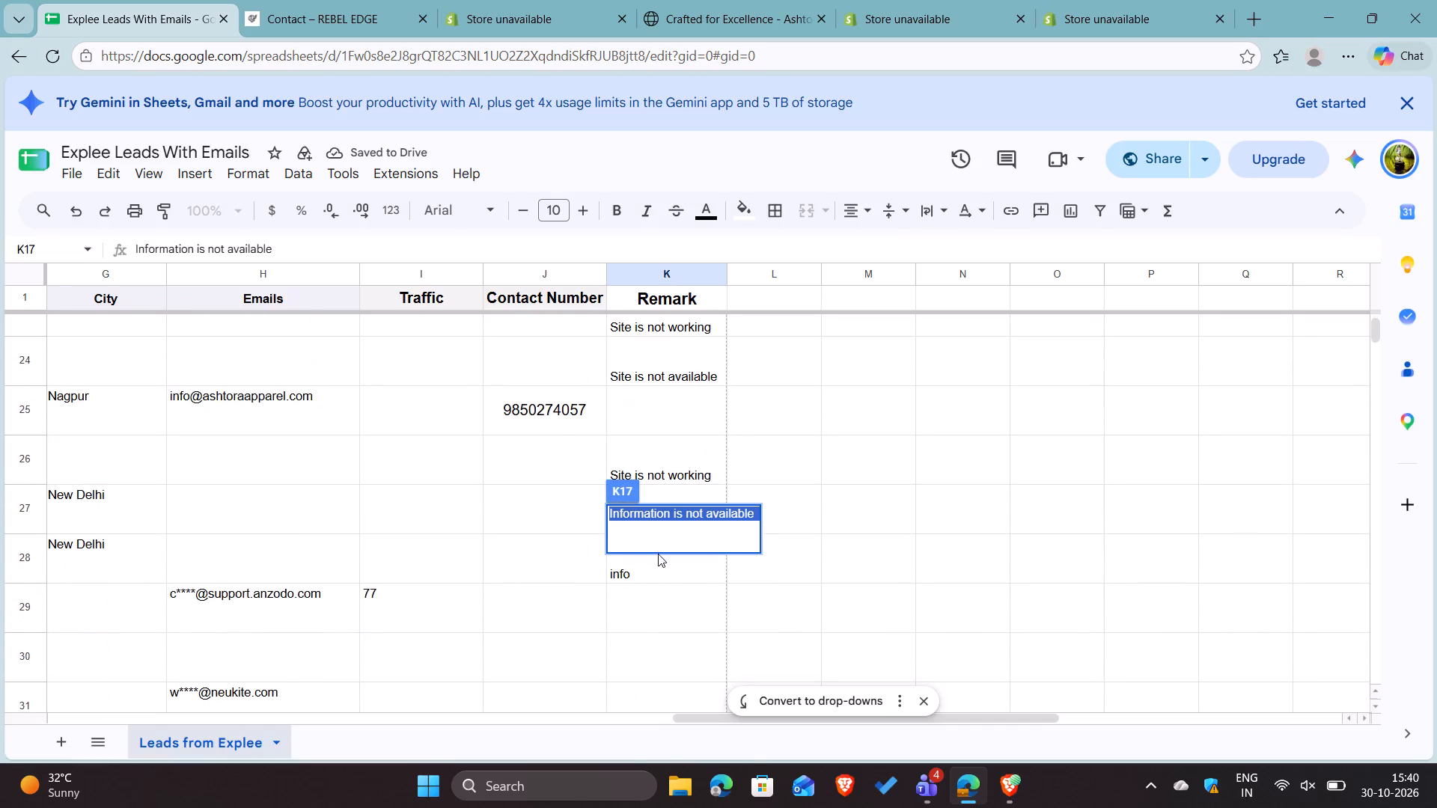
pyautogui.click(658, 551)
pyautogui.doubleClick(656, 563)
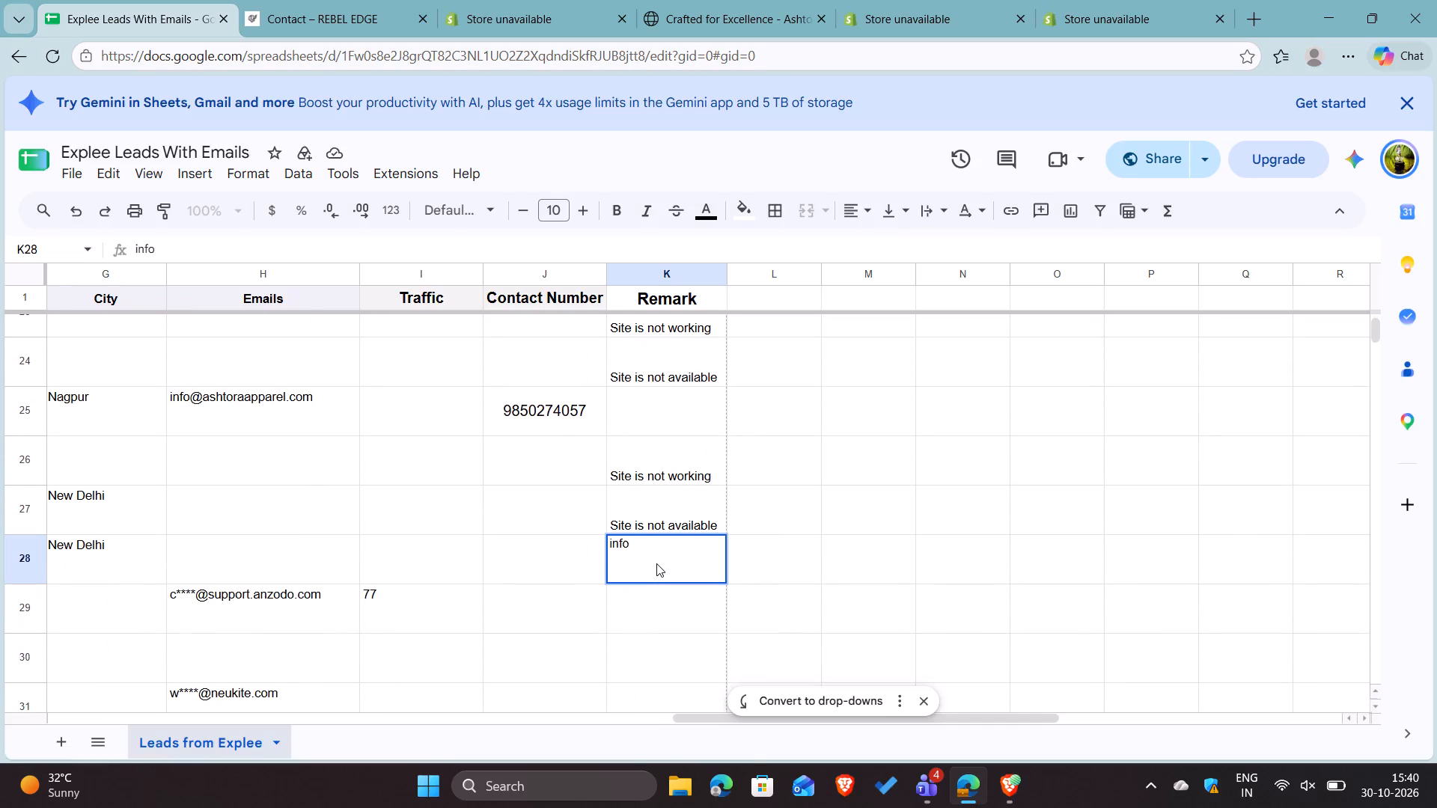
pyautogui.hotkey('ctrl', 'a')
pyautogui.hotkey('ctrl', 'v')
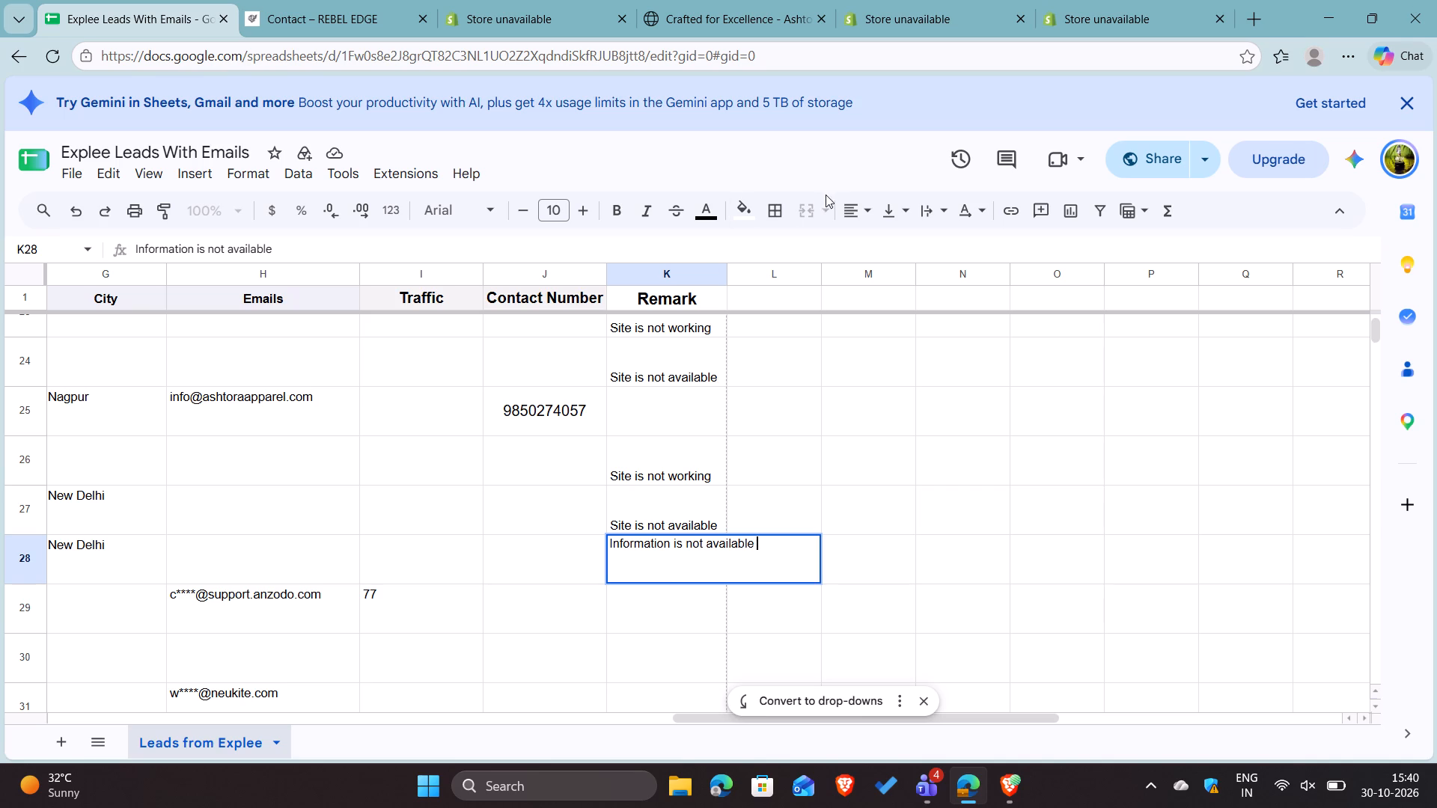
# Center the remark in cell K28 horizontally and wrap its text.
pyautogui.click(867, 211)
pyautogui.click(878, 234)
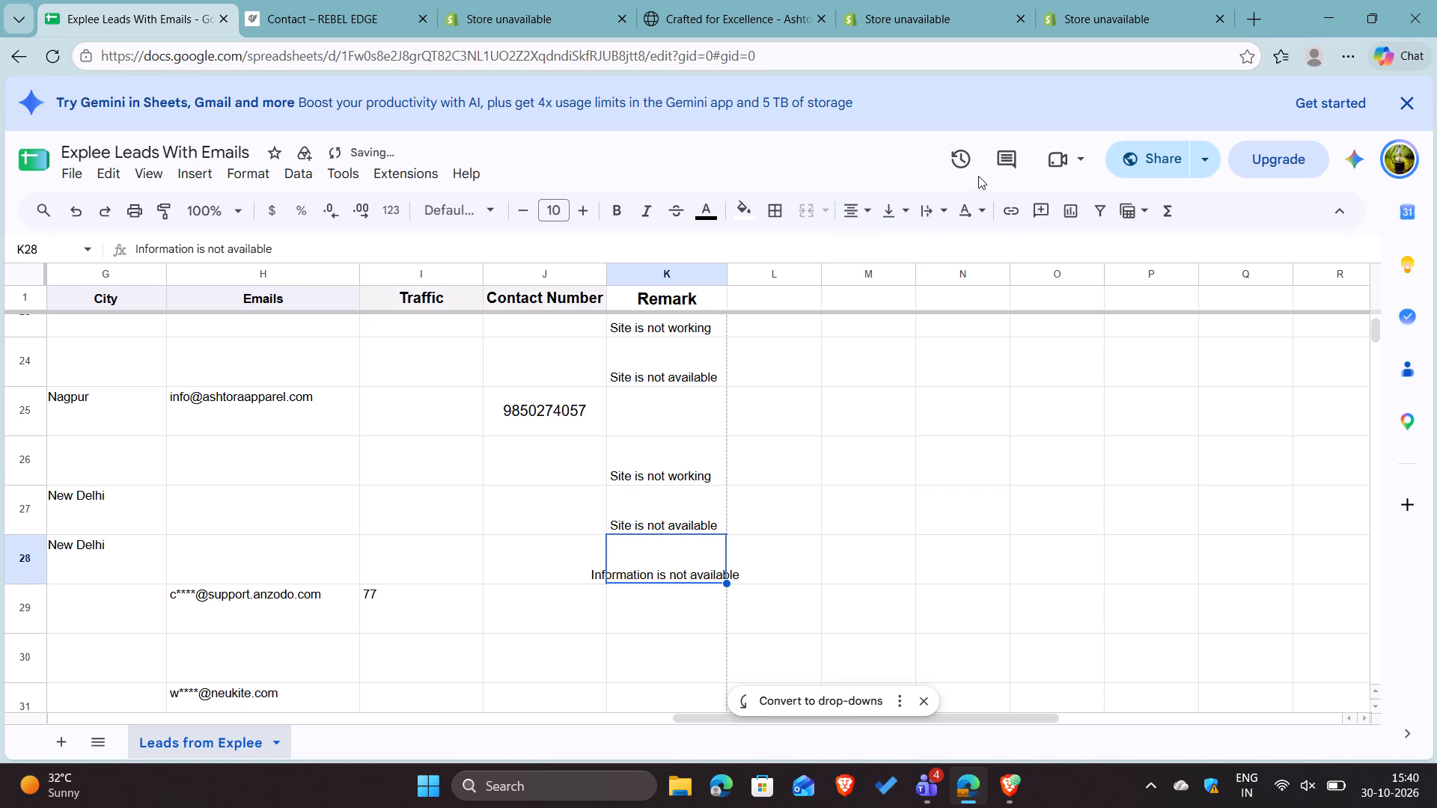
pyautogui.click(942, 214)
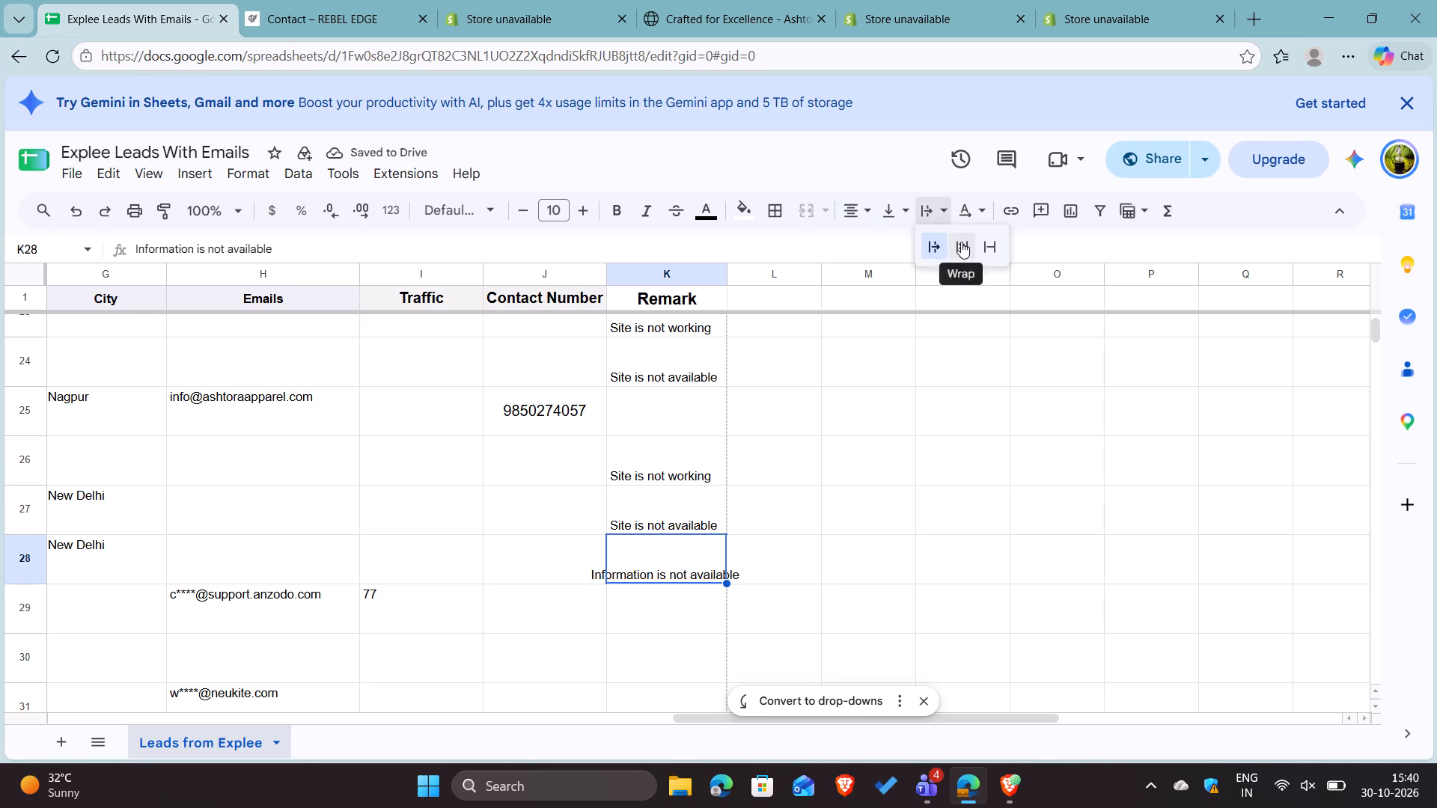
pyautogui.click(961, 242)
pyautogui.click(898, 205)
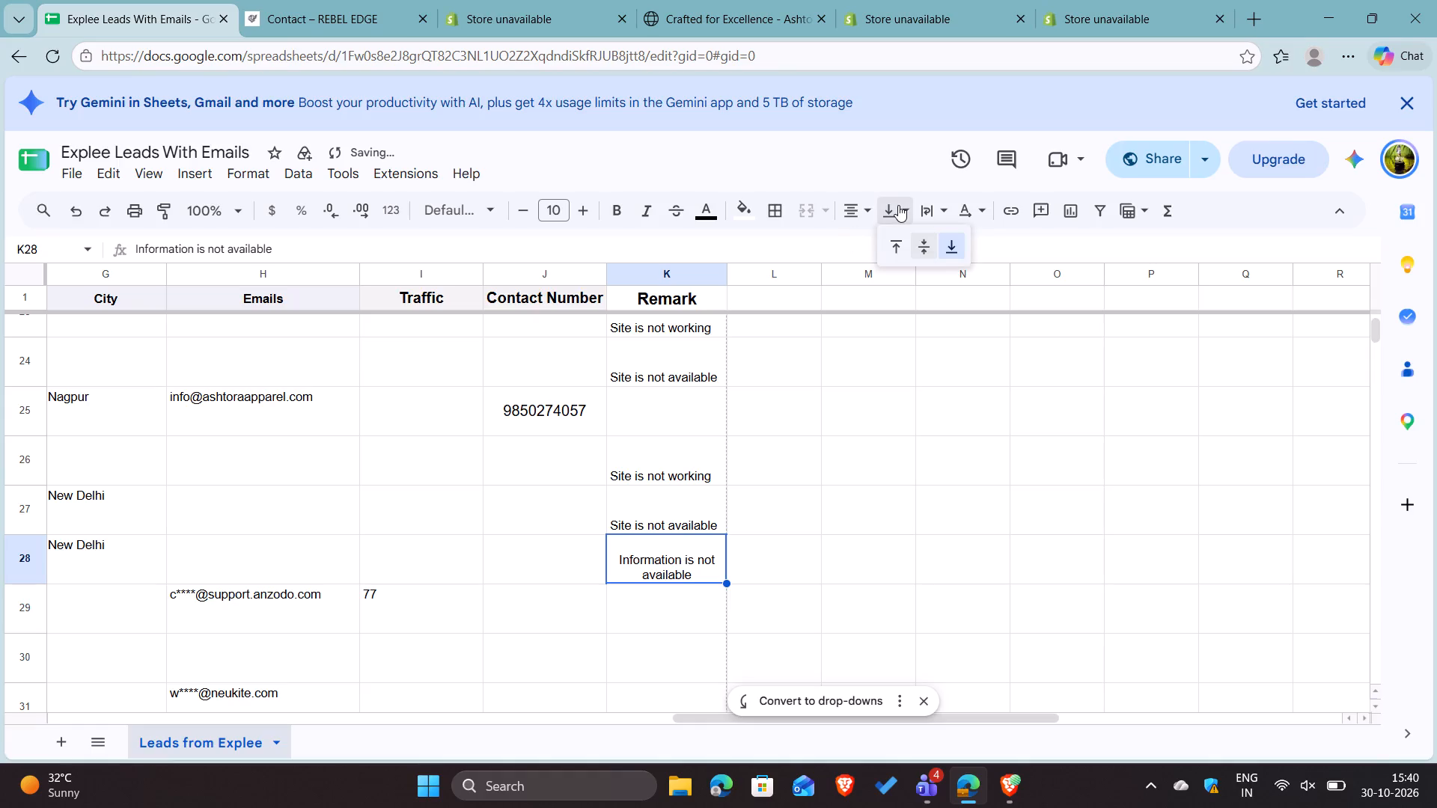
pyautogui.click(870, 468)
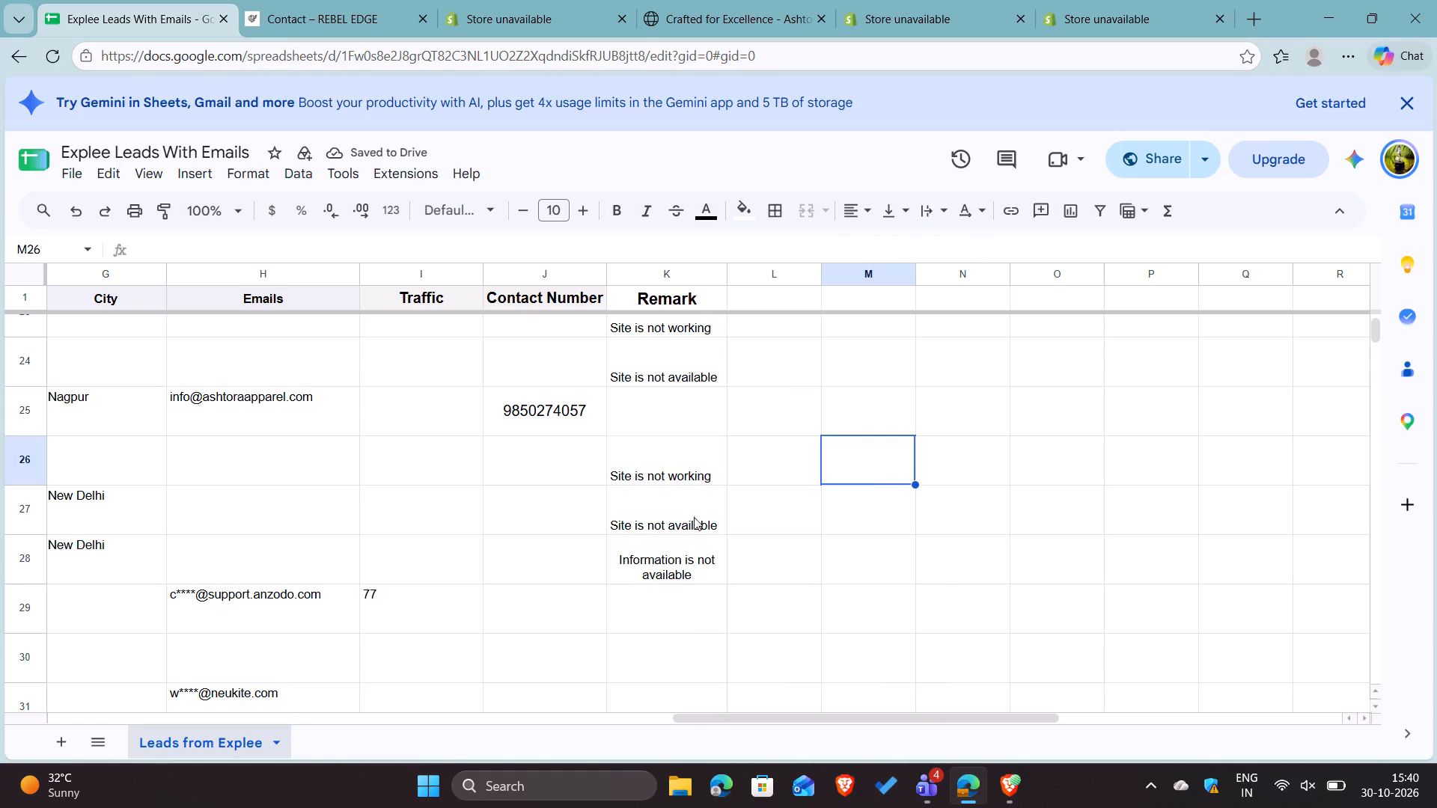
# Format the Remark cells K2:K100 with centered horizontal alignment, wrapped text and middle vertical alignment.
pyautogui.scroll(6, 694, 517)
pyautogui.scroll(-3, 694, 517)
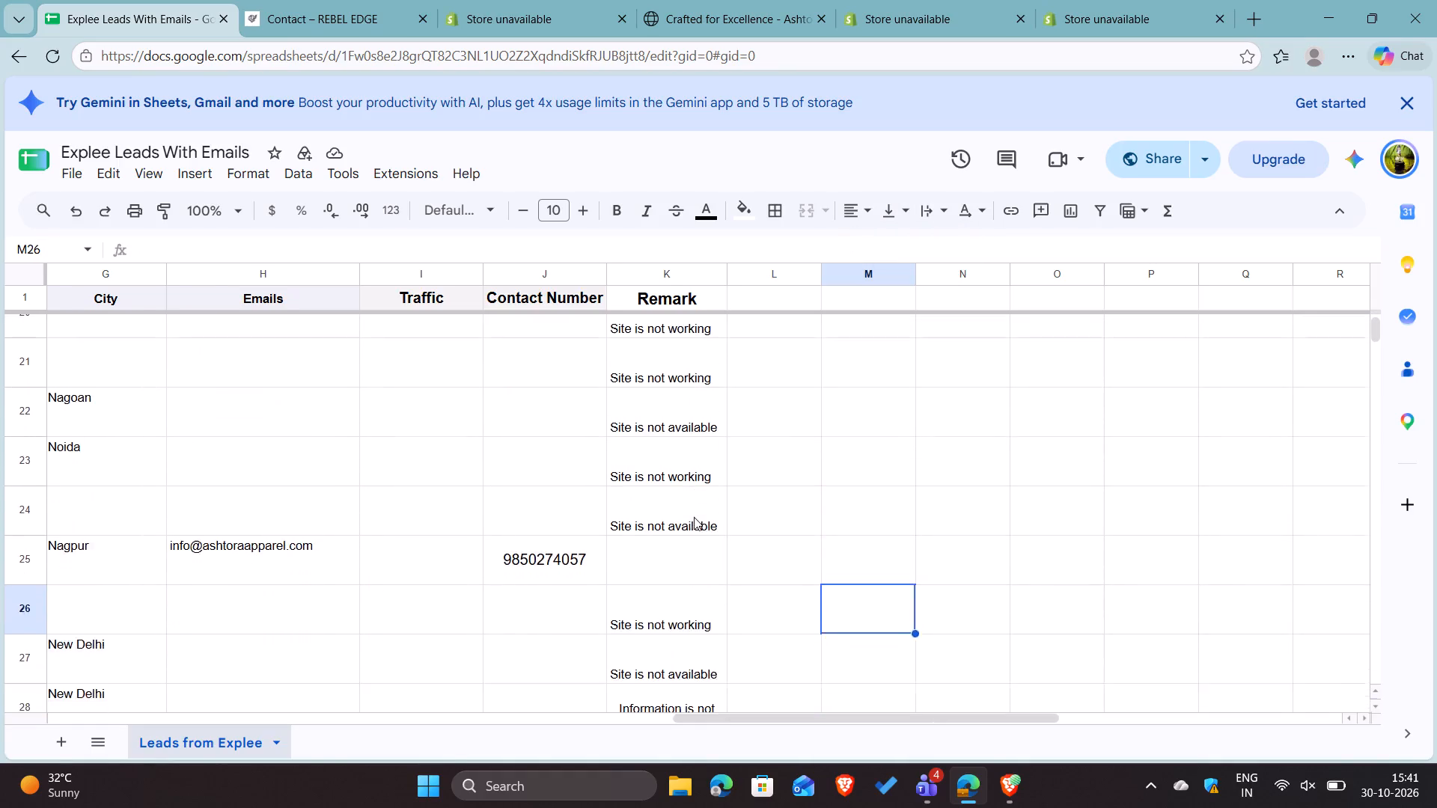
pyautogui.scroll(4, 694, 517)
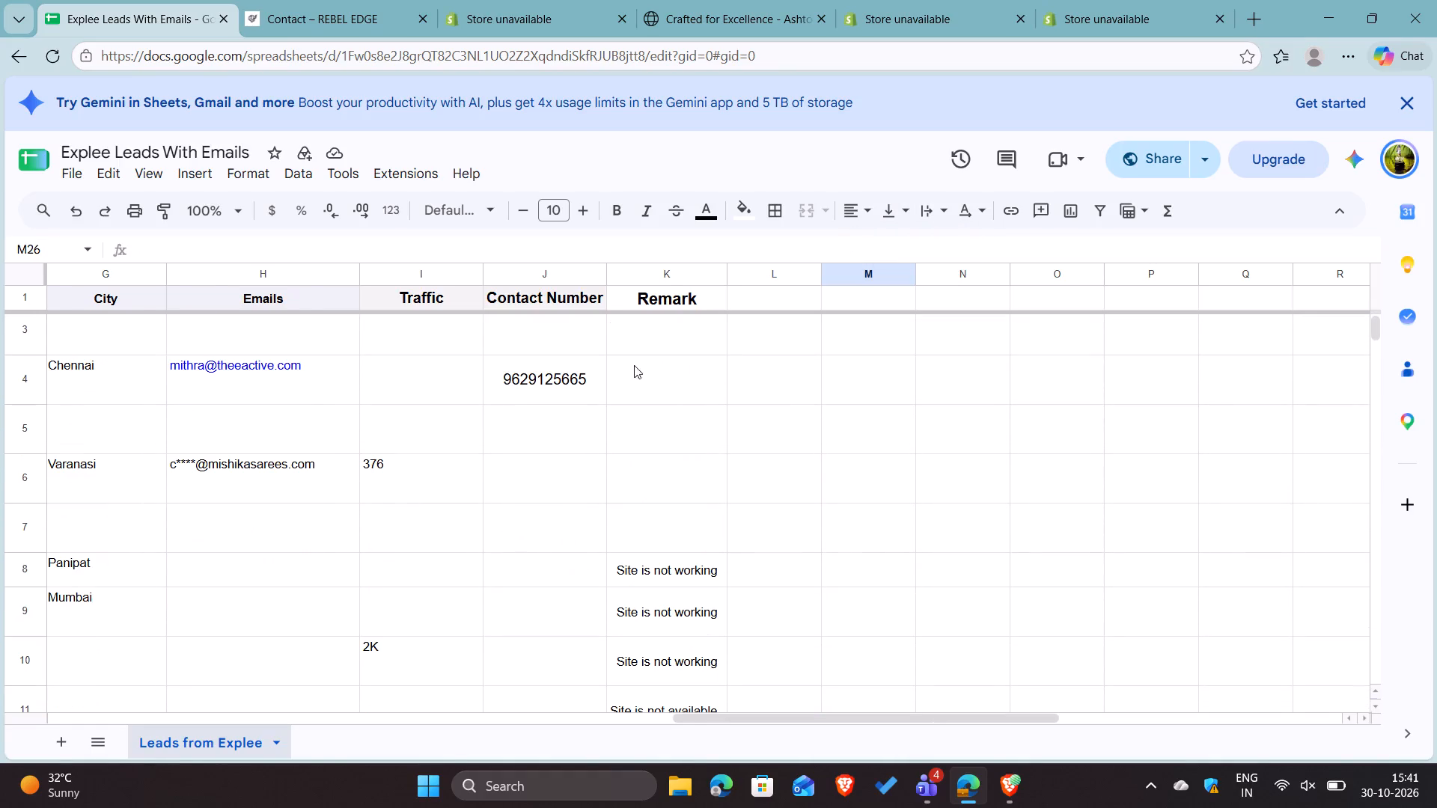
pyautogui.moveTo(618, 337); pyautogui.dragTo(633, 748)
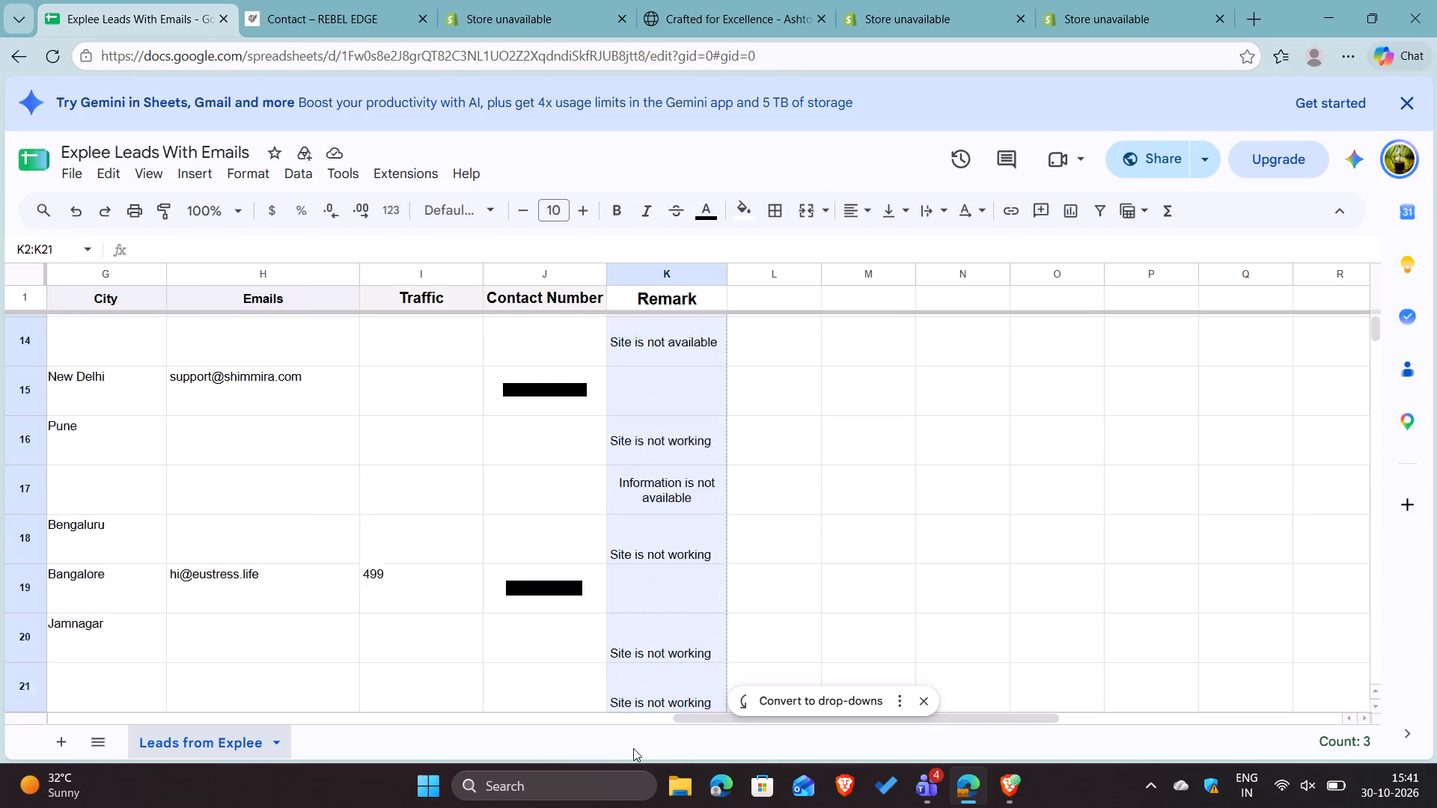
pyautogui.moveTo(633, 748); pyautogui.dragTo(635, 625)
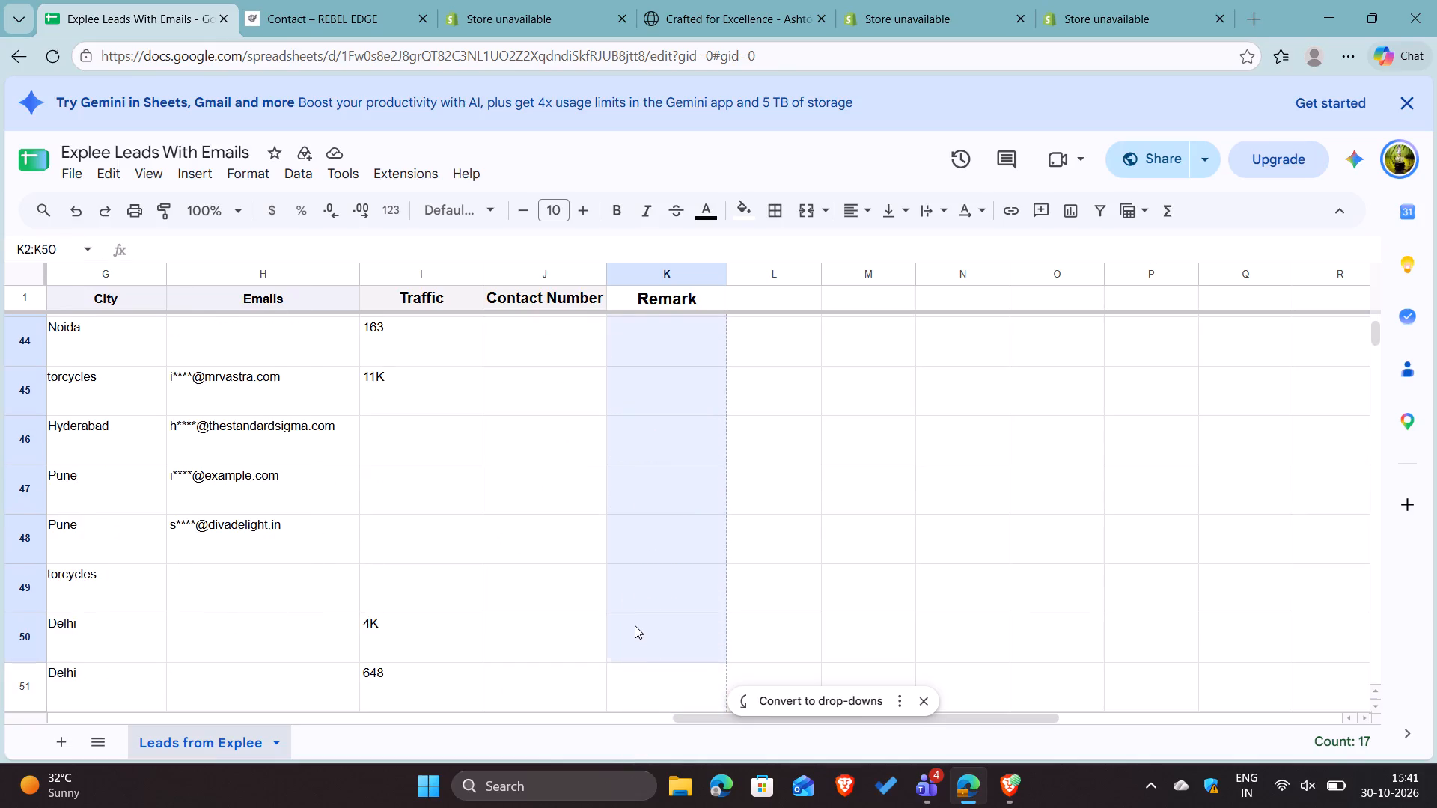
pyautogui.moveTo(635, 625); pyautogui.dragTo(631, 682)
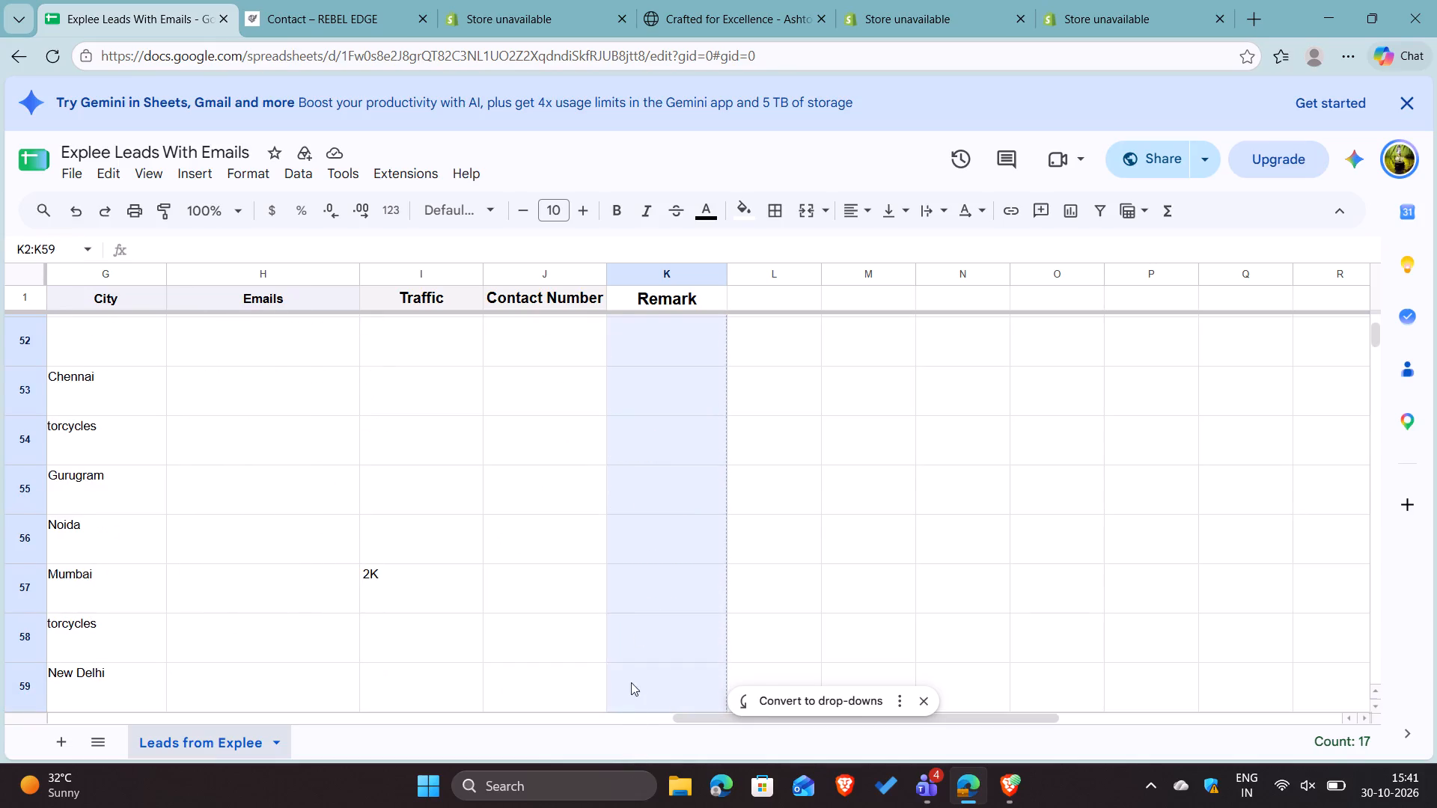
pyautogui.moveTo(631, 682); pyautogui.dragTo(628, 669)
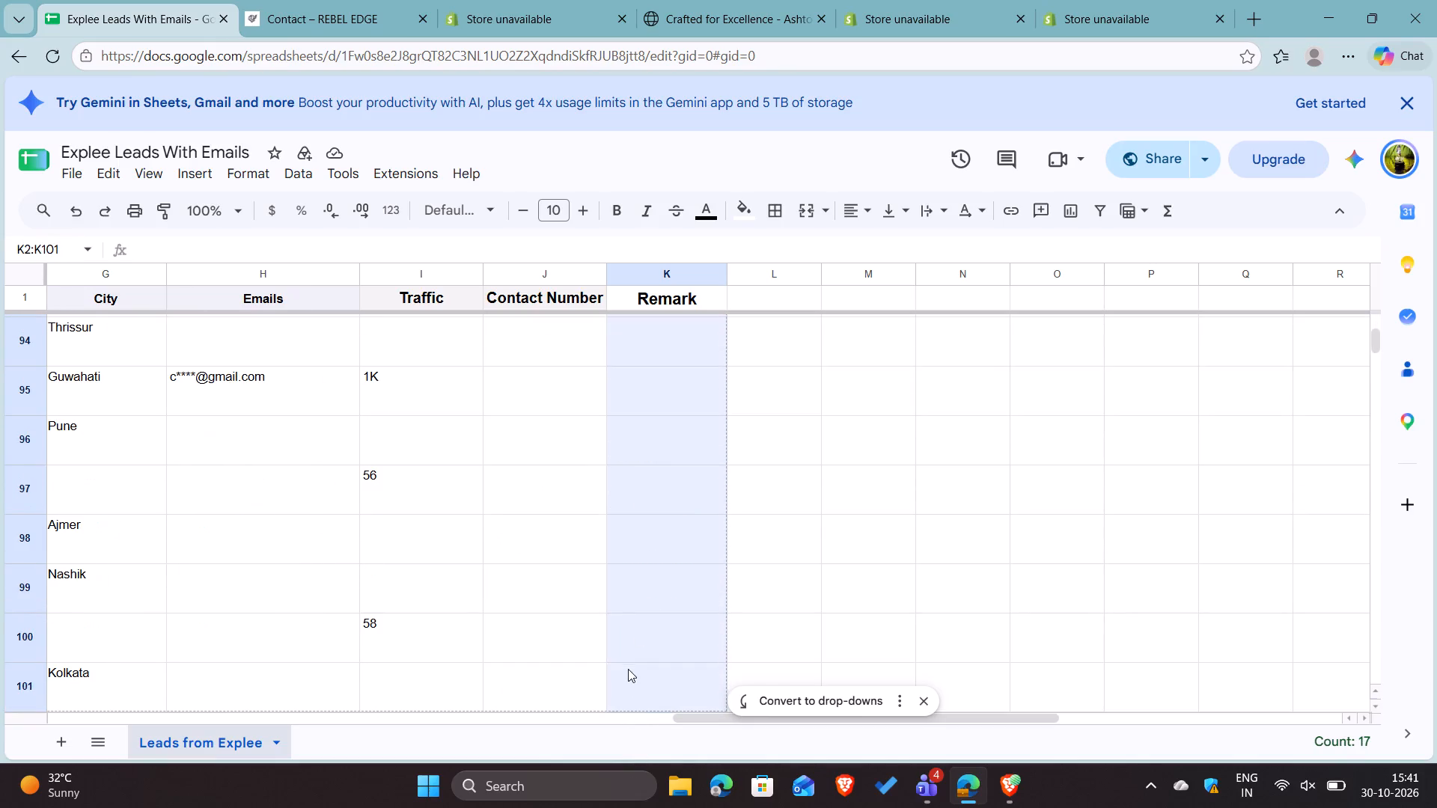
pyautogui.moveTo(628, 669); pyautogui.dragTo(648, 646)
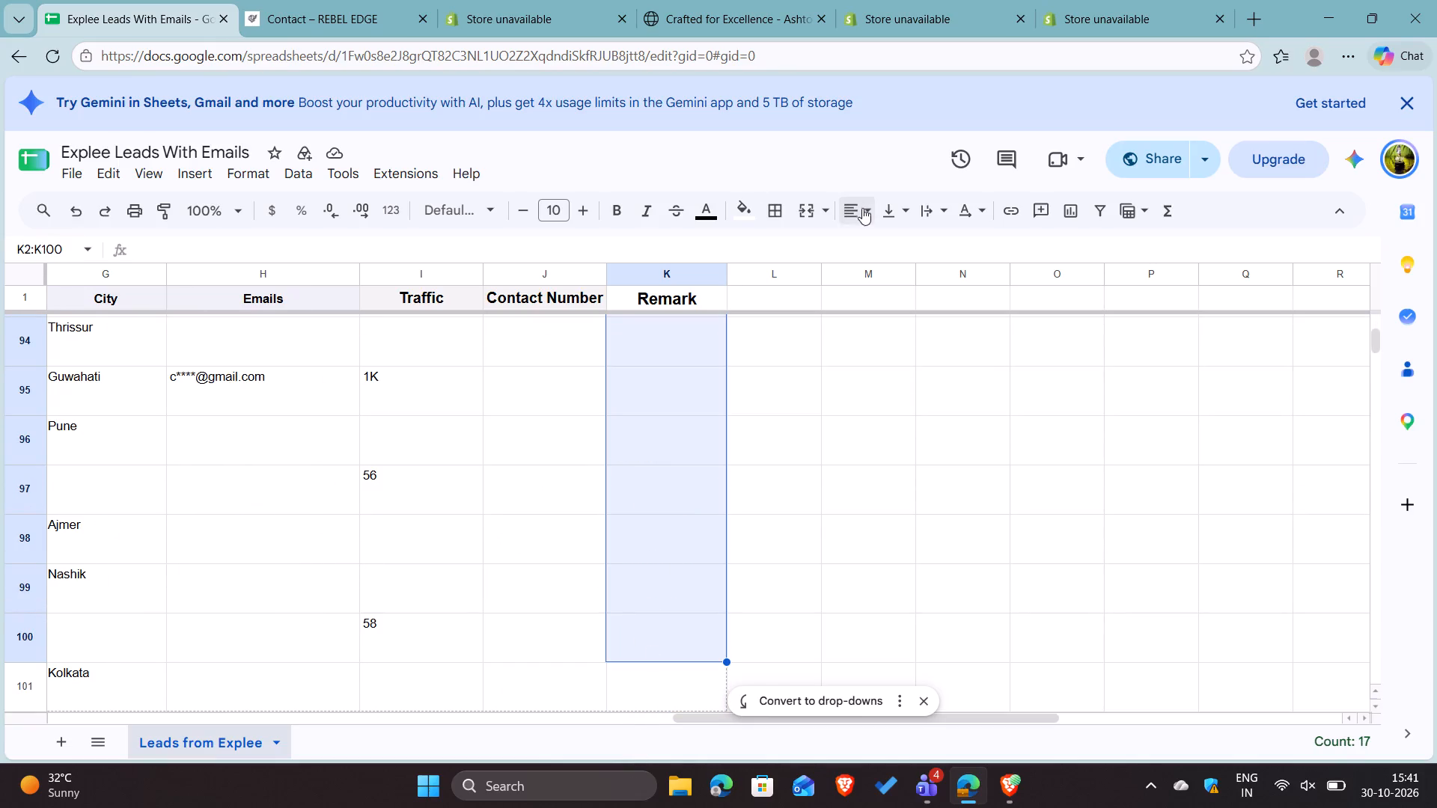
pyautogui.moveTo(862, 209); pyautogui.dragTo(886, 236)
pyautogui.click(886, 236)
pyautogui.click(944, 212)
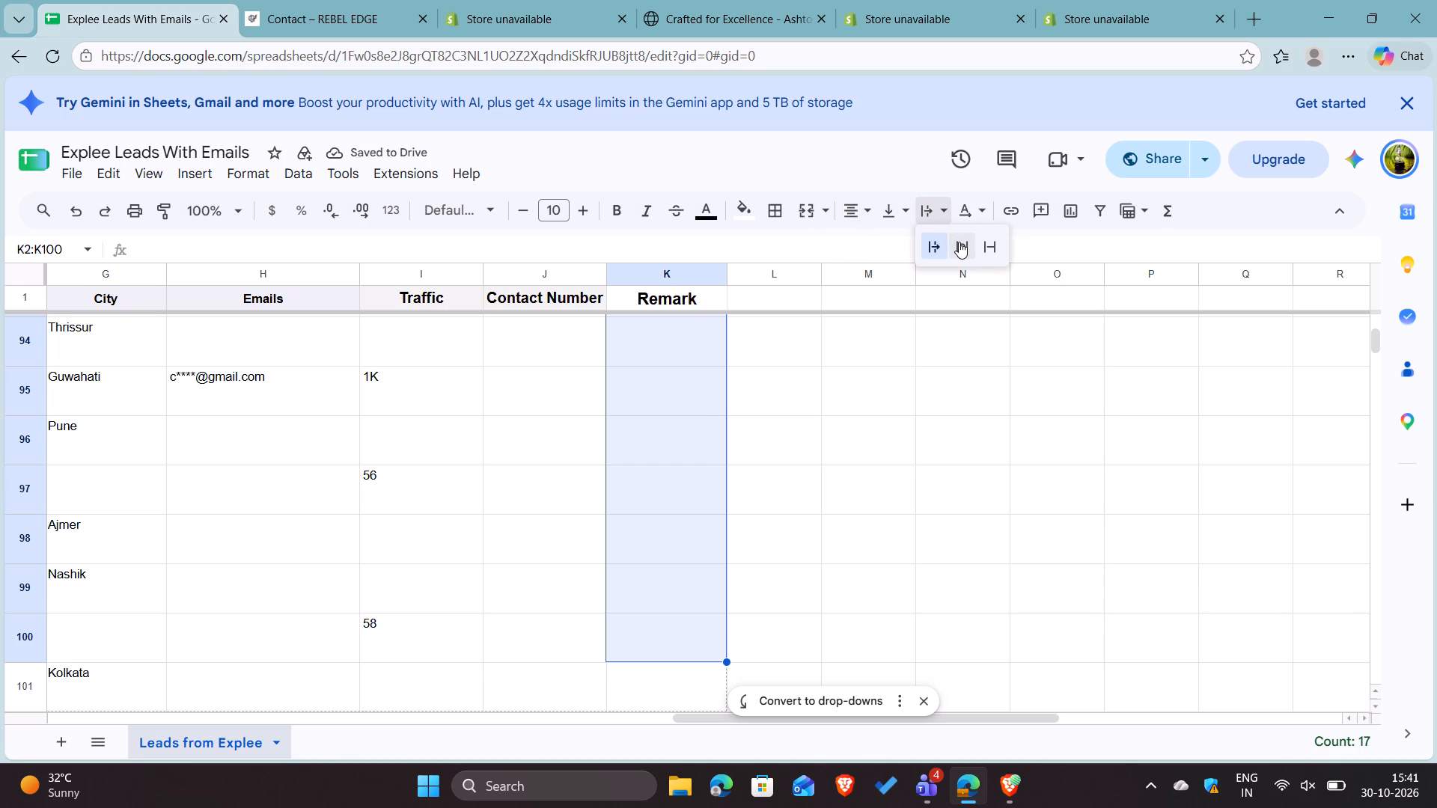
pyautogui.click(959, 242)
pyautogui.click(908, 209)
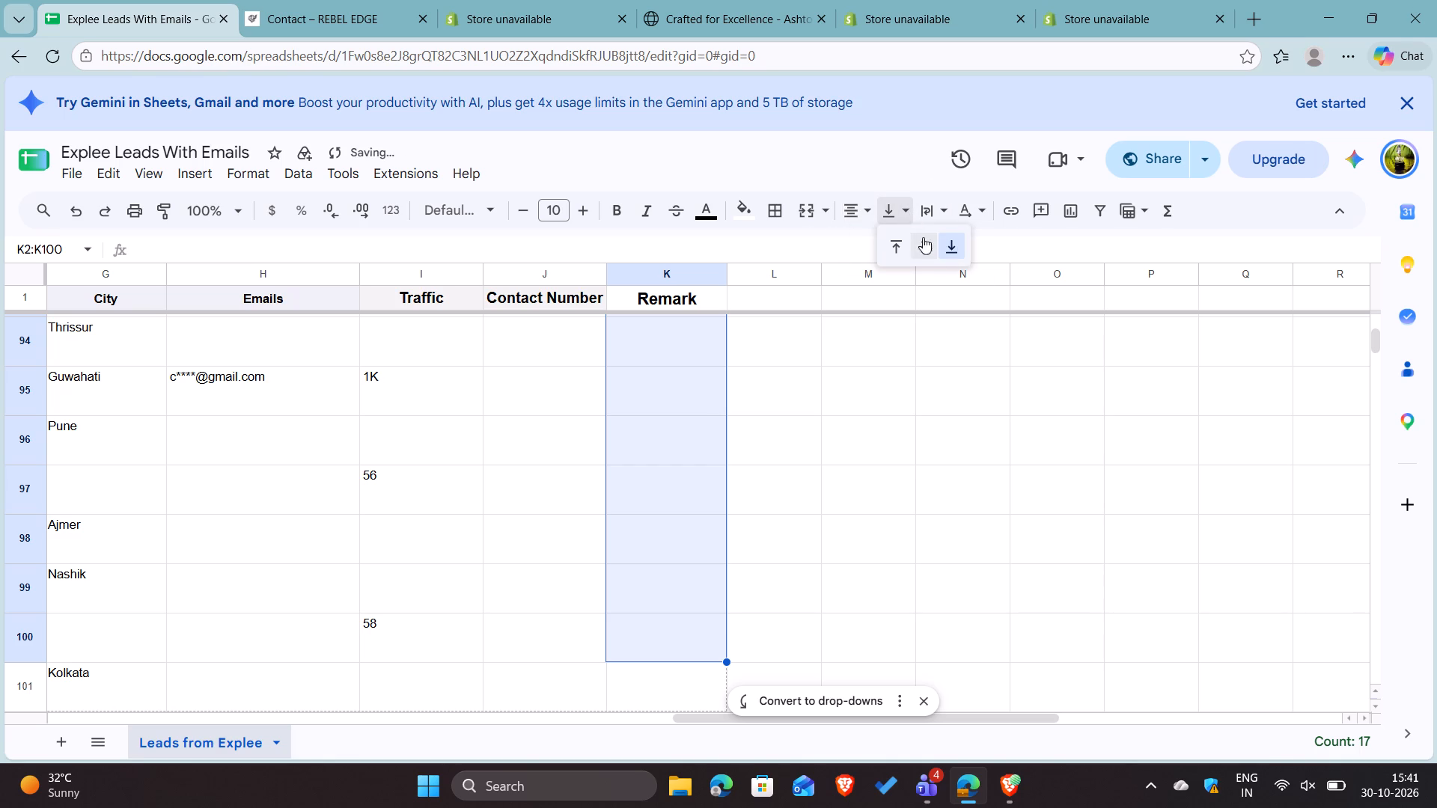
pyautogui.click(927, 249)
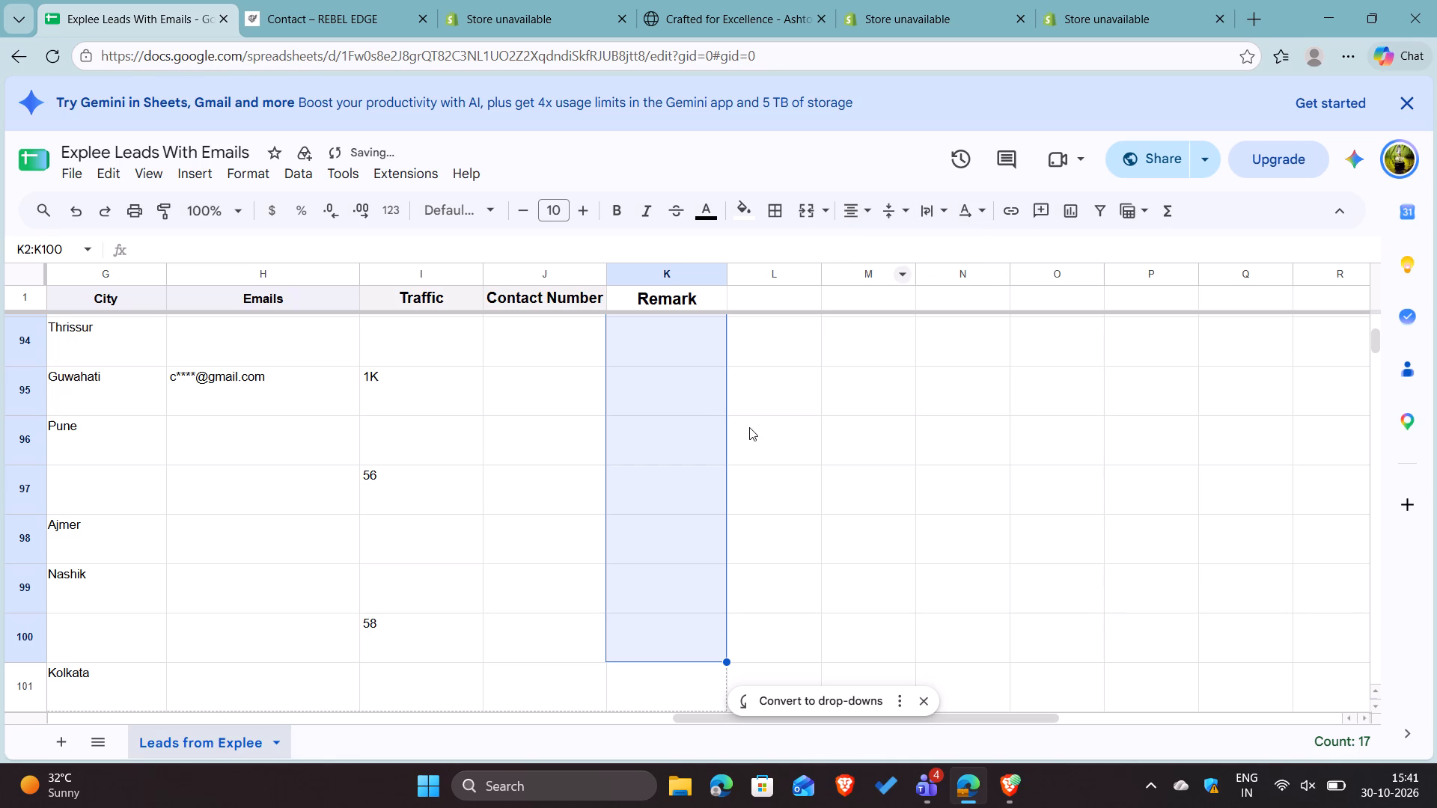
pyautogui.click(749, 427)
# Open Anzodo's site anzodo.com from the Domain column in row 29.
pyautogui.scroll(12, 749, 427)
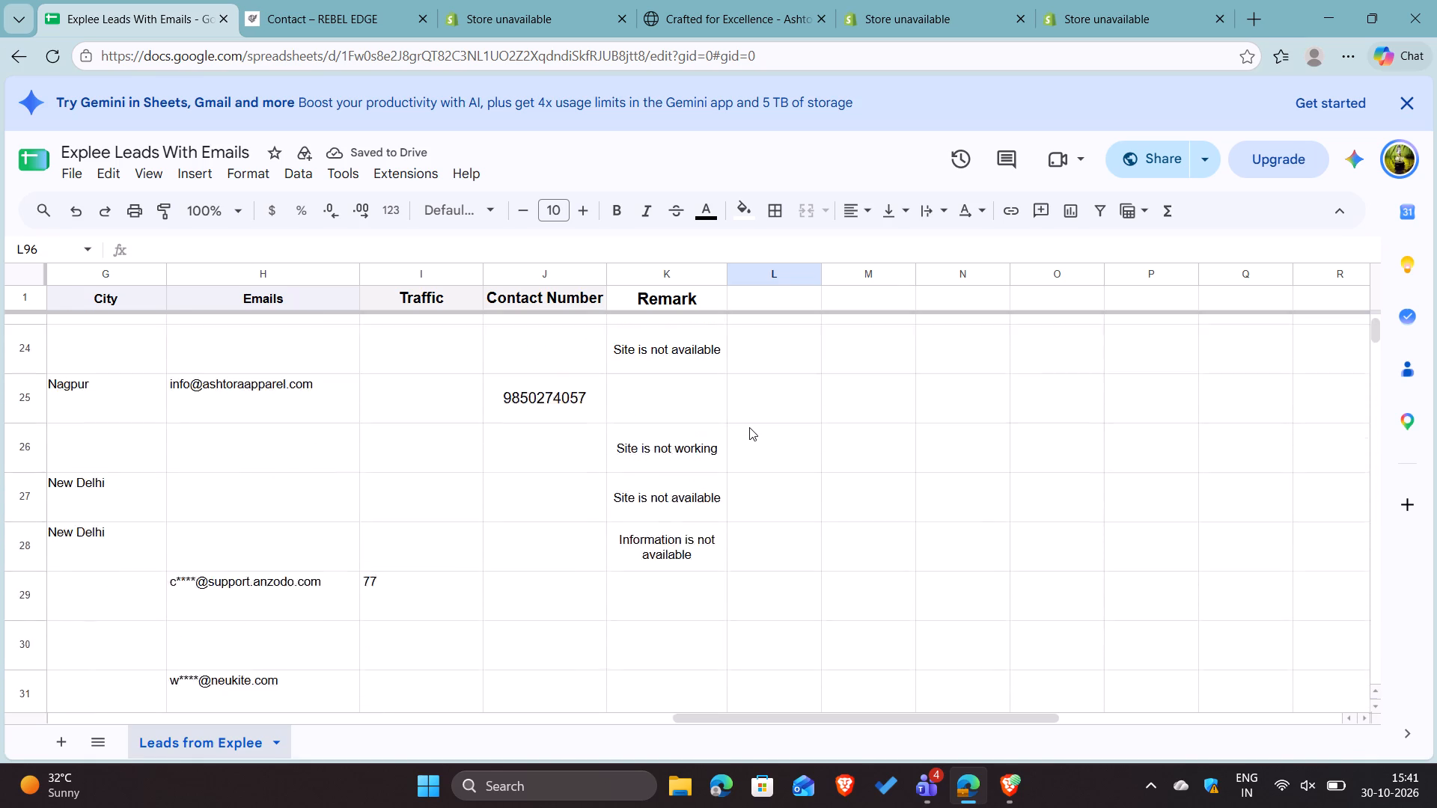
pyautogui.hscroll(7, 749, 427)
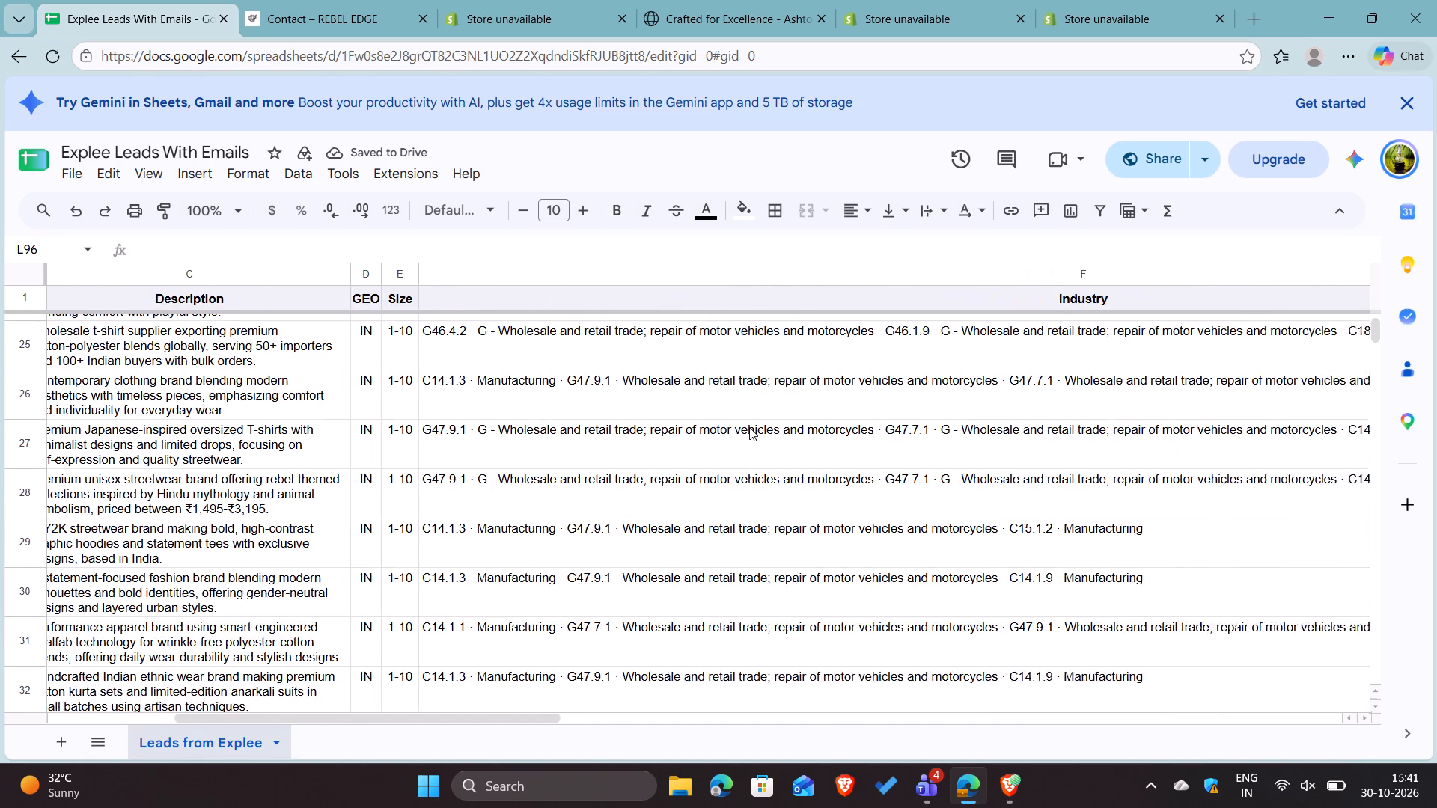
pyautogui.hscroll(1, 749, 427)
pyautogui.hscroll(-11, 749, 427)
pyautogui.hscroll(2, 749, 427)
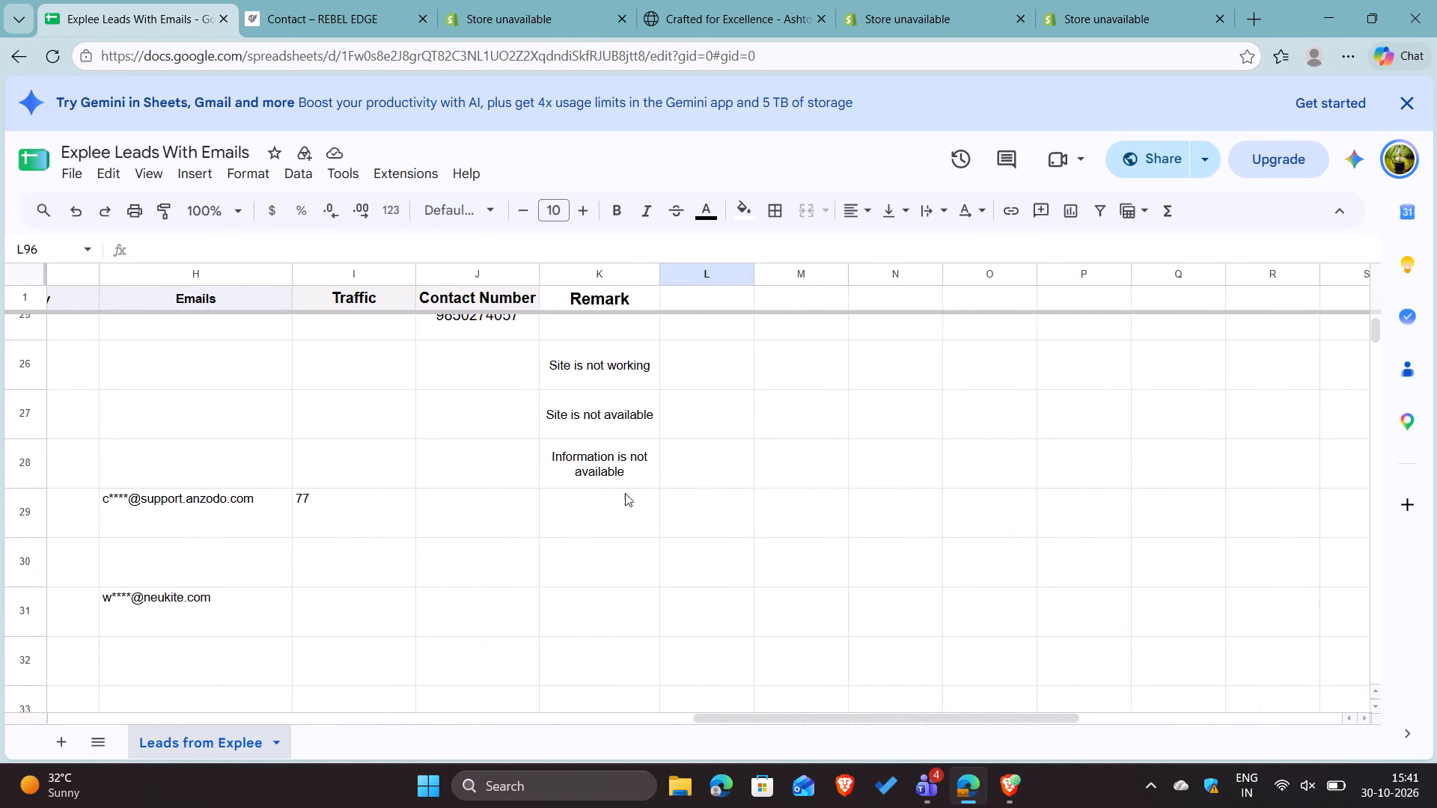
pyautogui.click(626, 465)
pyautogui.hscroll(7, 624, 474)
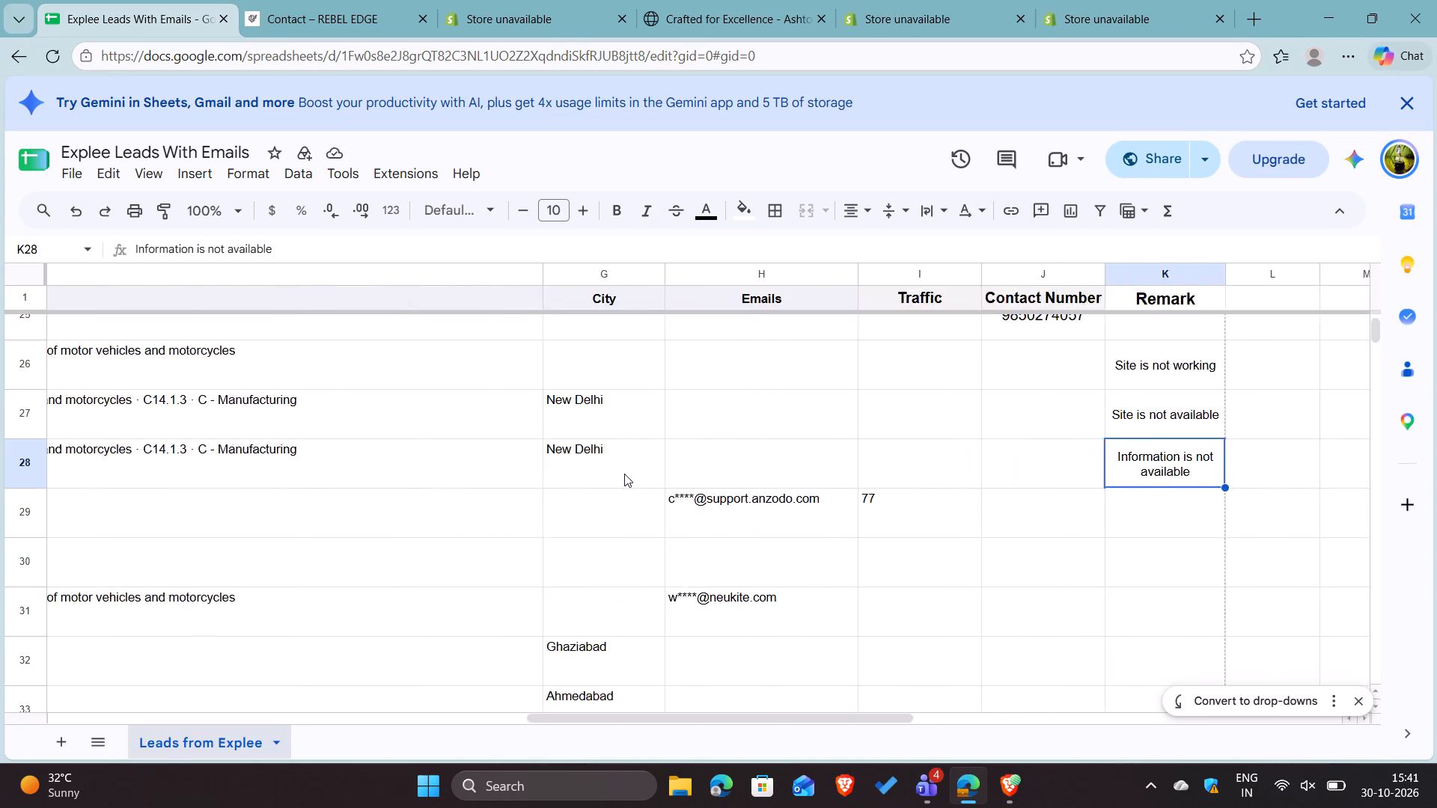
pyautogui.hscroll(3, 624, 474)
pyautogui.click(403, 493)
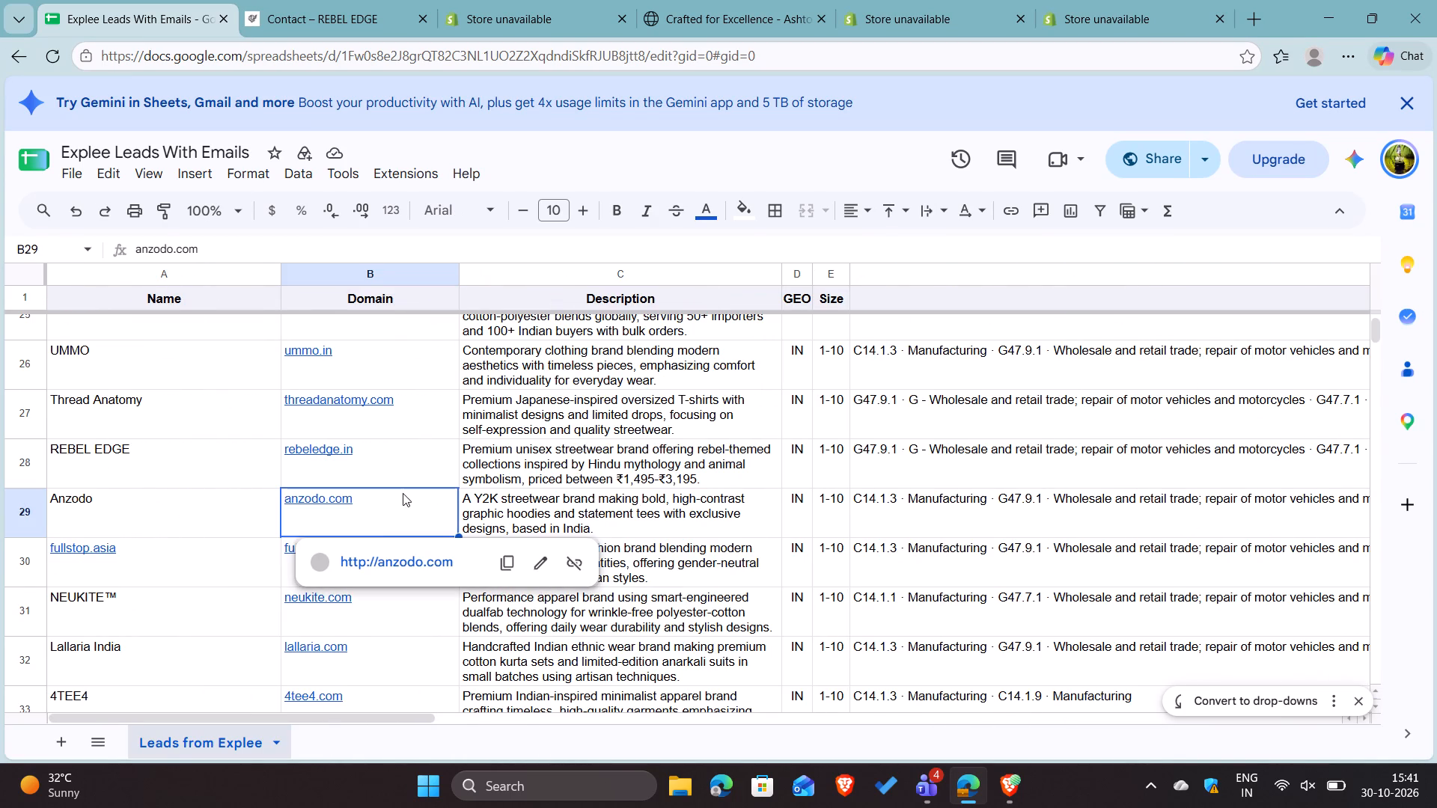
pyautogui.click(387, 560)
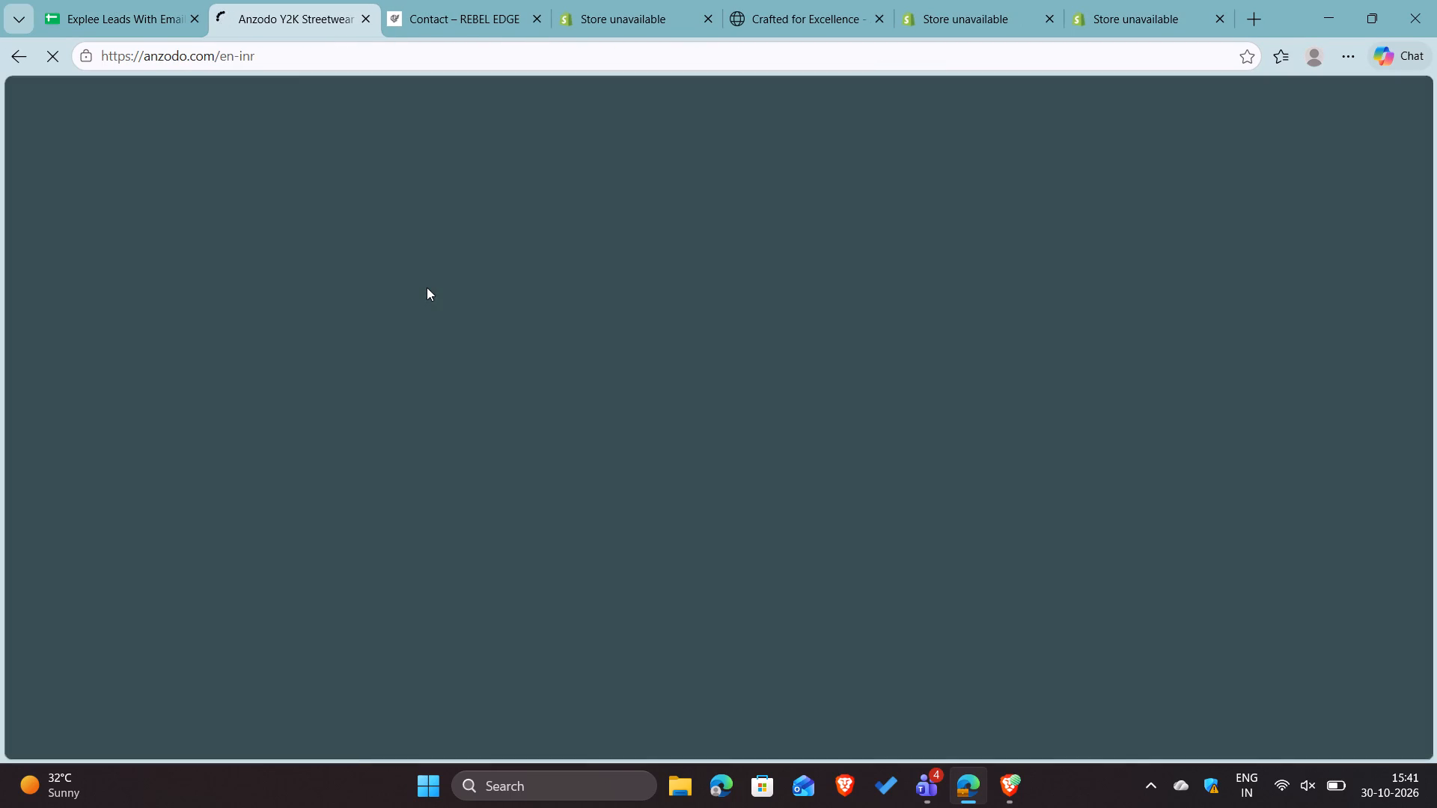
# Examine the Anzodo home page, its footer and the Contact page for an email or phone number.
pyautogui.scroll(-12, 551, 443)
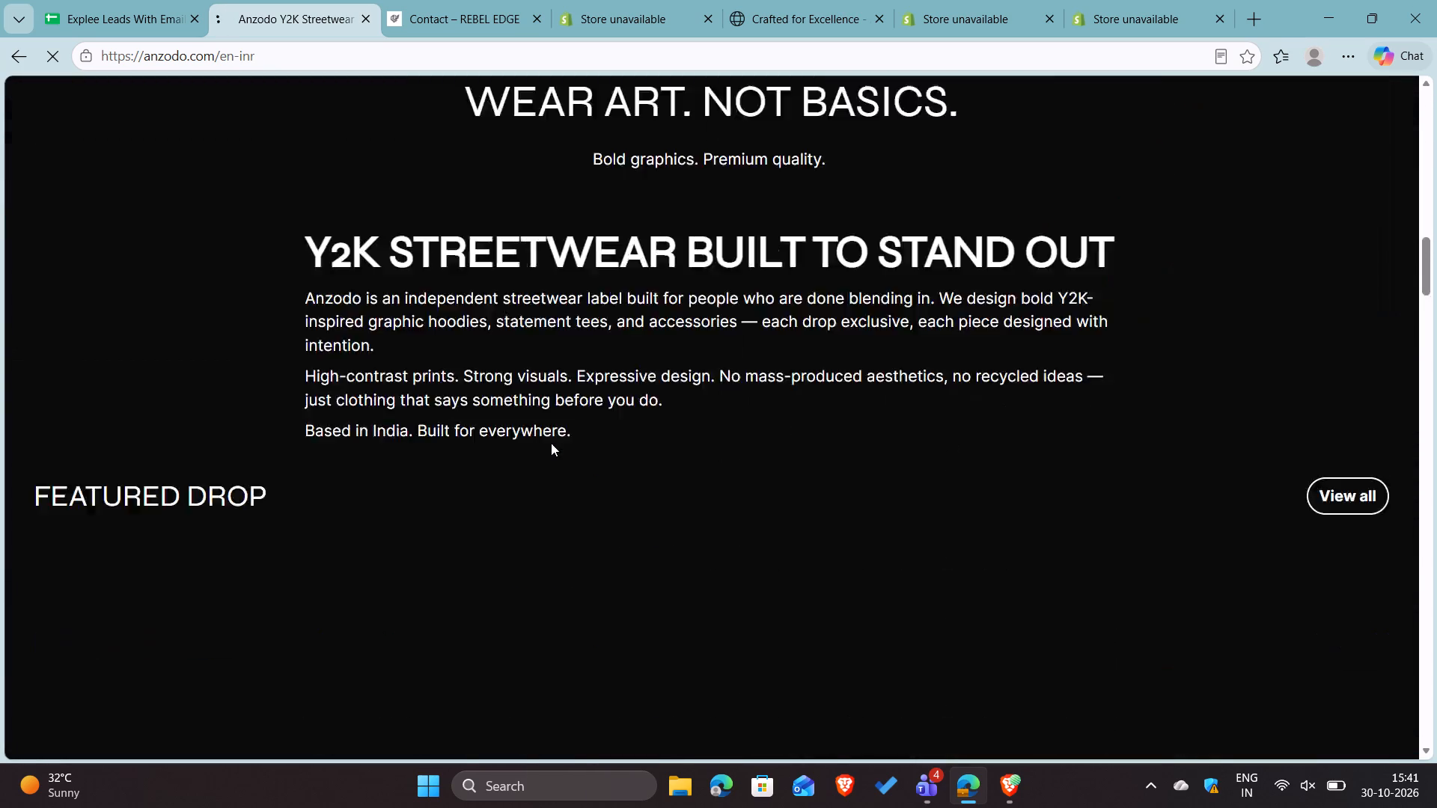
pyautogui.scroll(-18, 551, 443)
pyautogui.scroll(-3, 551, 443)
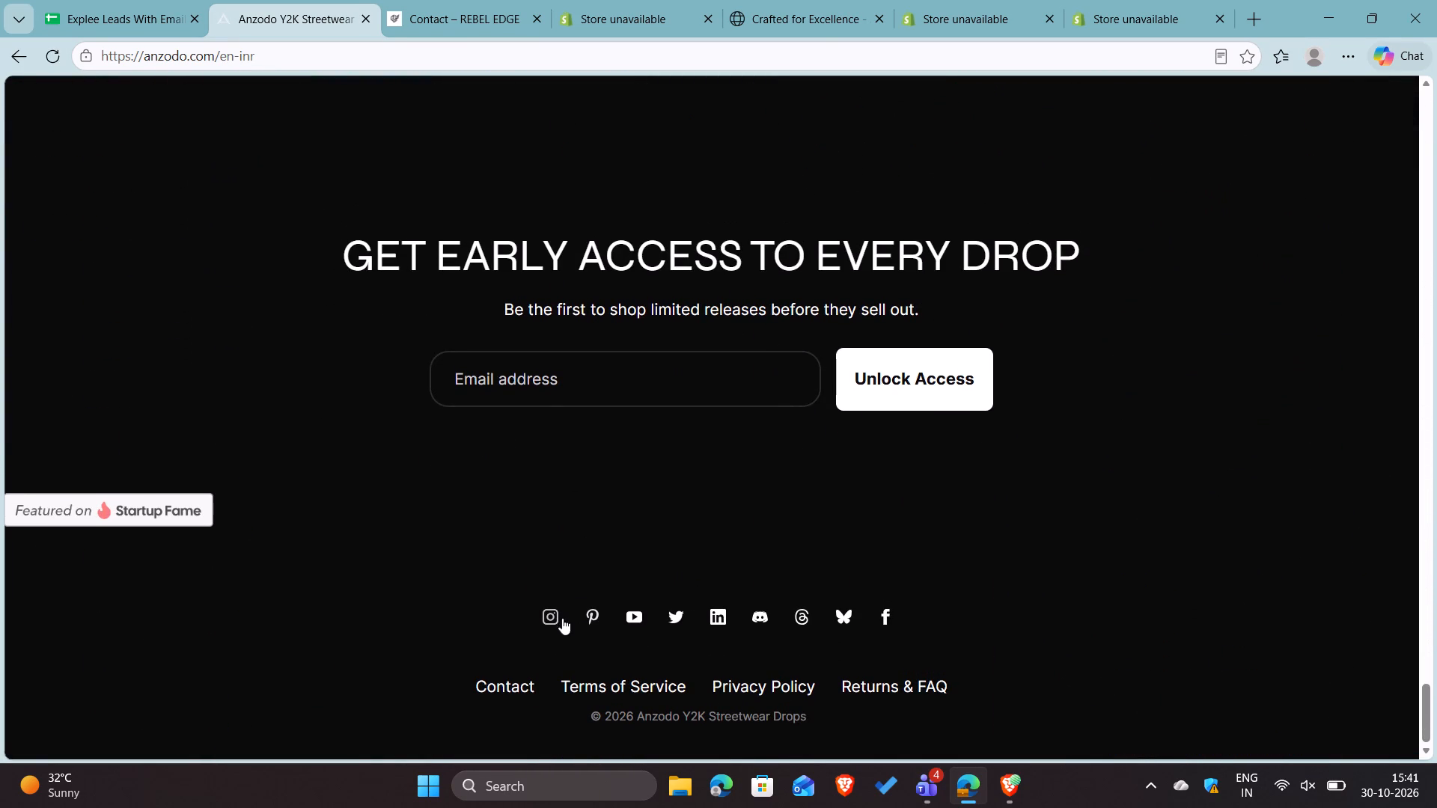
pyautogui.scroll(6, 695, 485)
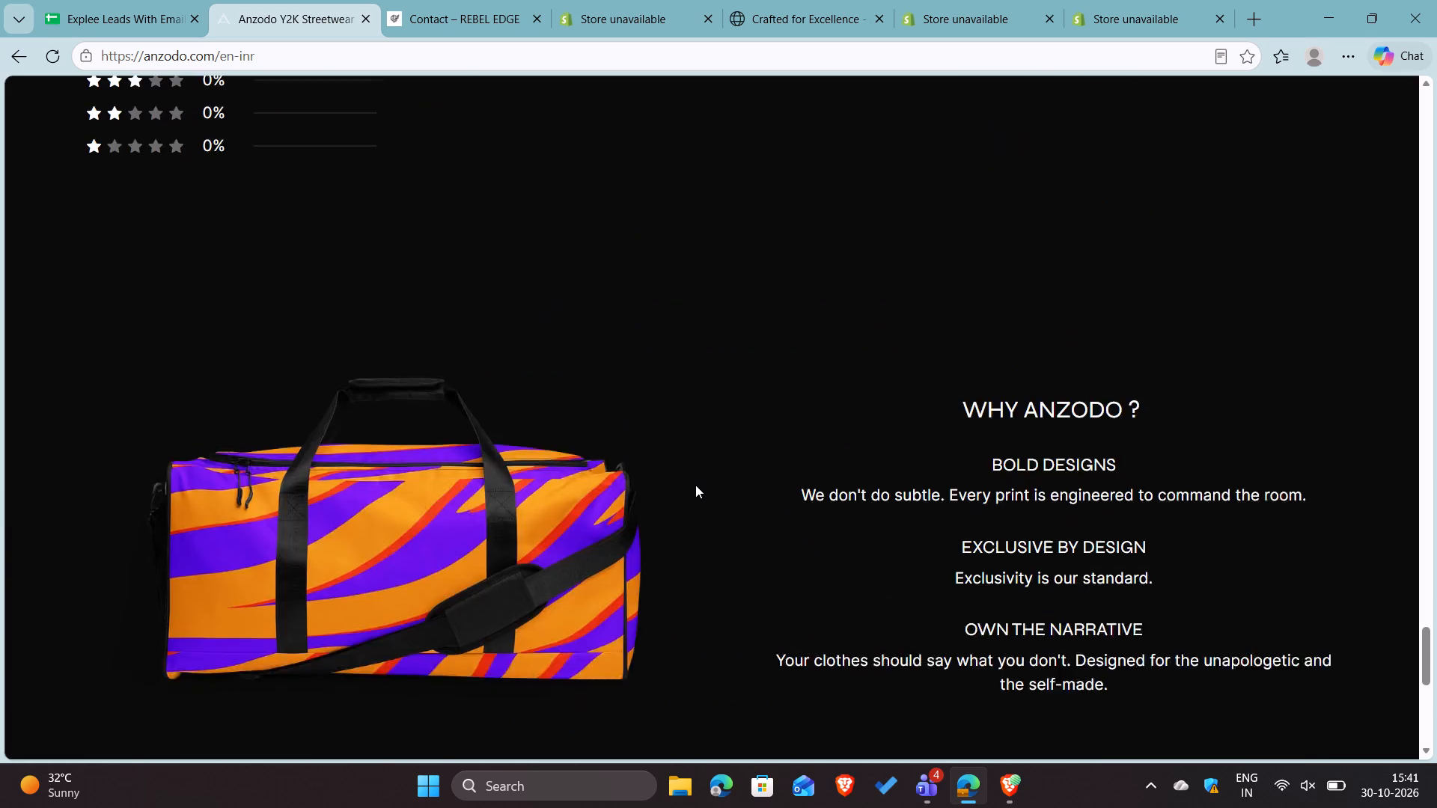
pyautogui.scroll(-10, 695, 485)
pyautogui.click(504, 680)
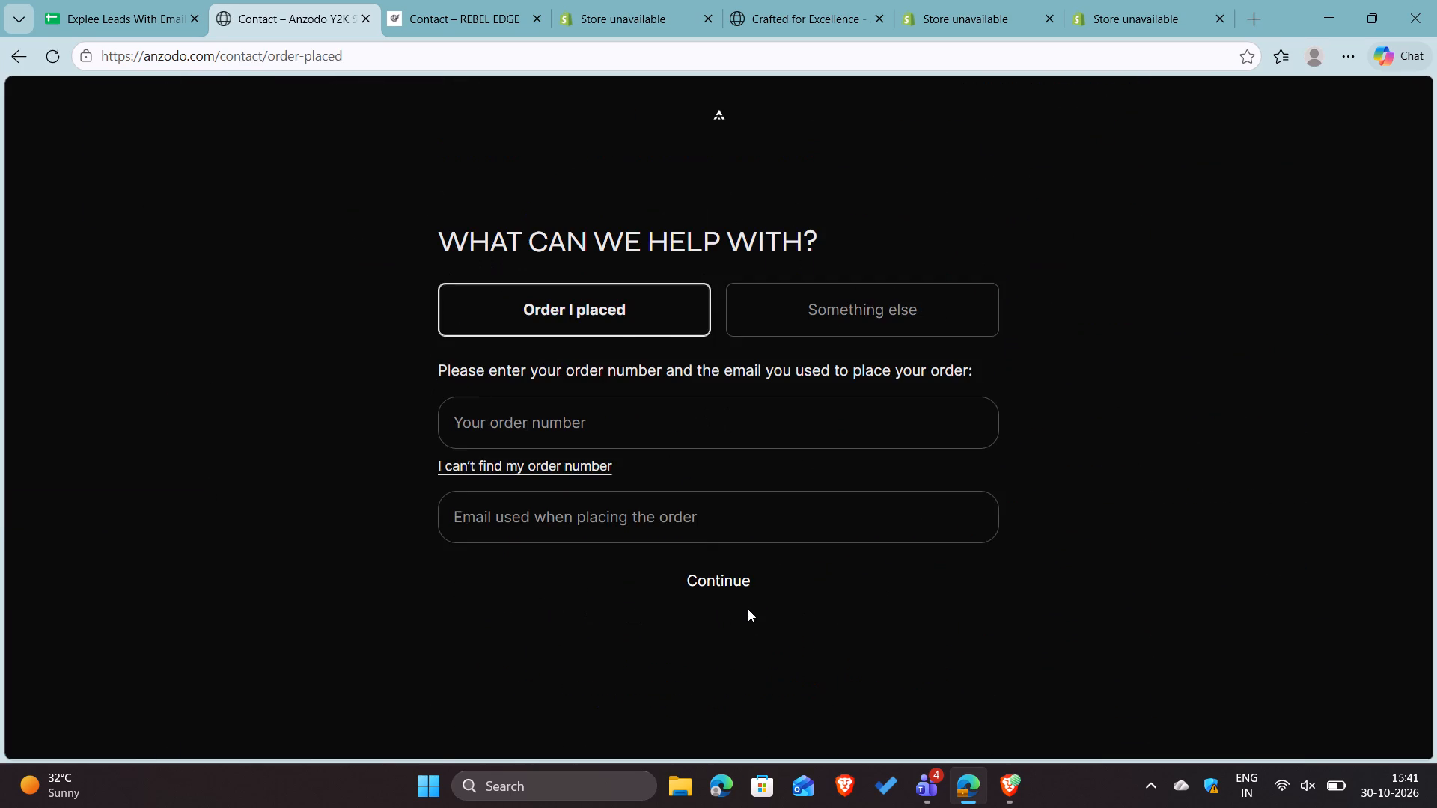
pyautogui.scroll(-5, 748, 609)
# Enter the remark "Information is not available" for Anzodo in cell K29 of the leads spreadsheet.
pyautogui.click(148, 0)
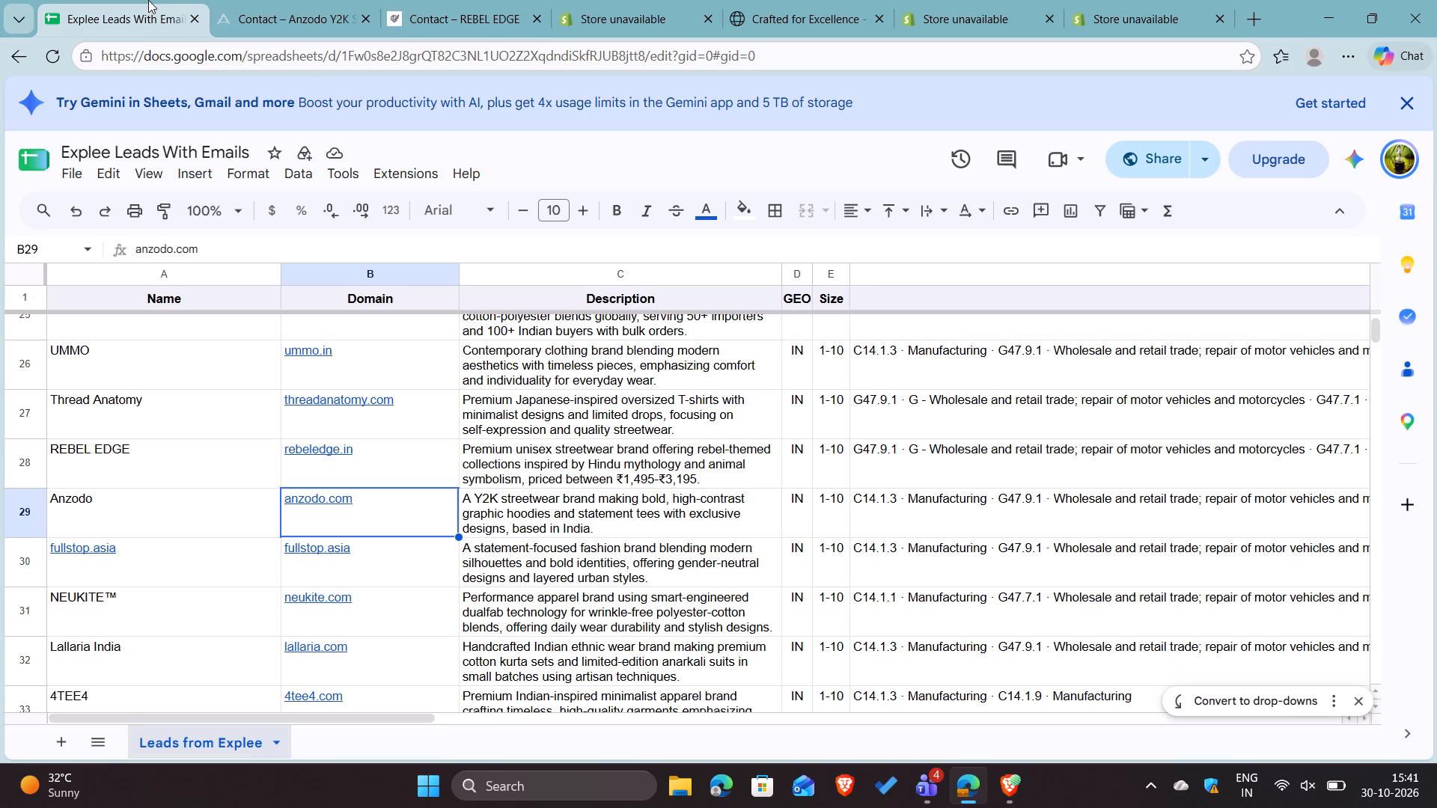
pyautogui.hscroll(-10, 715, 503)
pyautogui.hscroll(1, 715, 503)
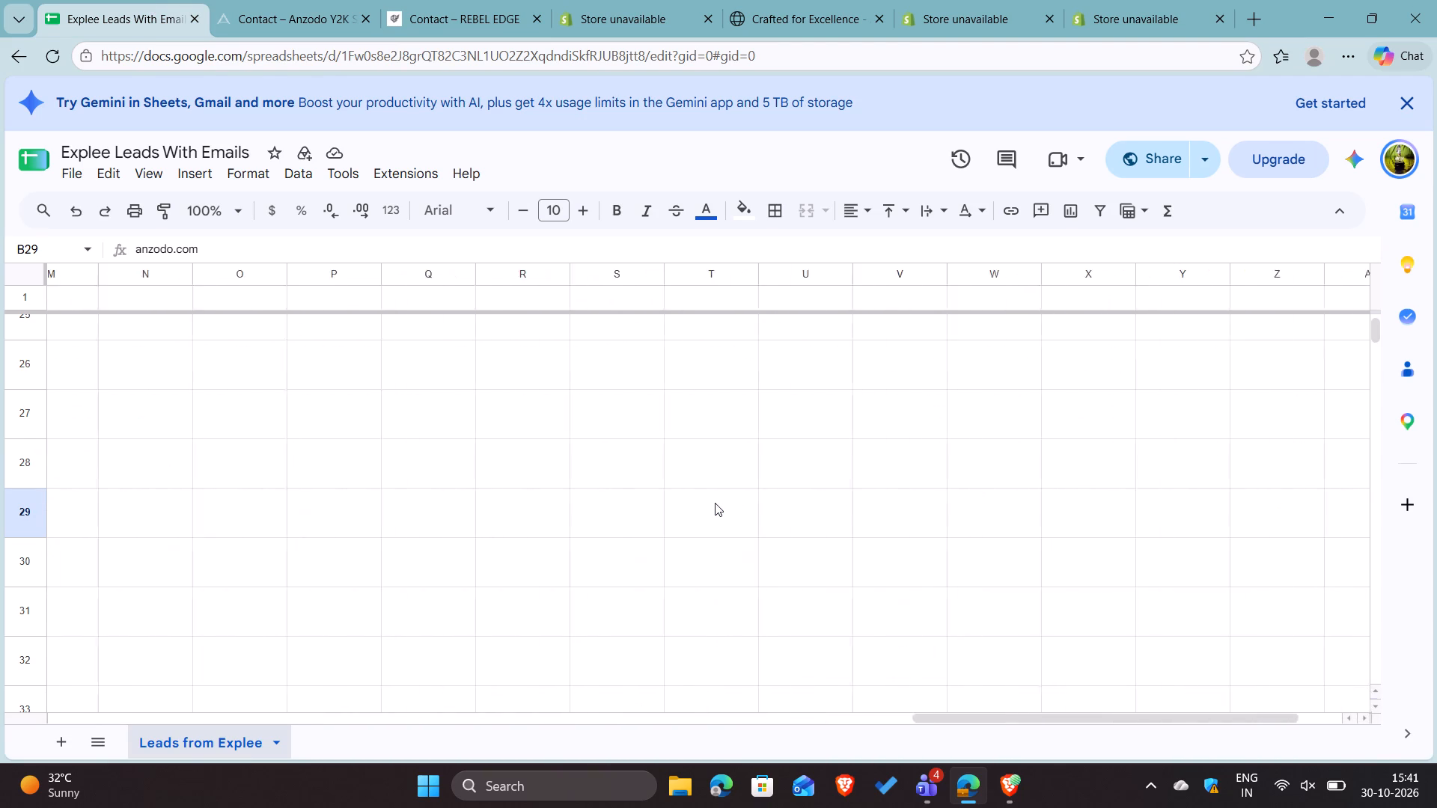
pyautogui.hscroll(4, 715, 503)
pyautogui.doubleClick(463, 502)
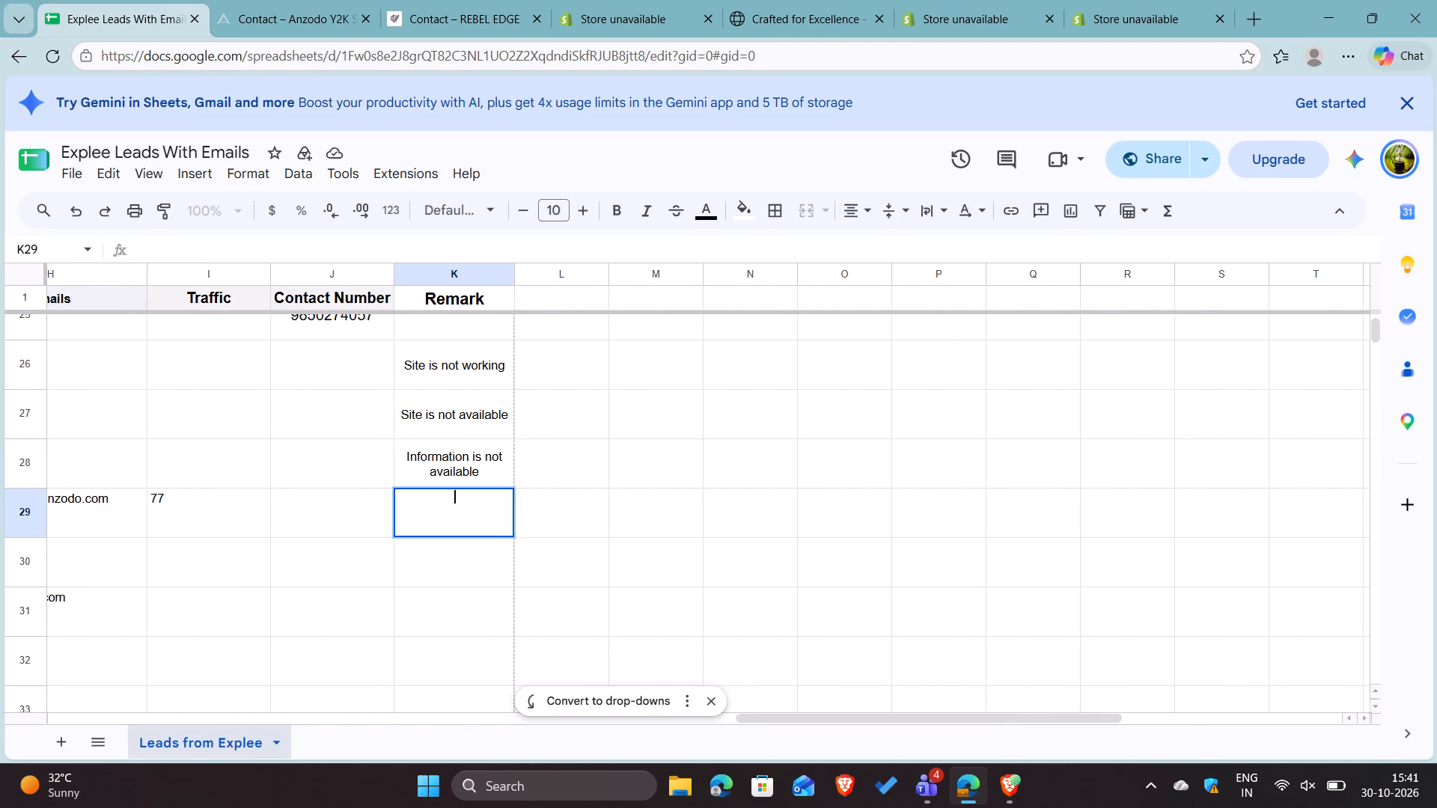
pyautogui.hotkey('ctrl', 'v')
pyautogui.click(448, 548)
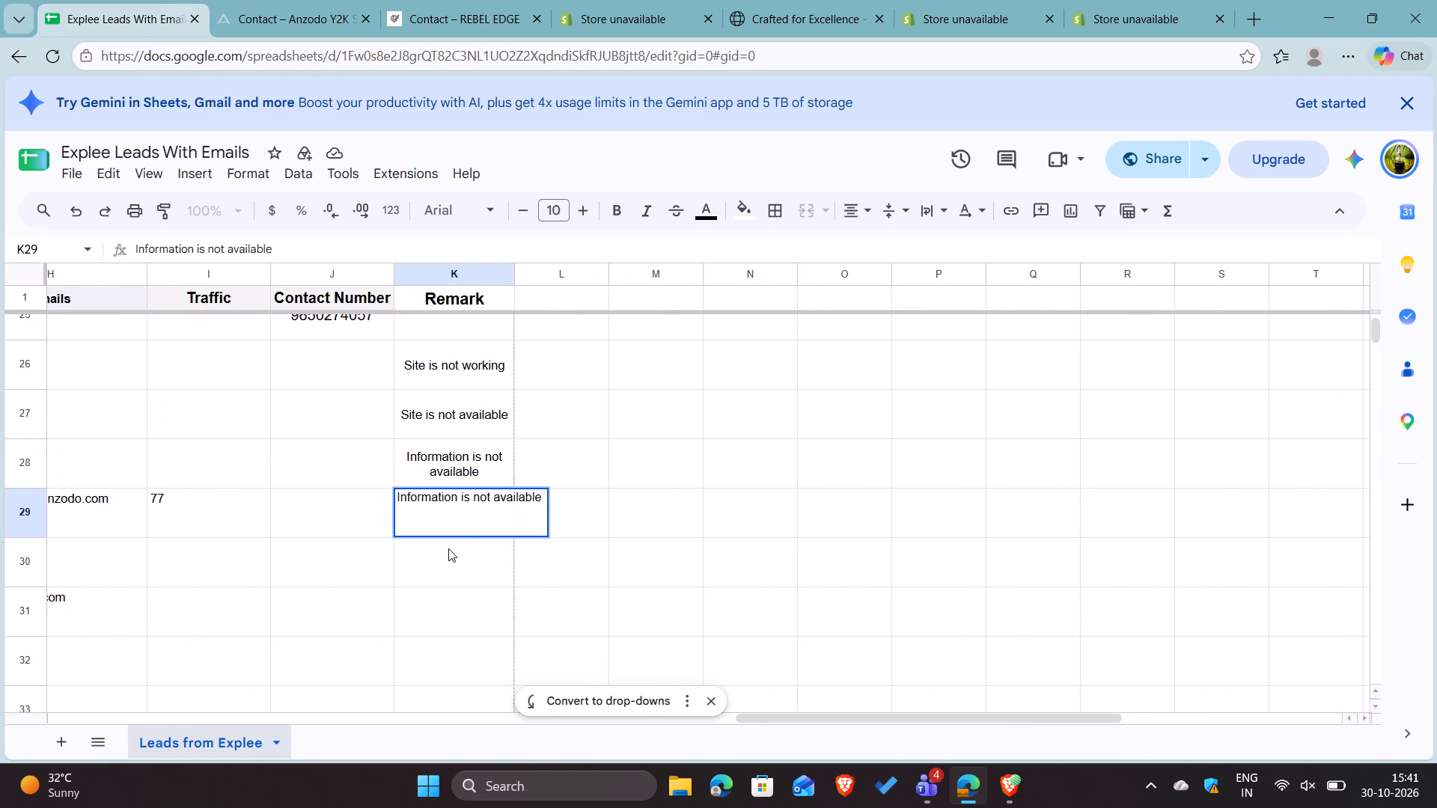
# Open fullstop.asia from the Domain column in row 30 and check the site for contact information.
pyautogui.hscroll(5, 463, 574)
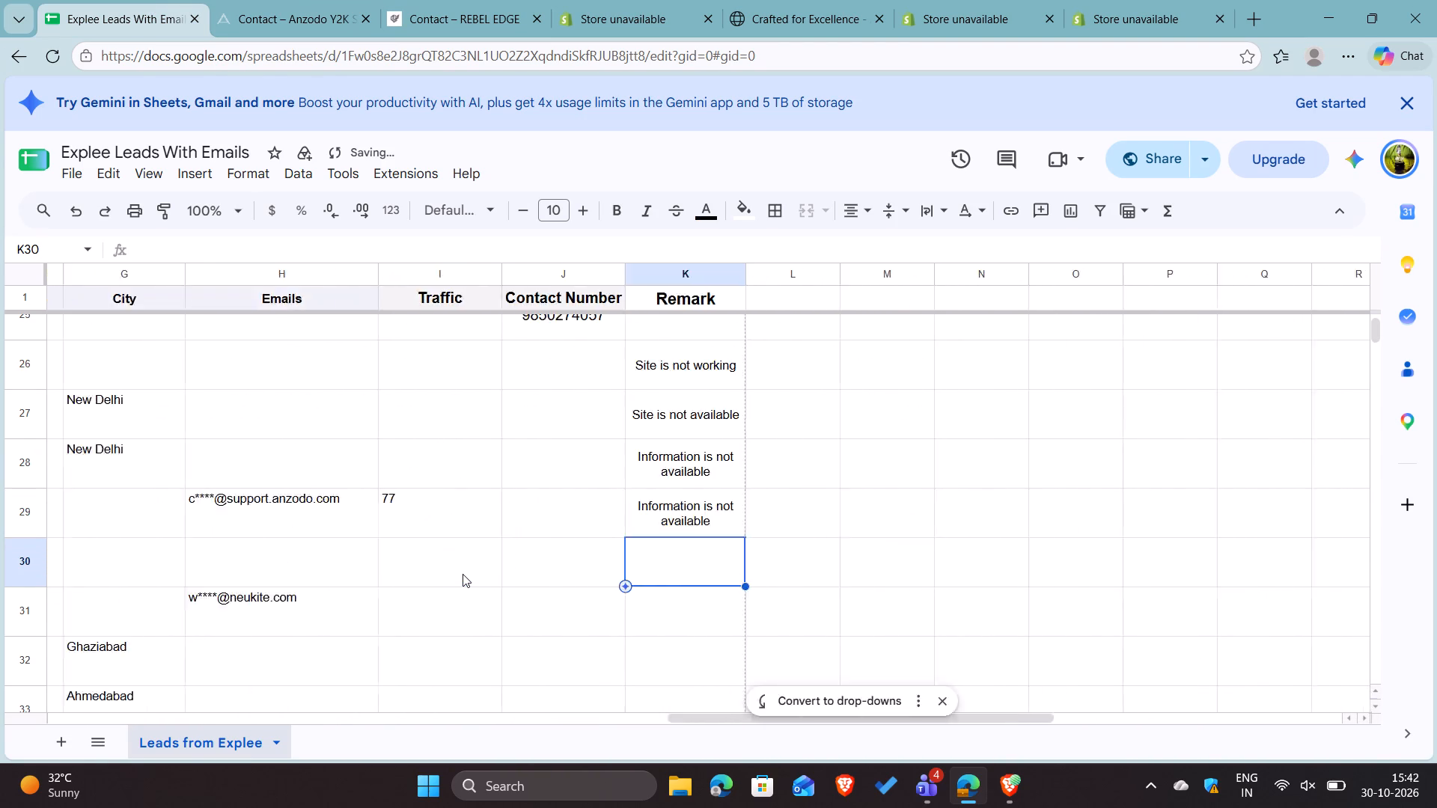
pyautogui.hscroll(3, 463, 574)
pyautogui.hscroll(6, 975, 636)
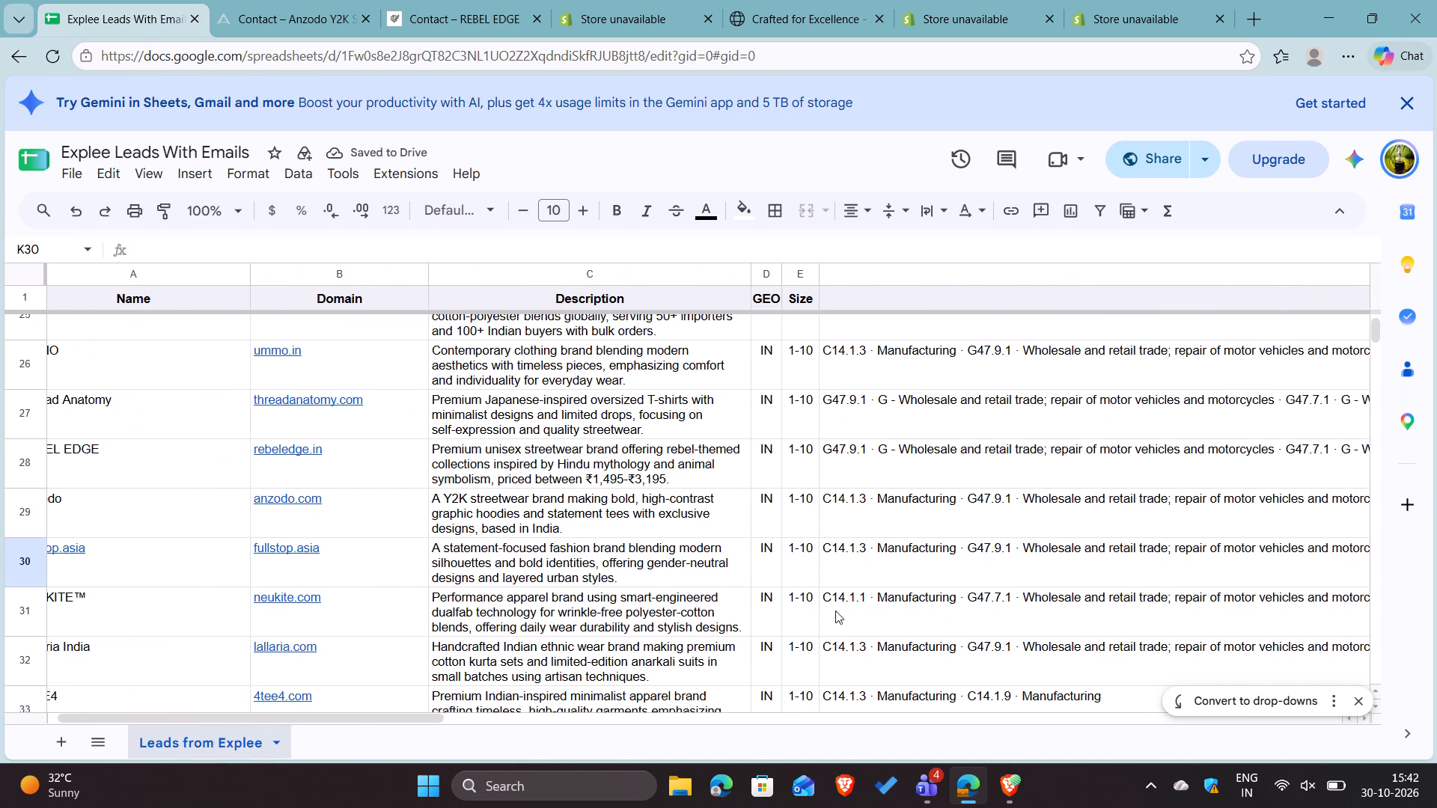
pyautogui.click(381, 563)
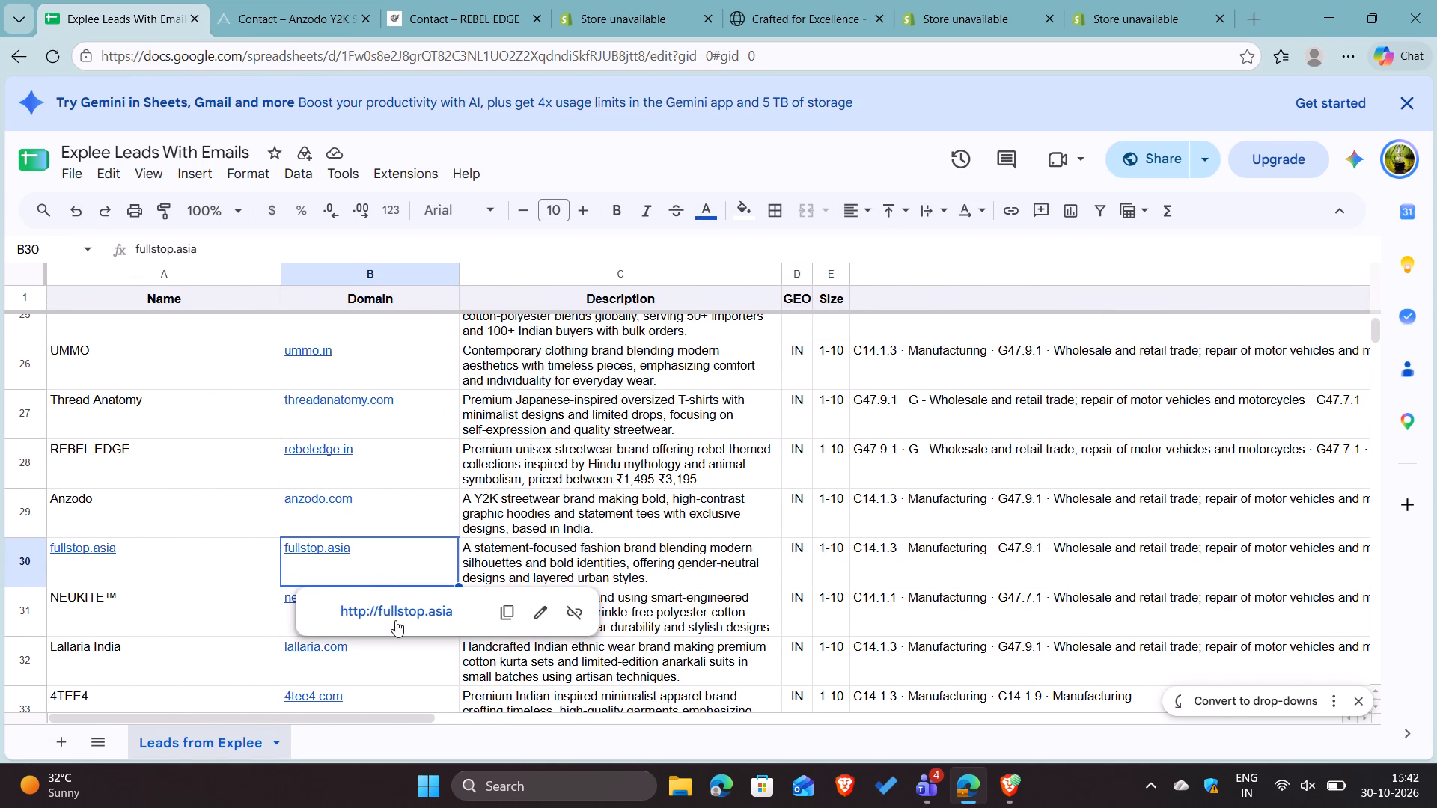
pyautogui.click(396, 616)
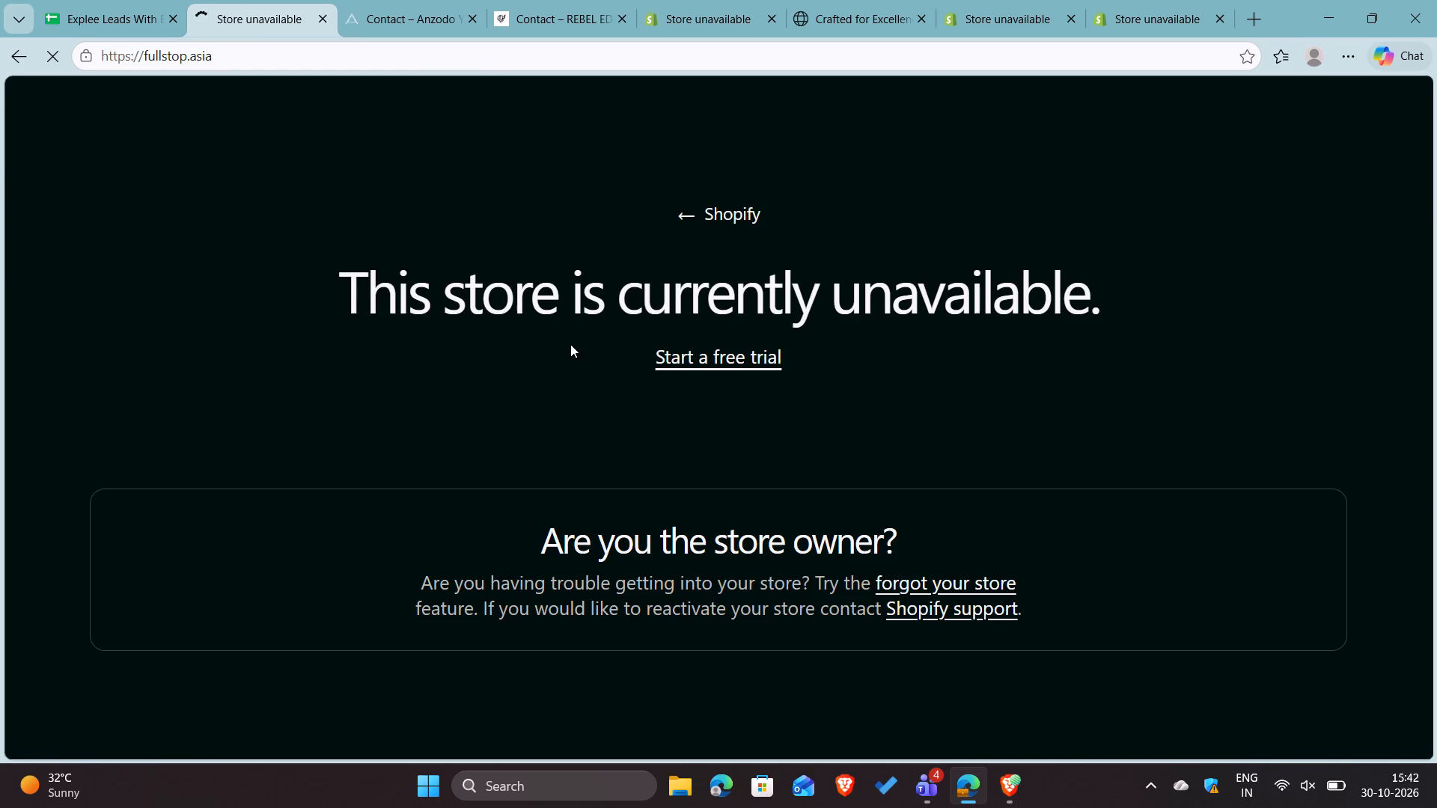
pyautogui.scroll(-2, 570, 344)
# Back in the leads spreadsheet, enter the remark "Site is not available" for fullstop.asia in cell K30.
pyautogui.hotkey('alt', 'Tab')
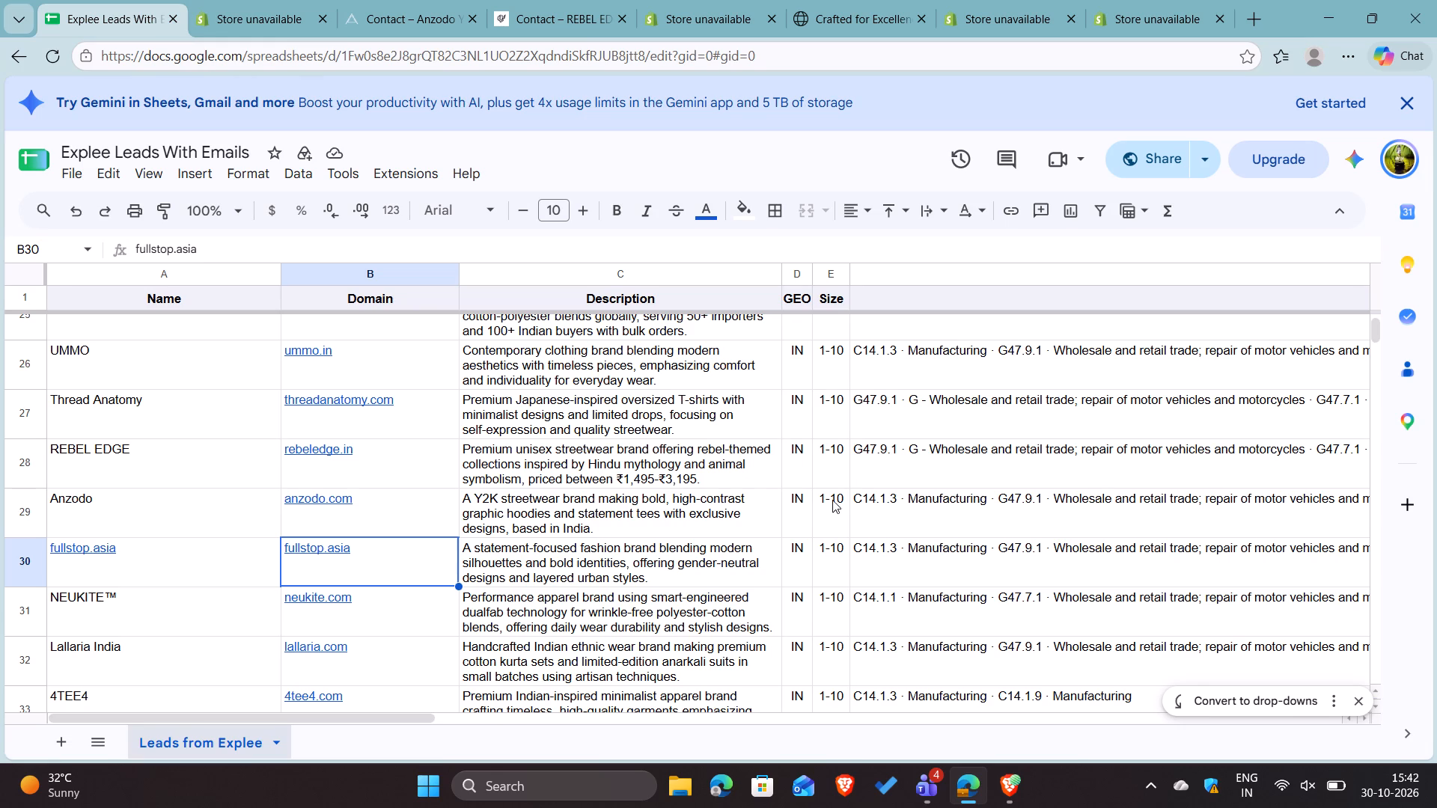
pyautogui.hscroll(-9, 820, 544)
pyautogui.hscroll(5, 820, 544)
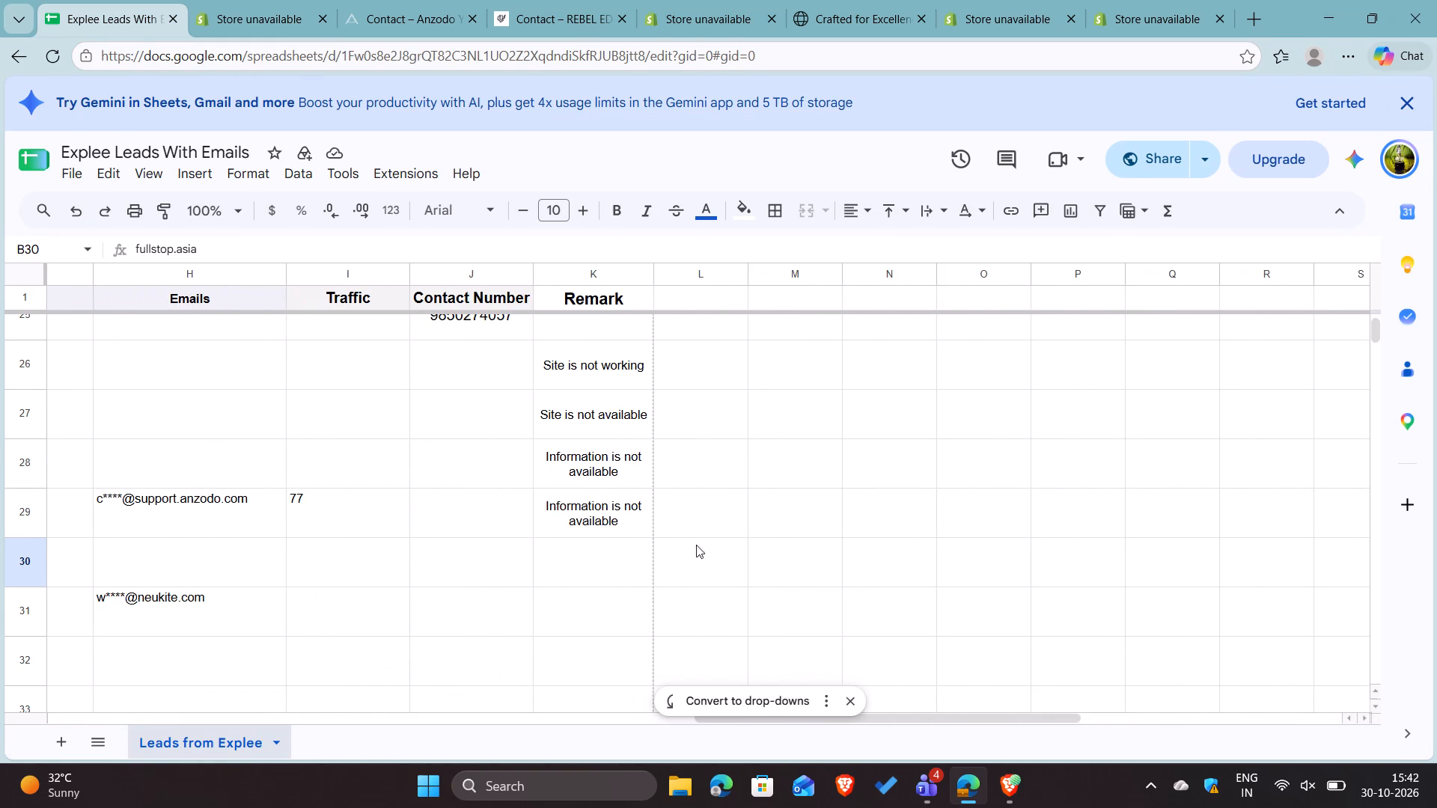
pyautogui.doubleClick(605, 551)
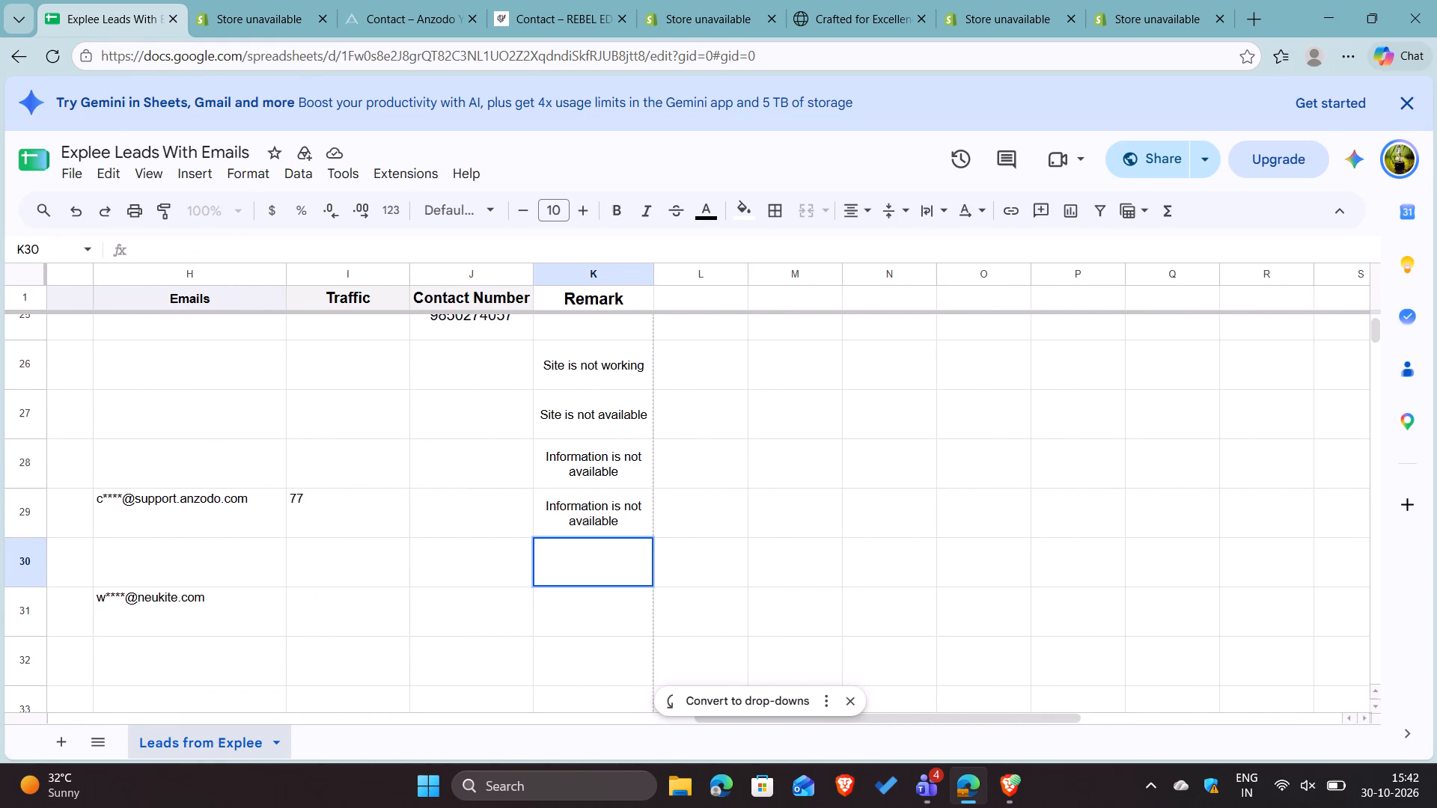
pyautogui.write('Site is not Ava')
pyautogui.press('Tab')
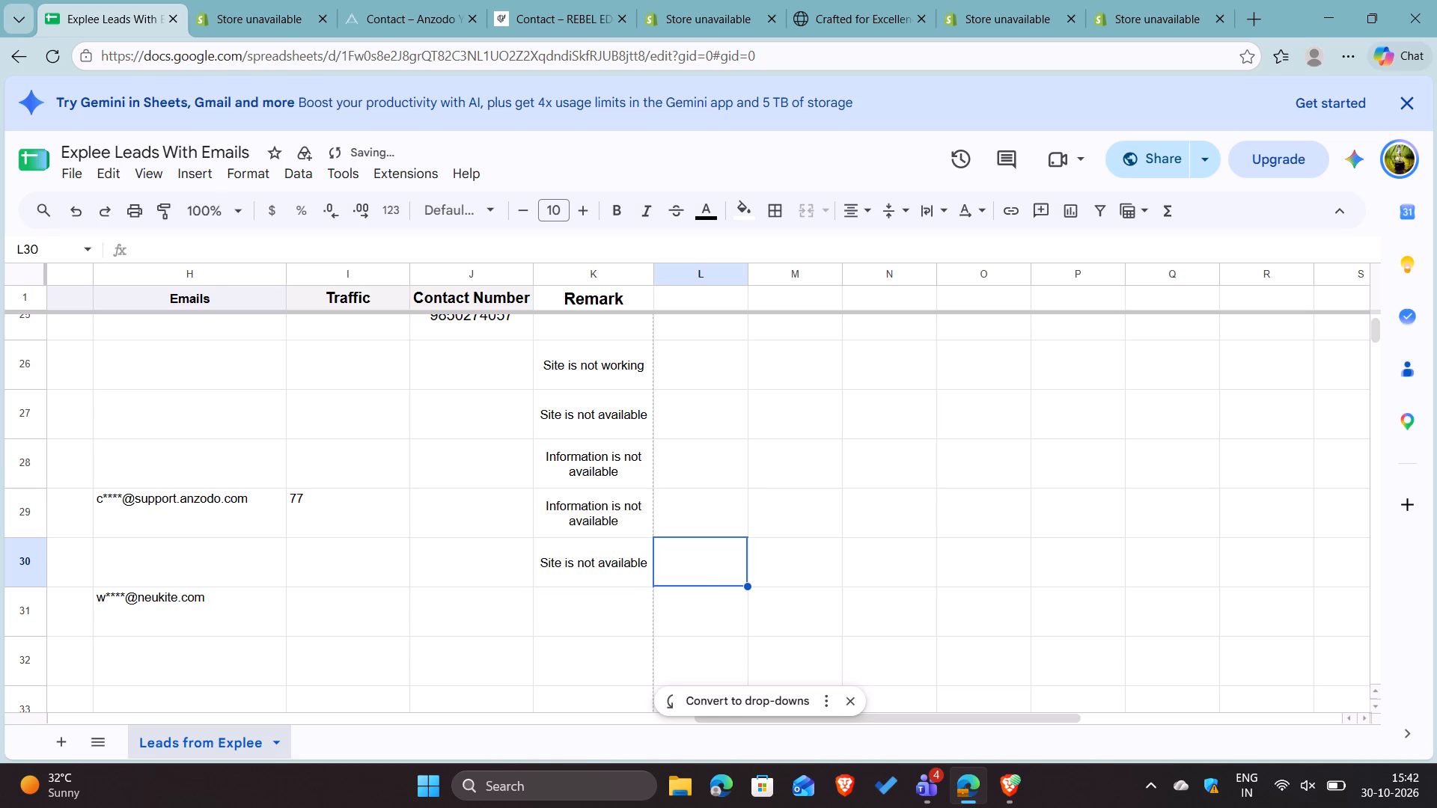
# Close the five older browser tabs, from the REBEL EDGE contact page through the last Store unavailable page.
pyautogui.click(563, 610)
pyautogui.hscroll(4, 563, 610)
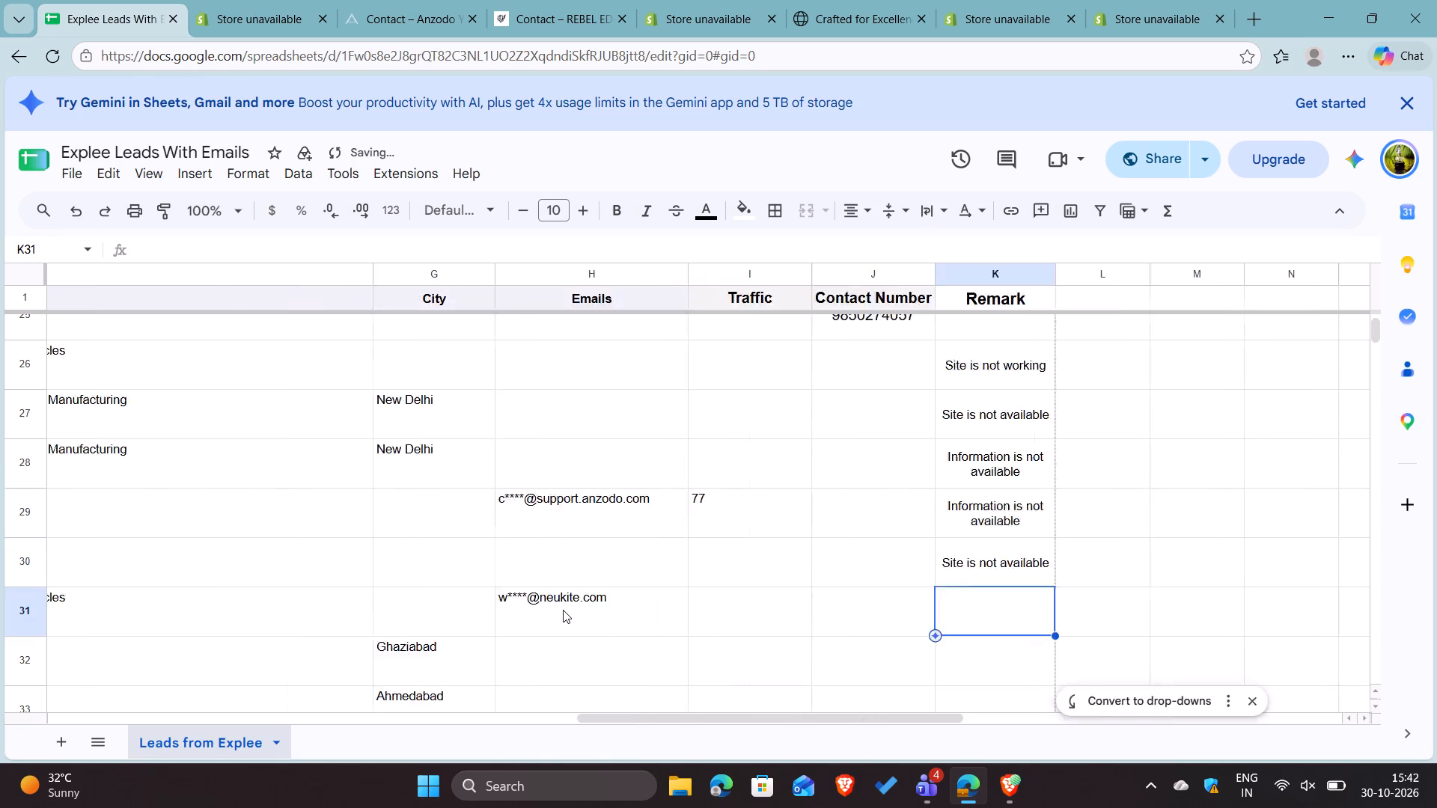
pyautogui.hscroll(10, 563, 610)
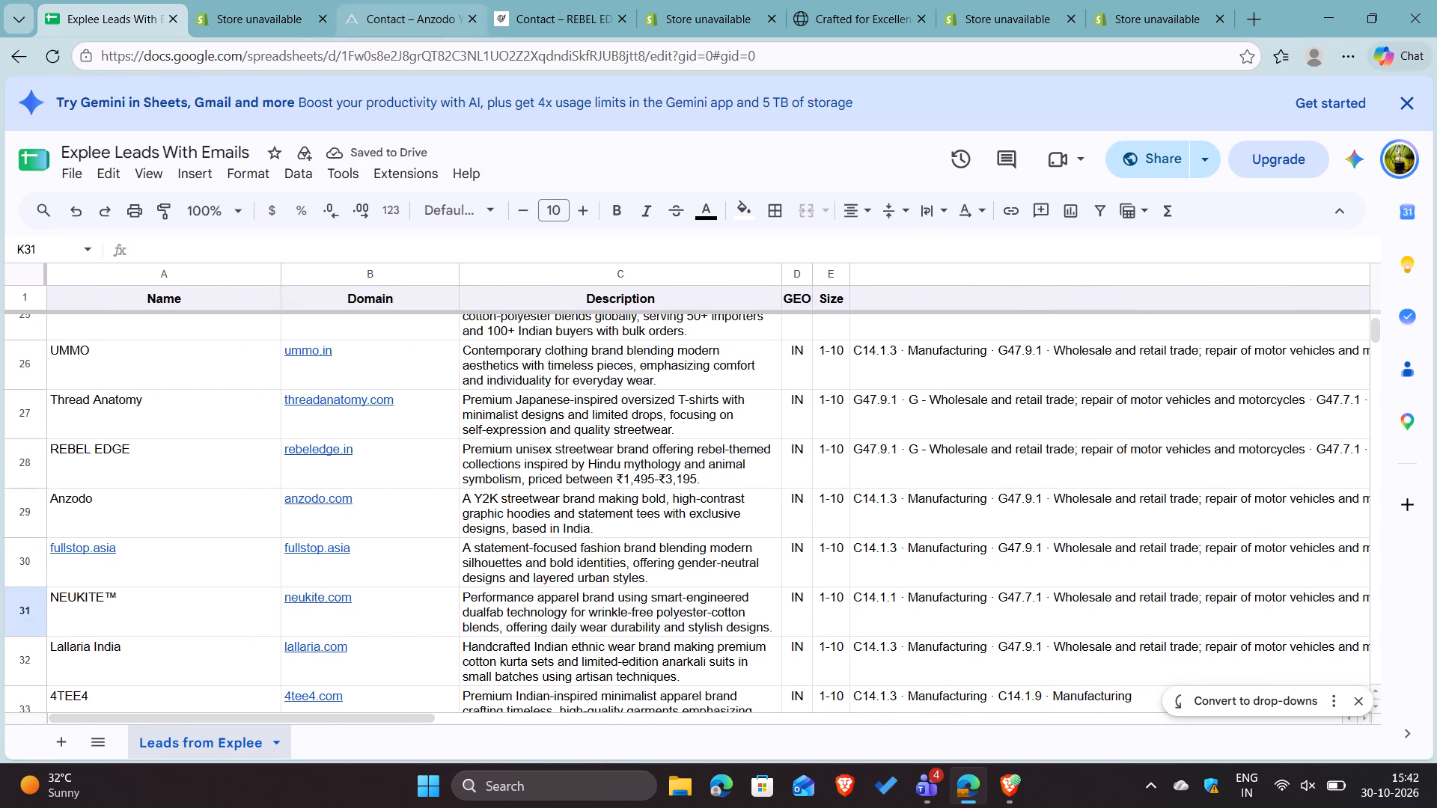
pyautogui.scroll(-1, 410, 439)
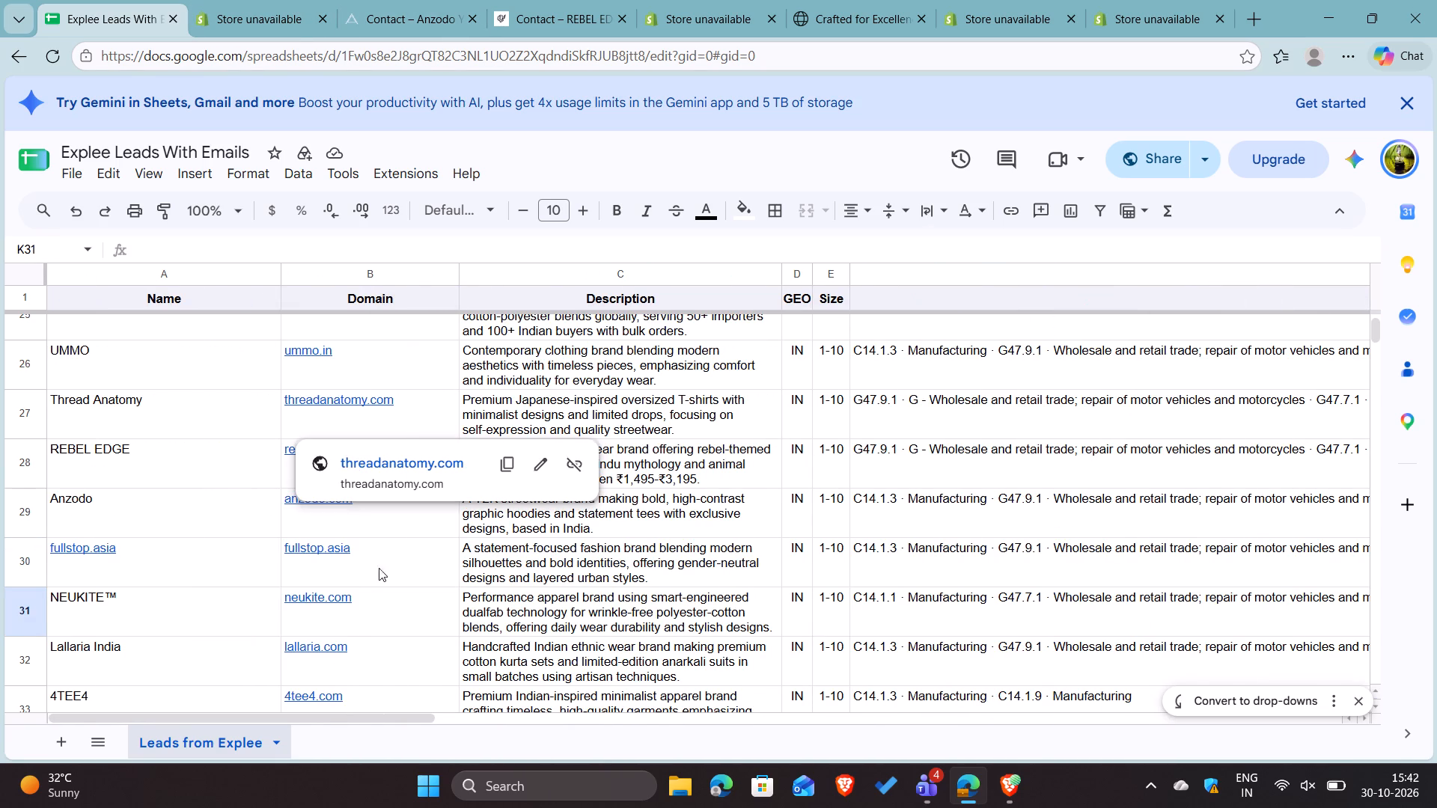
pyautogui.click(626, 22)
pyautogui.click(626, 22)
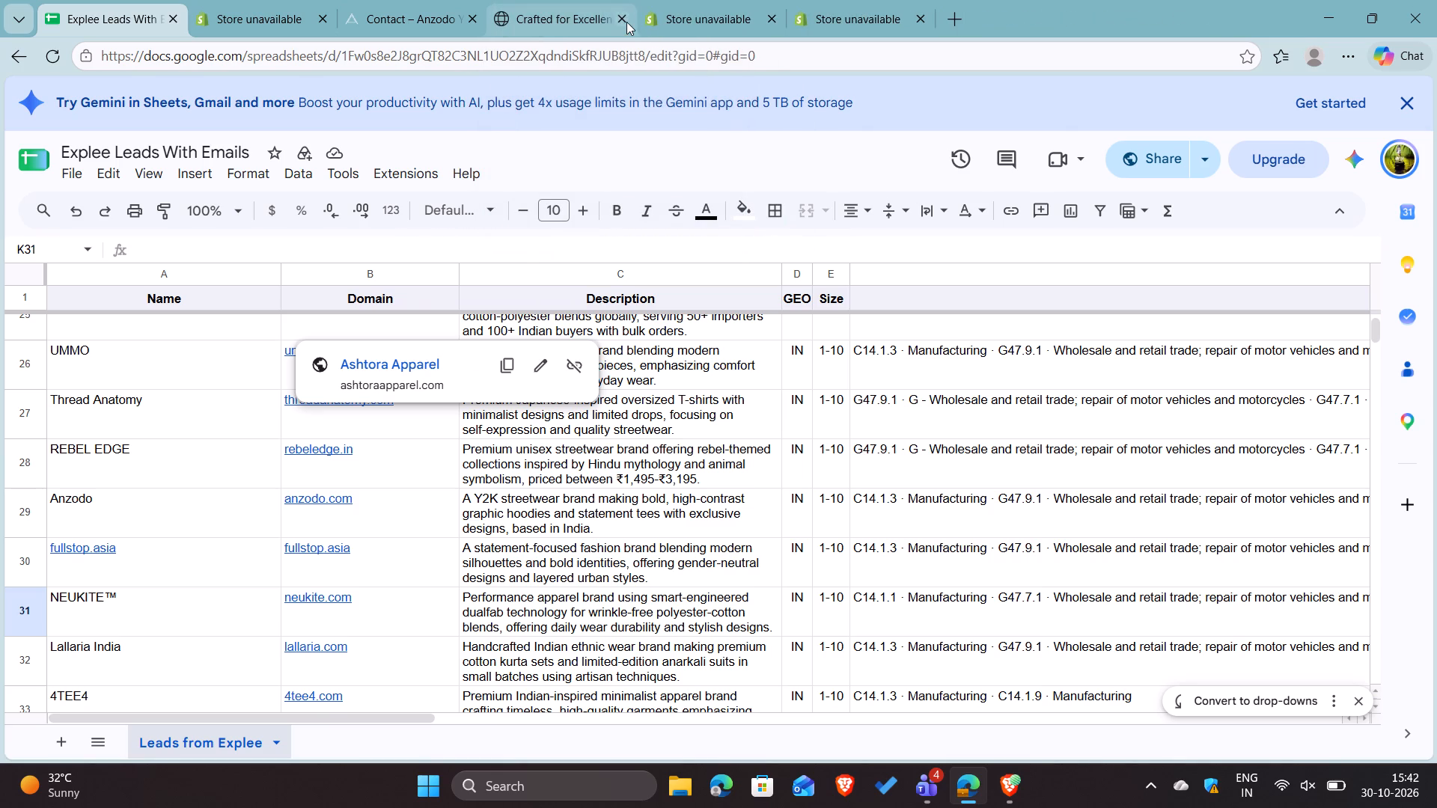
pyautogui.click(626, 22)
pyautogui.click(626, 22)
pyautogui.click(626, 22)
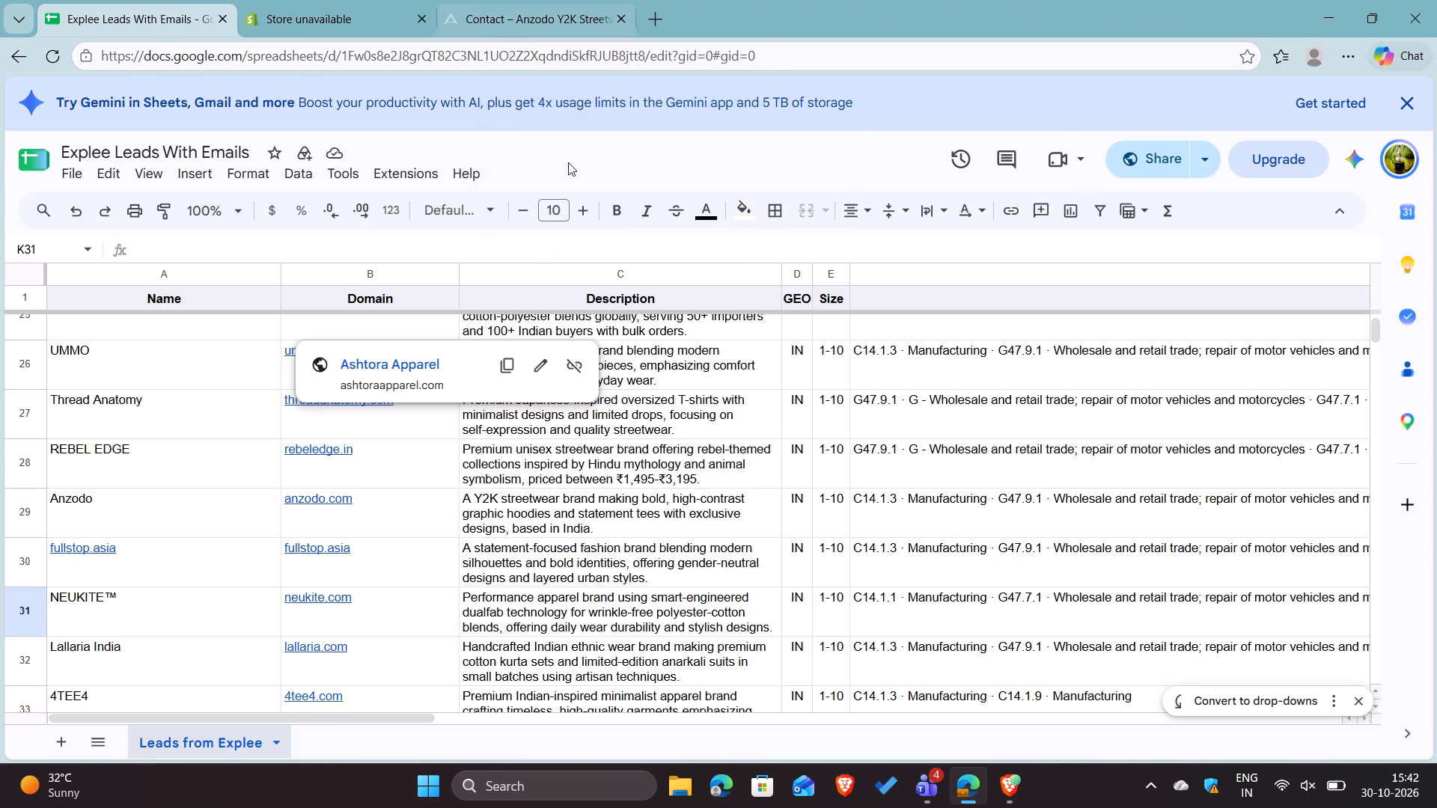
# Open neukite.com from the Domain column in row 31 and check the site for an email or phone number.
pyautogui.click(380, 602)
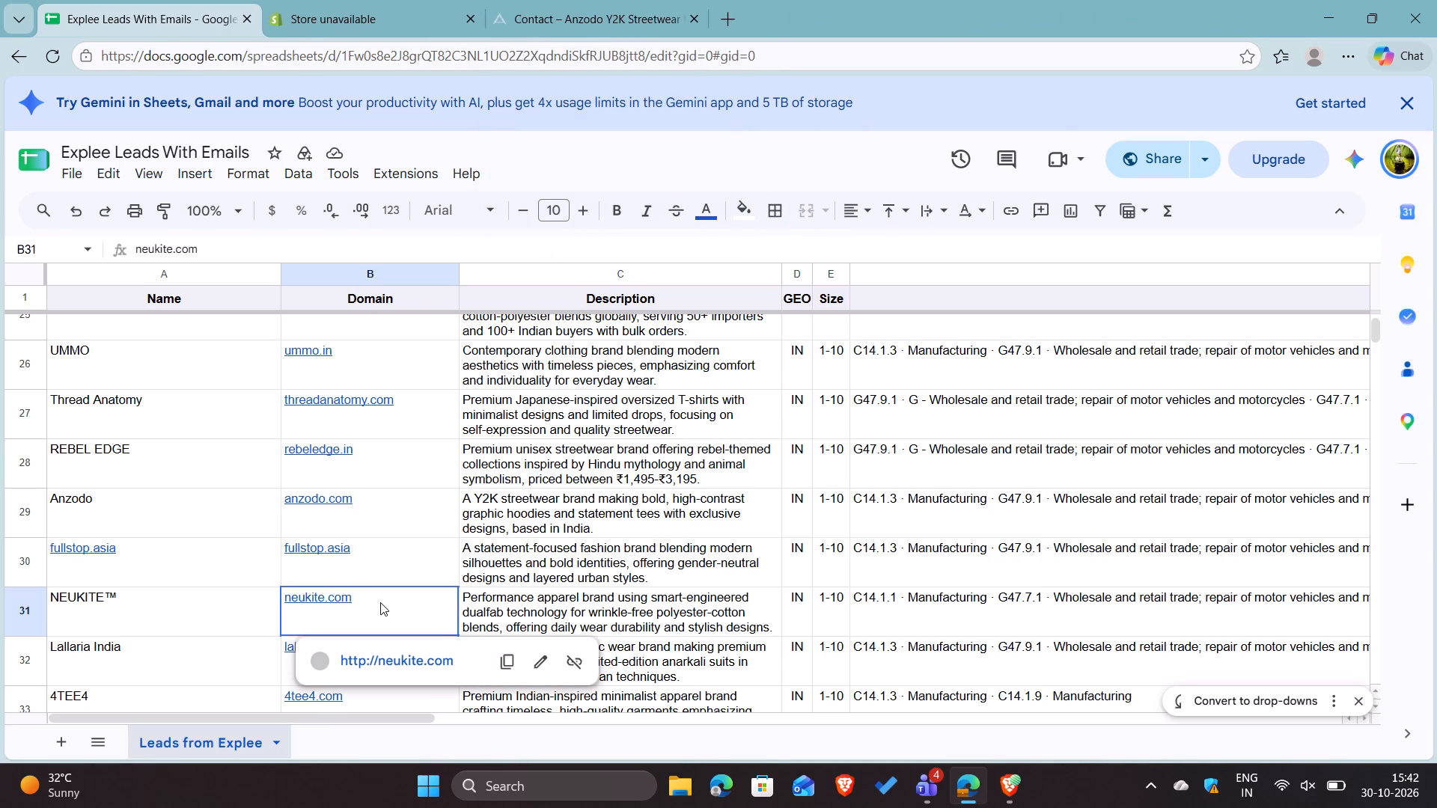
pyautogui.click(379, 658)
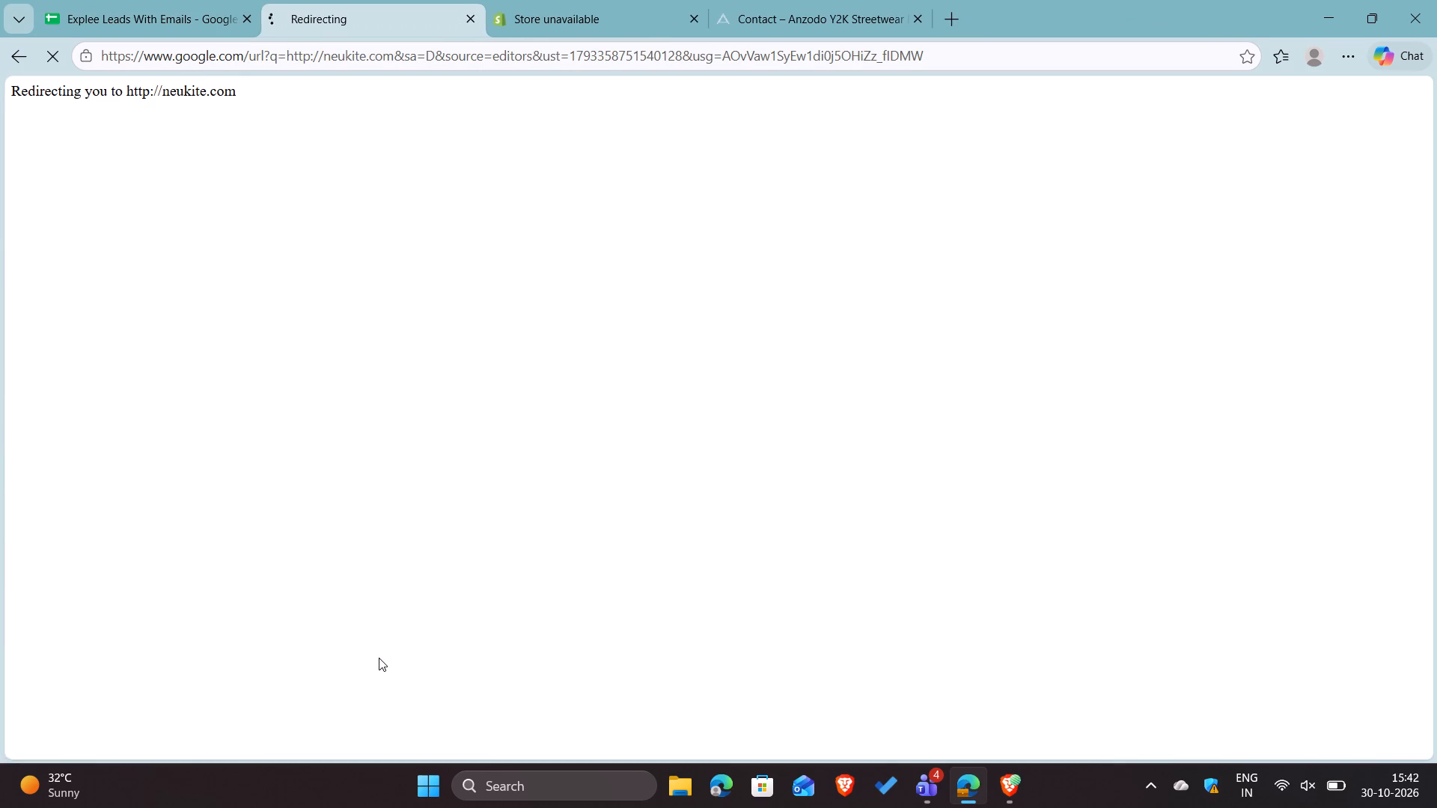
pyautogui.scroll(-2, 442, 428)
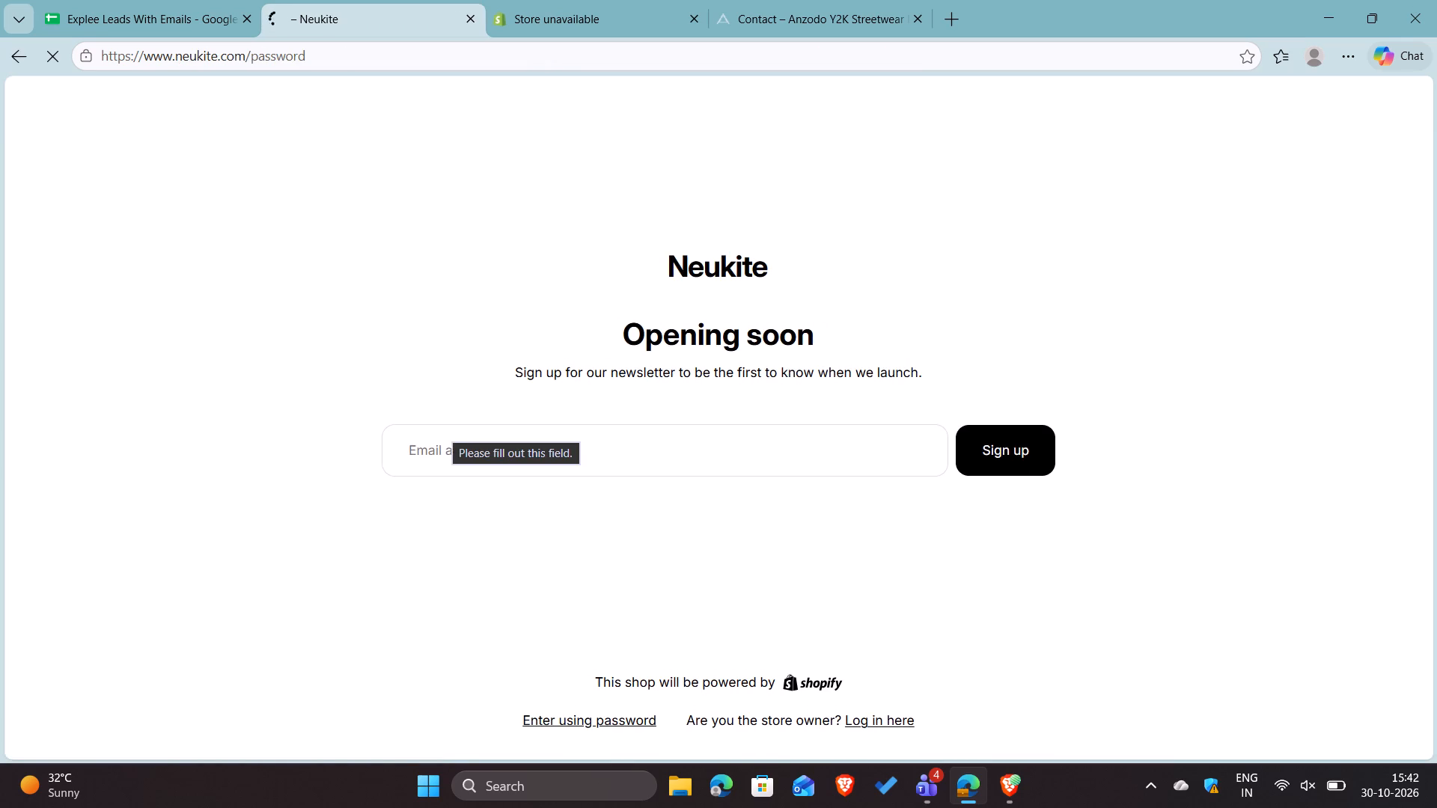
pyautogui.scroll(-8, 442, 428)
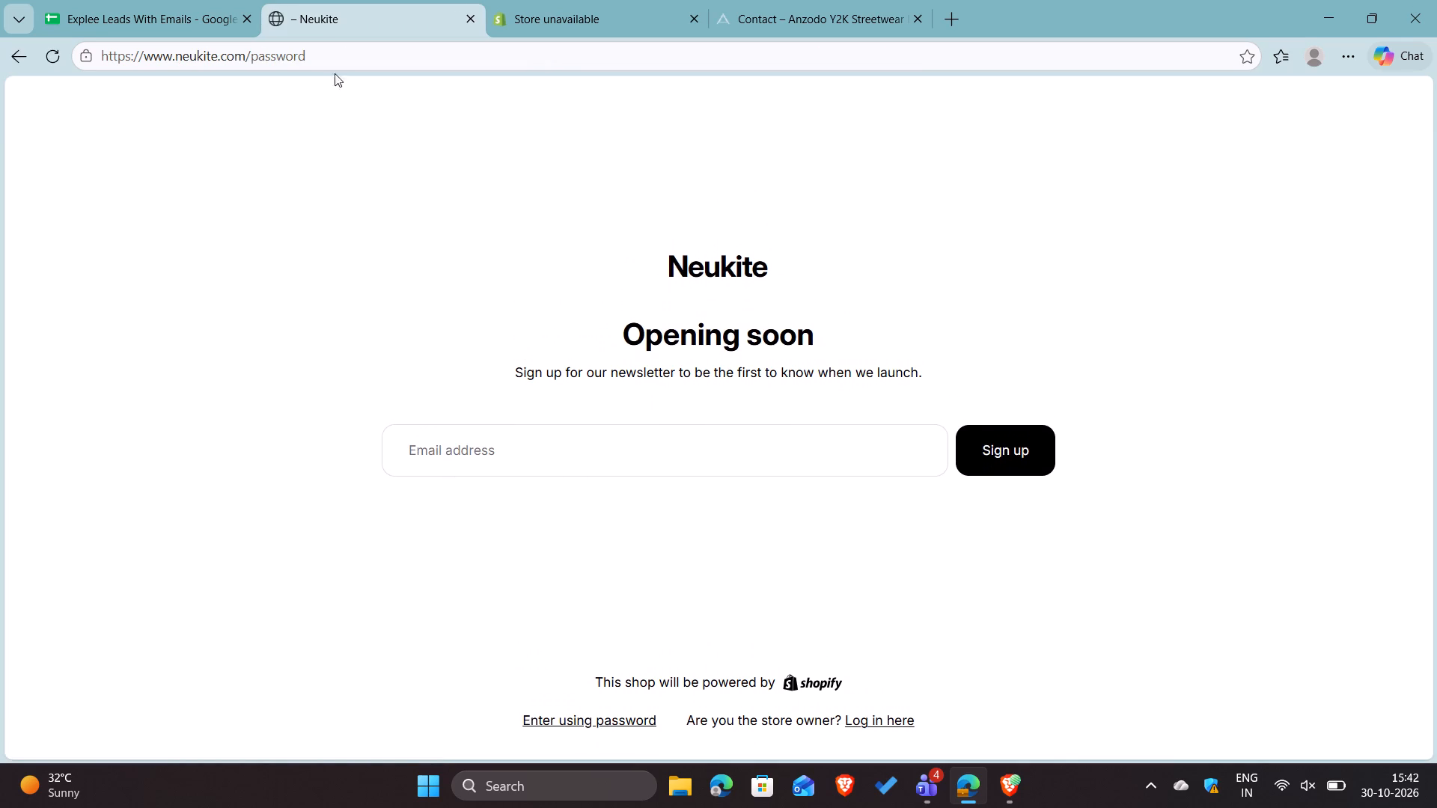
# Back in the leads spreadsheet, enter the remark "Site is not available" for NEUKITE in cell K31.
pyautogui.click(167, 3)
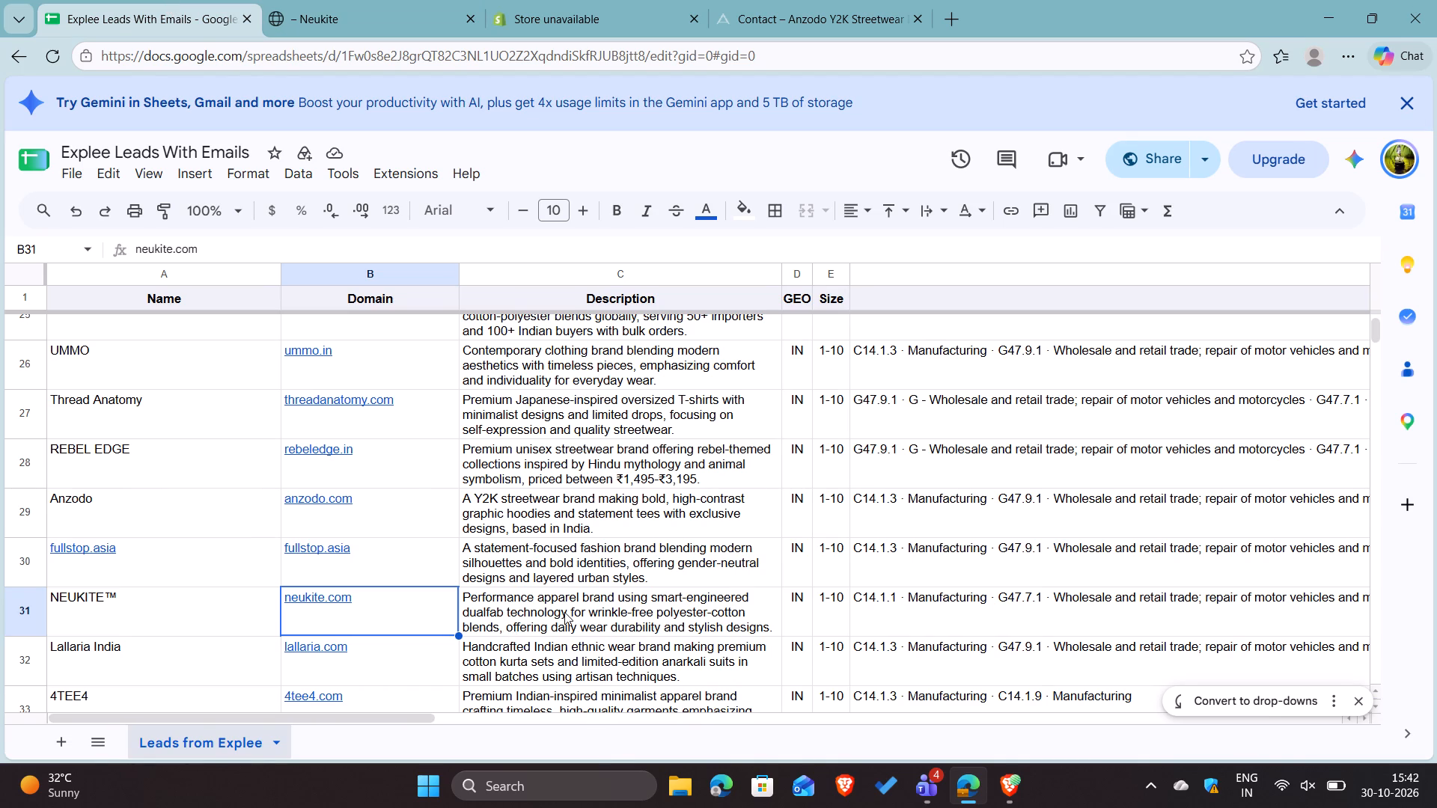
pyautogui.hscroll(-7, 564, 612)
pyautogui.doubleClick(564, 612)
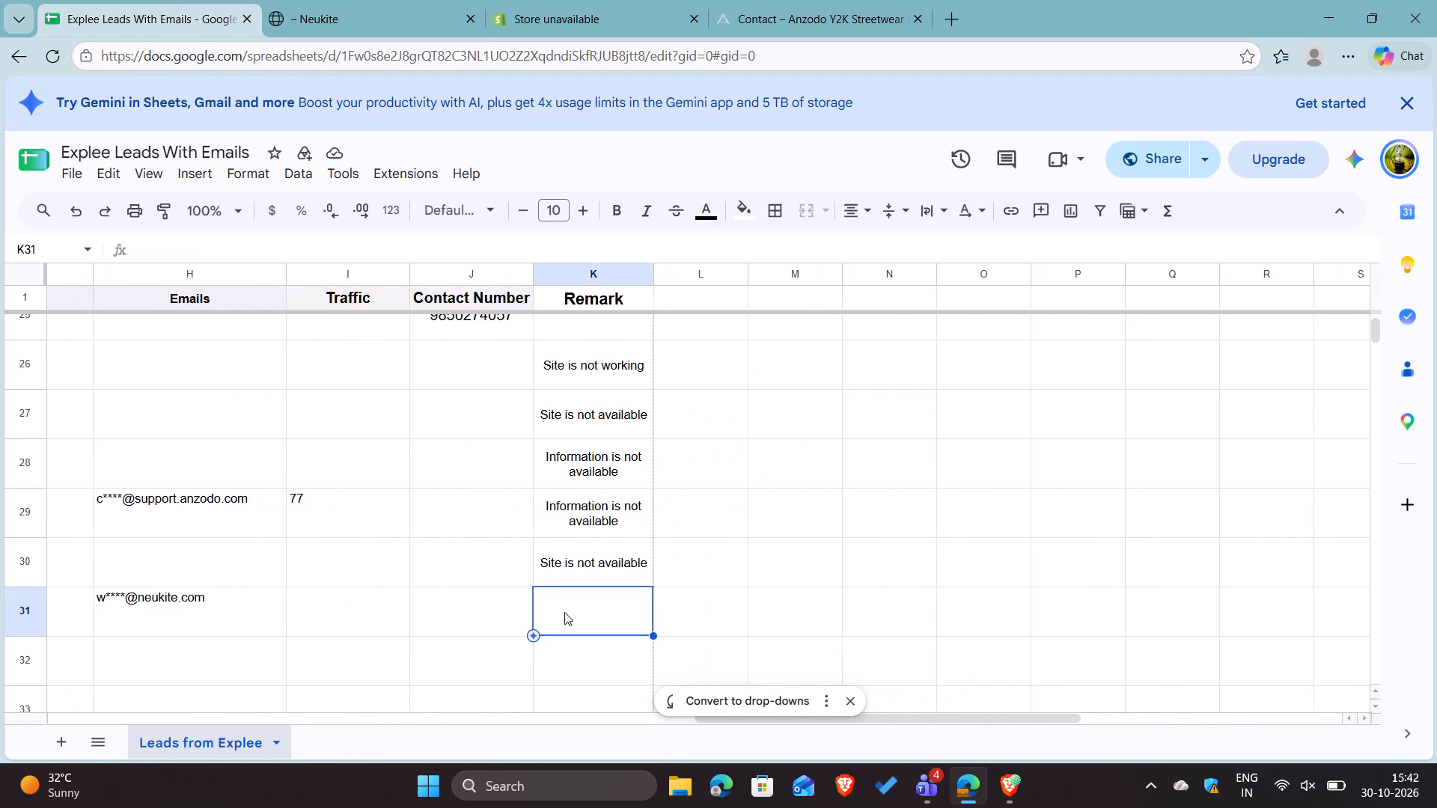
pyautogui.write('Site is')
pyautogui.press('space')
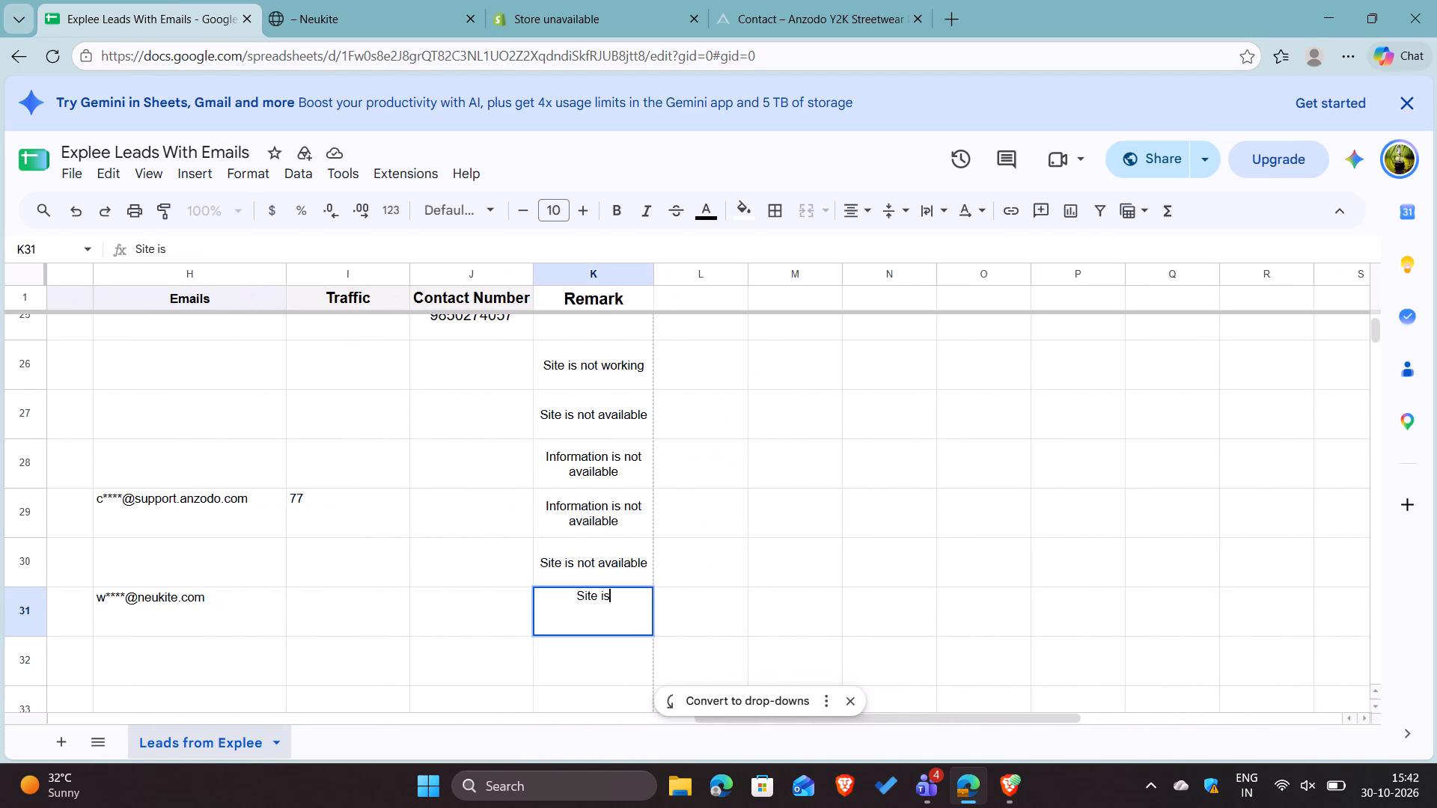
pyautogui.write('not av')
pyautogui.press('Tab')
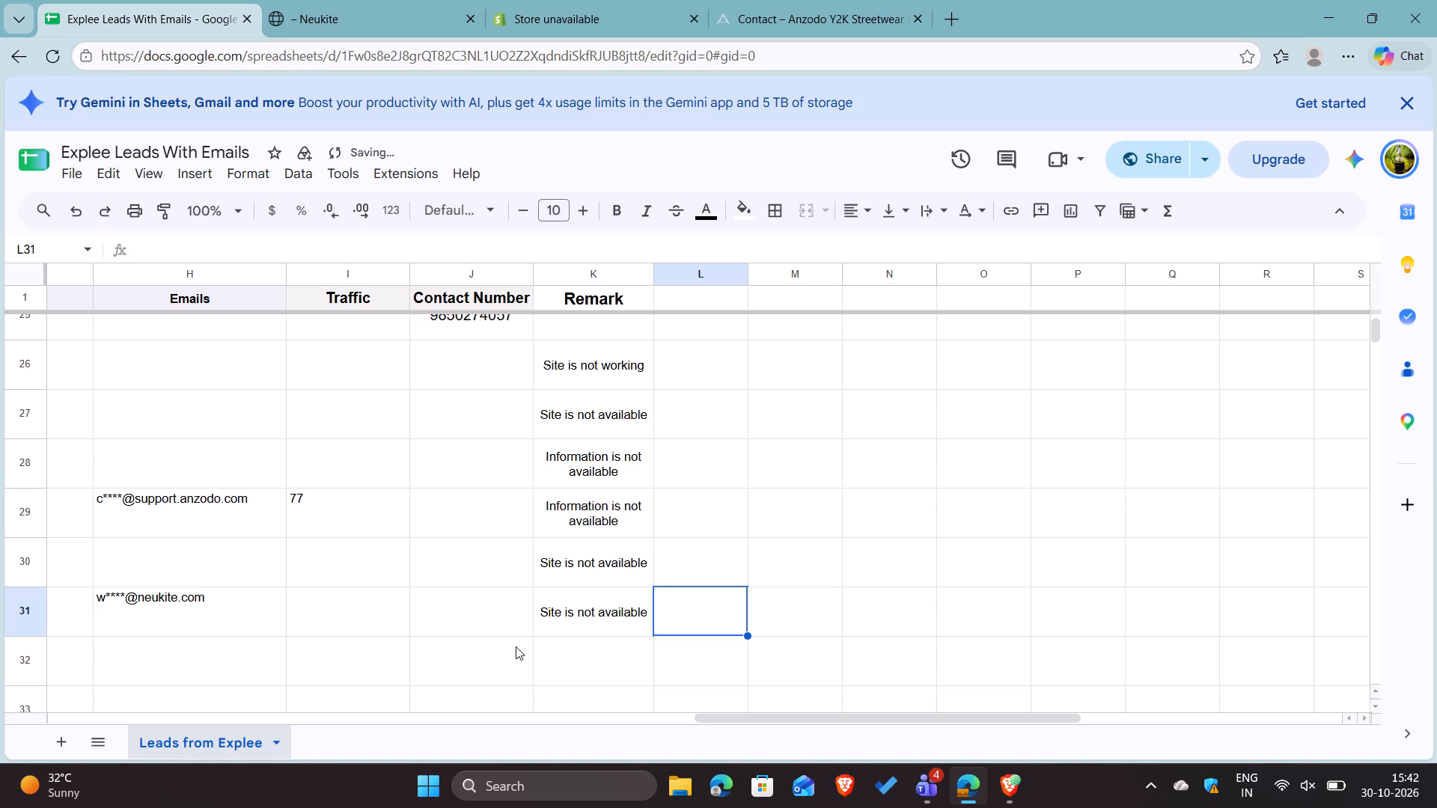
# Open Lallaria India's site lallaria.com from the Domain column in row 32 and locate the contact details in its footer.
pyautogui.click(576, 655)
pyautogui.hscroll(6, 576, 655)
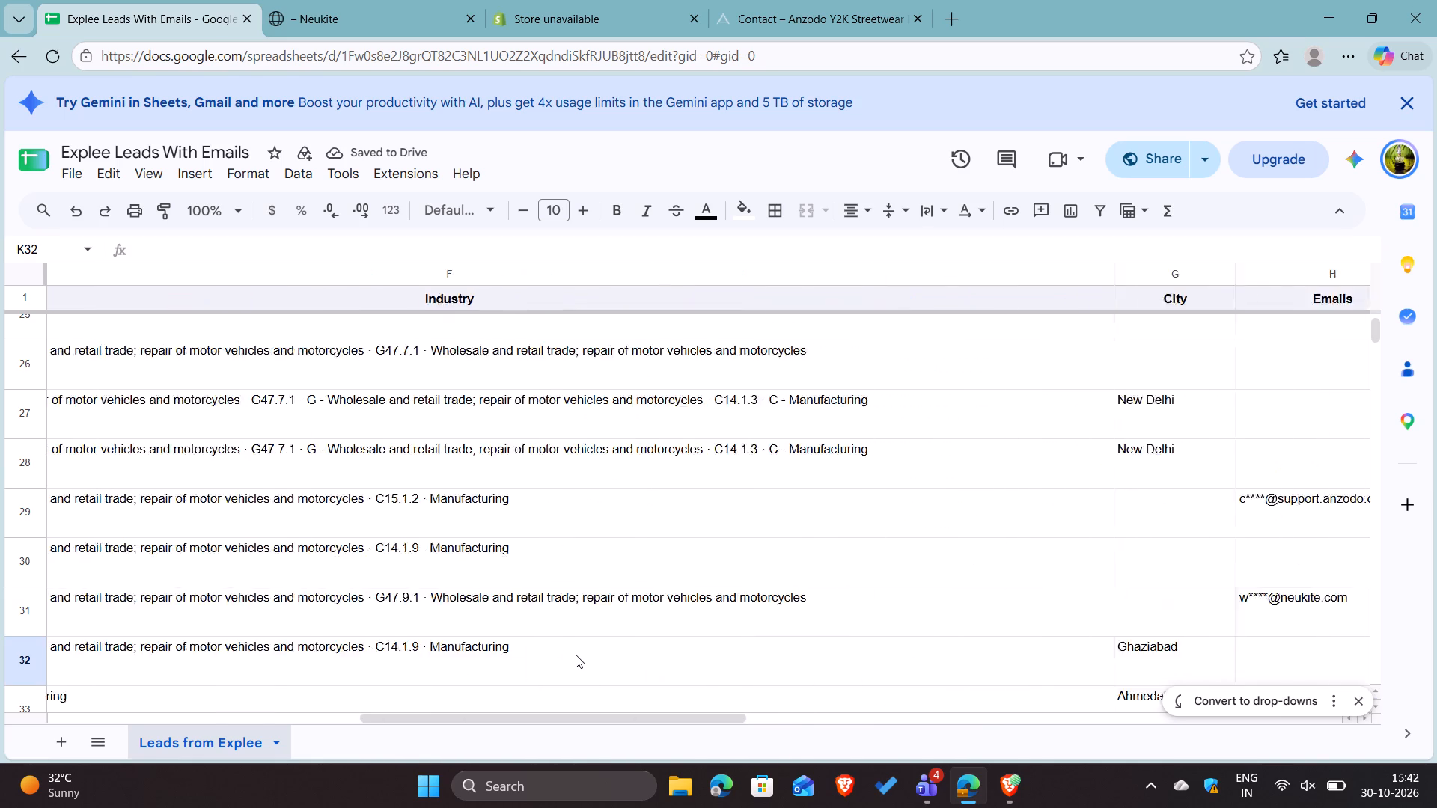
pyautogui.hscroll(4, 576, 655)
pyautogui.click(388, 659)
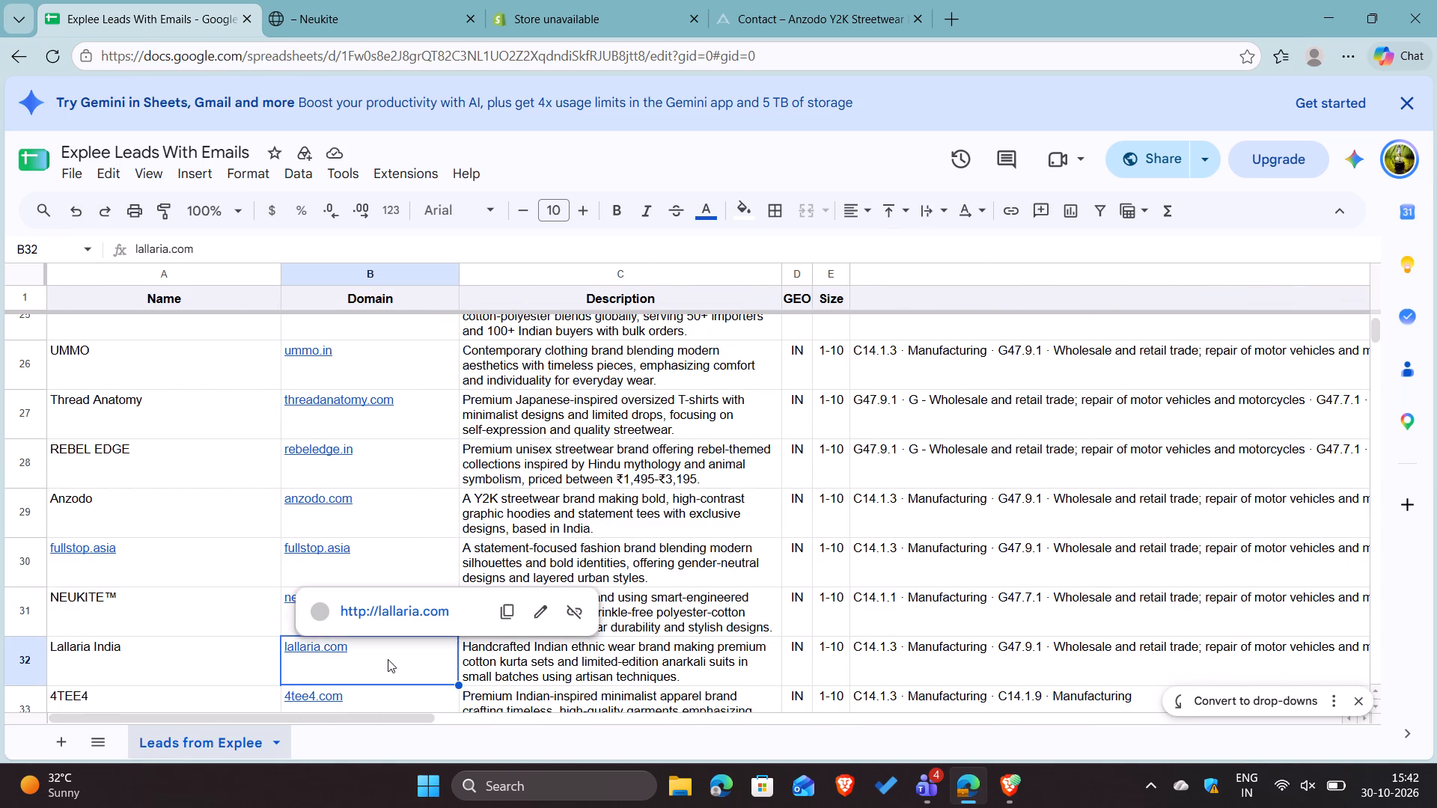
pyautogui.click(409, 616)
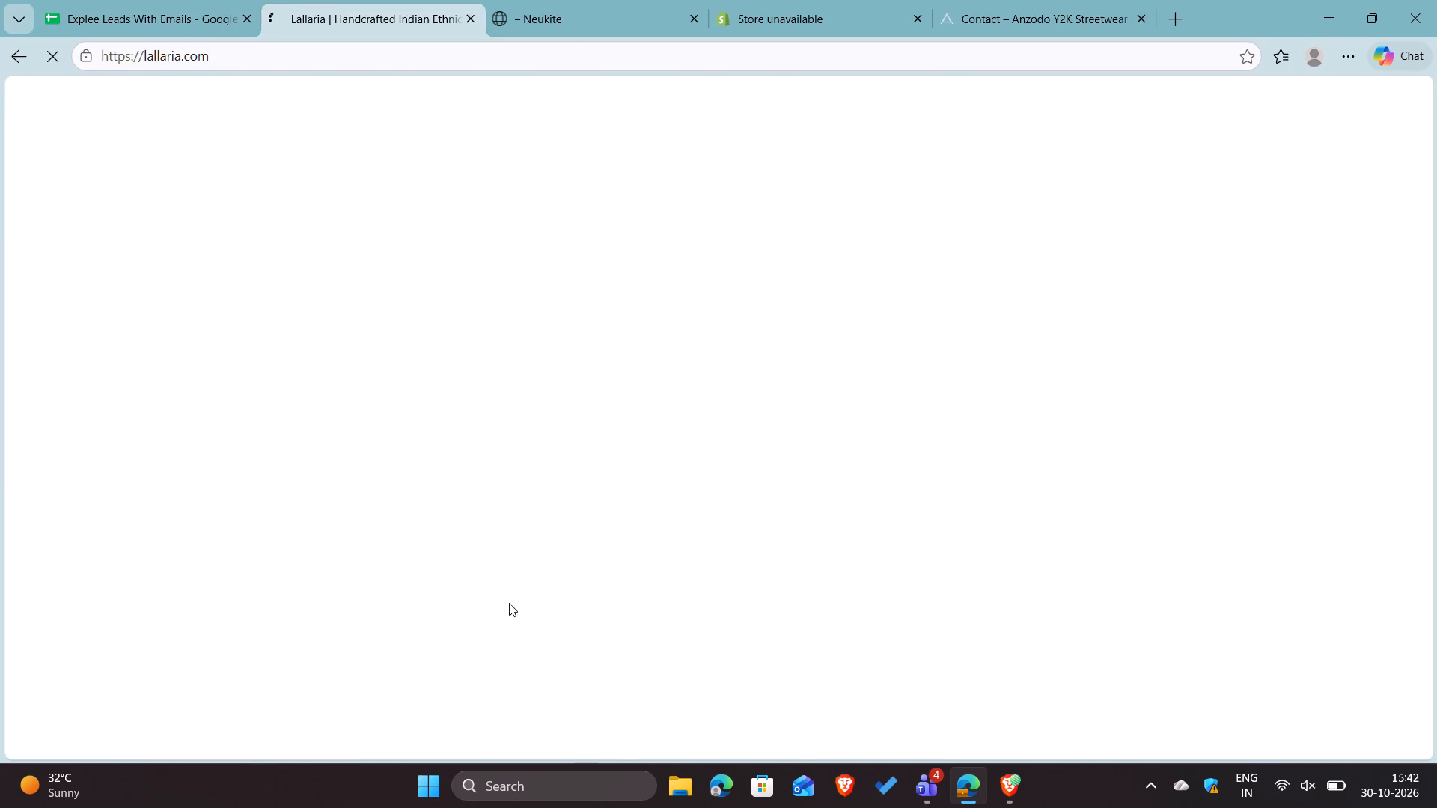
pyautogui.scroll(-9, 653, 518)
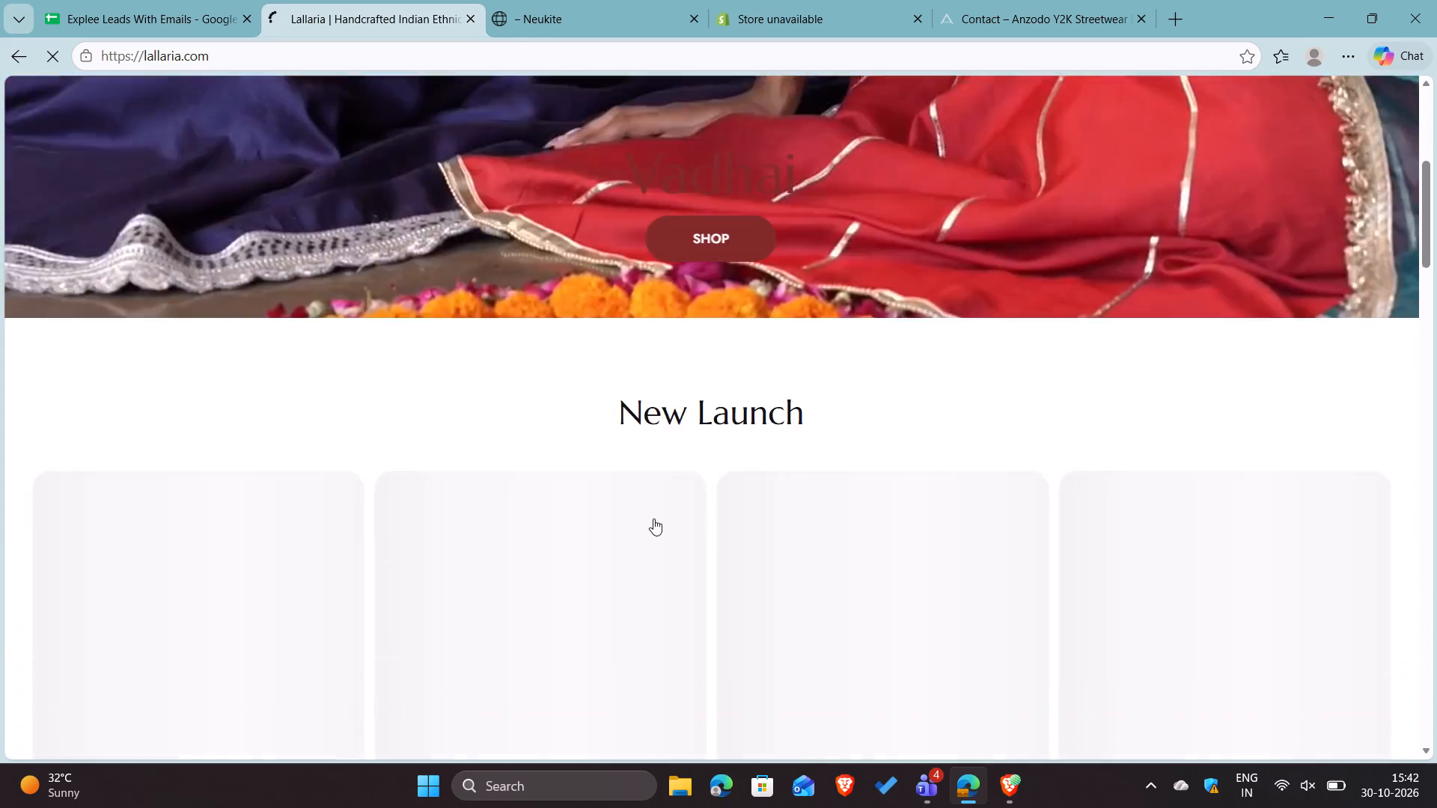
pyautogui.scroll(-13, 653, 518)
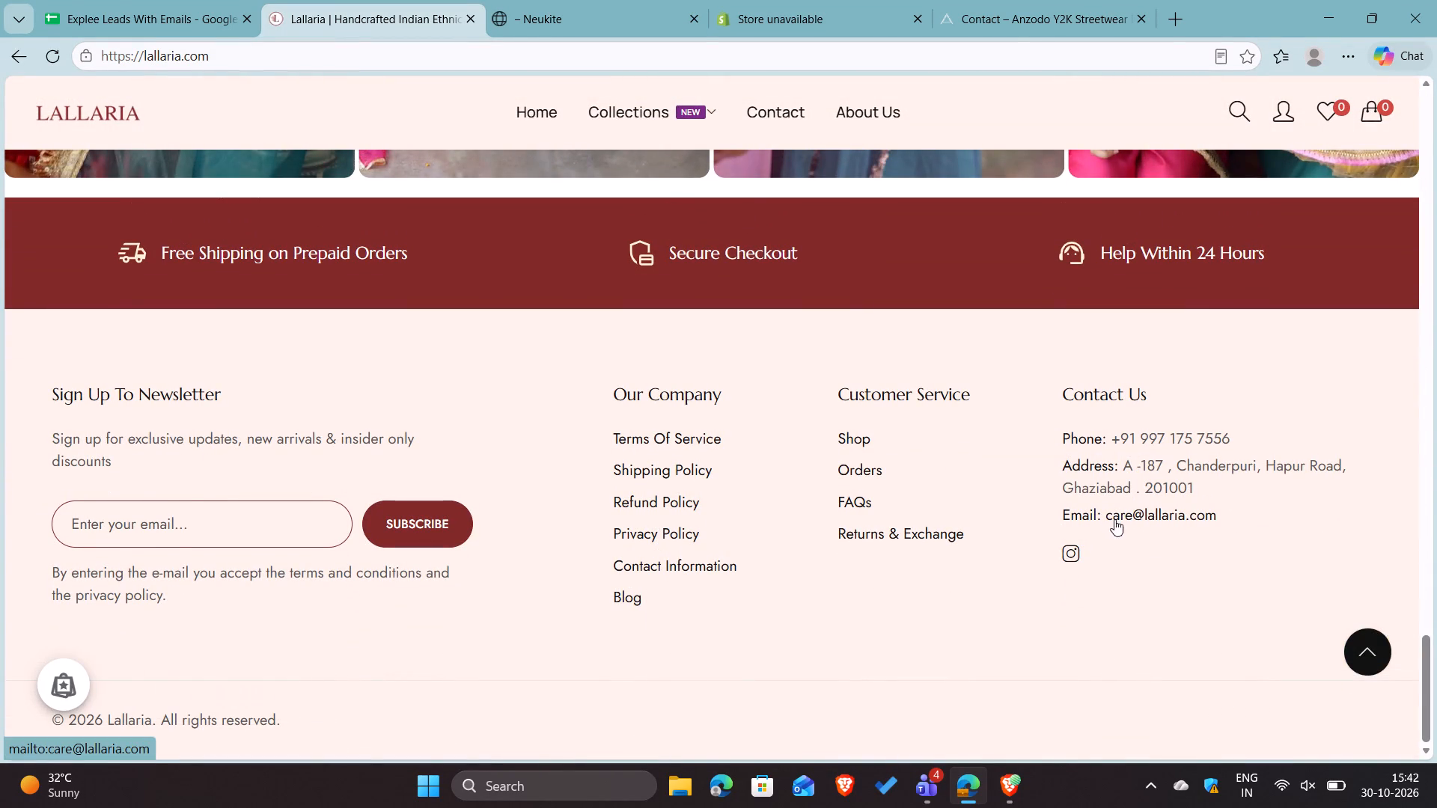
pyautogui.moveTo(1229, 512); pyautogui.dragTo(1113, 508)
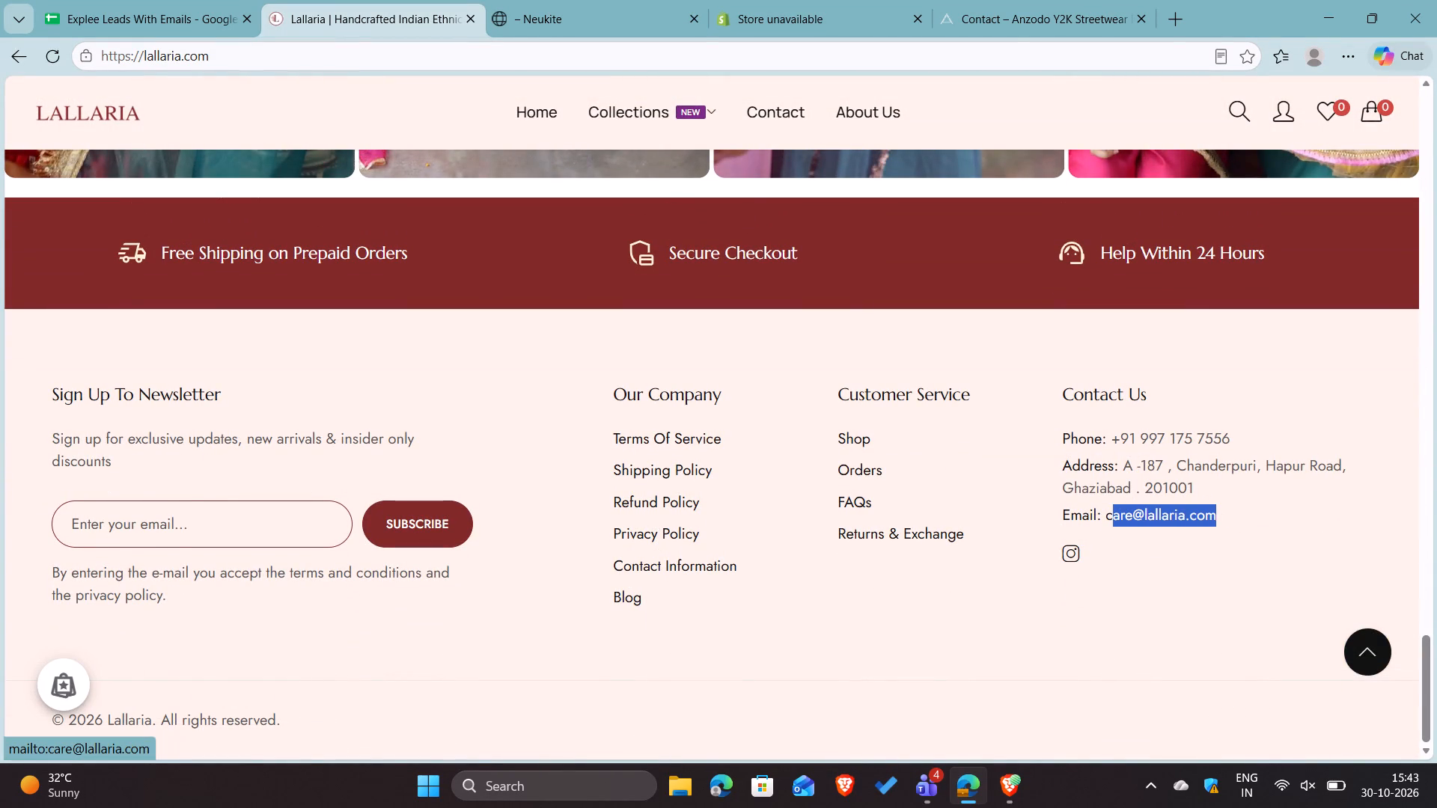
pyautogui.moveTo(1113, 508); pyautogui.dragTo(1108, 511)
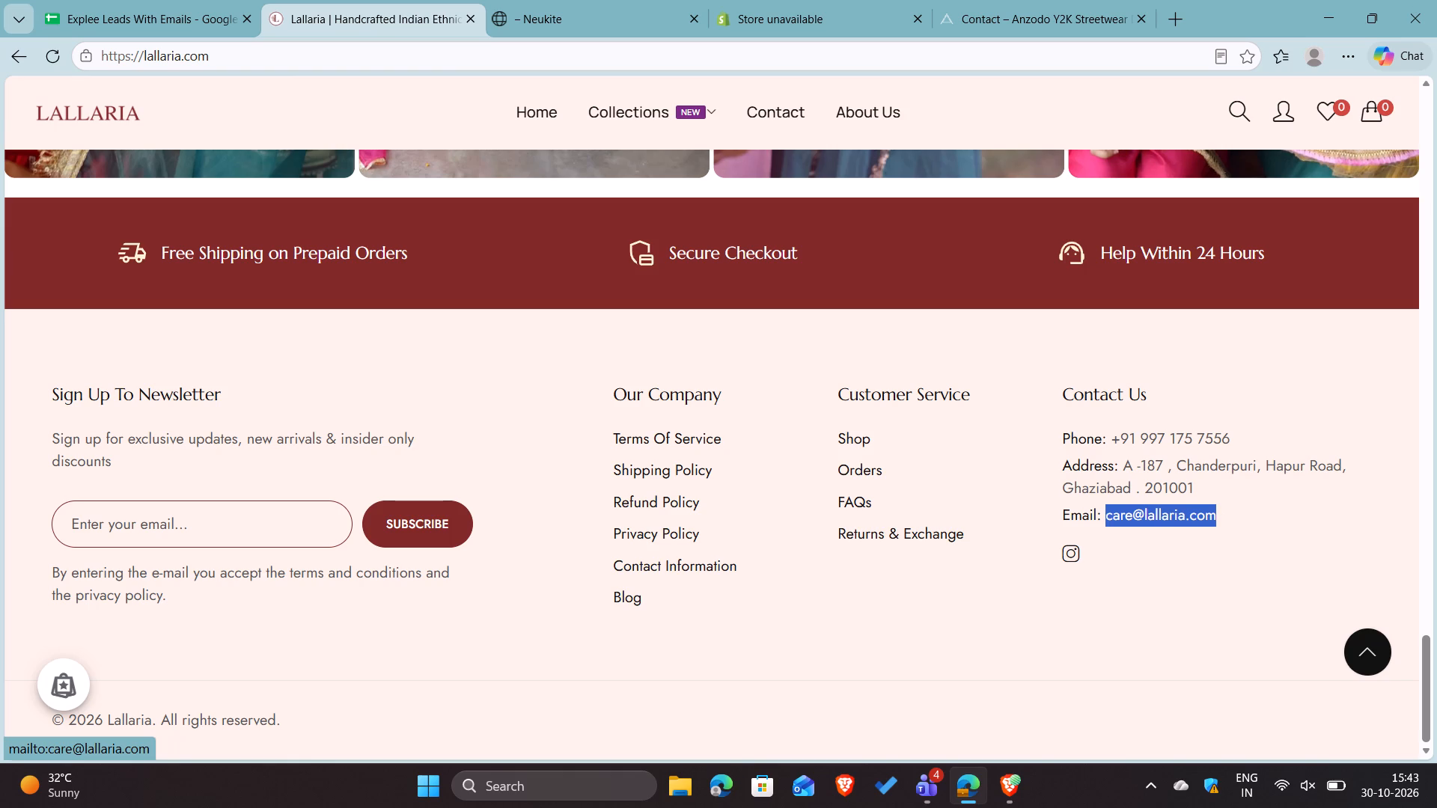
pyautogui.moveTo(1108, 511); pyautogui.dragTo(1107, 511)
pyautogui.hotkey('ctrl', 'c')
pyautogui.hotkey('alt', 'Tab')
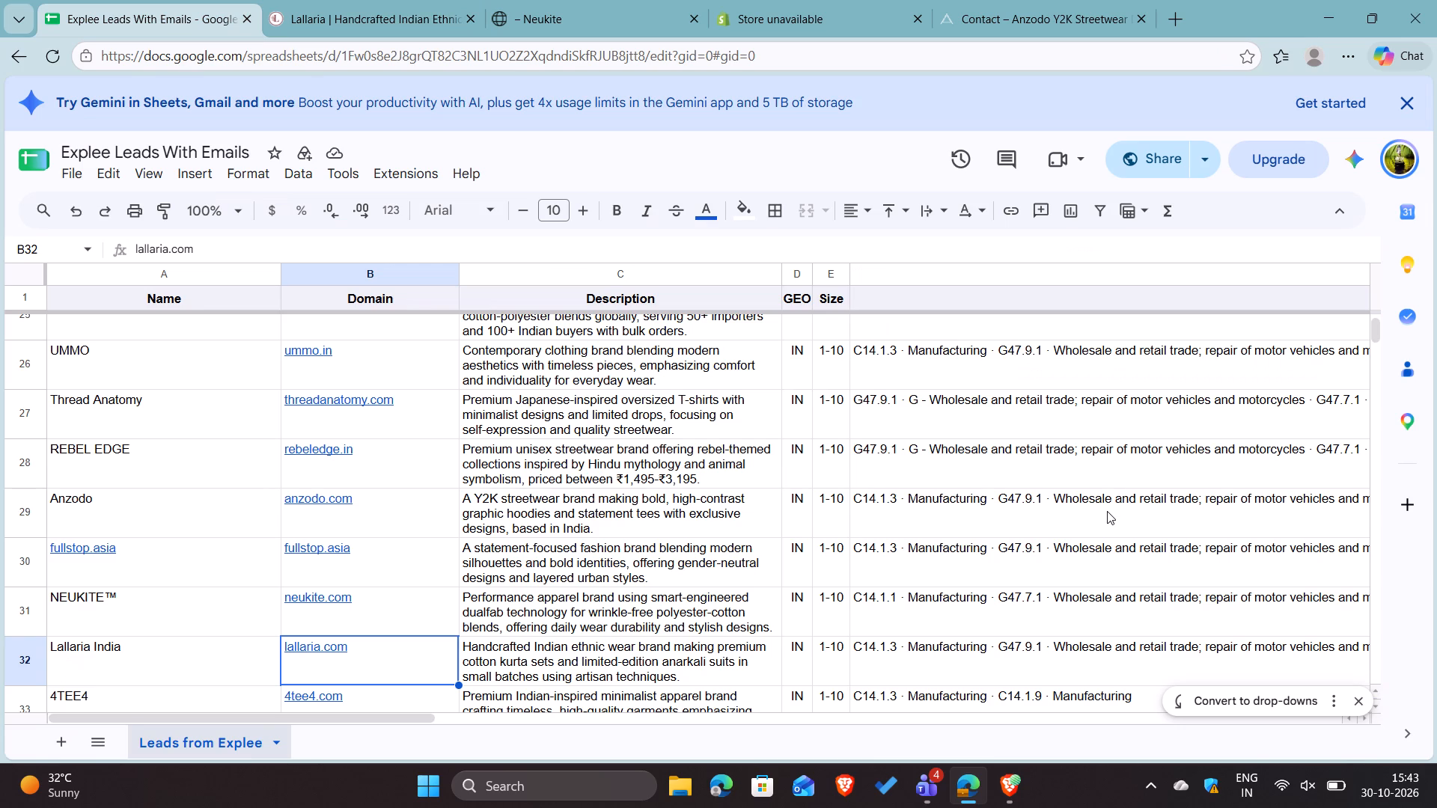
# Enter the copied Lallaria contact email in the Emails cell H32 of the leads spreadsheet.
pyautogui.hscroll(-9, 1004, 663)
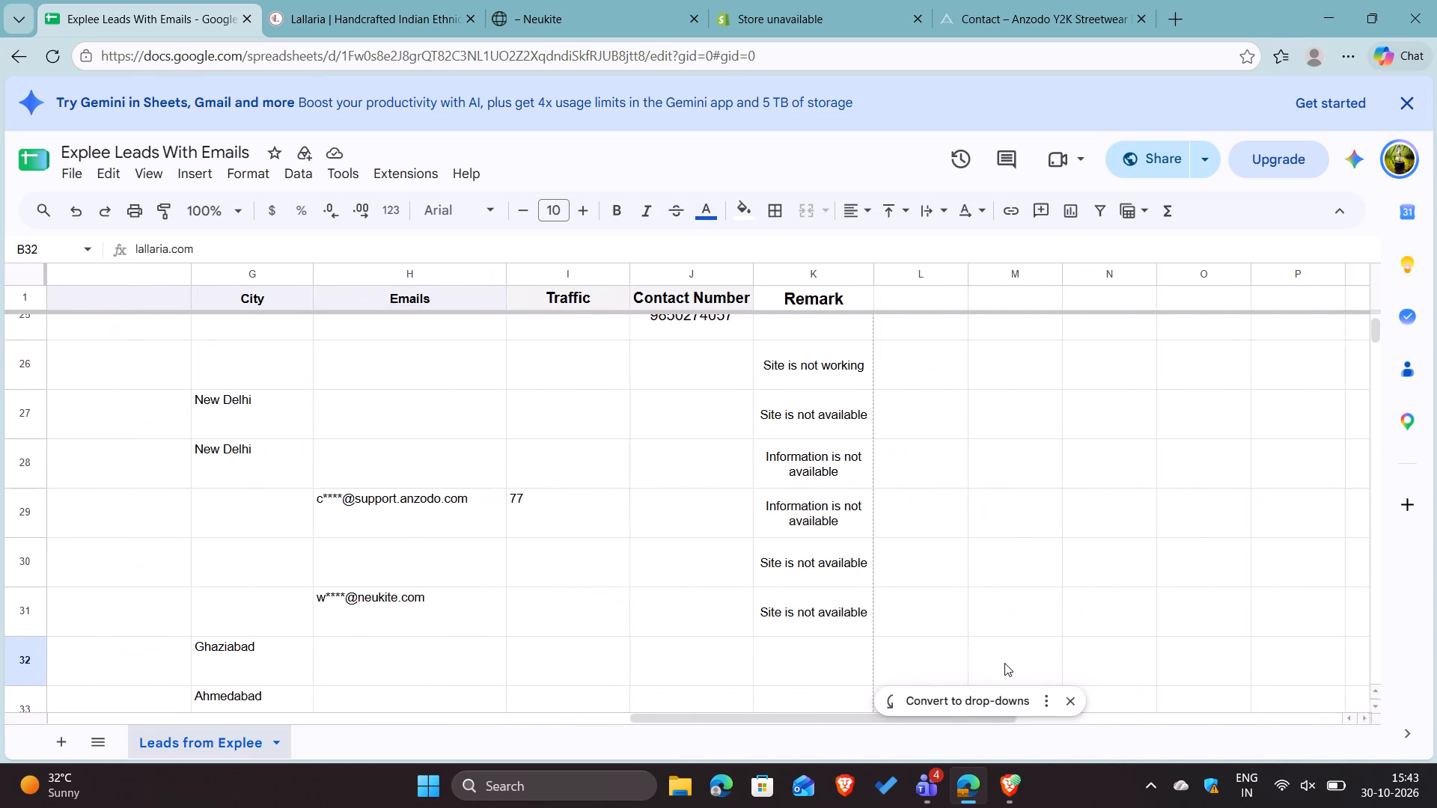
pyautogui.doubleClick(359, 664)
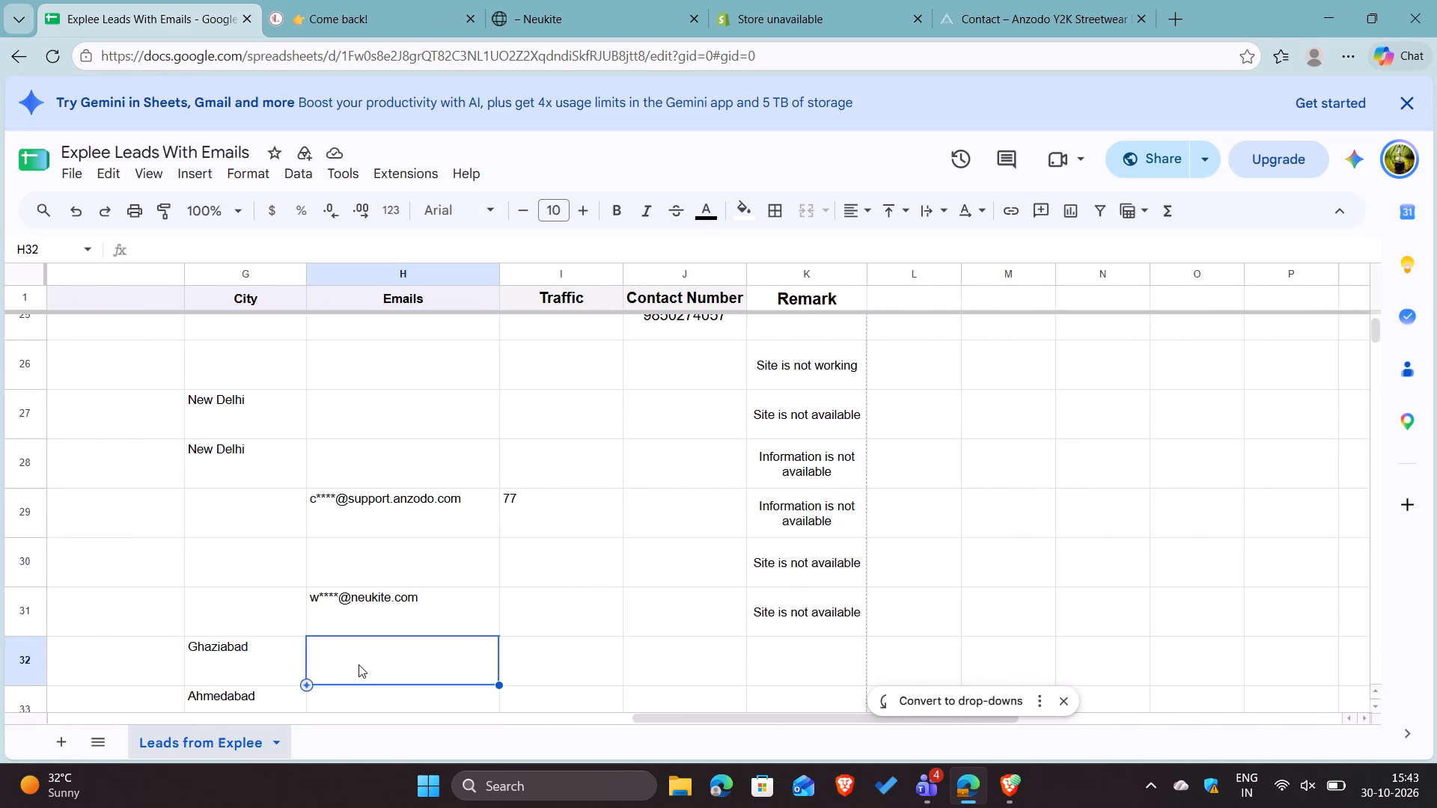
pyautogui.hotkey('ctrl', 'v')
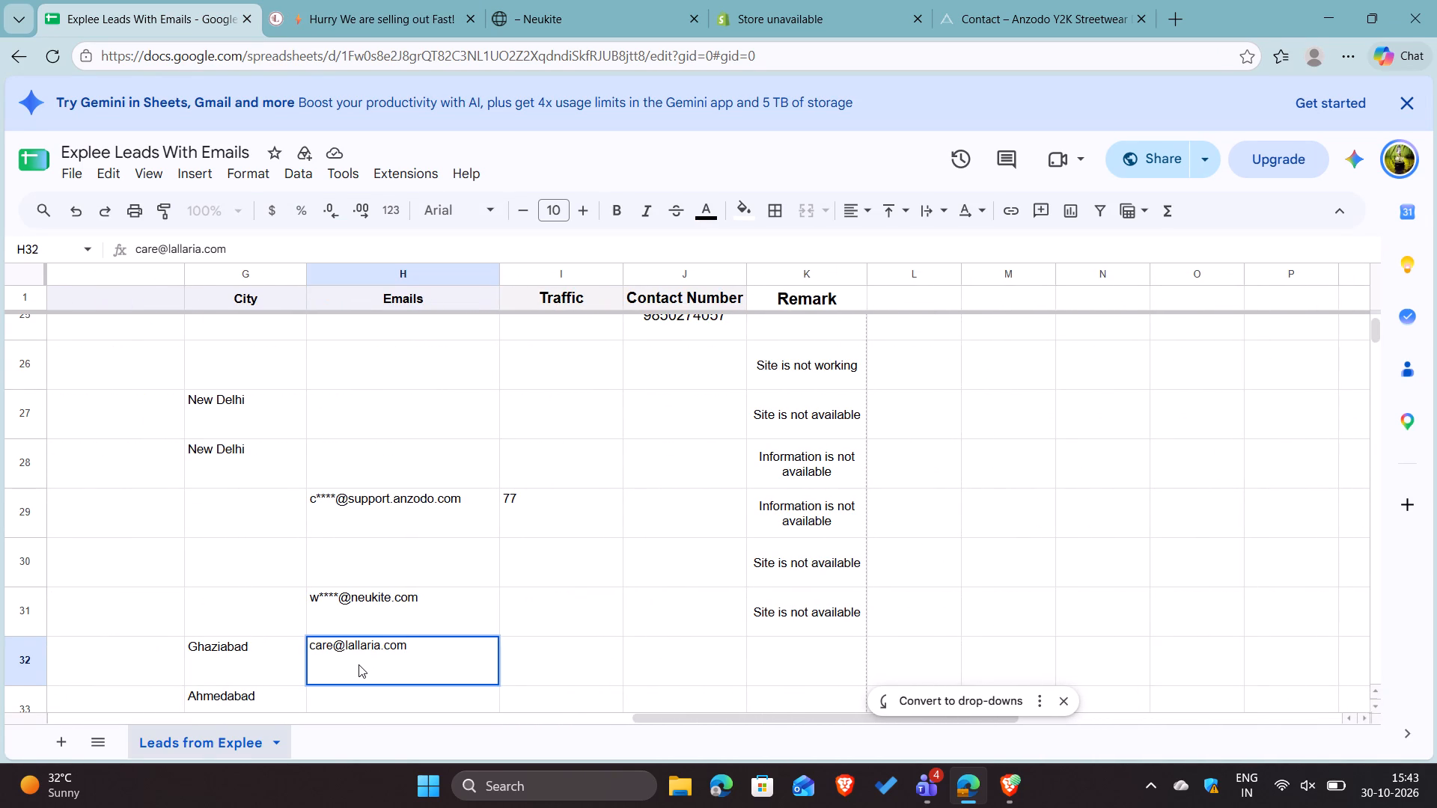
# Copy the phone number without its +91 prefix from Lallaria's site footer into the Contact Number cell J32 of the leads spreadsheet.
pyautogui.click(518, 0)
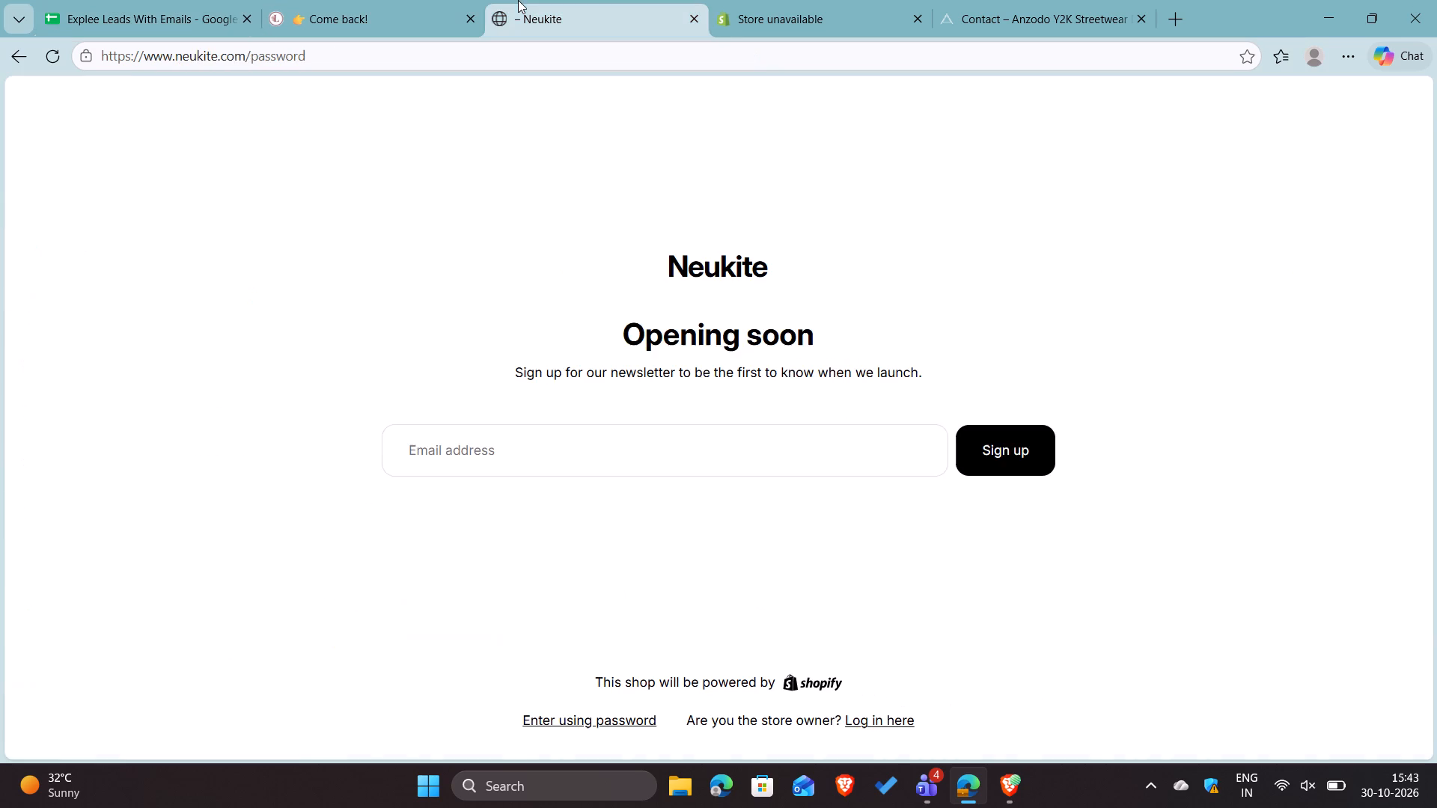
pyautogui.click(361, 0)
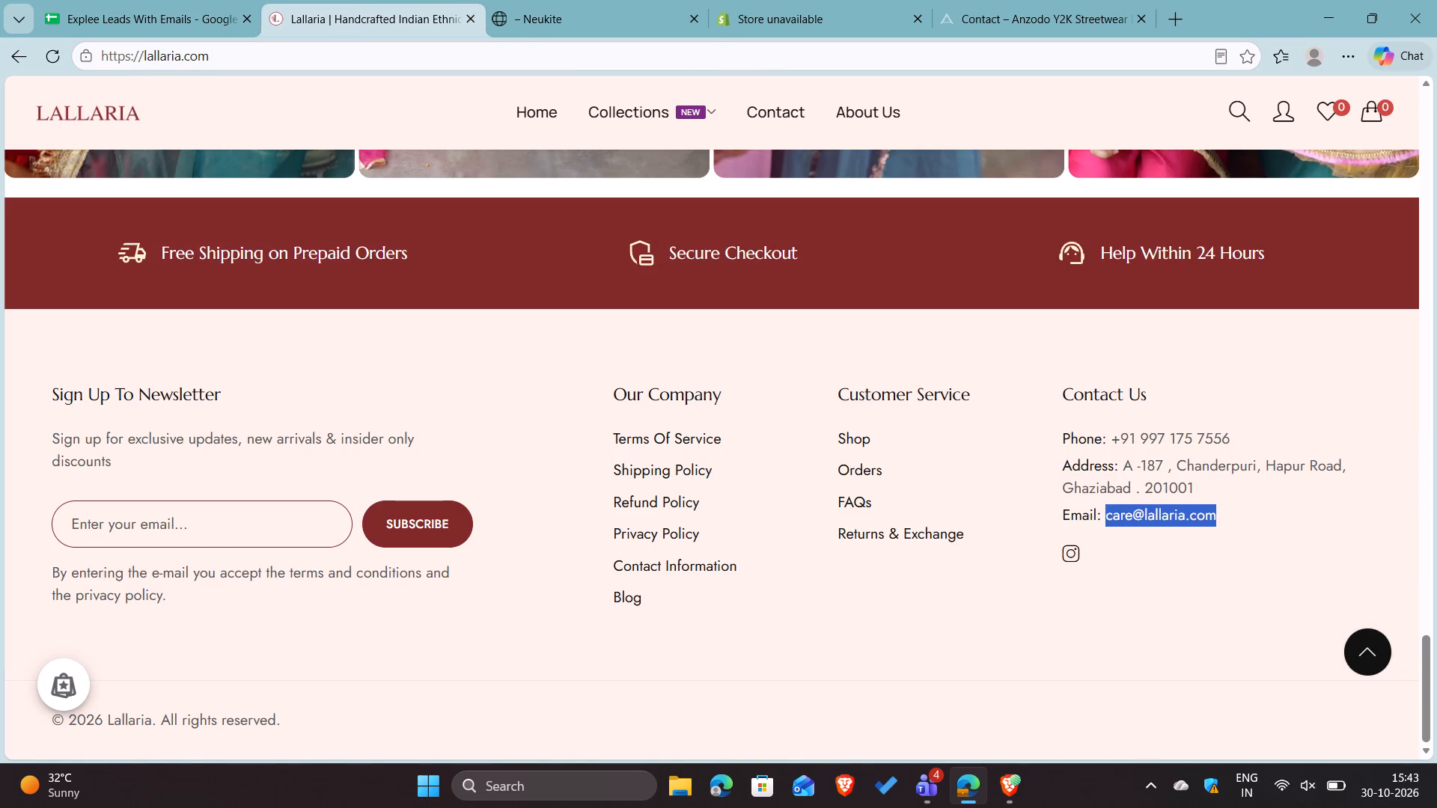
pyautogui.moveTo(1248, 435); pyautogui.dragTo(1152, 432)
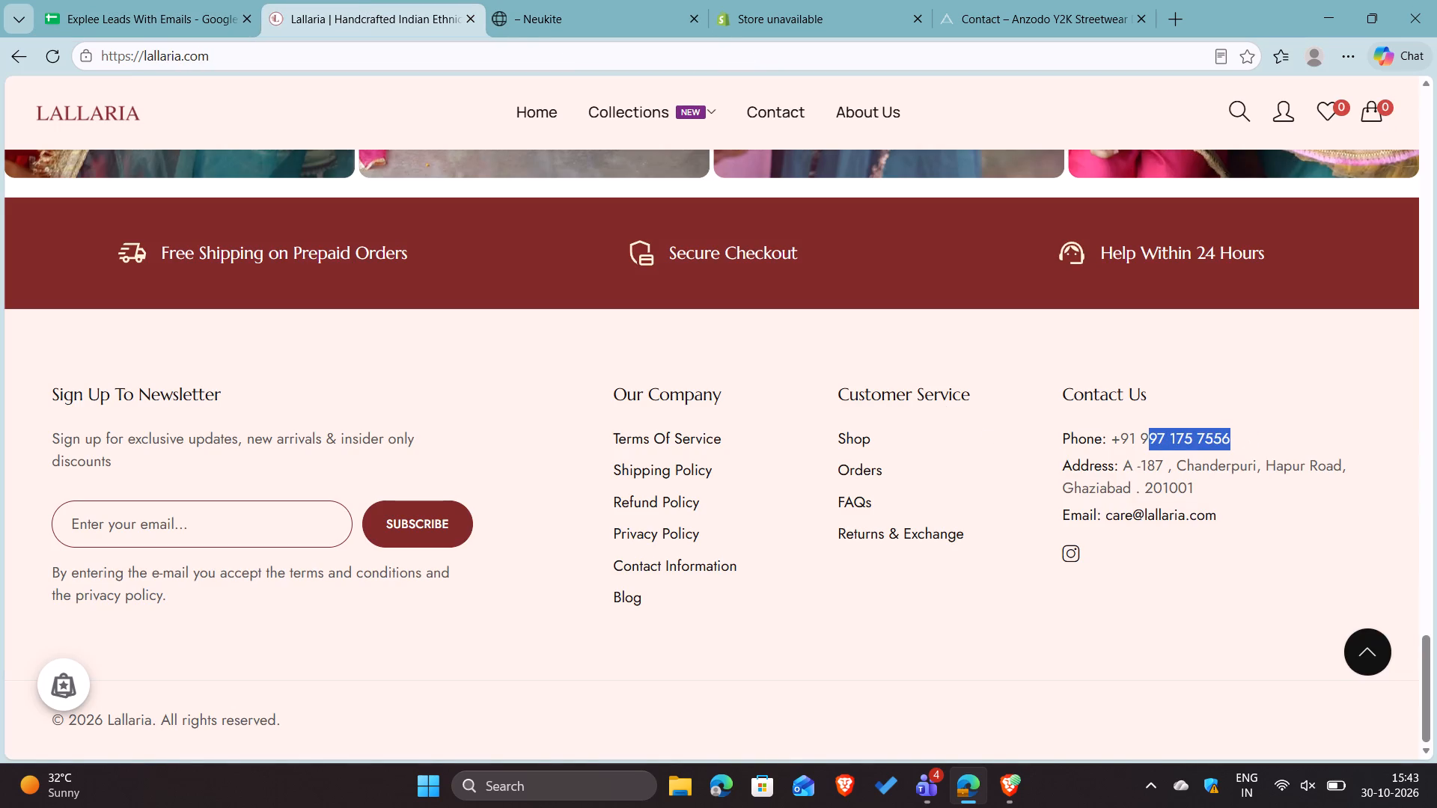
pyautogui.moveTo(1152, 432); pyautogui.dragTo(1139, 434)
pyautogui.hotkey('ctrl', 'c')
pyautogui.hotkey('alt', 'Tab')
pyautogui.hotkey('alt', 'Tab')
pyautogui.hotkey('alt', 'Tab')
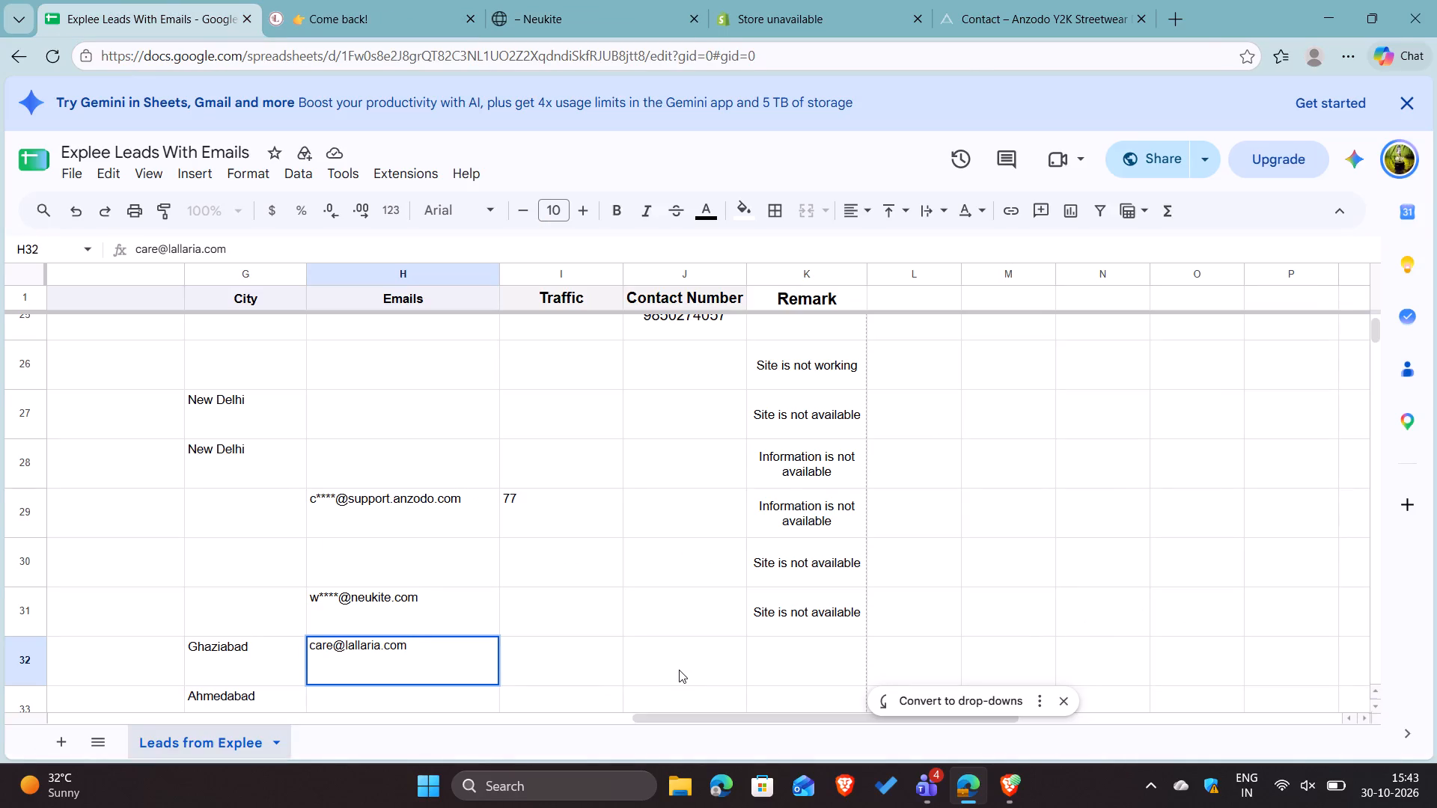
pyautogui.doubleClick(682, 664)
pyautogui.hotkey('ctrl', 'v')
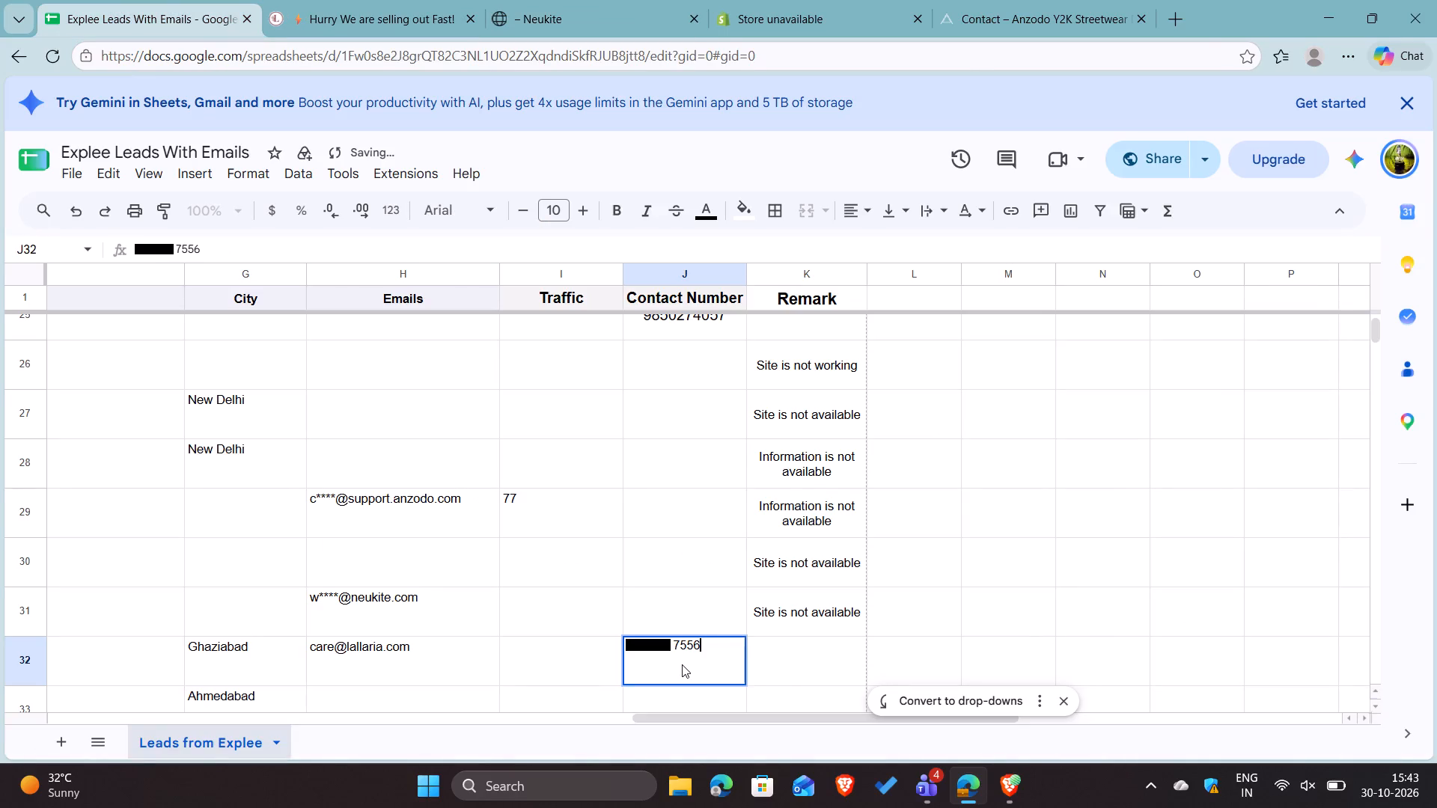
pyautogui.click(787, 669)
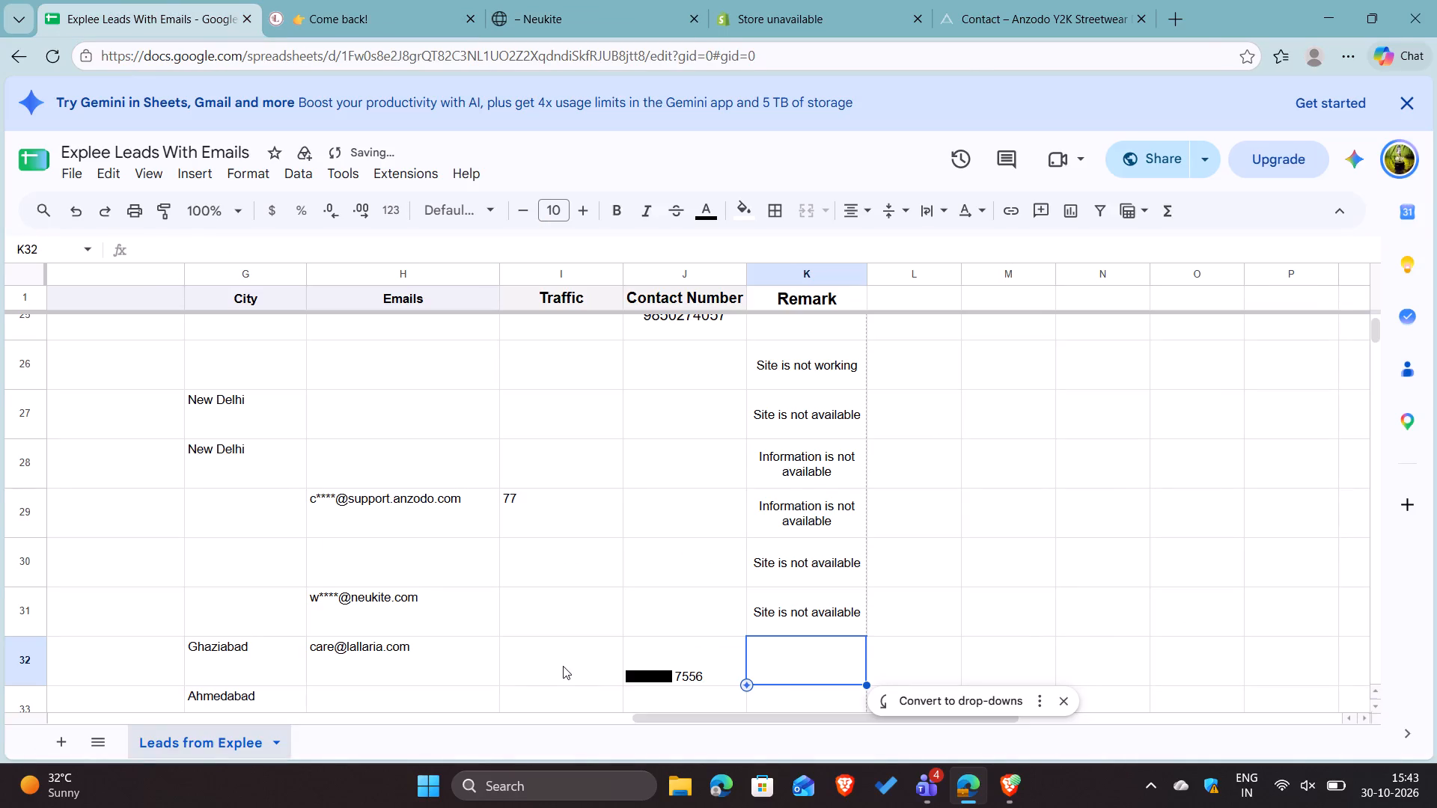
# Centre the Lallaria contact number in cell J32 horizontally and align it to the middle vertically.
pyautogui.scroll(2, 563, 666)
pyautogui.scroll(-3, 563, 666)
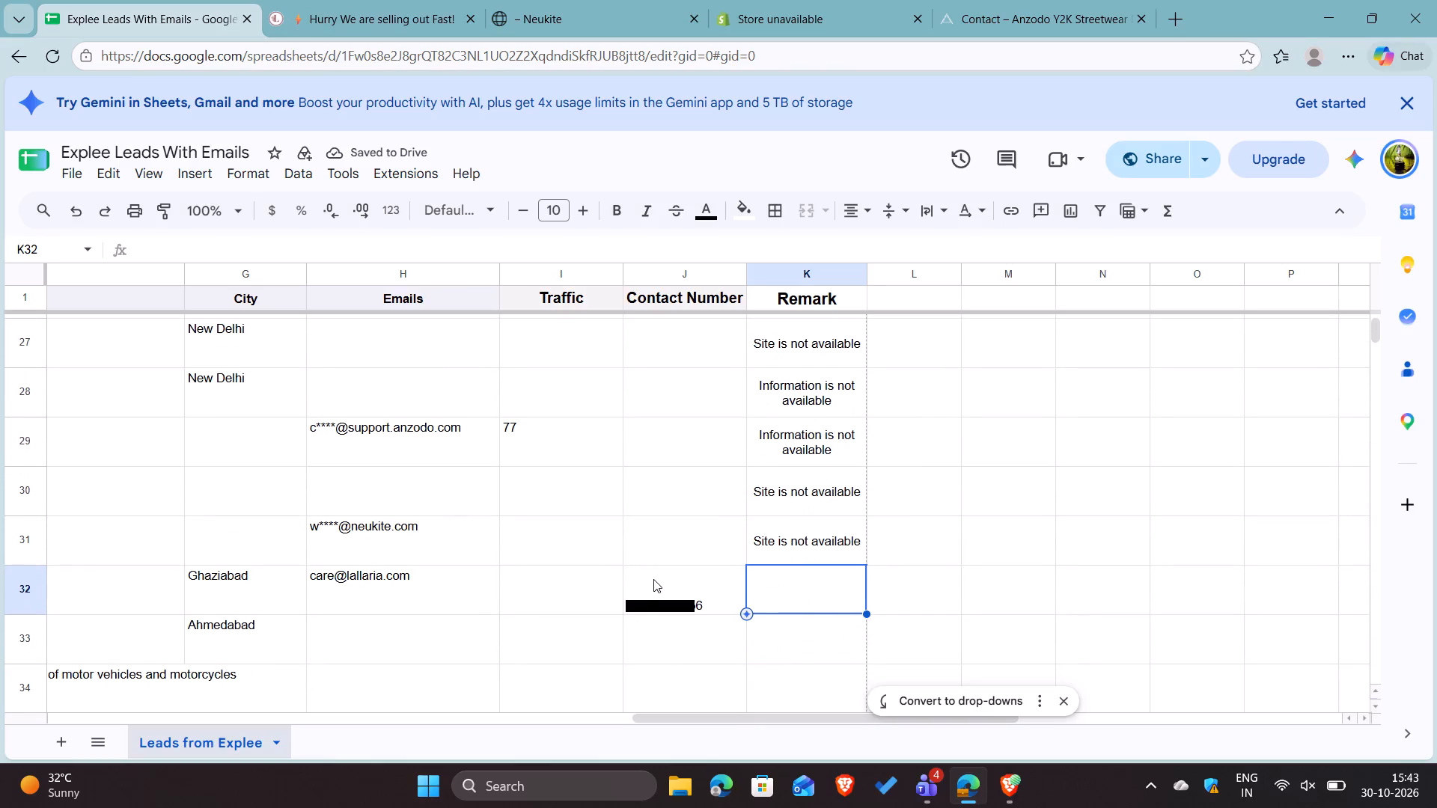
pyautogui.click(653, 579)
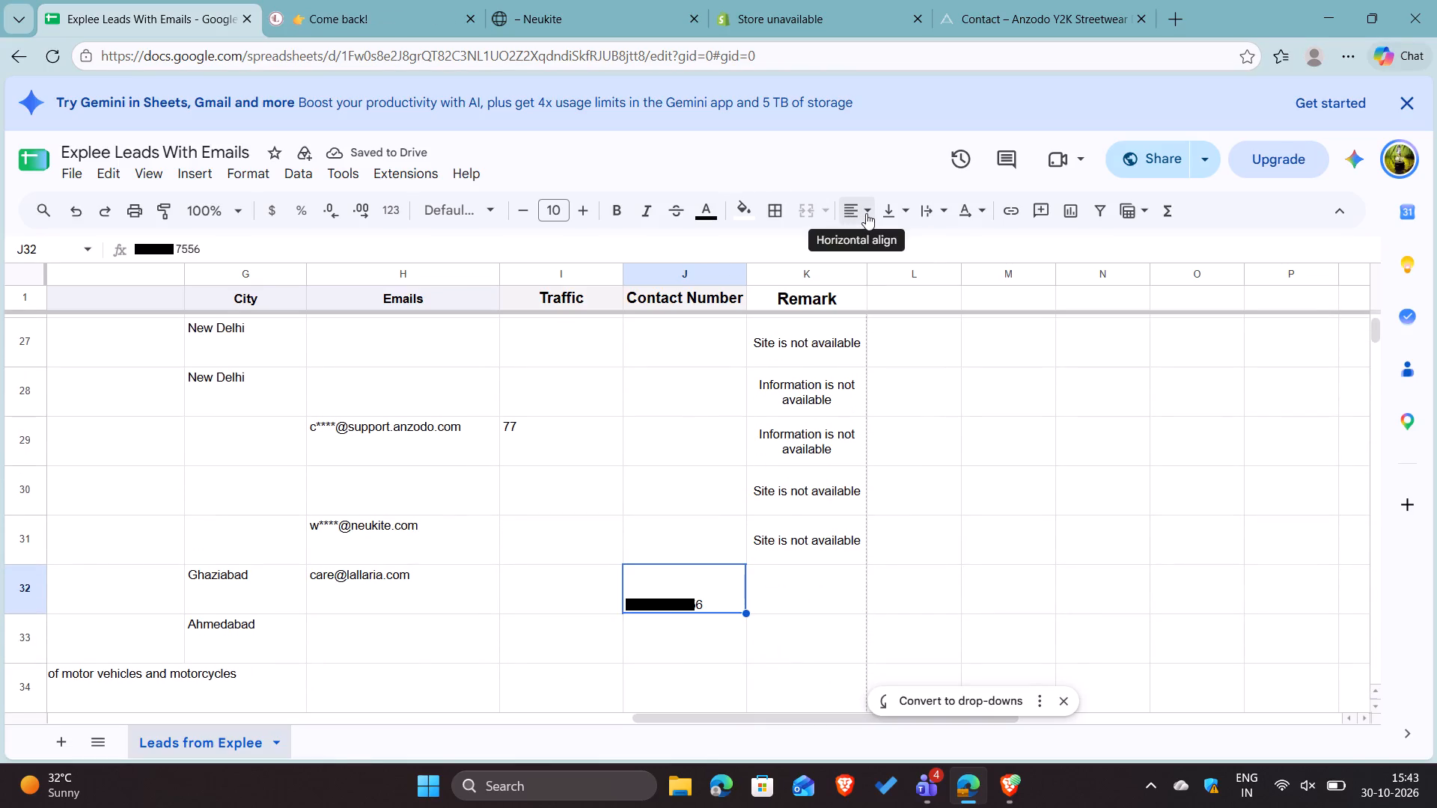
pyautogui.click(866, 213)
pyautogui.click(885, 242)
pyautogui.moveTo(909, 204); pyautogui.dragTo(921, 242)
pyautogui.click(921, 242)
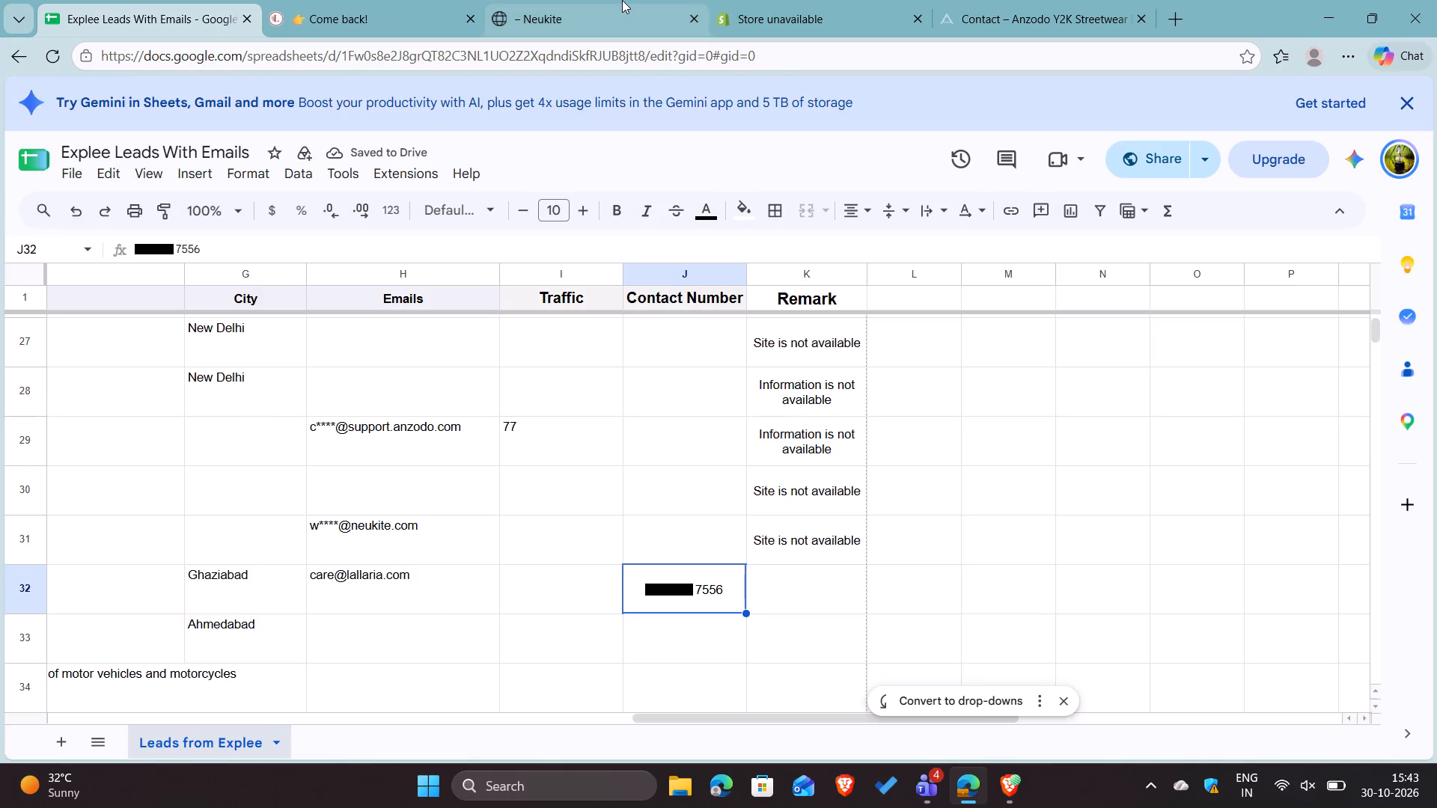
# Return to the Lallaria website and view the contact details in its footer.
pyautogui.click(354, 0)
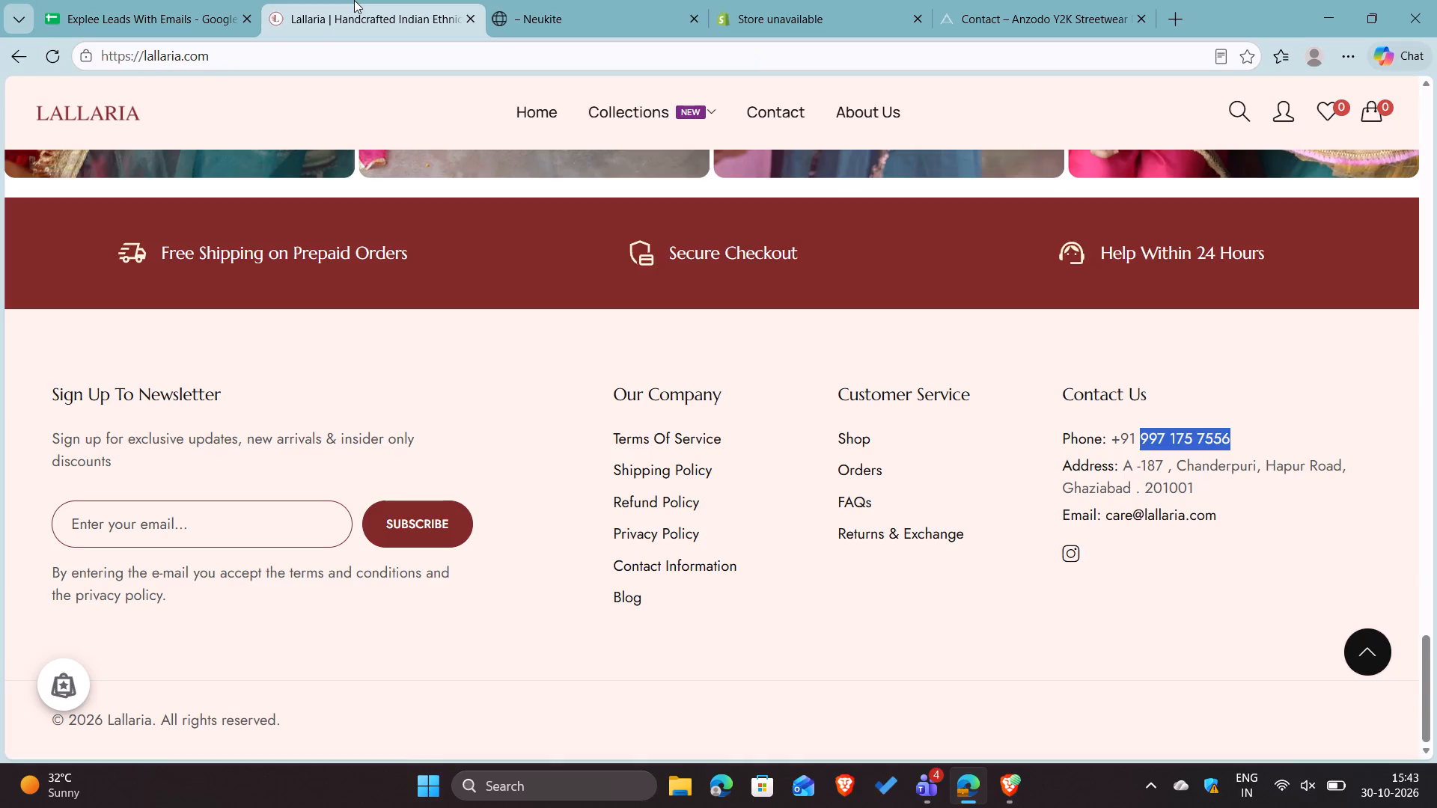
# Return to the leads spreadsheet and open 4TEE4's site 4tee4.com from the Domain column in row 33.
pyautogui.click(150, 0)
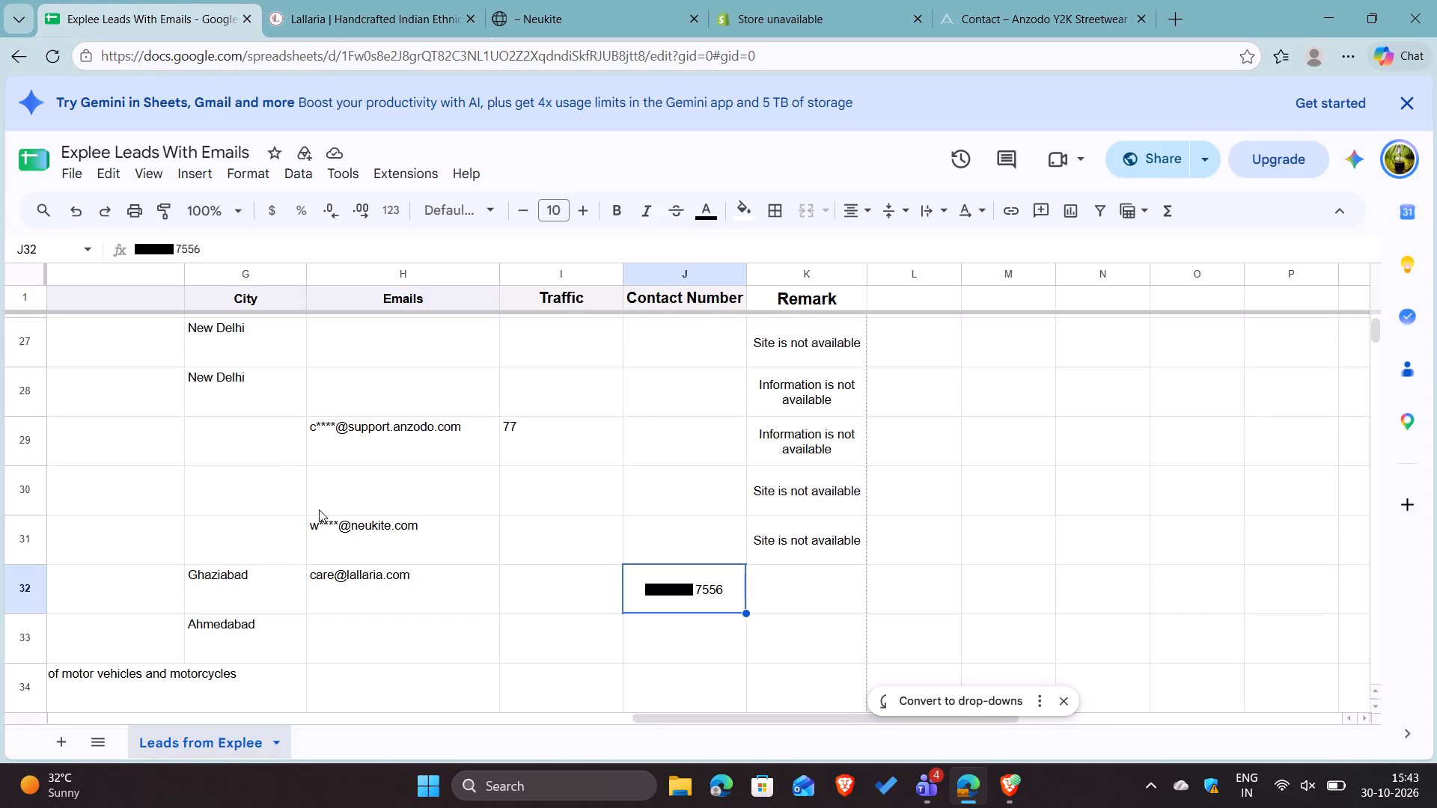
pyautogui.click(341, 633)
pyautogui.hscroll(14, 341, 633)
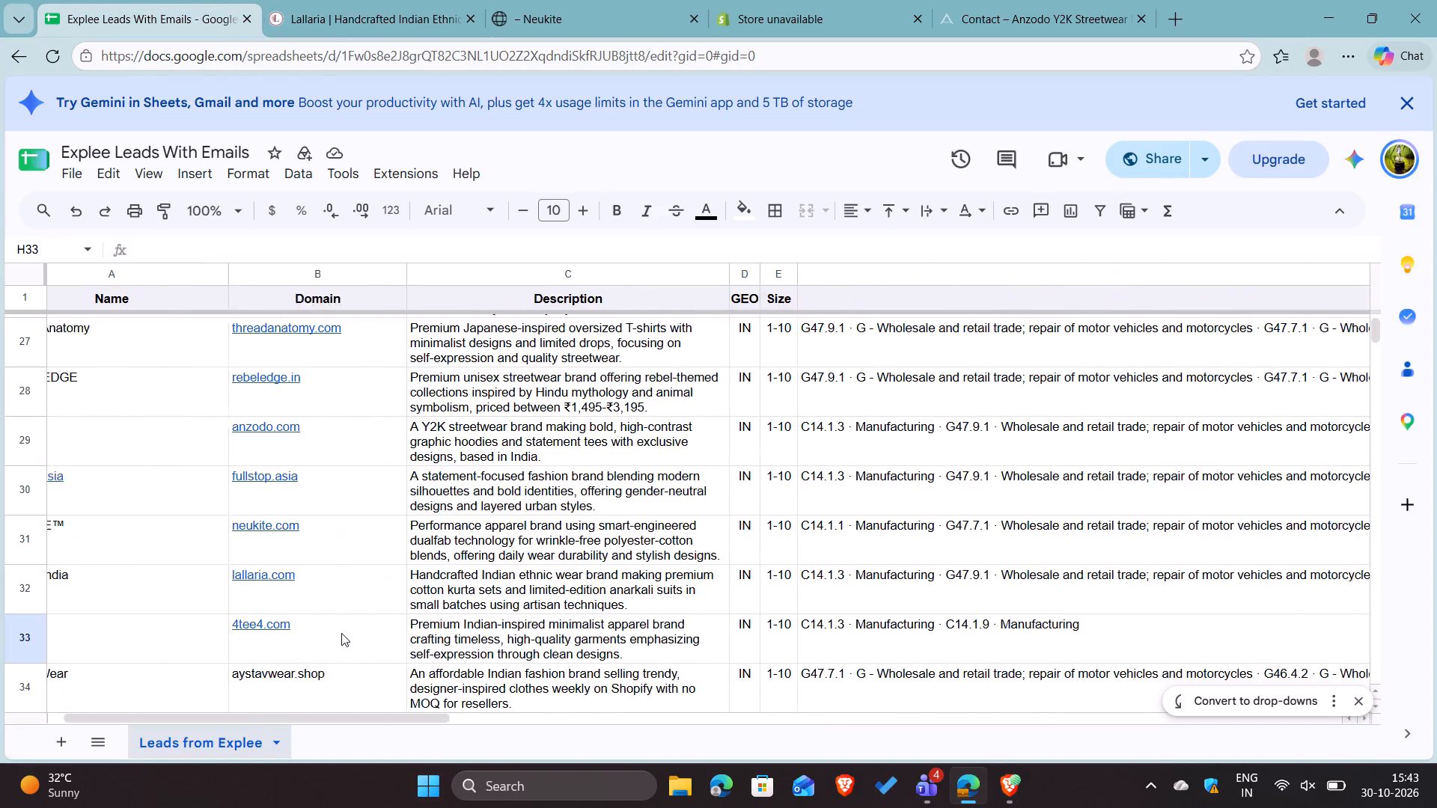
pyautogui.scroll(-2, 341, 633)
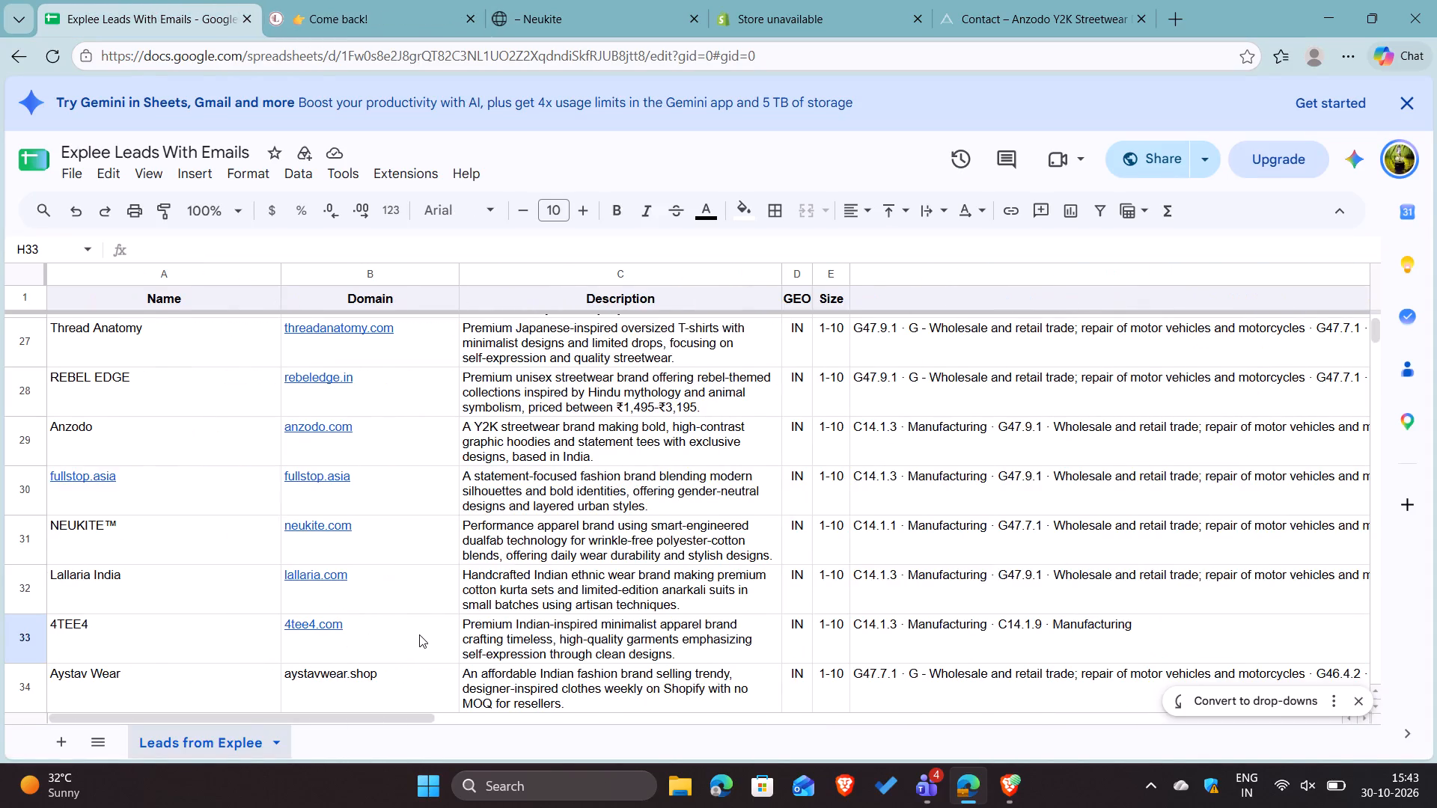
pyautogui.scroll(-1, 419, 634)
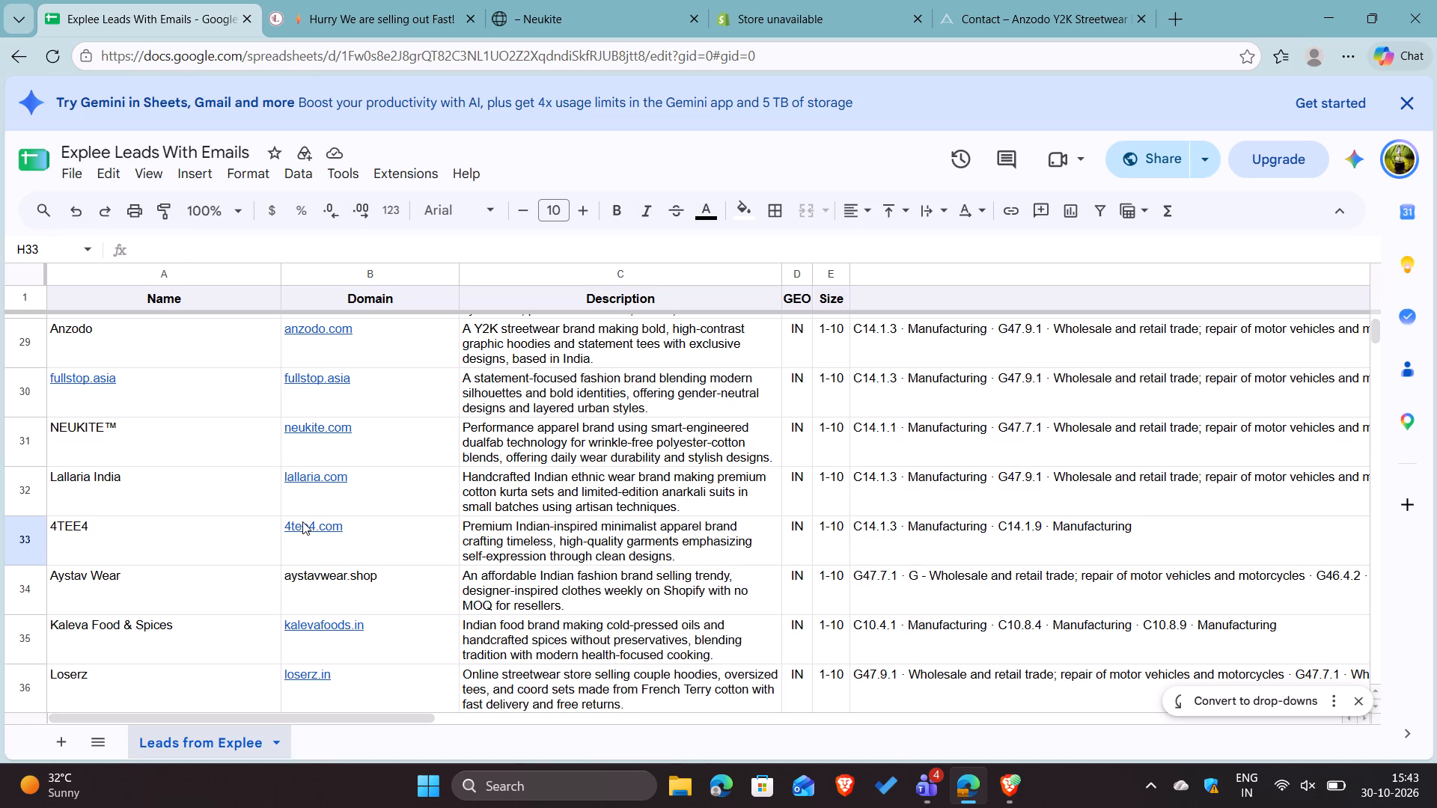
pyautogui.click(302, 521)
pyautogui.doubleClick(302, 521)
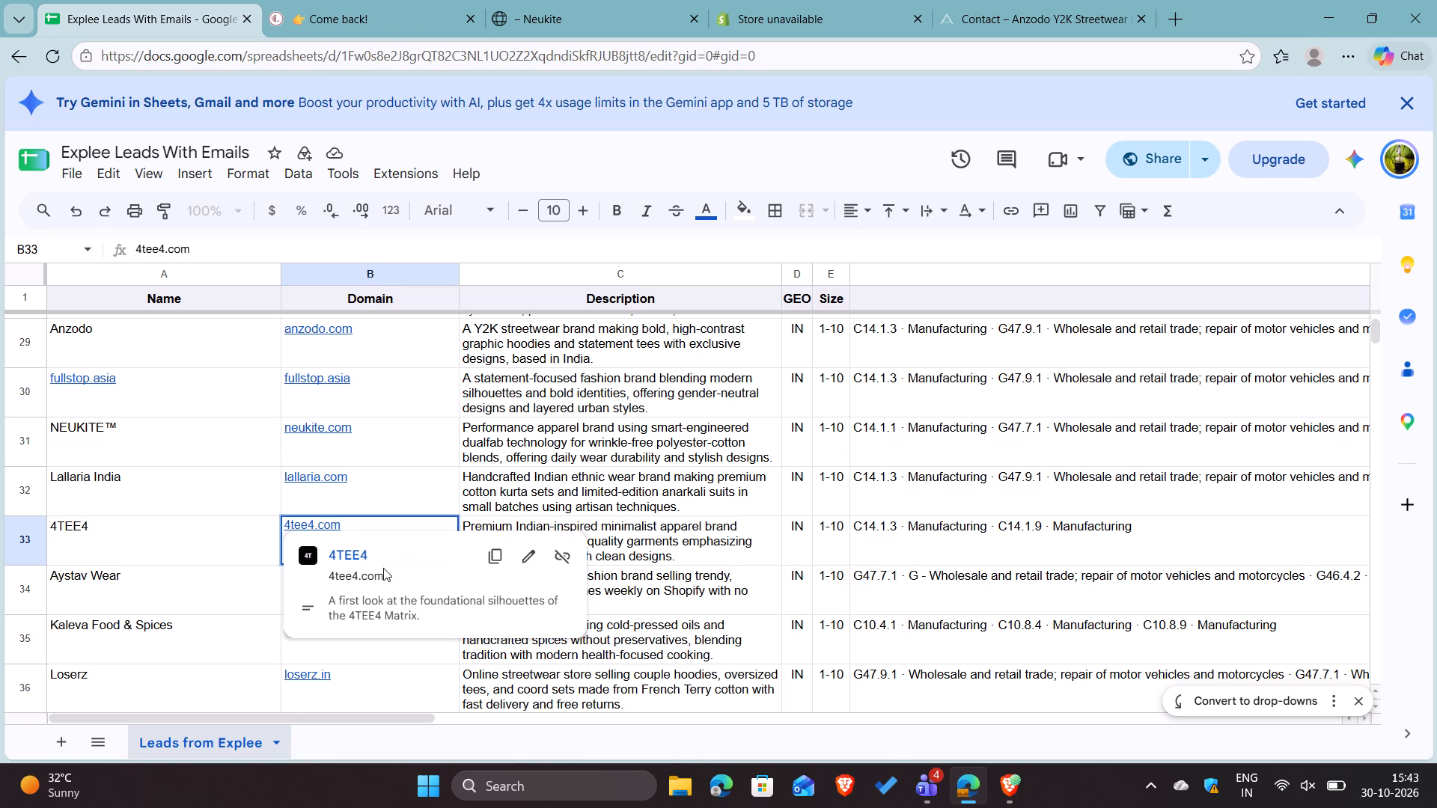
pyautogui.click(376, 557)
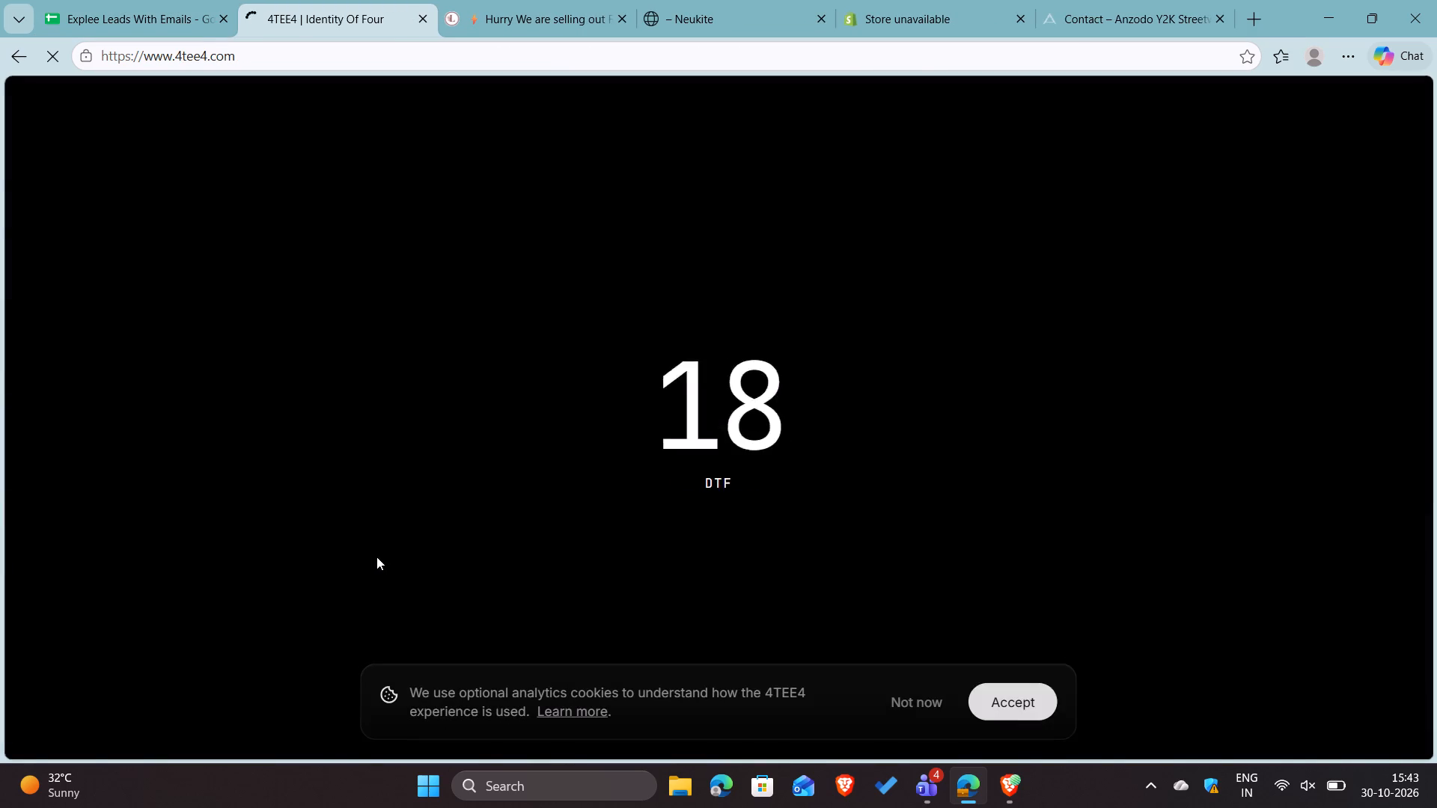
# Look through the 4TEE4 homepage down to its footer for an email address or phone number.
pyautogui.scroll(-9, 376, 557)
pyautogui.scroll(4, 376, 557)
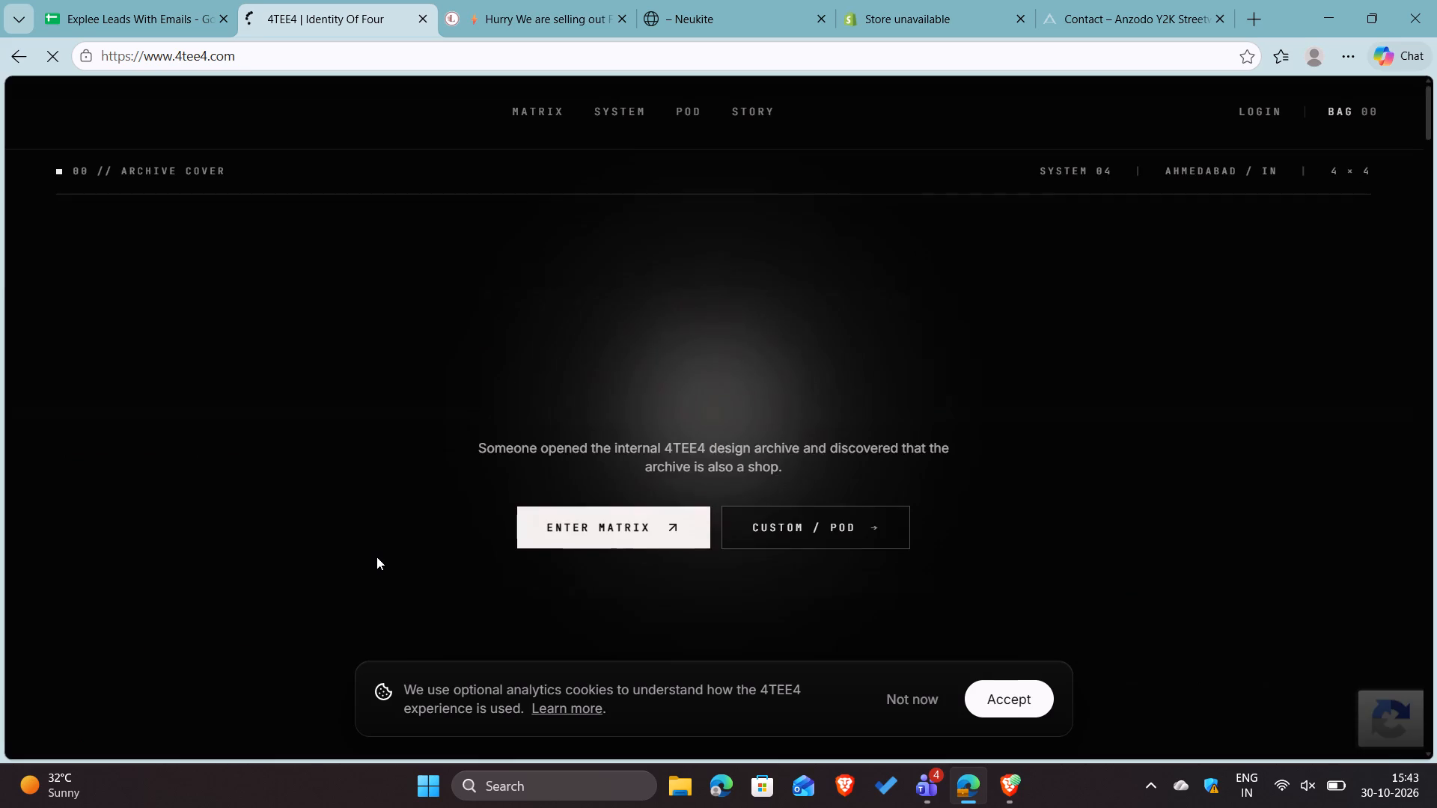
pyautogui.scroll(-8, 376, 557)
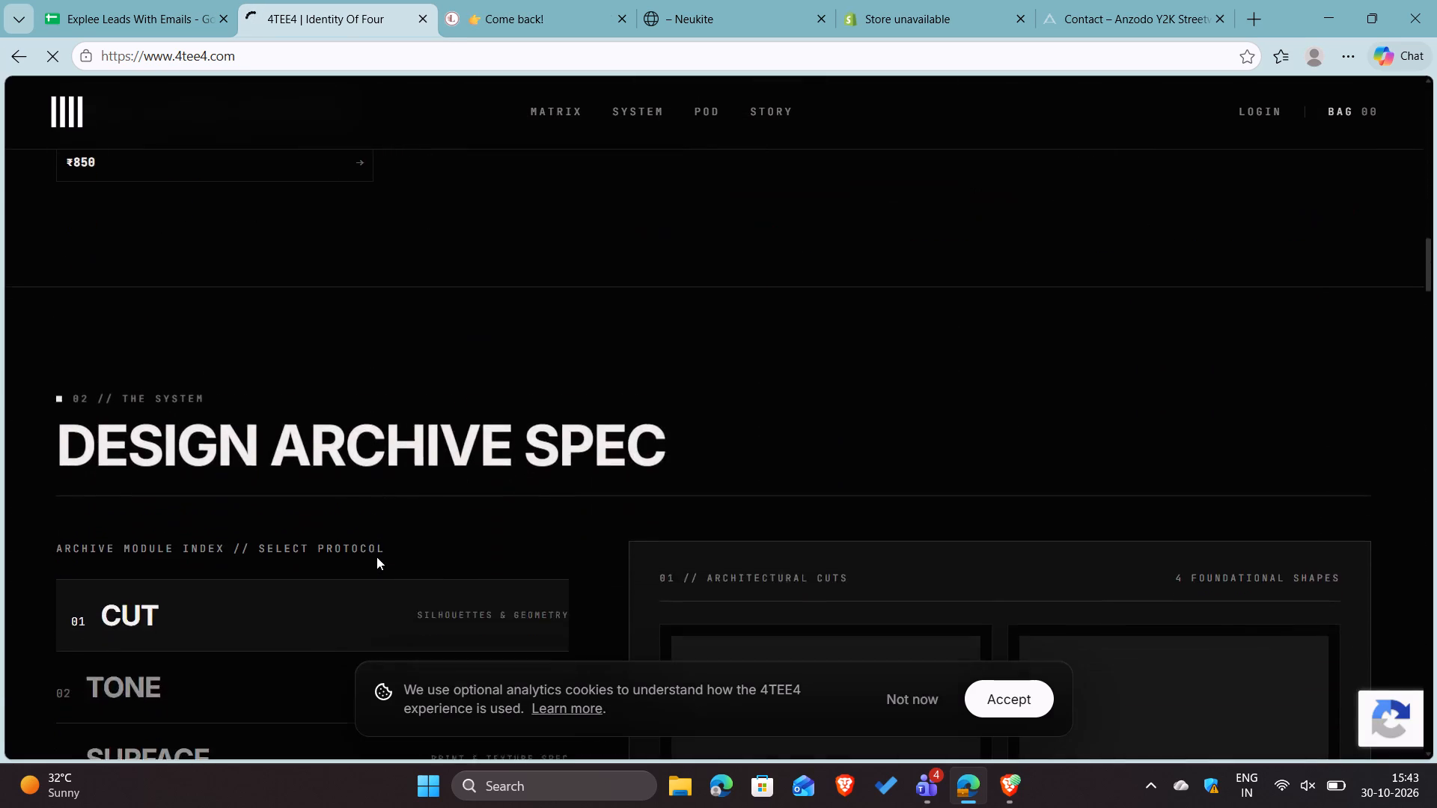
pyautogui.scroll(-17, 376, 557)
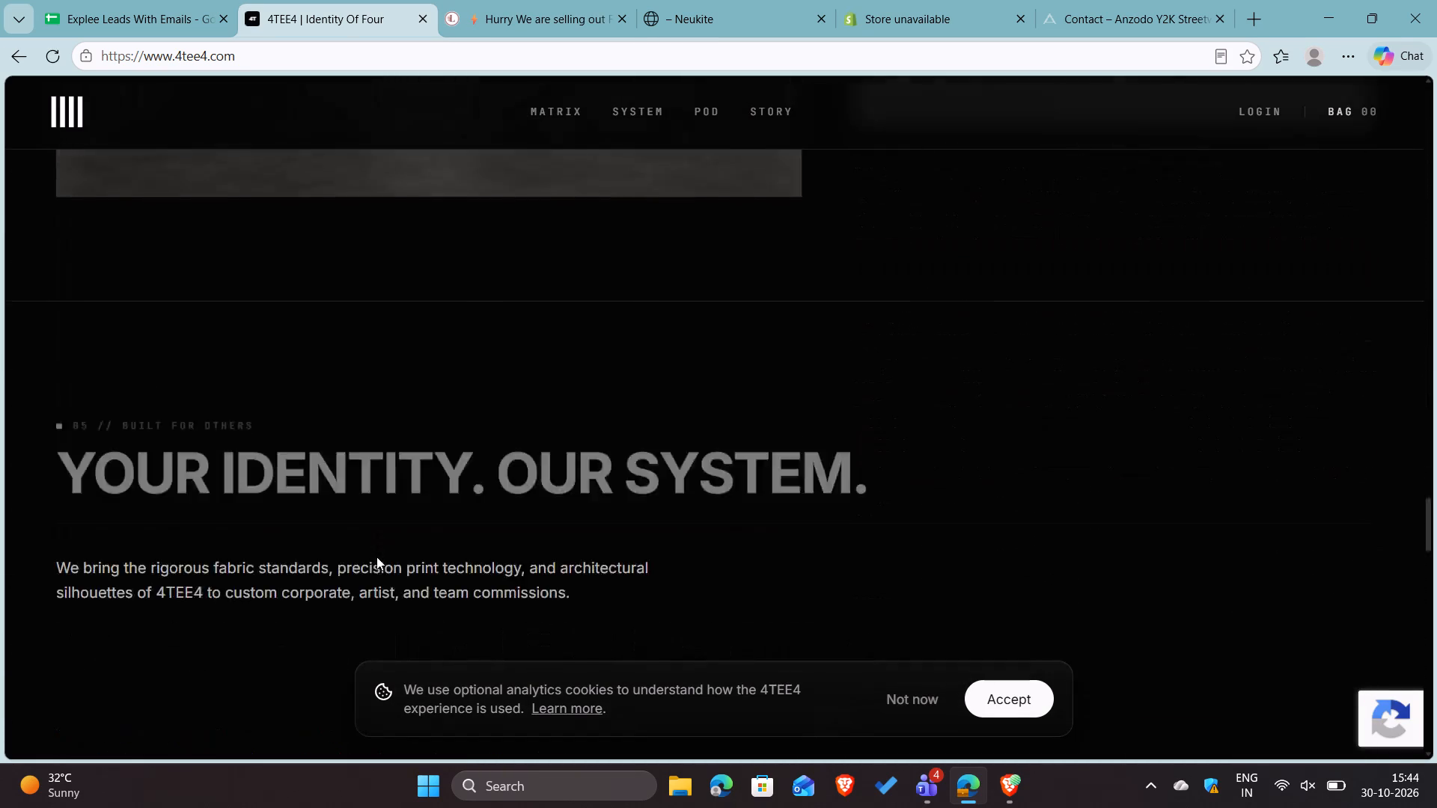
pyautogui.scroll(-8, 376, 557)
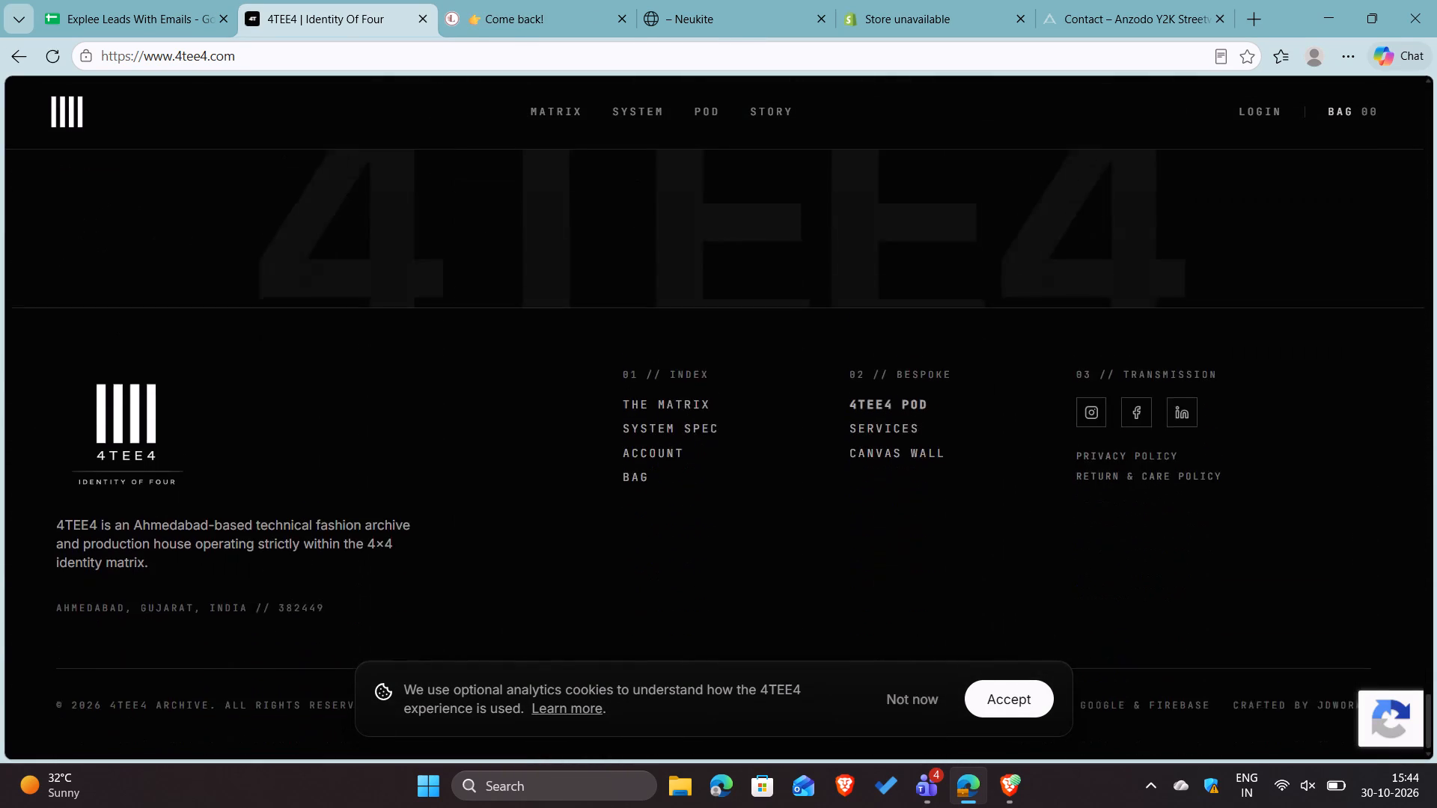
pyautogui.scroll(-1, 376, 557)
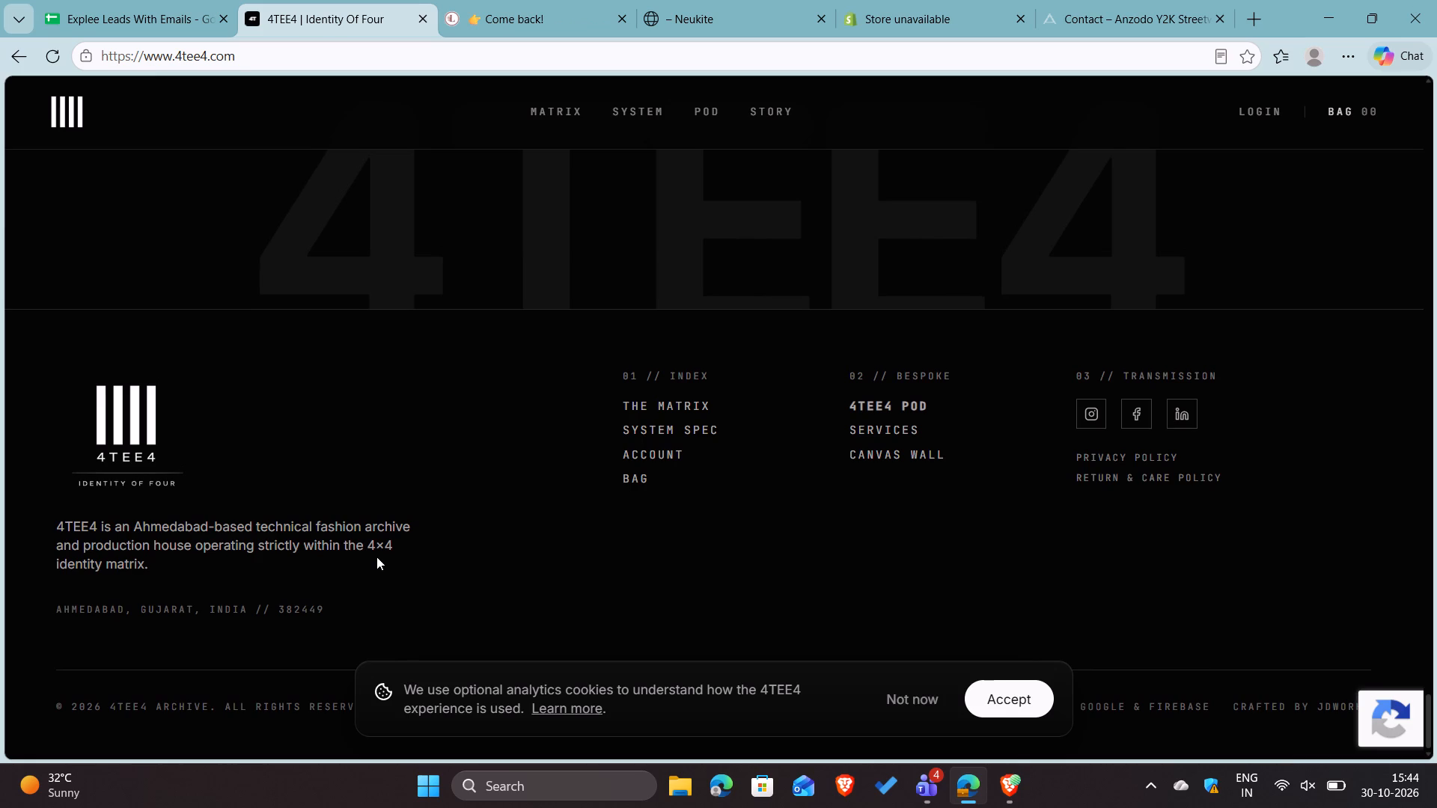
pyautogui.scroll(1, 376, 557)
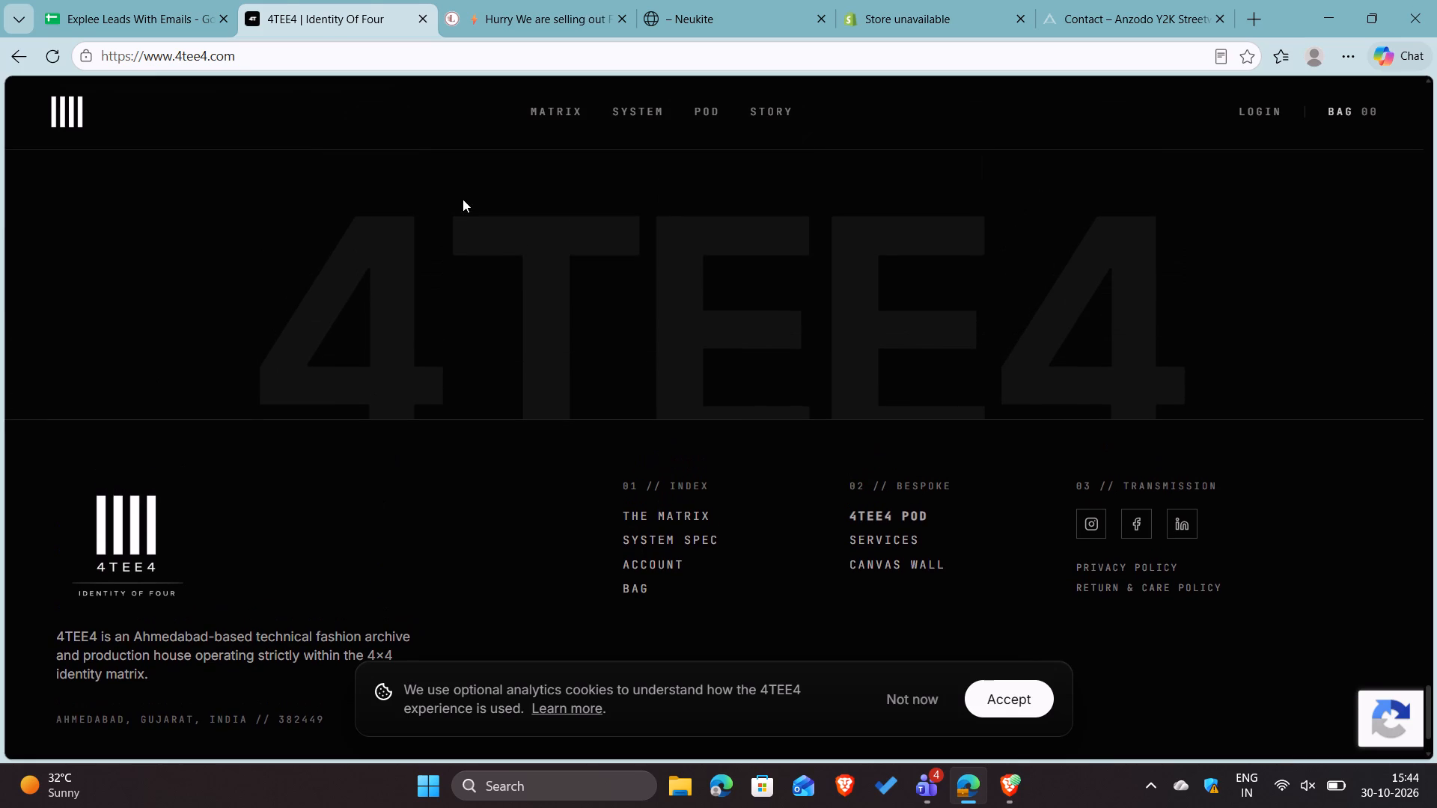
# Back in the leads spreadsheet, copy the remark "Information is not available" from K29 into cell K33 for 4TEE4.
pyautogui.click(65, 13)
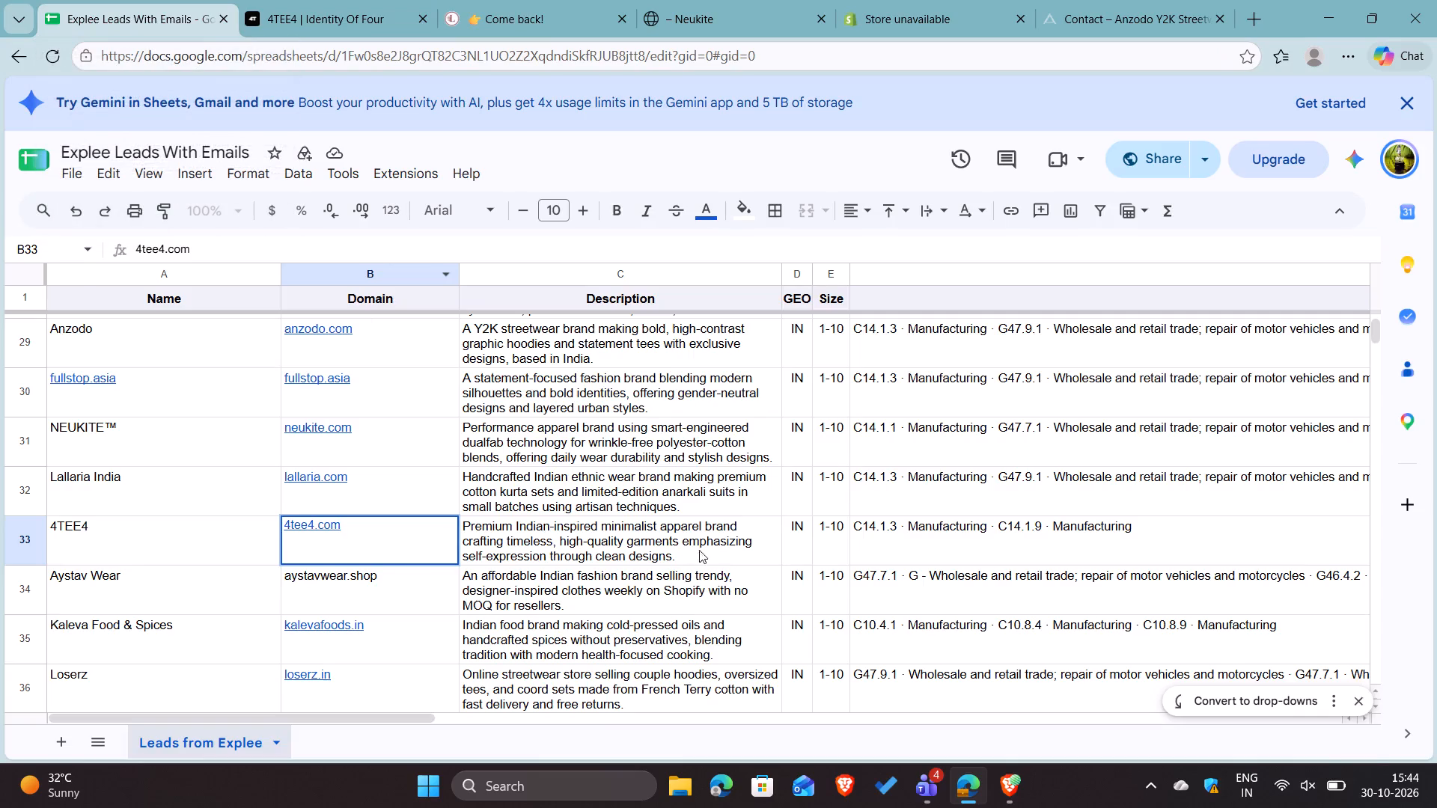
pyautogui.hscroll(-8, 717, 565)
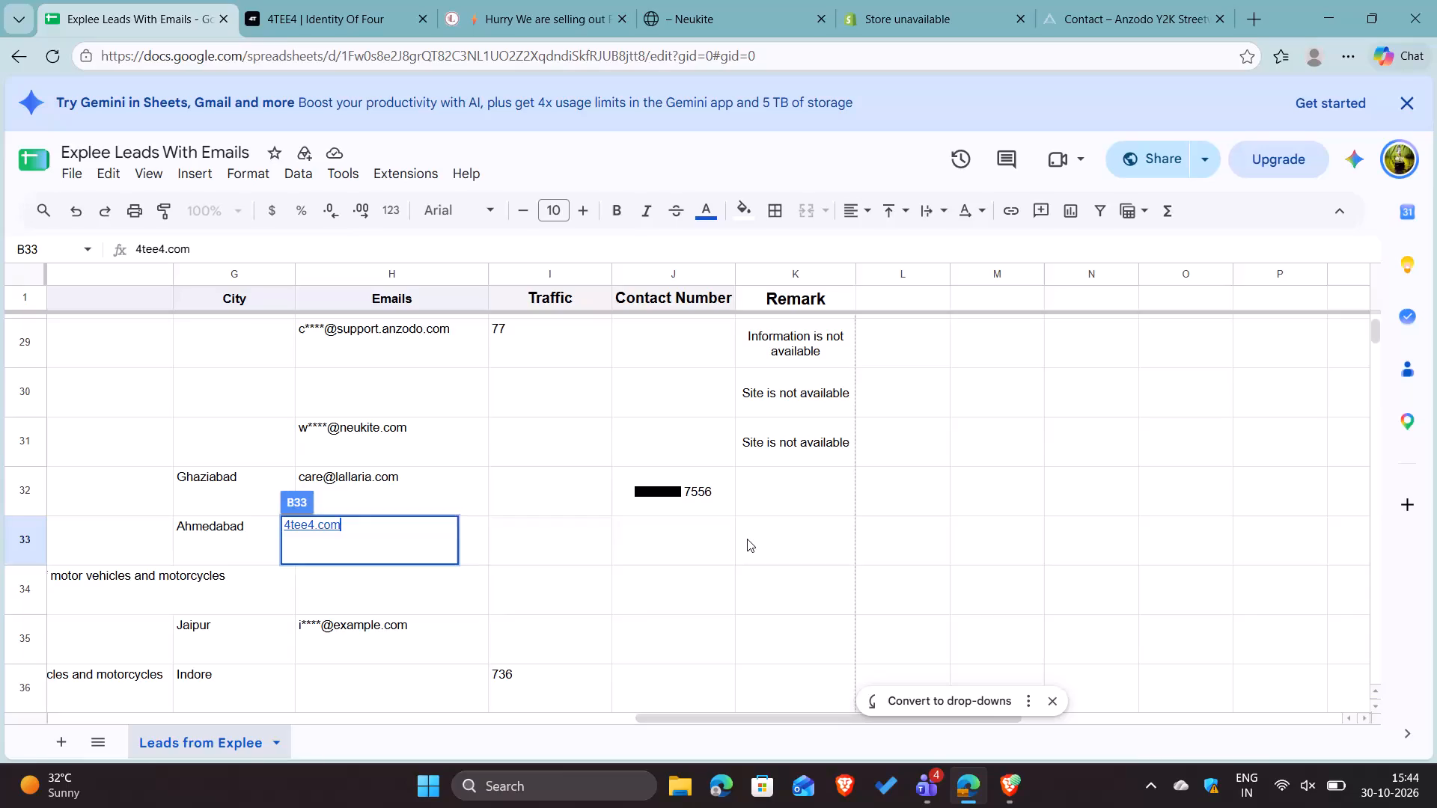
pyautogui.tripleClick(748, 538)
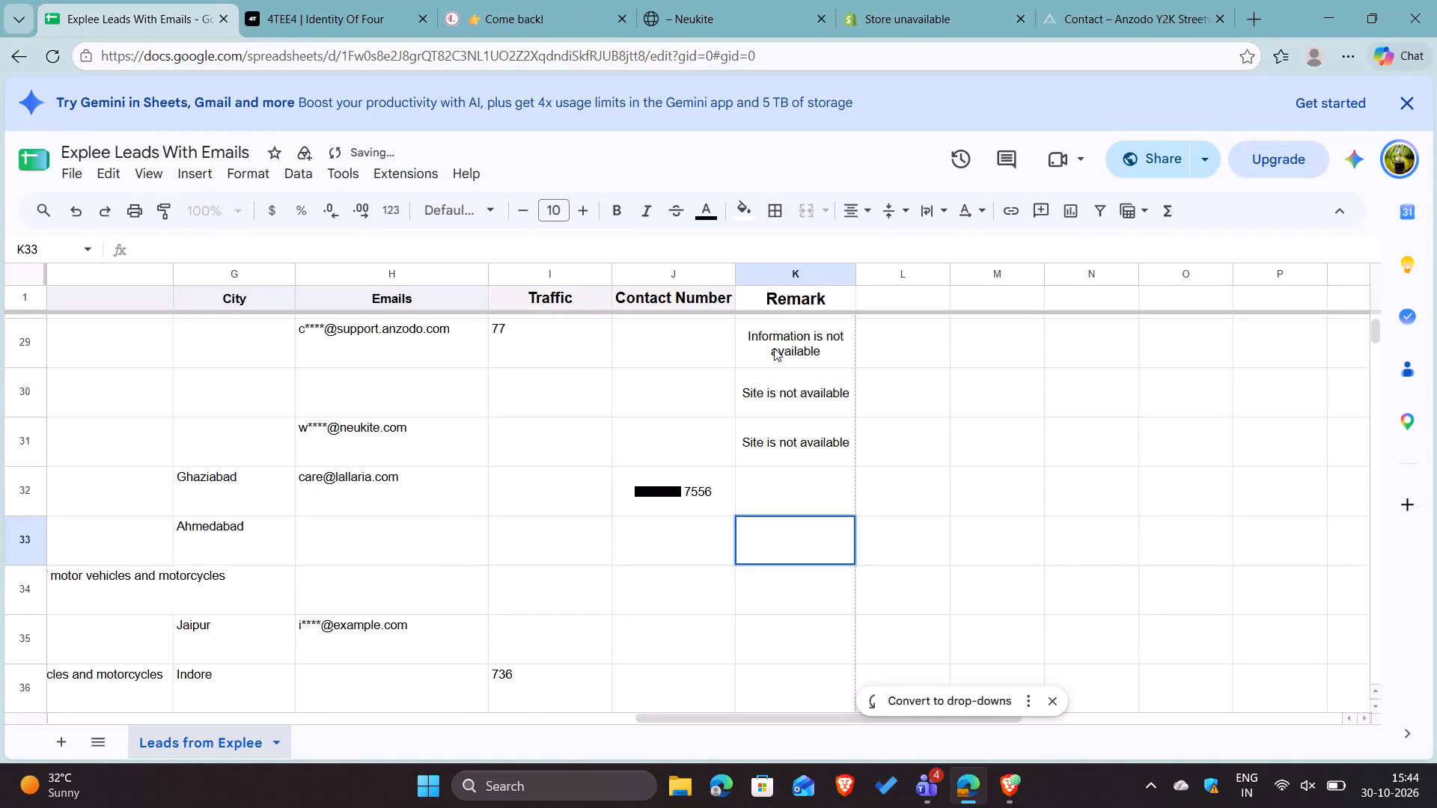
pyautogui.doubleClick(775, 349)
pyautogui.hotkey('ctrl', 'a')
pyautogui.hotkey('ctrl', 'c')
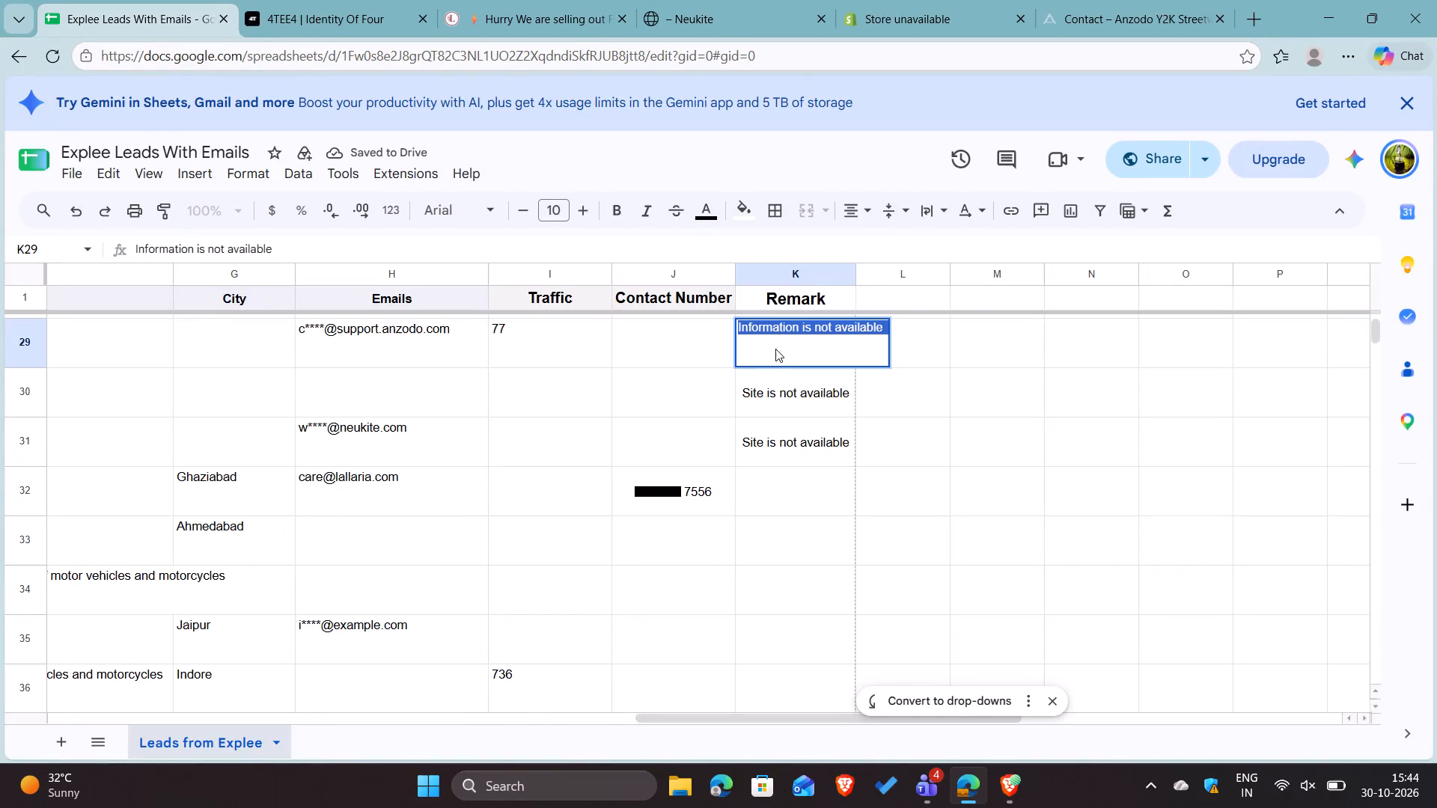
pyautogui.doubleClick(766, 539)
pyautogui.hotkey('ctrl', 'v')
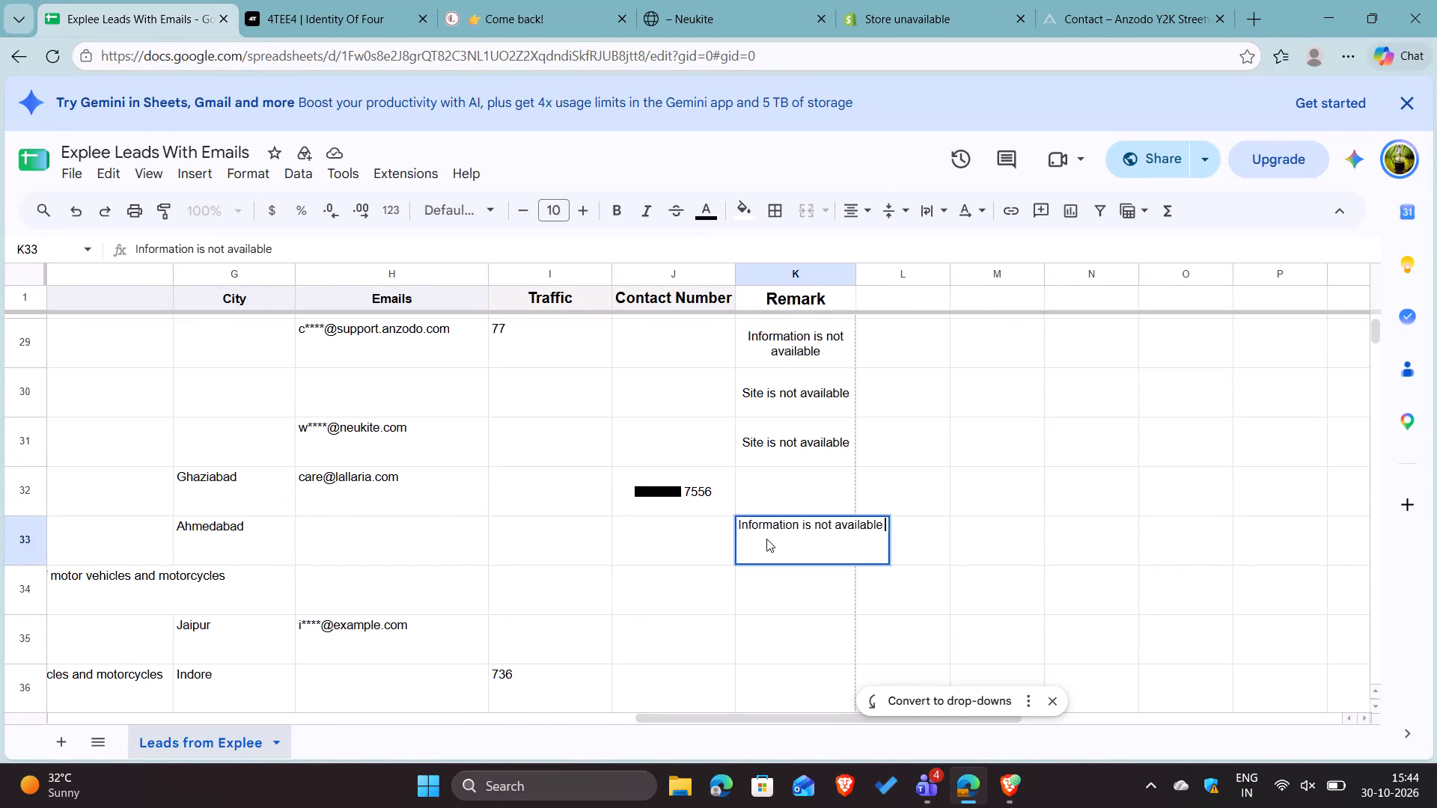
pyautogui.click(744, 582)
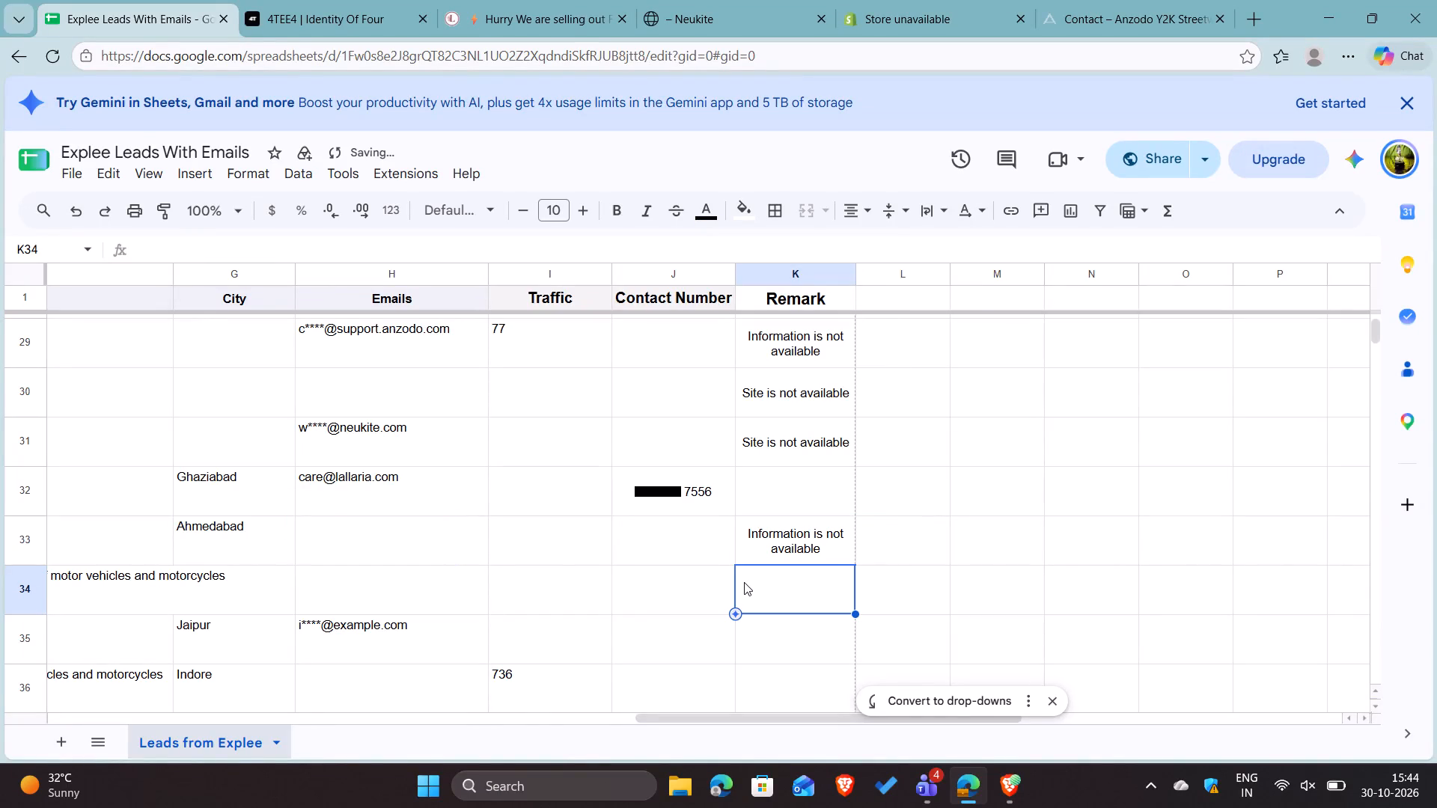
# Go to Aystav Wear's entry aystavwear.shop in the Domain column, row 34.
pyautogui.hscroll(13, 744, 582)
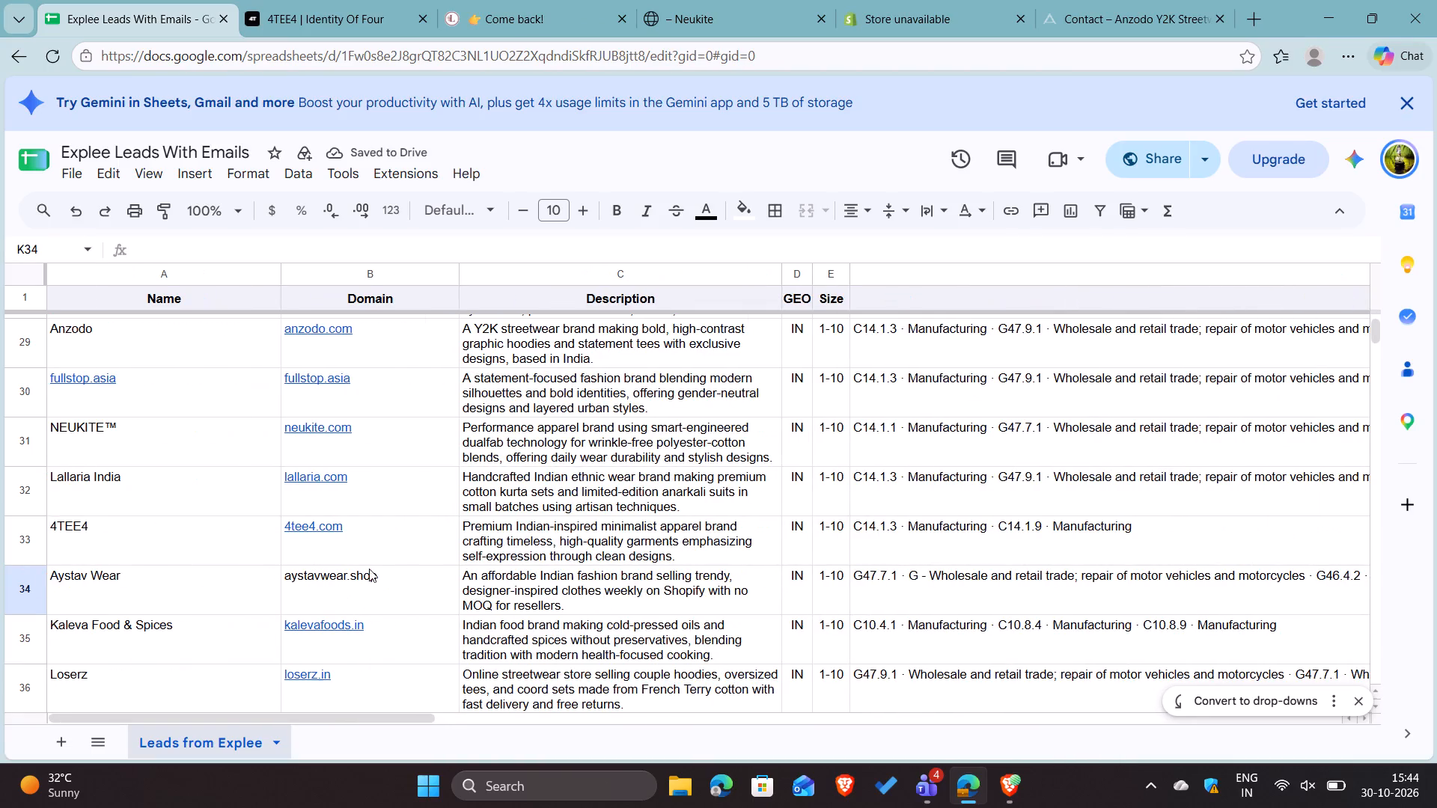
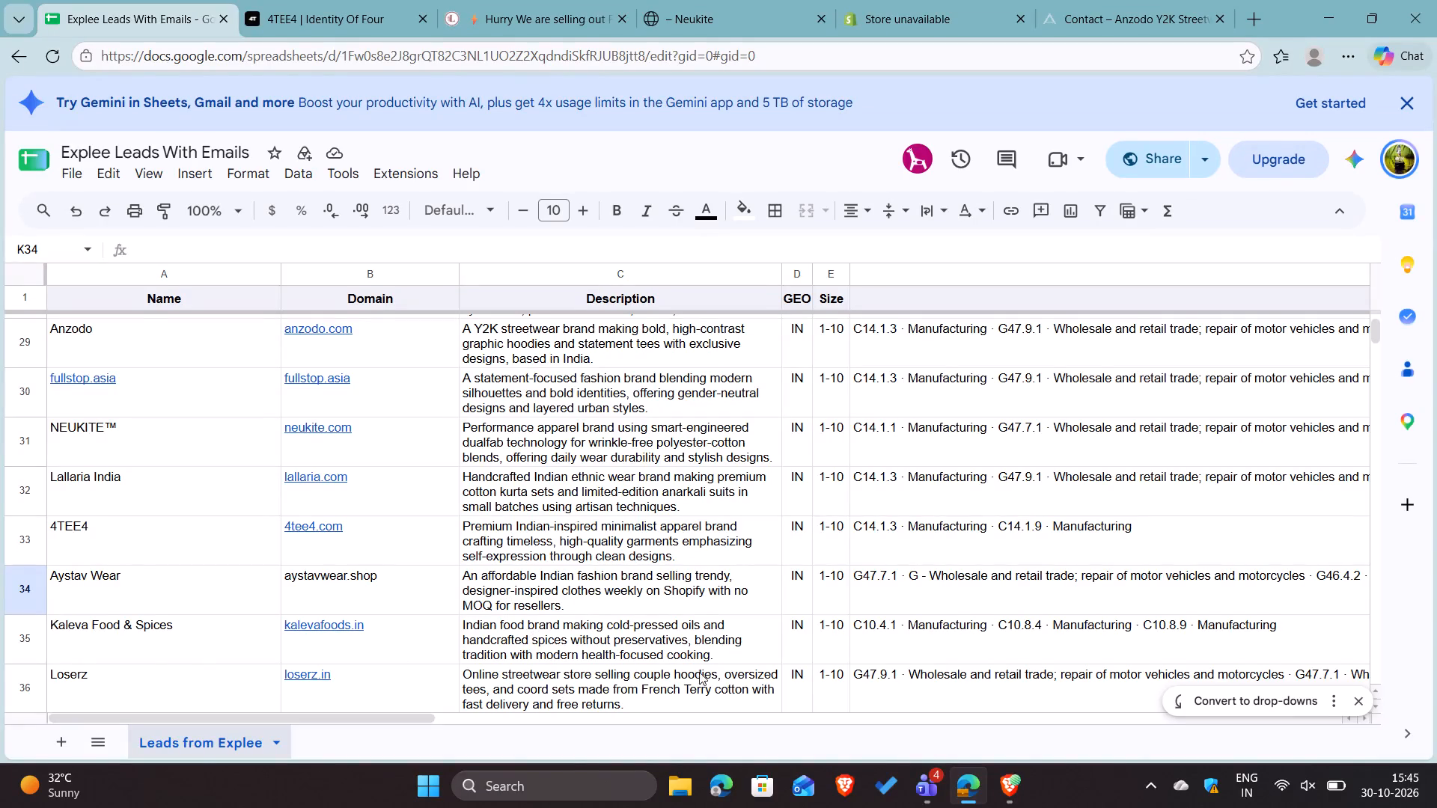
# Look through the existing entries in the Remark column for wording that suits Aystav Wear in row 34.
pyautogui.hscroll(-10, 699, 667)
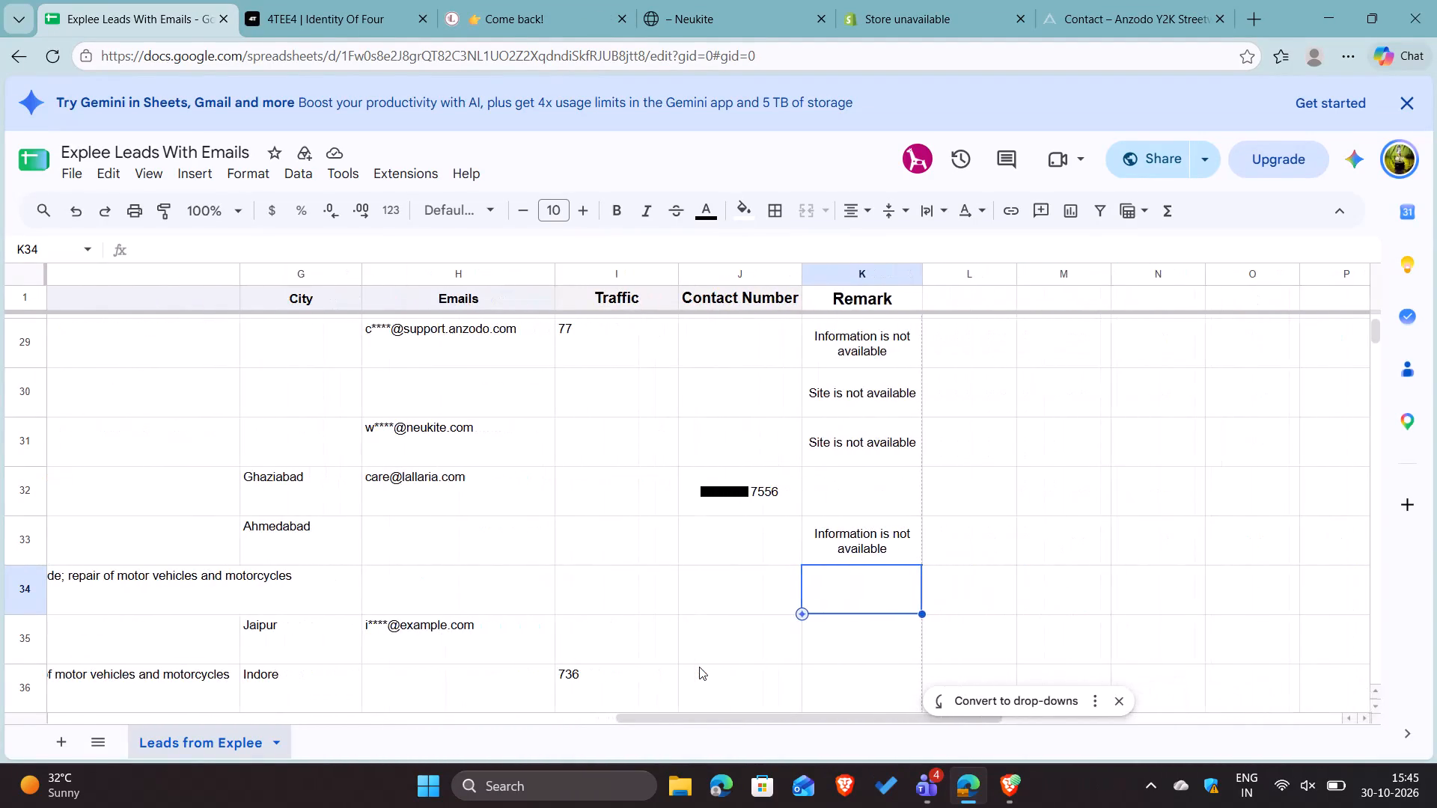
pyautogui.scroll(8, 823, 527)
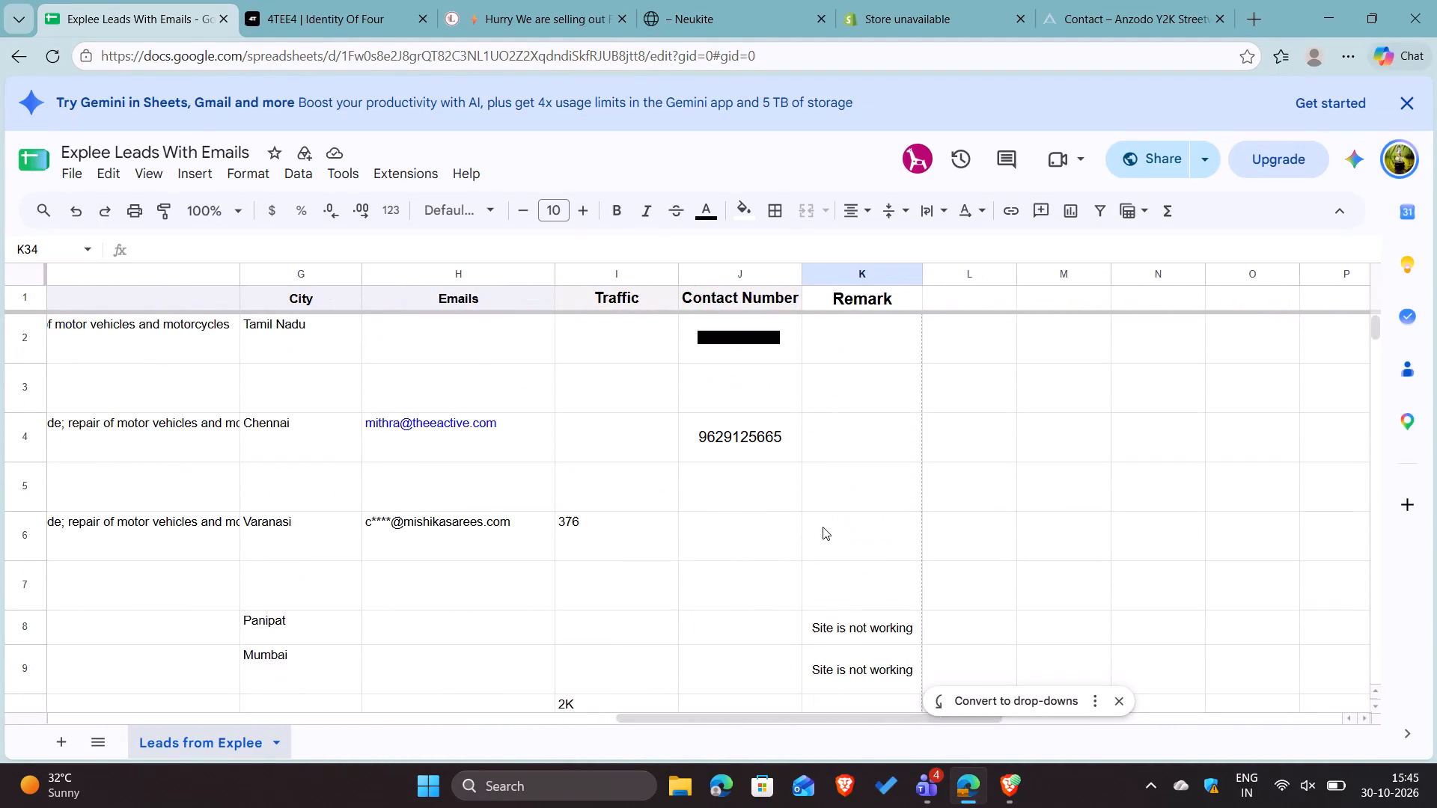
pyautogui.scroll(-5, 823, 527)
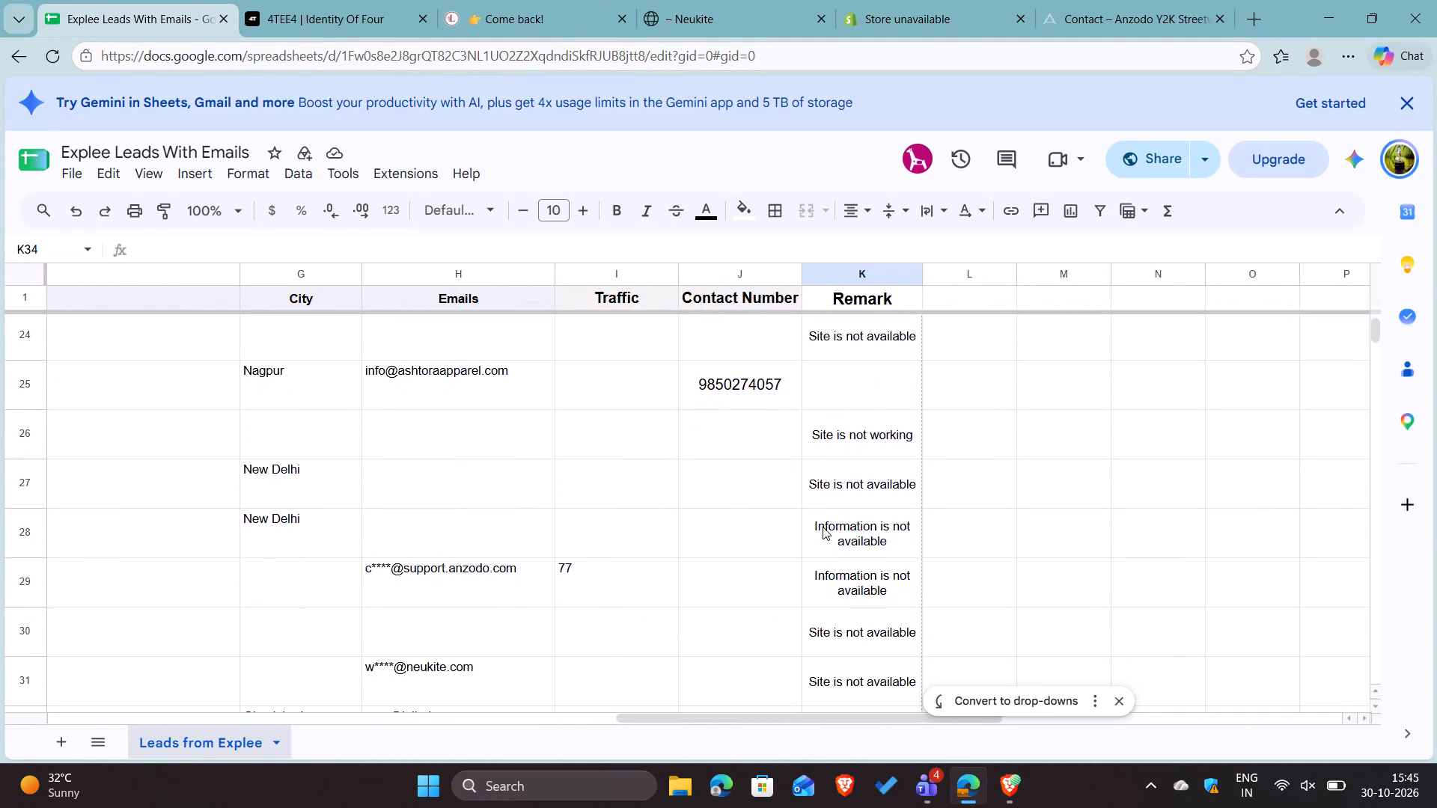
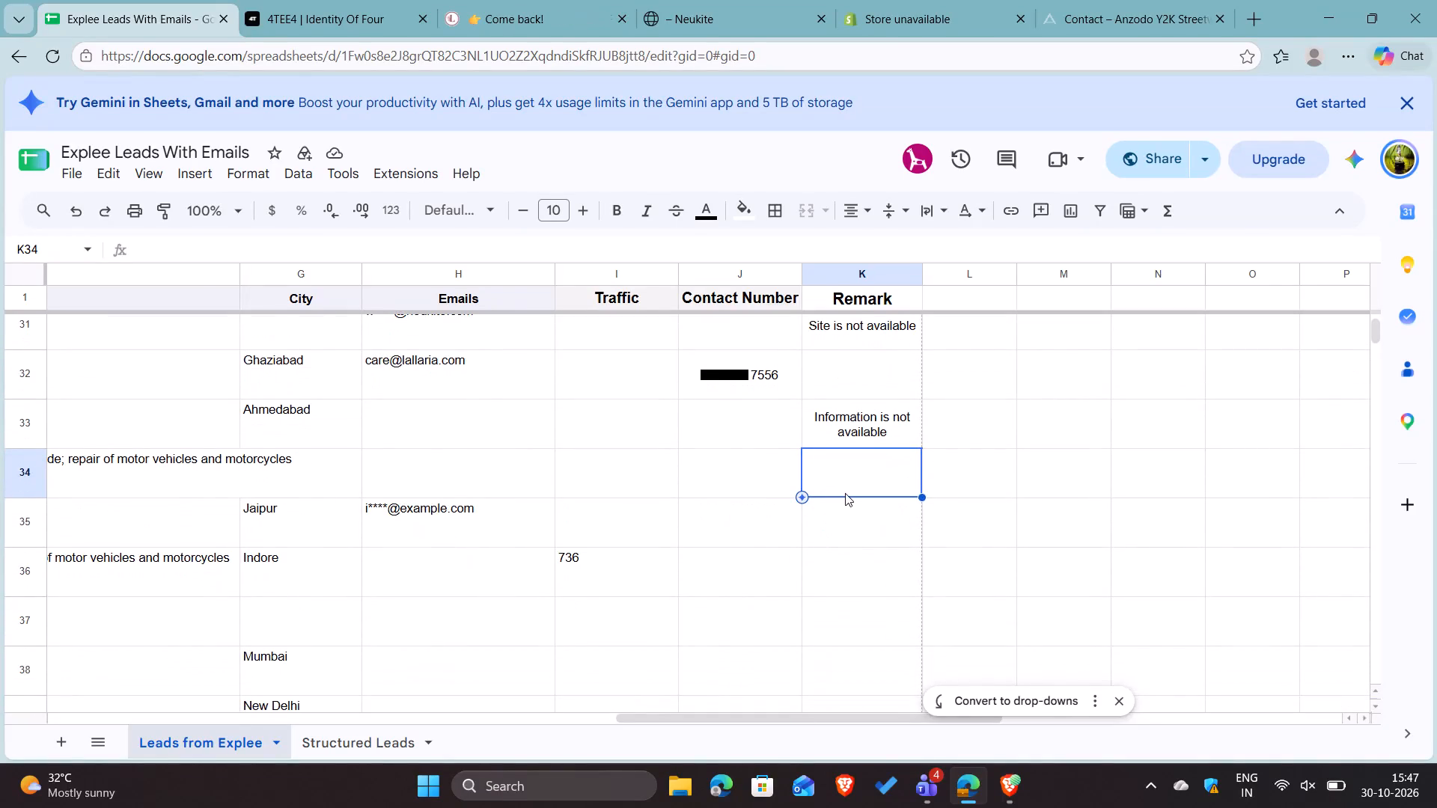
# Copy the Aystav Wear domain, aystavwear.shop, from the Domain column in row 34.
pyautogui.hscroll(6, 845, 493)
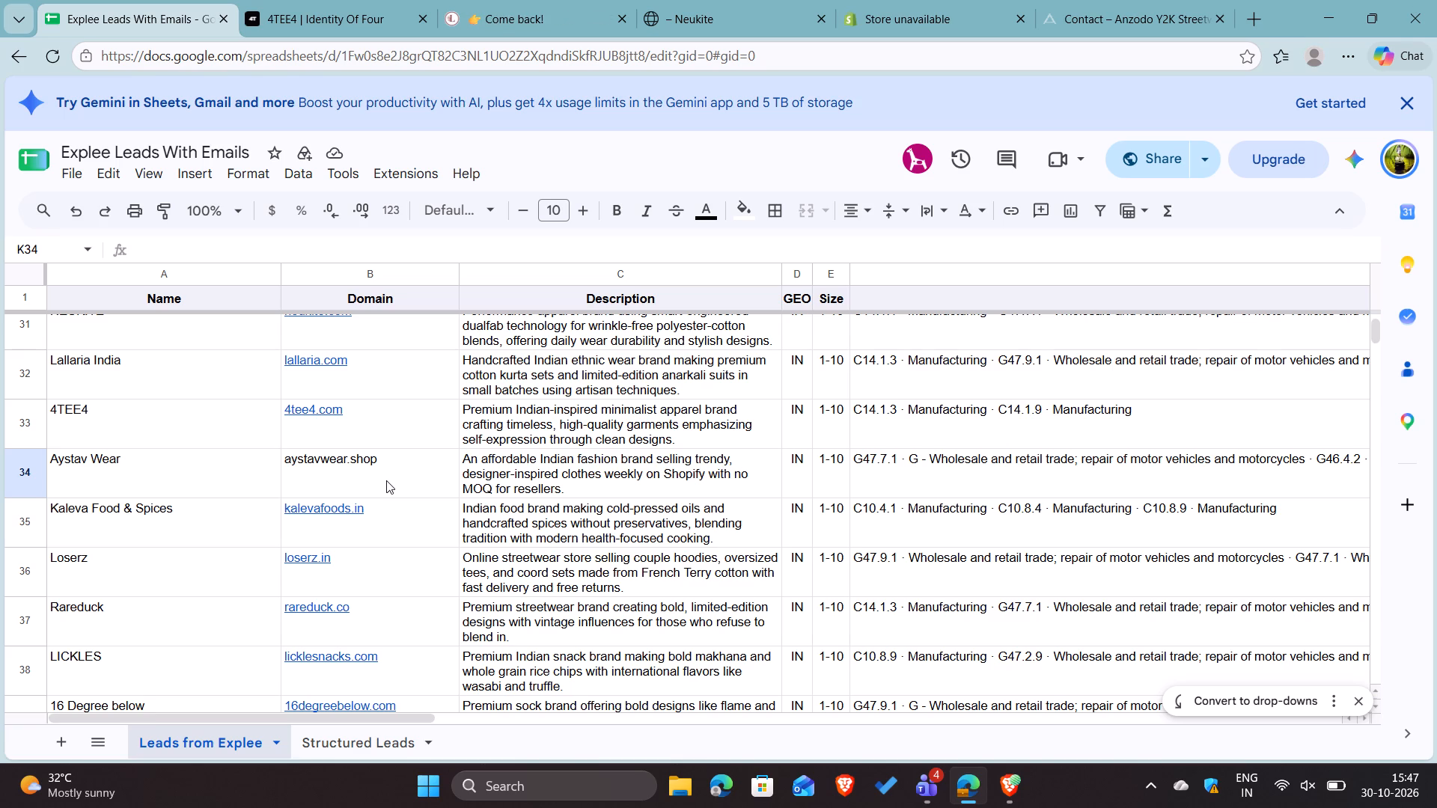
pyautogui.click(379, 457)
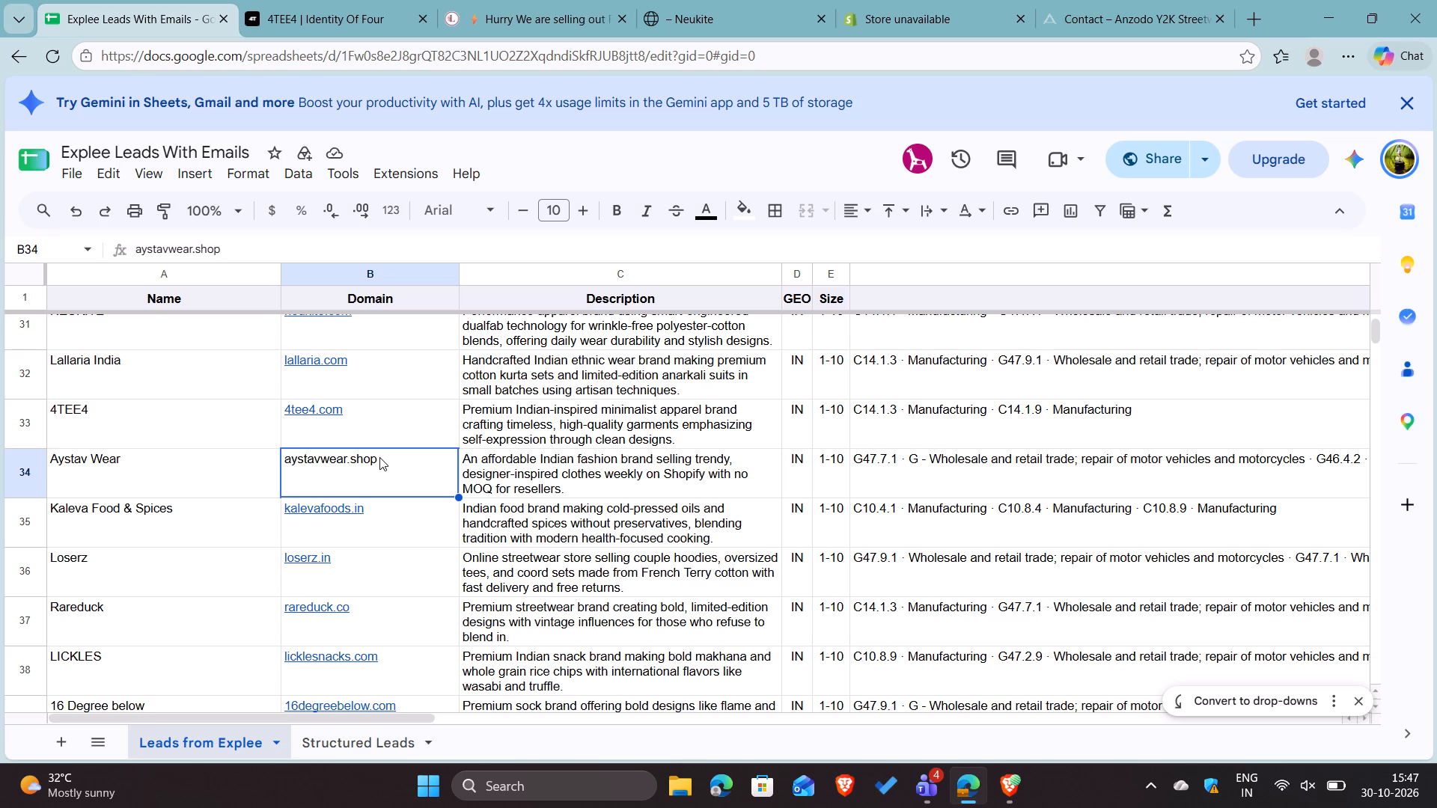
pyautogui.doubleClick(379, 457)
pyautogui.hotkey('ctrl', 'a')
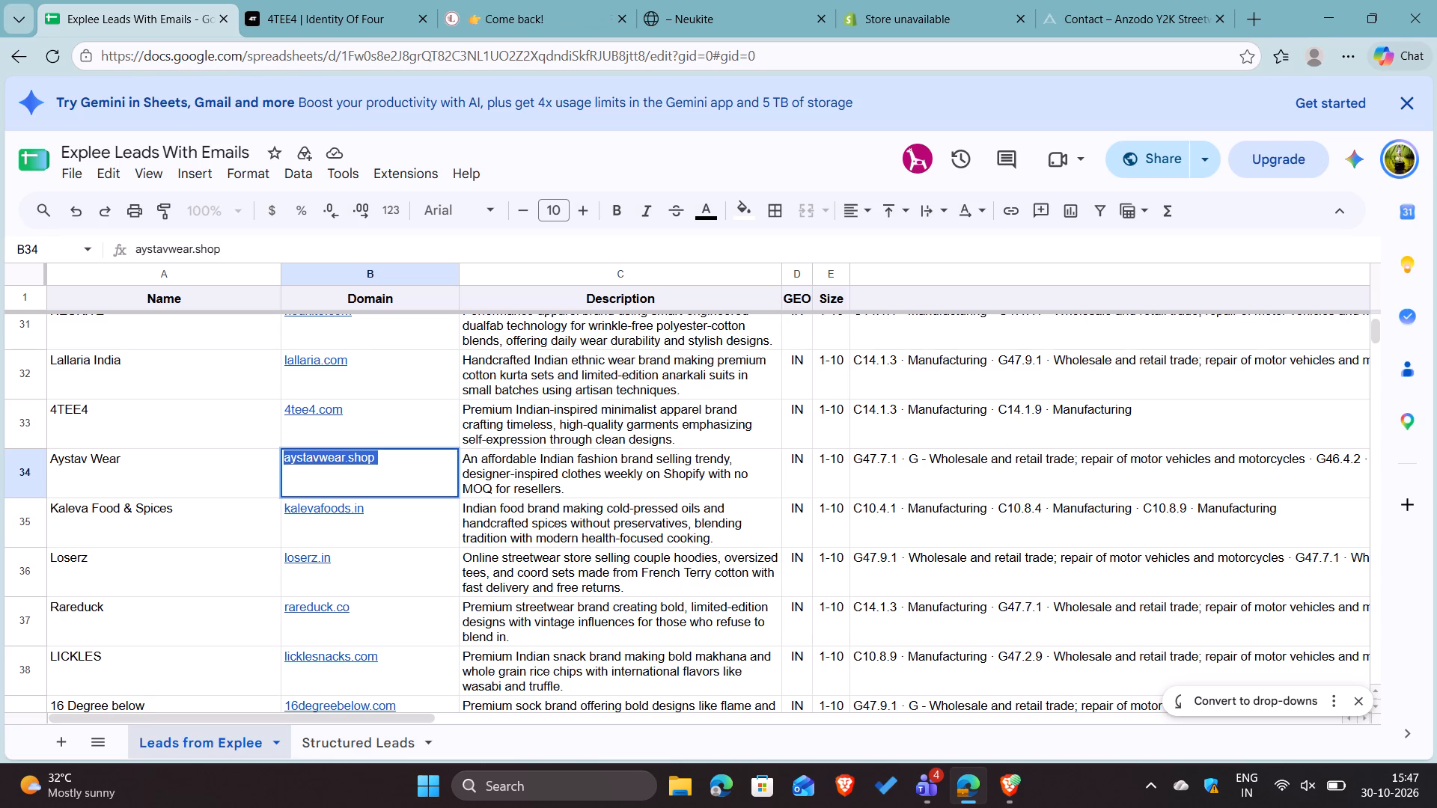
pyautogui.hotkey('ctrl', 'c')
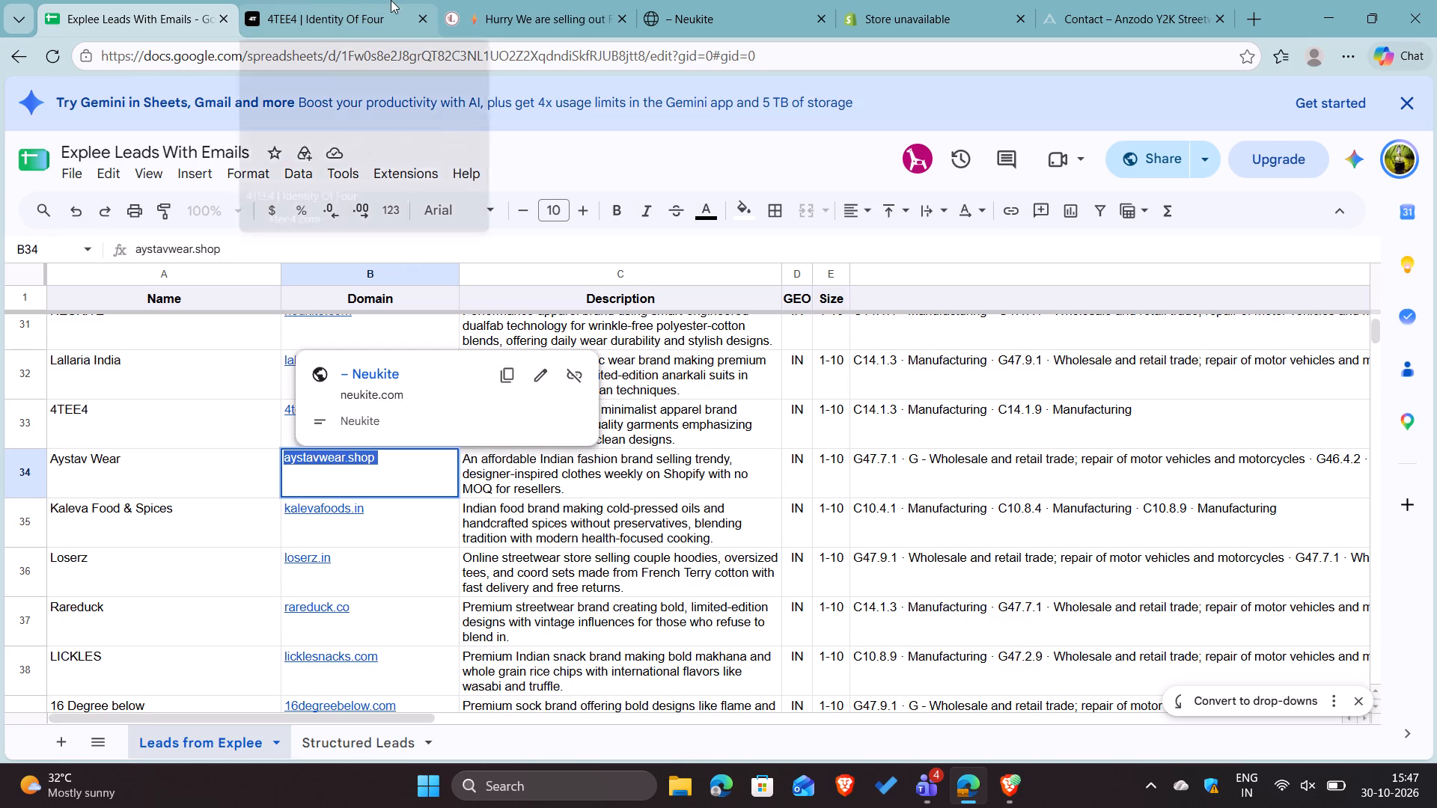
# Close the browser tabs for Neukite, the unavailable store, the "Hurry We are selling out" site and 4TEE4.
pyautogui.click(823, 18)
pyautogui.click(823, 18)
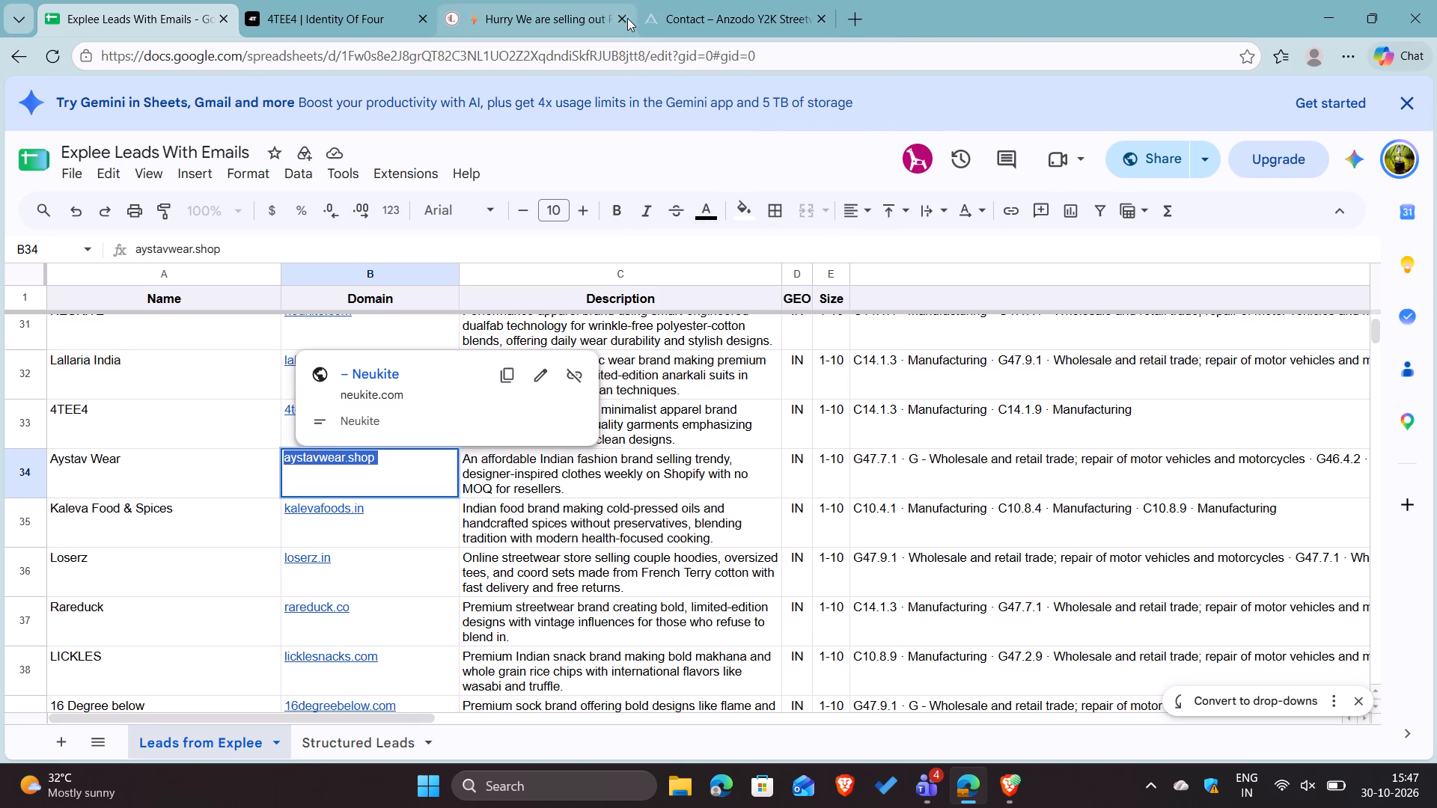
pyautogui.click(621, 20)
pyautogui.click(417, 15)
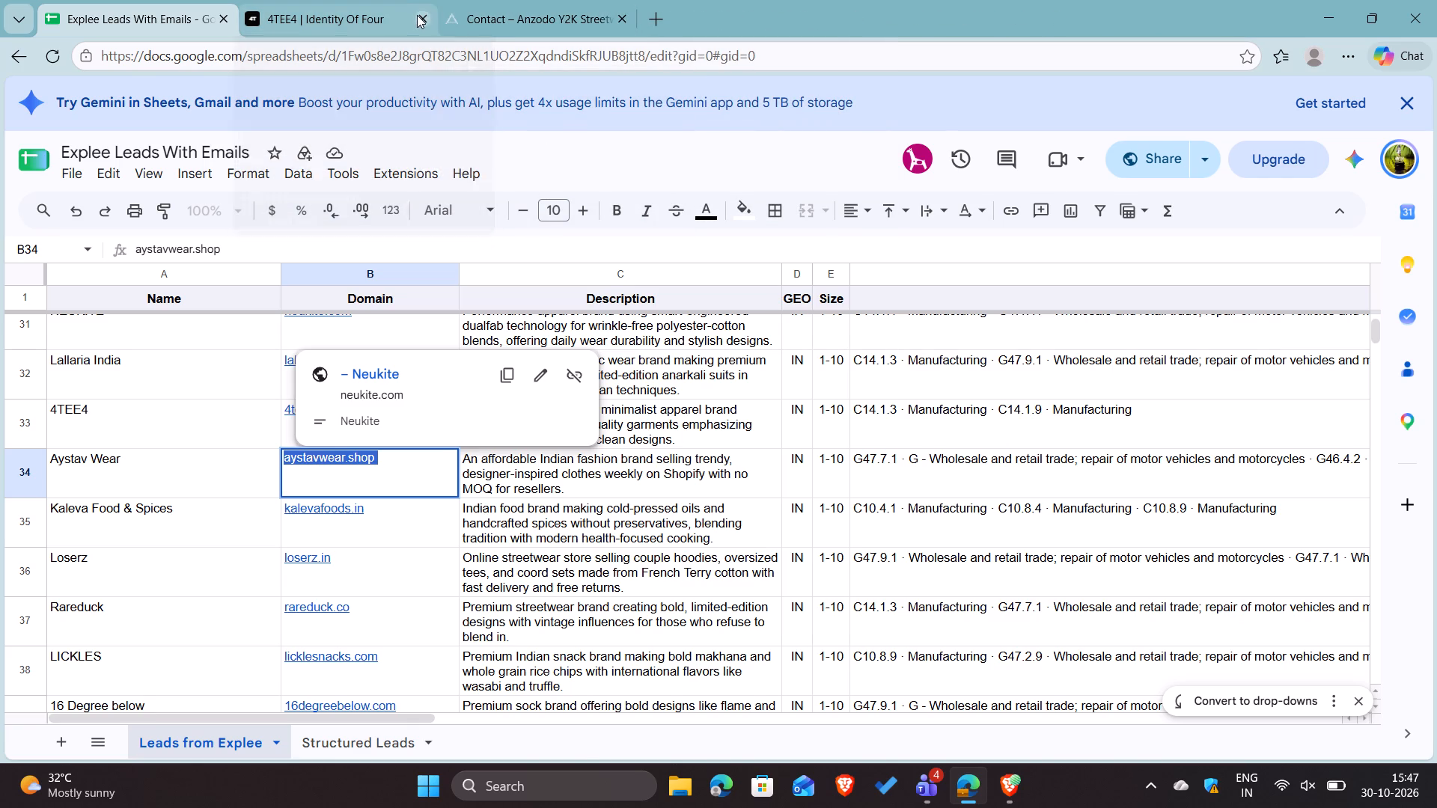
# Visit the copied aystavwear.shop address in a new browser tab to check the site's availability, and close that tab.
pyautogui.click(448, 14)
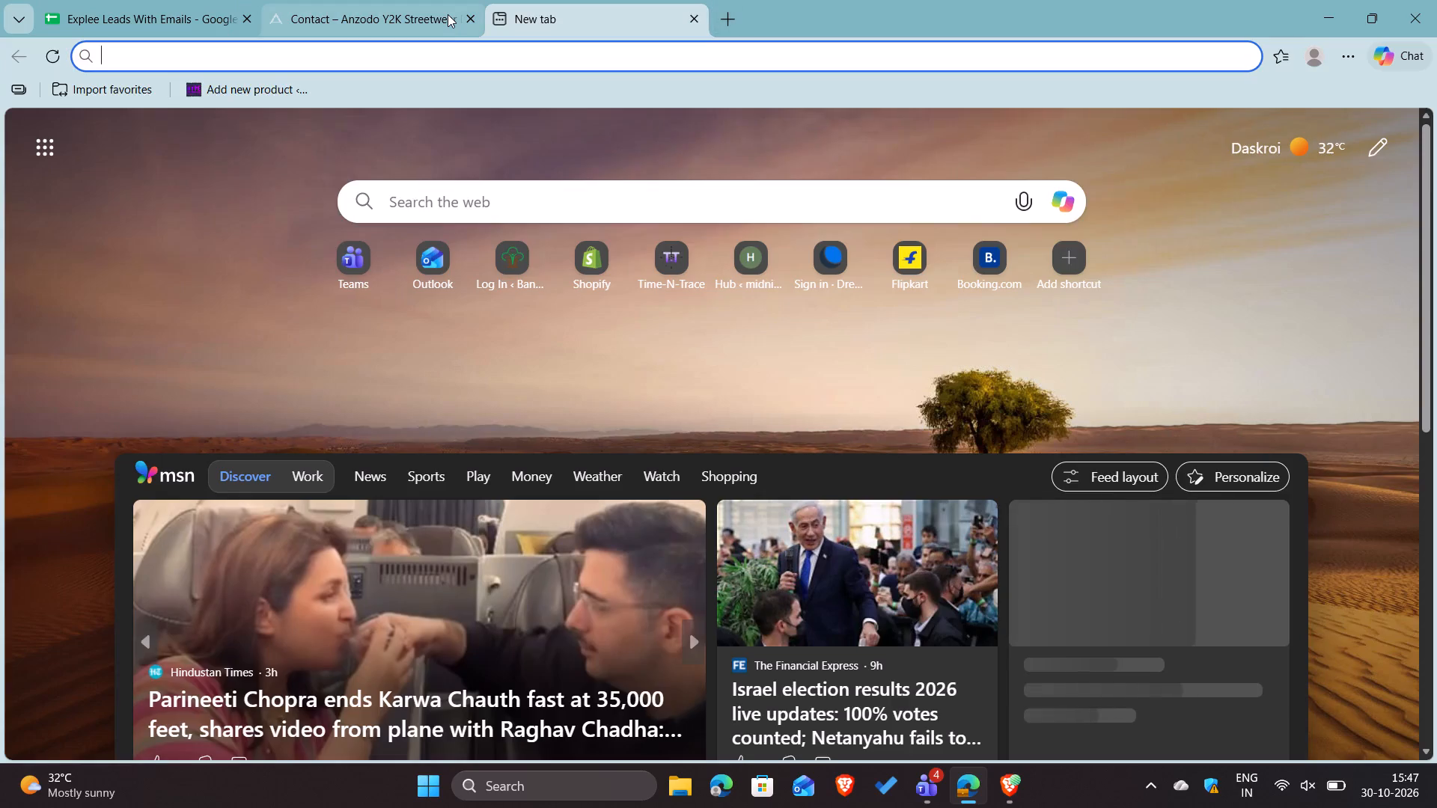
pyautogui.hotkey('ctrl', 'v')
pyautogui.press('Return')
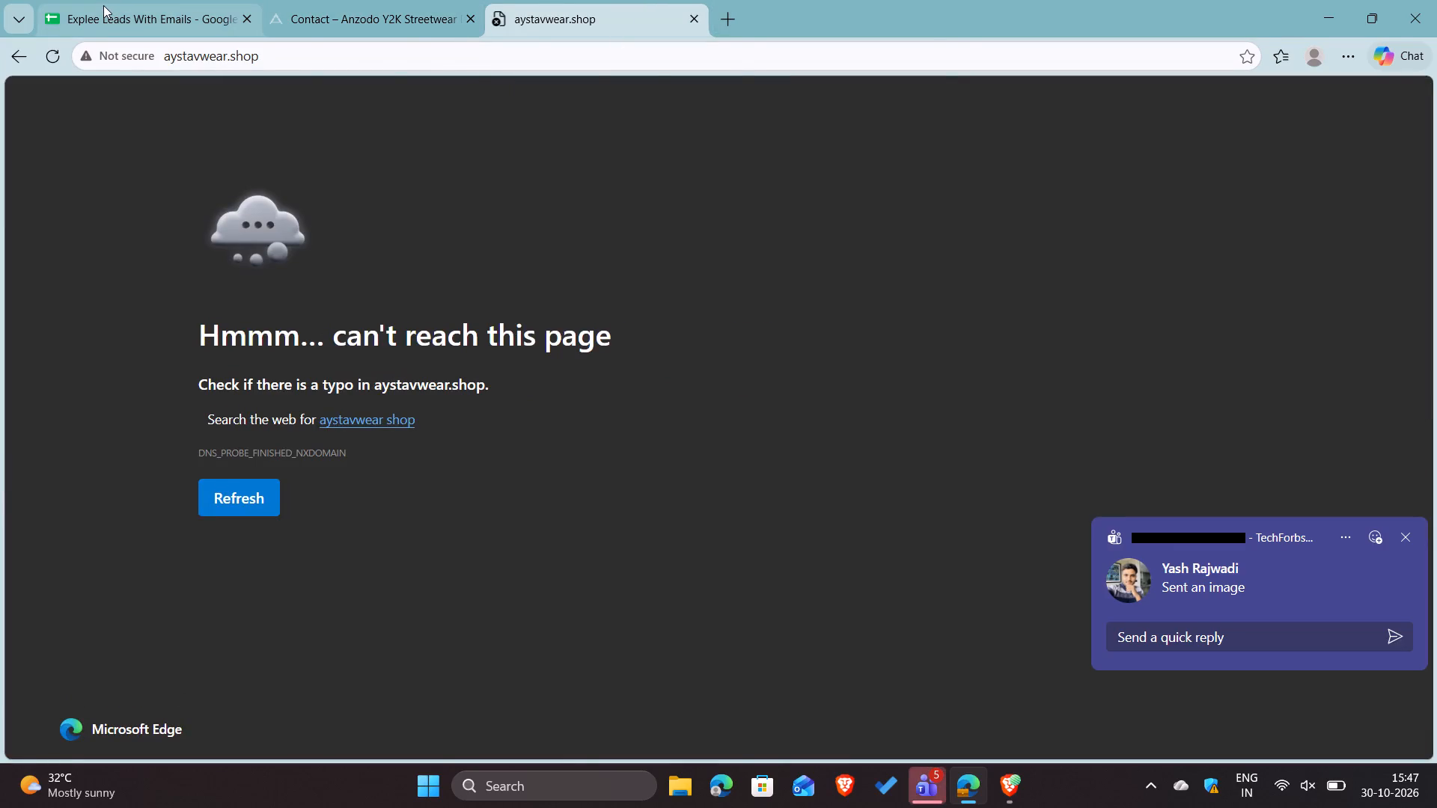
pyautogui.click(695, 16)
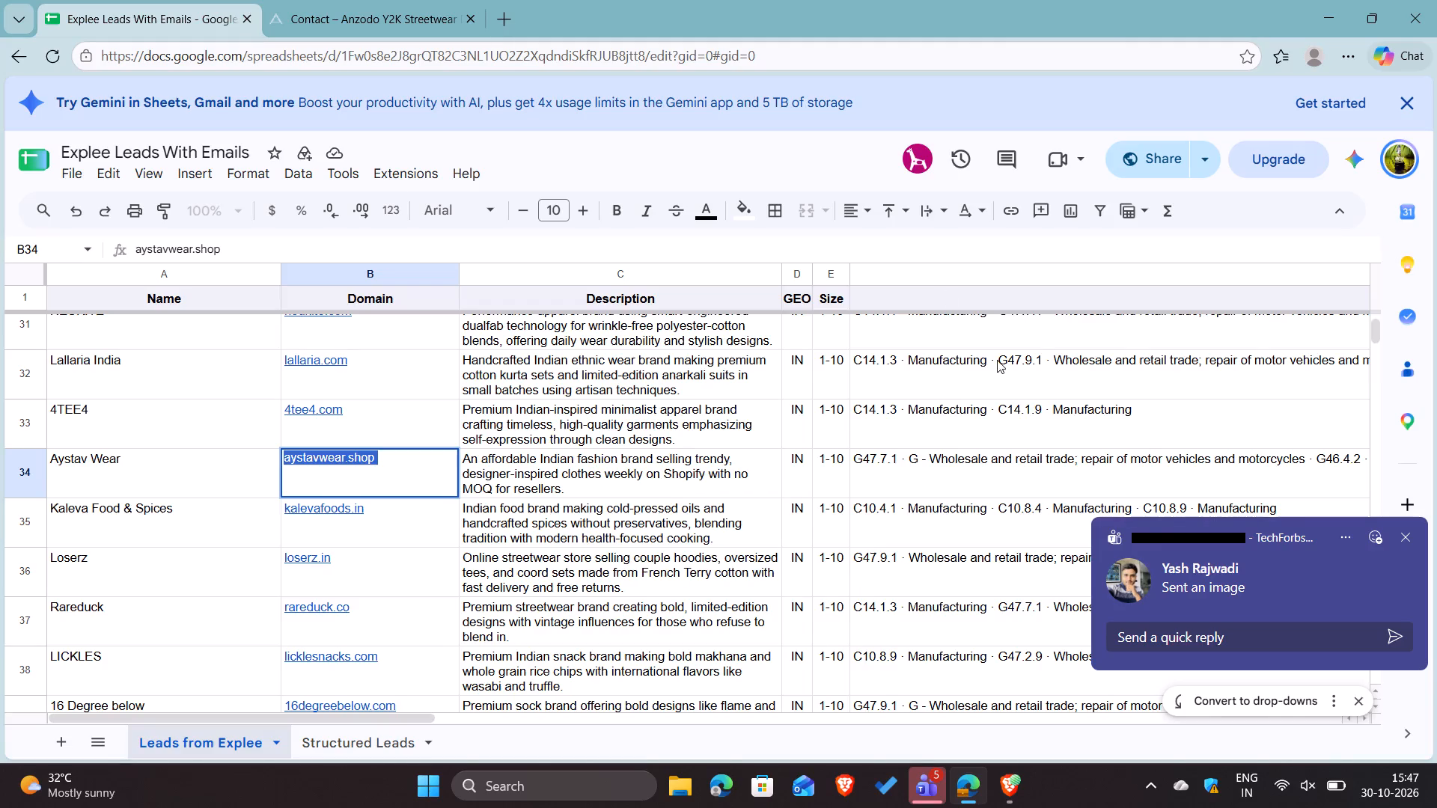
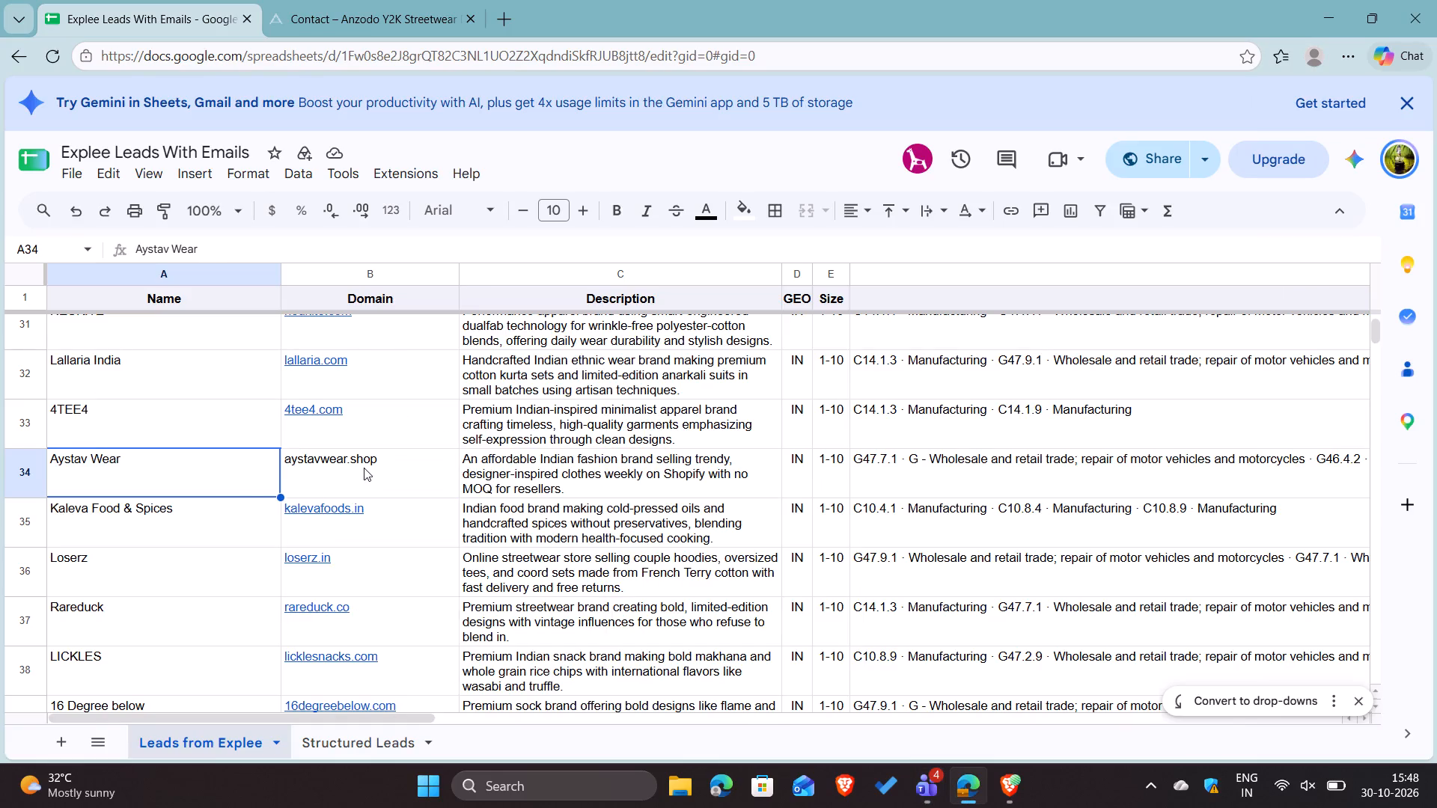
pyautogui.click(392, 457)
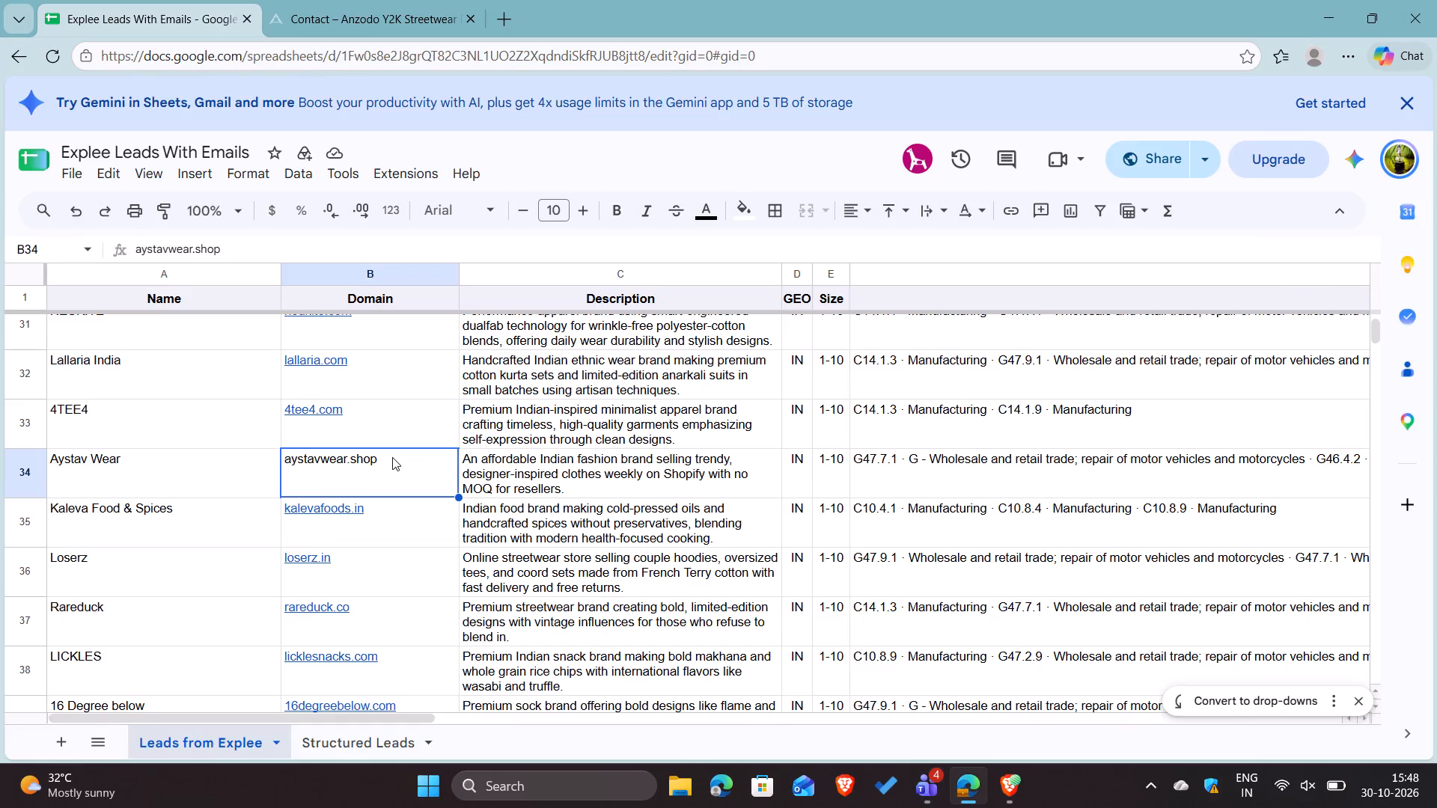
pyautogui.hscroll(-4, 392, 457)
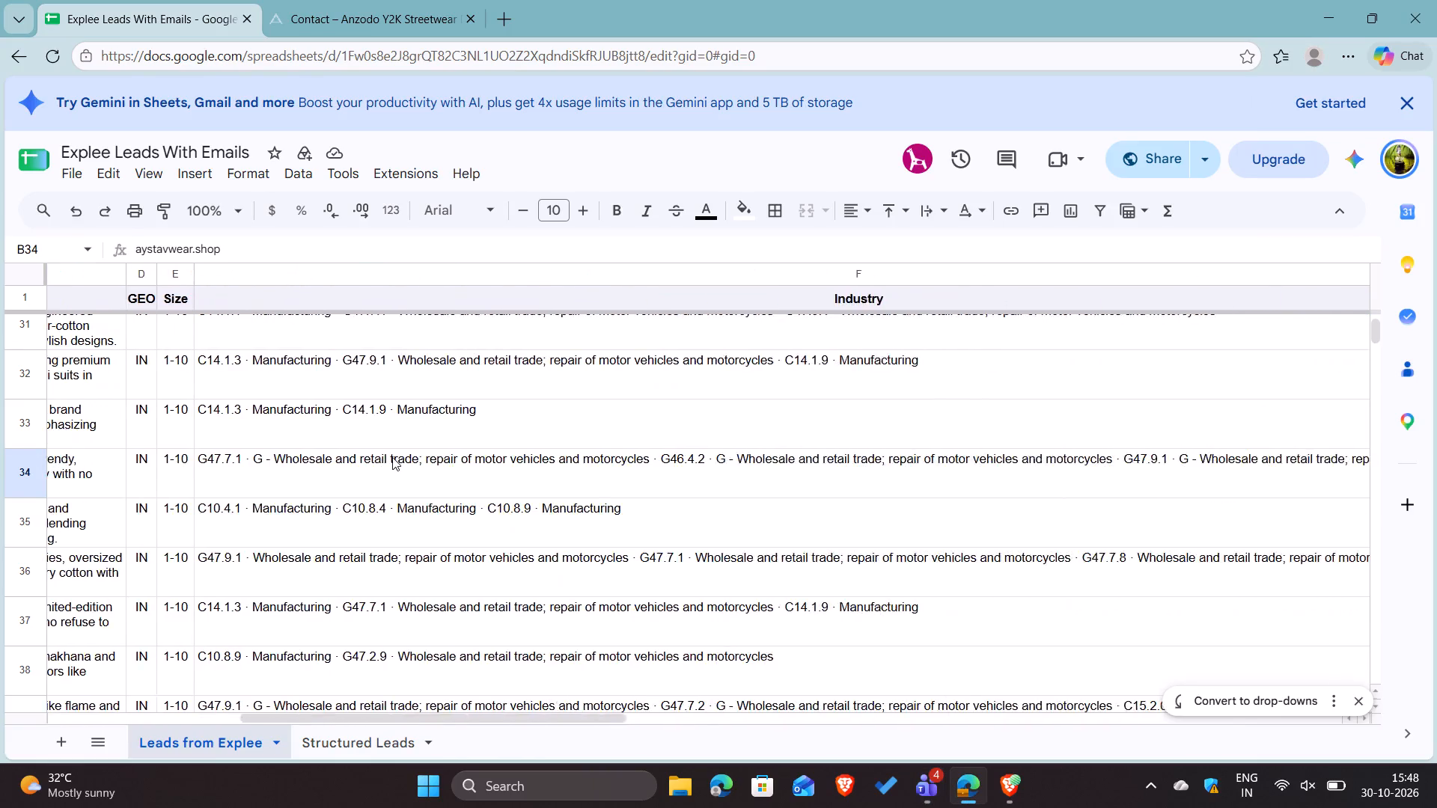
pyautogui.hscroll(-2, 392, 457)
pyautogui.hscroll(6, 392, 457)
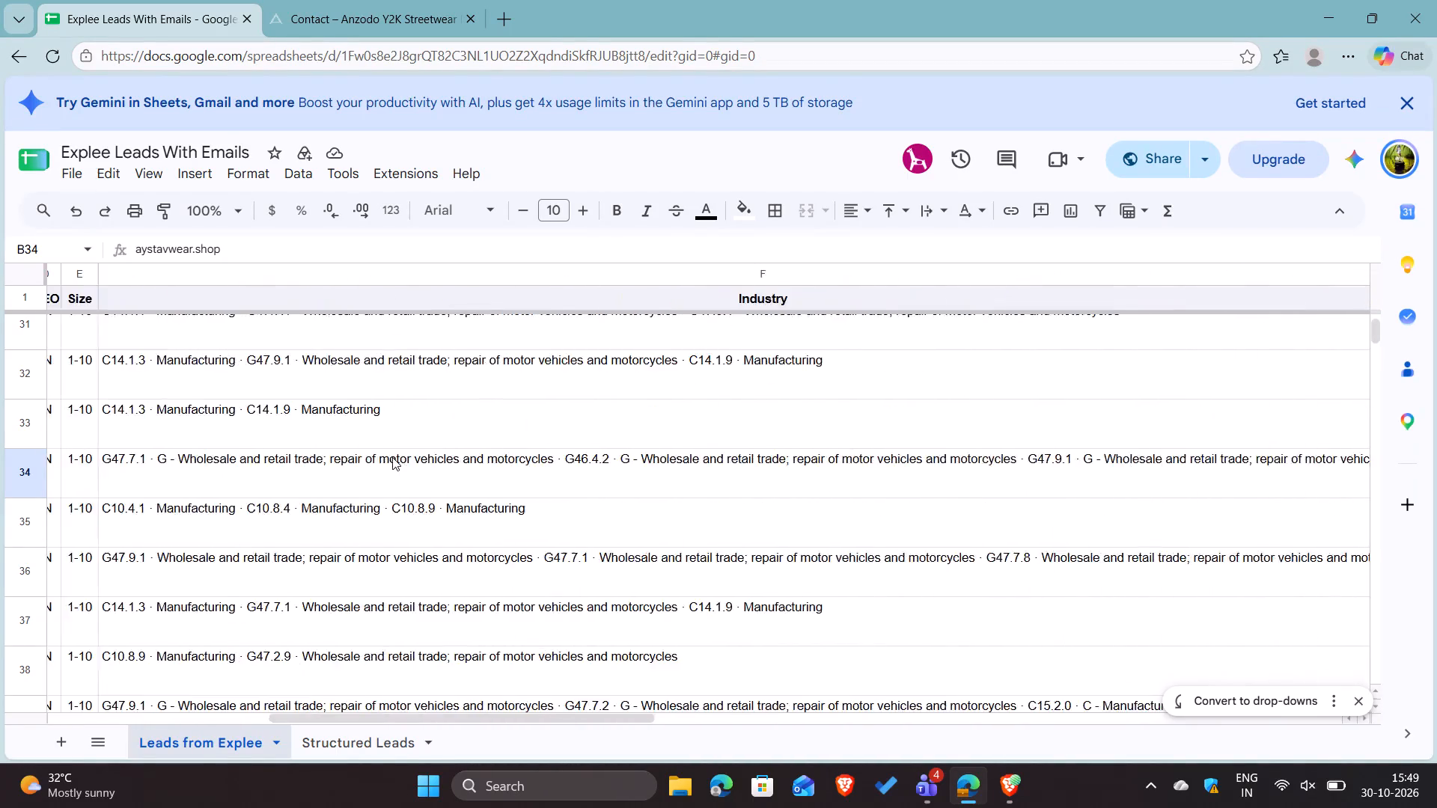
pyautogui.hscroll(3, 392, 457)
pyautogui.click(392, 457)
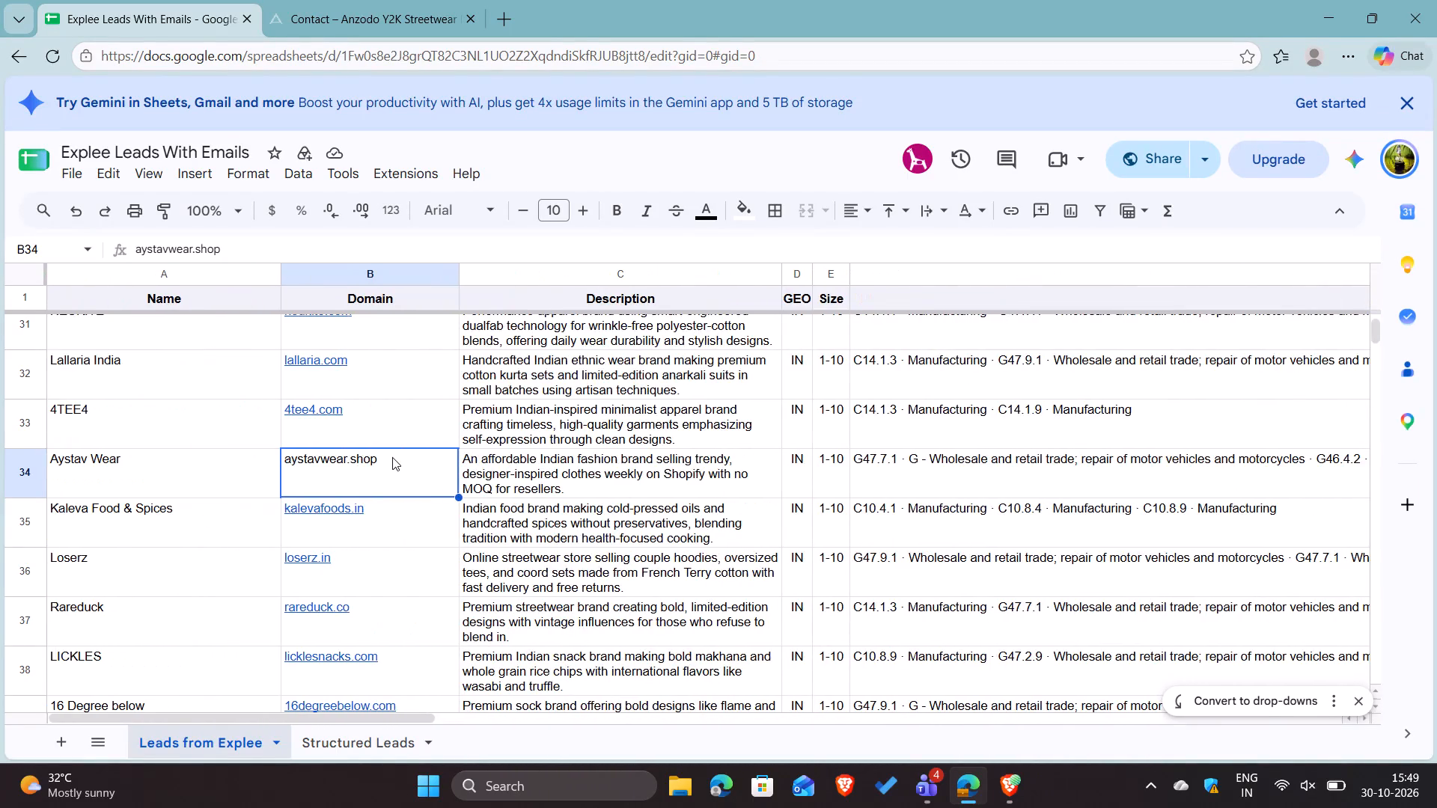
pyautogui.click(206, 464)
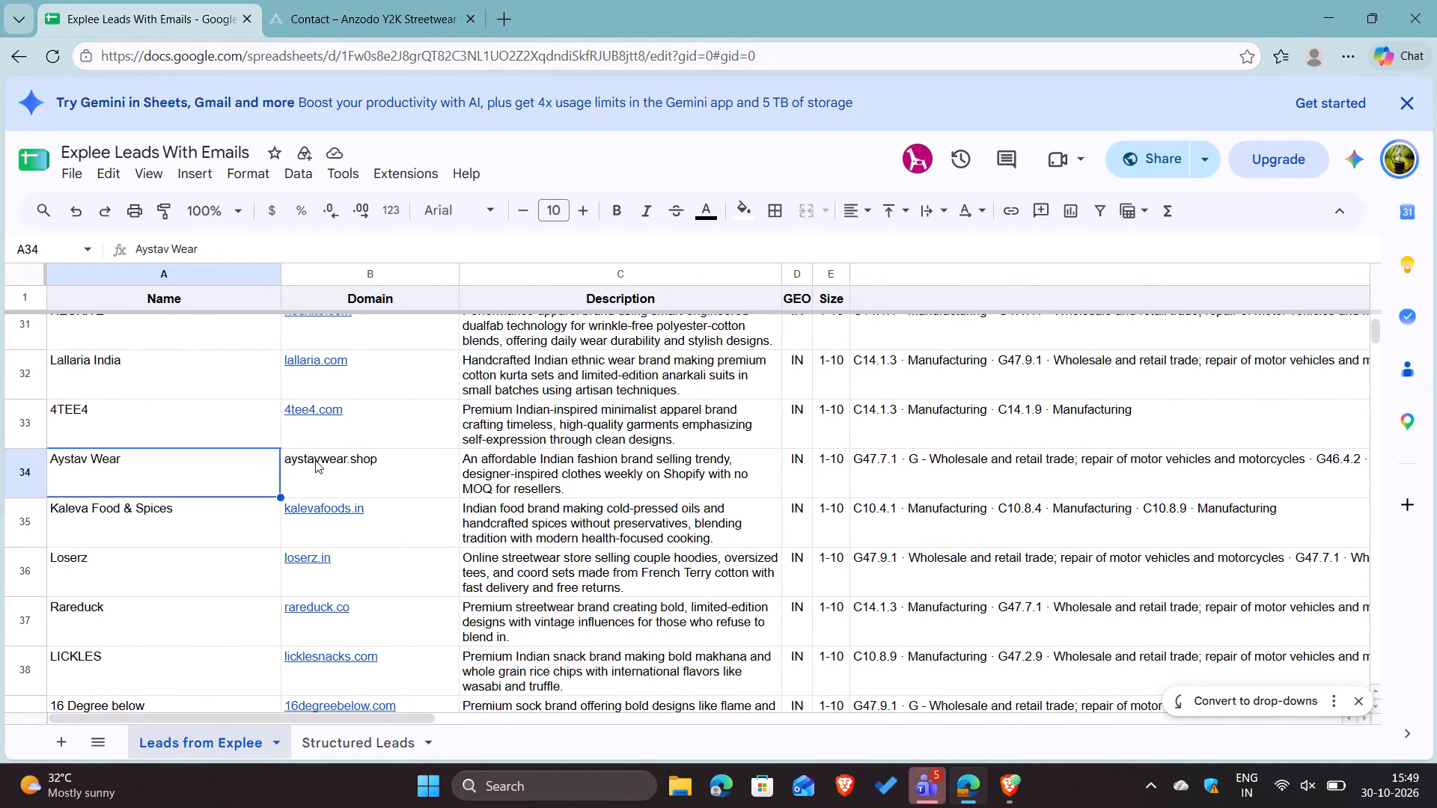
# Copy the full domain text aystavwear.shop from inside the Aystav Wear row's Domain cell.
pyautogui.click(315, 460)
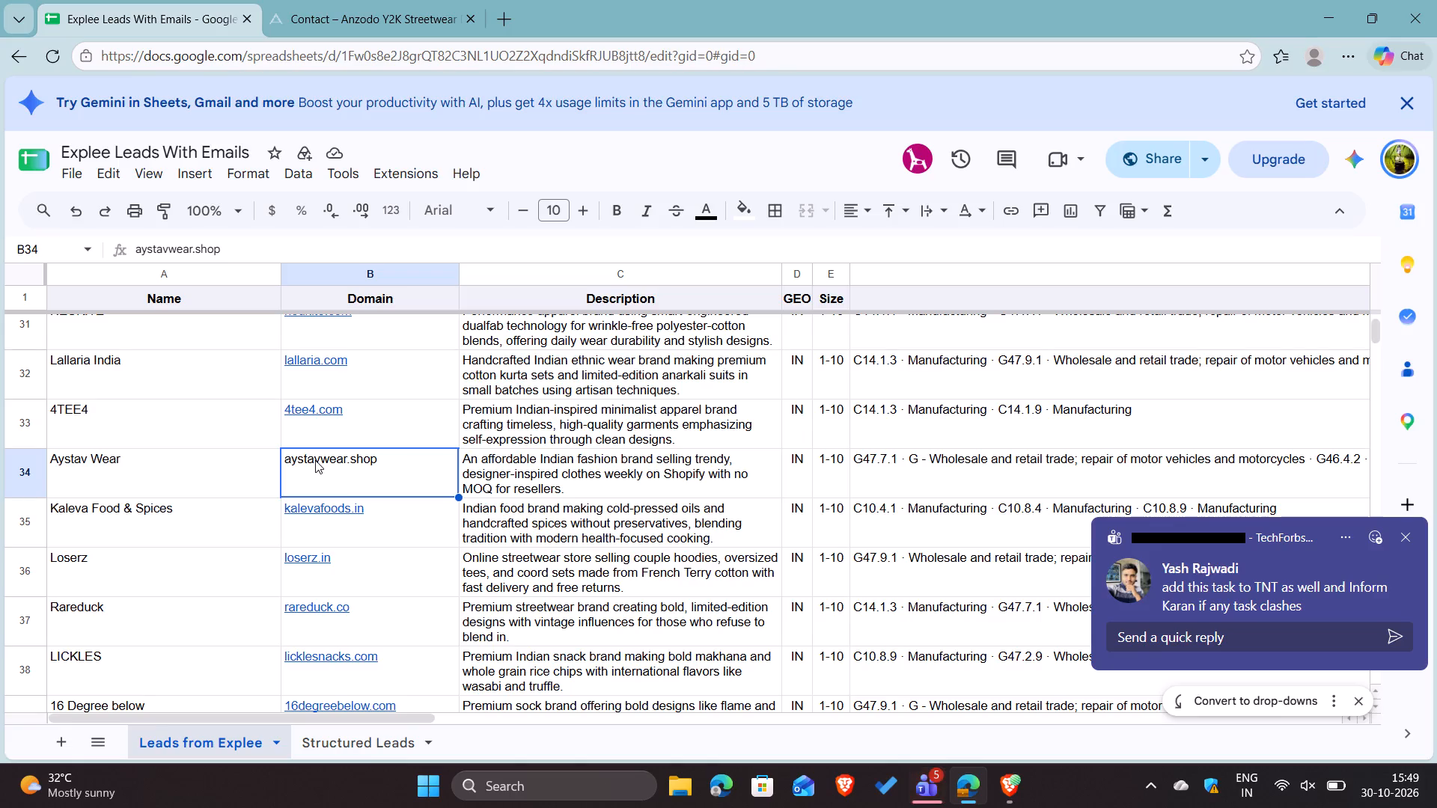
pyautogui.doubleClick(315, 460)
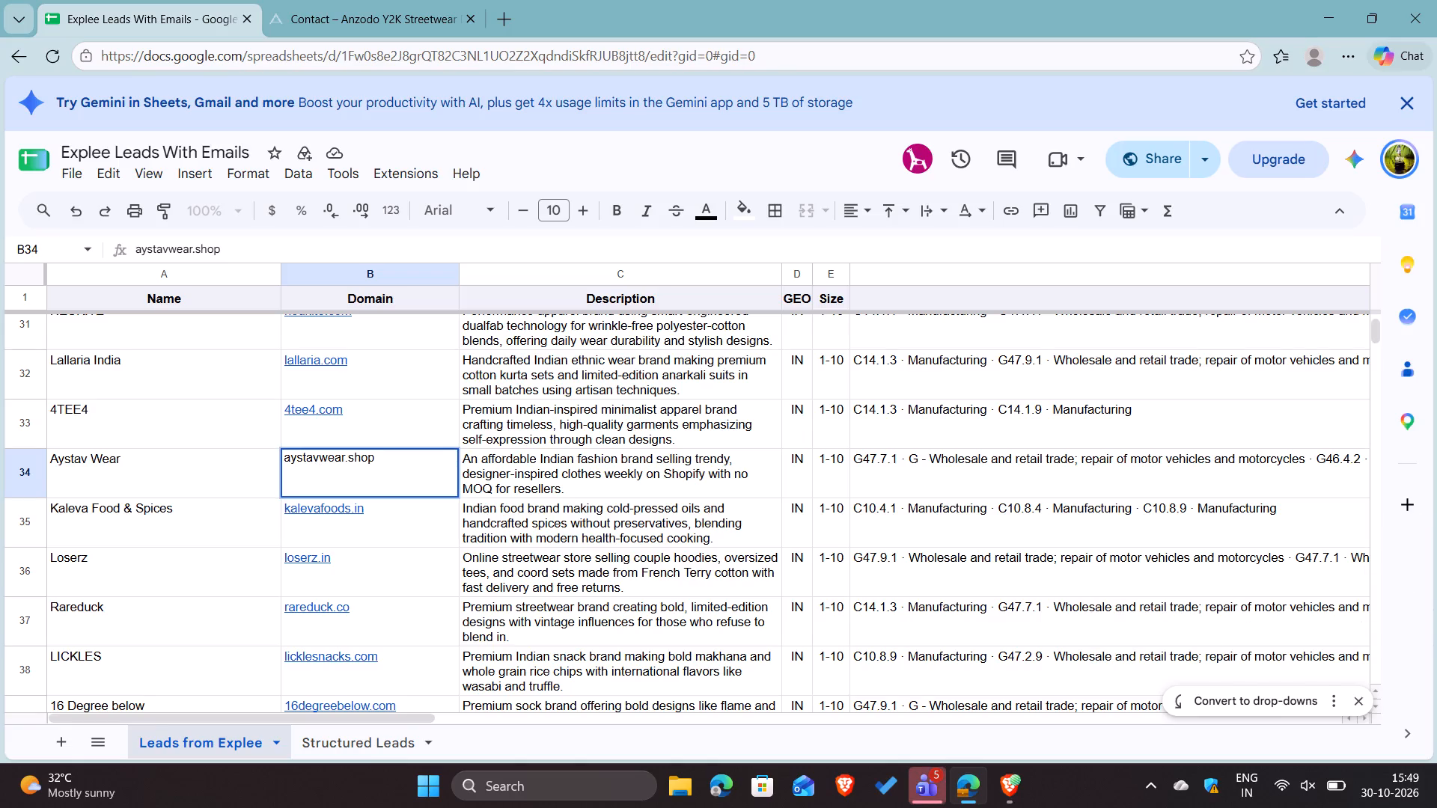
pyautogui.click(315, 519)
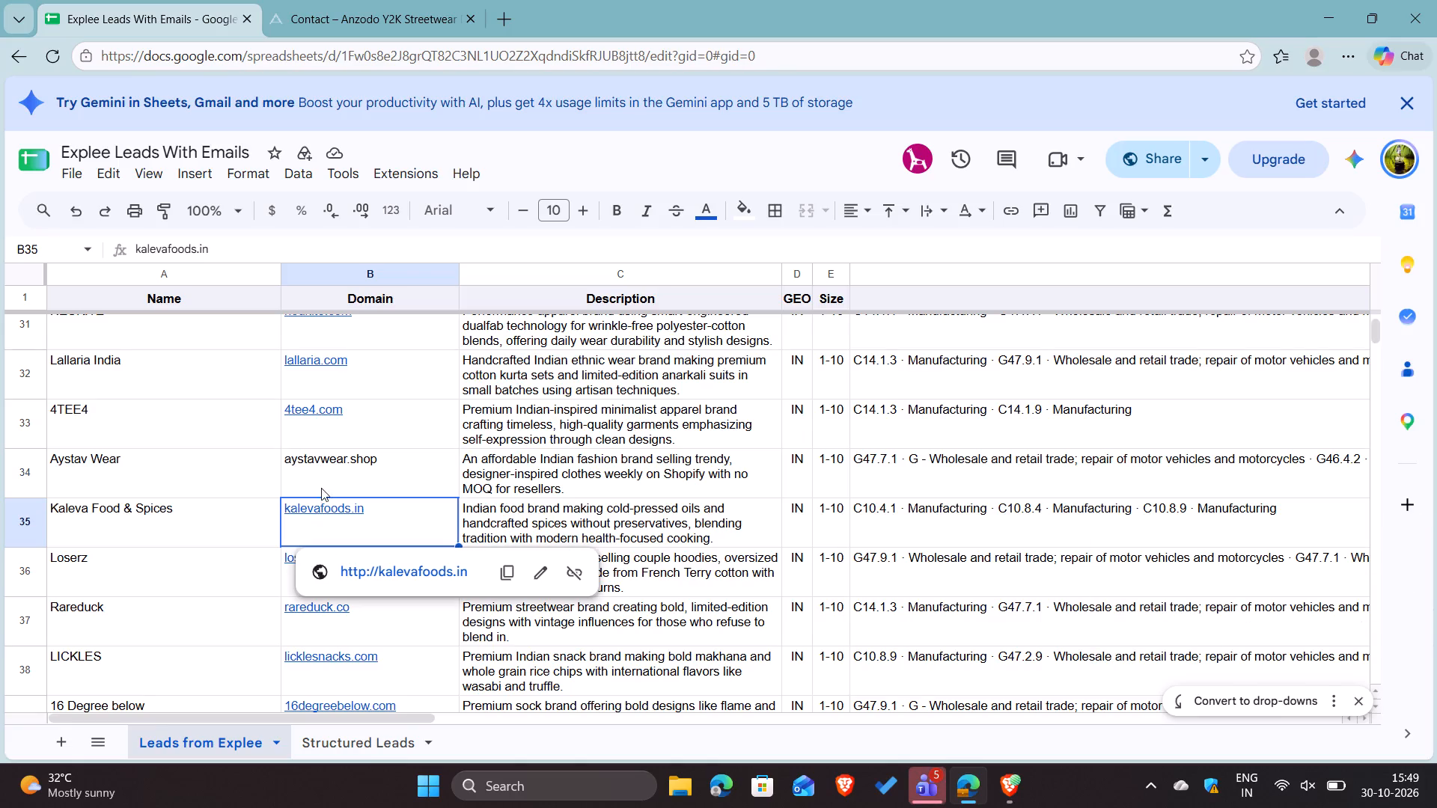
pyautogui.click(340, 468)
pyautogui.doubleClick(340, 468)
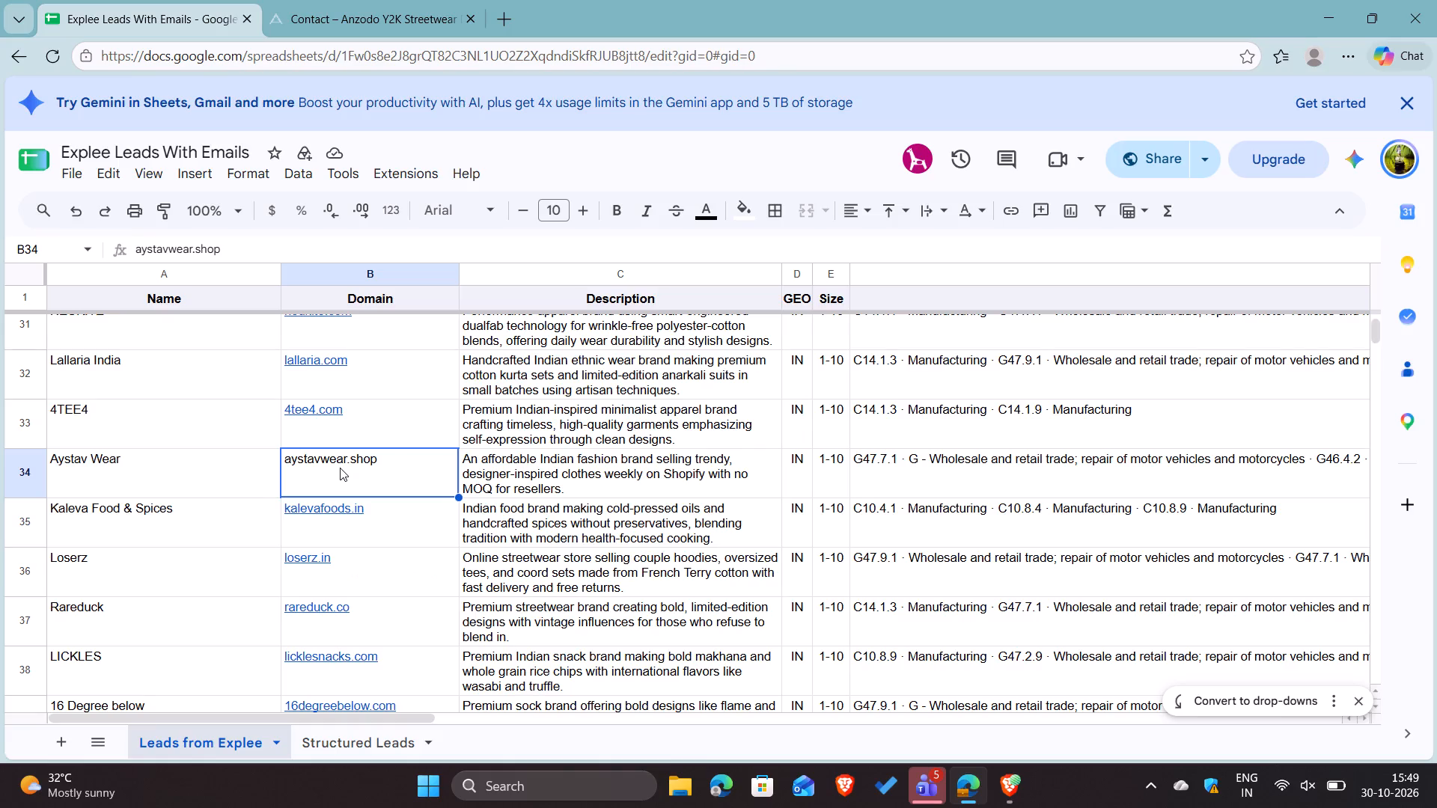
pyautogui.hotkey('ctrl', 'a')
pyautogui.hotkey('ctrl', 'c')
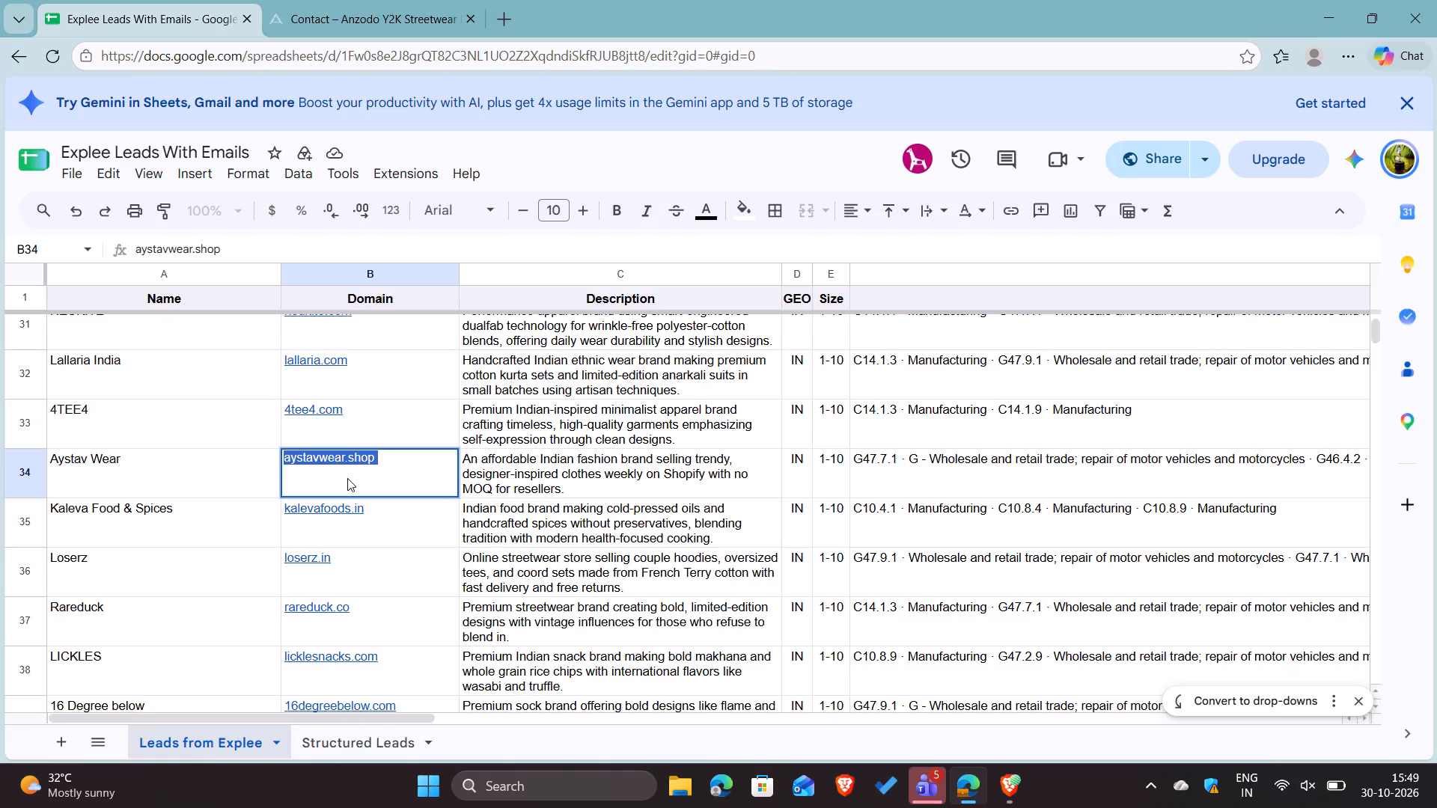
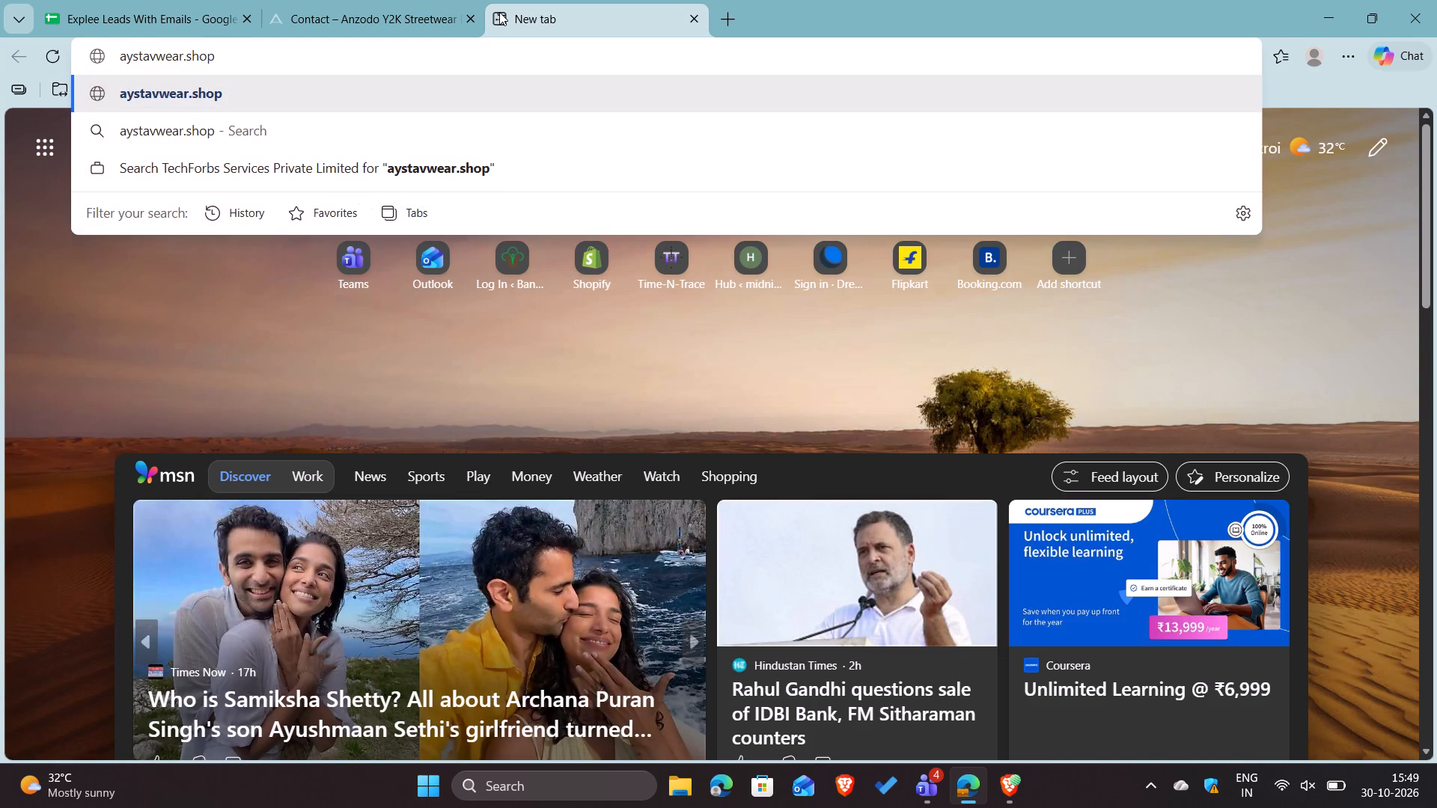
# Load aystavwear.shop to check whether the site is reachable, closing its page after the check.
pyautogui.press('Return')
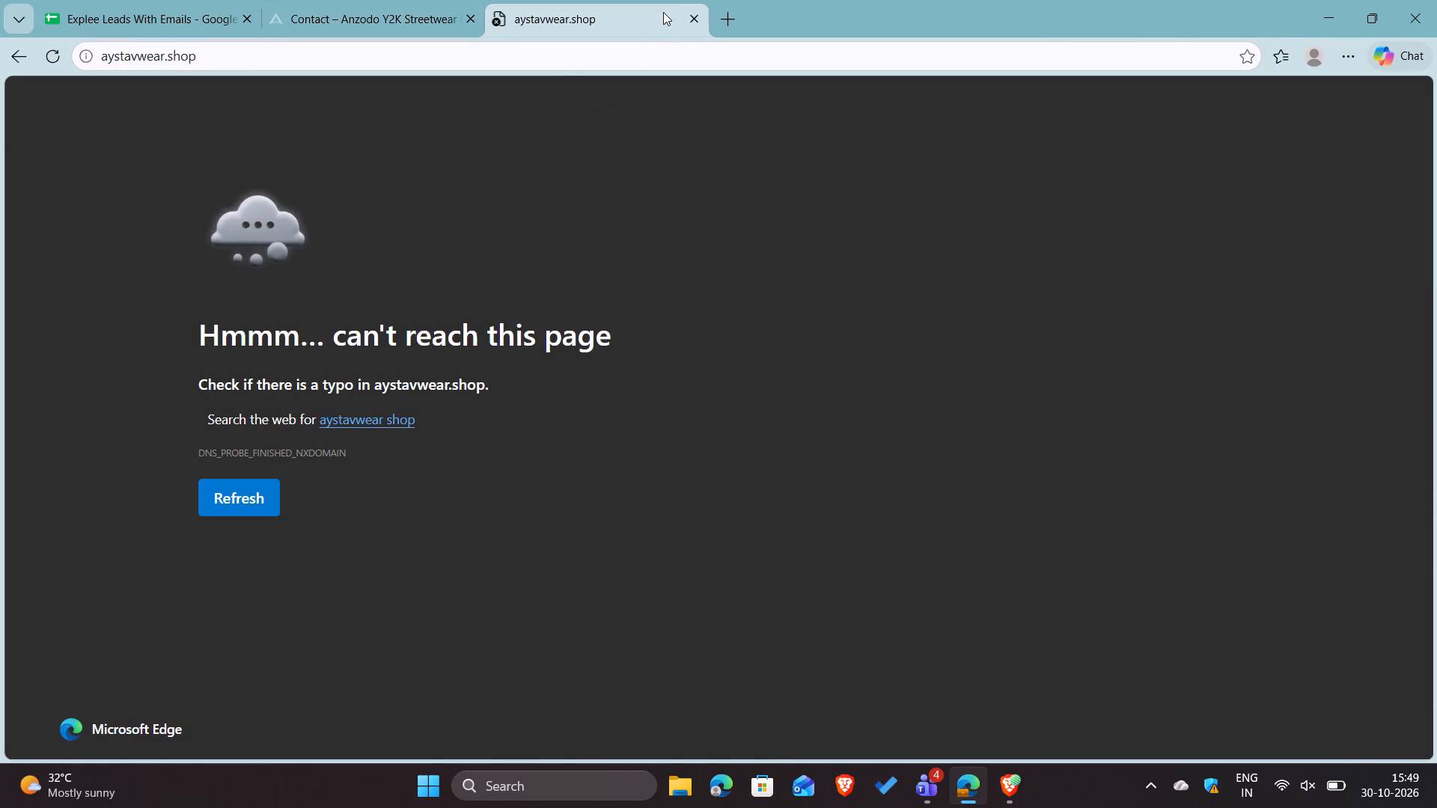
pyautogui.click(695, 16)
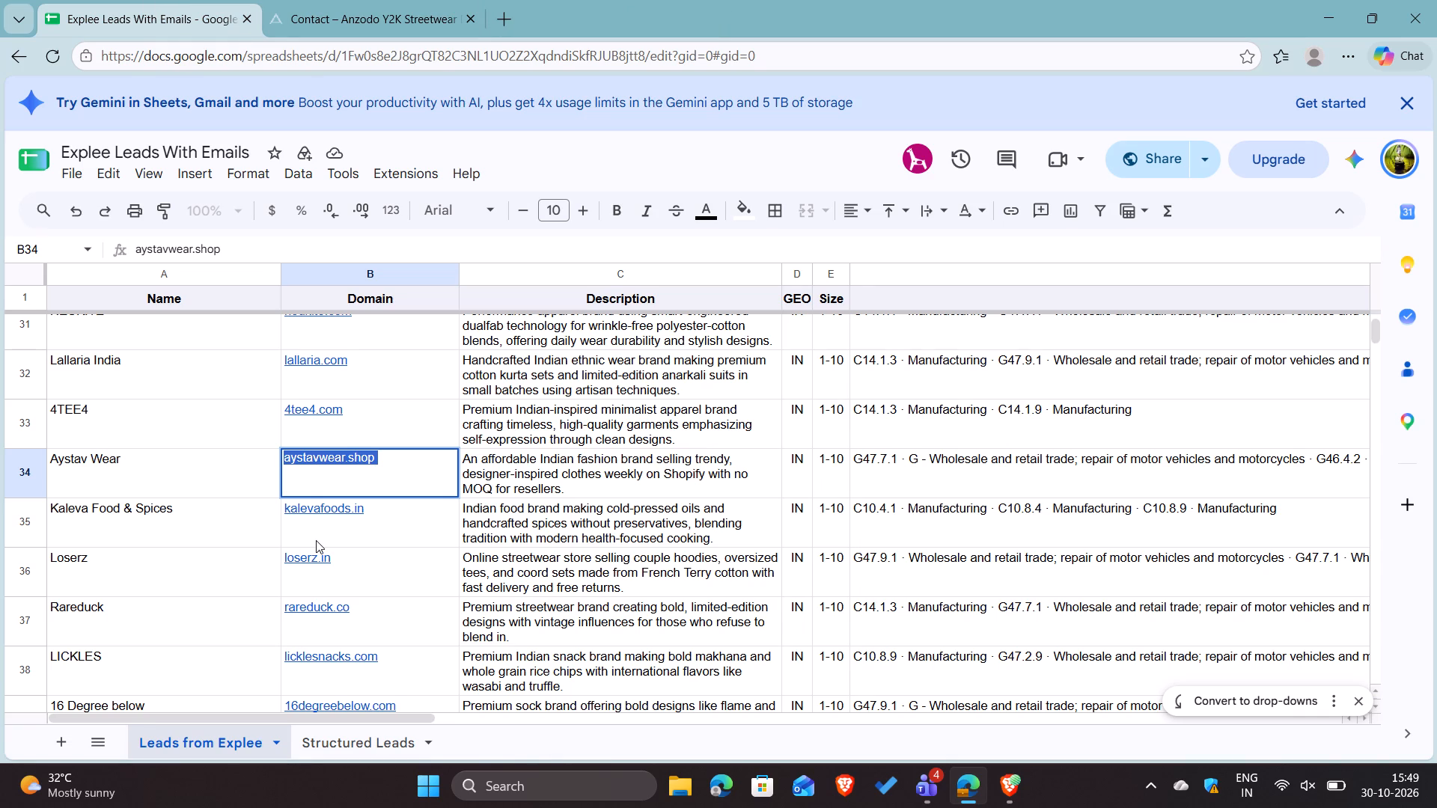
# Open kalevafoods.in from the Kaleva Food & Spices row and examine the page for contact details.
pyautogui.click(344, 518)
pyautogui.click(344, 518)
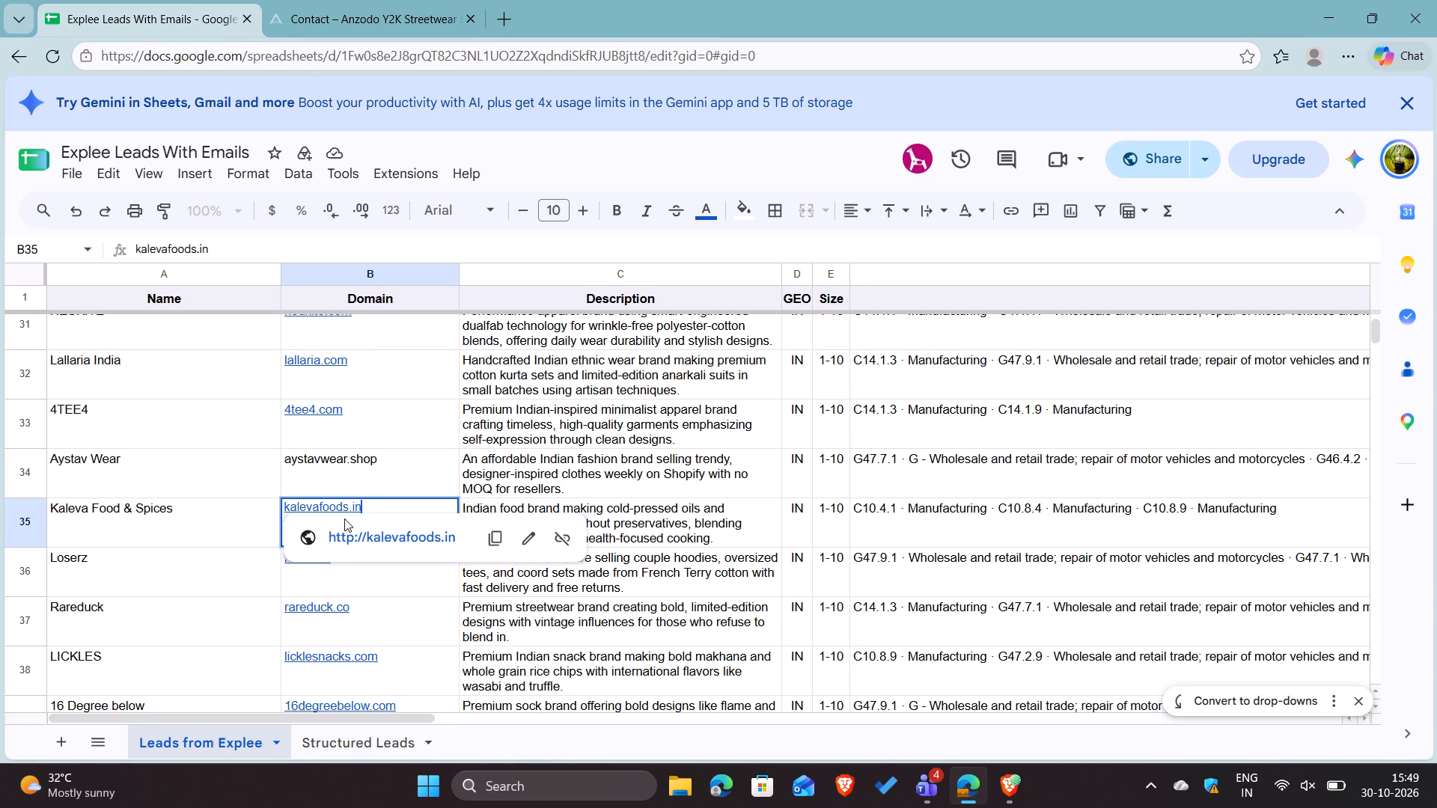
pyautogui.click(370, 536)
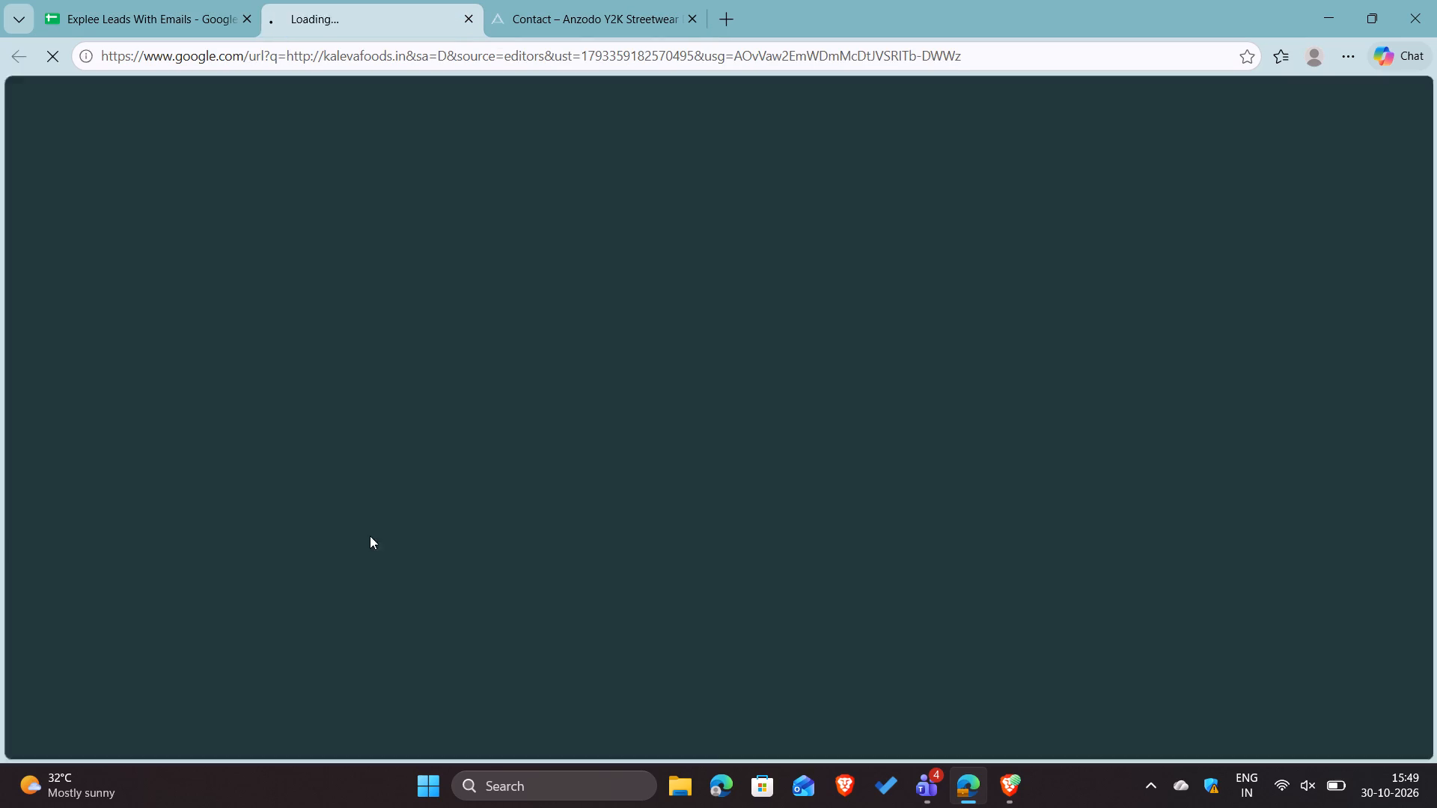
pyautogui.scroll(-2, 424, 567)
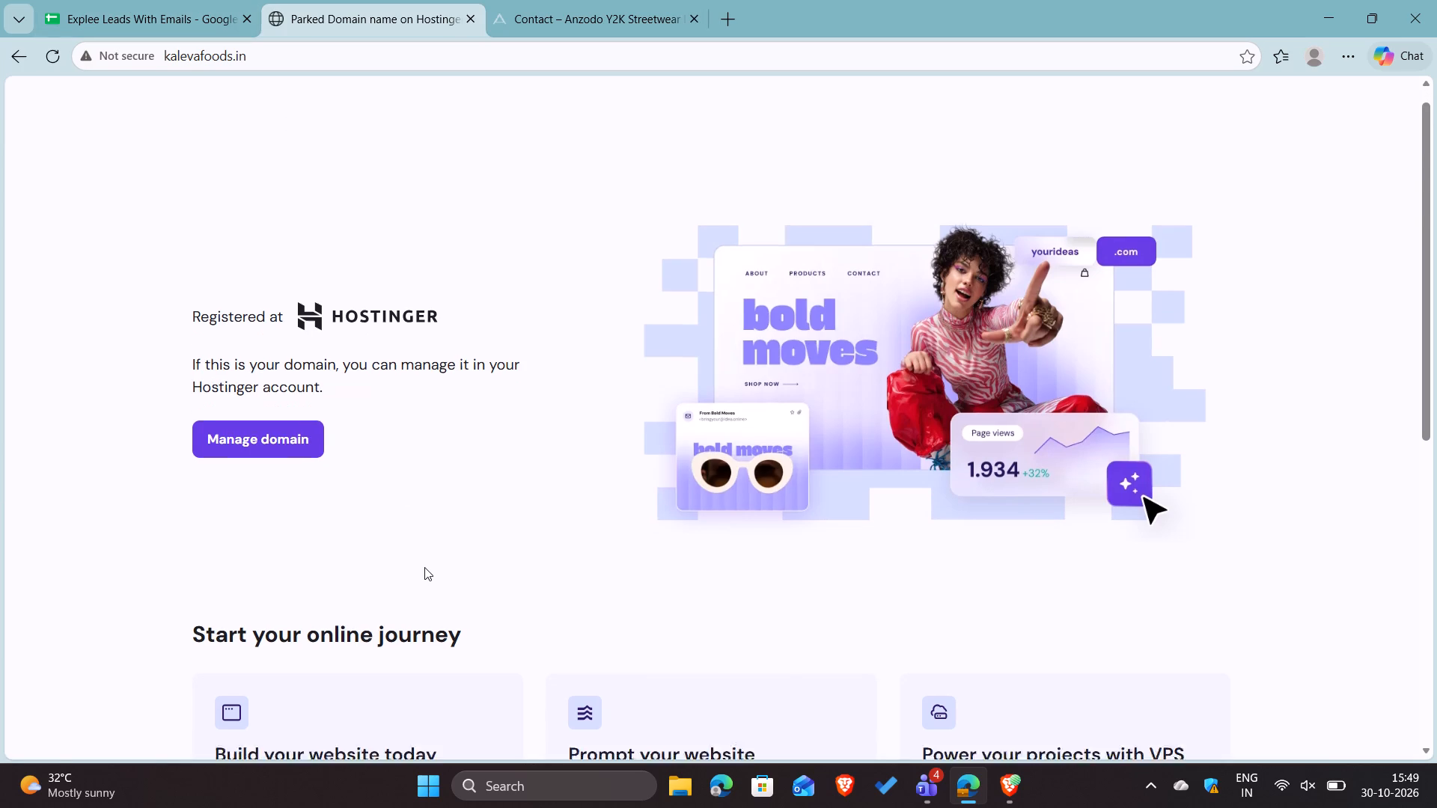
pyautogui.scroll(-5, 424, 567)
pyautogui.scroll(6, 424, 567)
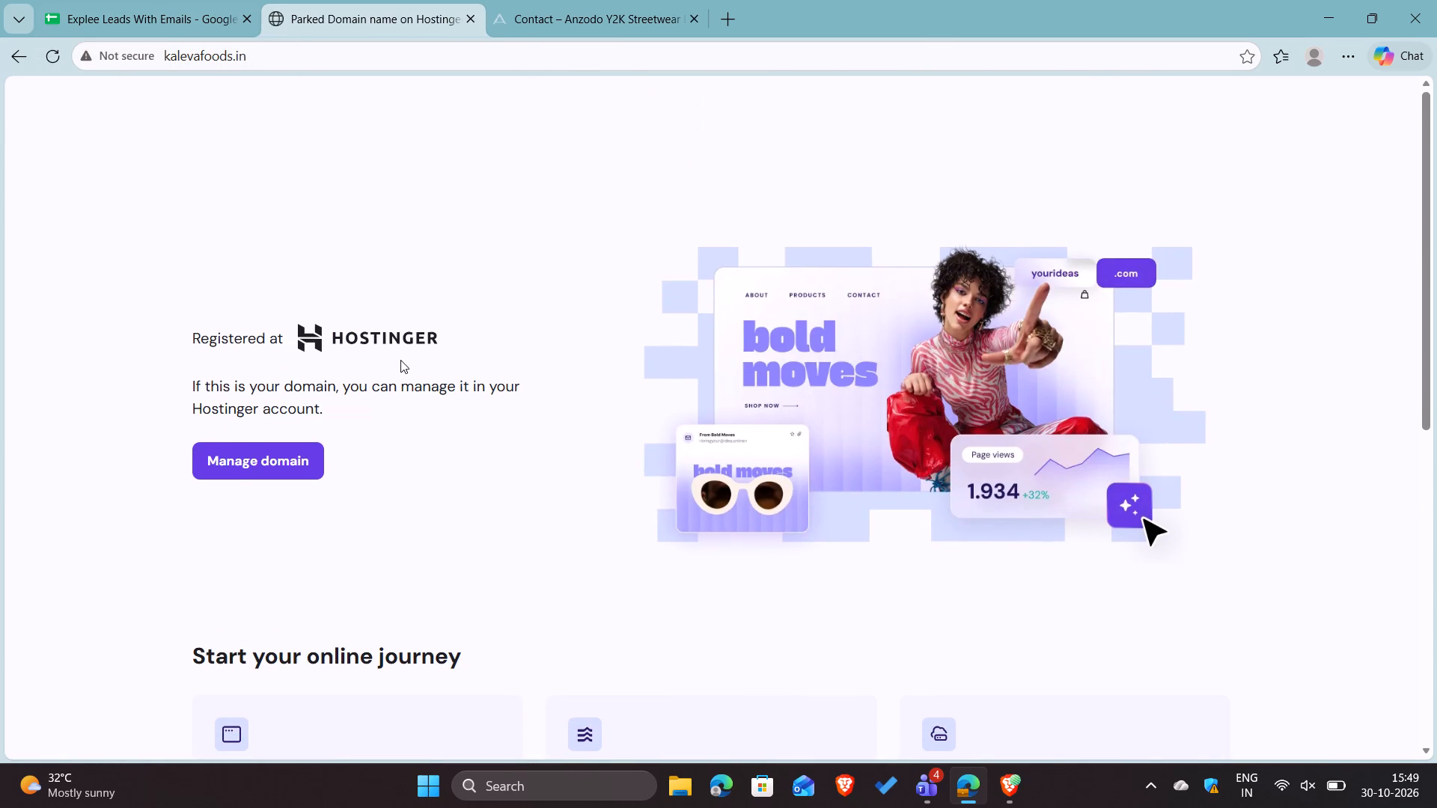
pyautogui.scroll(-6, 400, 360)
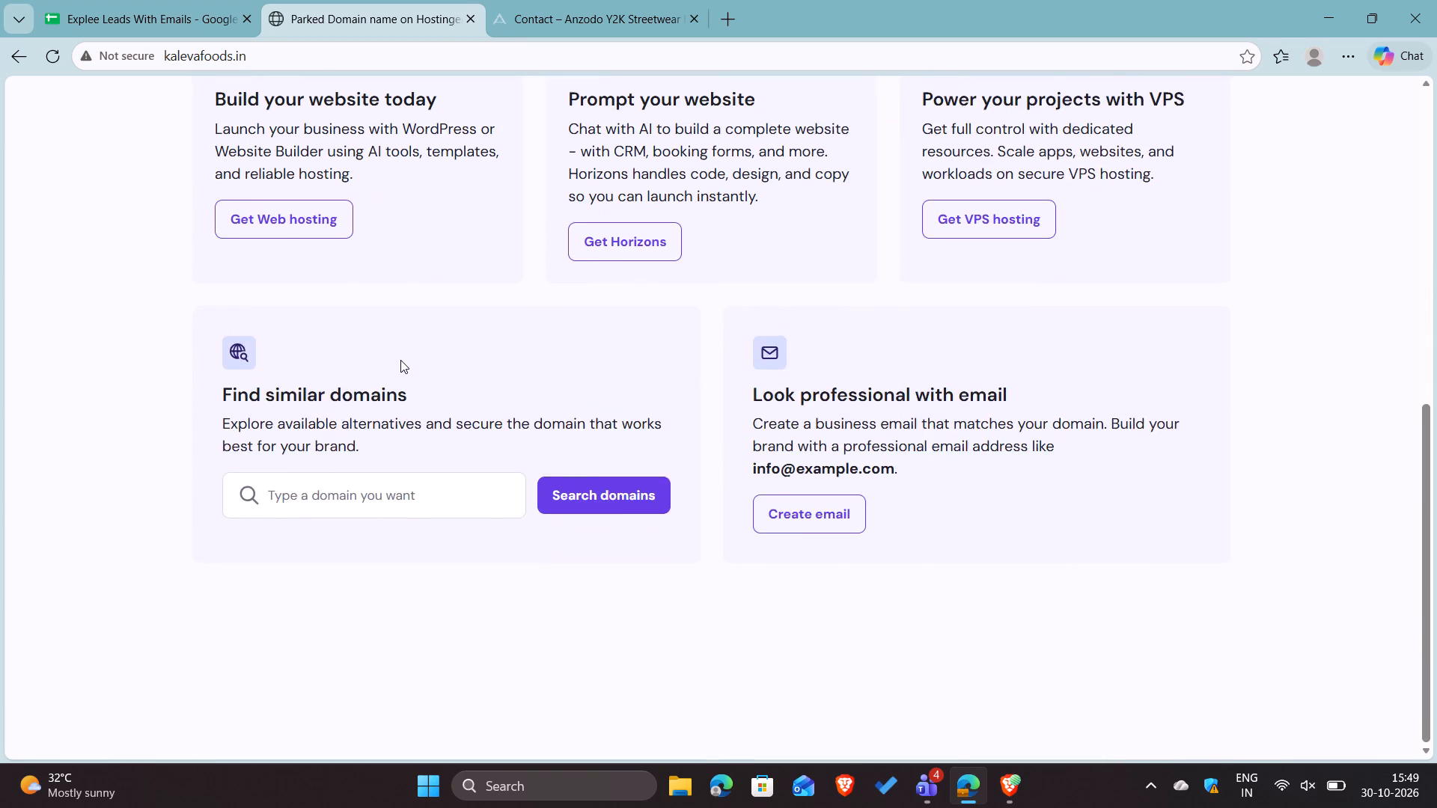
pyautogui.scroll(6, 400, 360)
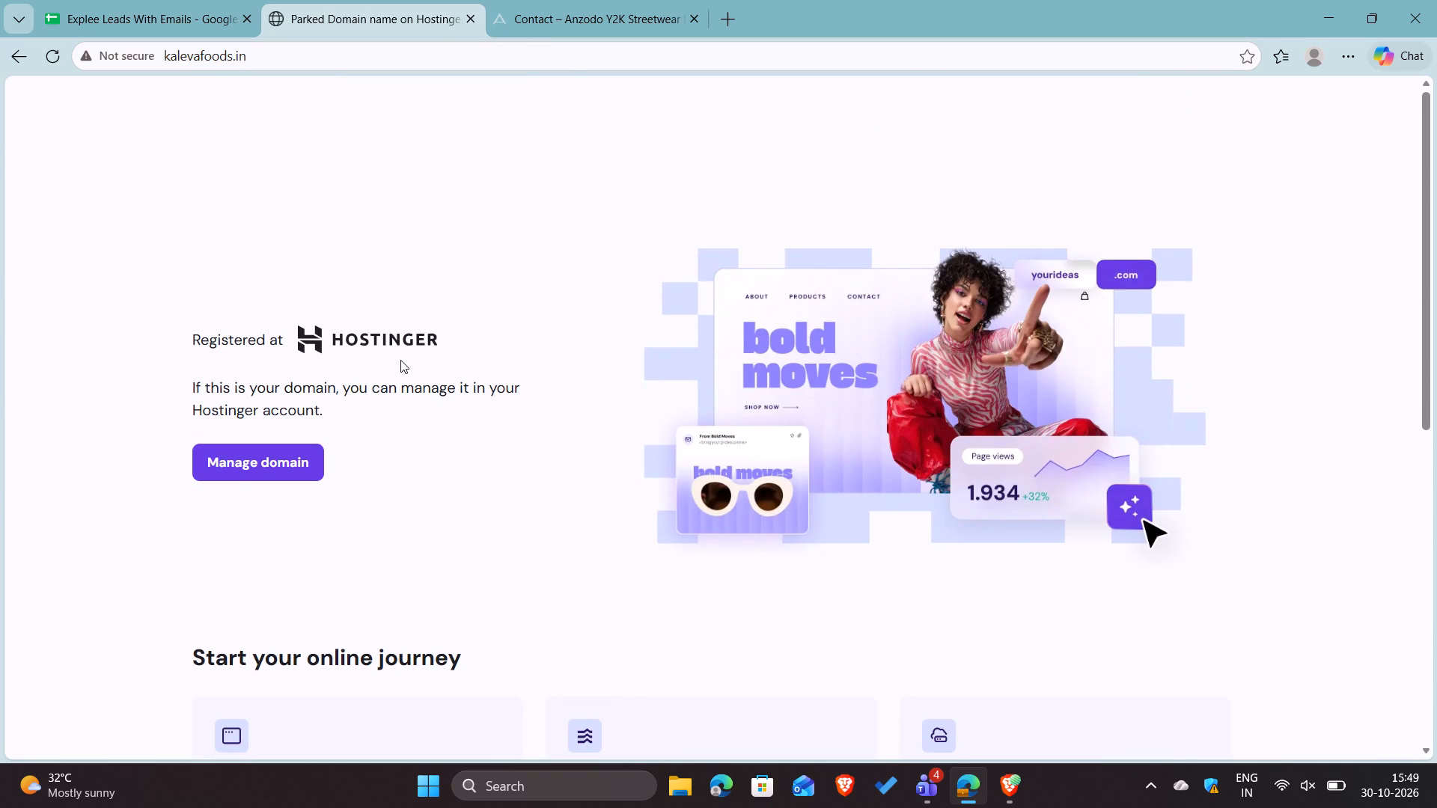
pyautogui.scroll(-3, 400, 360)
pyautogui.scroll(4, 400, 360)
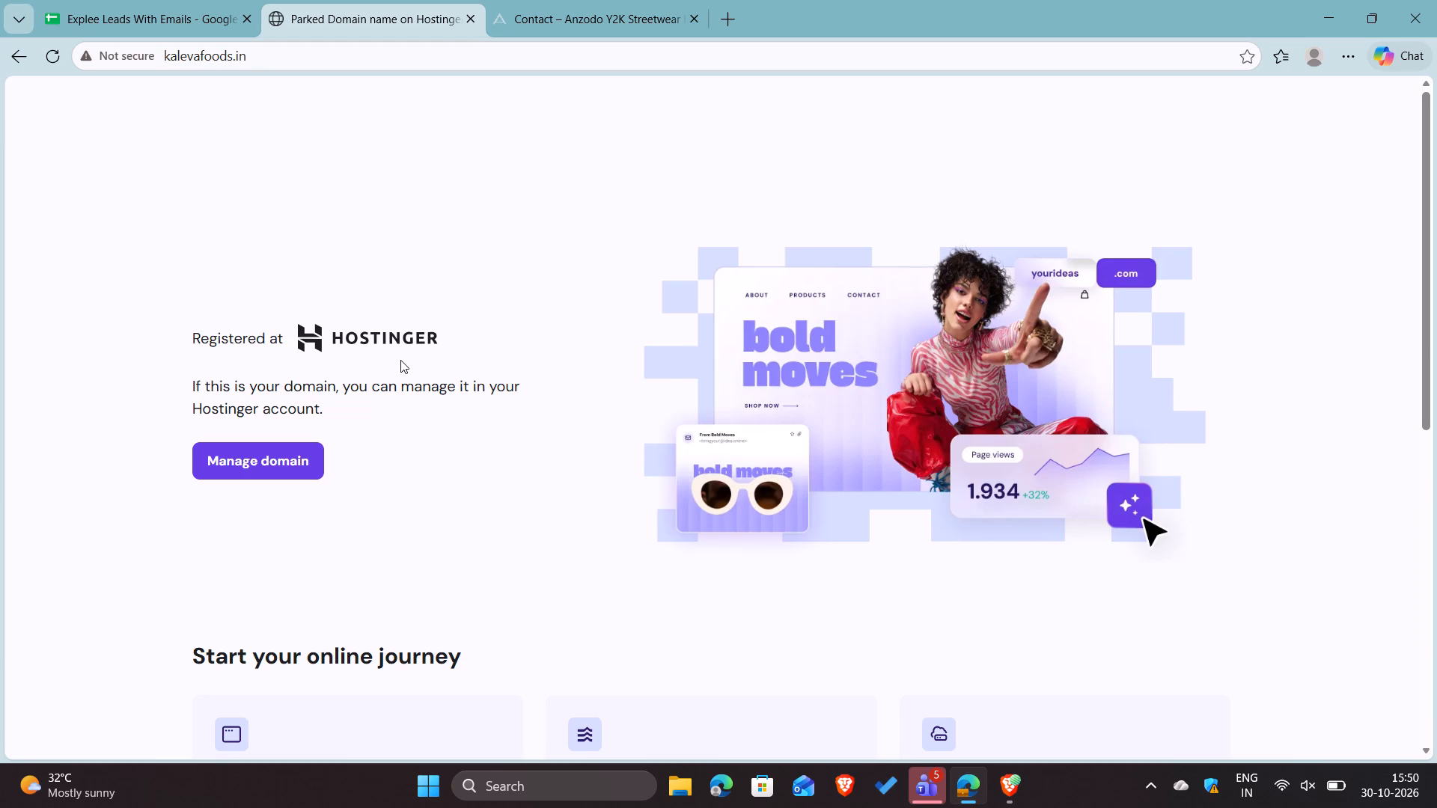
# Enter "Site is not available" in the Remark cell of the Aystav Wear row in the leads spreadsheet.
pyautogui.click(82, 0)
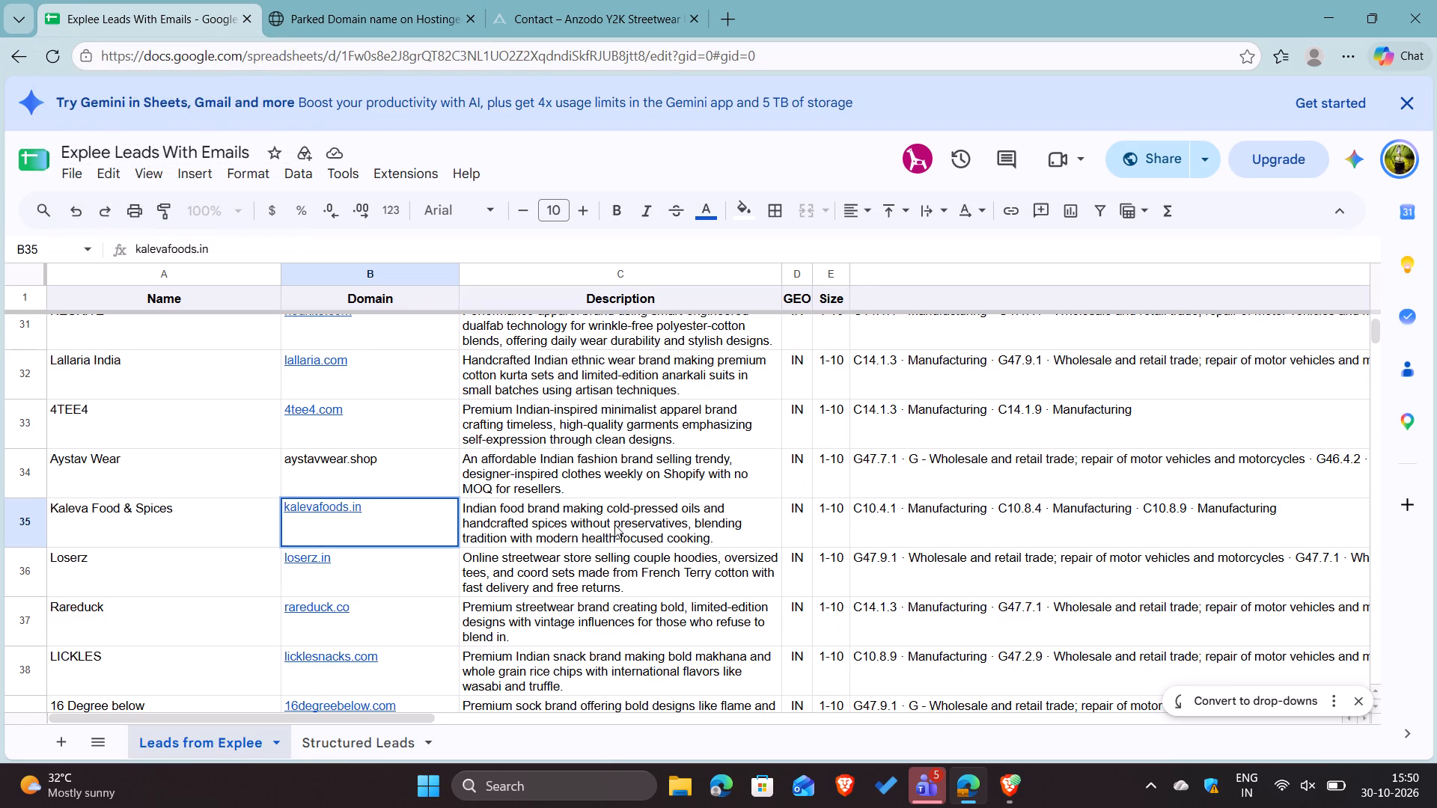
pyautogui.hscroll(-5, 620, 520)
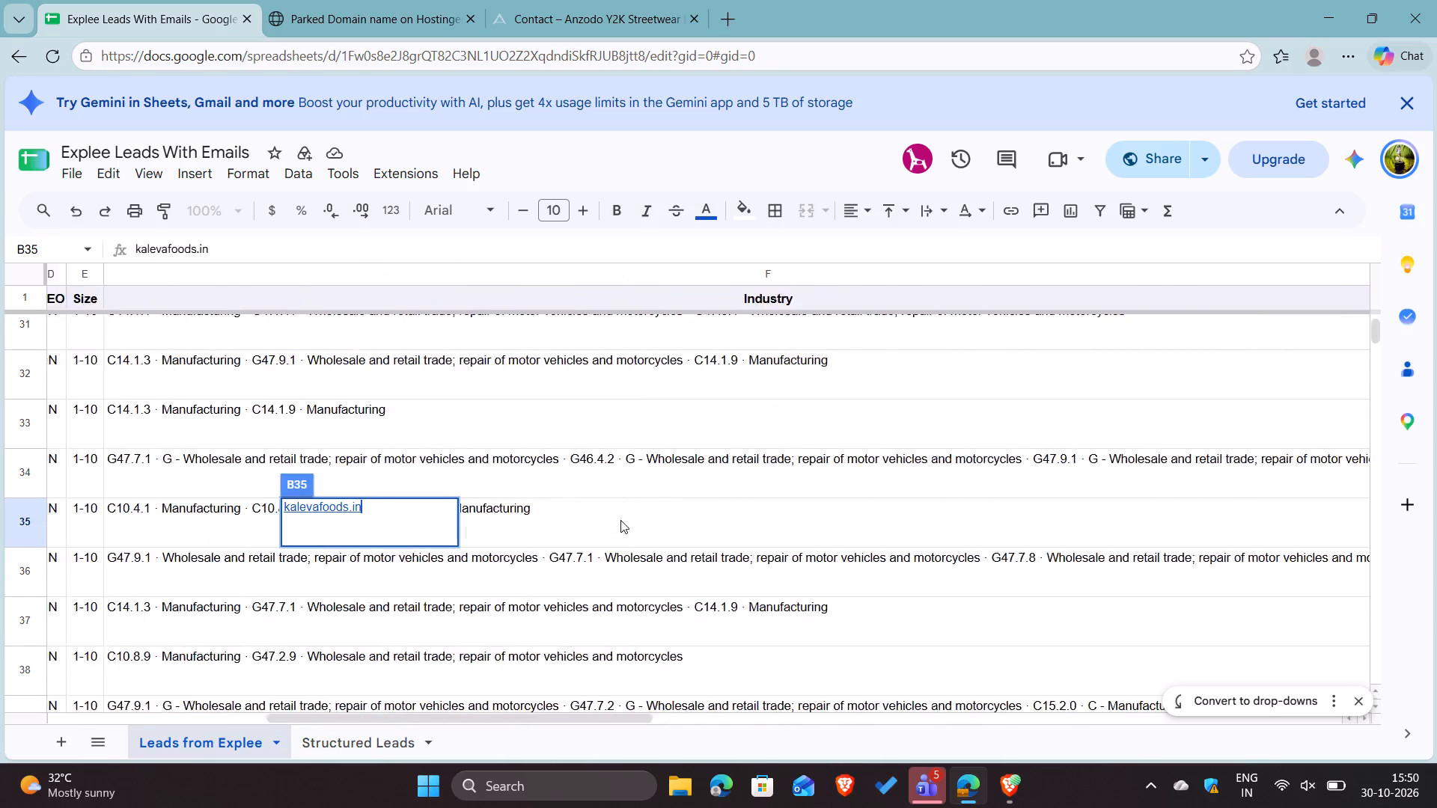
pyautogui.hscroll(-4, 620, 520)
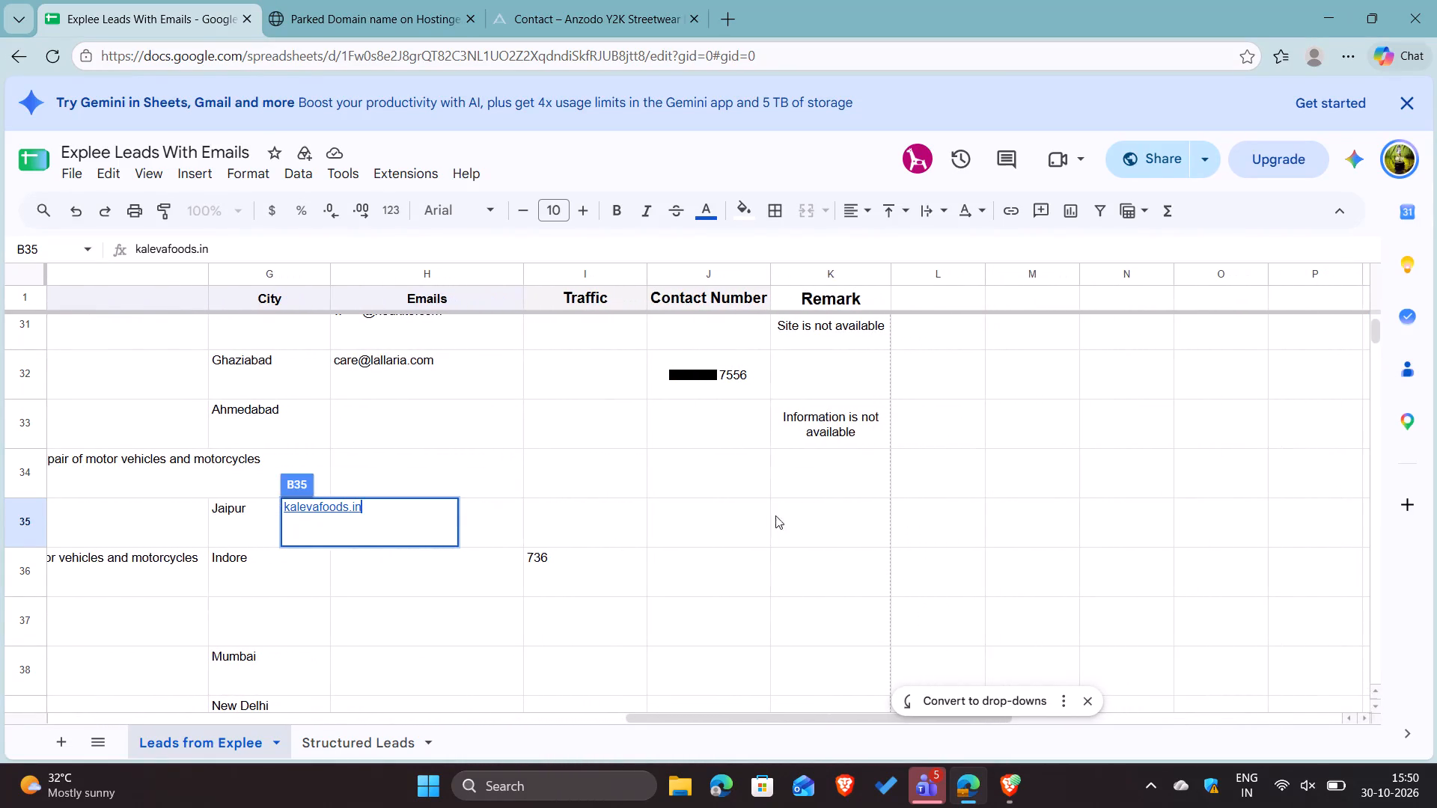
pyautogui.doubleClick(796, 512)
pyautogui.doubleClick(829, 450)
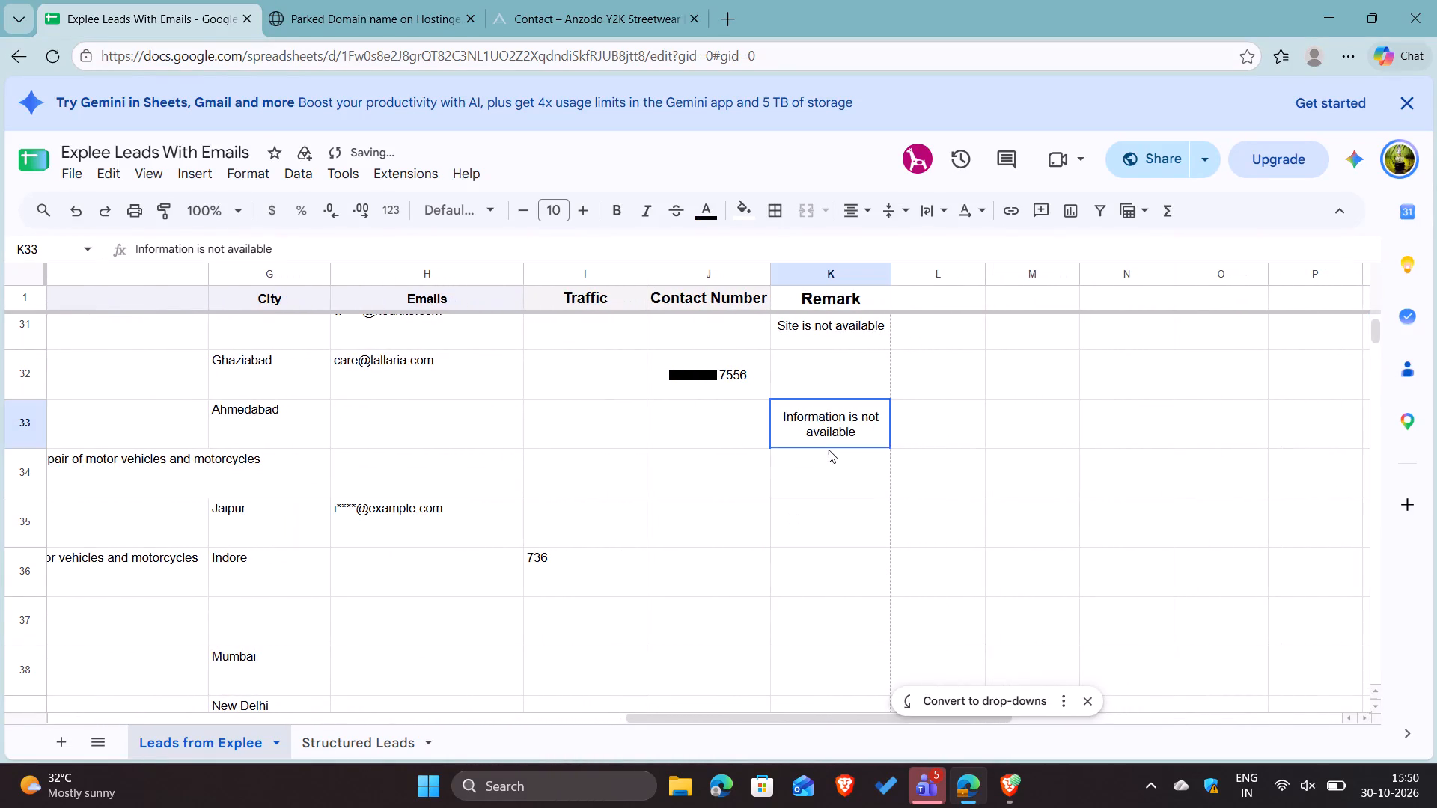
pyautogui.doubleClick(826, 463)
pyautogui.write('Sitw i')
pyautogui.press('BackSpace')
pyautogui.press('BackSpace')
pyautogui.press('BackSpace')
pyautogui.press('BackSpace')
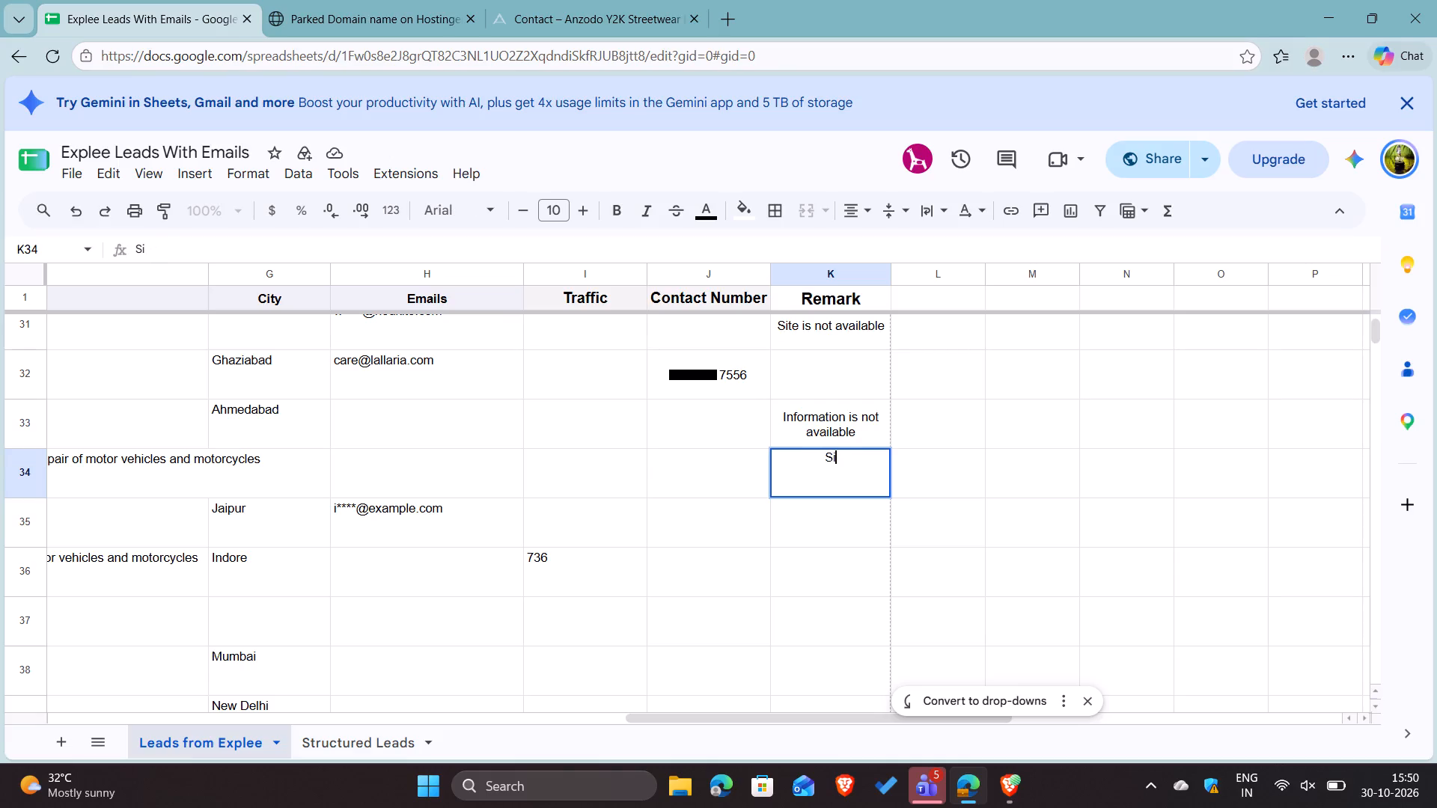
pyautogui.write('te is not ava')
pyautogui.write('ilable')
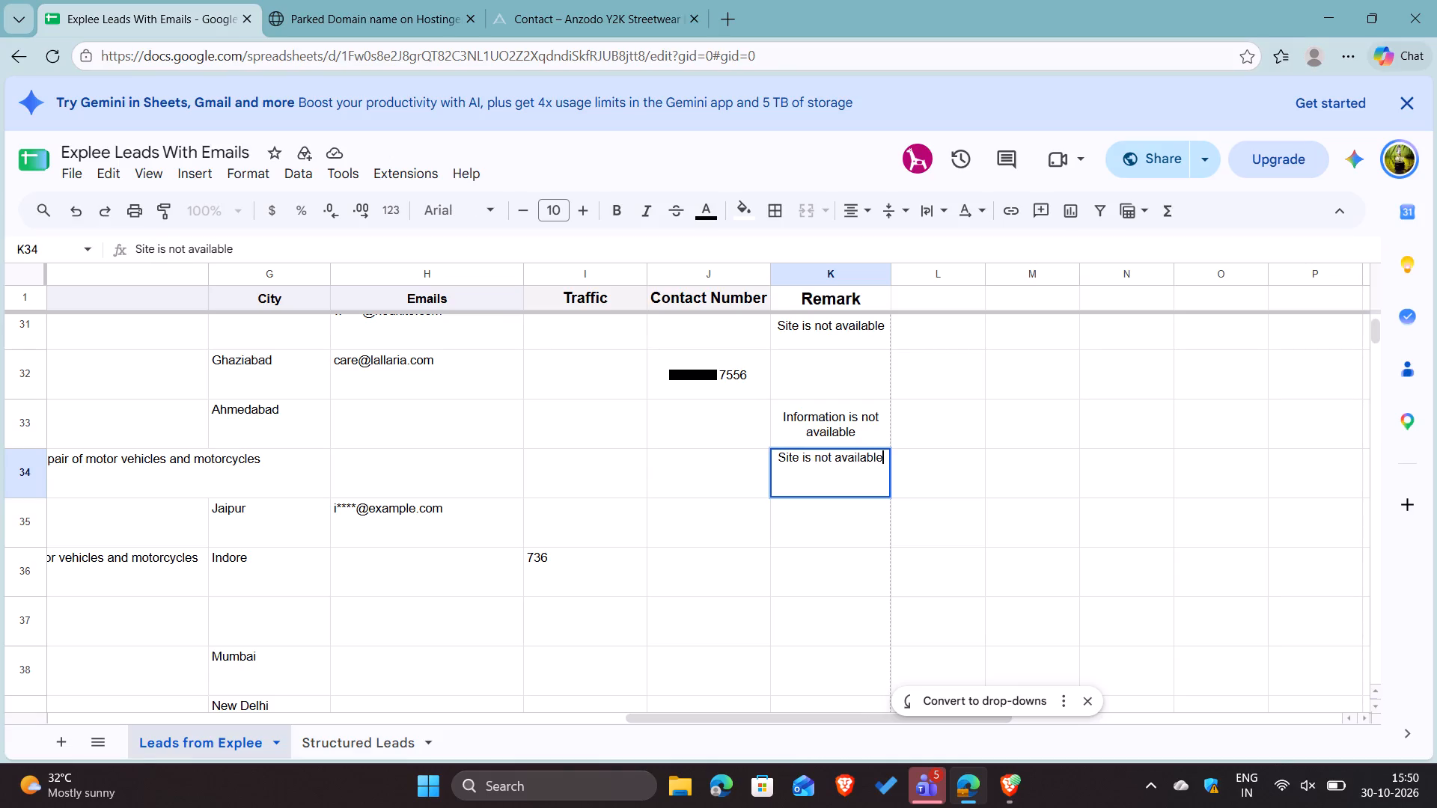
# Enter the remark "it shows hostinger page" in the Kaleva Food & Spices row.
pyautogui.doubleClick(841, 537)
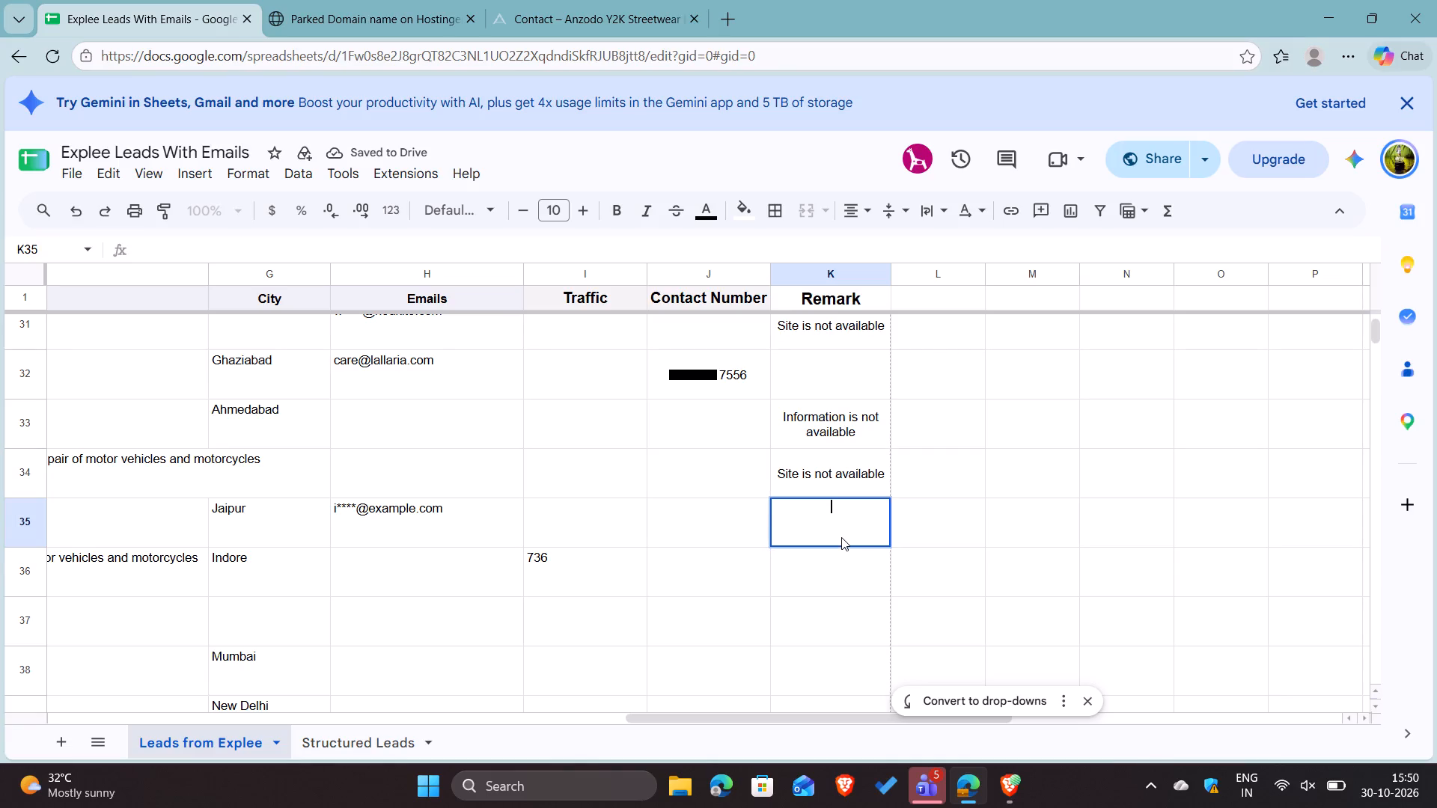
pyautogui.write('it shows h')
pyautogui.write('osgtin')
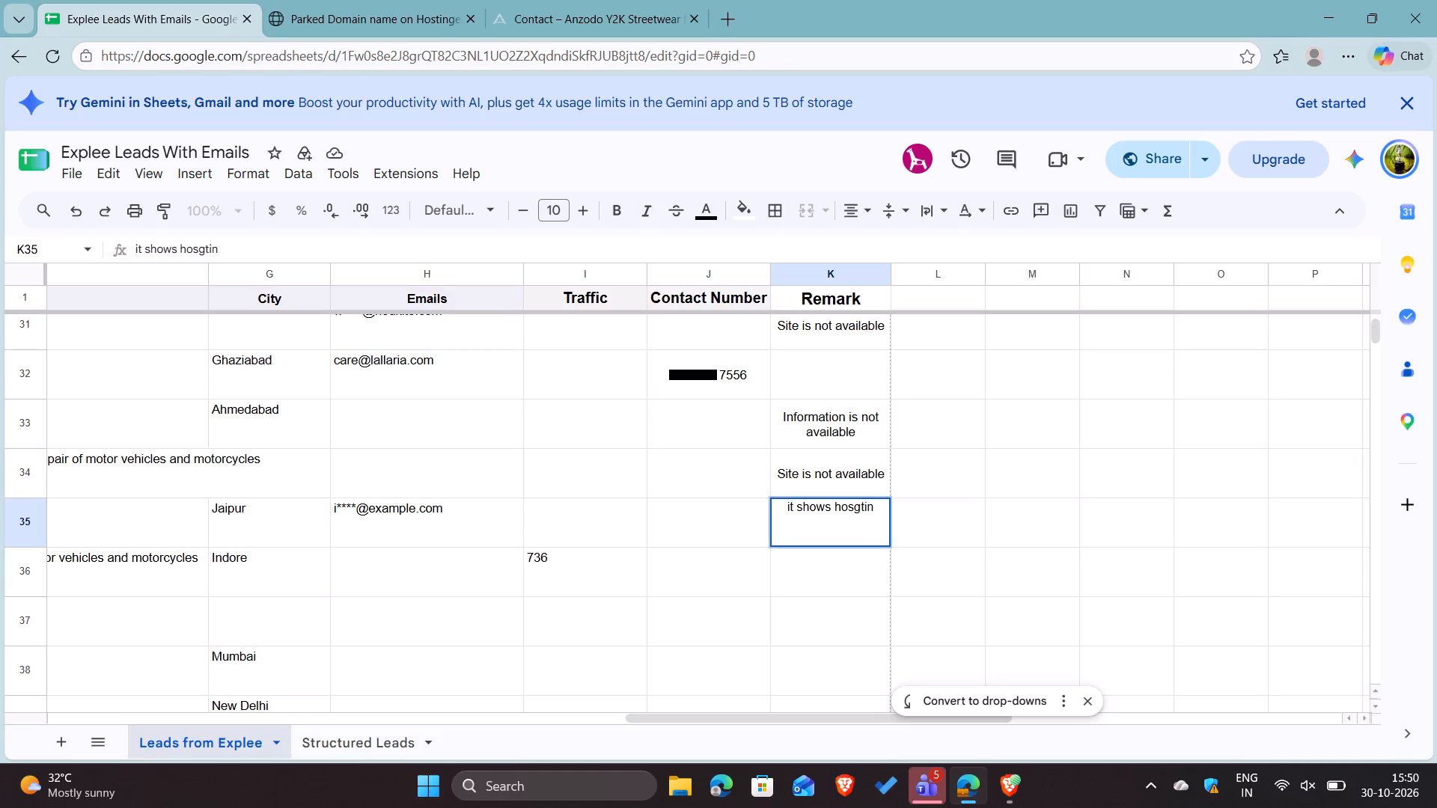
pyautogui.press('BackSpace')
pyautogui.press('BackSpace')
pyautogui.press('BackSpace')
pyautogui.press('BackSpace')
pyautogui.press('t')
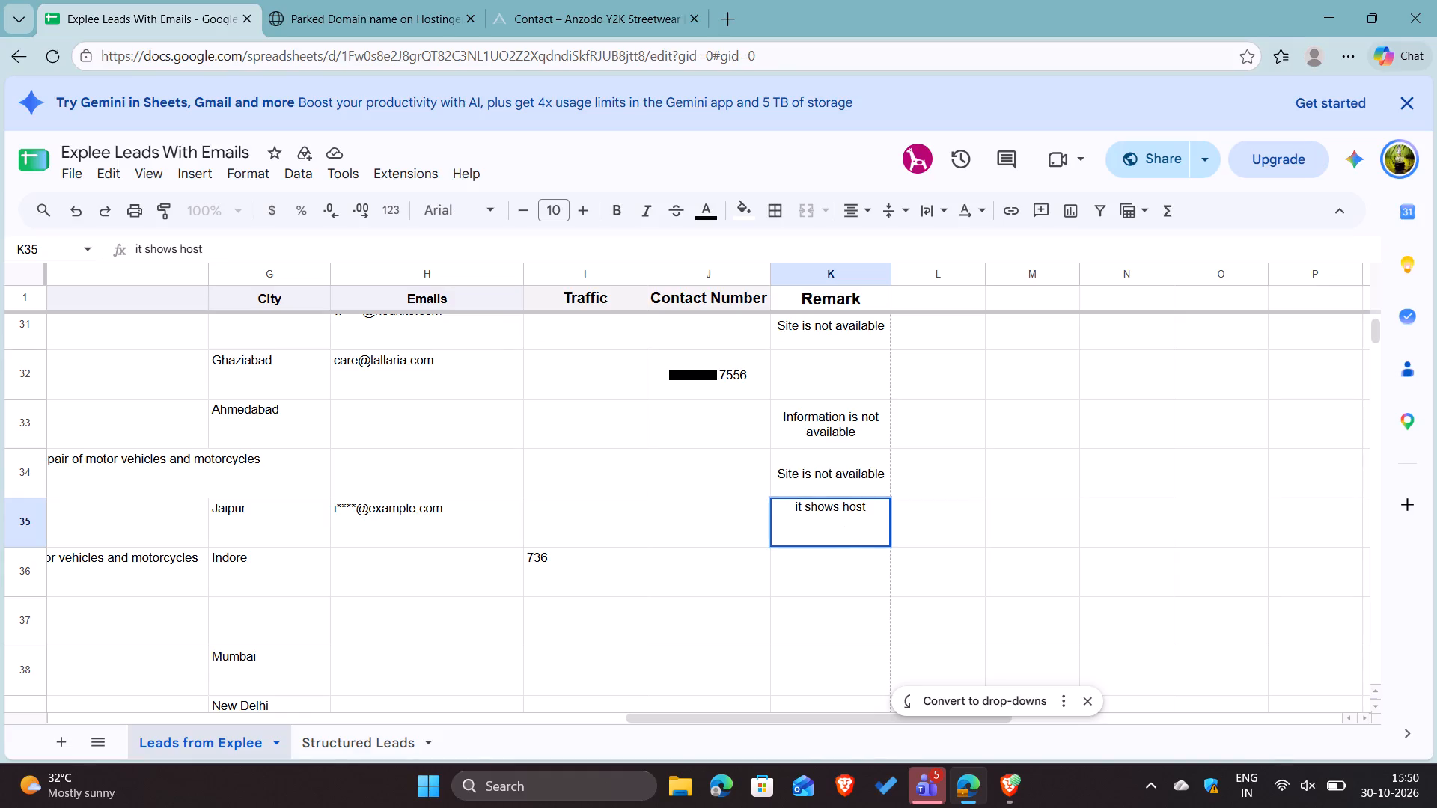
pyautogui.write('inger')
pyautogui.press('space')
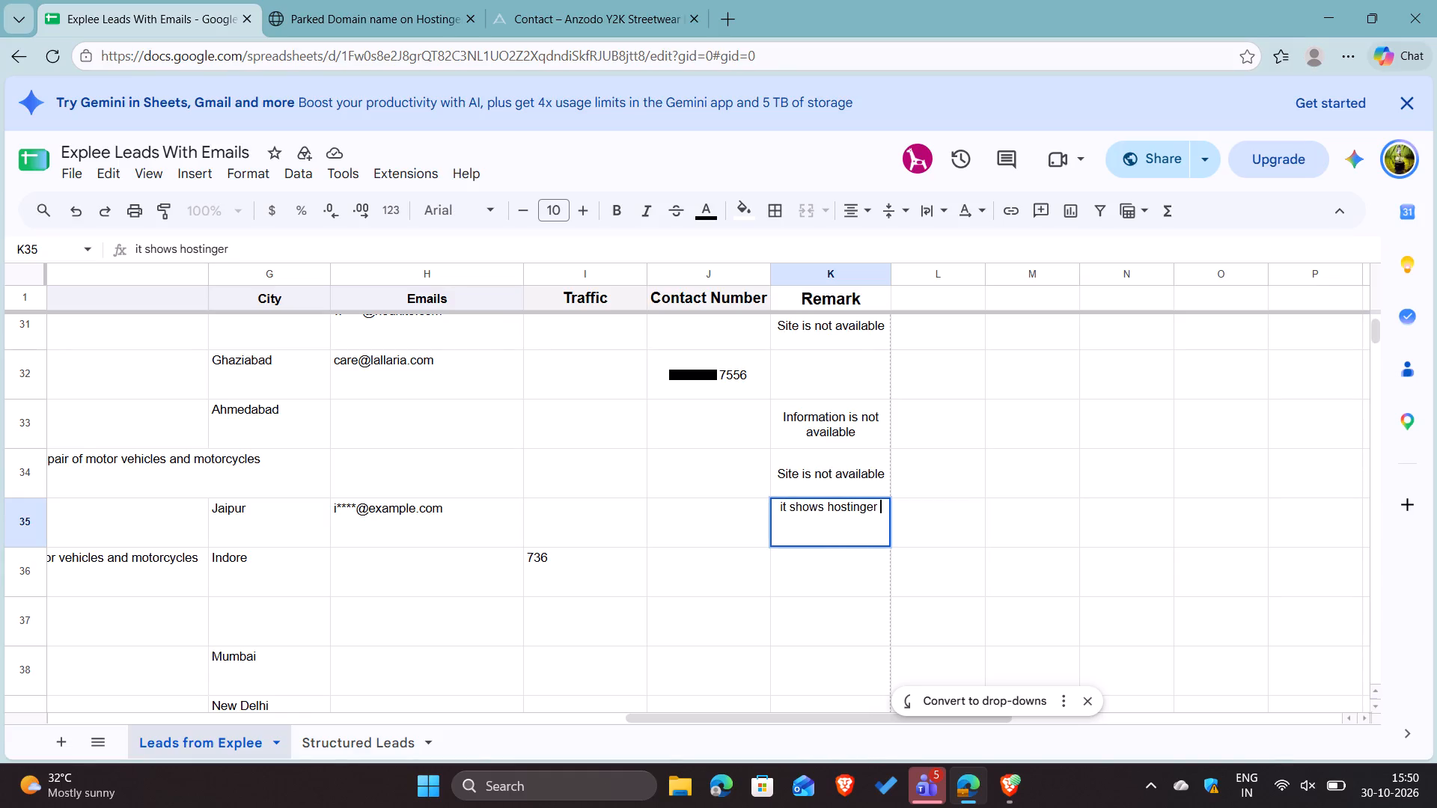
pyautogui.write('page')
pyautogui.press('space')
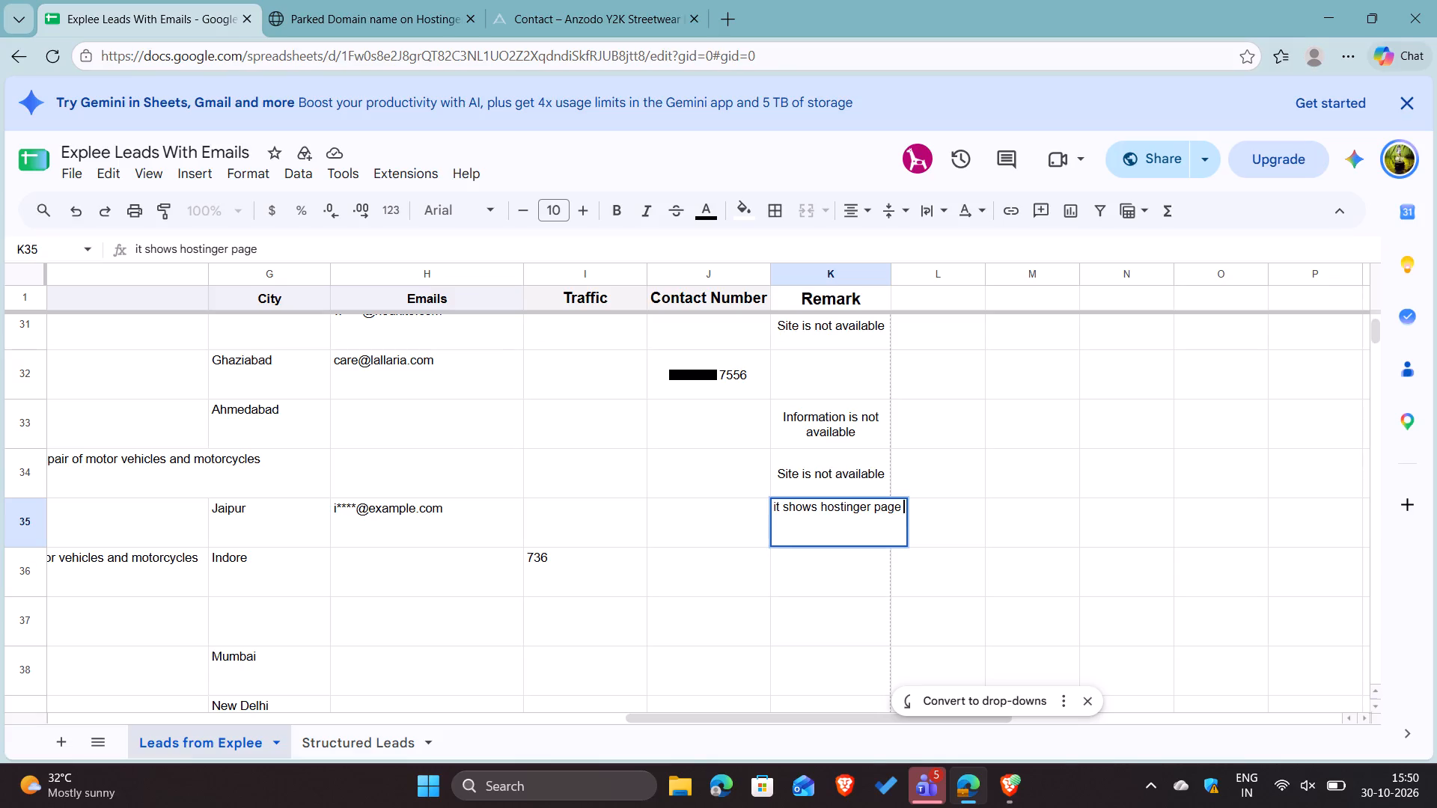
pyautogui.click(828, 577)
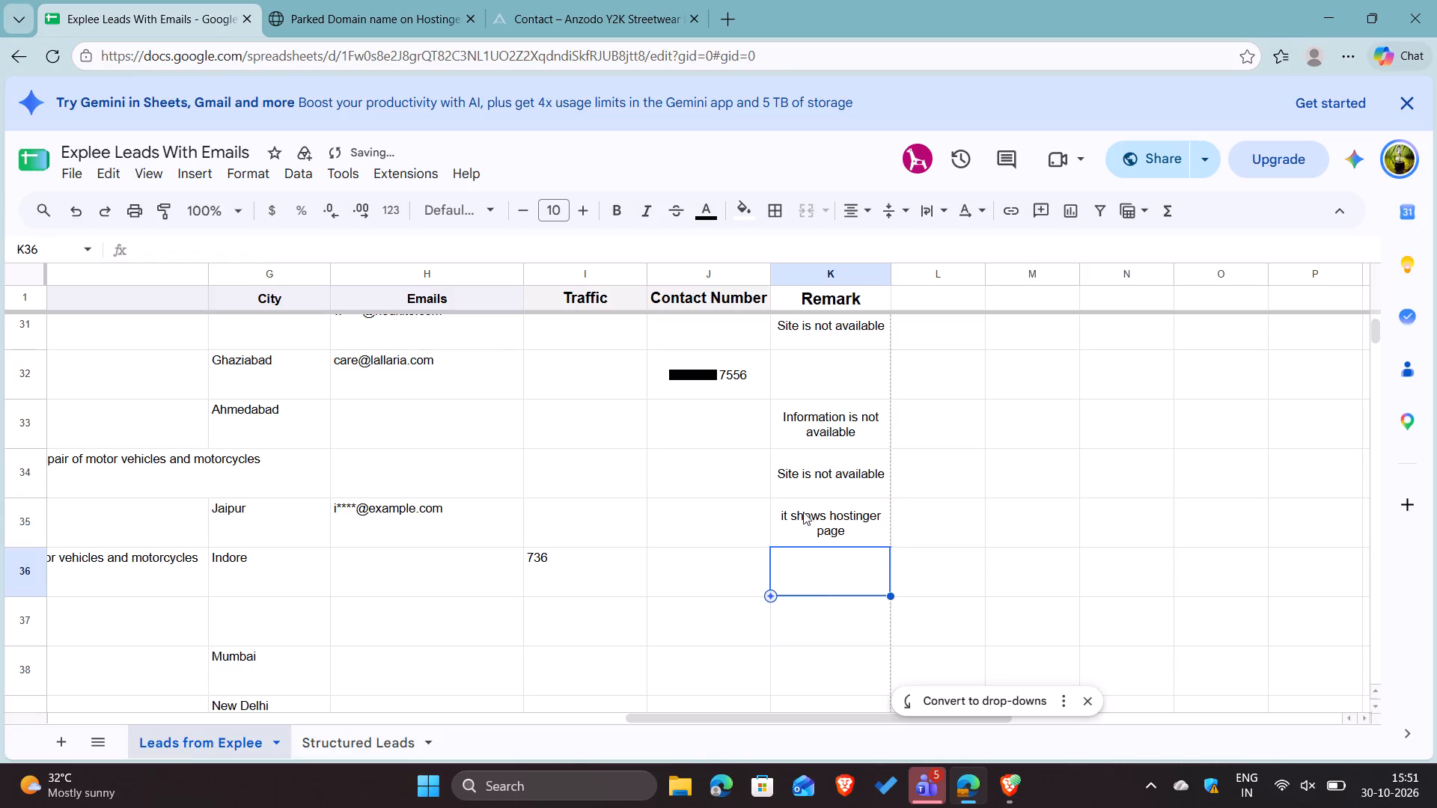
# Capitalize the first word of the Kaleva Food & Spices remark so it reads "It shows hostinger page".
pyautogui.doubleClick(781, 514)
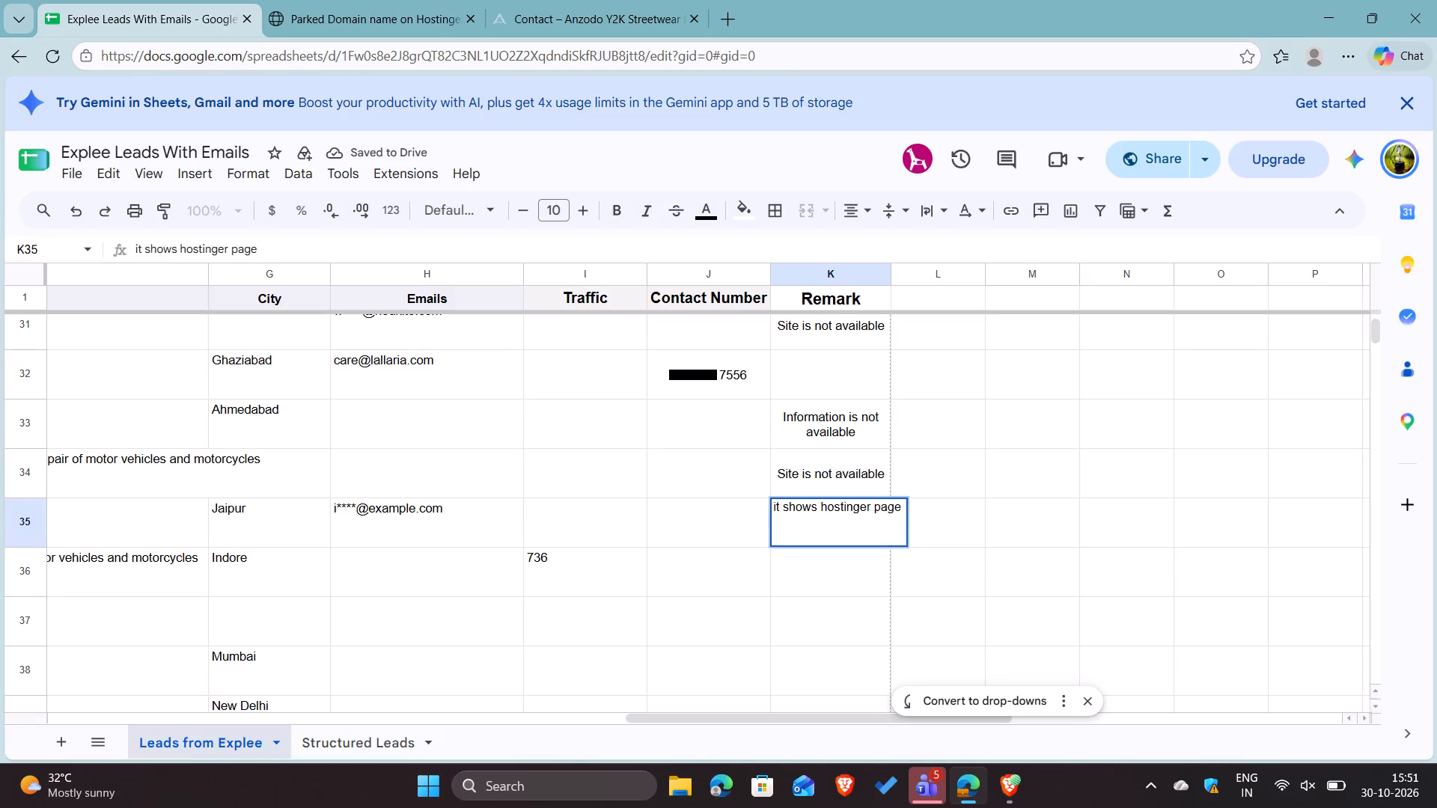
pyautogui.click(780, 504)
pyautogui.press('BackSpace')
pyautogui.press('BackSpace')
pyautogui.write('It')
pyautogui.click(801, 557)
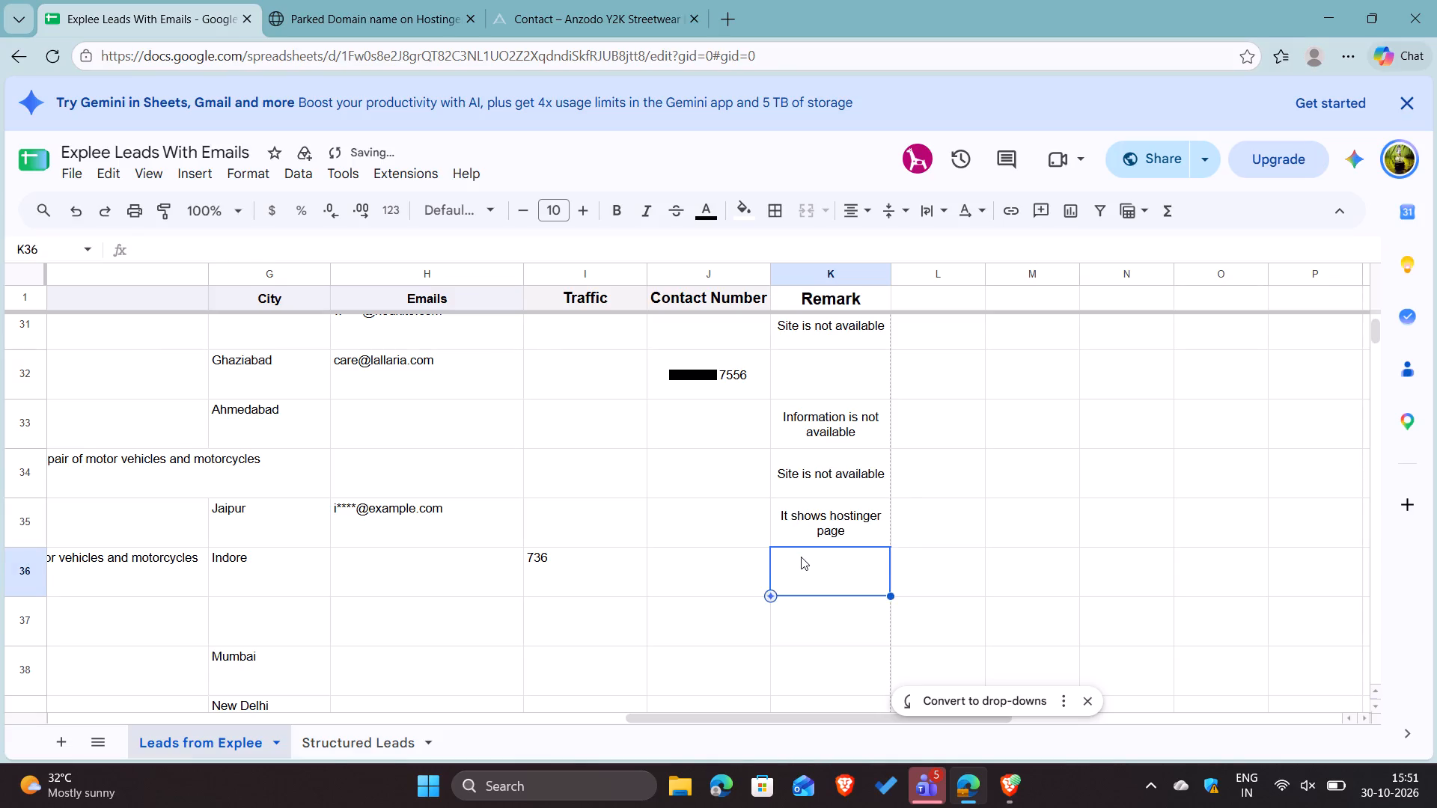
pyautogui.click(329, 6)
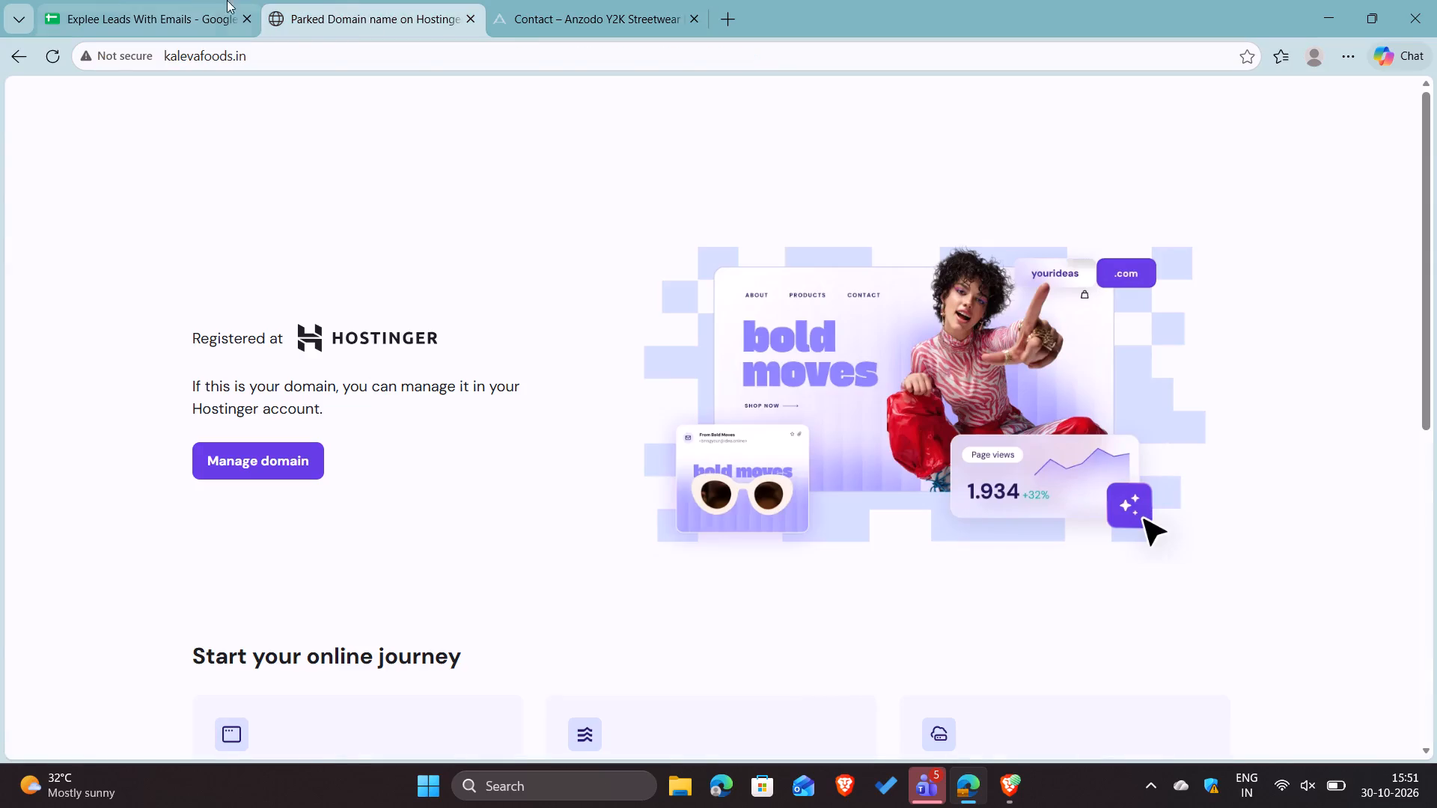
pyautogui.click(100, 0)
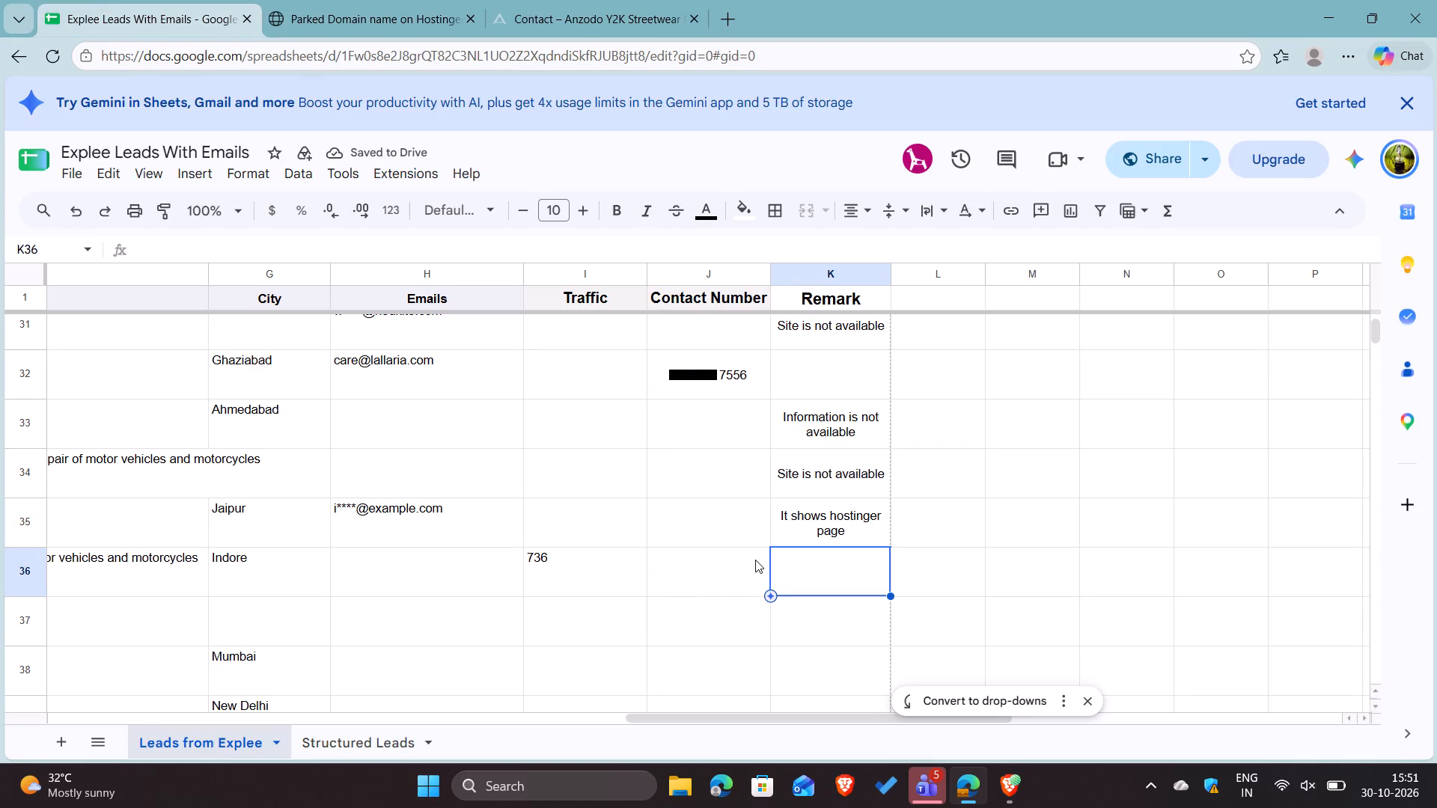
# Reopen neukite.com from the NEUKITE row's Domain cell to recheck the site's availability, closing its page after the check.
pyautogui.hscroll(5, 755, 560)
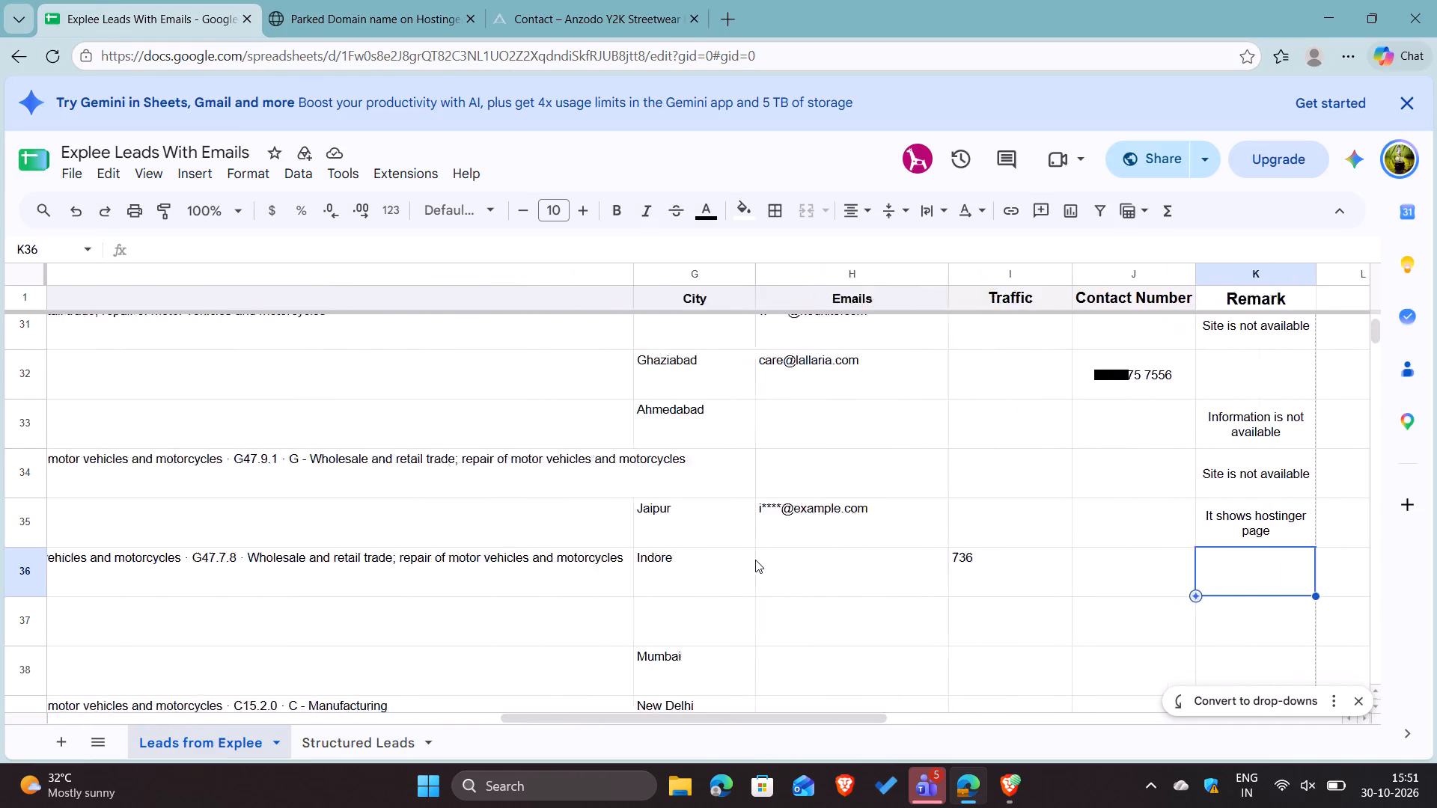
pyautogui.hscroll(5, 755, 560)
pyautogui.scroll(2, 755, 560)
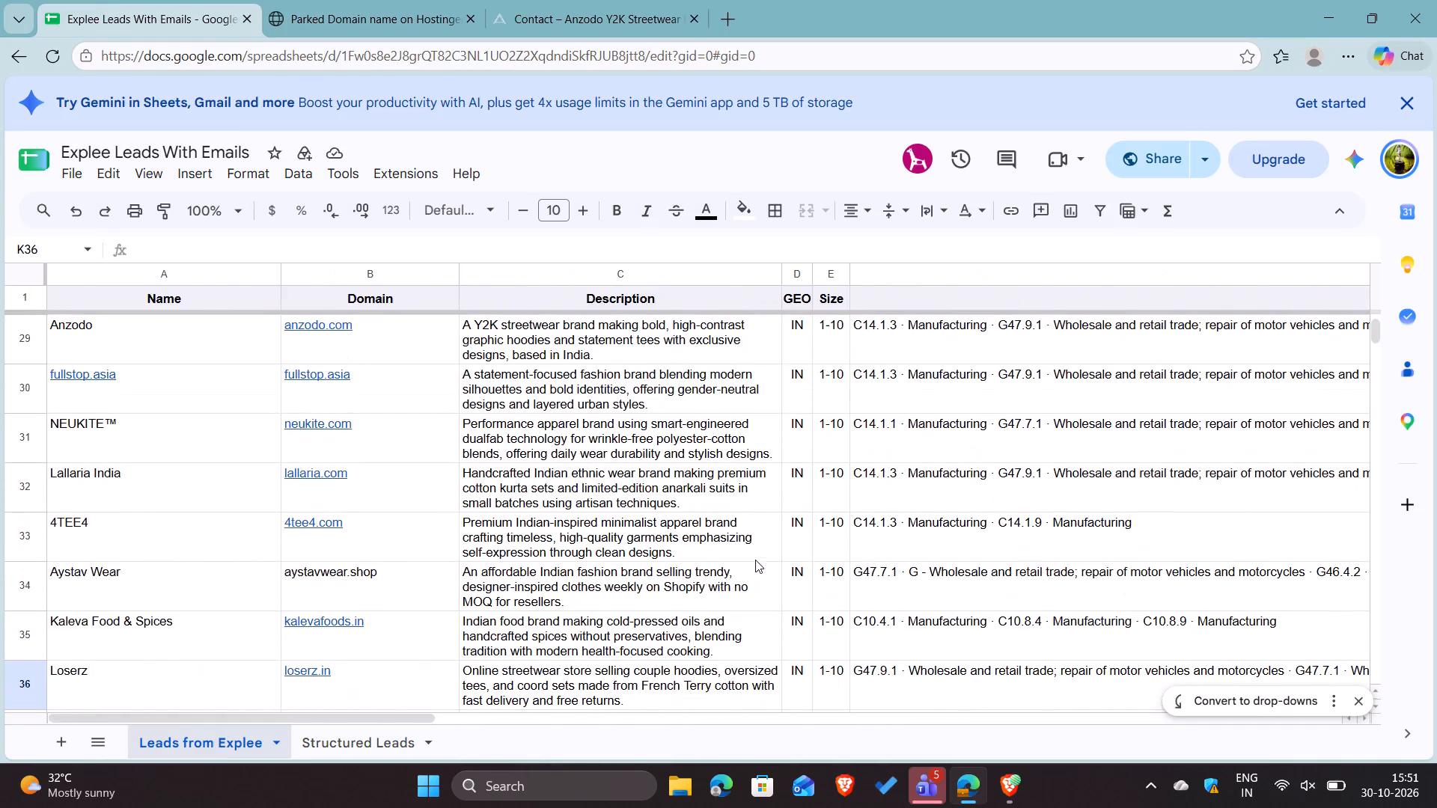
pyautogui.click(329, 472)
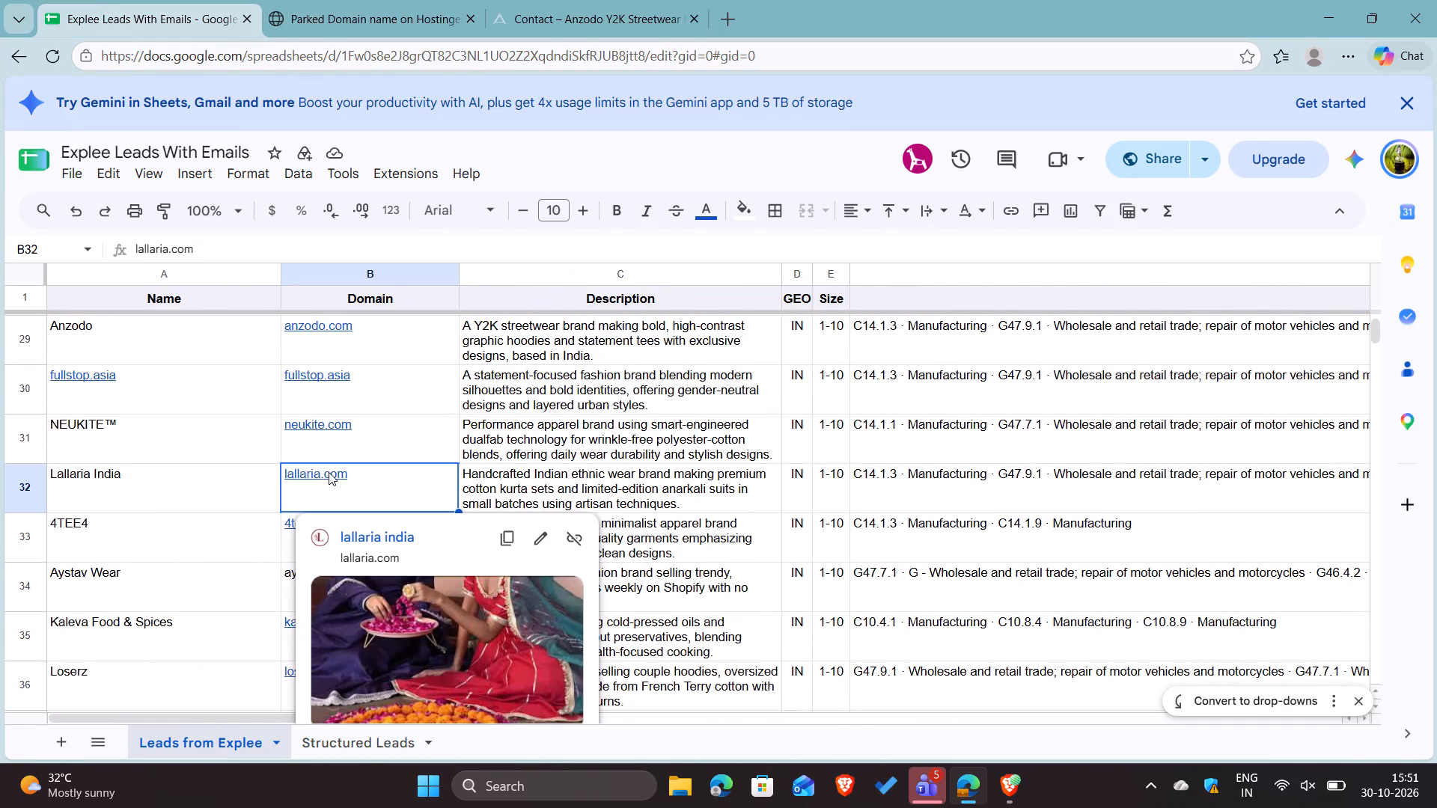
pyautogui.click(332, 424)
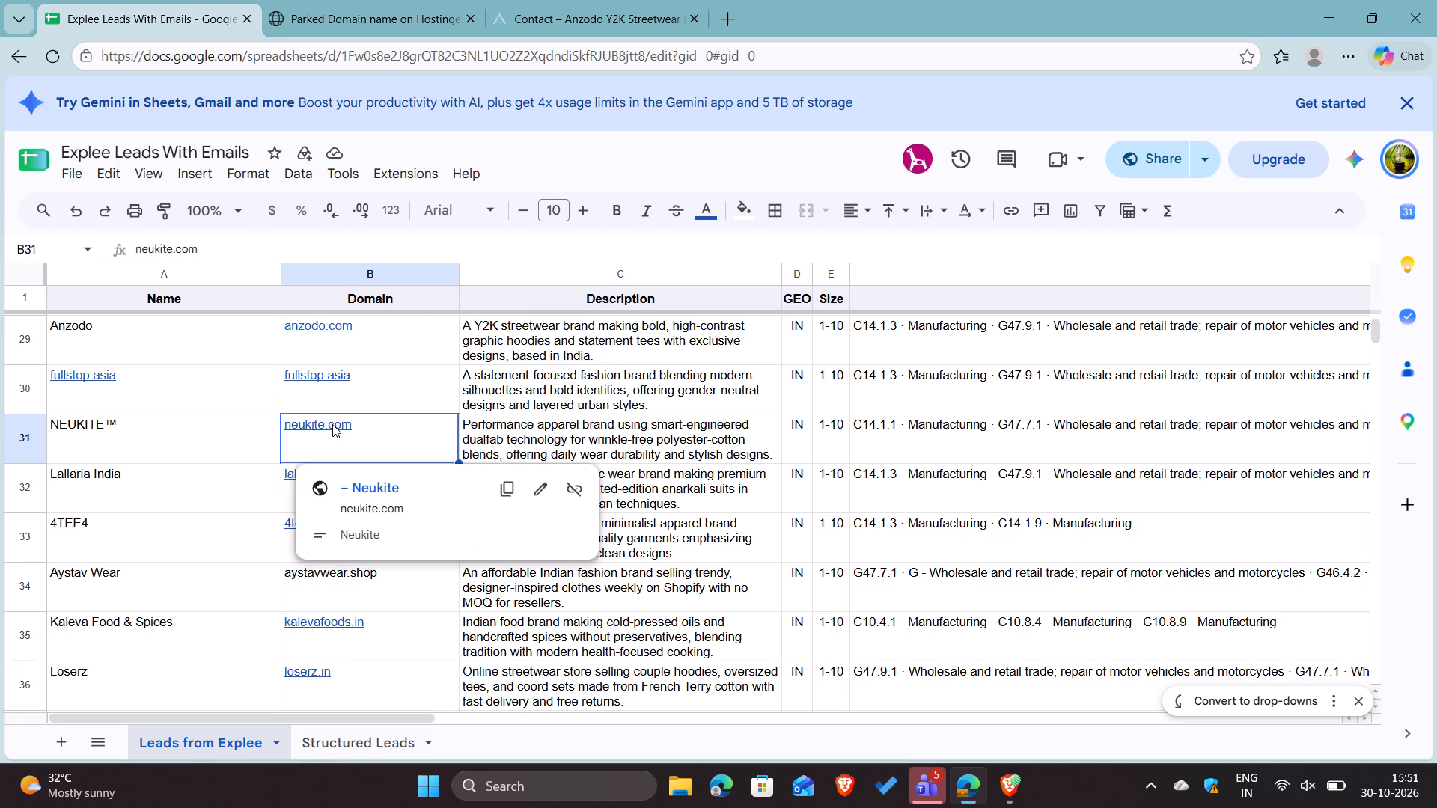
pyautogui.hscroll(-4, 385, 474)
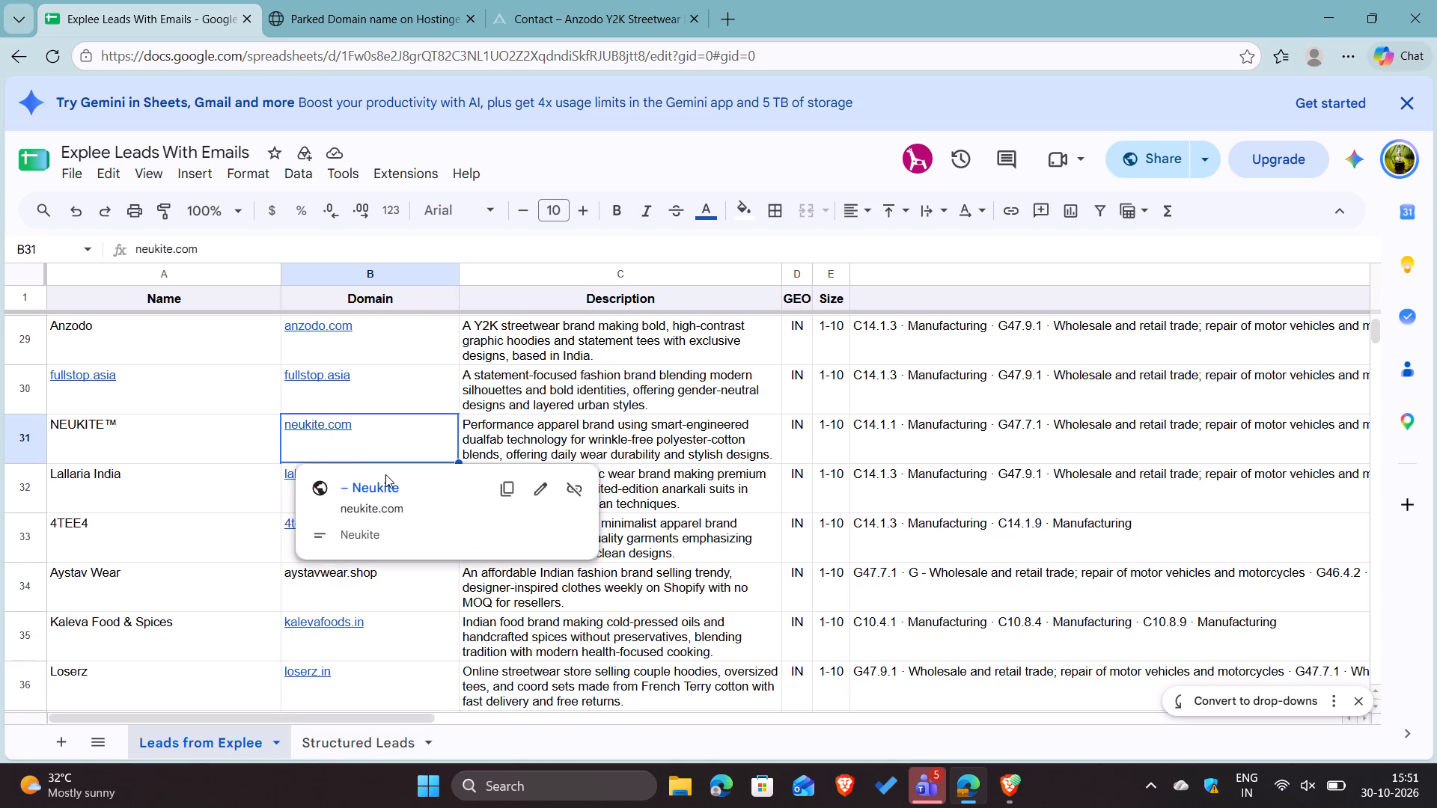
pyautogui.click(373, 486)
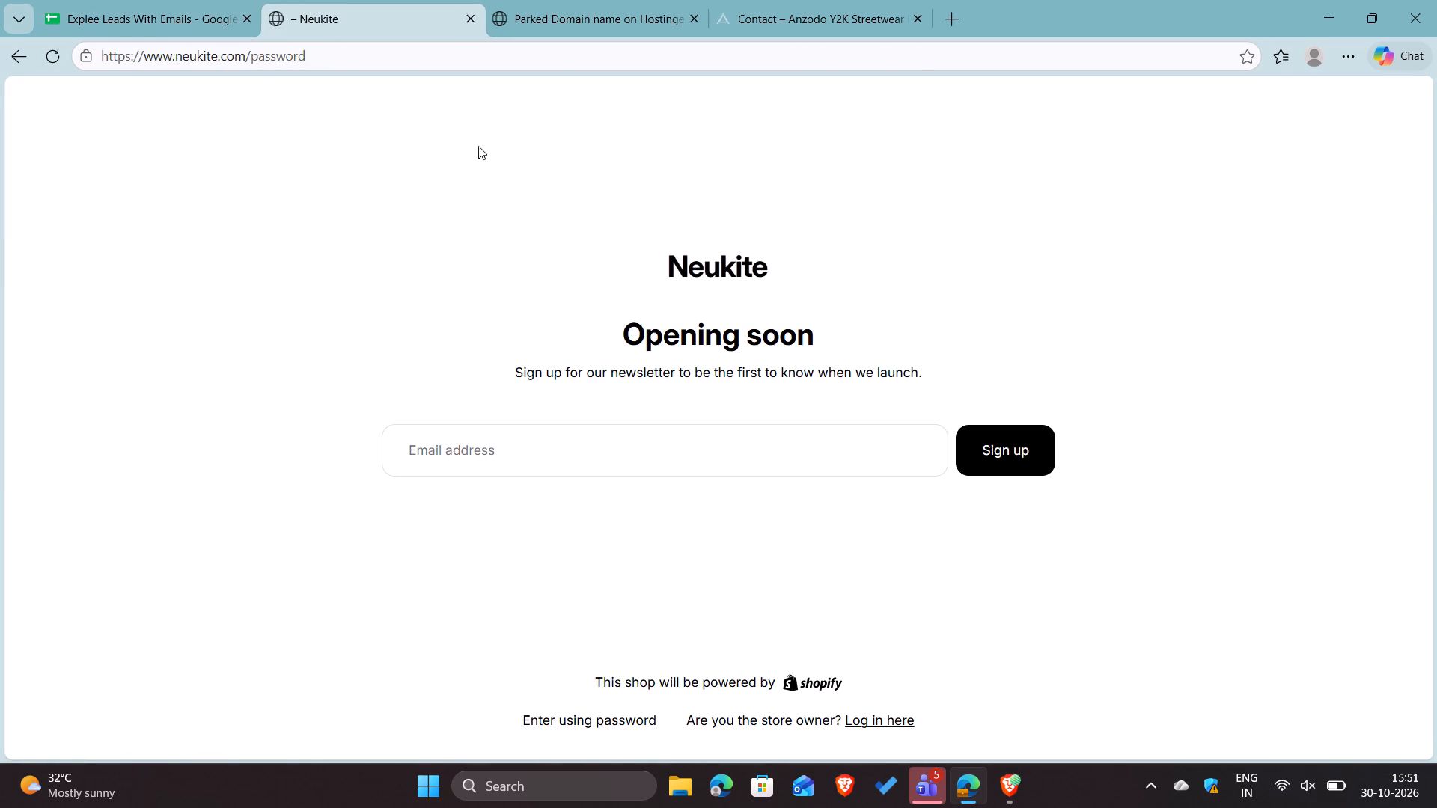
pyautogui.click(470, 25)
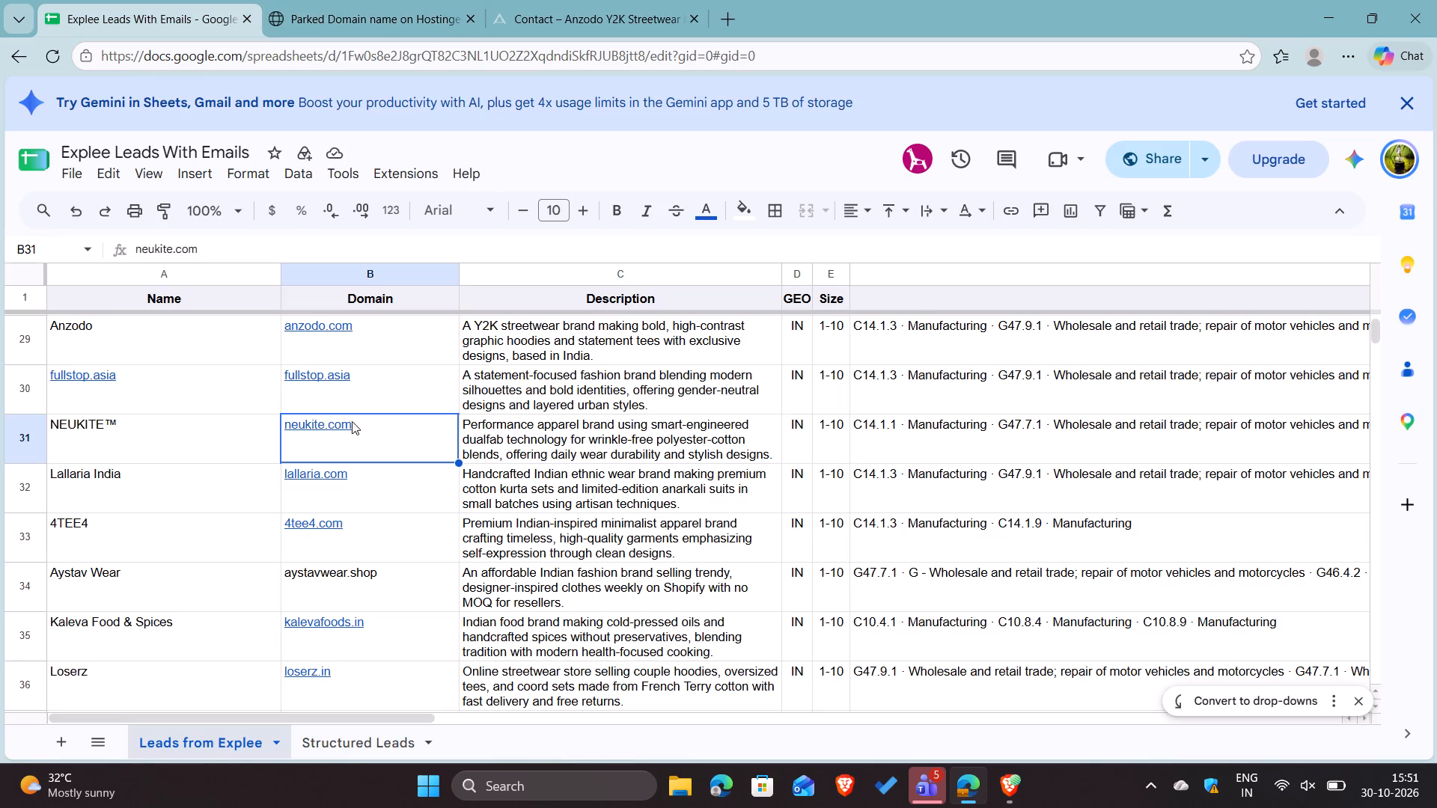
# Reopen fullstop.asia and anzodo.com from their Domain cells to recheck each site's availability, closing each page after the check.
pyautogui.click(359, 386)
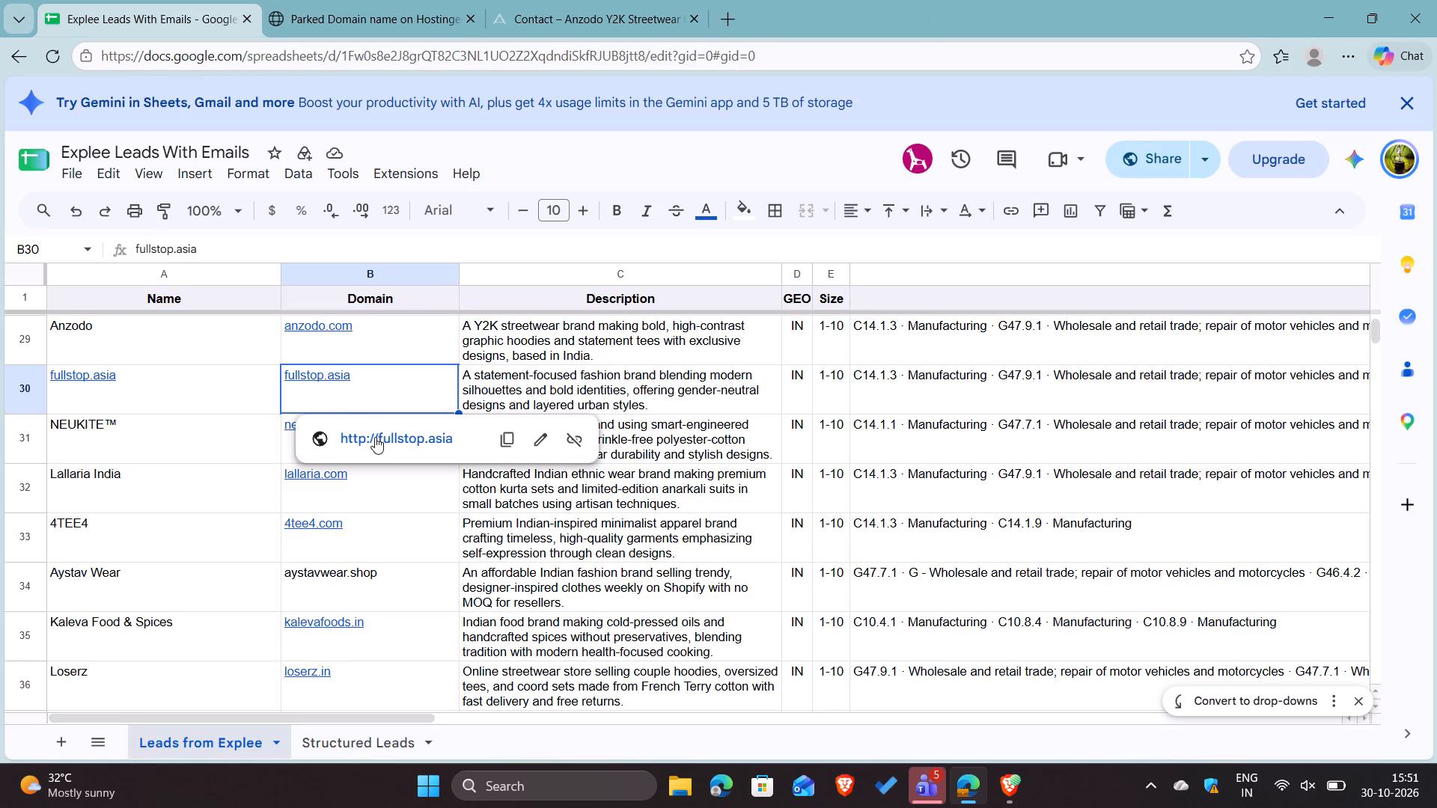
pyautogui.click(375, 438)
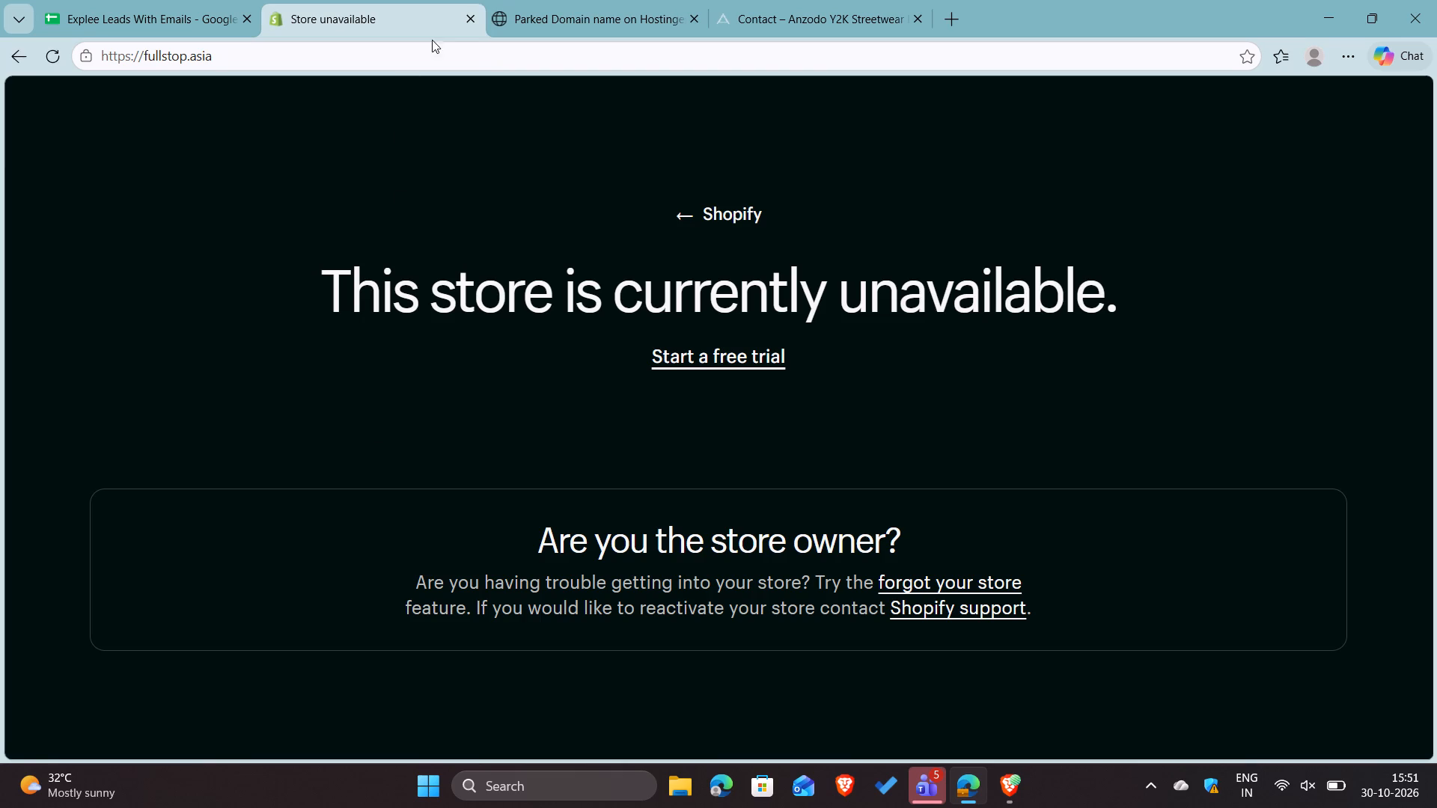
pyautogui.click(466, 17)
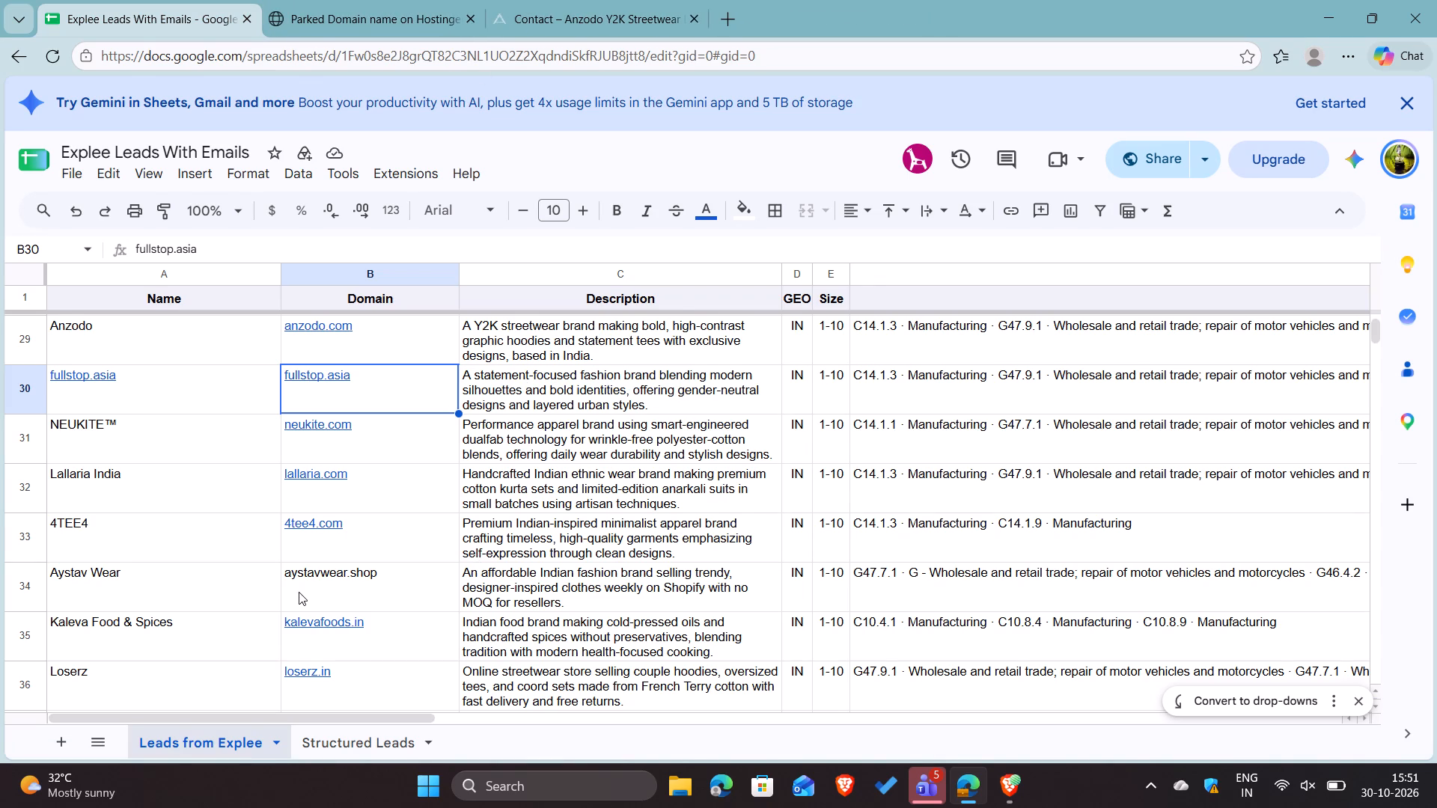
pyautogui.scroll(2, 352, 572)
pyautogui.click(359, 518)
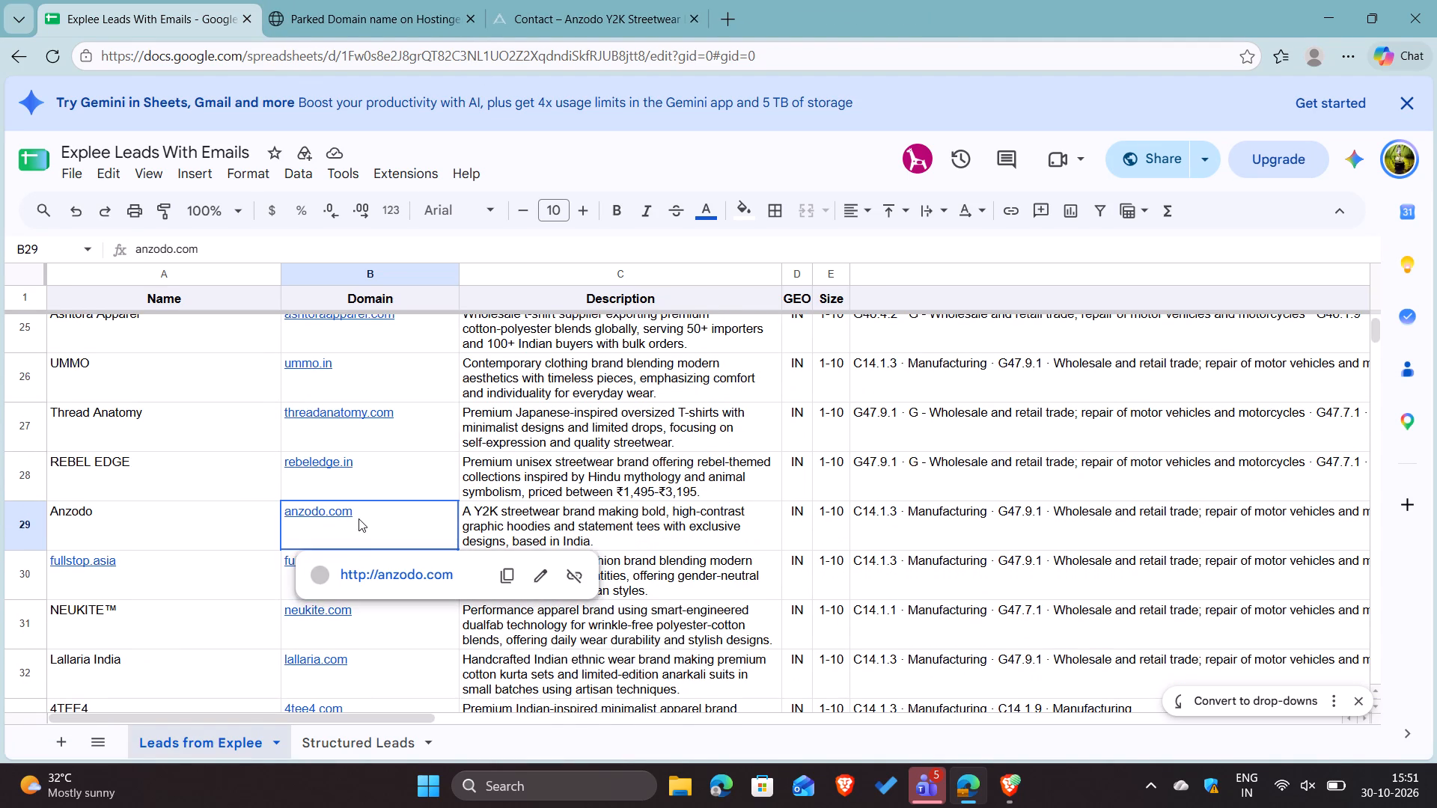
pyautogui.click(382, 577)
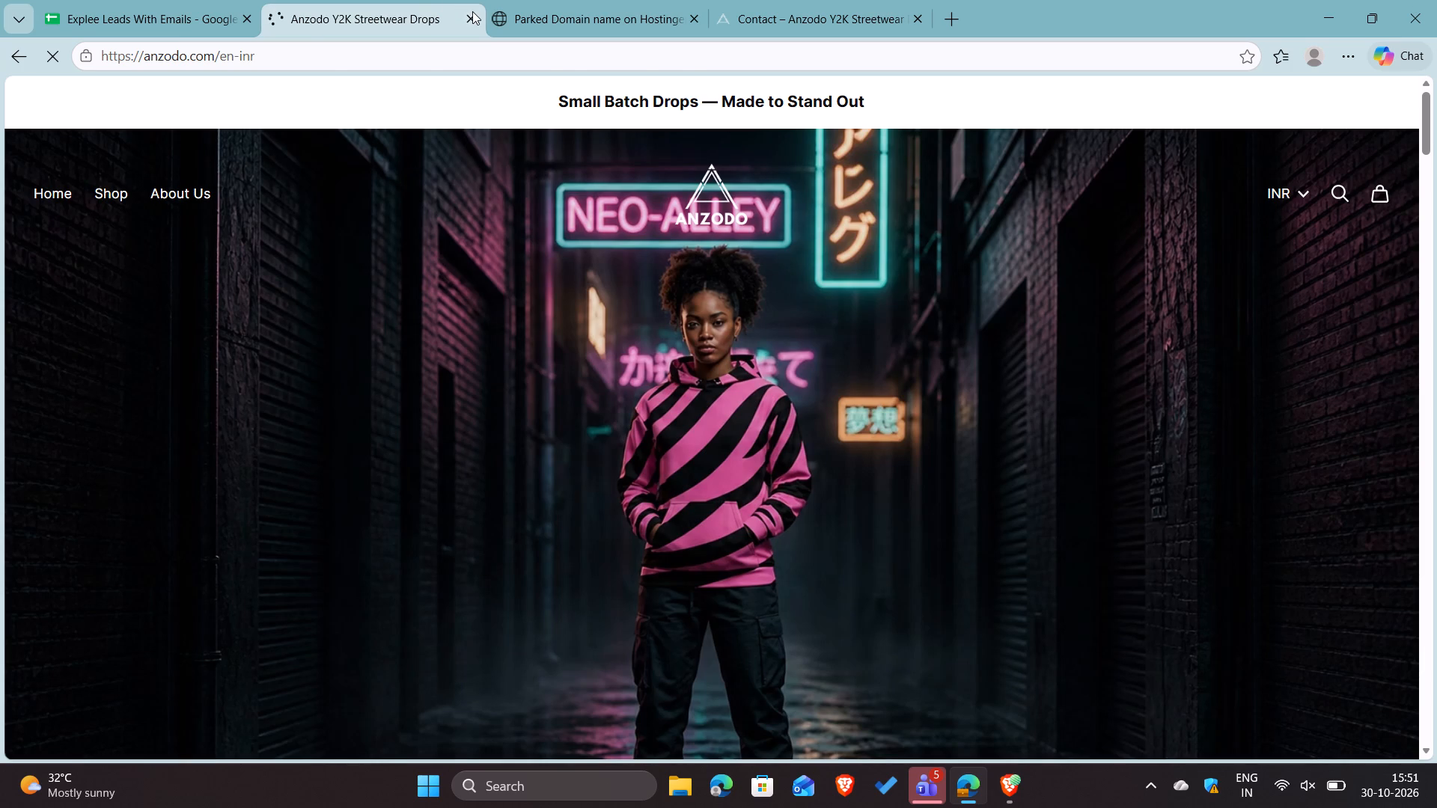
pyautogui.click(472, 11)
# Recheck the availability of threadanatomy.com and ummo.in from the Thread Anatomy and UMMO rows, closing each page after the check.
pyautogui.click(335, 473)
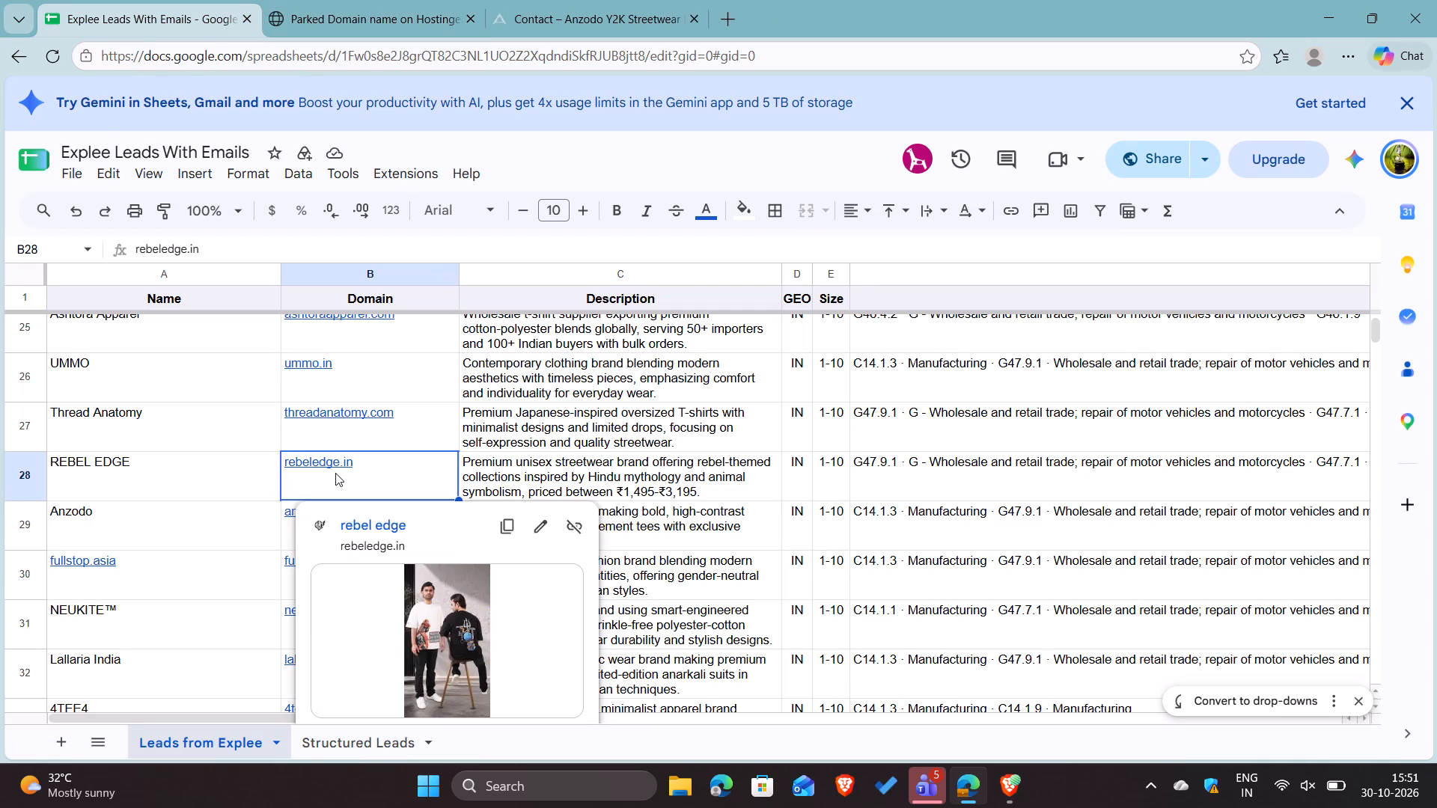
pyautogui.click(351, 408)
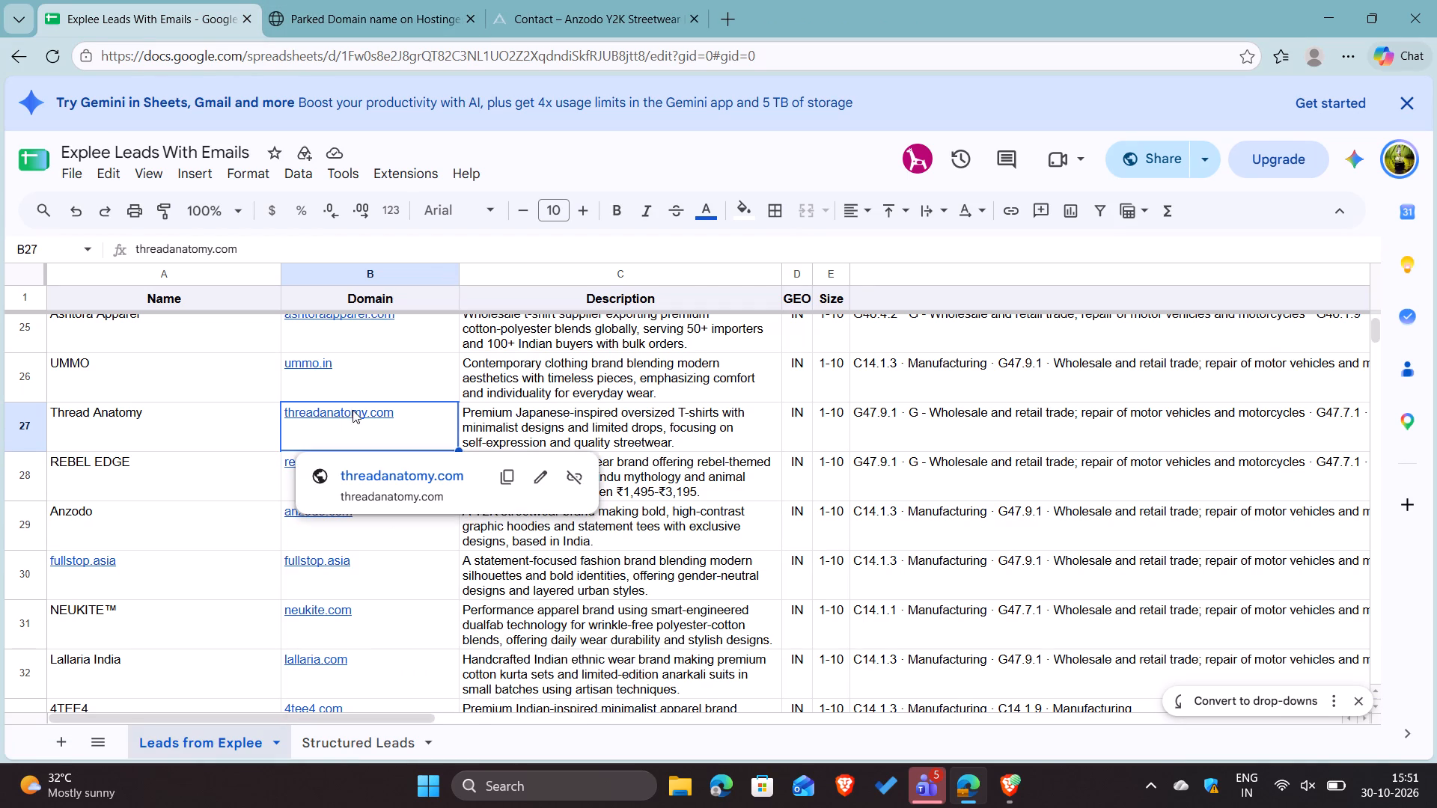
pyautogui.click(375, 476)
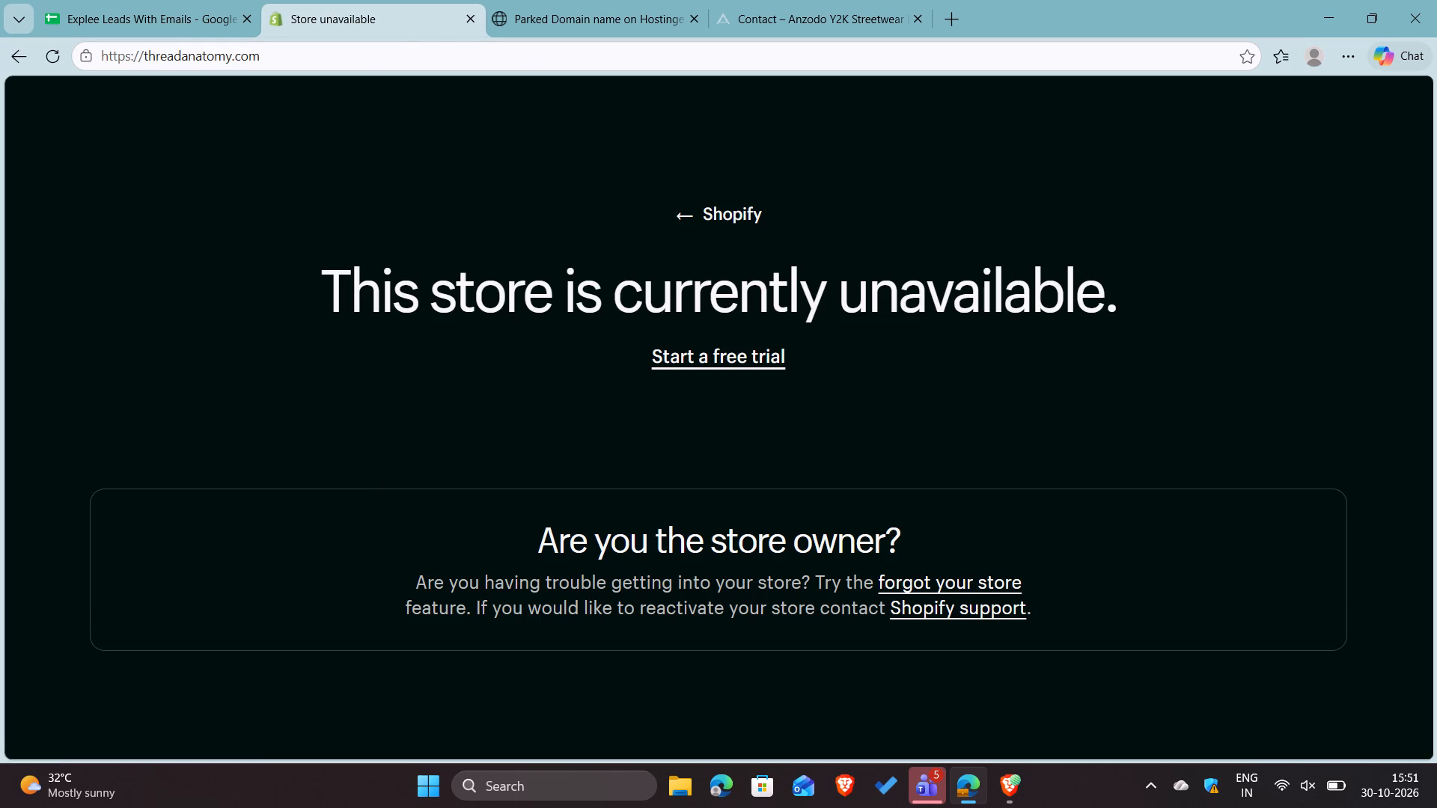
pyautogui.click(472, 19)
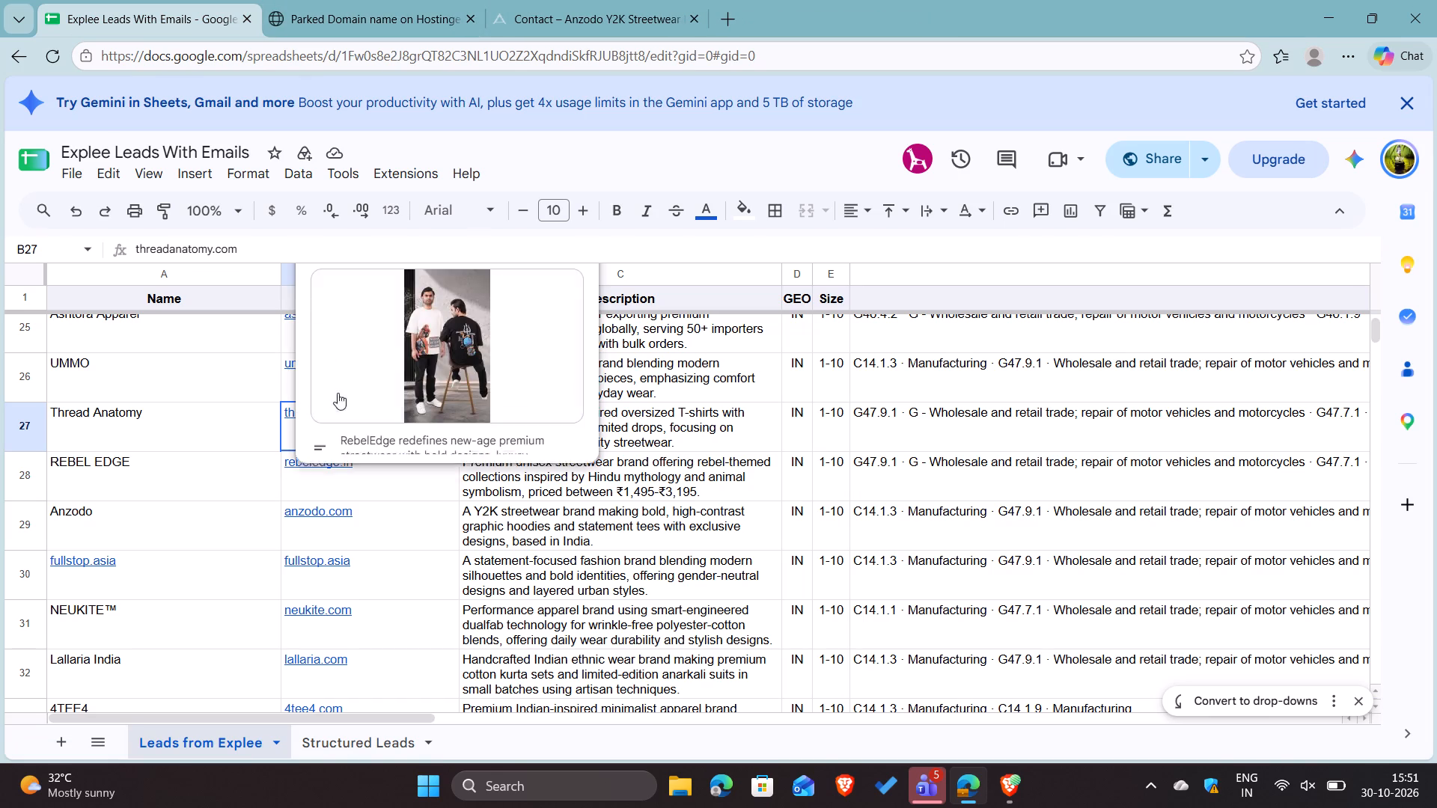
pyautogui.click(284, 379)
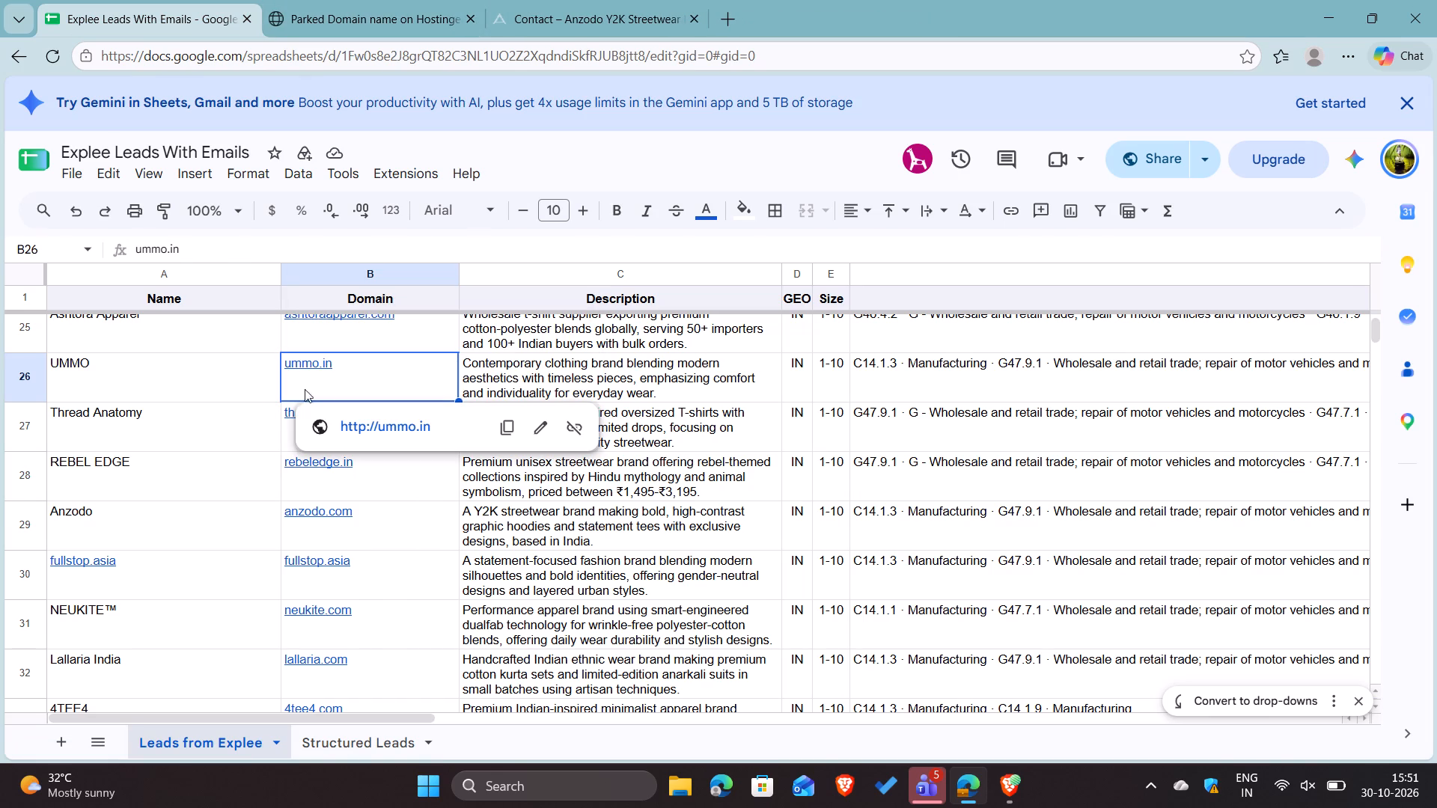
pyautogui.click(376, 421)
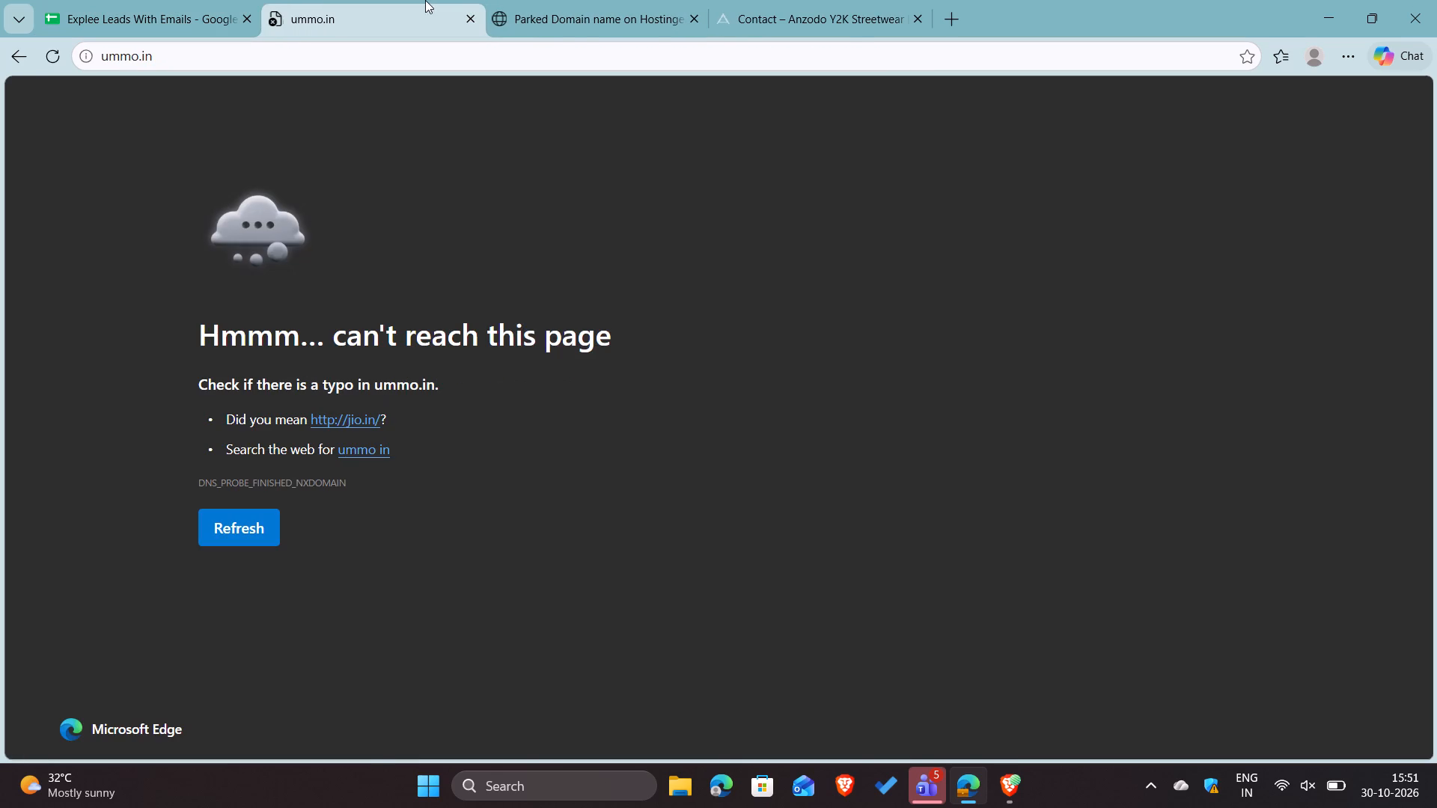
pyautogui.click(475, 18)
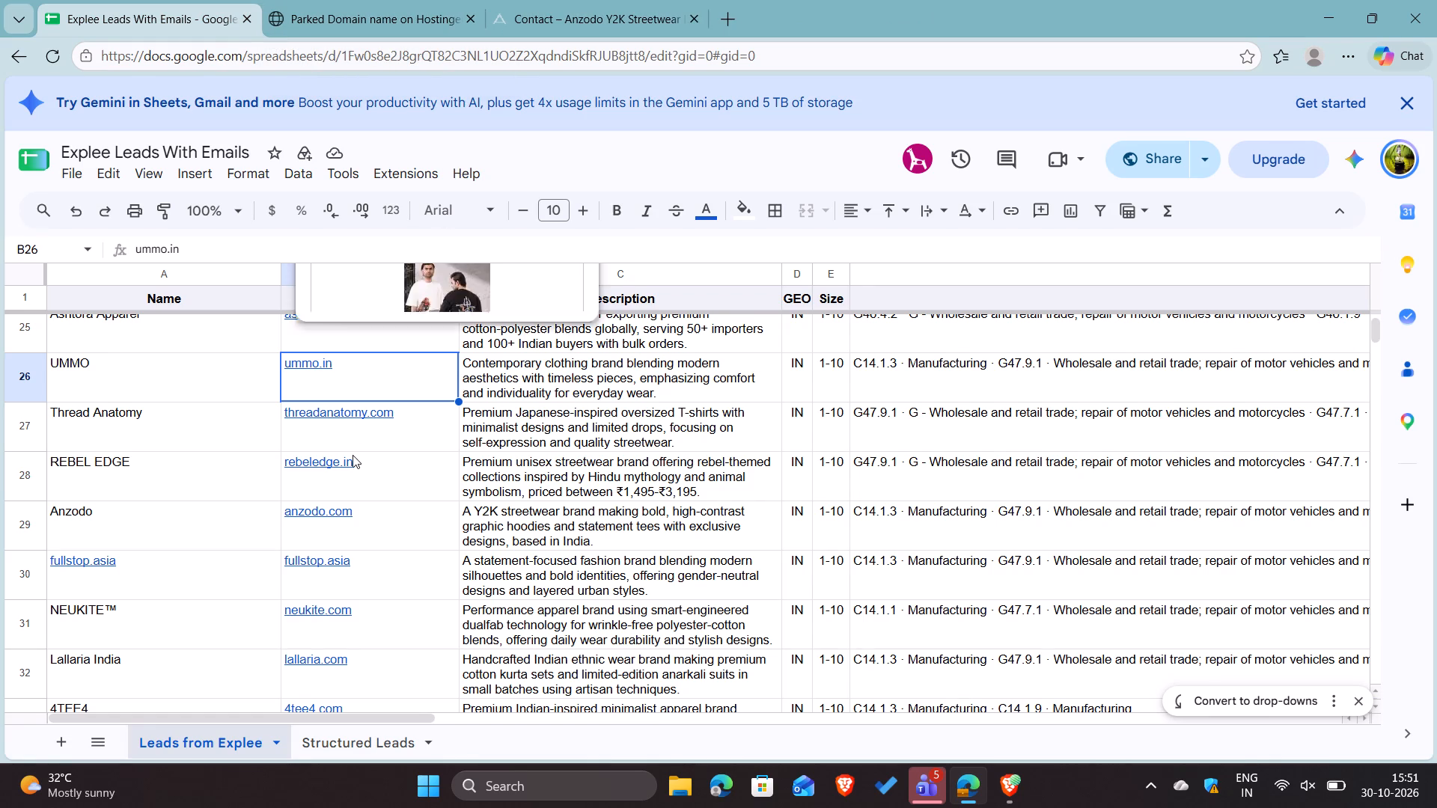
# Recheck the availability of ashtoraapparel.com and minsko.in from the Ashtora Apparel and Minsko rows, closing each page after the check.
pyautogui.scroll(2, 353, 455)
pyautogui.click(353, 455)
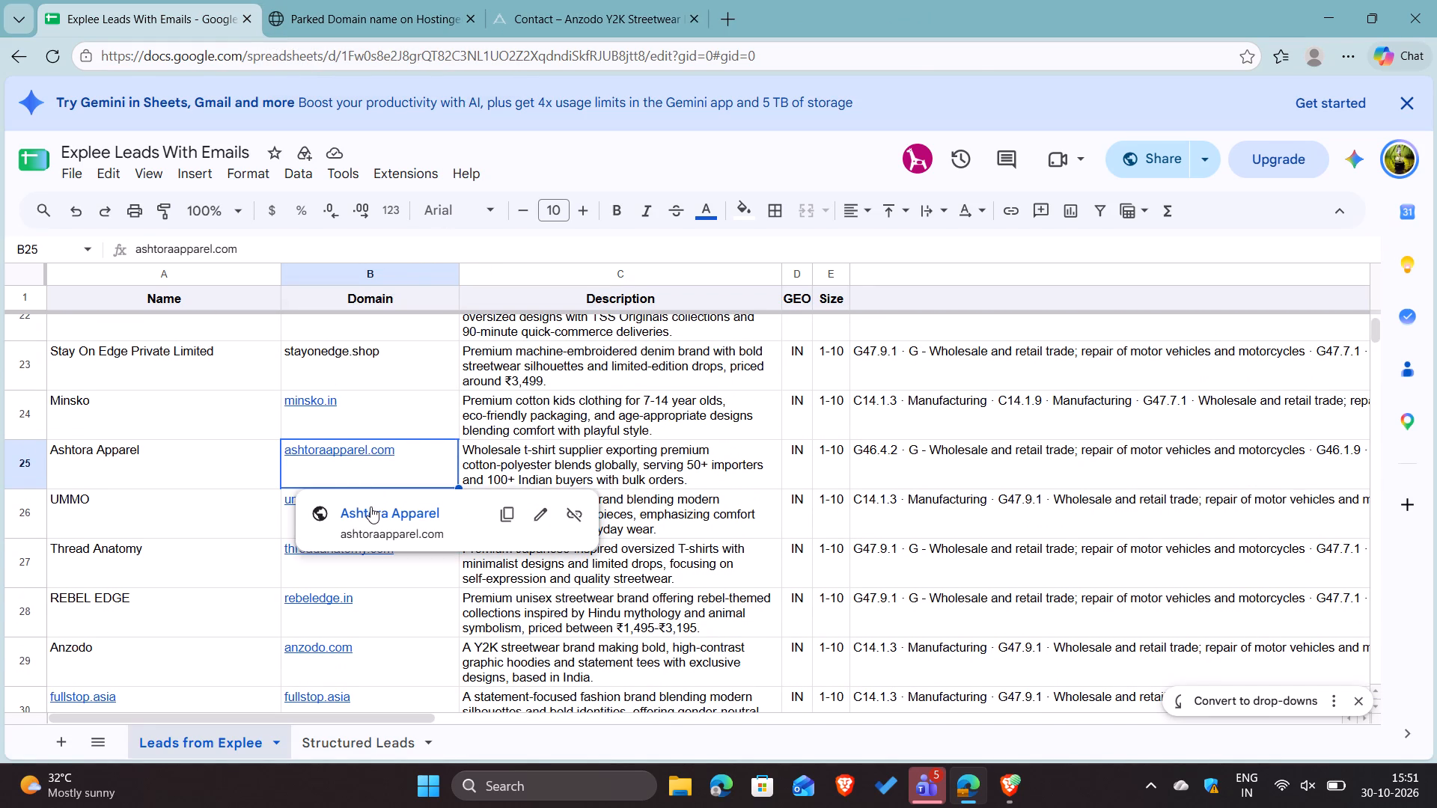
pyautogui.click(370, 507)
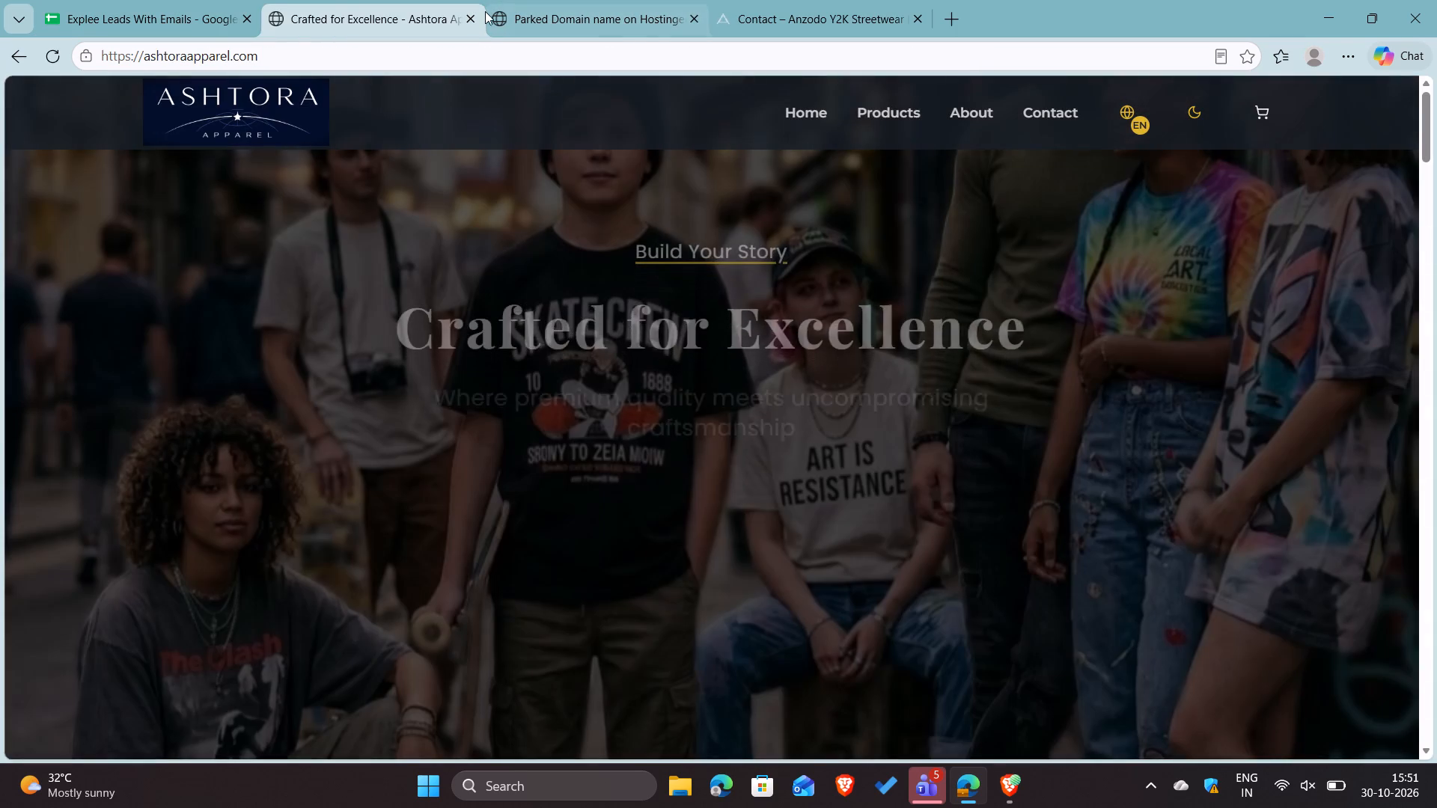
pyautogui.click(473, 19)
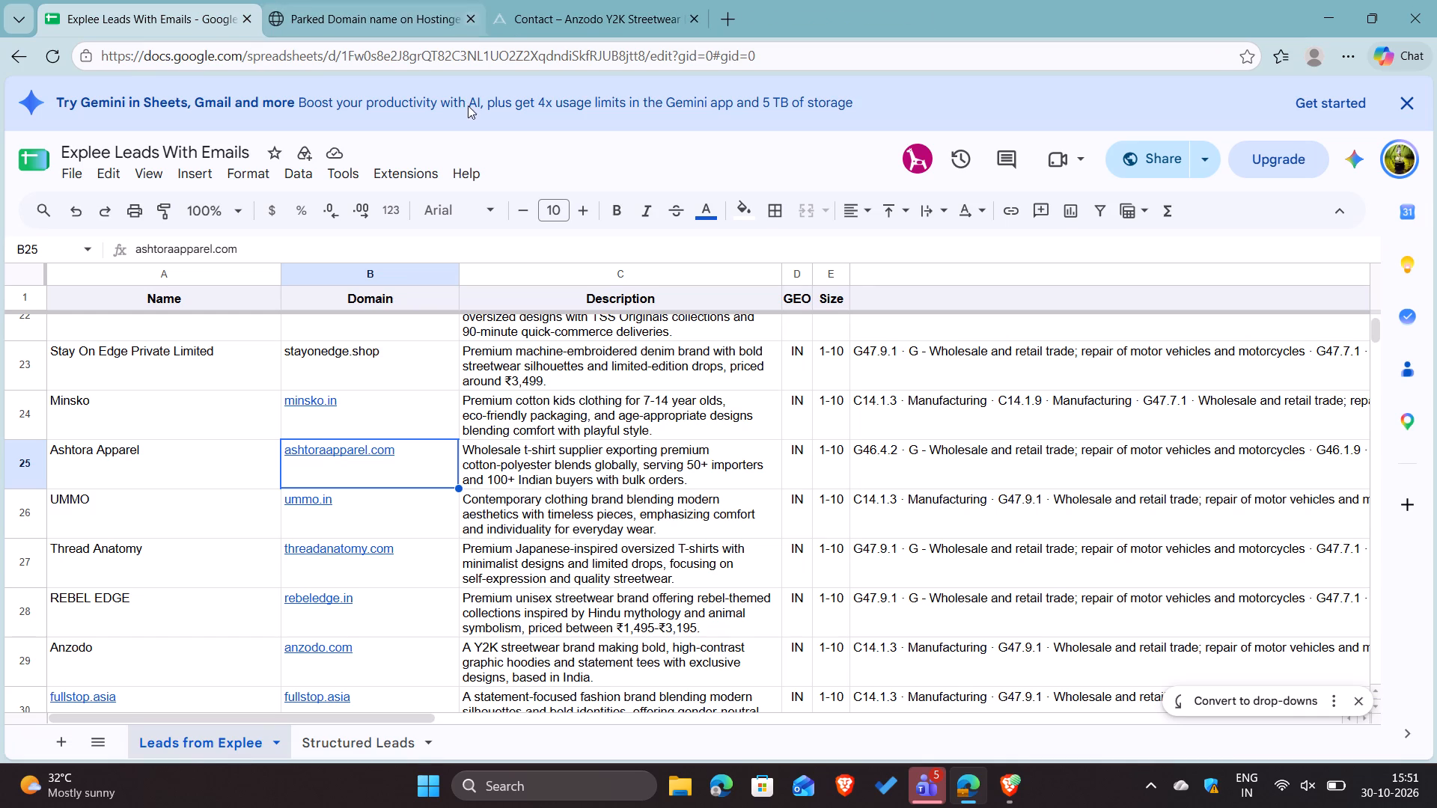
pyautogui.click(370, 403)
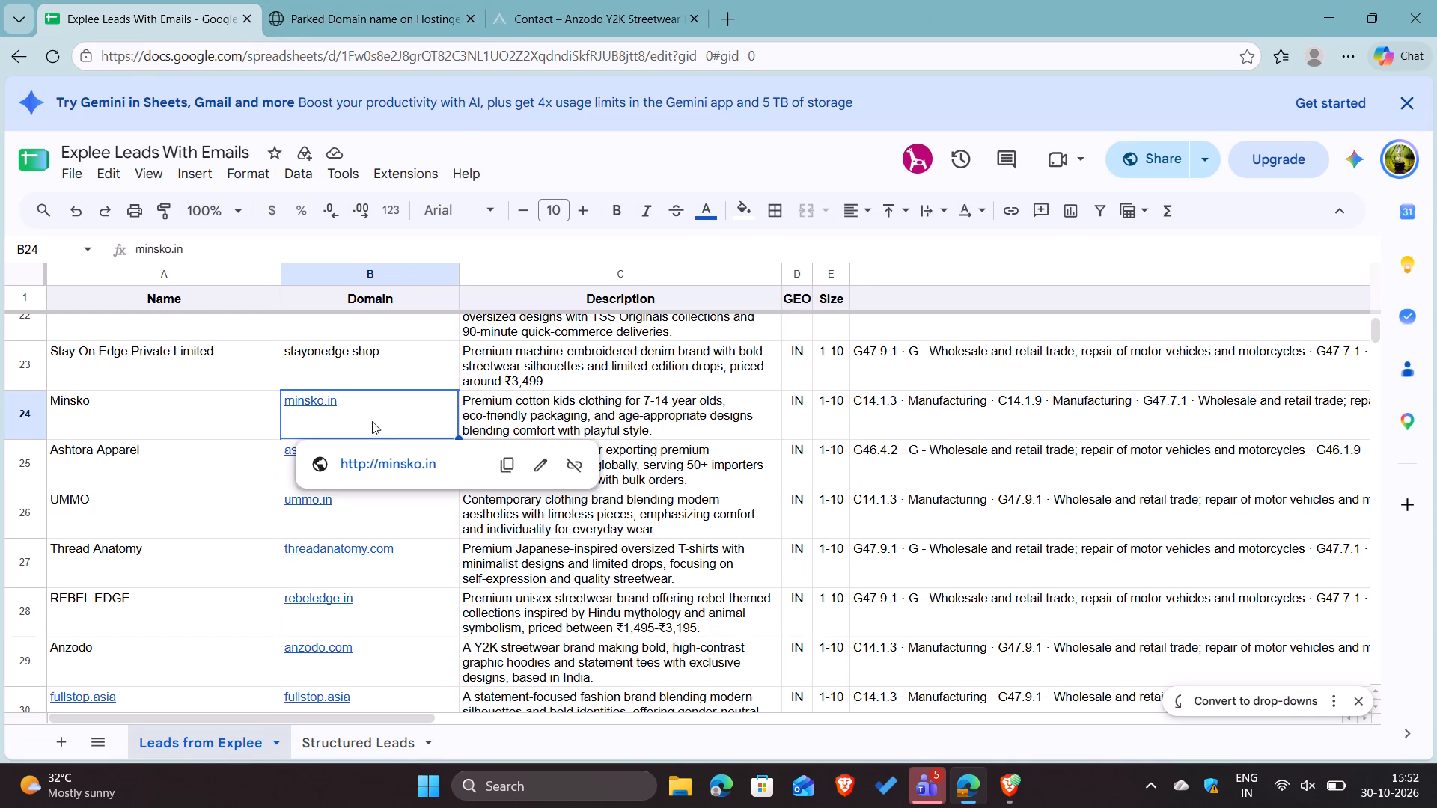
pyautogui.click(379, 457)
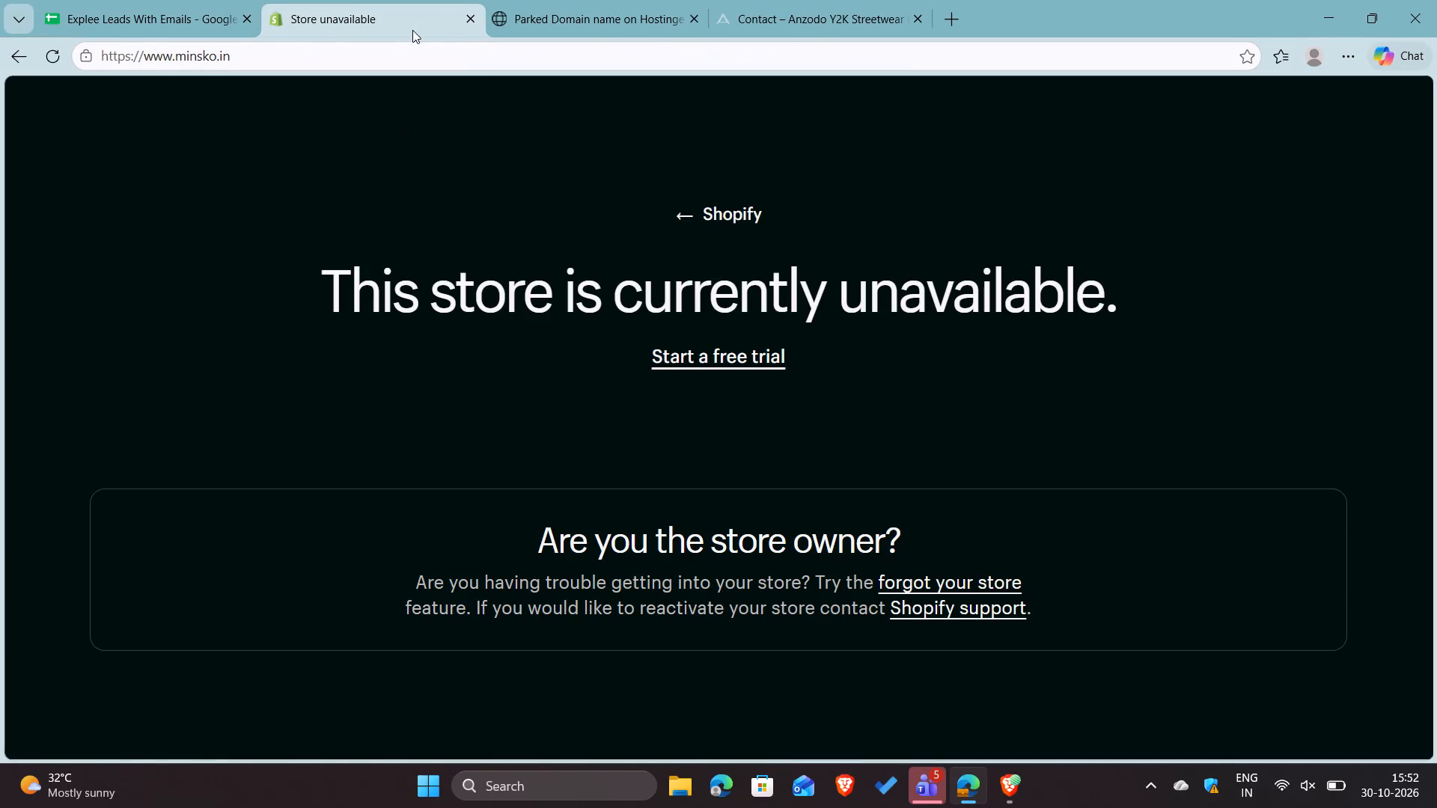
pyautogui.click(472, 14)
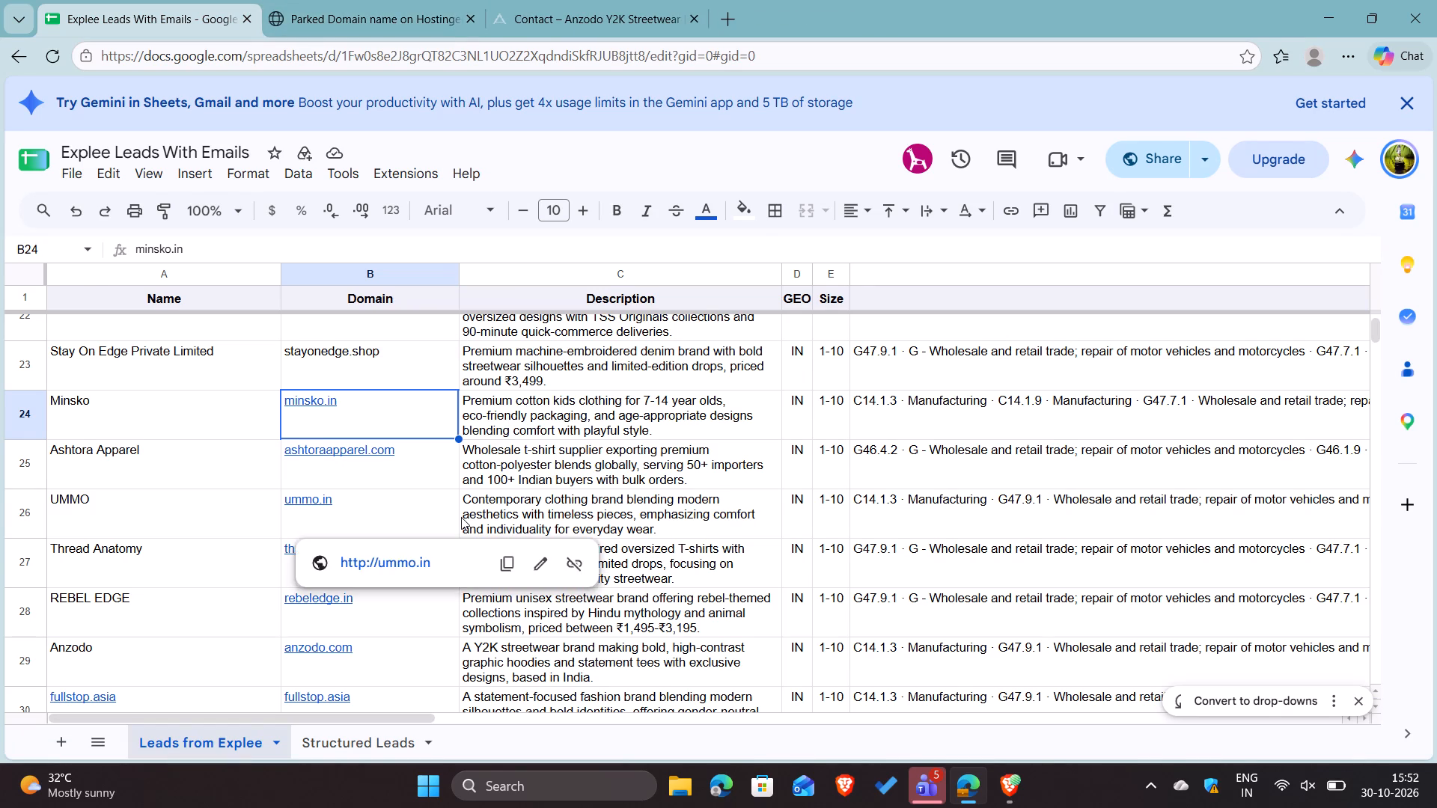
# Copy the unlinked domain stayonedge.shop from the Stay On Edge Private Limited row, recheck the site in a new tab, and close it.
pyautogui.scroll(2, 461, 517)
pyautogui.click(423, 506)
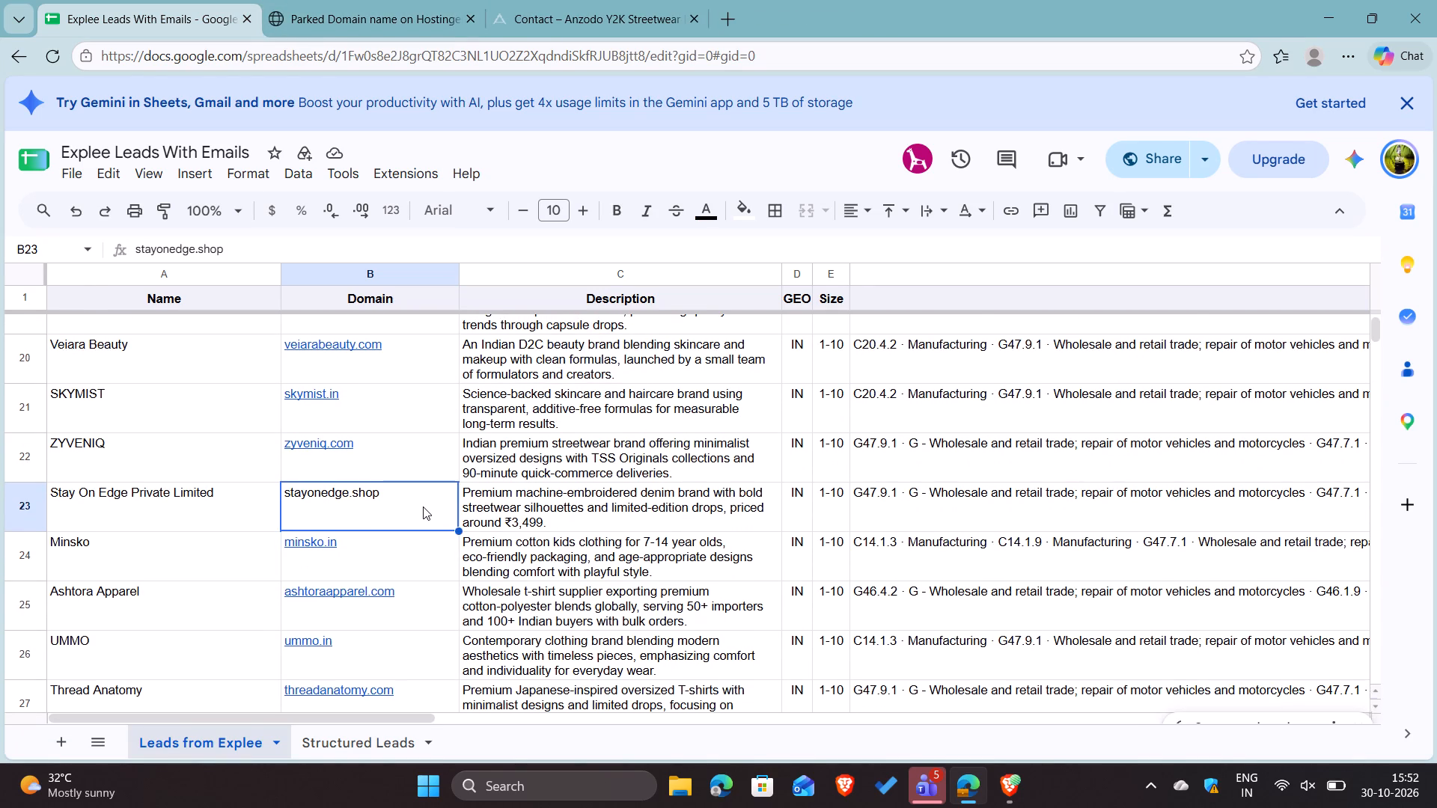
pyautogui.doubleClick(394, 499)
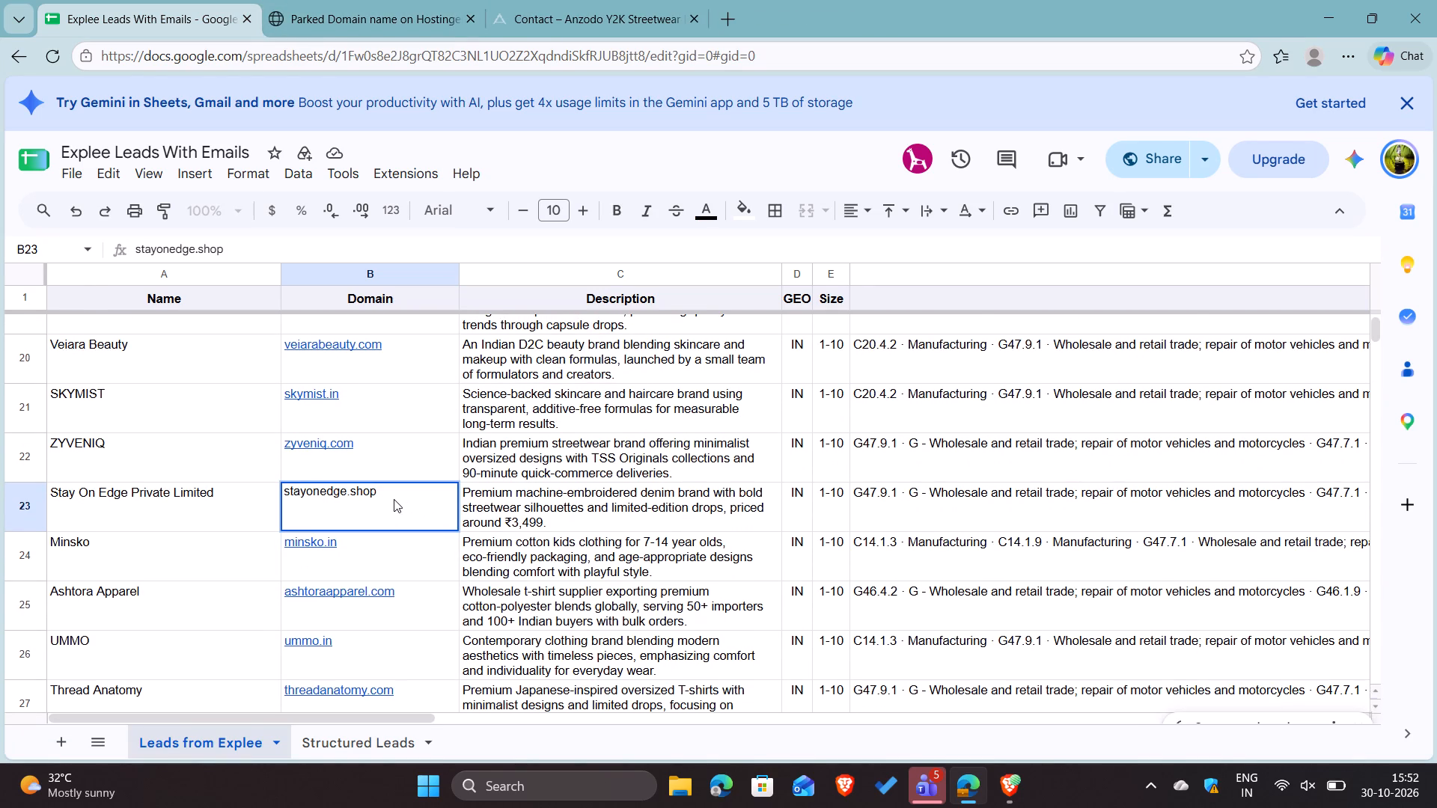
pyautogui.hotkey('ctrl', 'a')
pyautogui.hotkey('ctrl', 'c')
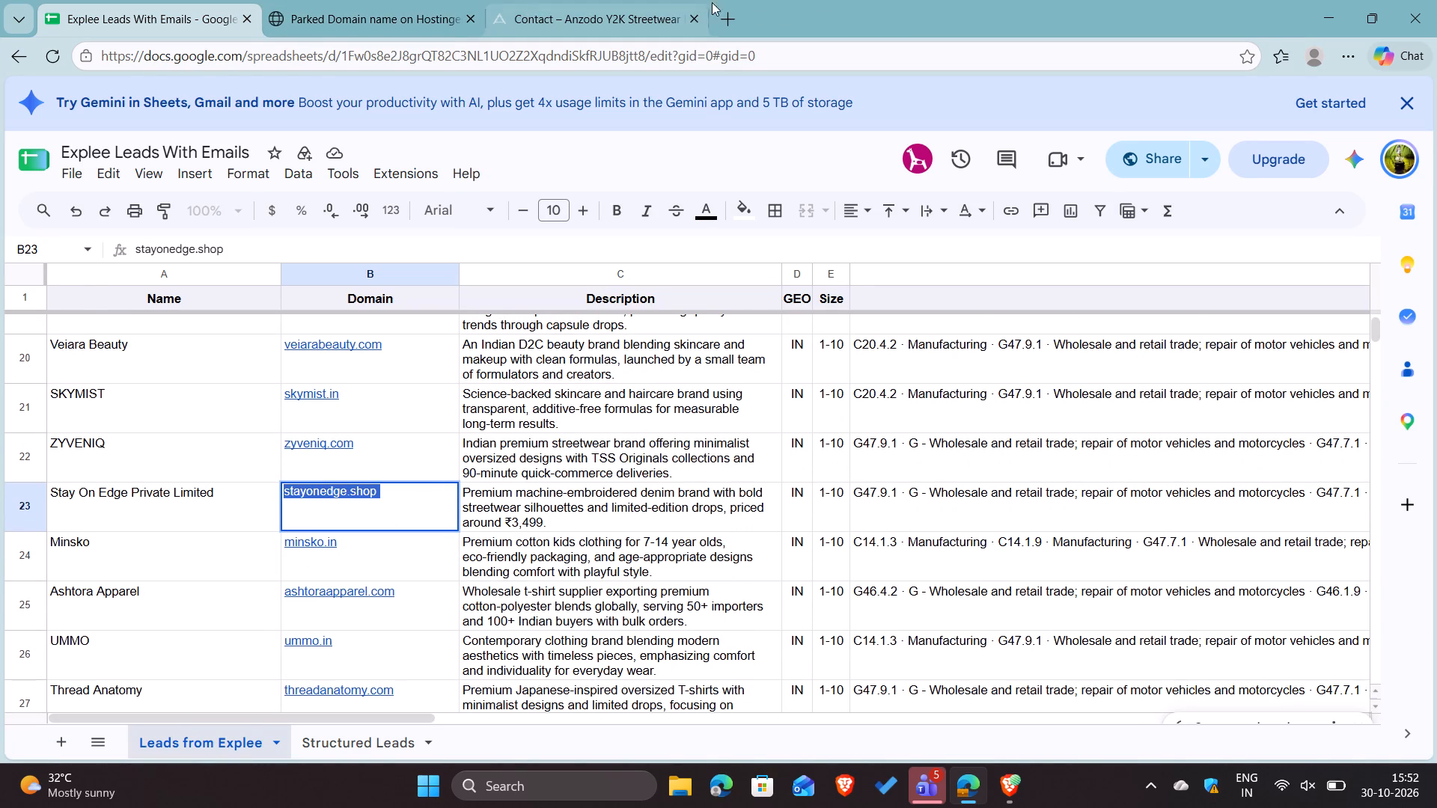
pyautogui.click(721, 8)
pyautogui.hotkey('ctrl', 'v')
pyautogui.hotkey('ctrl', 'Return')
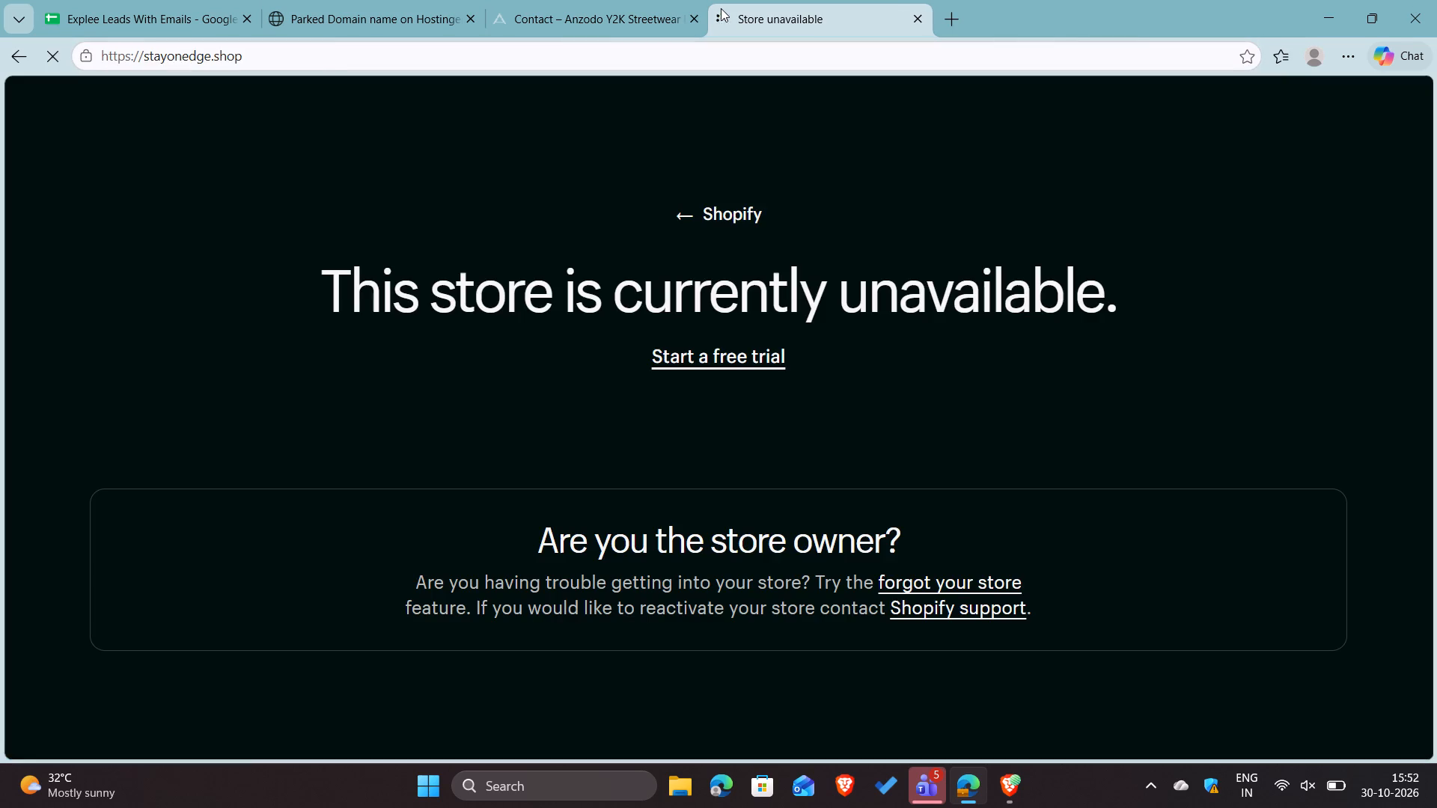
pyautogui.click(917, 19)
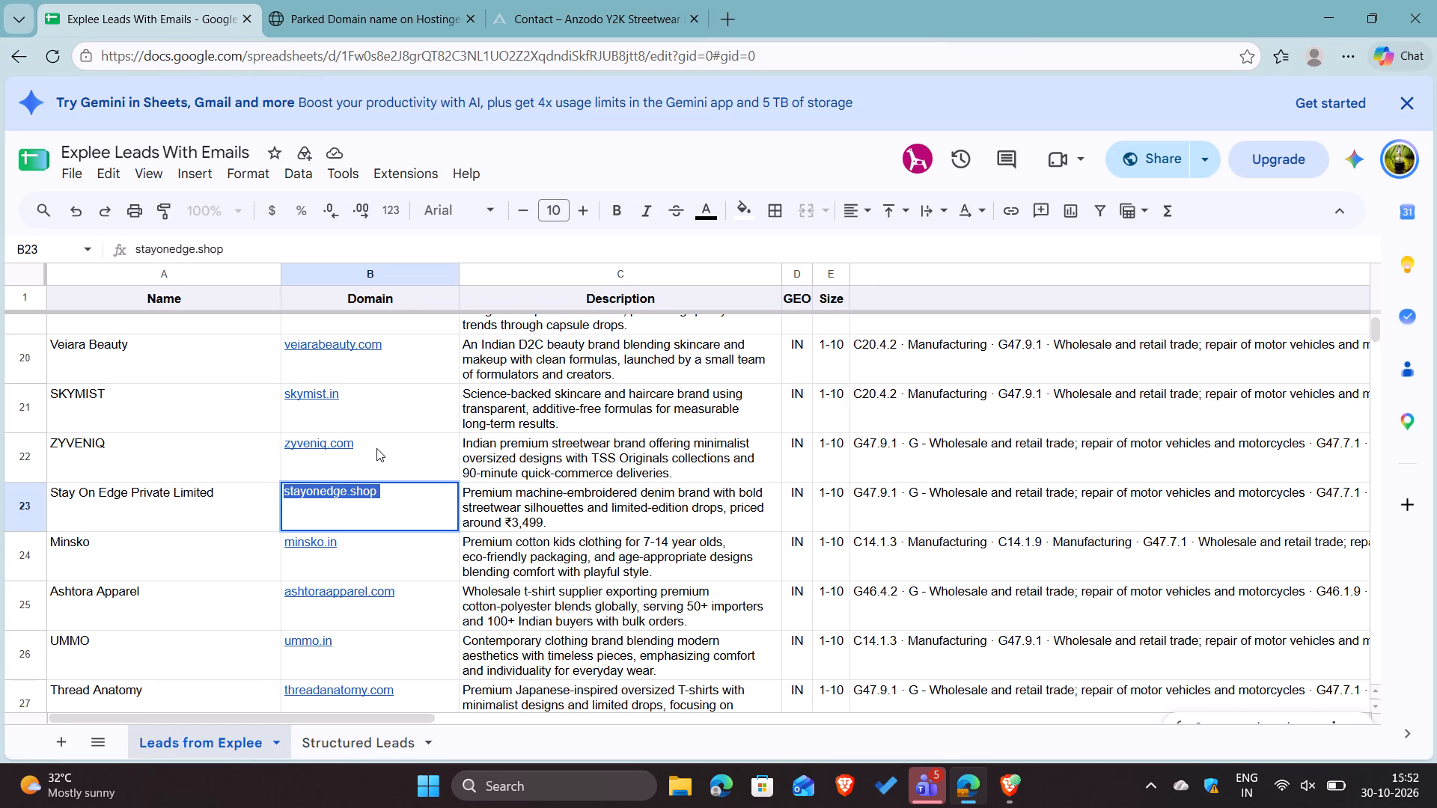
# Reopen zyveniq.com from the ZYVENIQ row's Domain cell to recheck the site's availability, closing its page after the check.
pyautogui.click(376, 448)
pyautogui.doubleClick(376, 448)
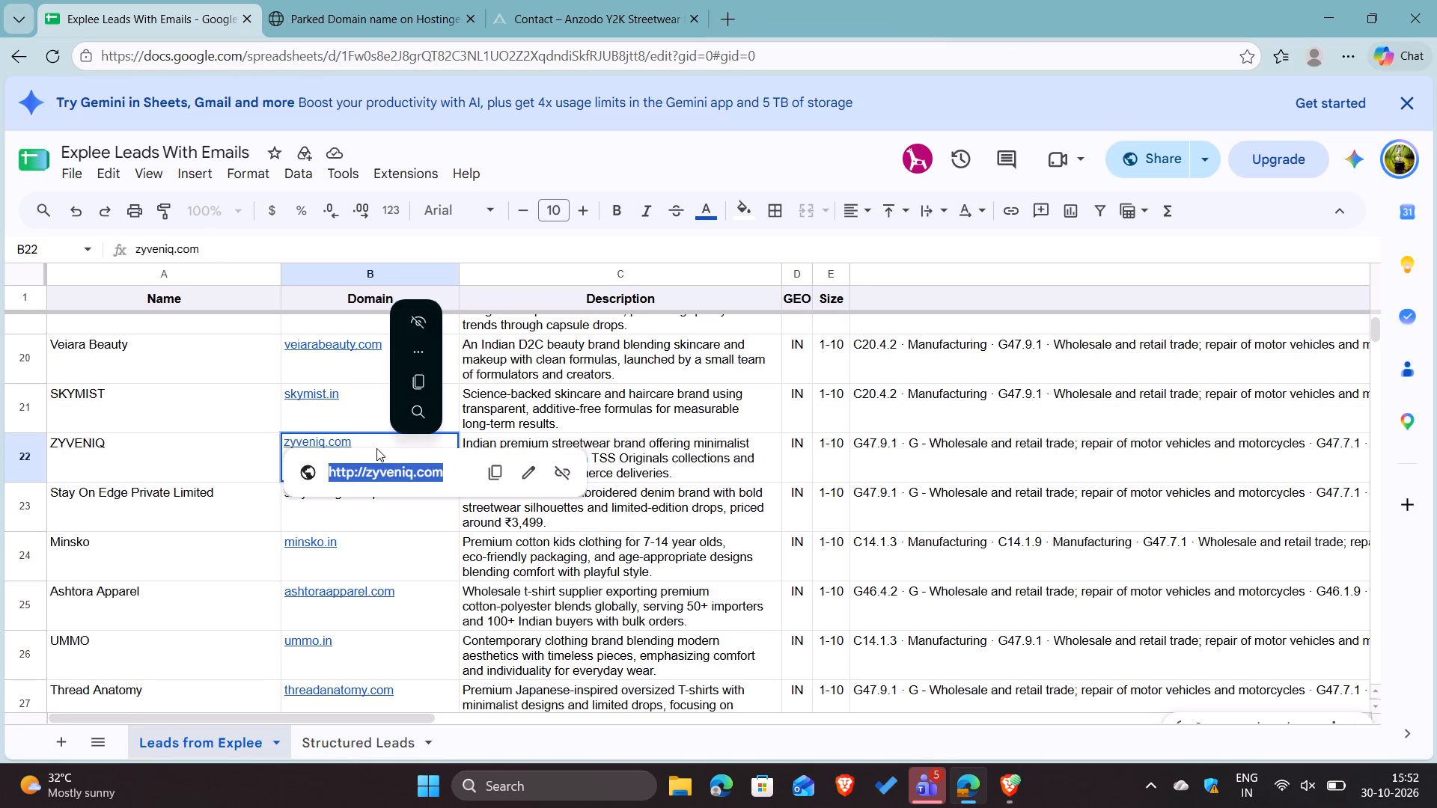
pyautogui.click(379, 453)
pyautogui.click(380, 471)
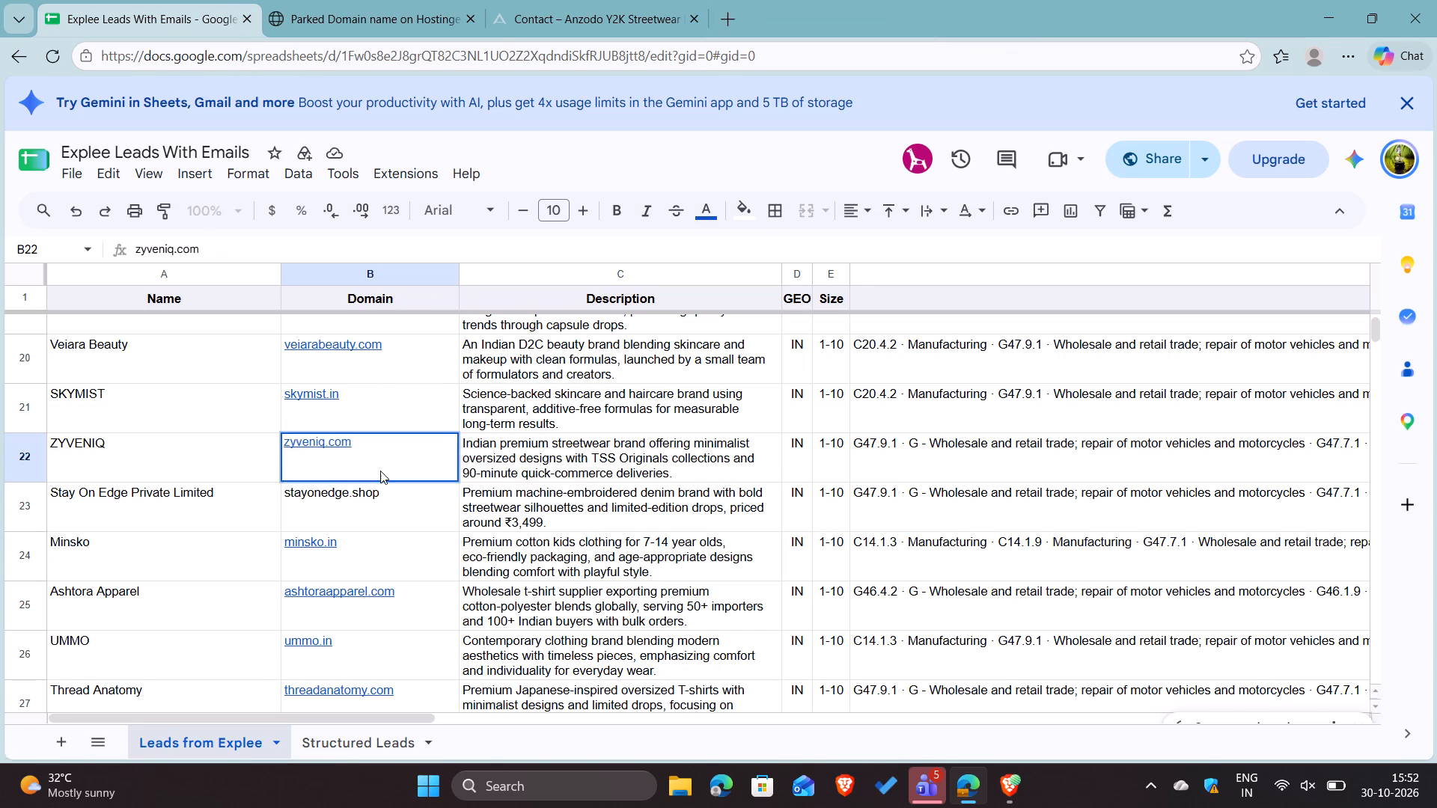
pyautogui.click(471, 16)
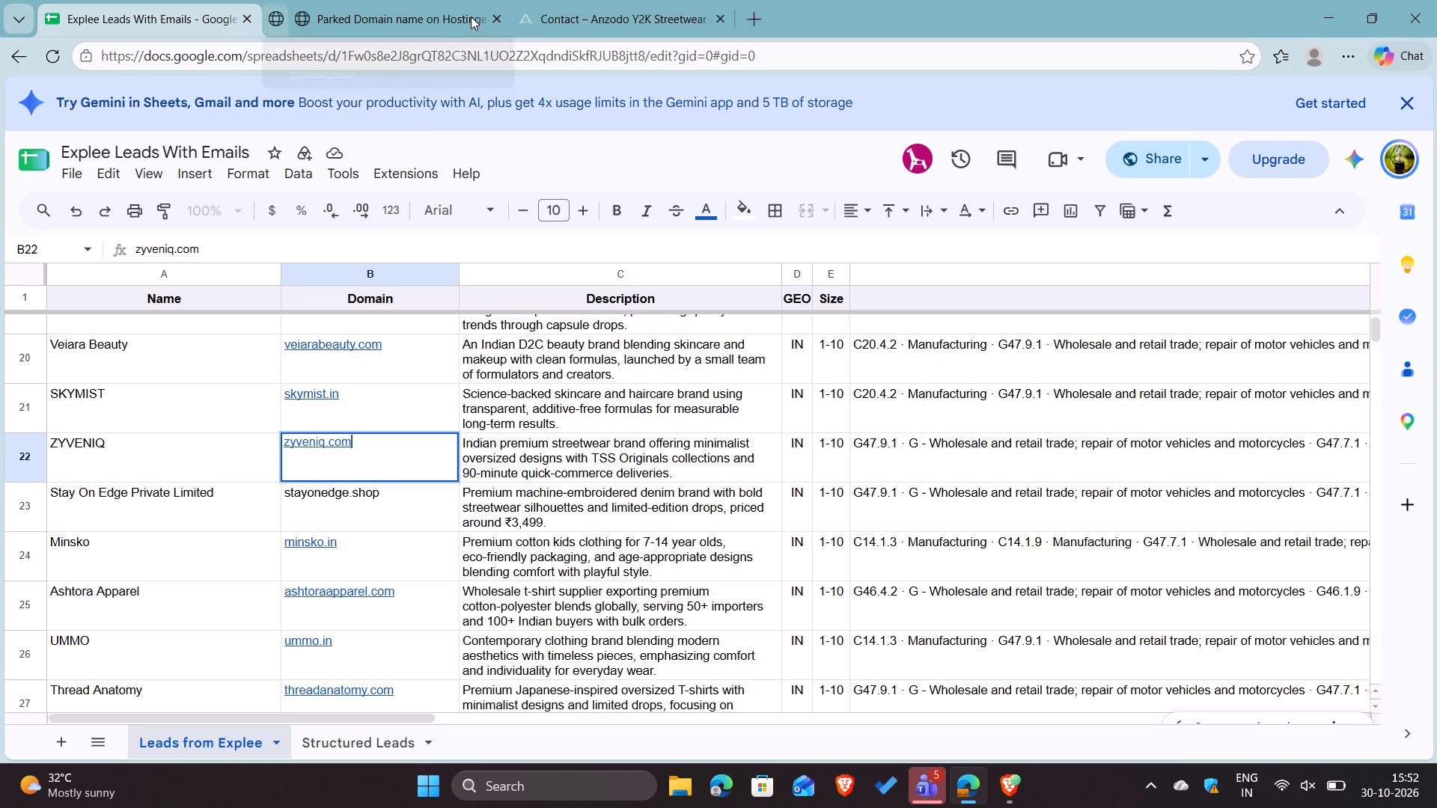
# Recheck the availability of skymist.in and veiarabeauty.com from the SKYMIST and Veiara Beauty rows, closing each page after the check.
pyautogui.click(373, 405)
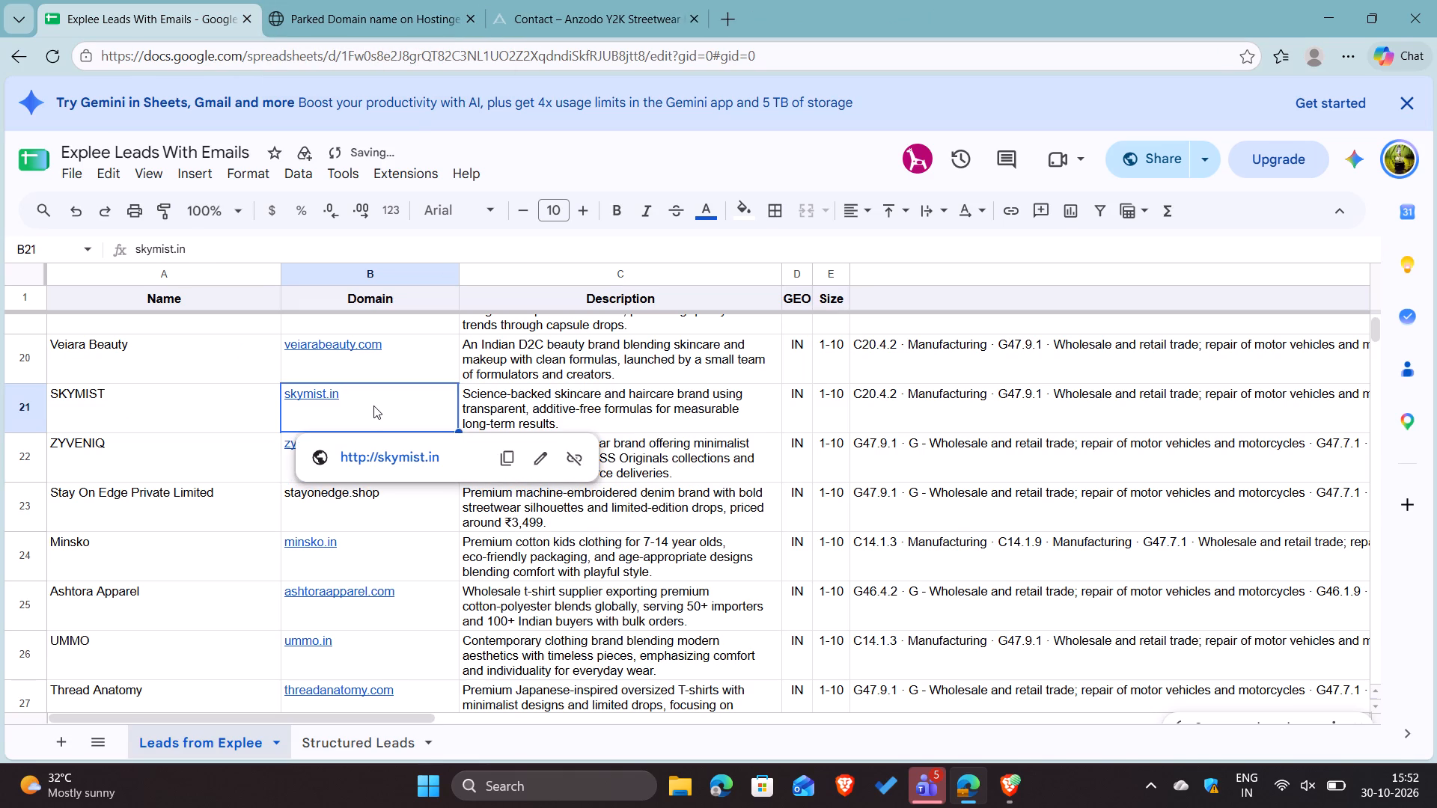
pyautogui.click(392, 452)
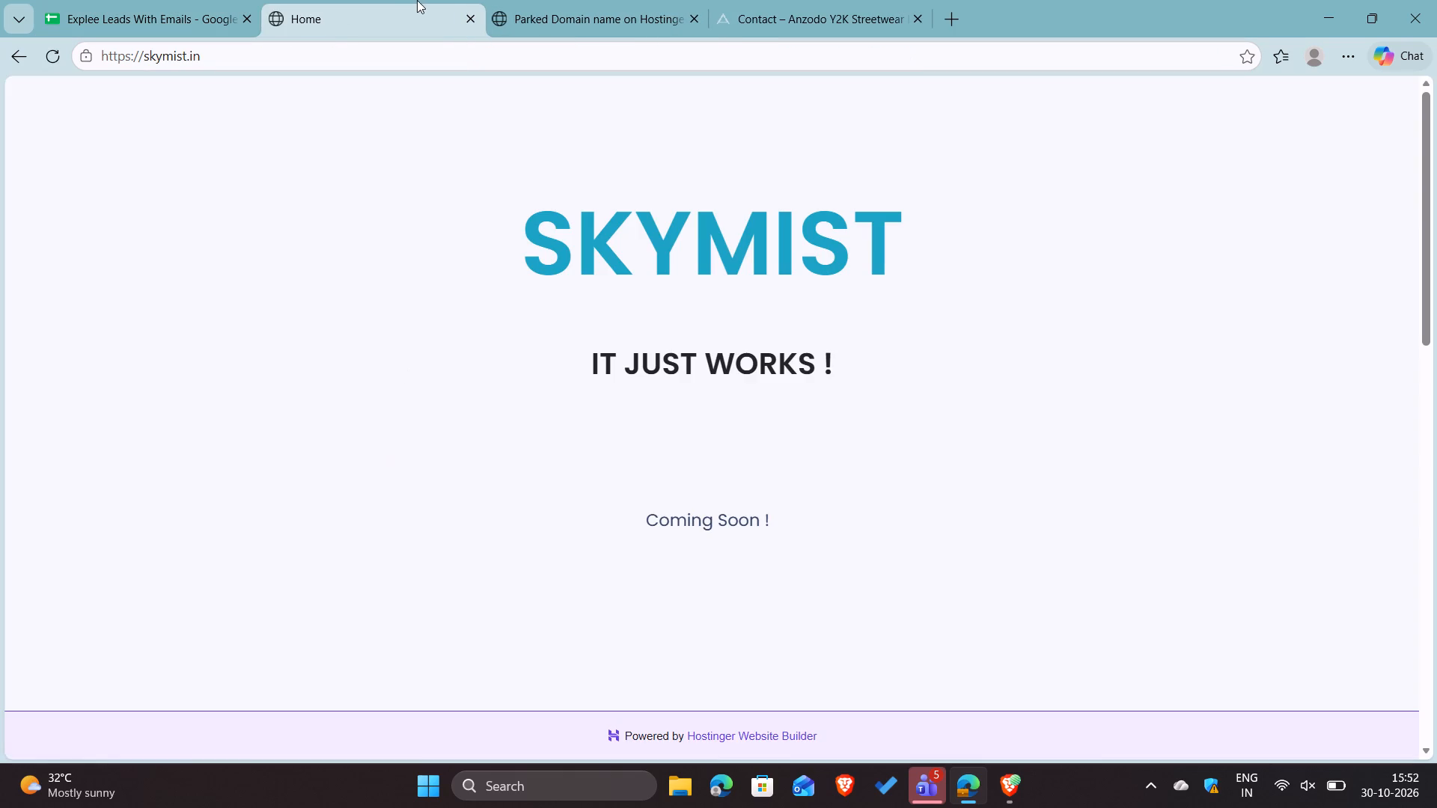
pyautogui.click(472, 16)
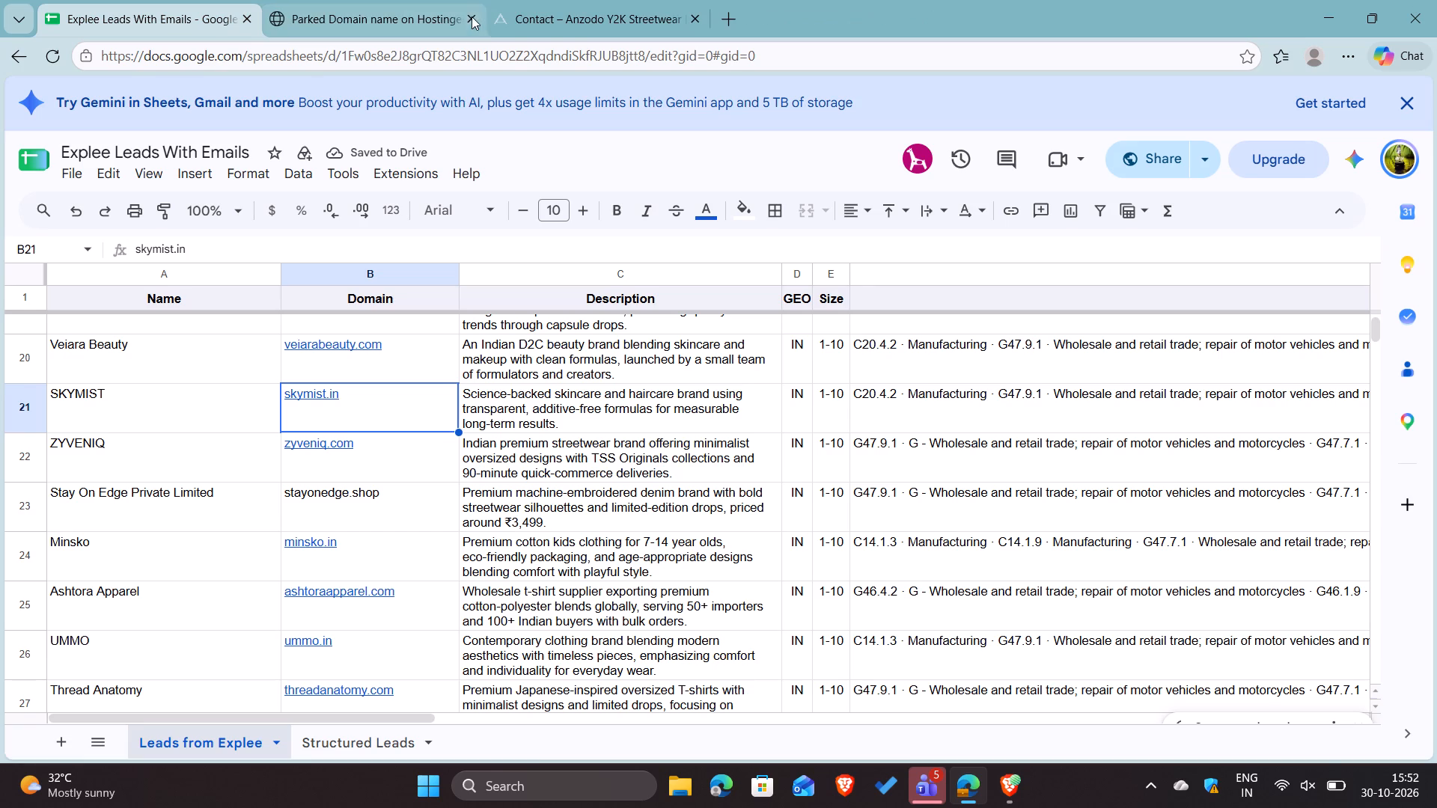
pyautogui.click(354, 339)
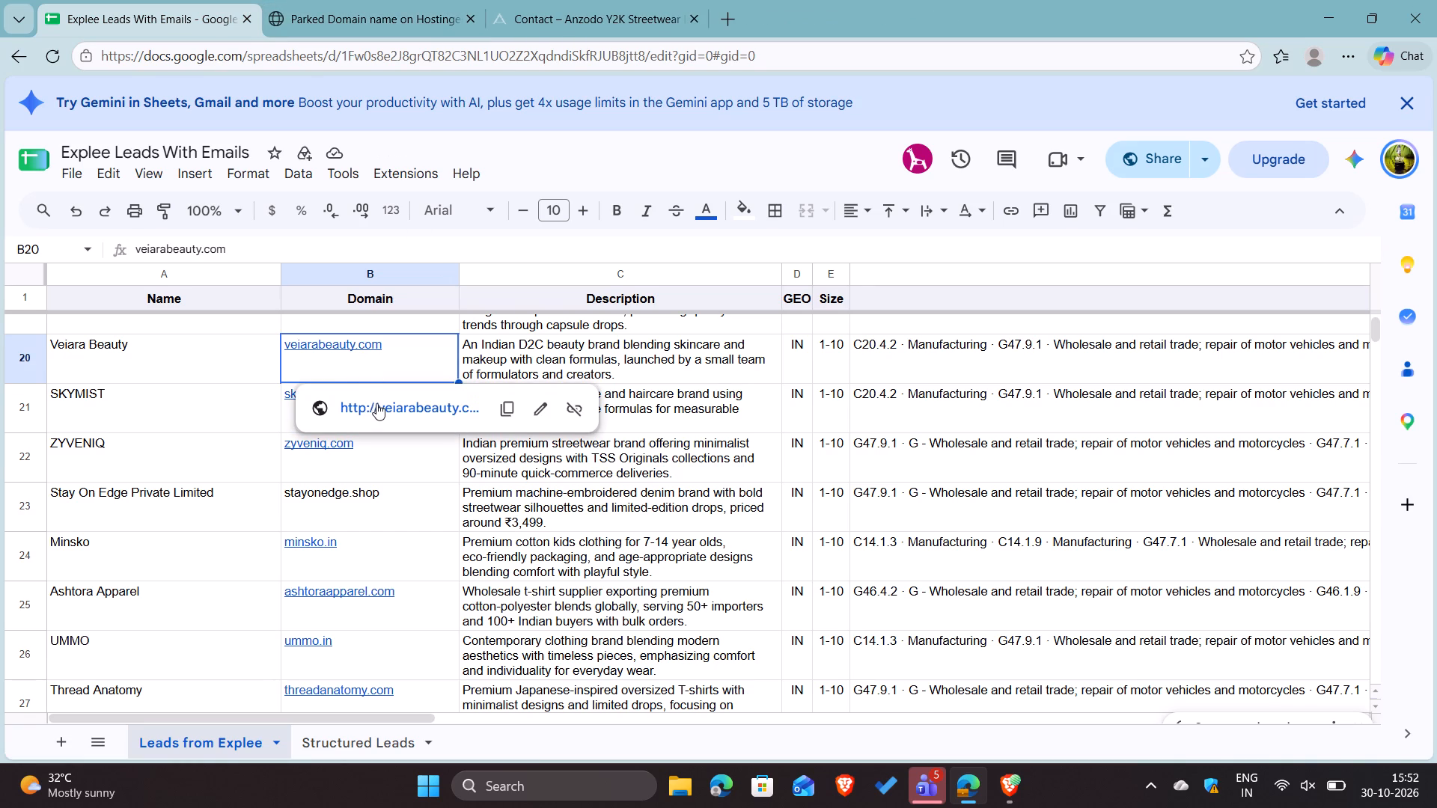
pyautogui.click(376, 405)
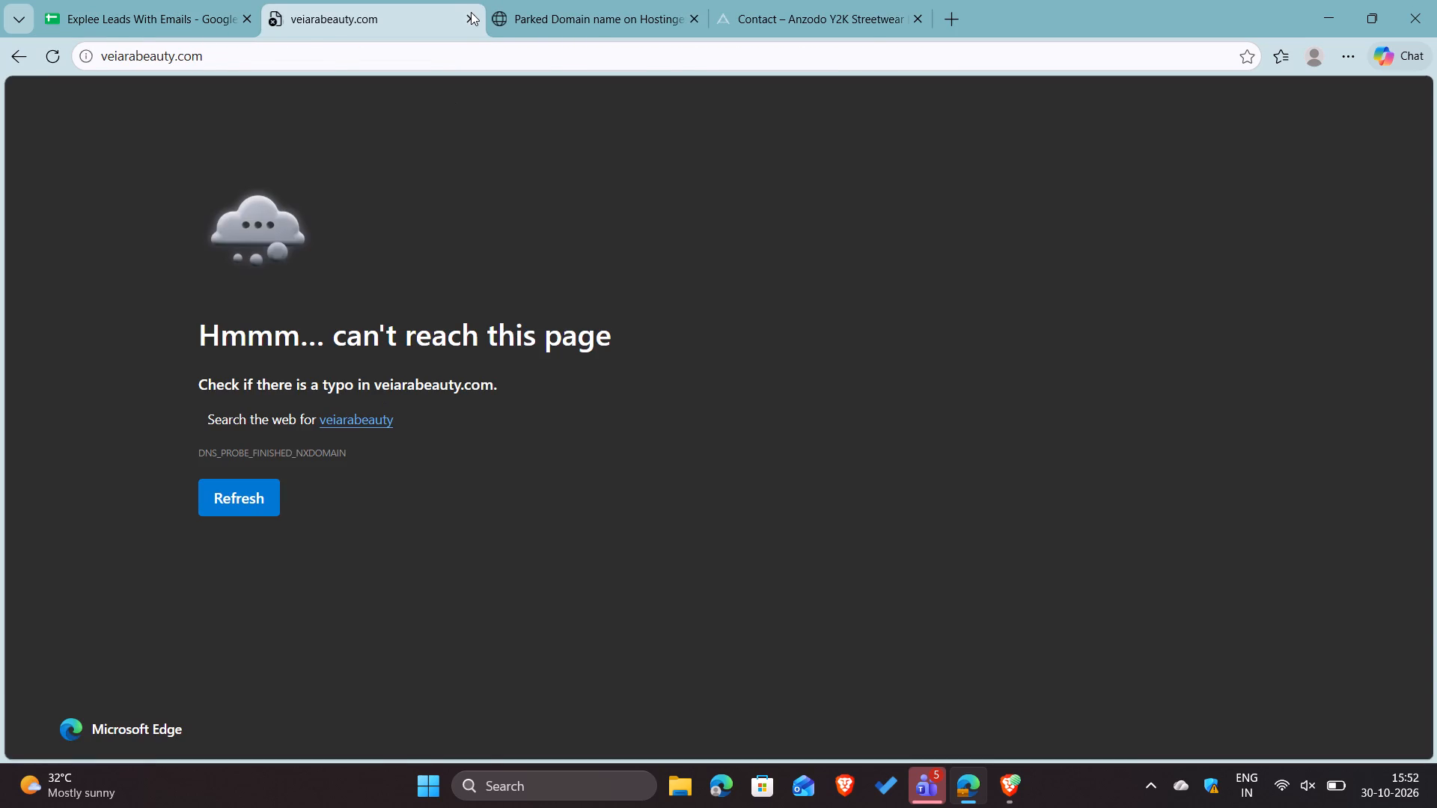
pyautogui.click(471, 12)
# Copy the unlinked domain eustress.life from the Eustress row, recheck the site in a new tab, and close it.
pyautogui.scroll(2, 367, 423)
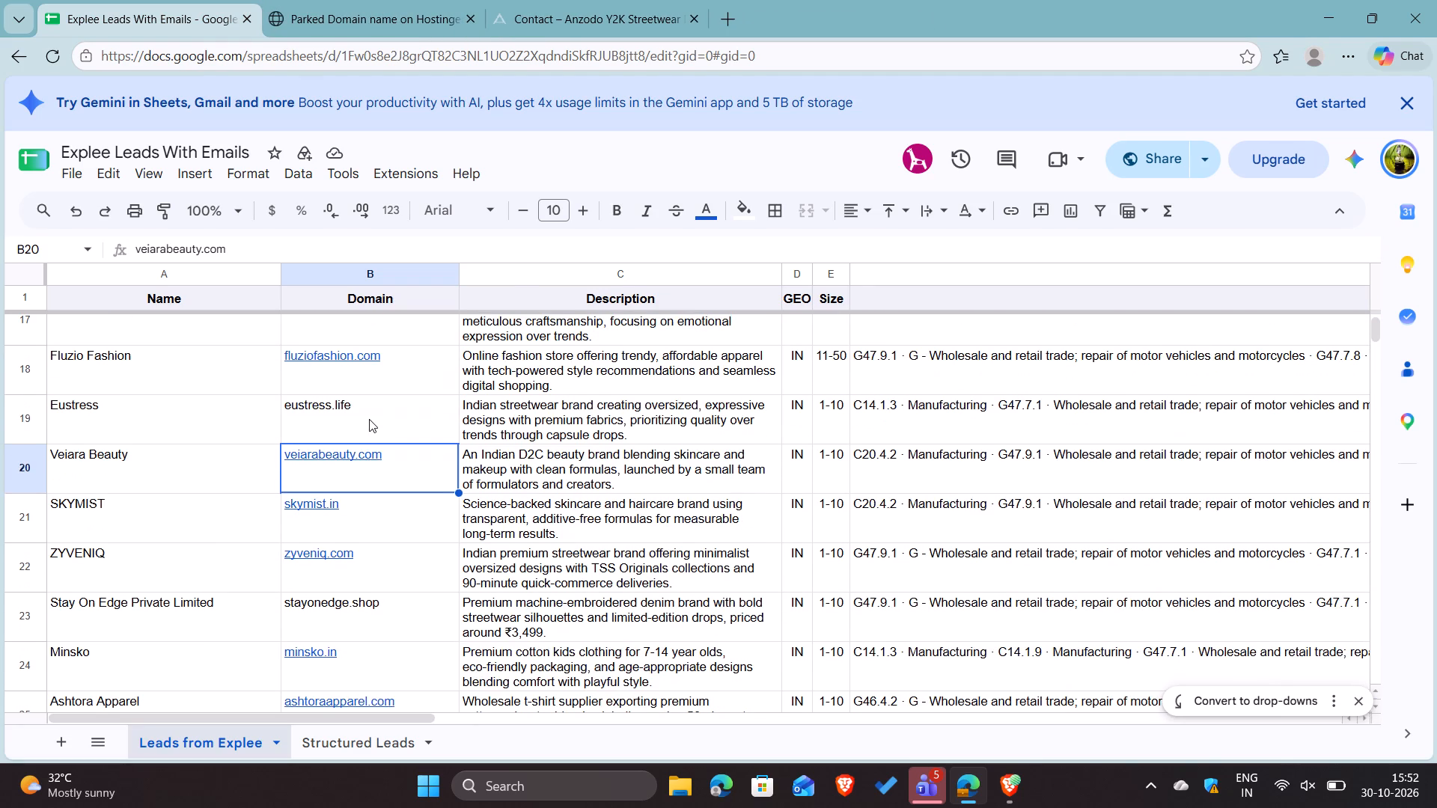
pyautogui.click(371, 413)
pyautogui.doubleClick(353, 406)
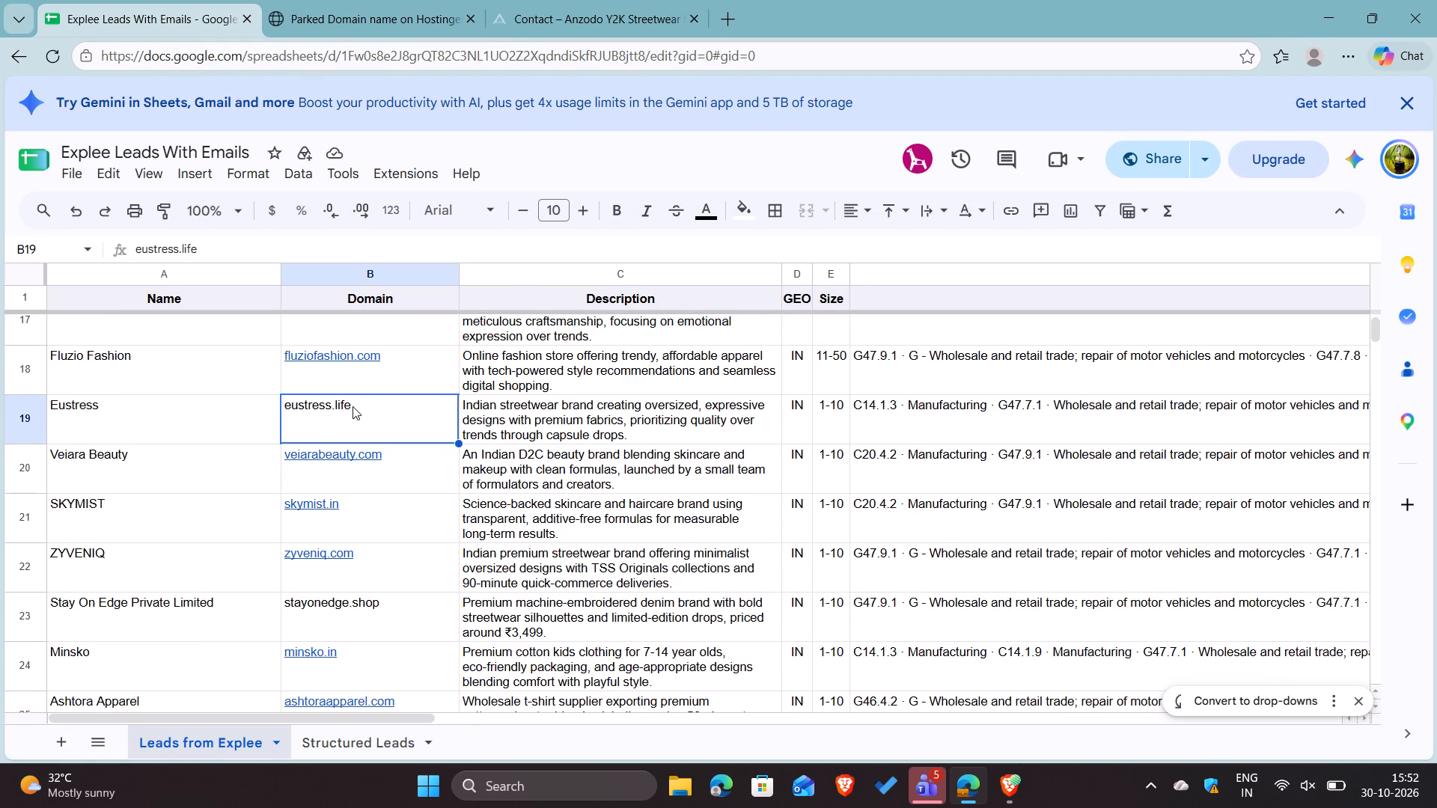
pyautogui.hotkey('ctrl', 'a')
pyautogui.hotkey('ctrl', 'c')
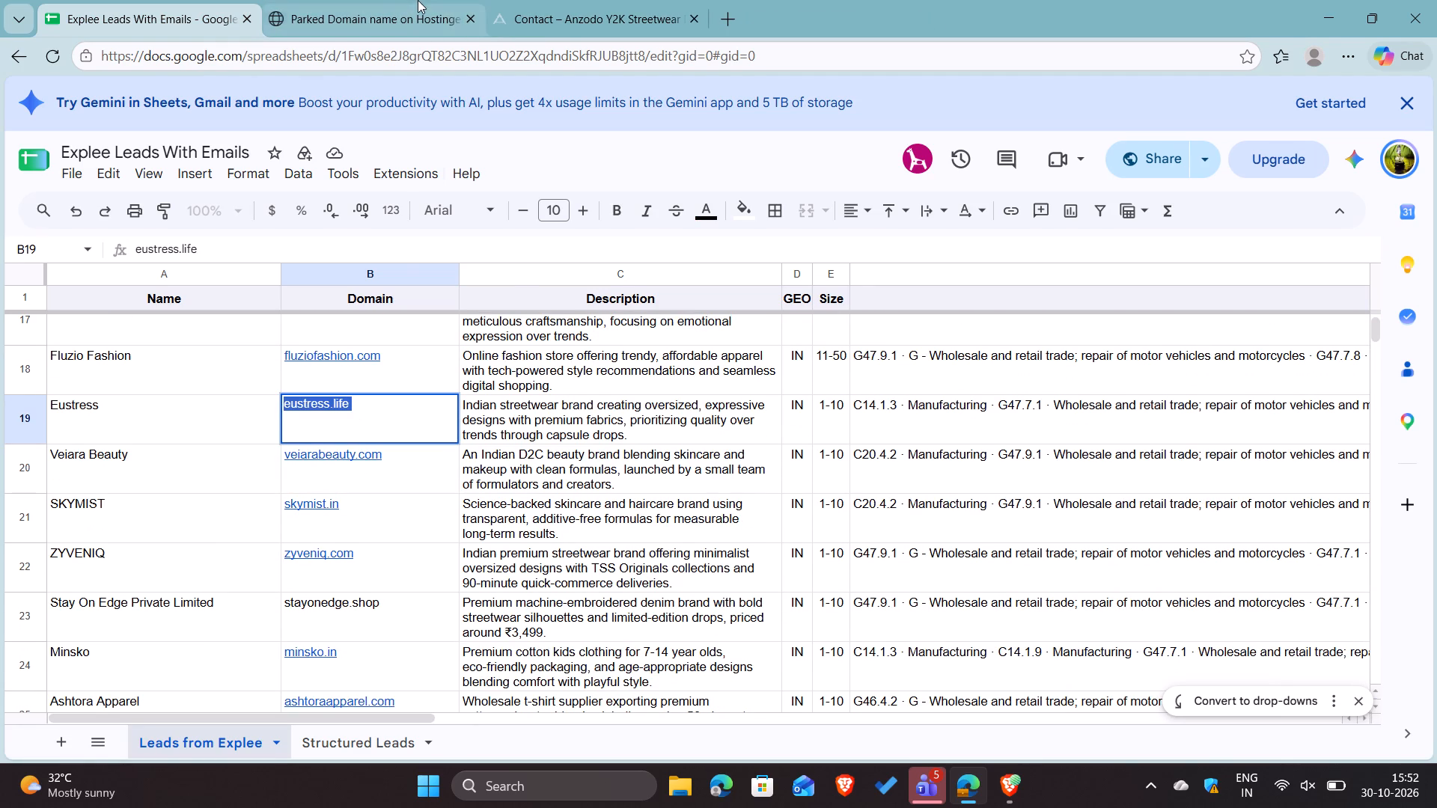
pyautogui.click(725, 22)
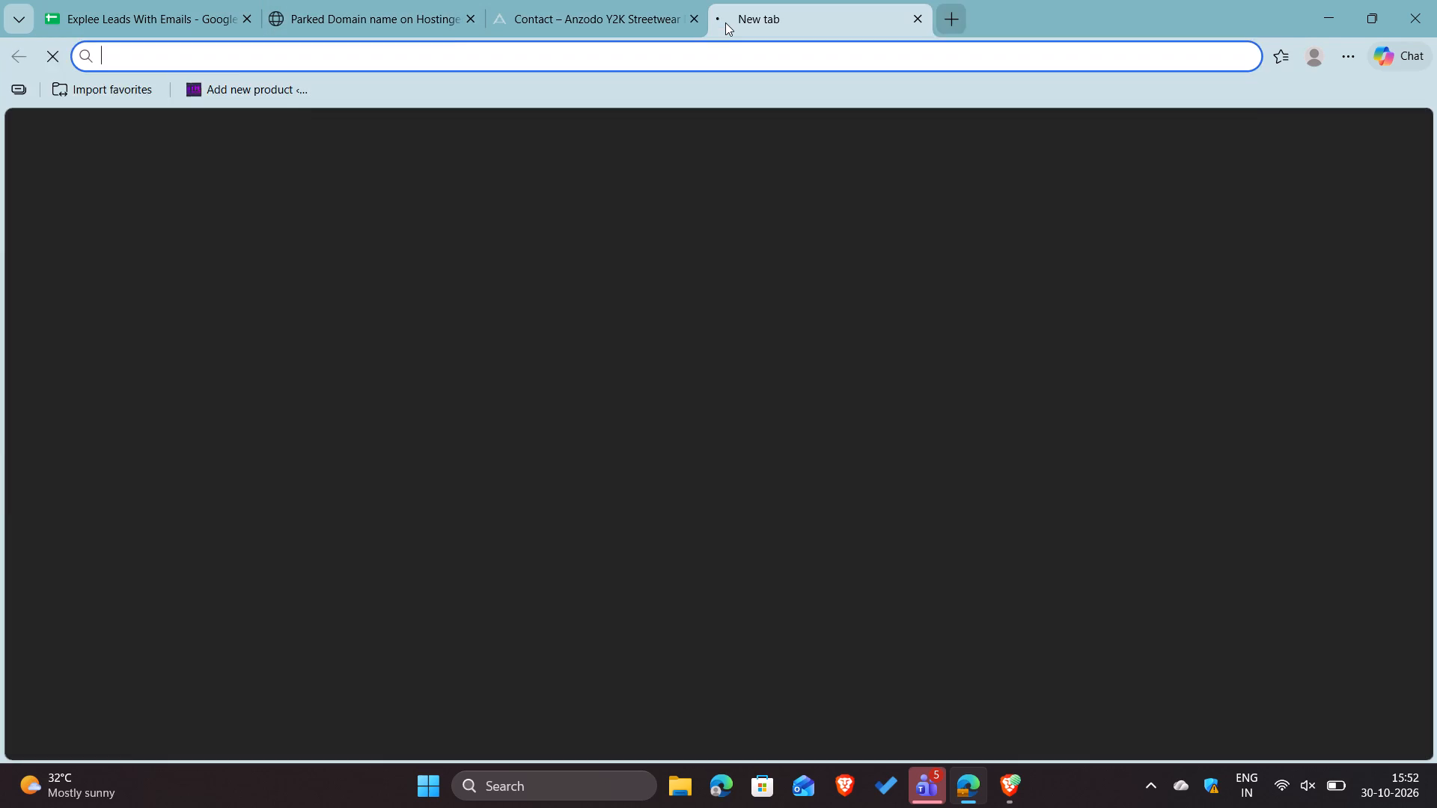
pyautogui.hotkey('ctrl', 'v')
pyautogui.hotkey('ctrl', 'Return')
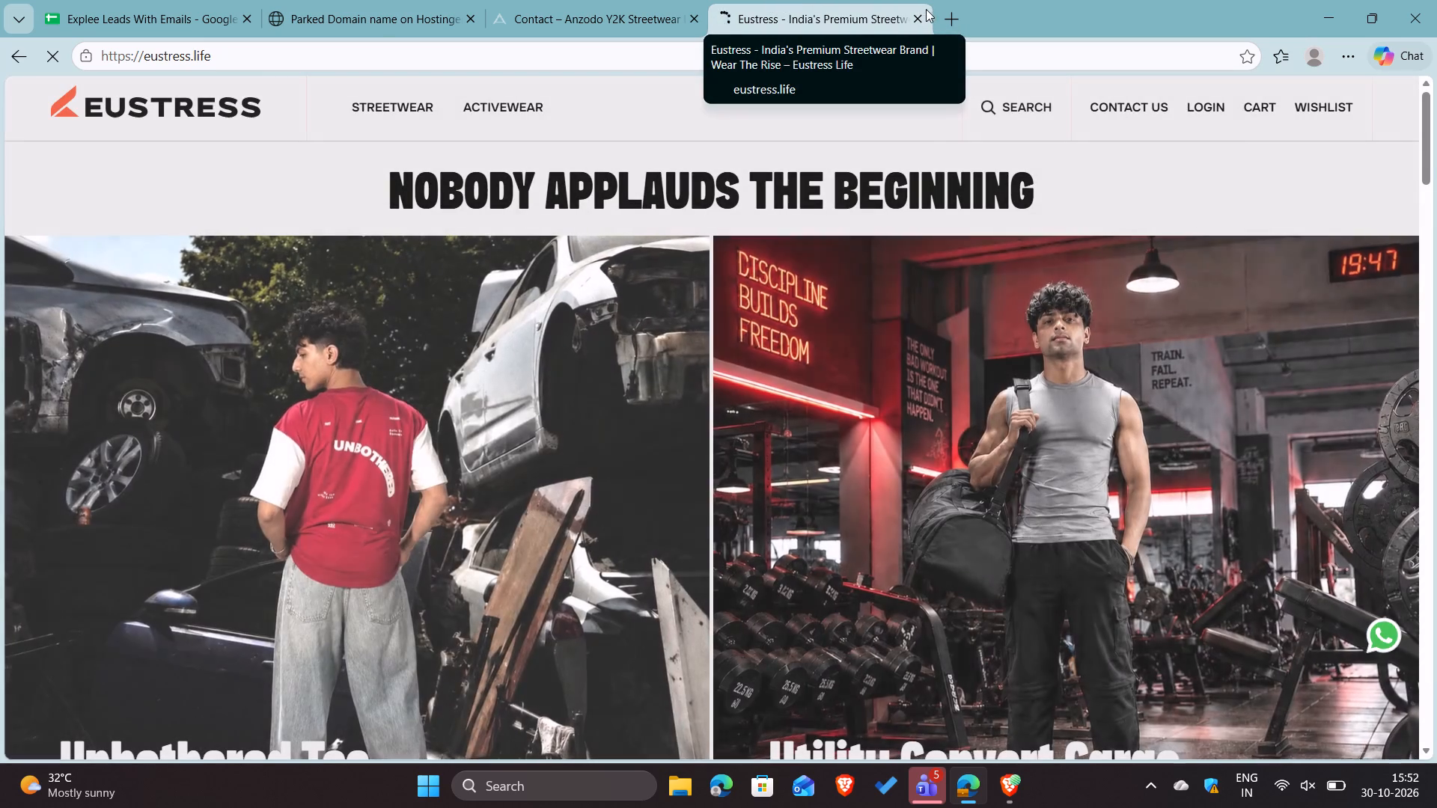
pyautogui.click(921, 18)
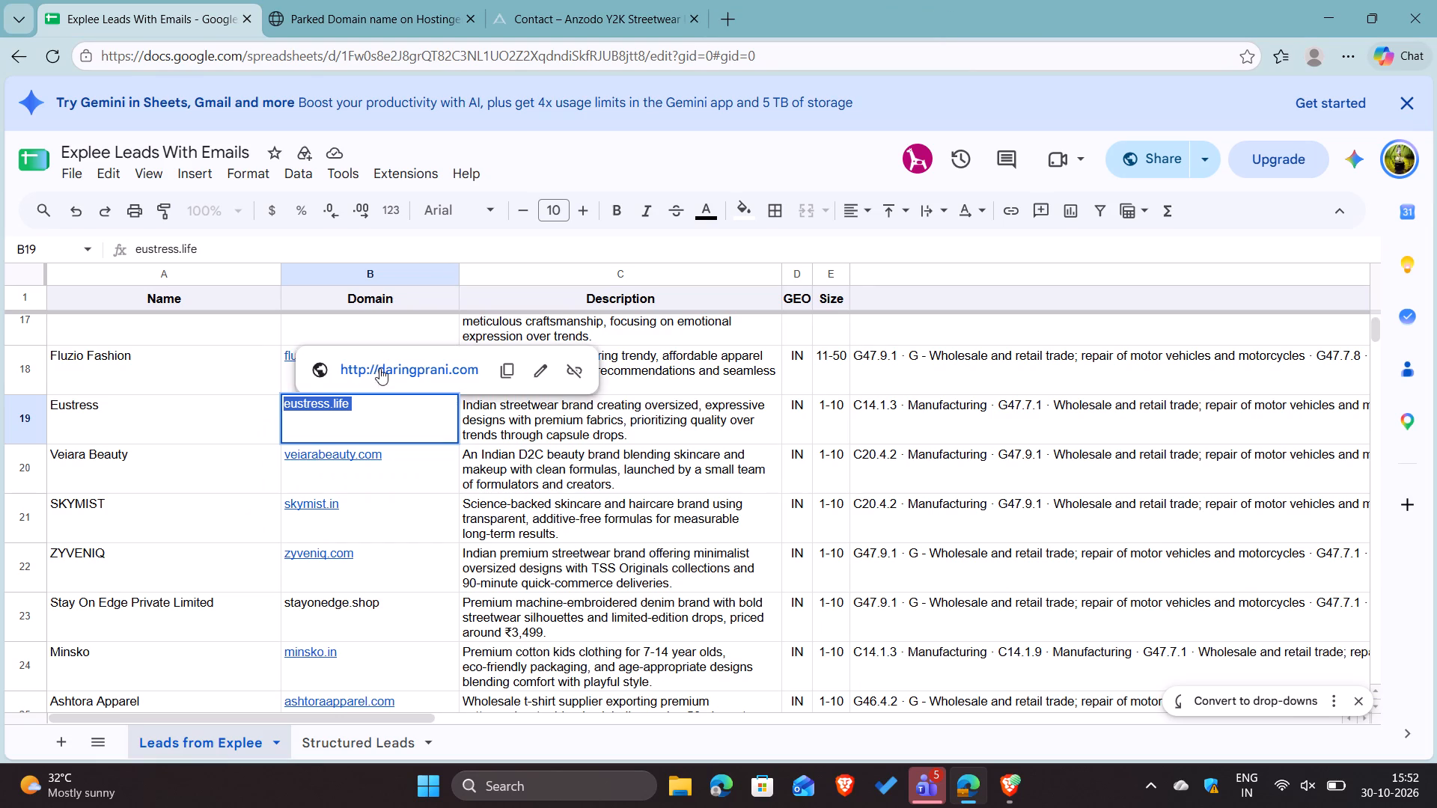
# Reopen fluziofashion.com from the Fluzio Fashion row to recheck the site's availability, closing its page after the check.
pyautogui.click(281, 373)
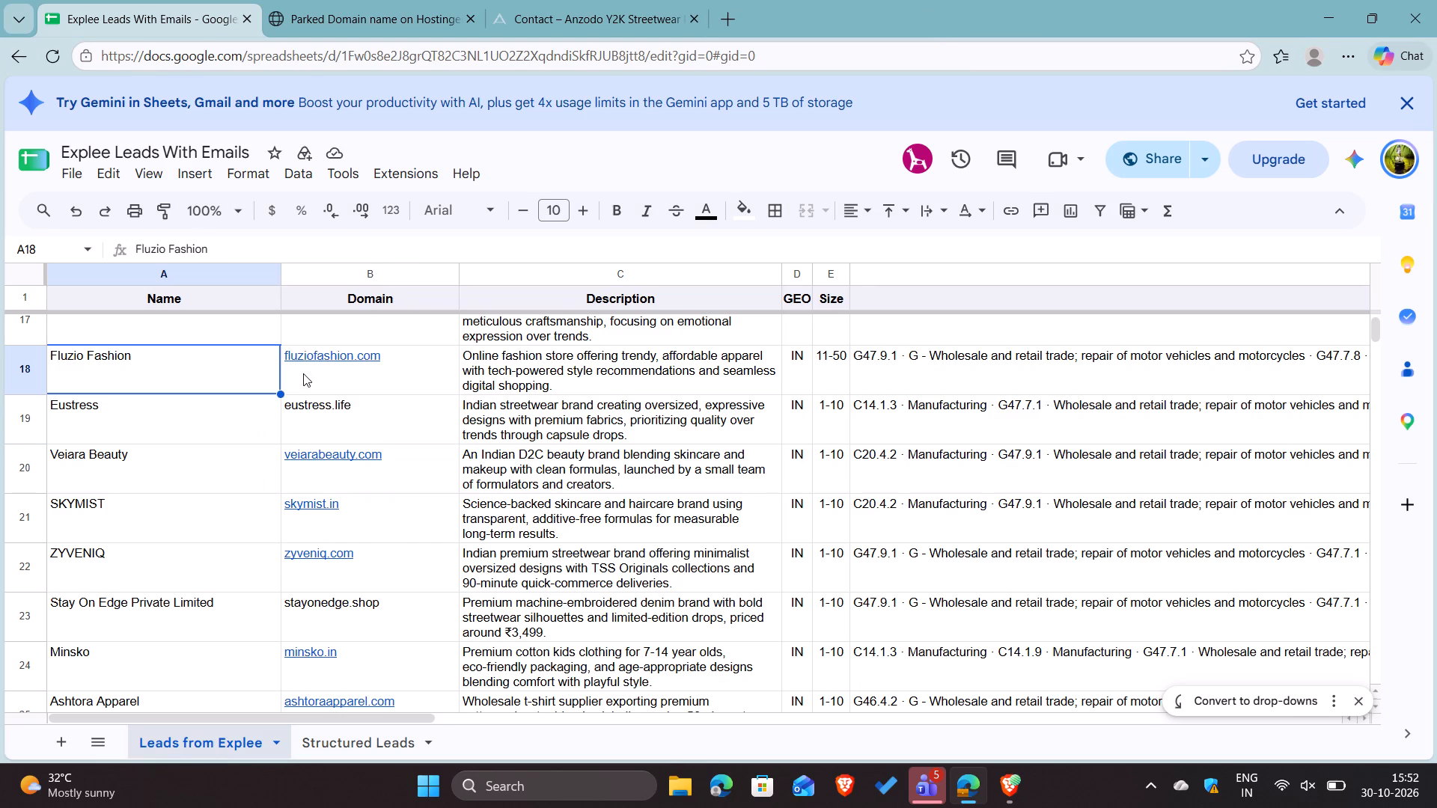
pyautogui.click(303, 373)
pyautogui.click(472, 424)
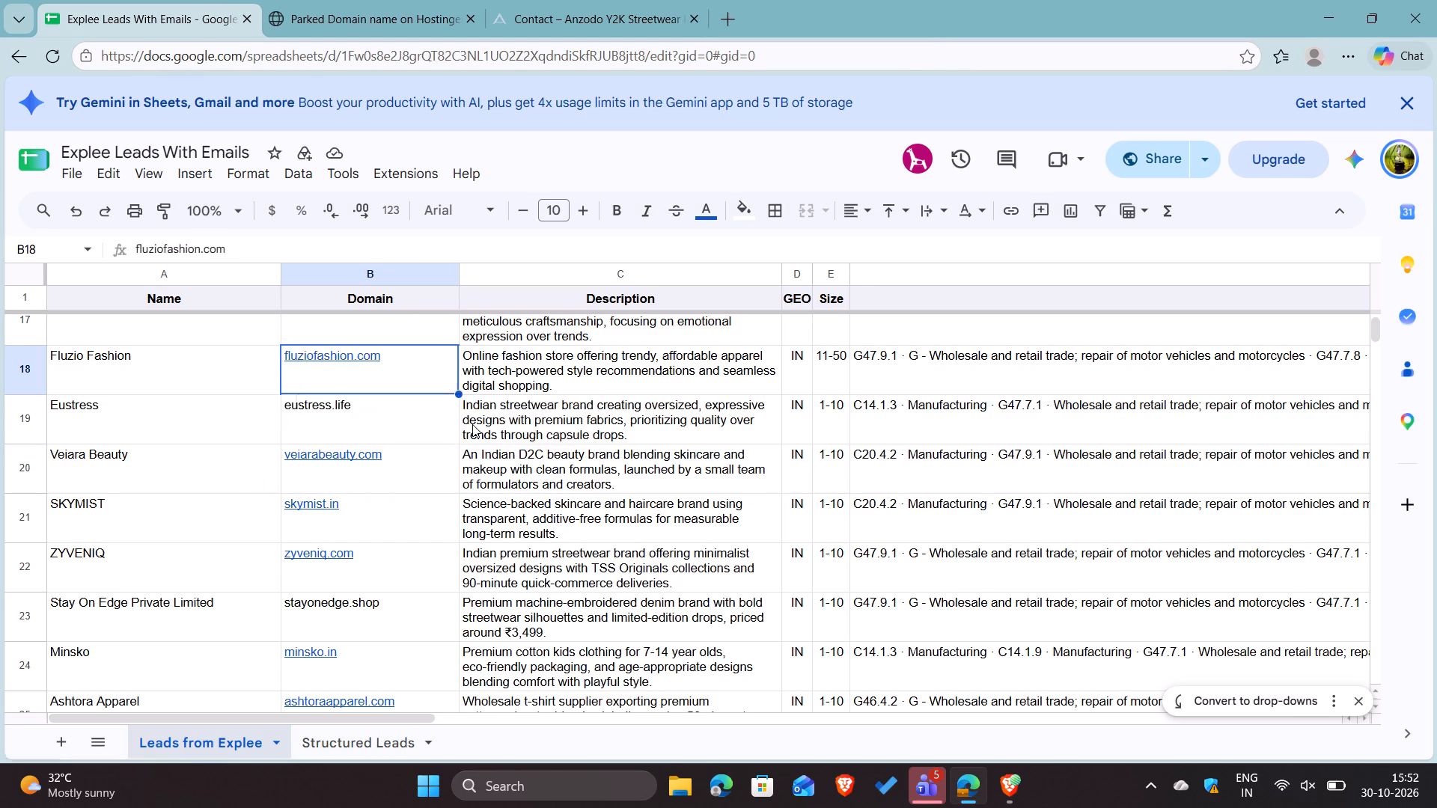
pyautogui.click(478, 24)
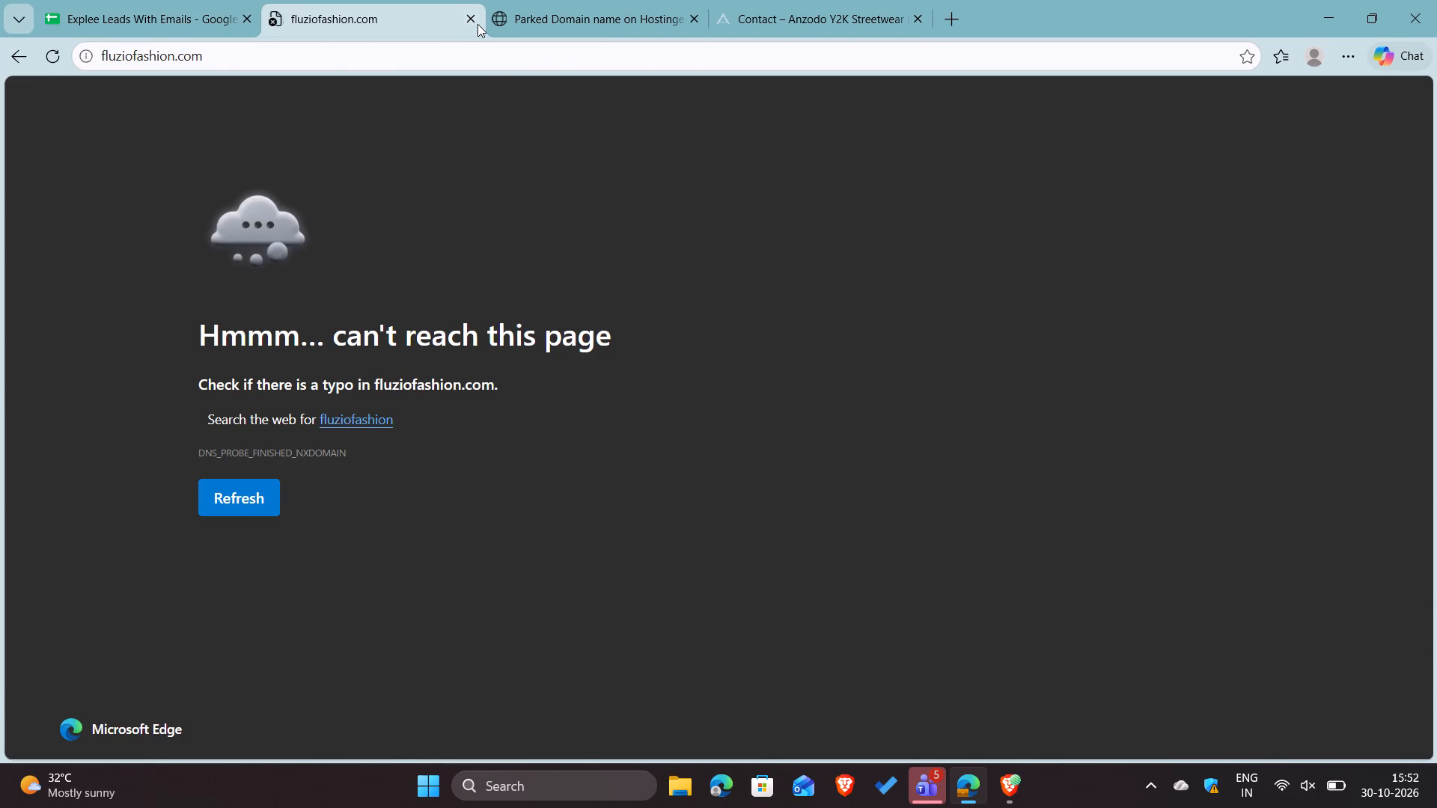
# Reopen daringprani.com from the Daring Prani row's Domain cell to recheck what the site shows.
pyautogui.scroll(2, 363, 382)
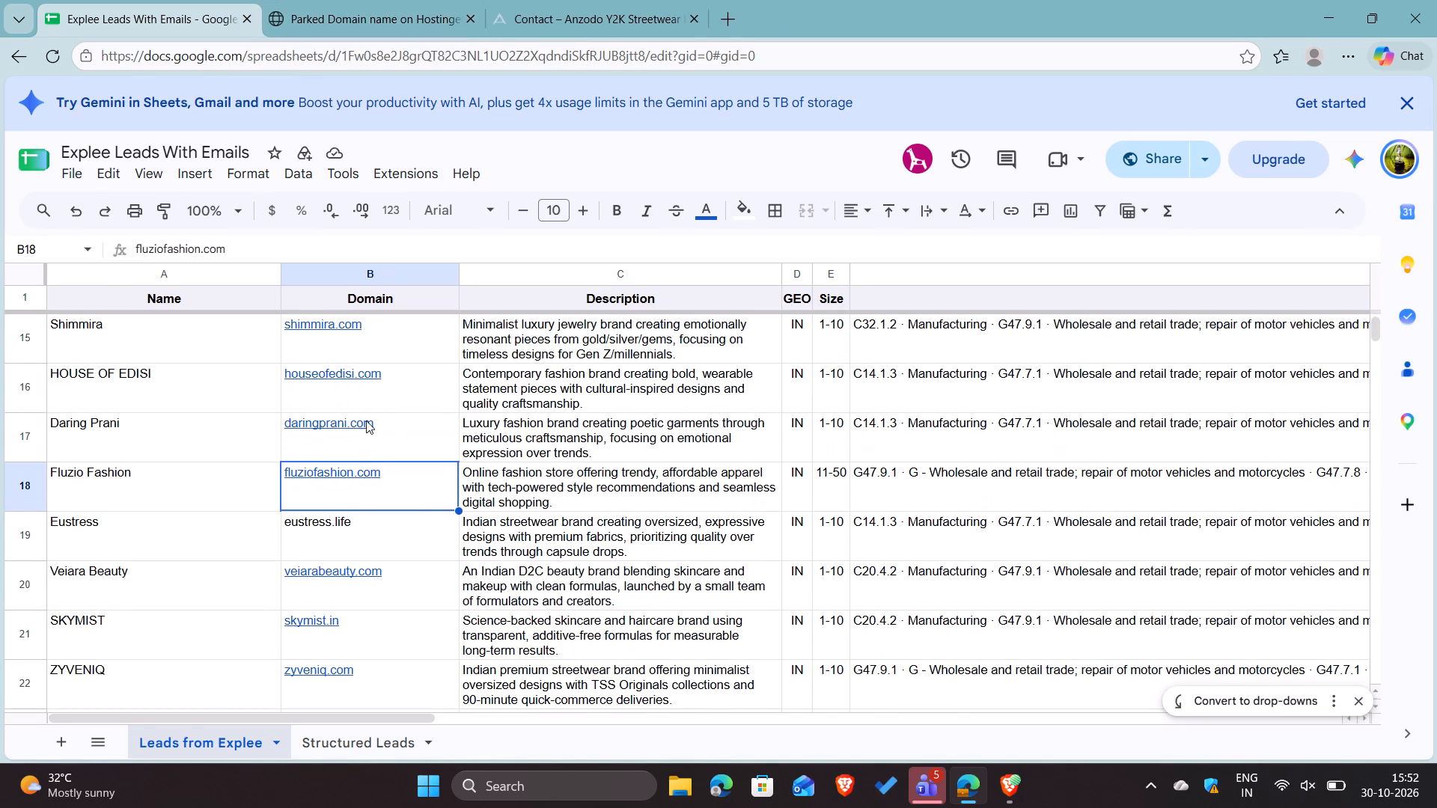
pyautogui.click(387, 424)
pyautogui.click(396, 493)
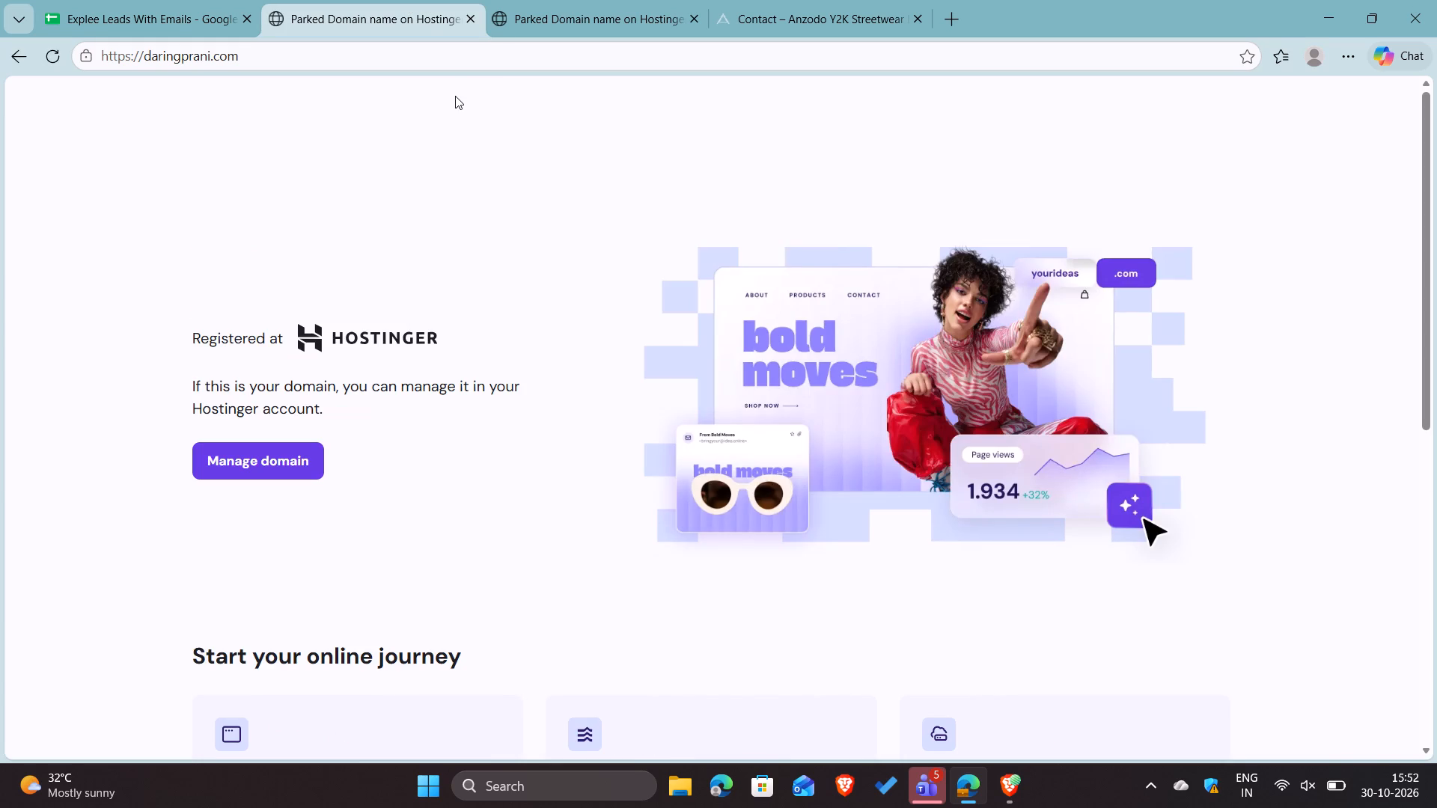
# Replace the Daring Prani row's remark in the spreadsheet with "It shows hostinger page".
pyautogui.click(163, 0)
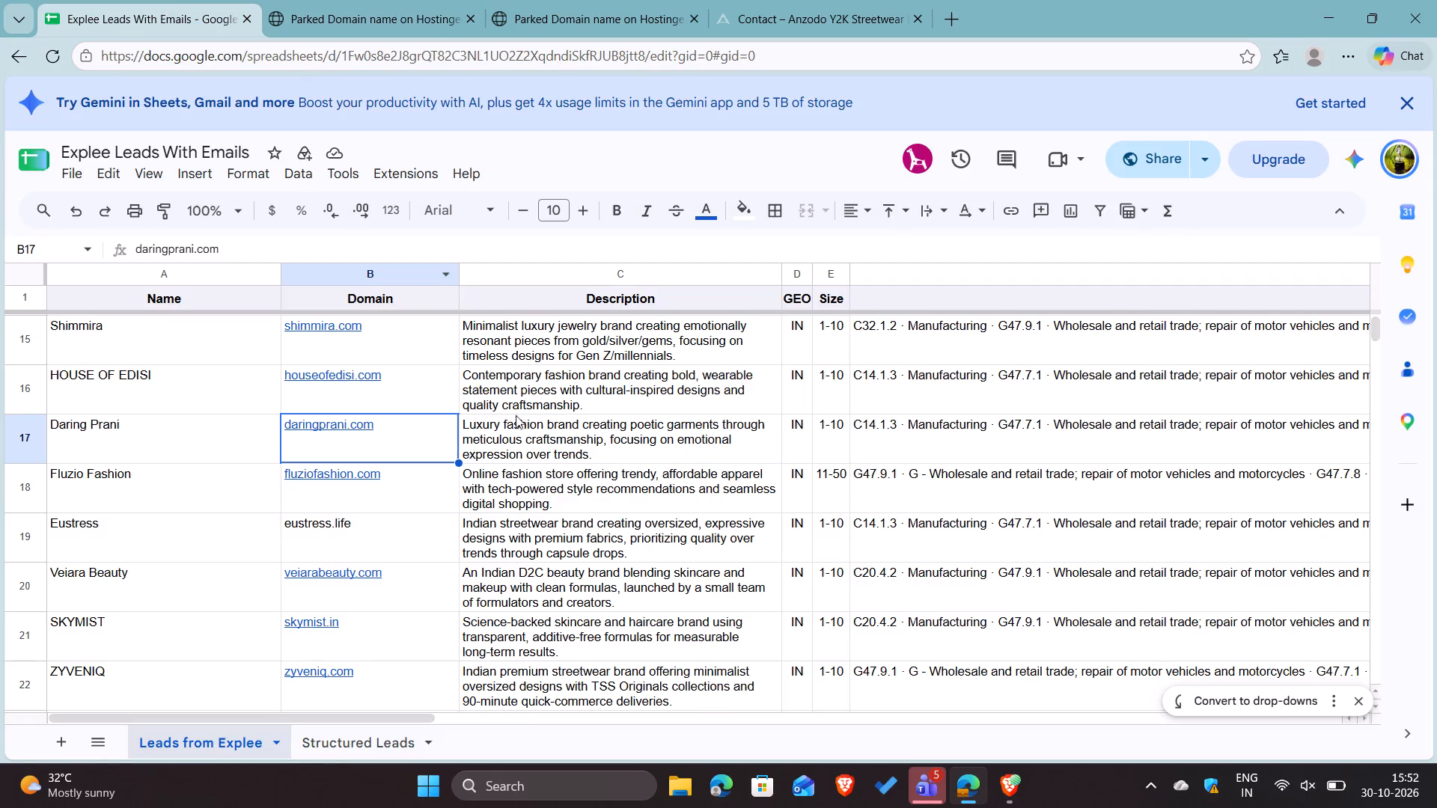
pyautogui.hscroll(-7, 603, 446)
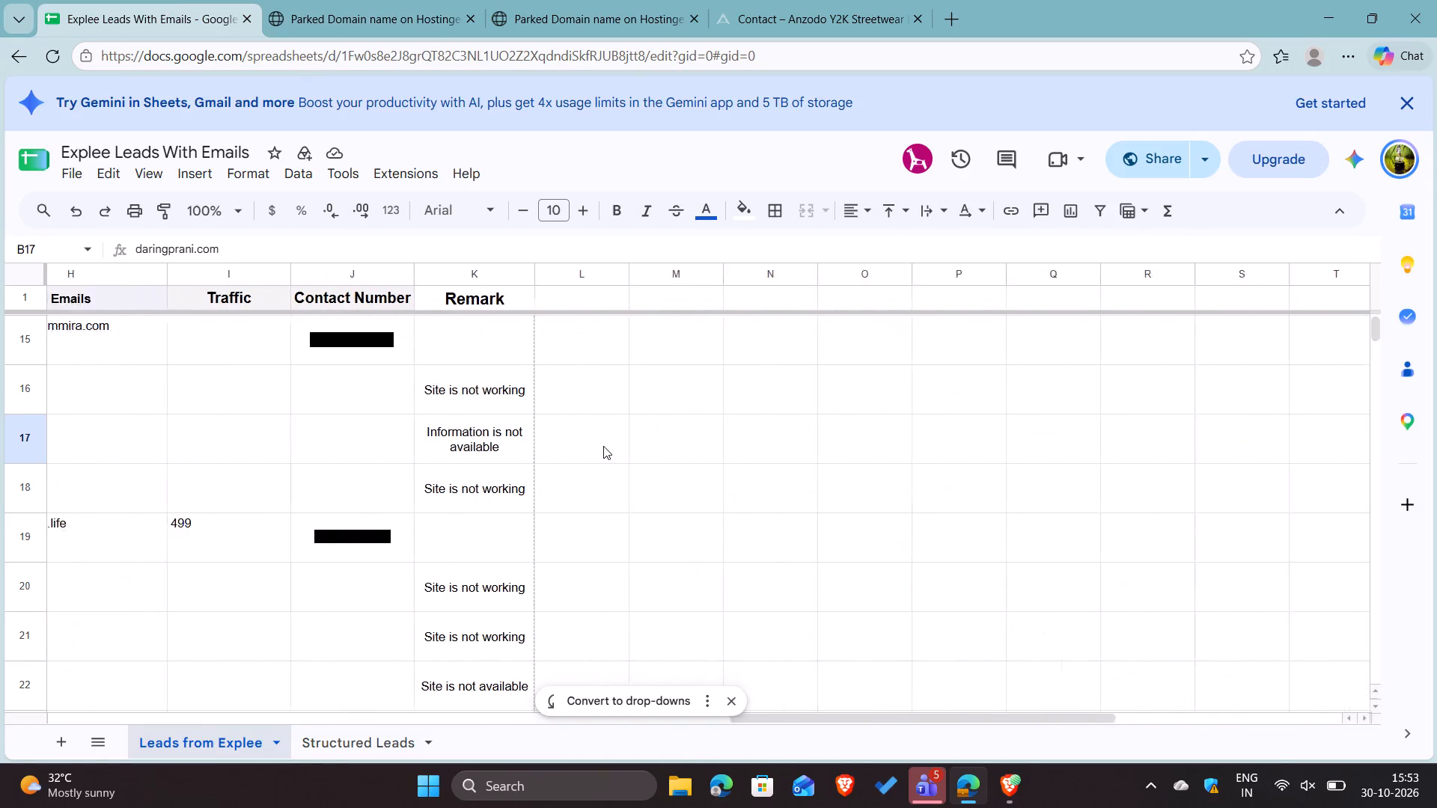
pyautogui.tripleClick(339, 444)
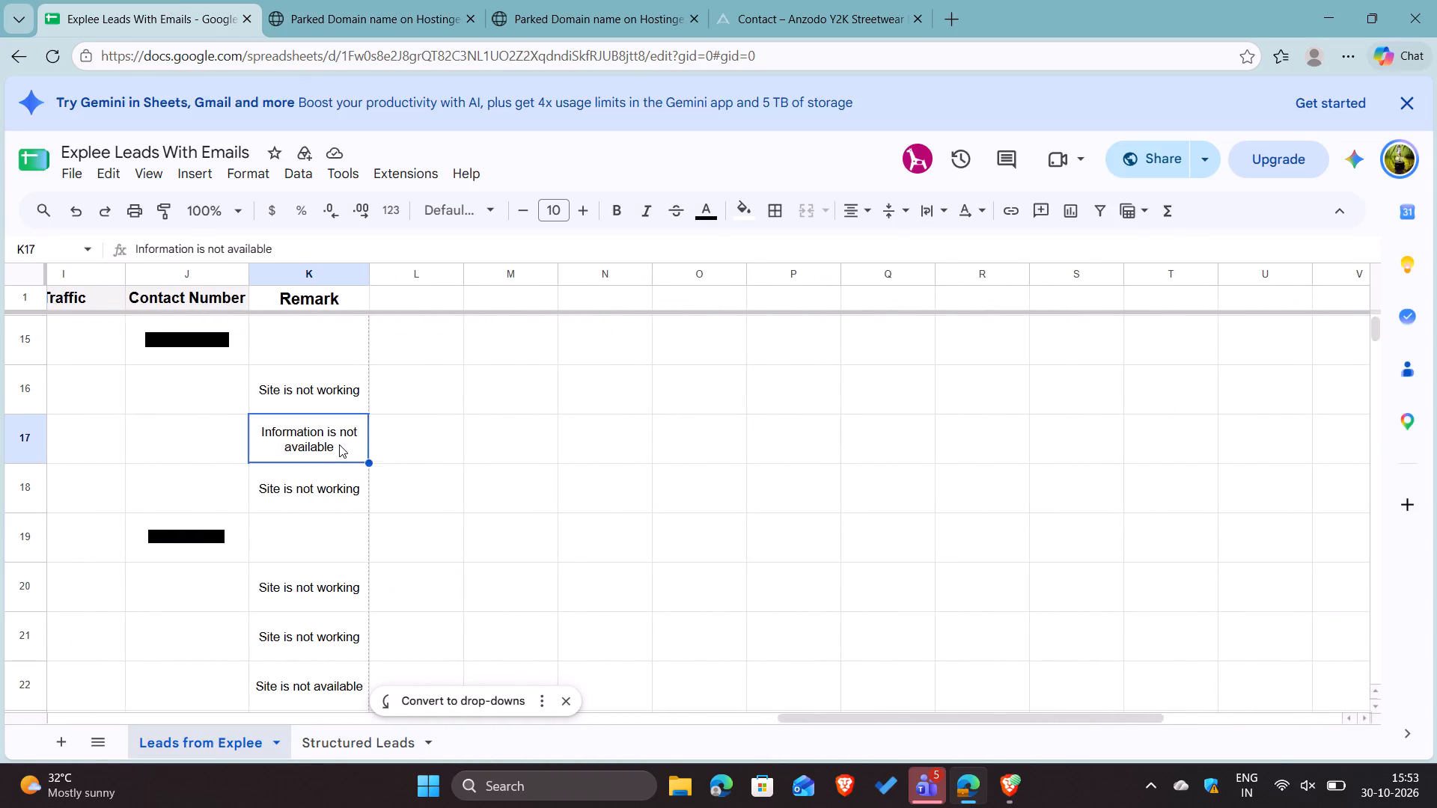
pyautogui.press('BackSpace')
pyautogui.press('BackSpace')
pyautogui.press('BackSpace')
pyautogui.press('BackSpace')
pyautogui.press('BackSpace')
pyautogui.press('BackSpace')
pyautogui.press('BackSpace')
pyautogui.press('BackSpace')
pyautogui.press('BackSpace')
pyautogui.press('BackSpace')
pyautogui.press('BackSpace')
pyautogui.press('BackSpace')
pyautogui.press('BackSpace')
pyautogui.press('BackSpace')
pyautogui.press('BackSpace')
pyautogui.press('BackSpace')
pyautogui.press('BackSpace')
pyautogui.press('BackSpace')
pyautogui.press('BackSpace')
pyautogui.doubleClick(339, 444)
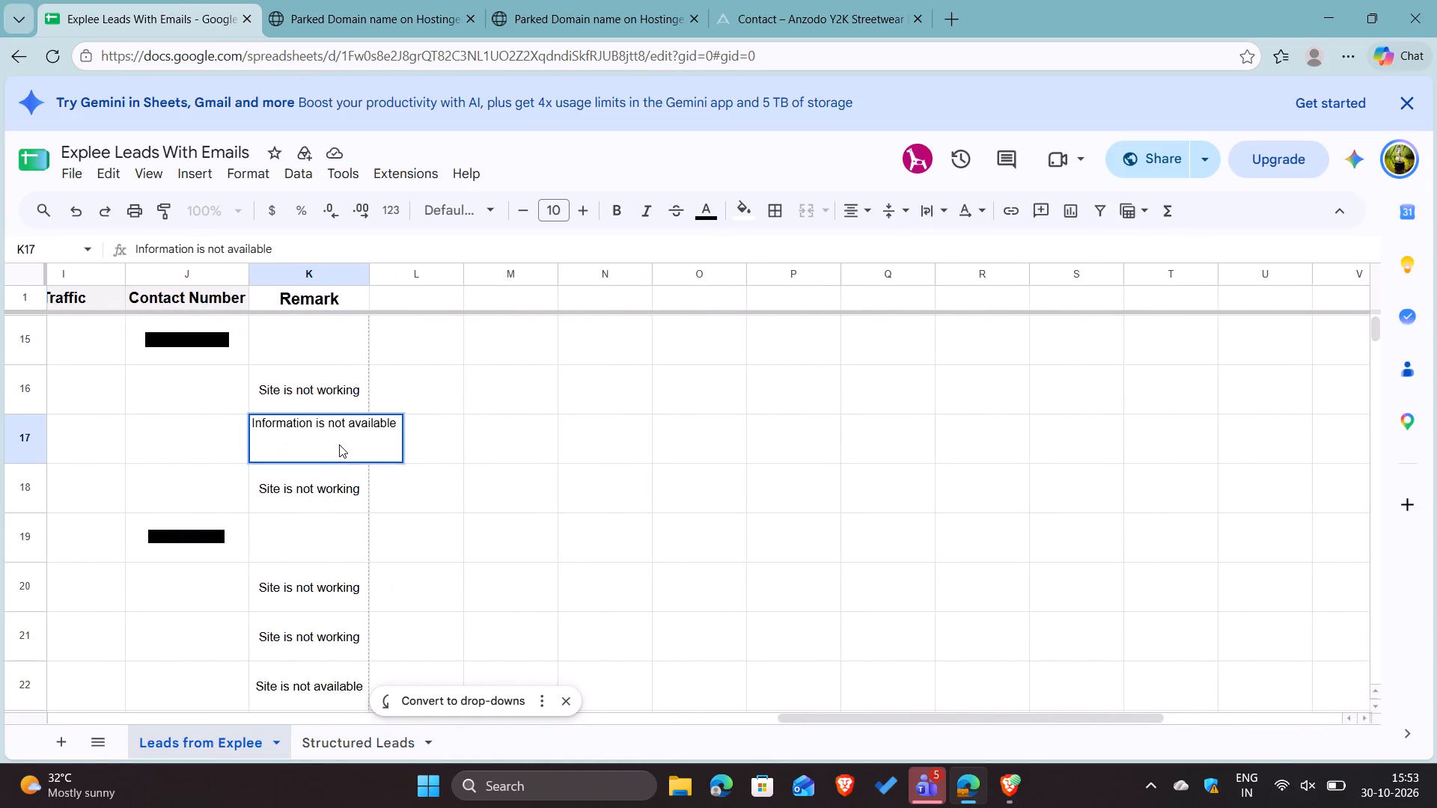
pyautogui.doubleClick(306, 428)
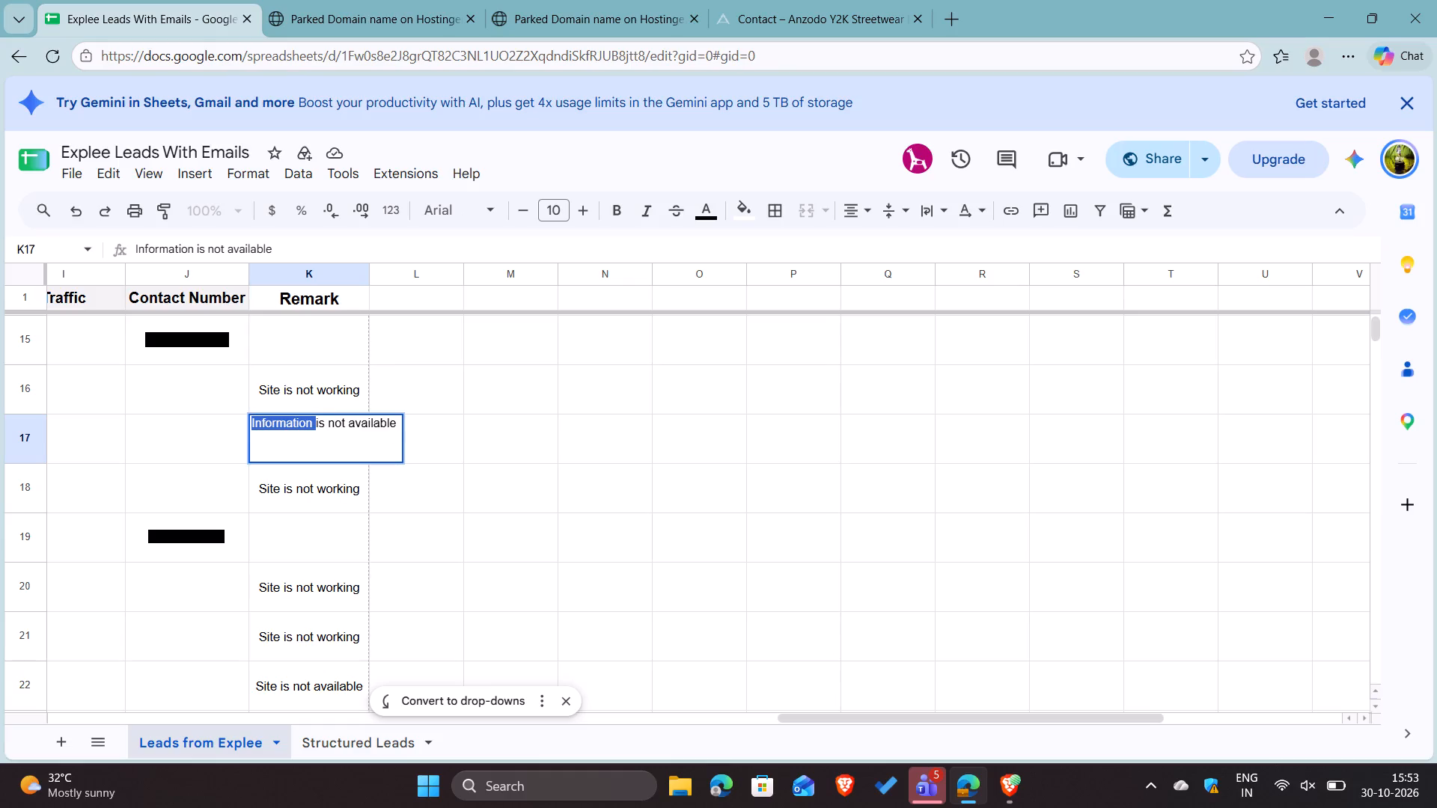
pyautogui.hotkey('ctrl', 'a')
pyautogui.hotkey('ctrl', 'BackSpace')
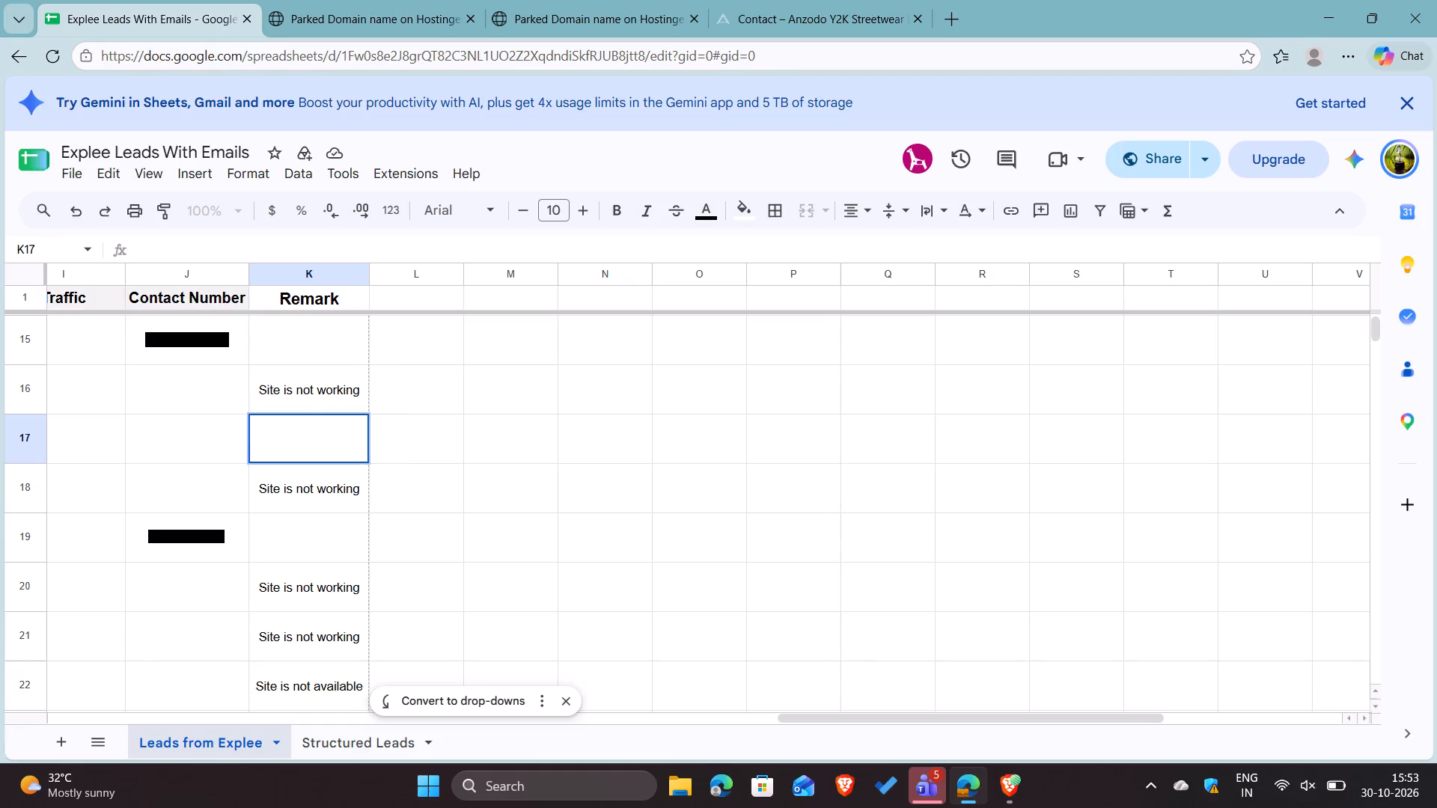
pyautogui.write('It shows')
pyautogui.press('space')
pyautogui.write('hostinger')
pyautogui.press('space')
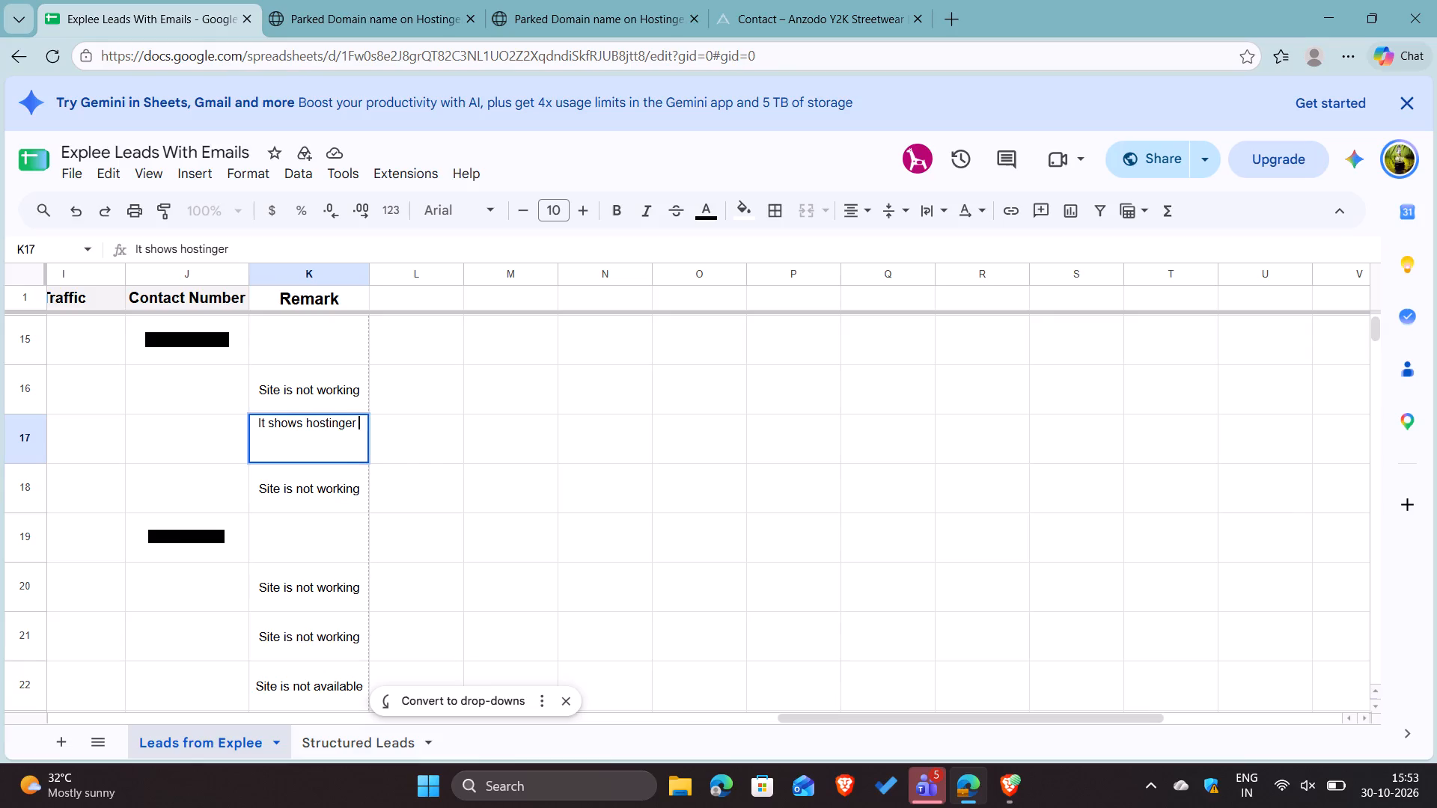
pyautogui.write('page')
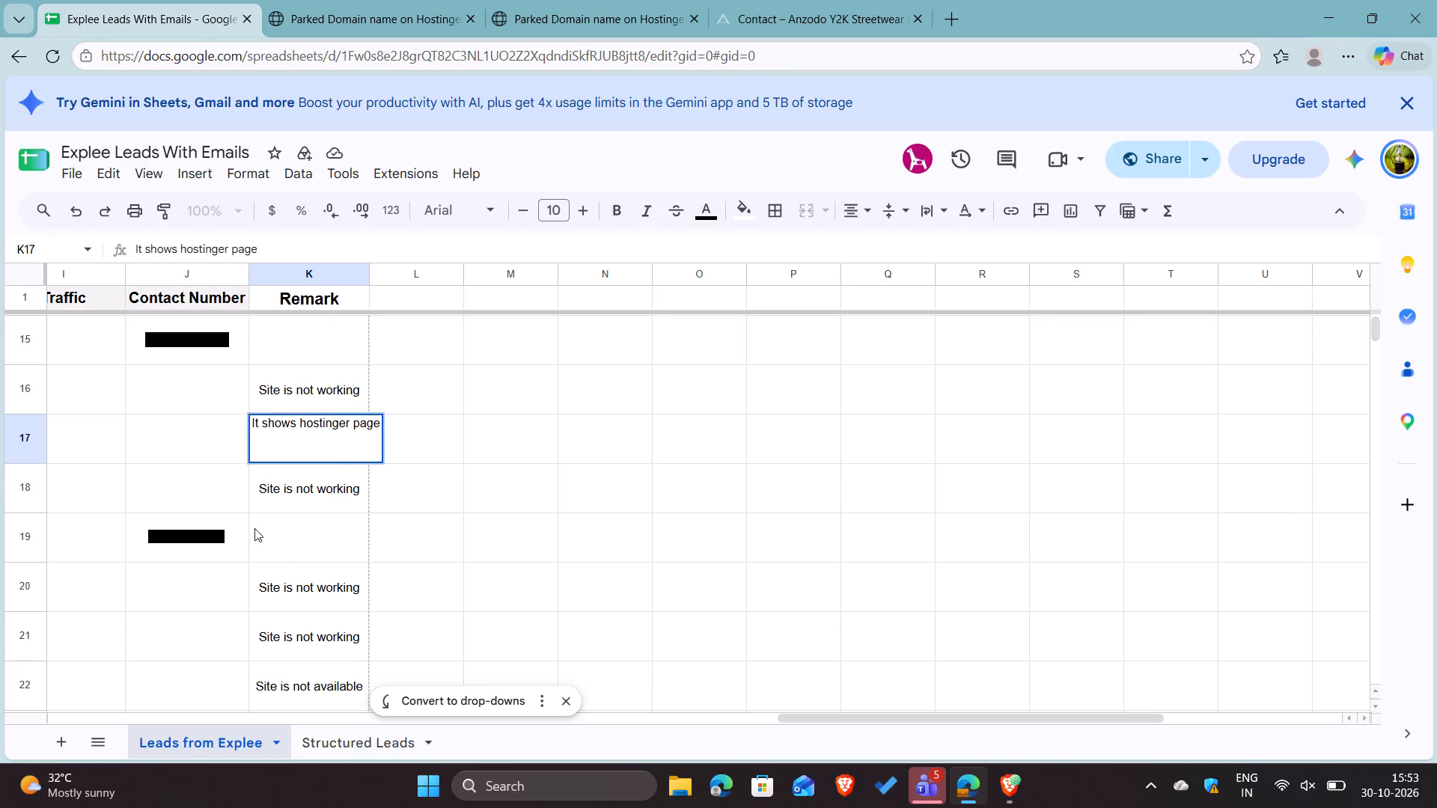
pyautogui.click(280, 545)
# Review the Emails, Contact Number and Remark columns past Kaleva Food & Spices, and mark the Loserz row as the place to resume.
pyautogui.hscroll(12, 280, 545)
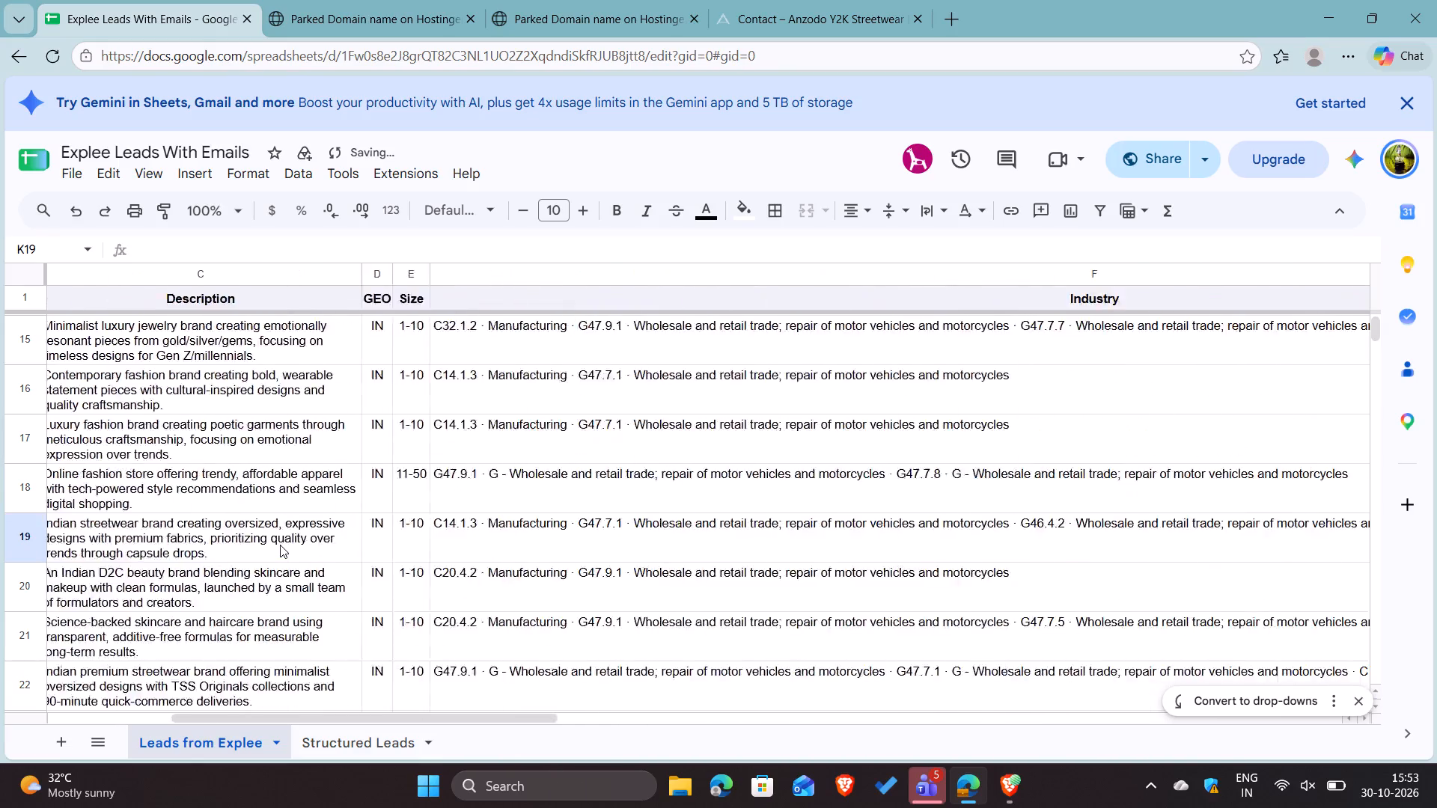
pyautogui.hscroll(3, 280, 545)
pyautogui.scroll(-5, 280, 545)
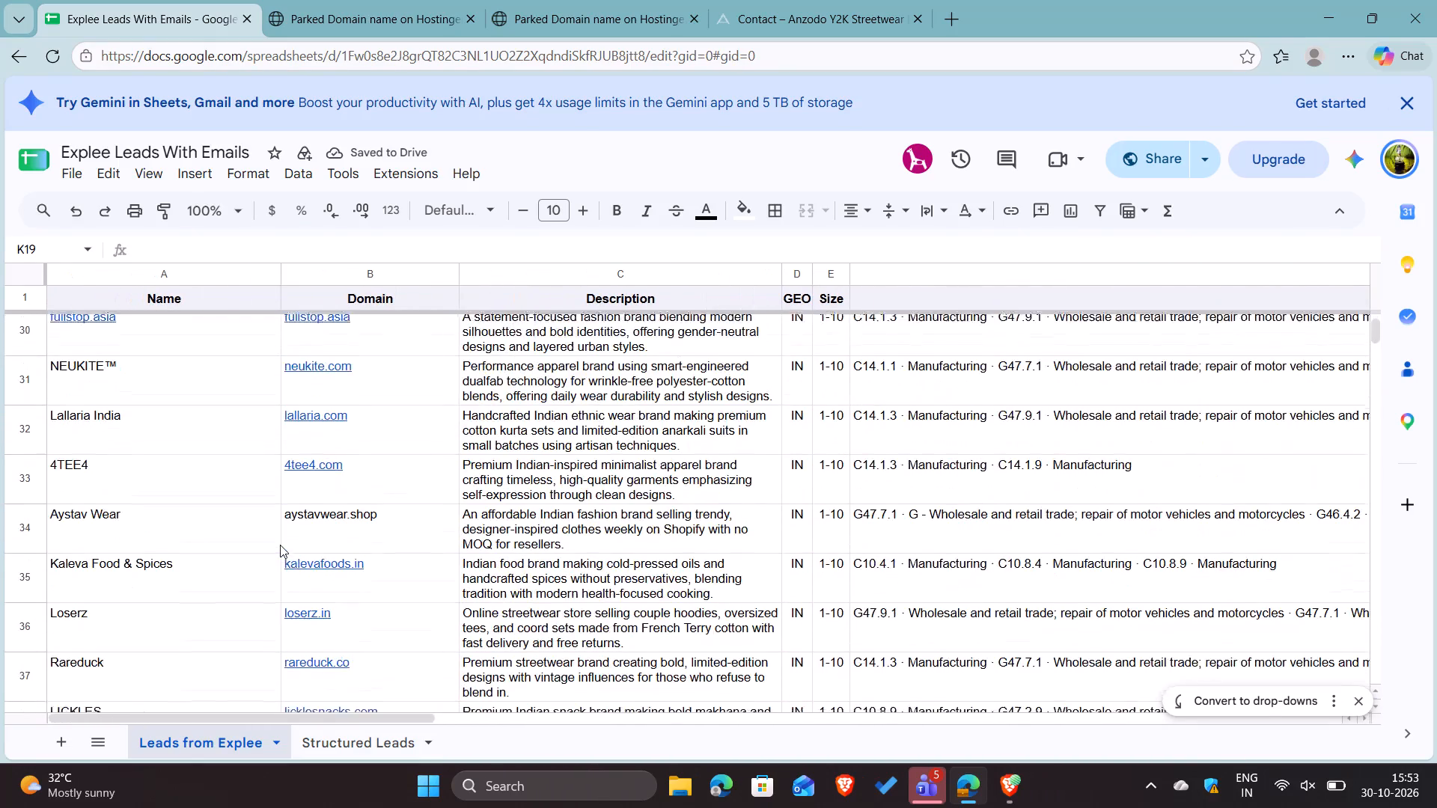
pyautogui.scroll(-1, 280, 545)
pyautogui.scroll(4, 280, 545)
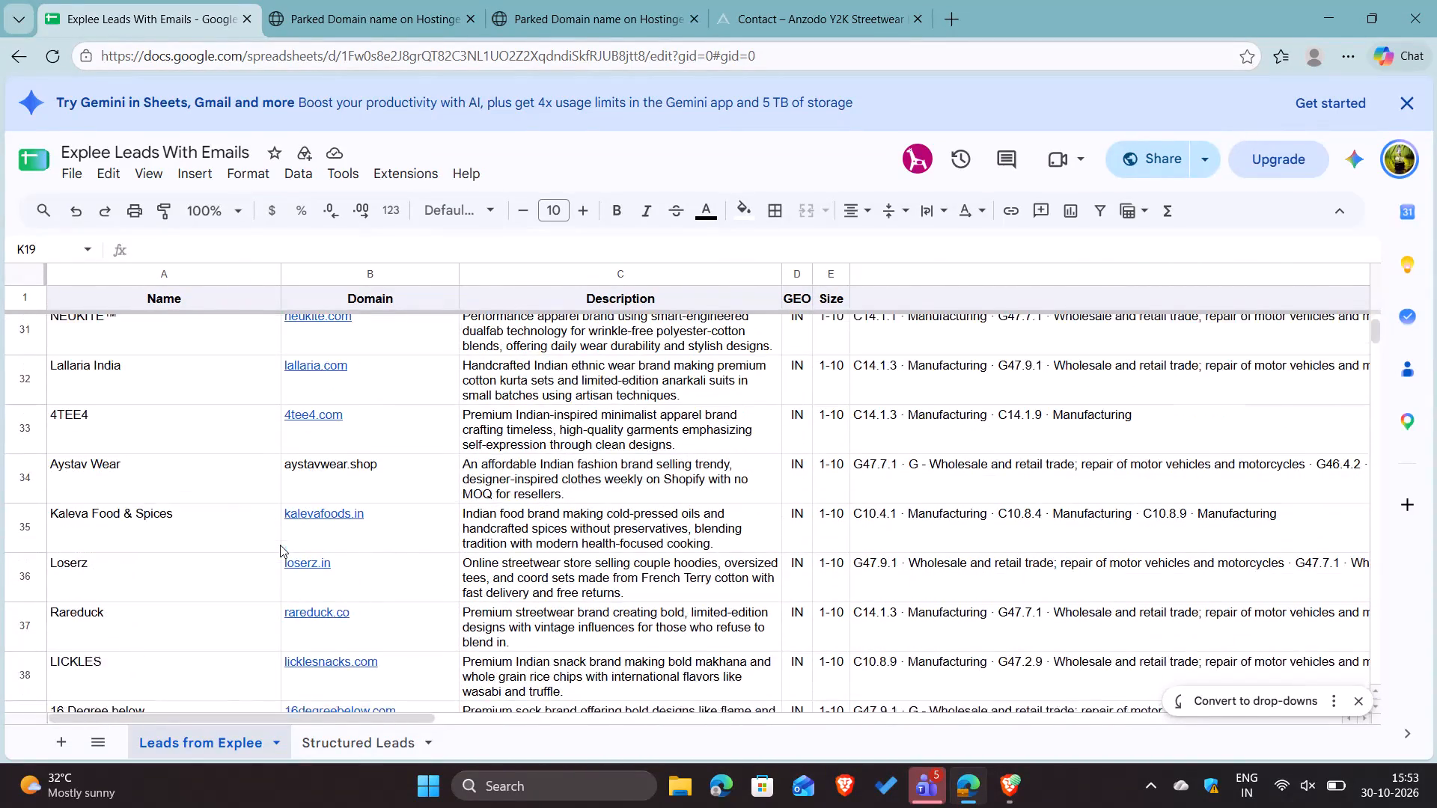
pyautogui.scroll(1, 280, 545)
pyautogui.scroll(3, 352, 515)
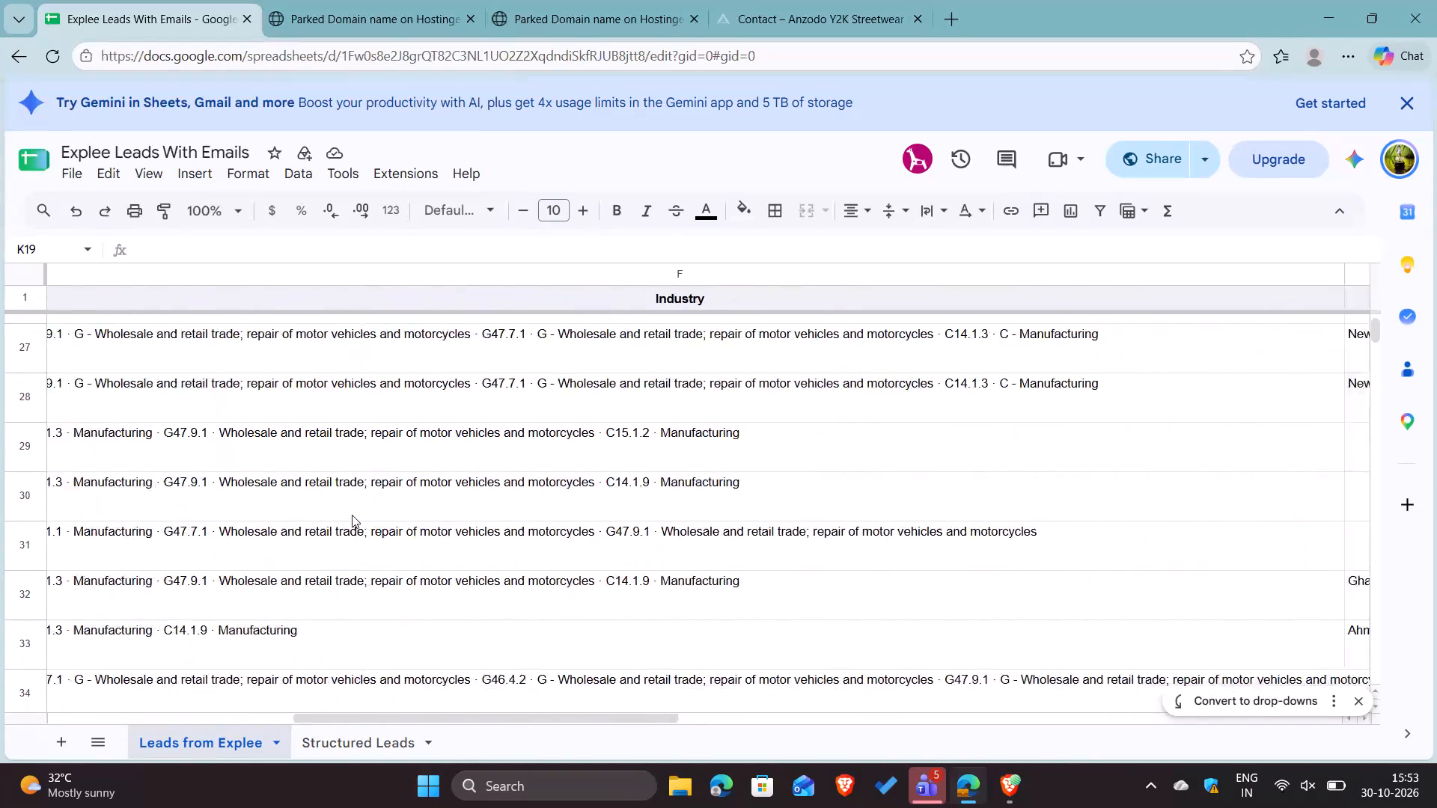
pyautogui.hscroll(-7, 352, 515)
pyautogui.scroll(-1, 352, 515)
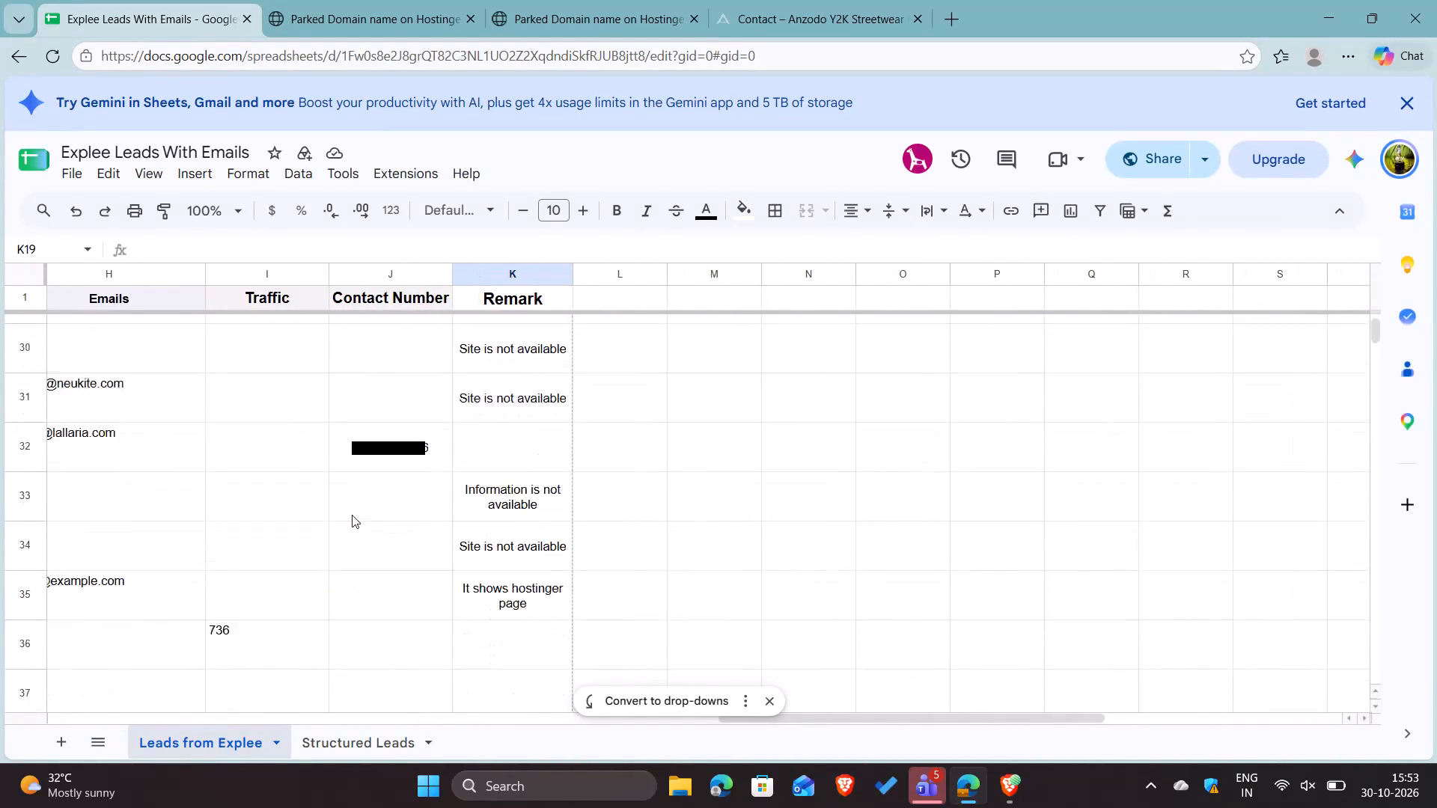
pyautogui.scroll(-1, 352, 515)
pyautogui.click(500, 596)
pyautogui.hscroll(11, 500, 596)
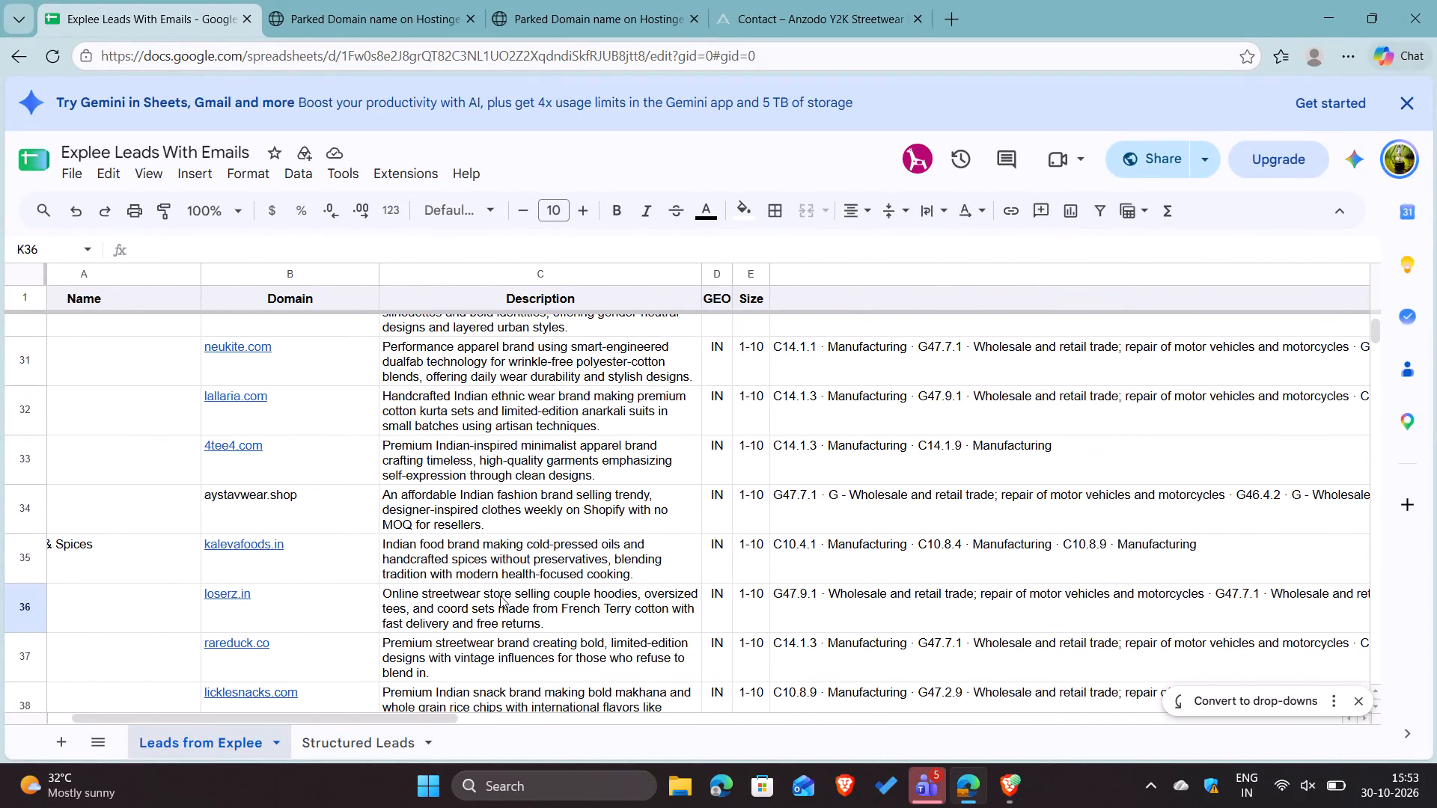
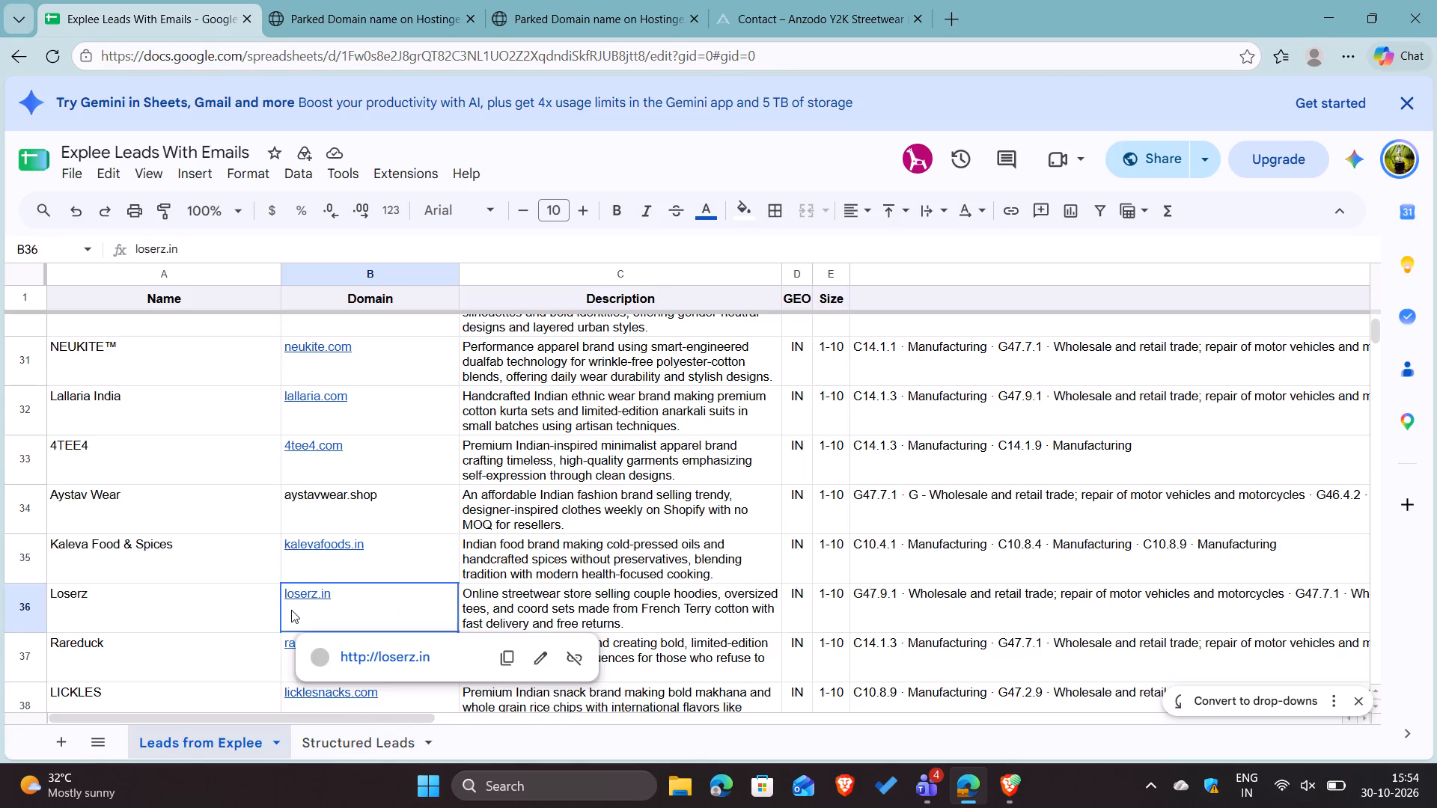
# Open loserz.in from the Loserz row's Domain cell to look for its contact details.
pyautogui.click(363, 652)
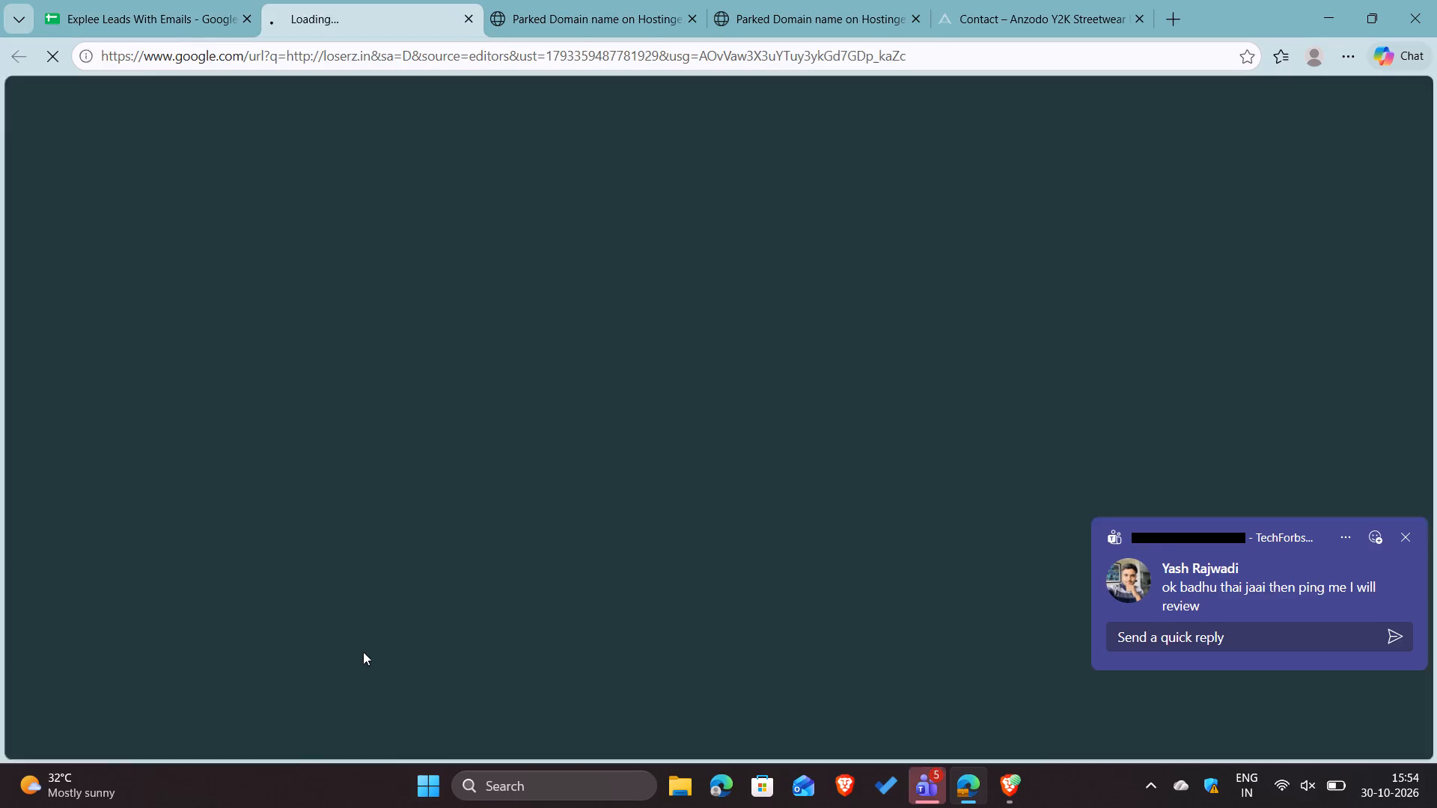
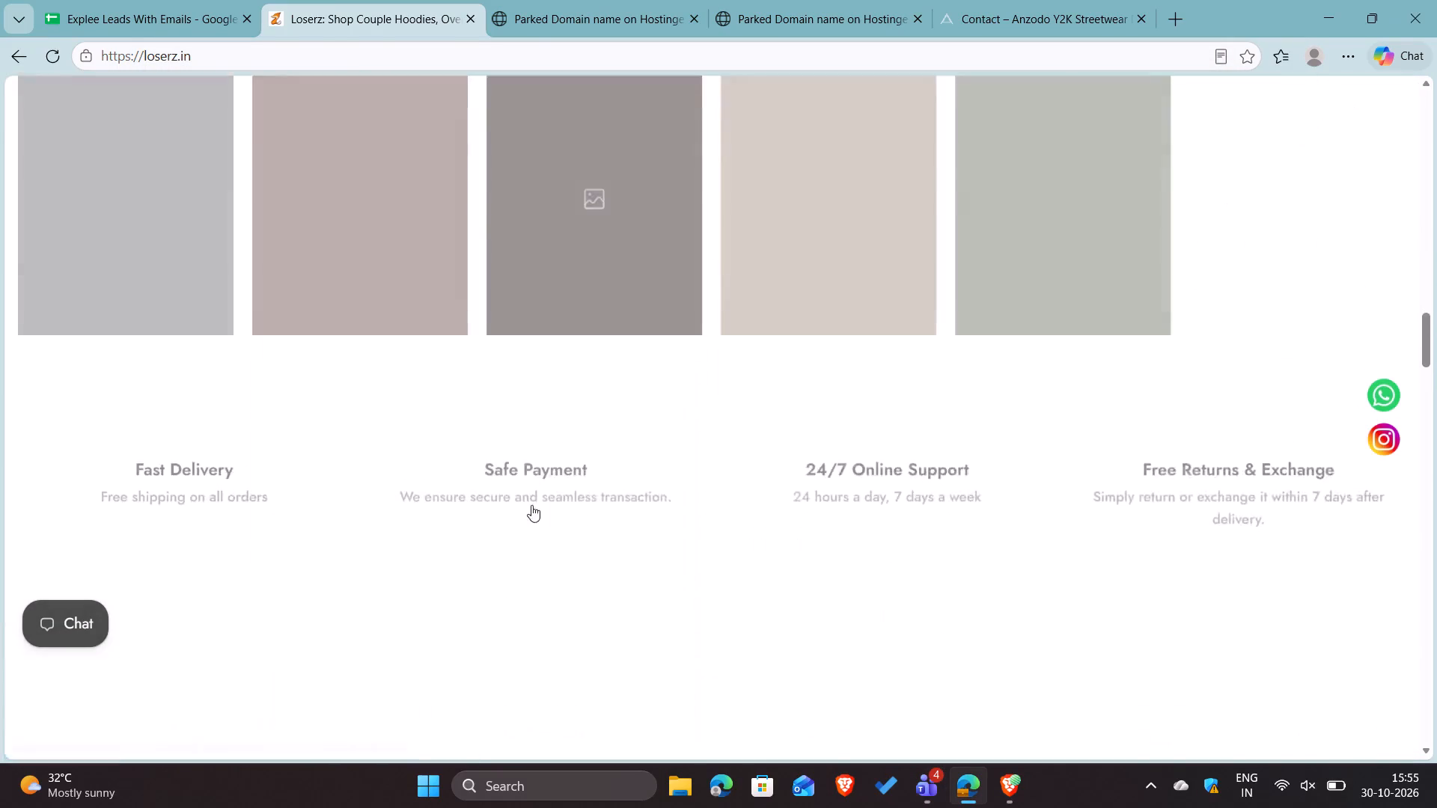
# Look through the Loserz home page for the company's email or contact number.
pyautogui.scroll(1, 531, 505)
pyautogui.scroll(-8, 531, 505)
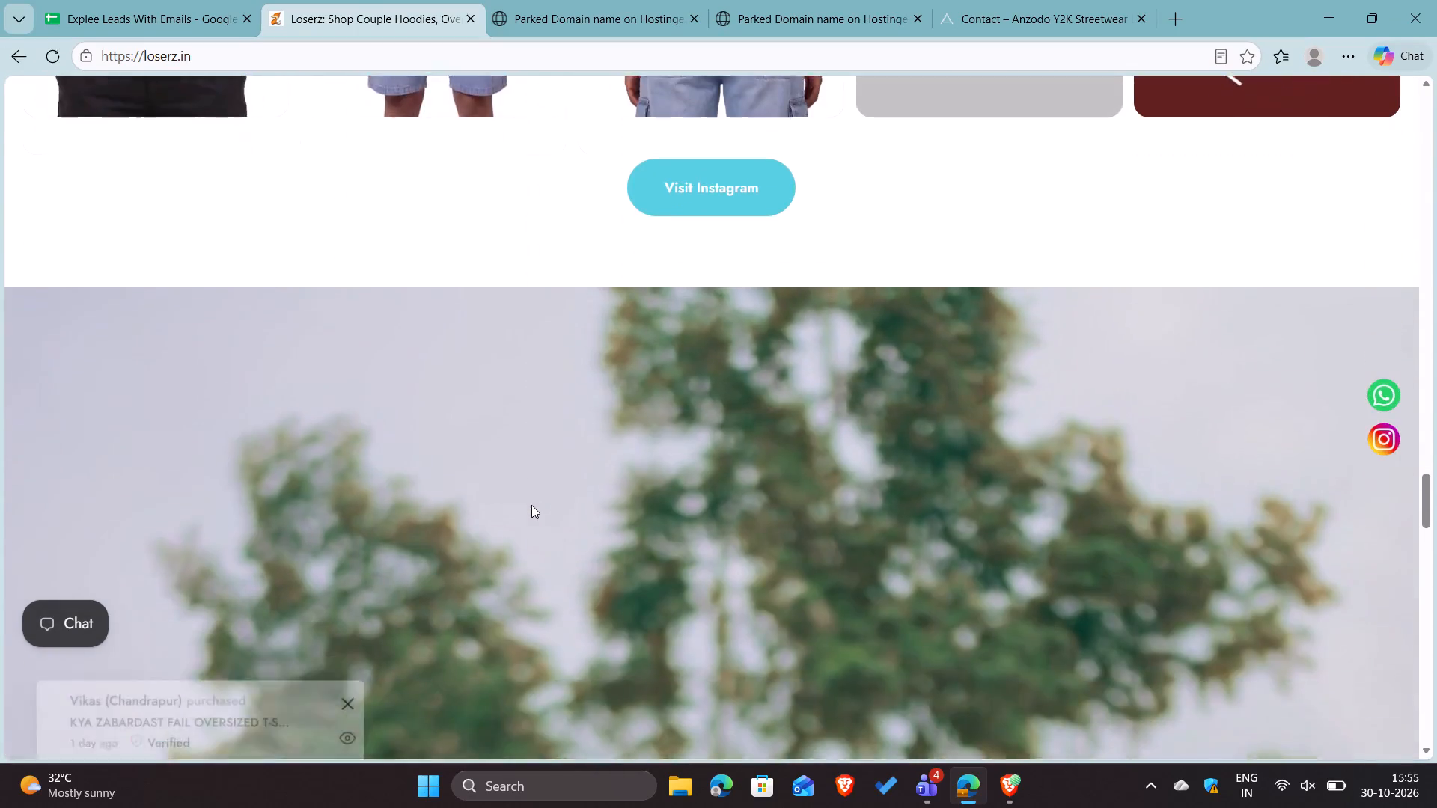
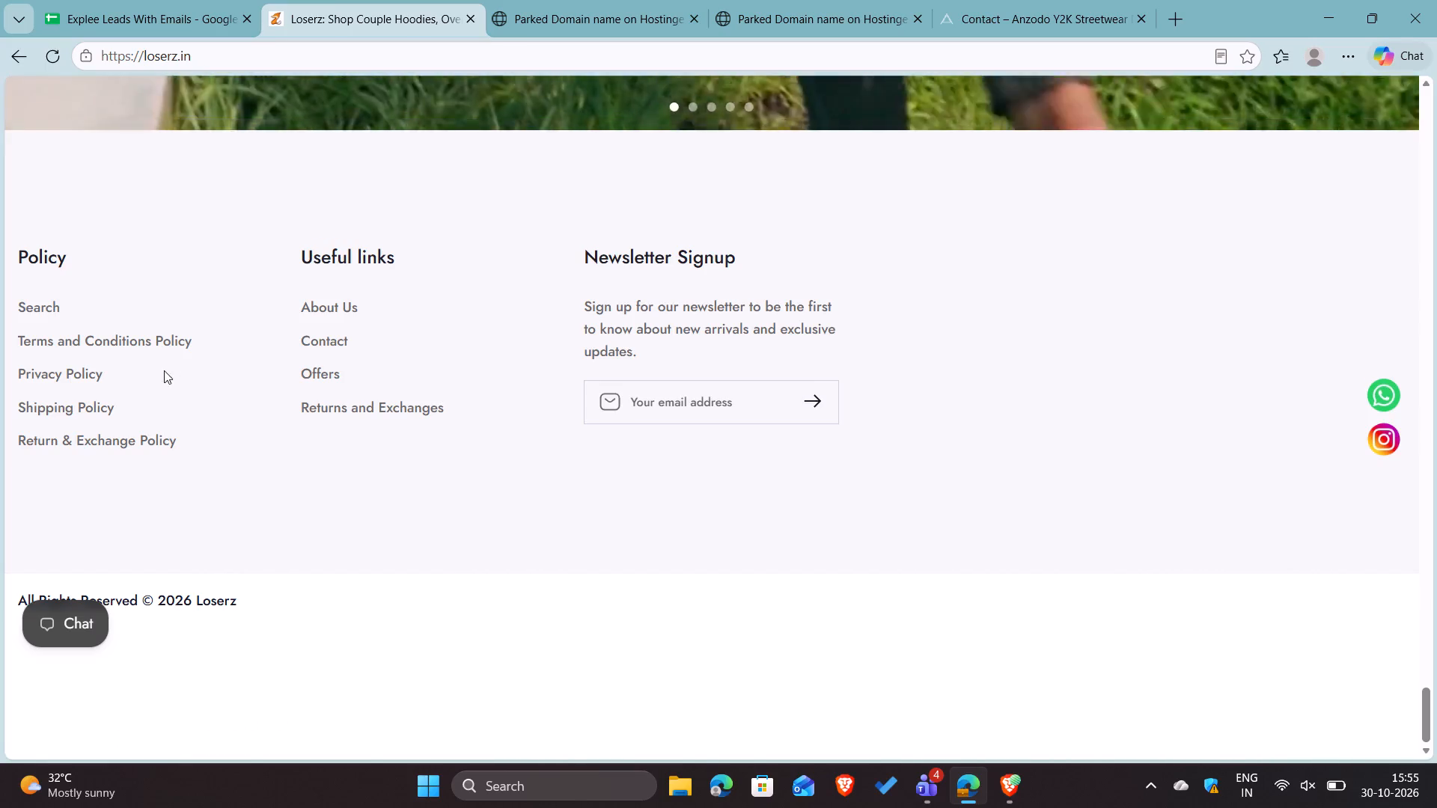
# Open the Loserz contact page and select the phone number listed under its contact information.
pyautogui.click(332, 344)
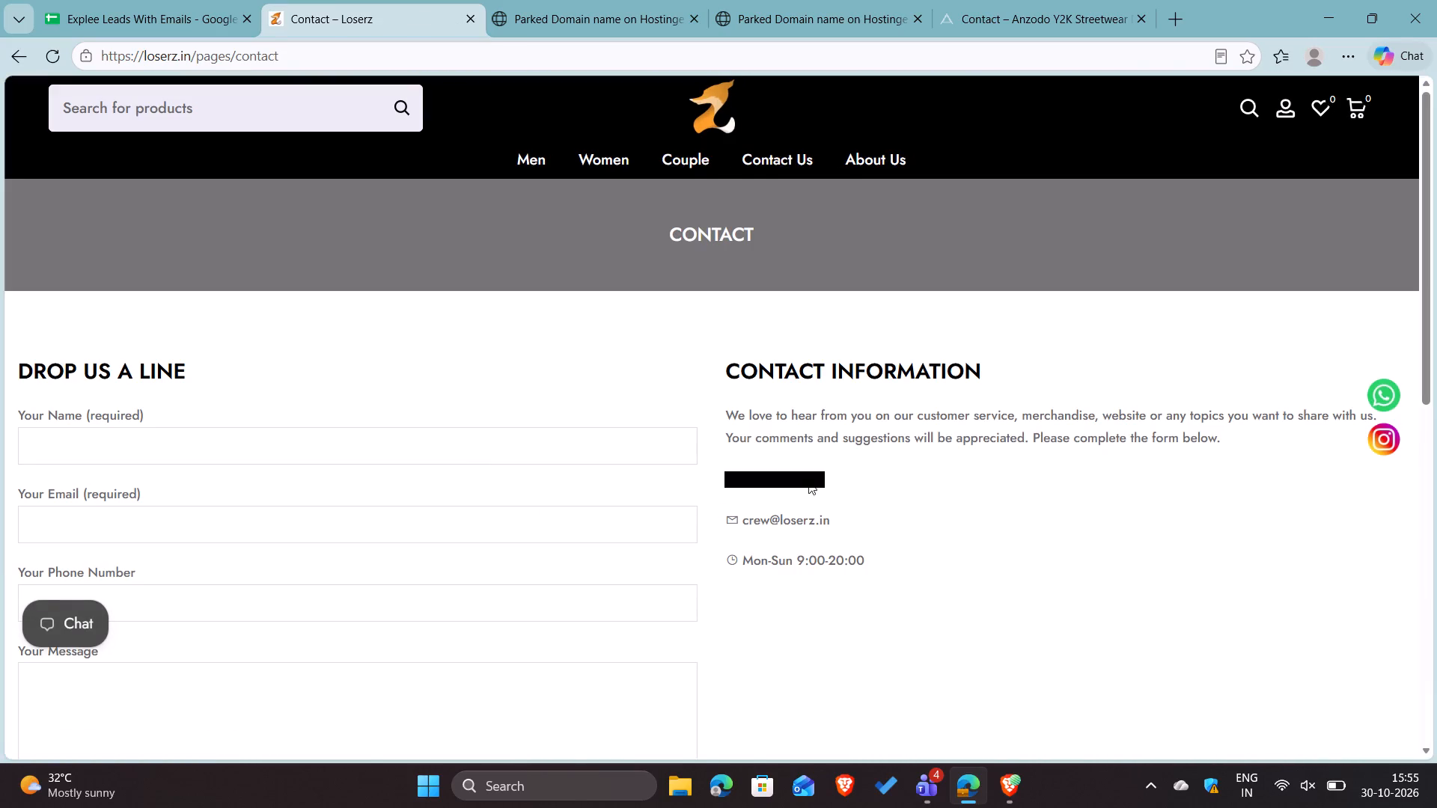
pyautogui.moveTo(836, 474); pyautogui.dragTo(827, 470)
pyautogui.moveTo(827, 470); pyautogui.dragTo(749, 477)
pyautogui.moveTo(749, 477); pyautogui.dragTo(759, 478)
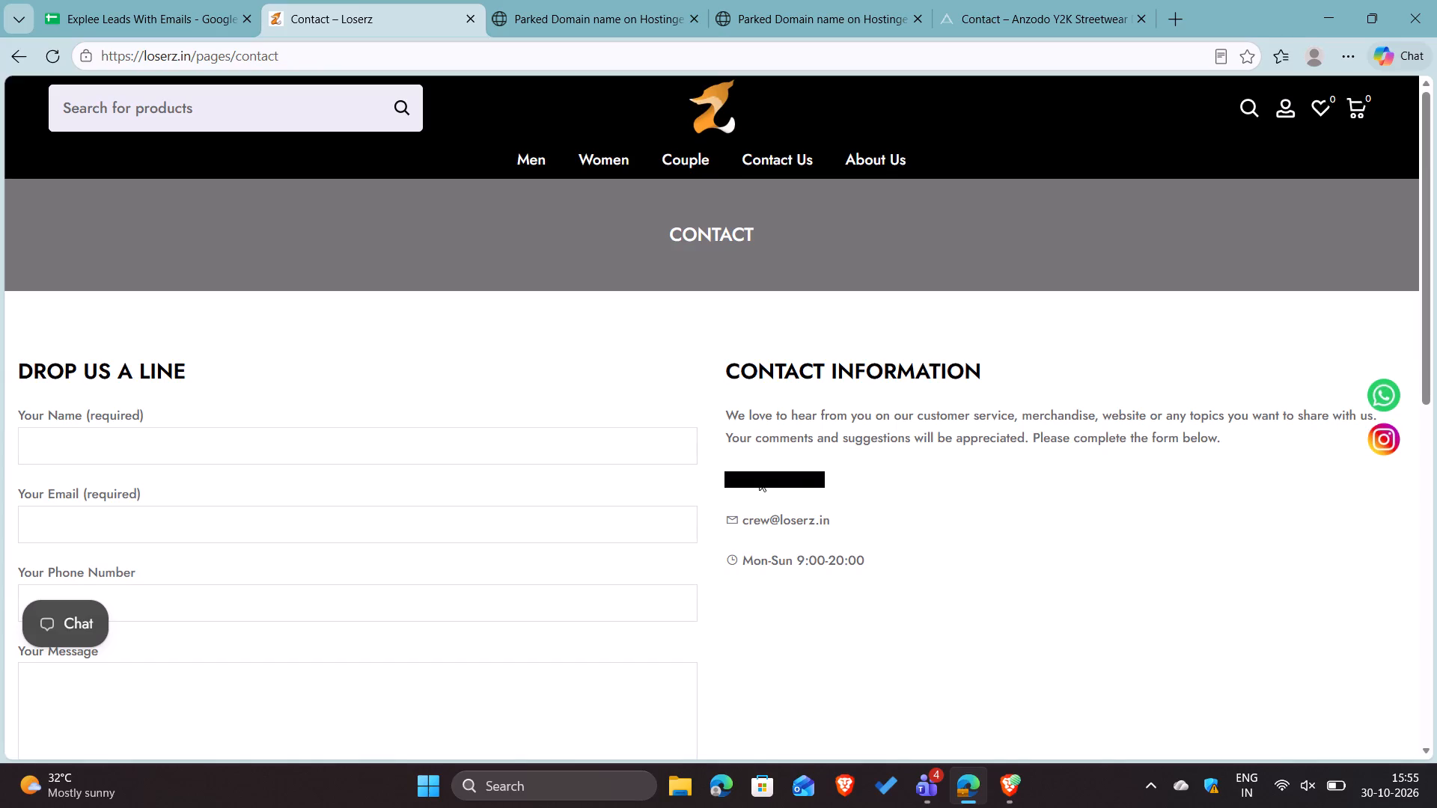
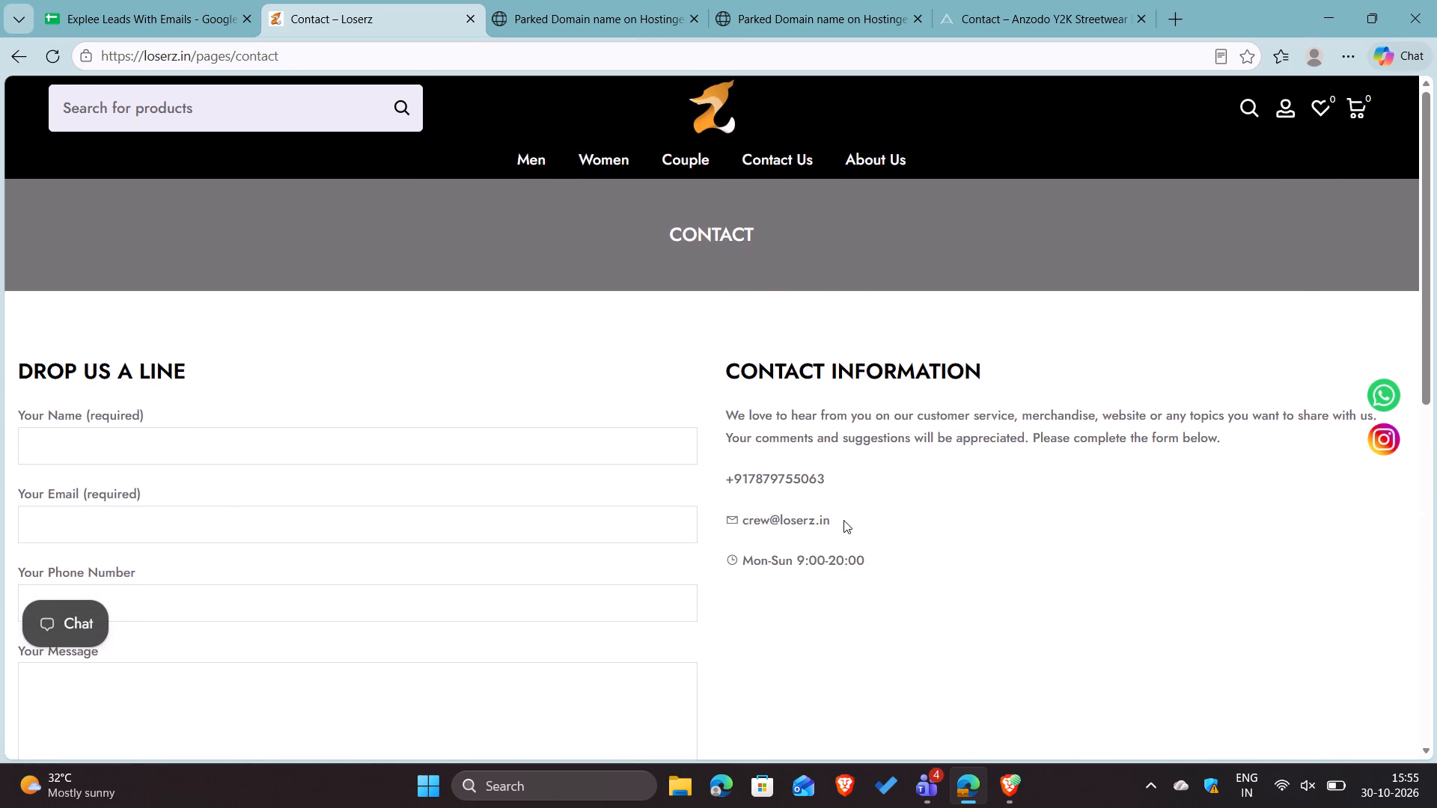
# Return to the Explee Leads With Emails sheet and locate the Emails and Contact Number cells in the Loserz row.
pyautogui.hotkey('alt', 'Tab')
pyautogui.hotkey('alt', 'Tab')
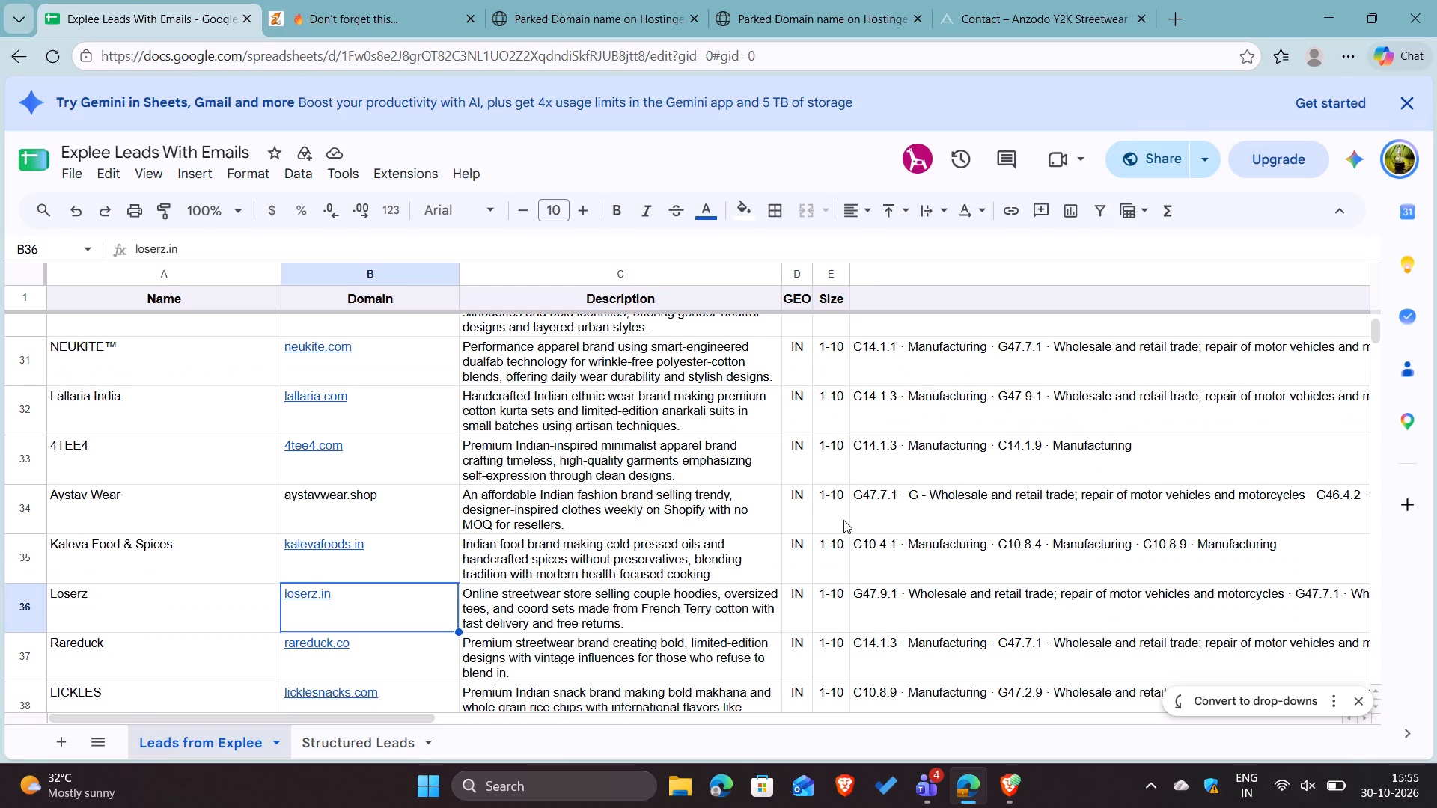
pyautogui.hscroll(-7, 863, 592)
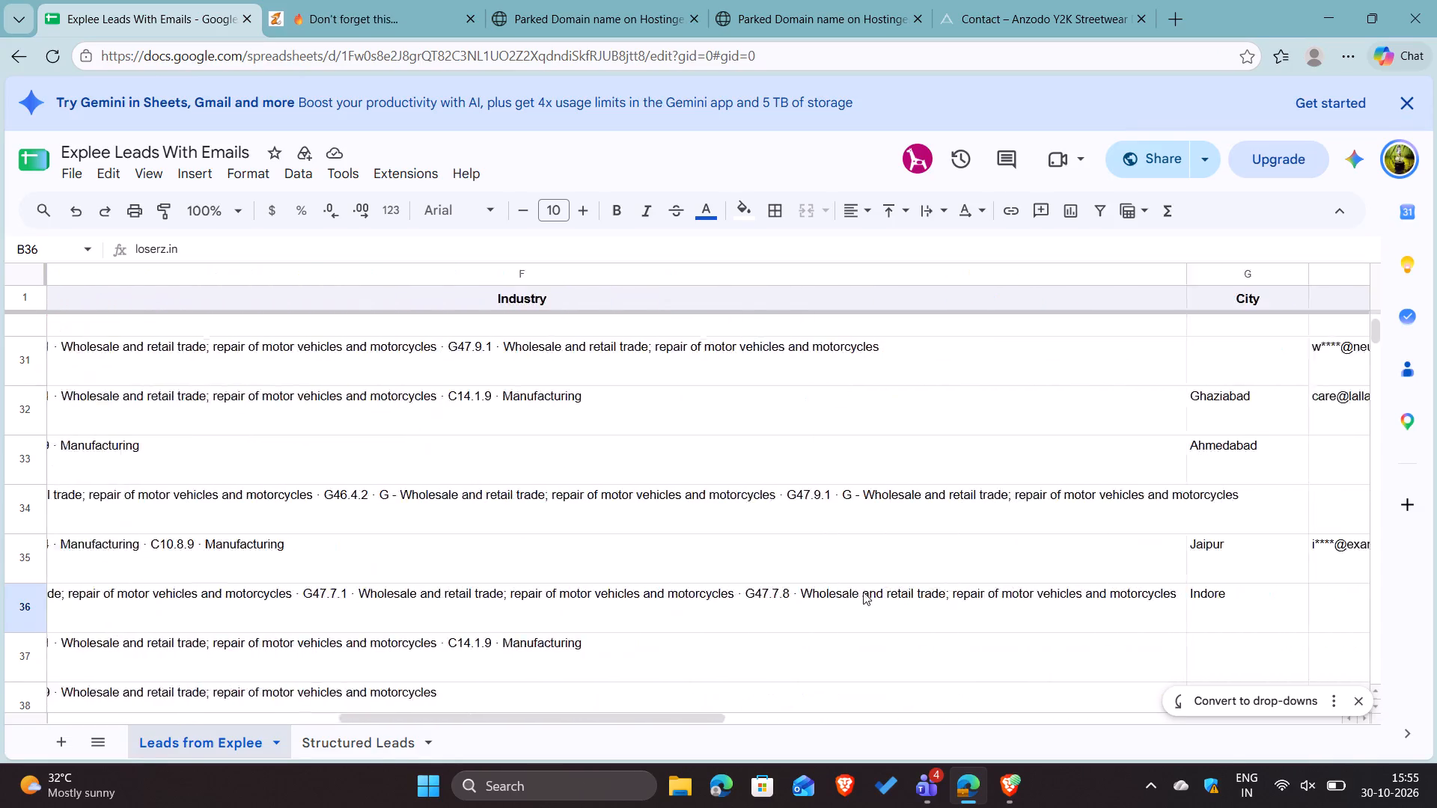
pyautogui.hscroll(-2, 863, 592)
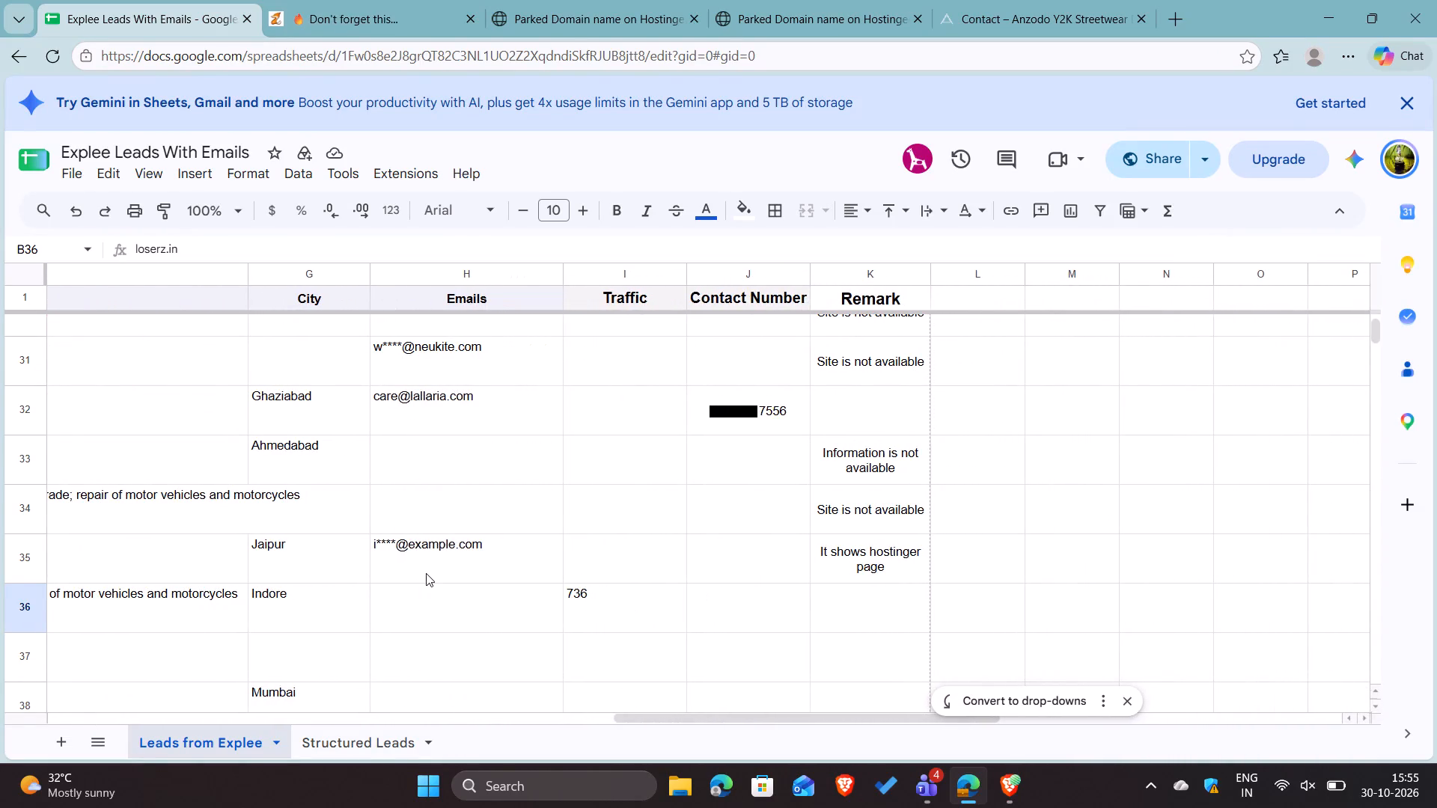
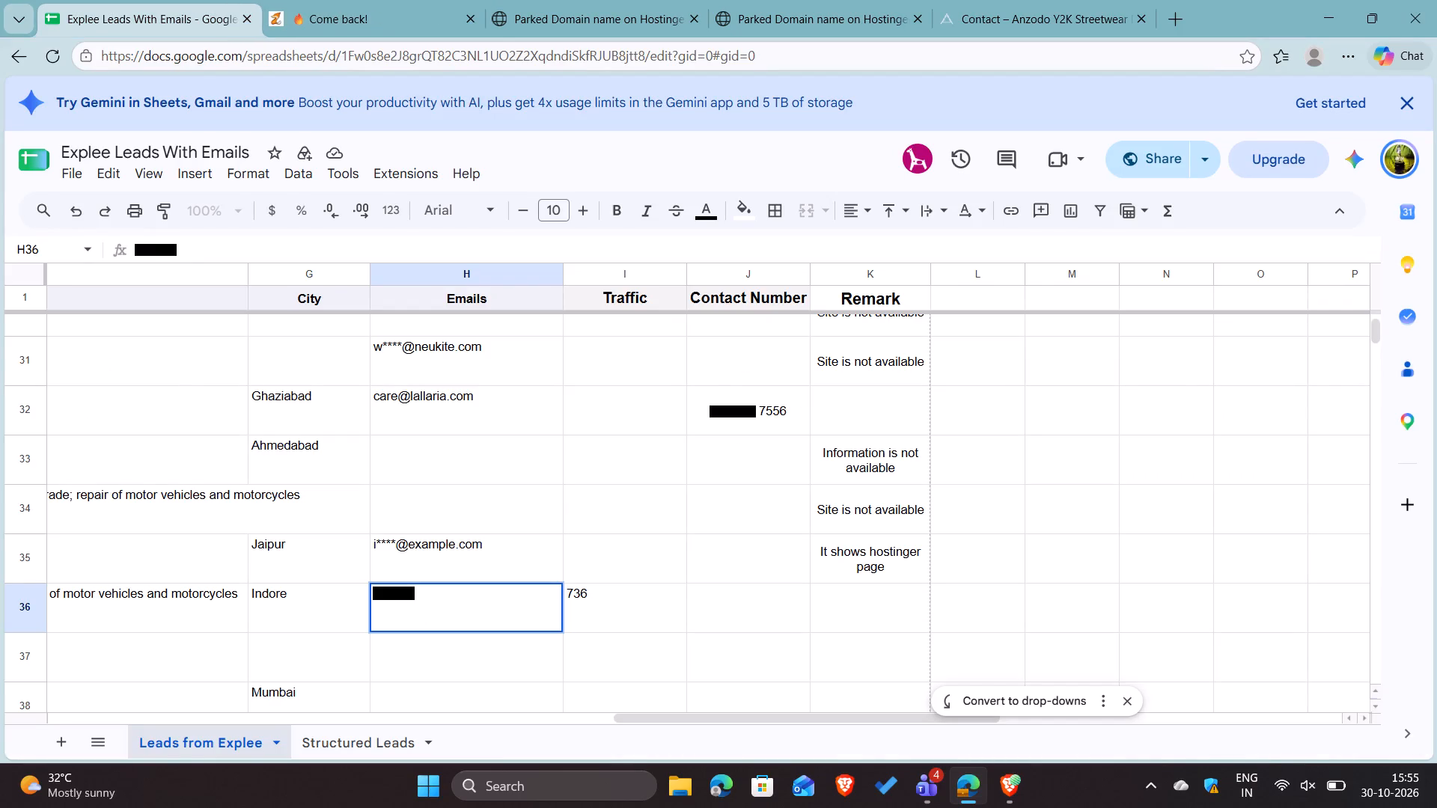
# Finish entering the company email from the Loserz contact page in the Emails cell of row 36, checking it against the page.
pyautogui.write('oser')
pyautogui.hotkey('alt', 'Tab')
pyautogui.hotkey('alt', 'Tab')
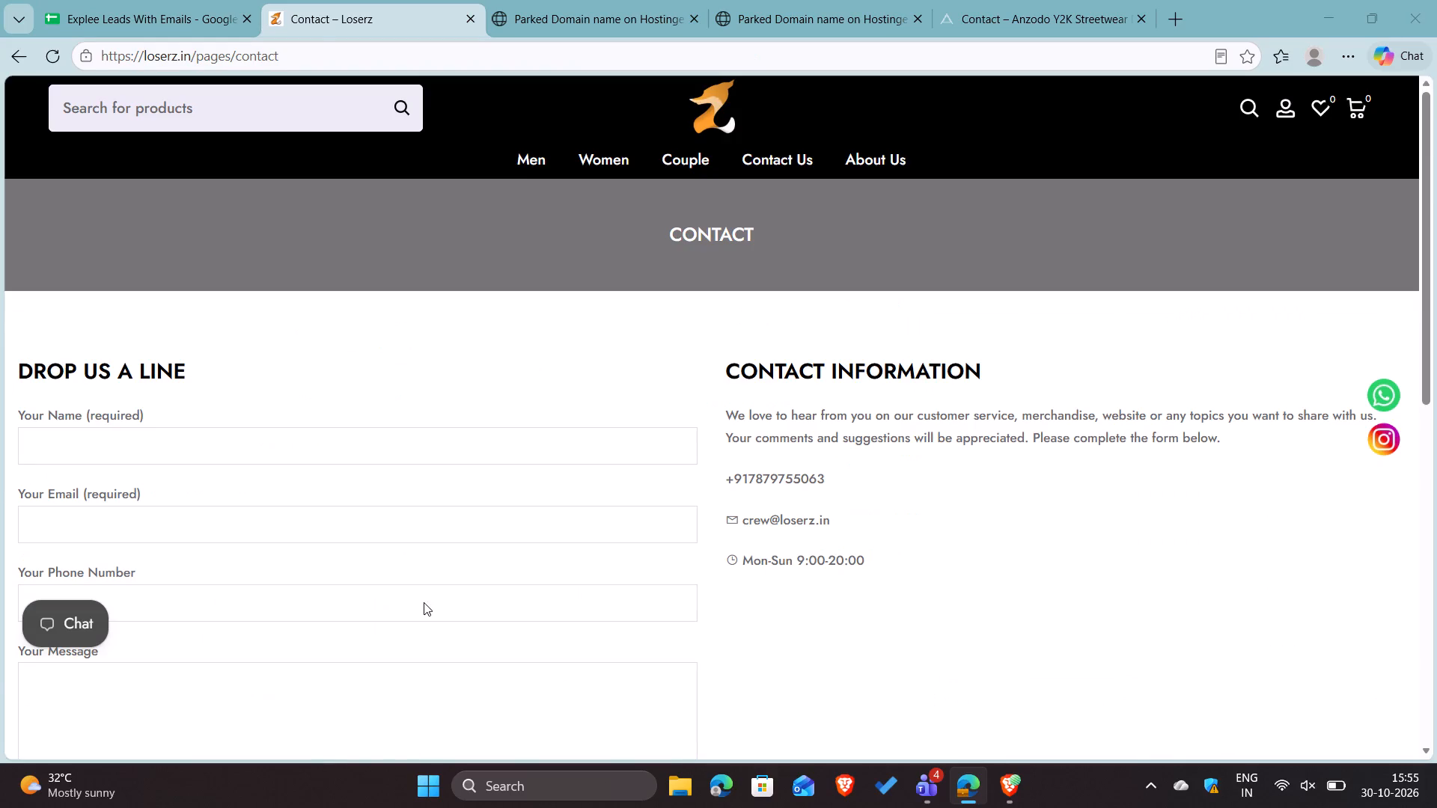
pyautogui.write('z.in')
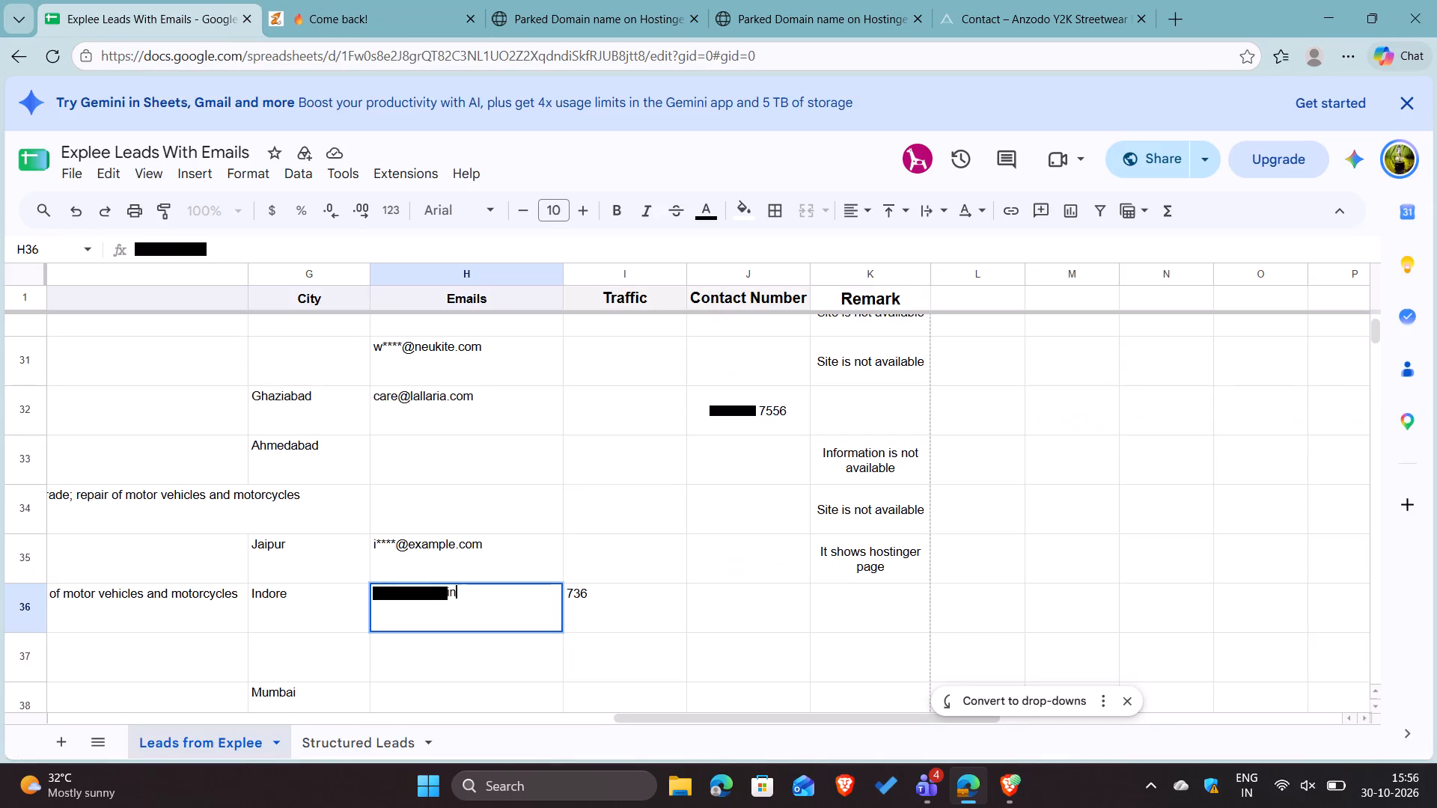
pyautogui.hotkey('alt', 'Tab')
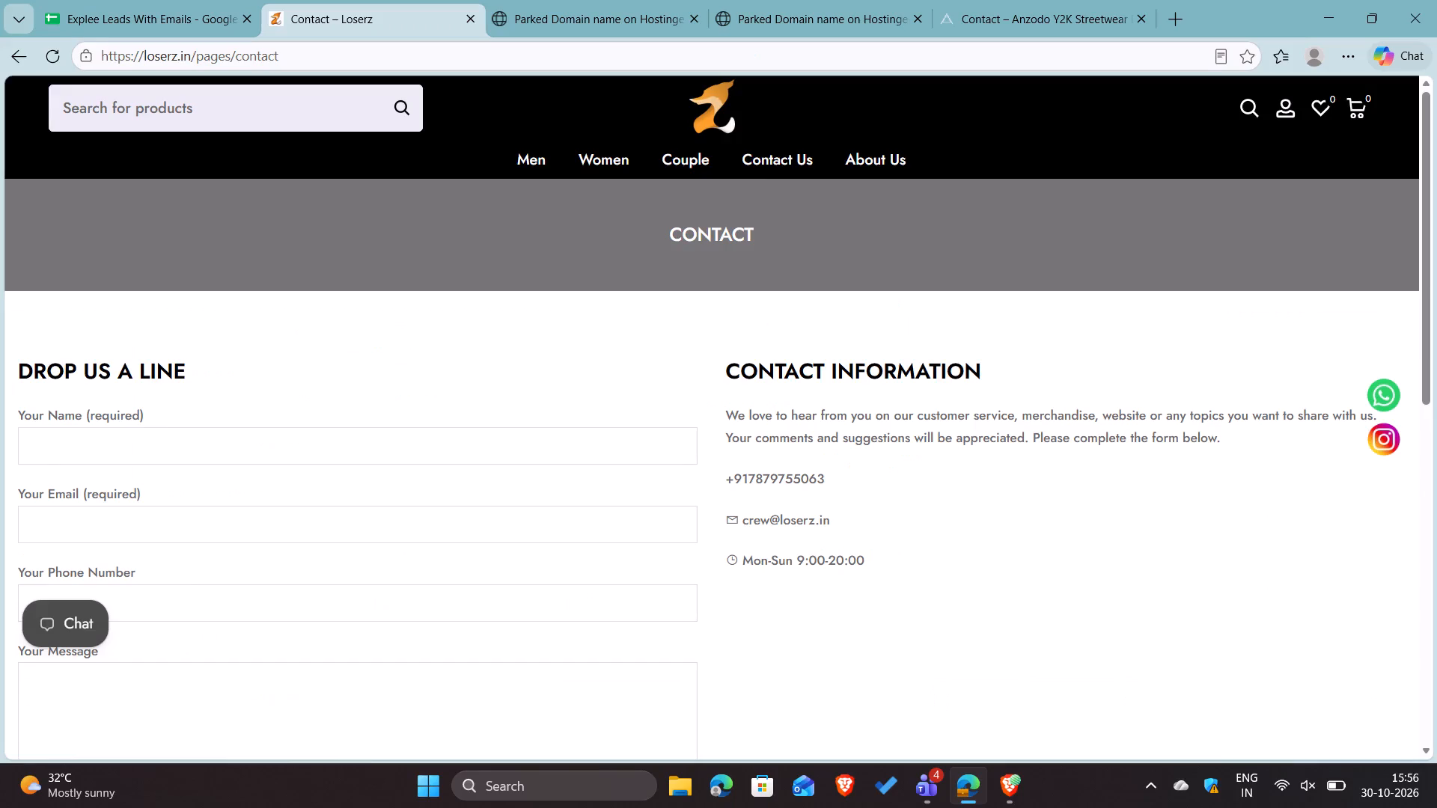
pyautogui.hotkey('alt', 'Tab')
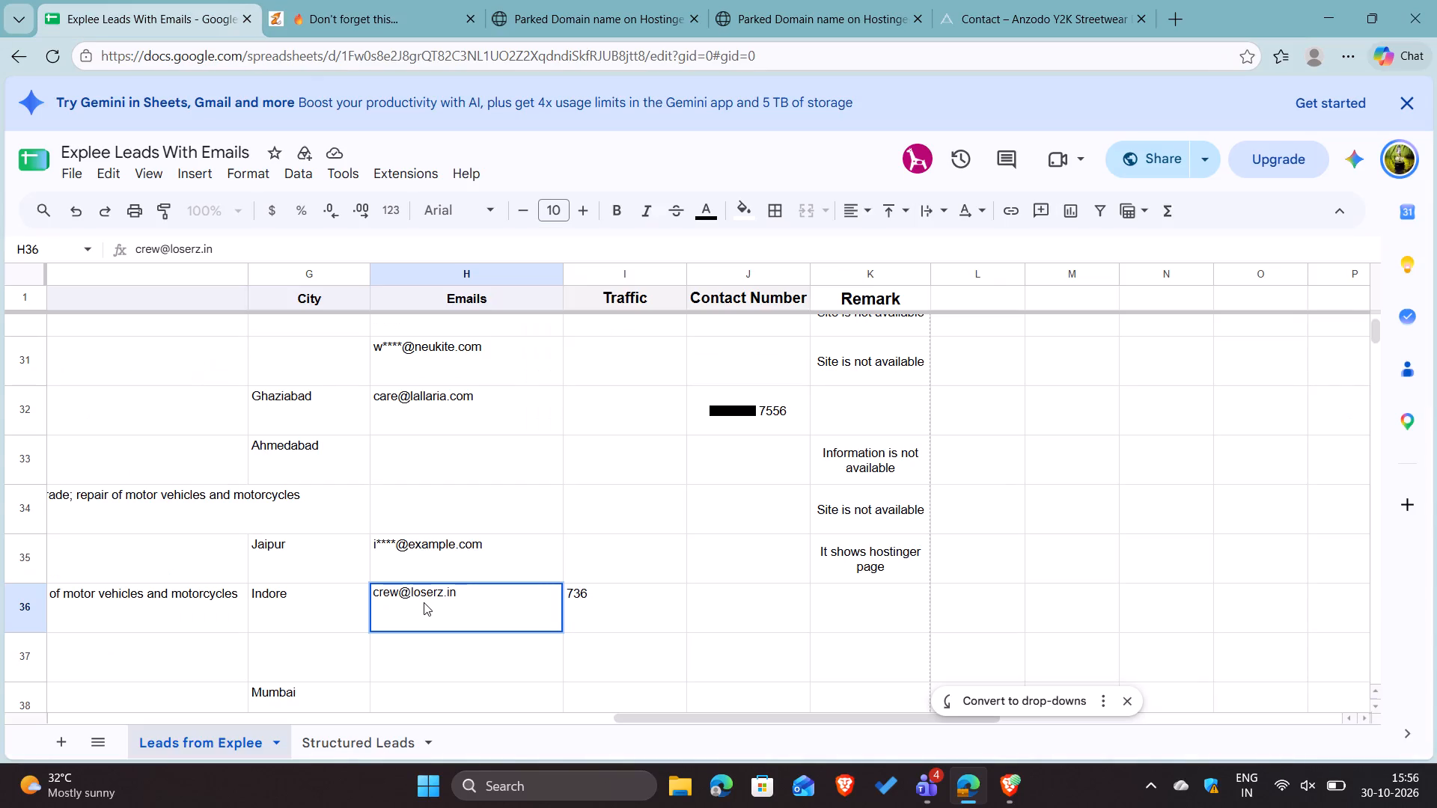
# Enter the phone number from the Loserz contact page, without the country code, in row 36's Contact Number cell.
pyautogui.click(733, 597)
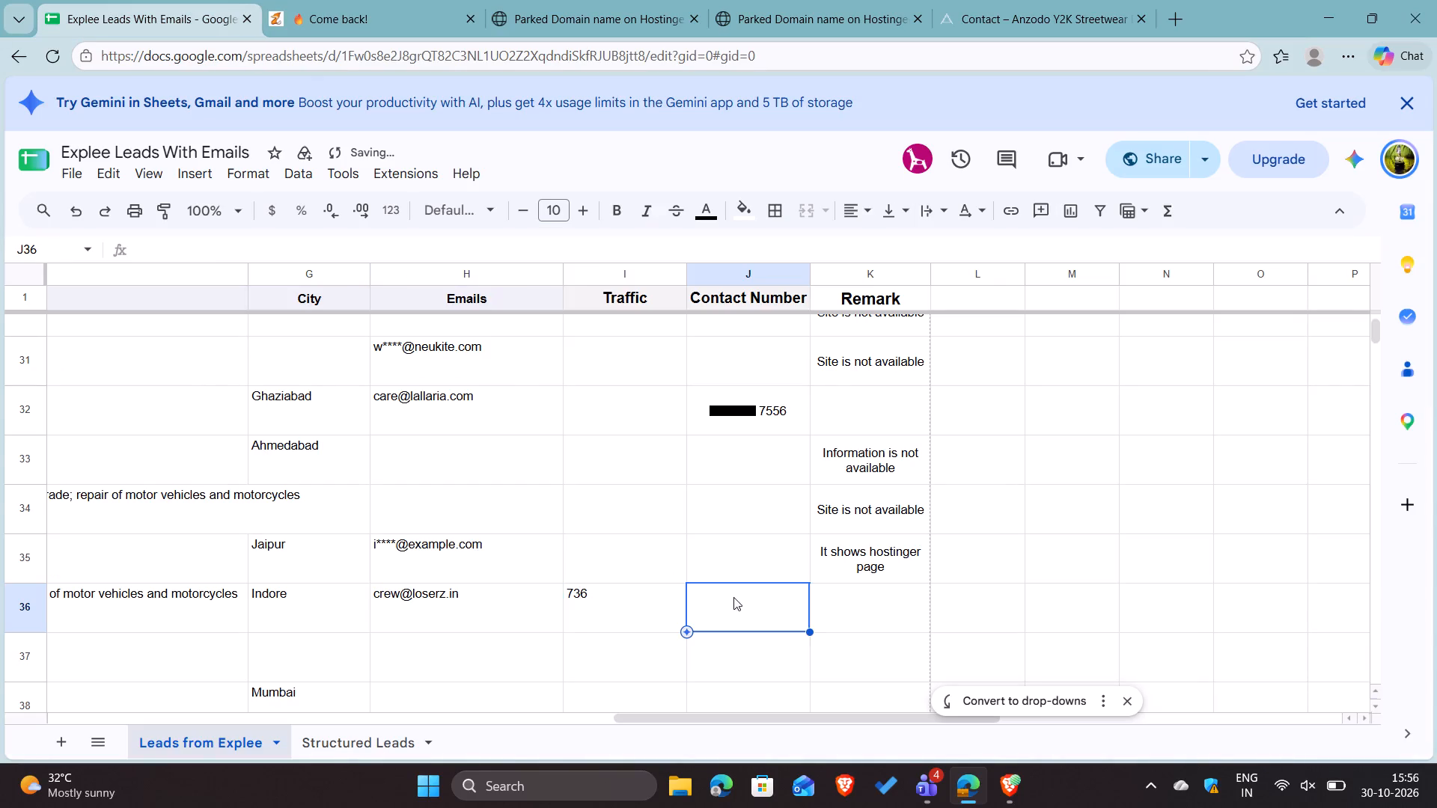
pyautogui.hotkey('alt', 'Tab')
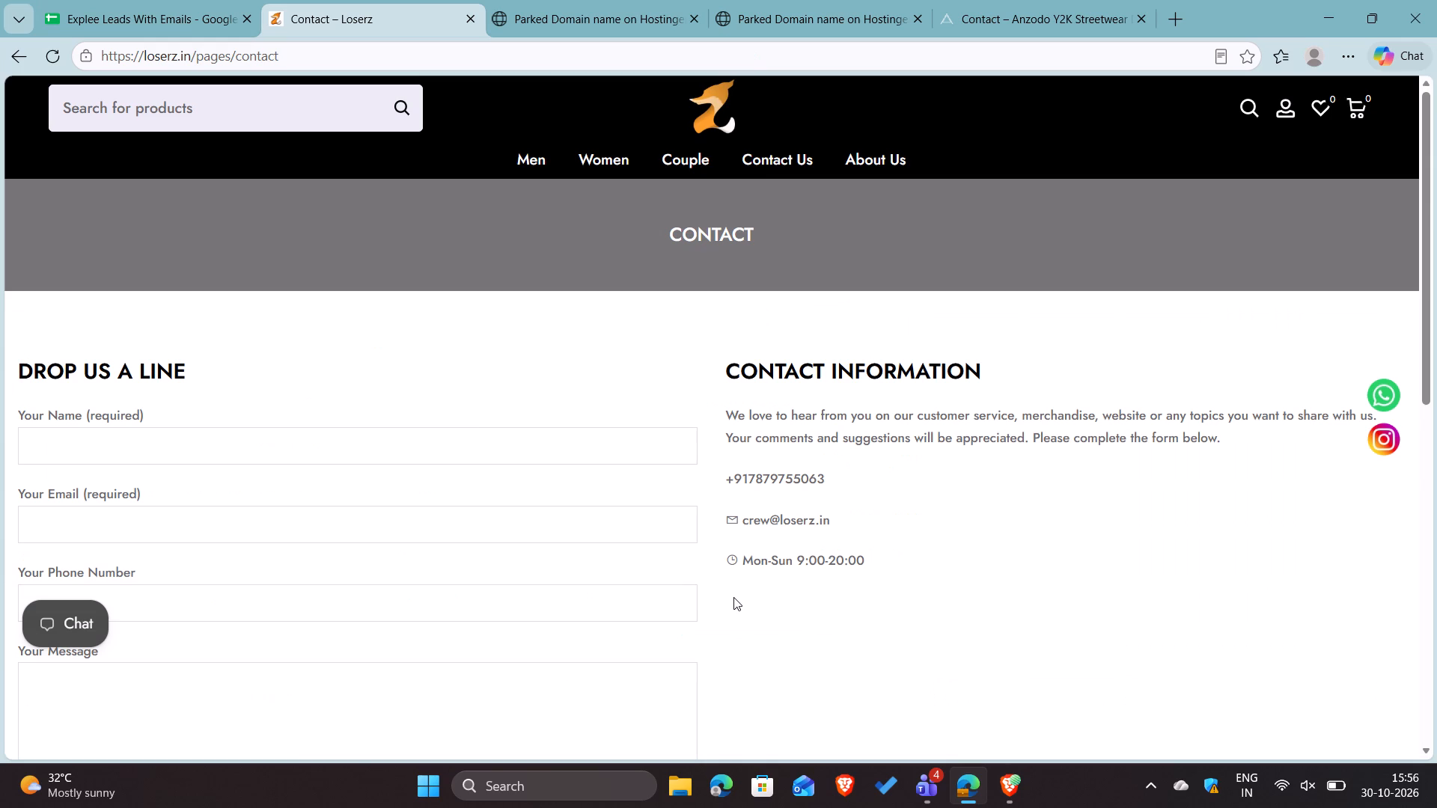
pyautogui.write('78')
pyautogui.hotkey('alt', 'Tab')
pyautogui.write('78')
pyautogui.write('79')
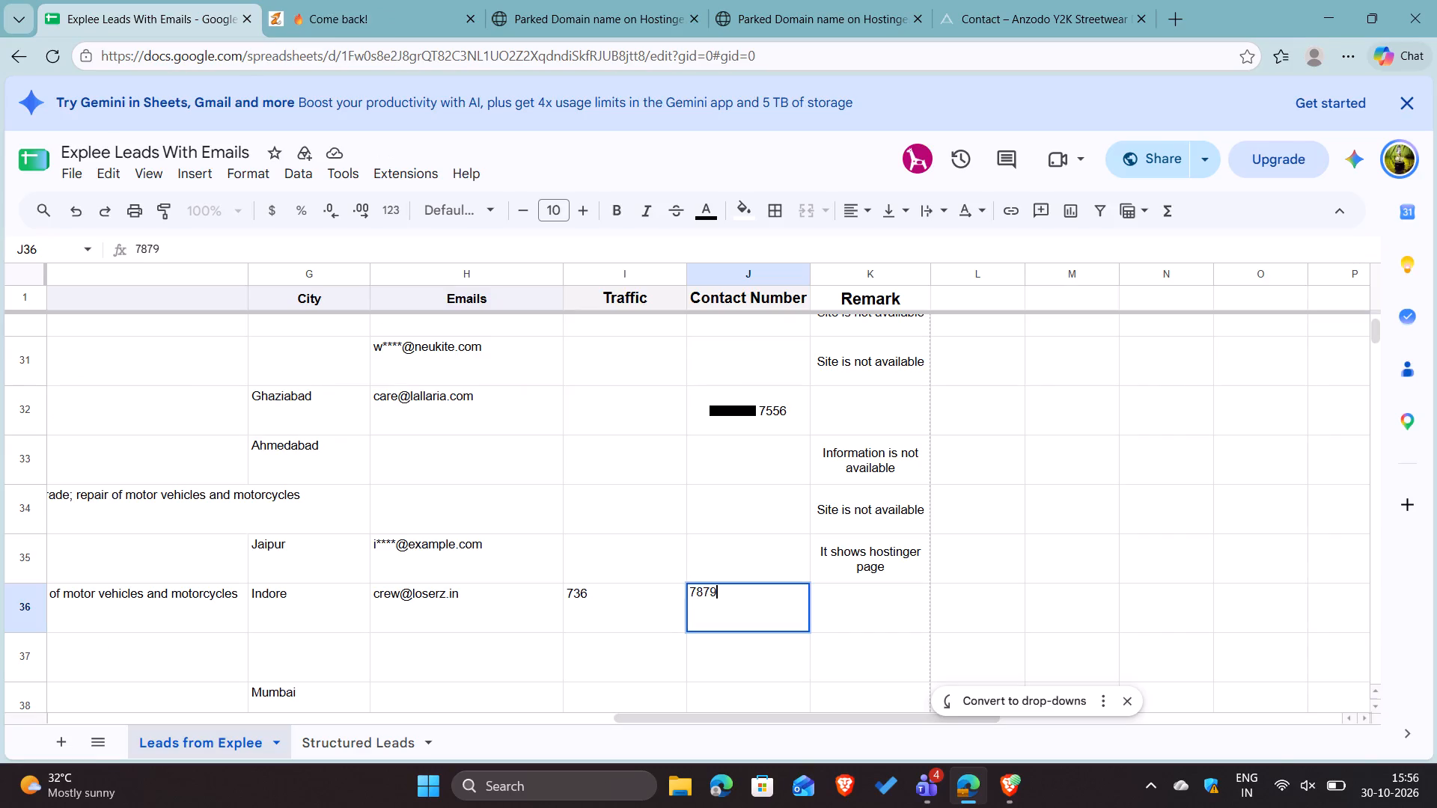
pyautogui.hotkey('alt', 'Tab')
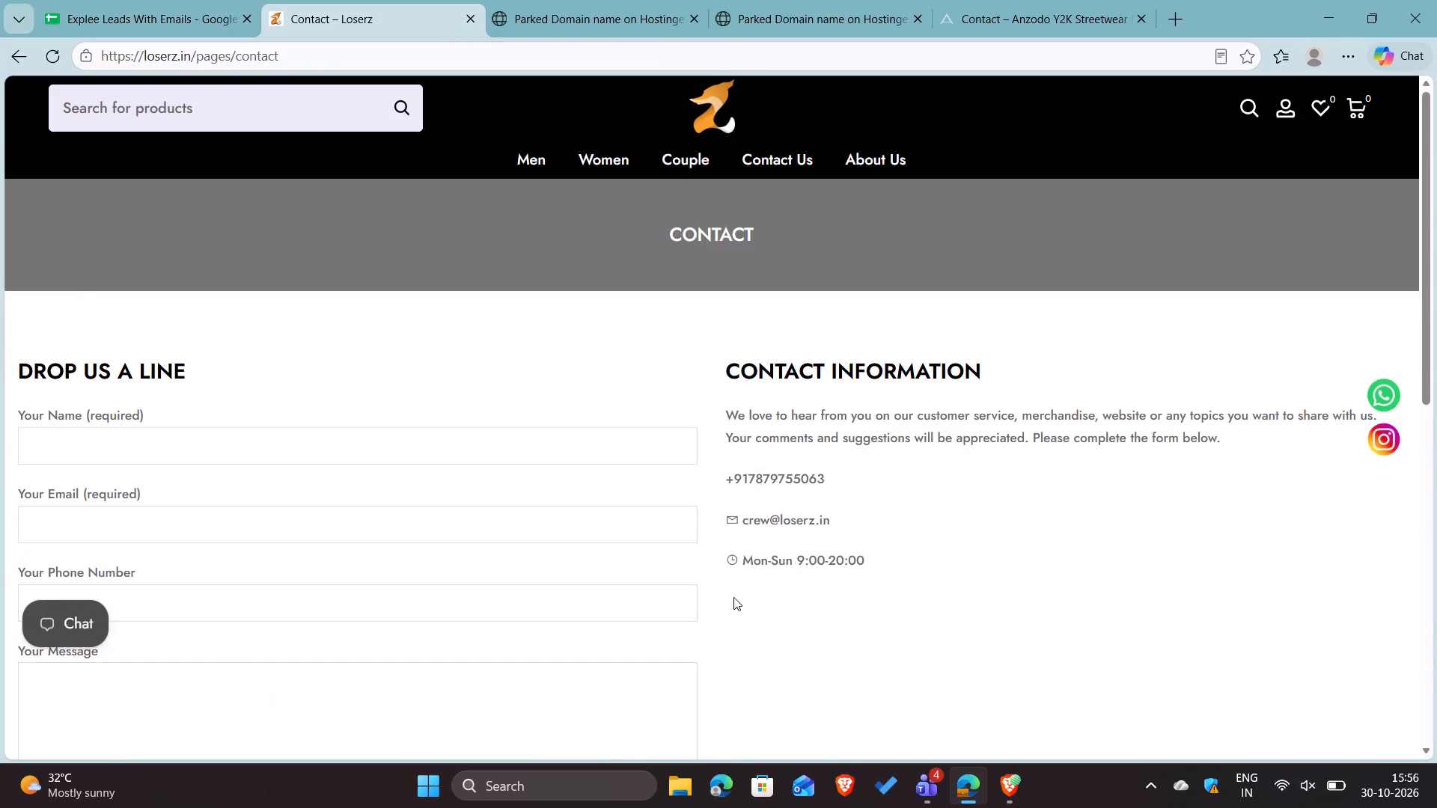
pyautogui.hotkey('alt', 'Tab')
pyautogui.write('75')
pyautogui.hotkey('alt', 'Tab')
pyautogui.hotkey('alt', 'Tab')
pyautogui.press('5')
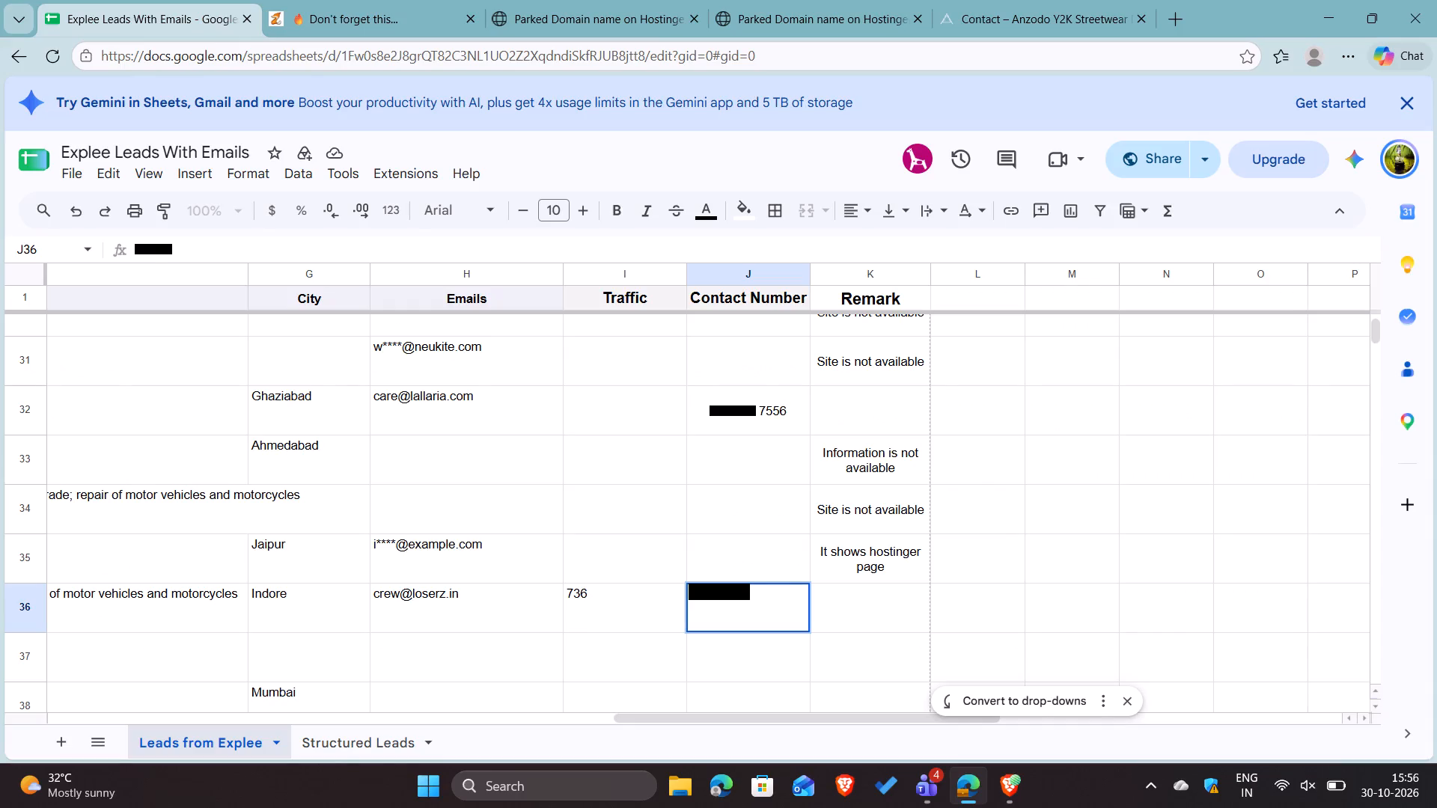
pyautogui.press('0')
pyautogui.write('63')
# Compare the entered contact number with the one on the Loserz contact page and commit the row 36 entry.
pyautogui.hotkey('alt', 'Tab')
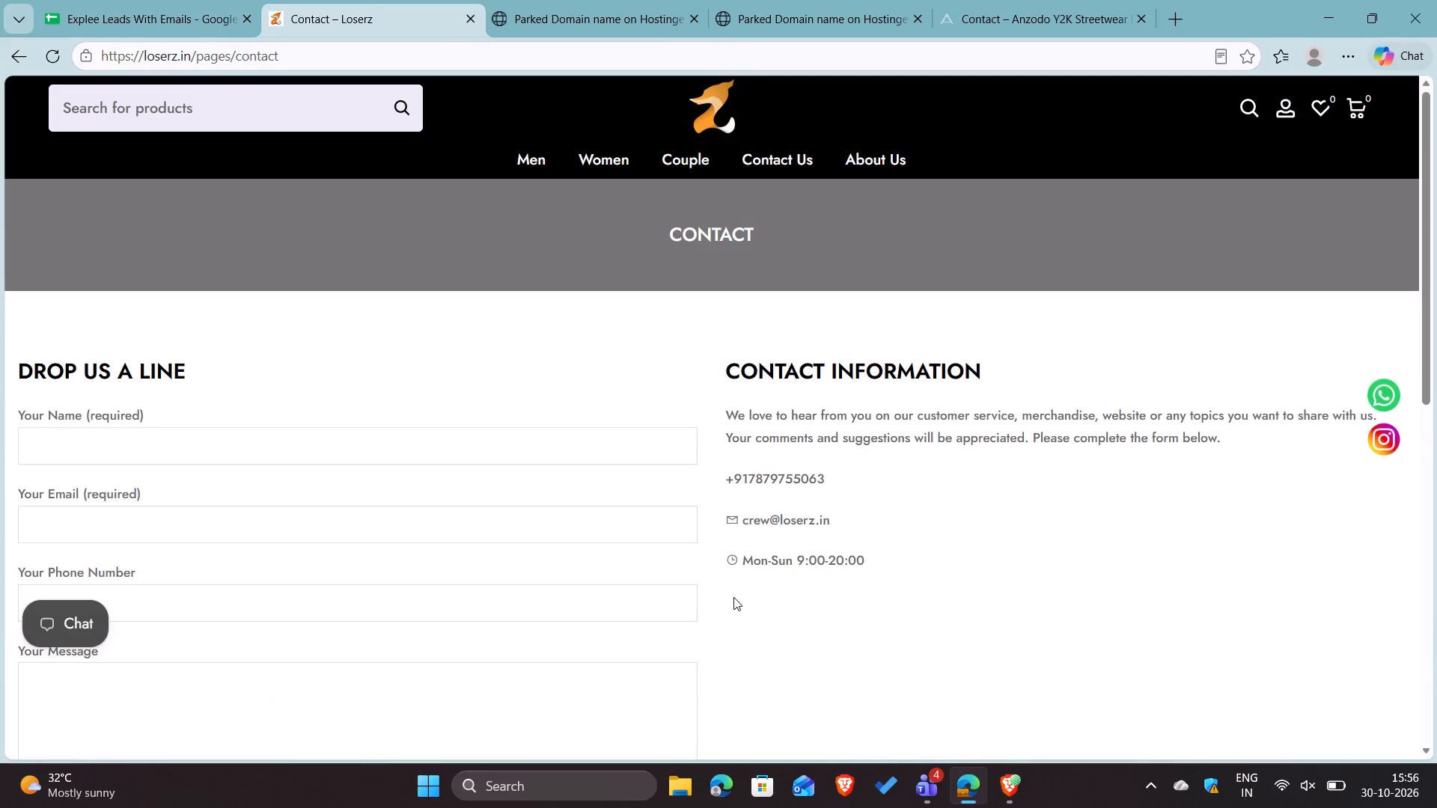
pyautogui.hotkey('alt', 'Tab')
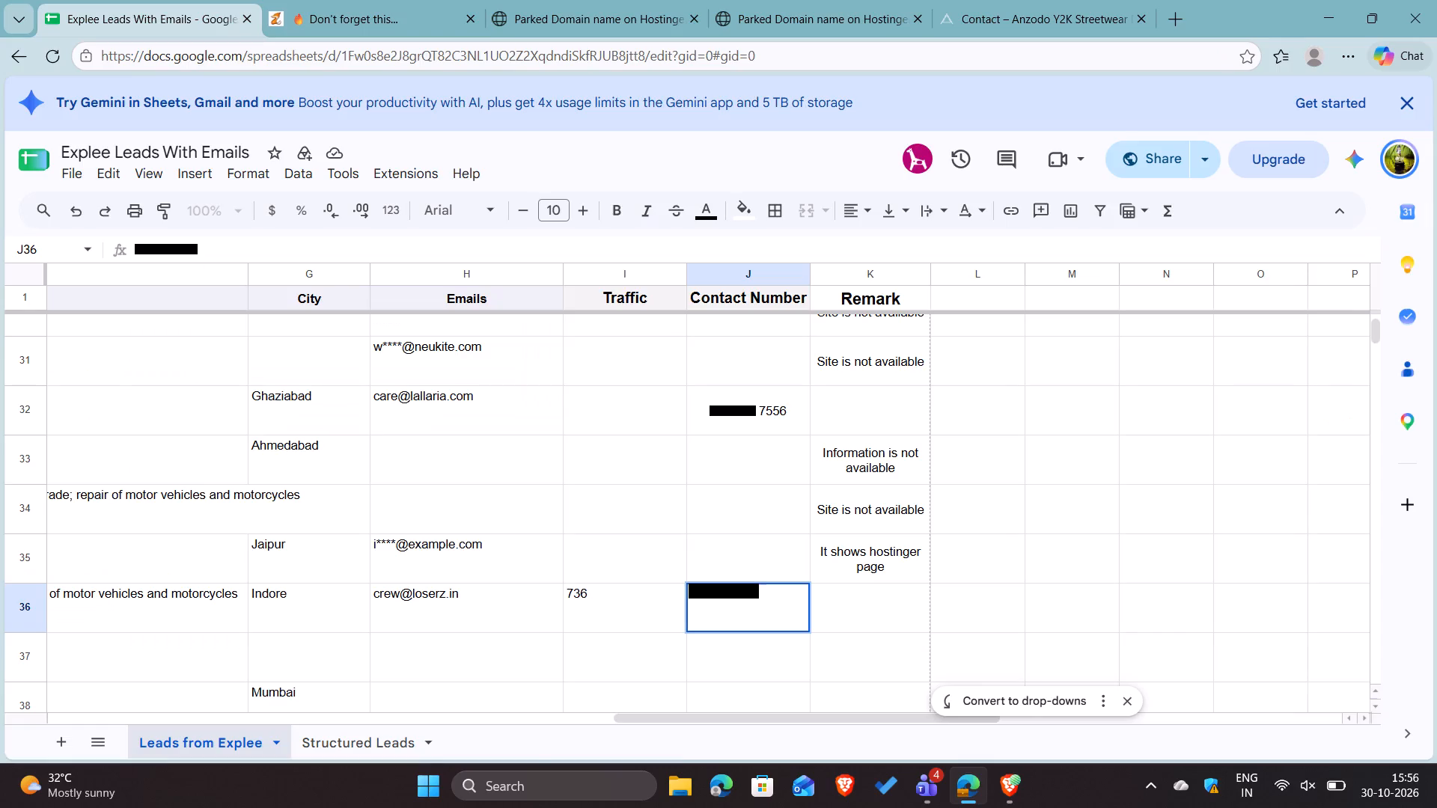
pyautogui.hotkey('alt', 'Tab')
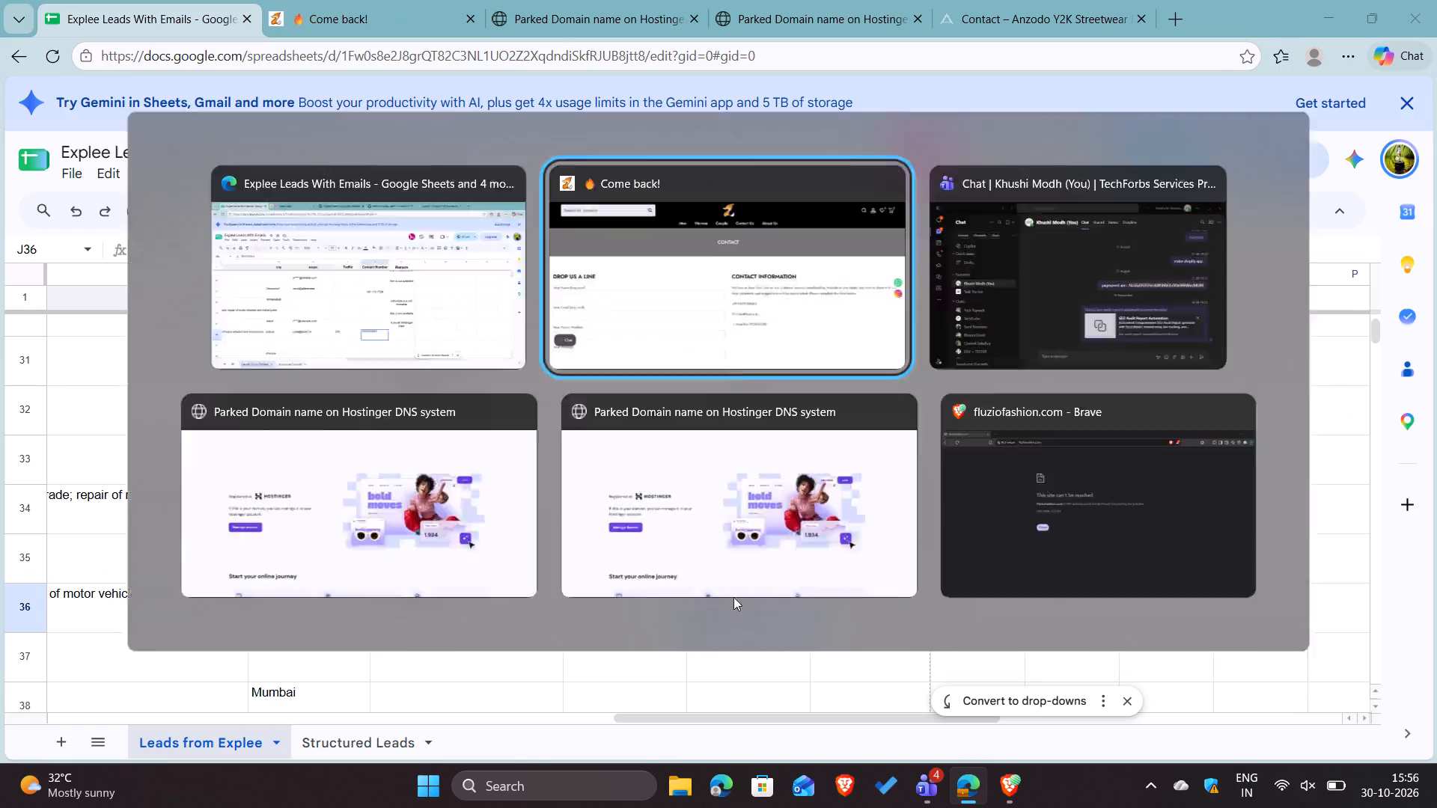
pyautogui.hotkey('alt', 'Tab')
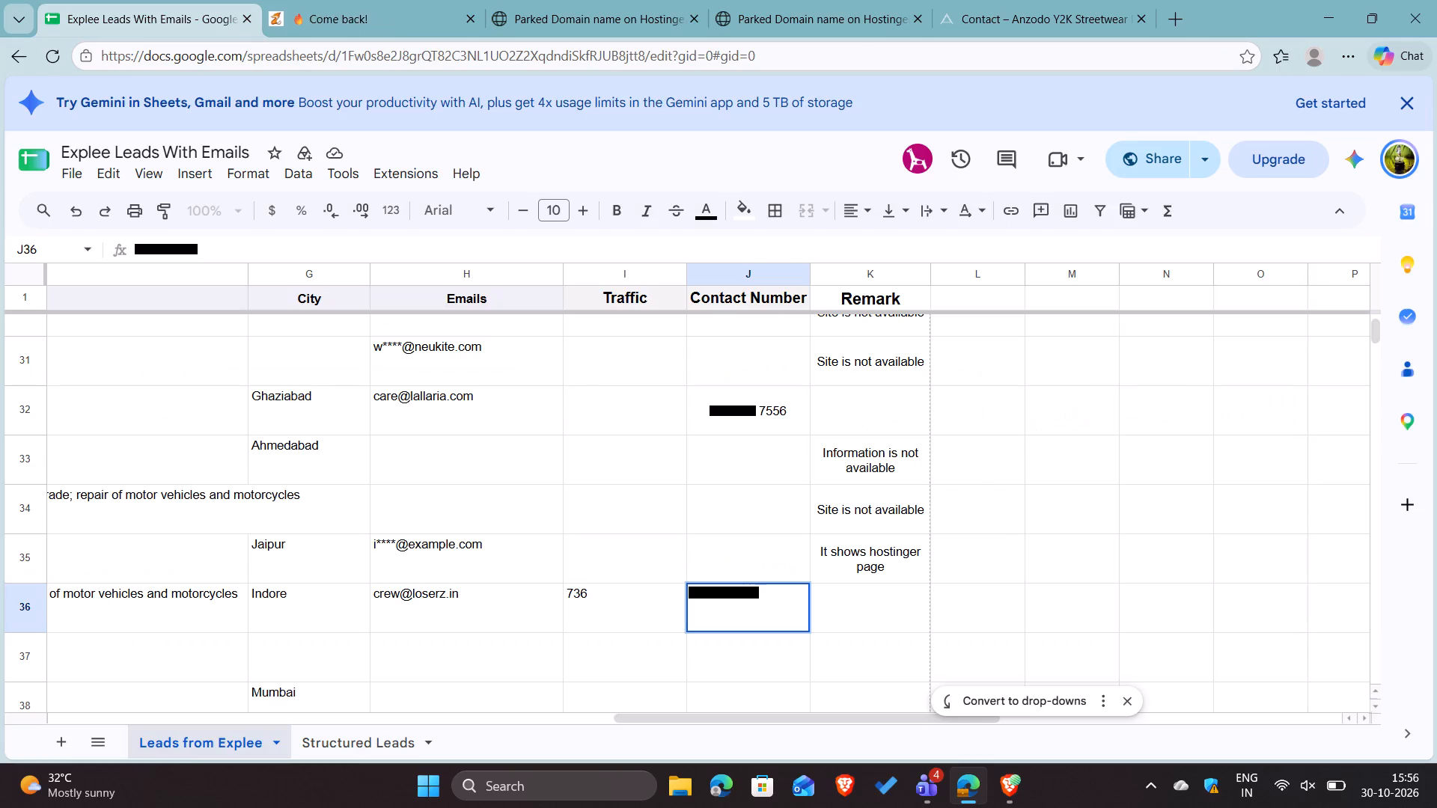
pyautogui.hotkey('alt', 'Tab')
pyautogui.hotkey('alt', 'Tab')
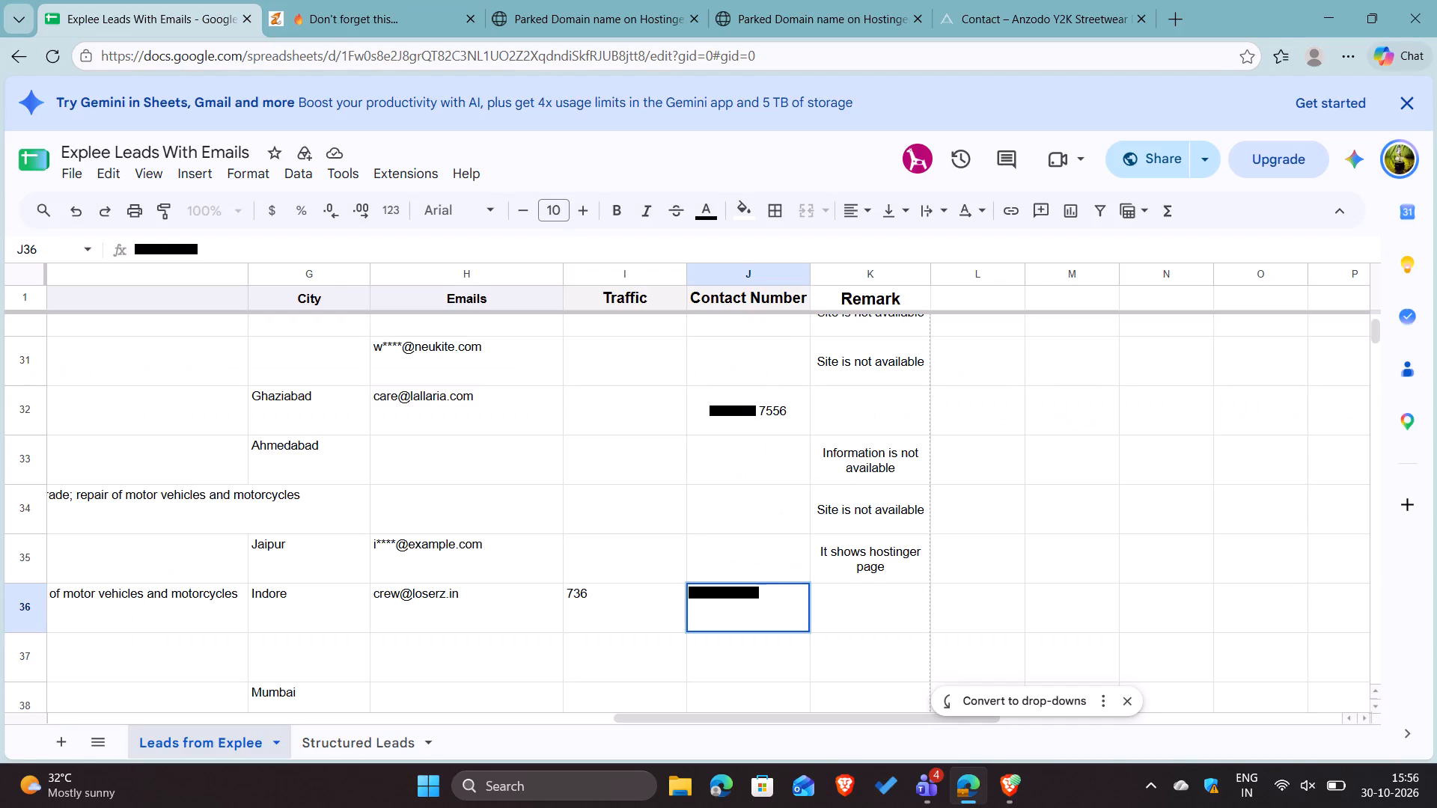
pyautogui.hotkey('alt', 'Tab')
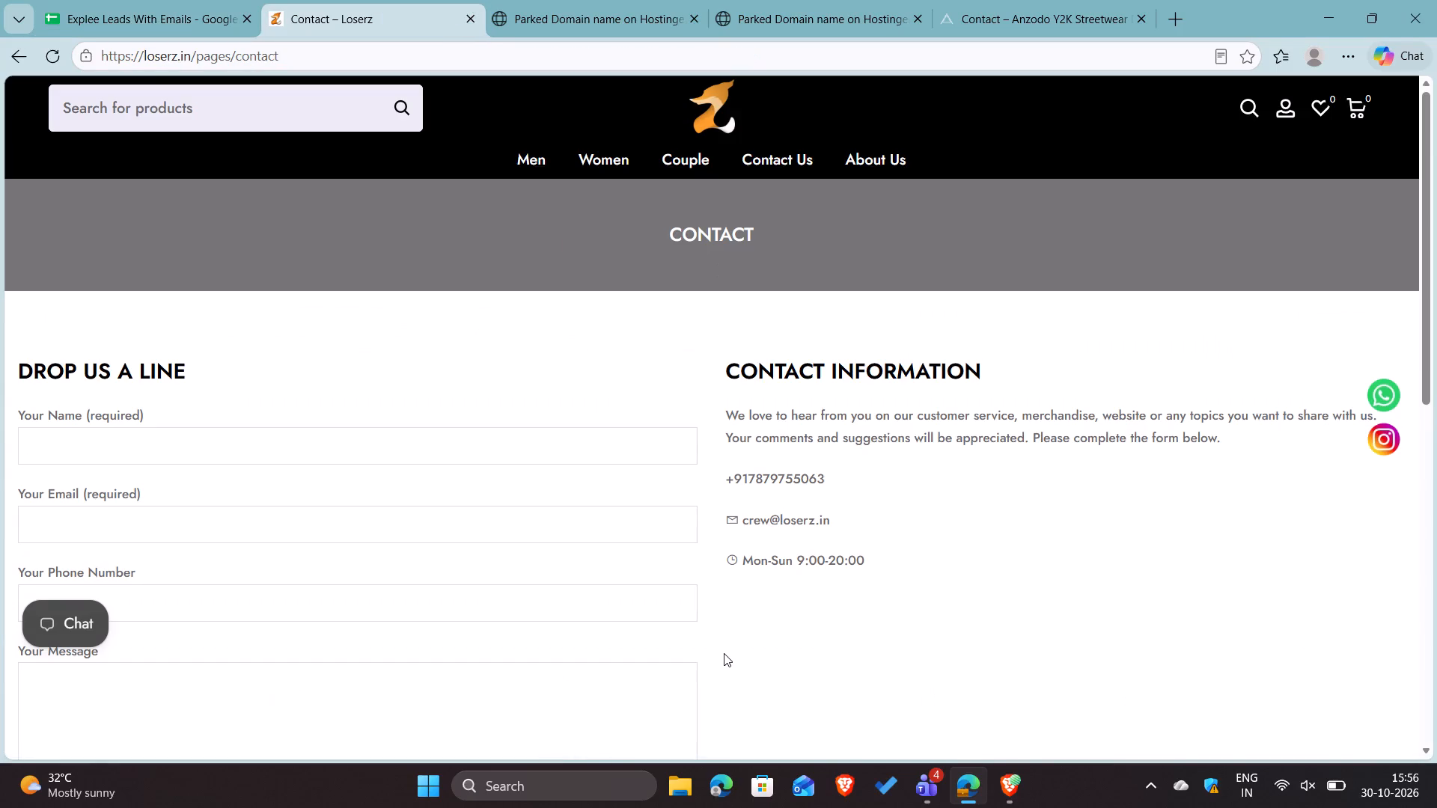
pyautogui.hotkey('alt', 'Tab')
pyautogui.click(724, 653)
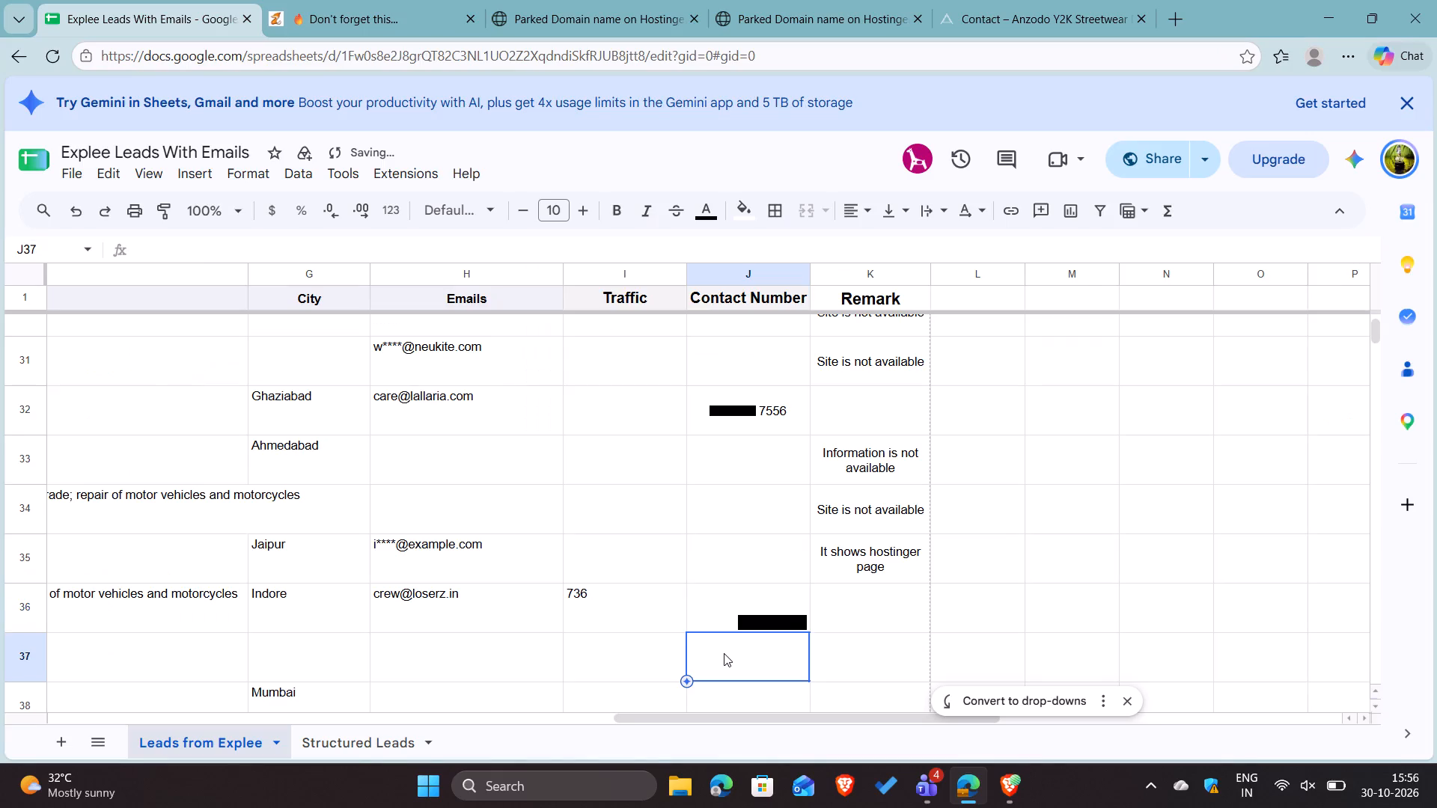
# Open the rareduck.co website from the Domain cell in the Rareduck row.
pyautogui.hscroll(11, 724, 653)
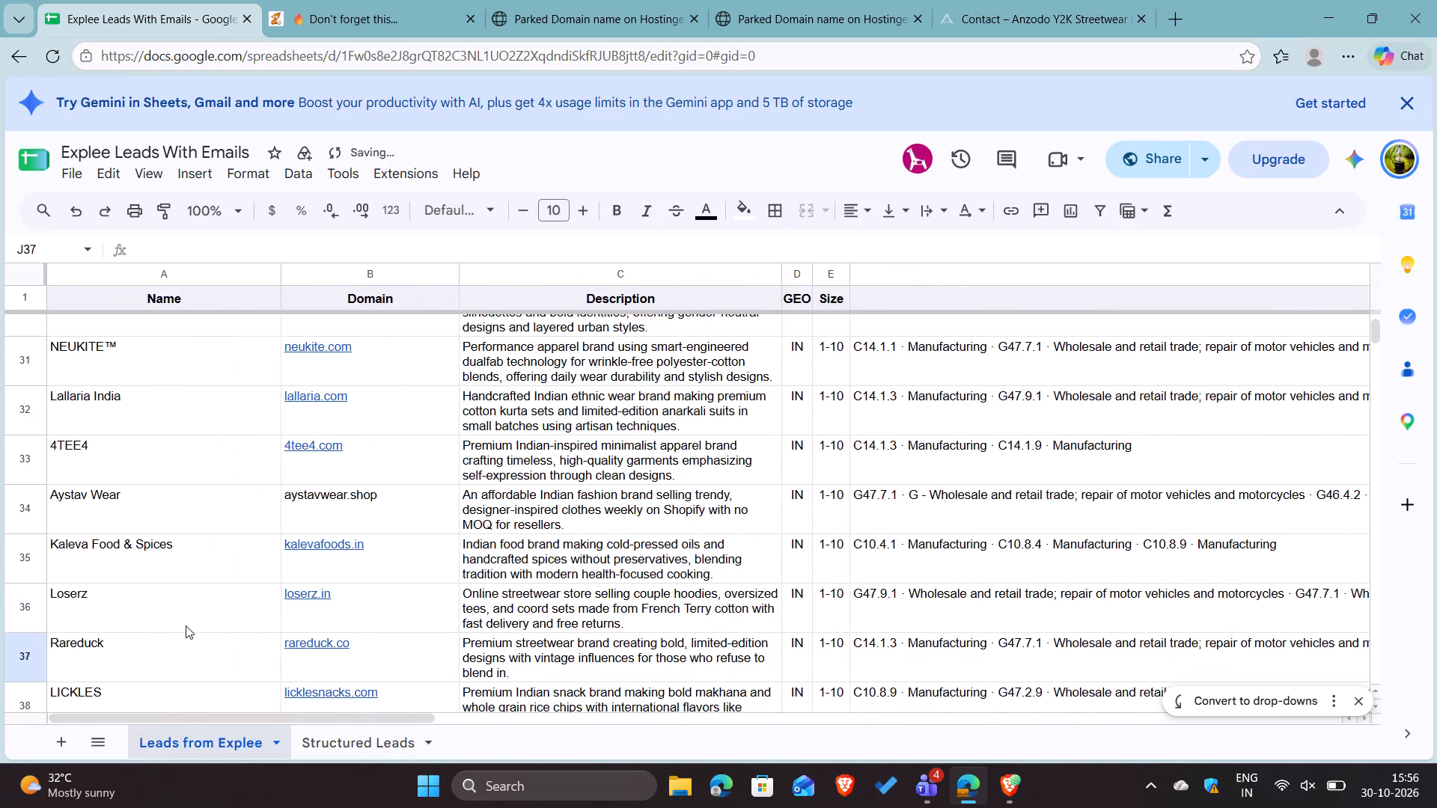
pyautogui.click(382, 643)
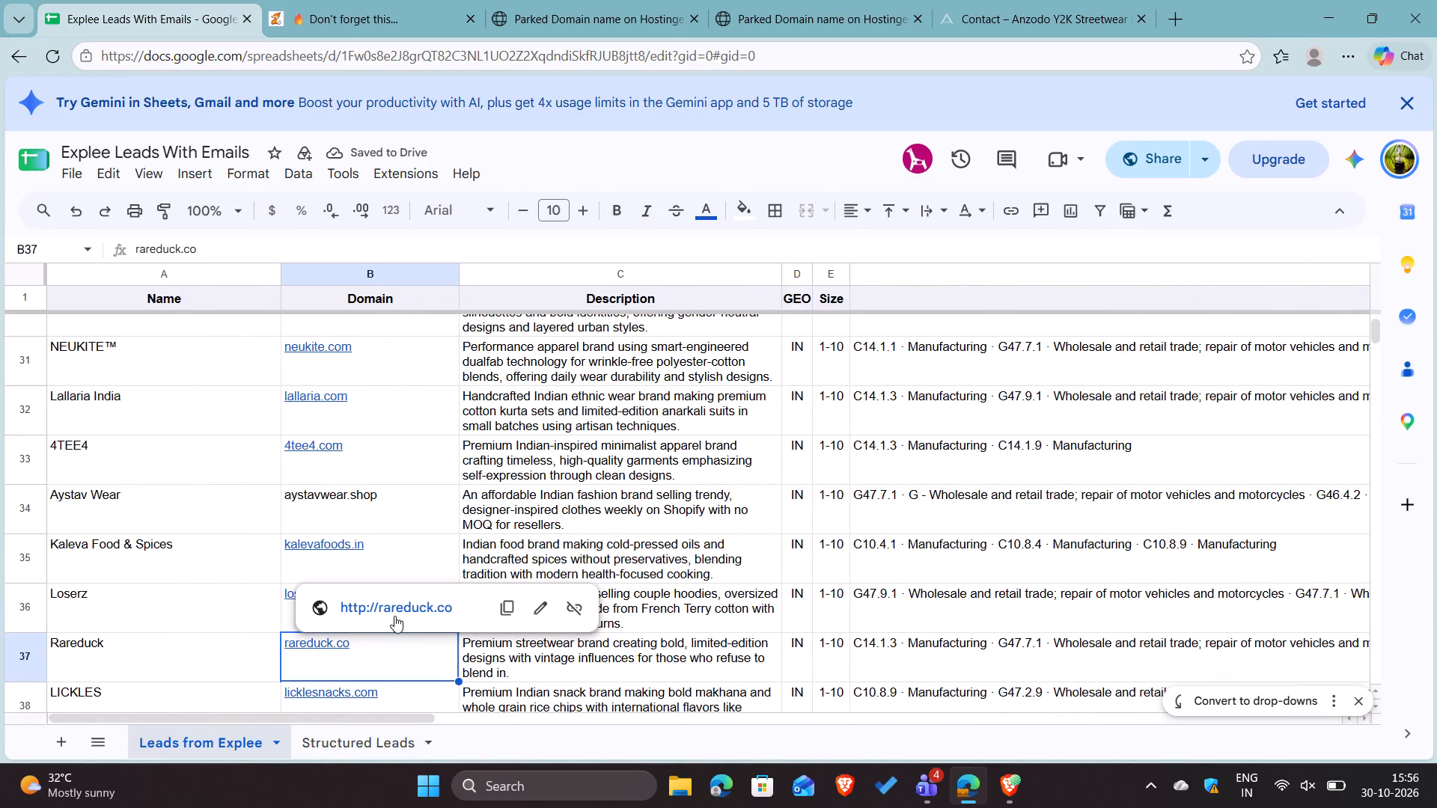
pyautogui.click(399, 611)
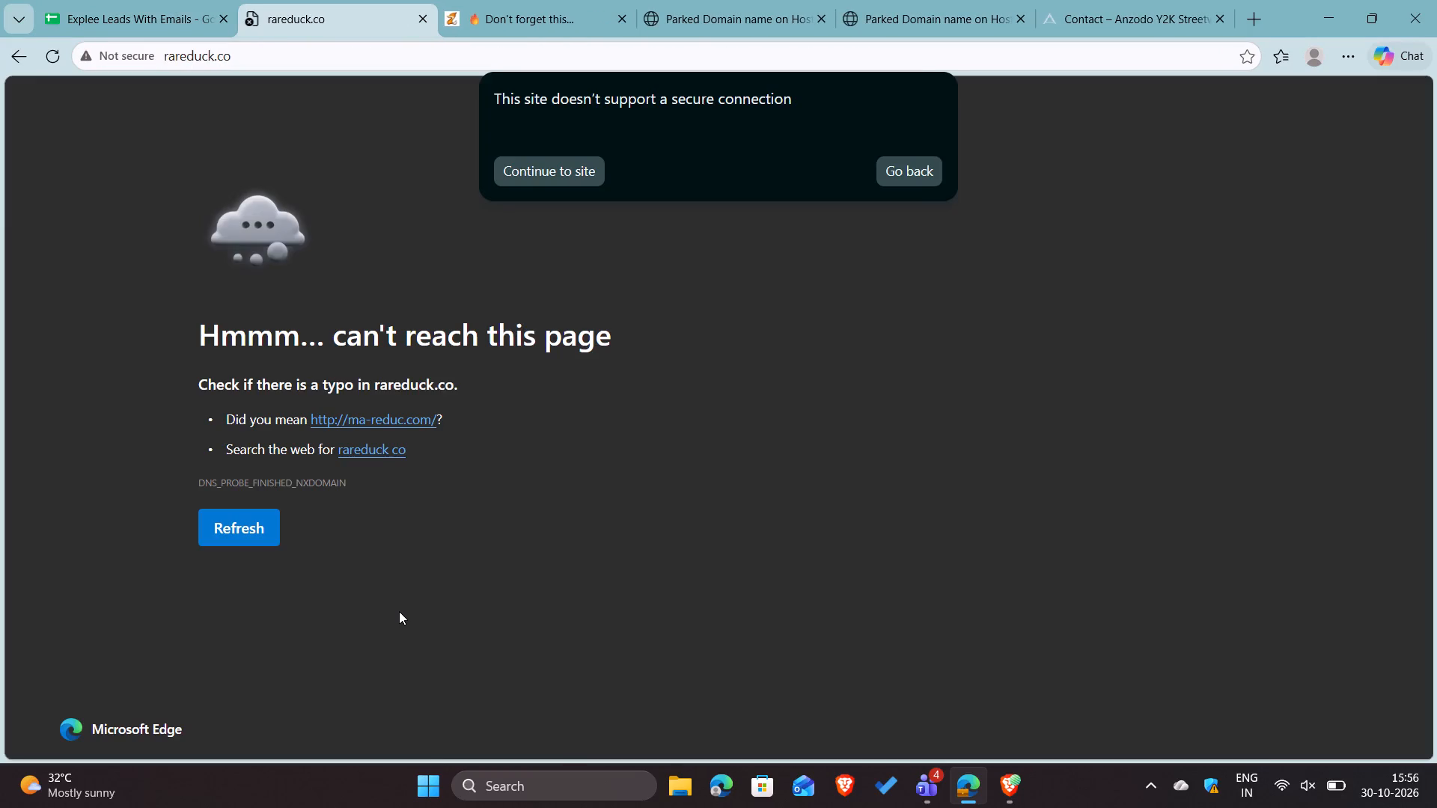
# Return to the leads sheet and enter "Site is not available" in the Remark cell of the Rareduck row.
pyautogui.click(109, 0)
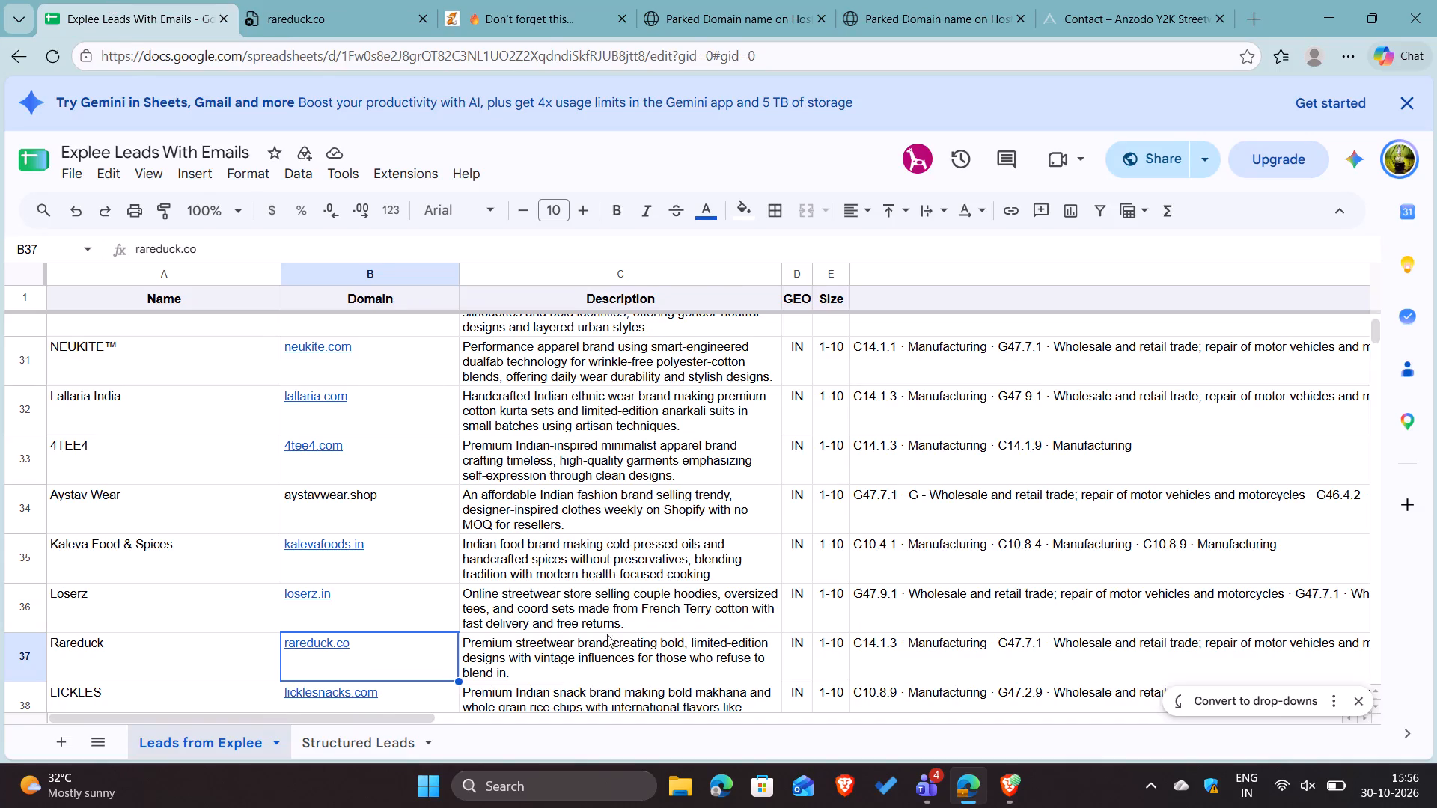
pyautogui.hscroll(-9, 607, 634)
pyautogui.hscroll(1, 607, 634)
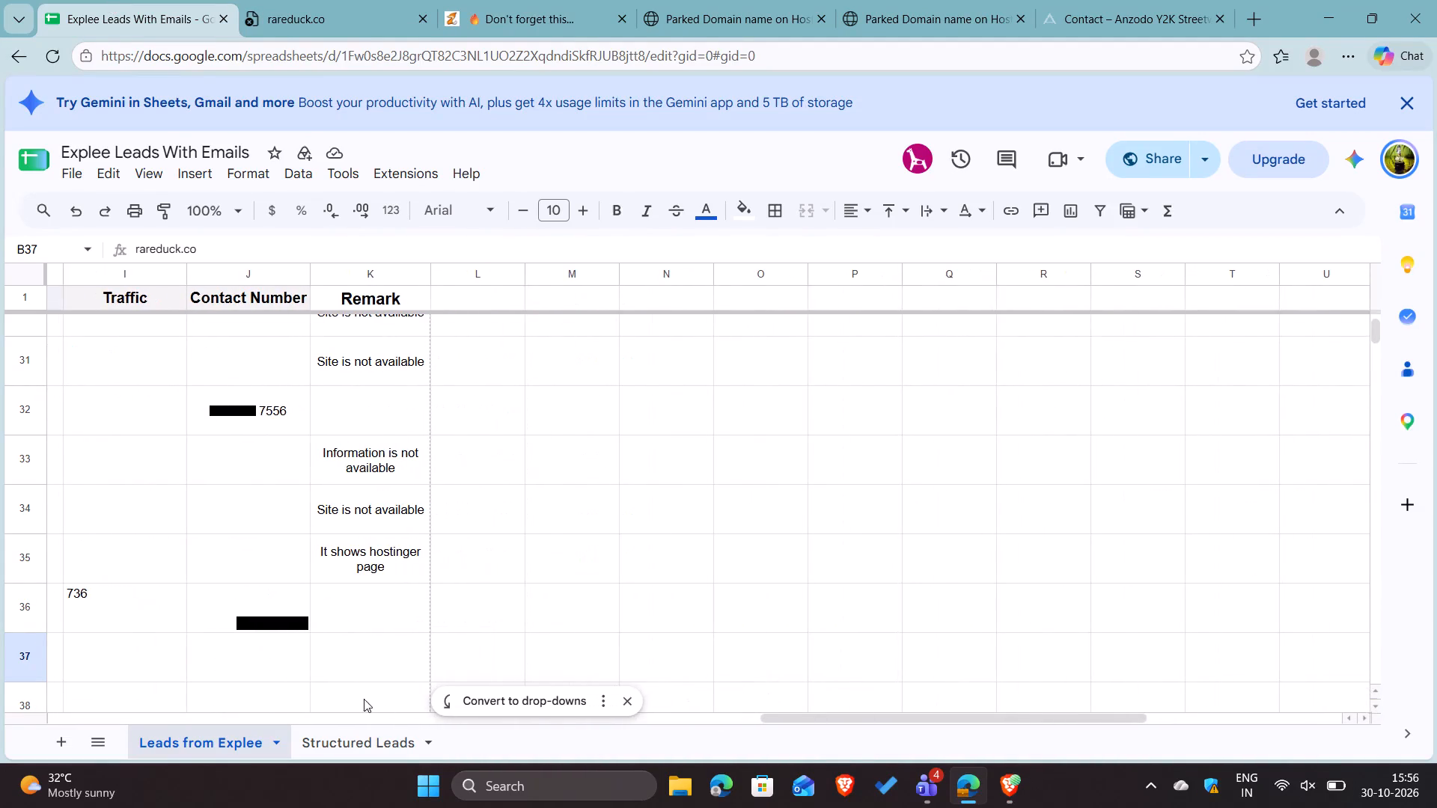
pyautogui.doubleClick(359, 662)
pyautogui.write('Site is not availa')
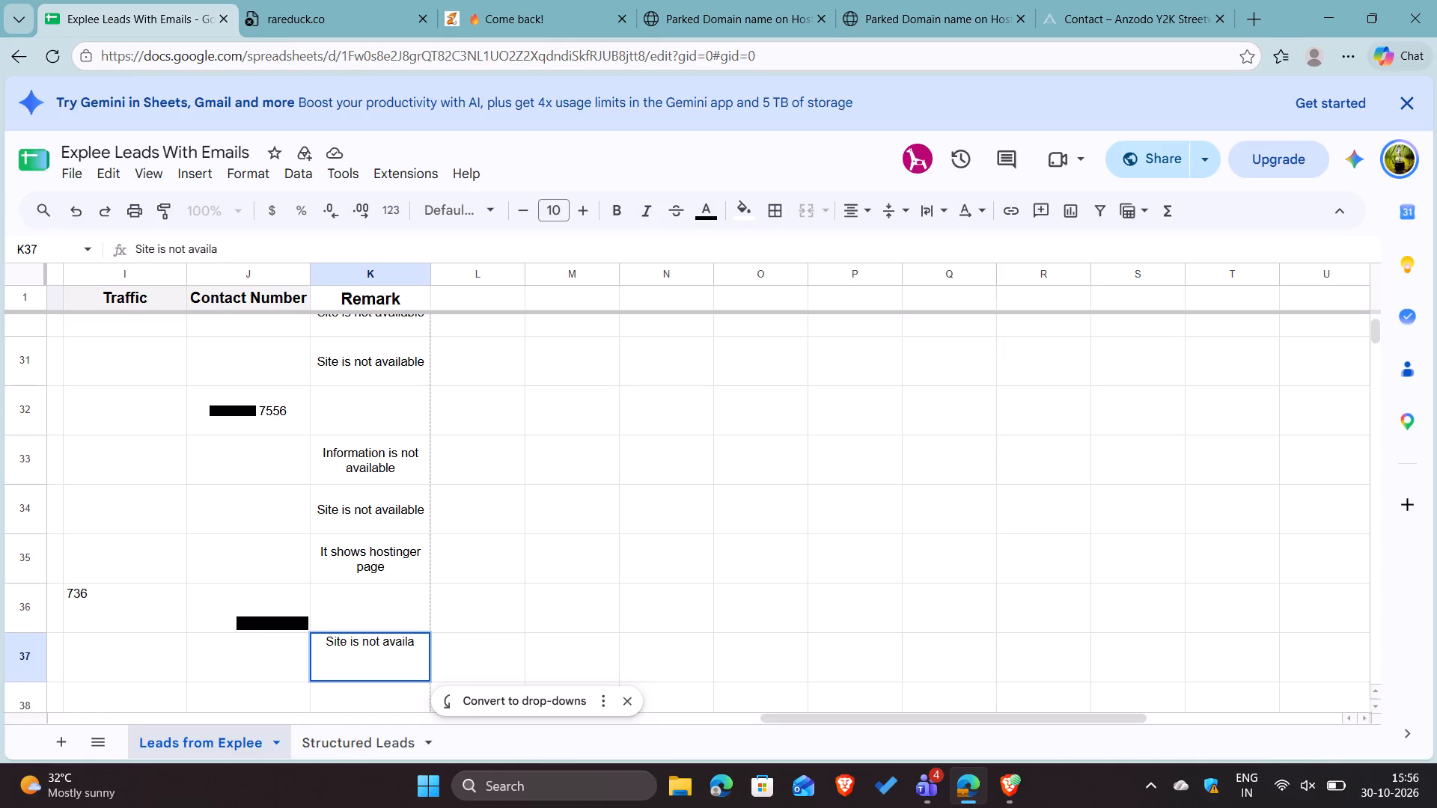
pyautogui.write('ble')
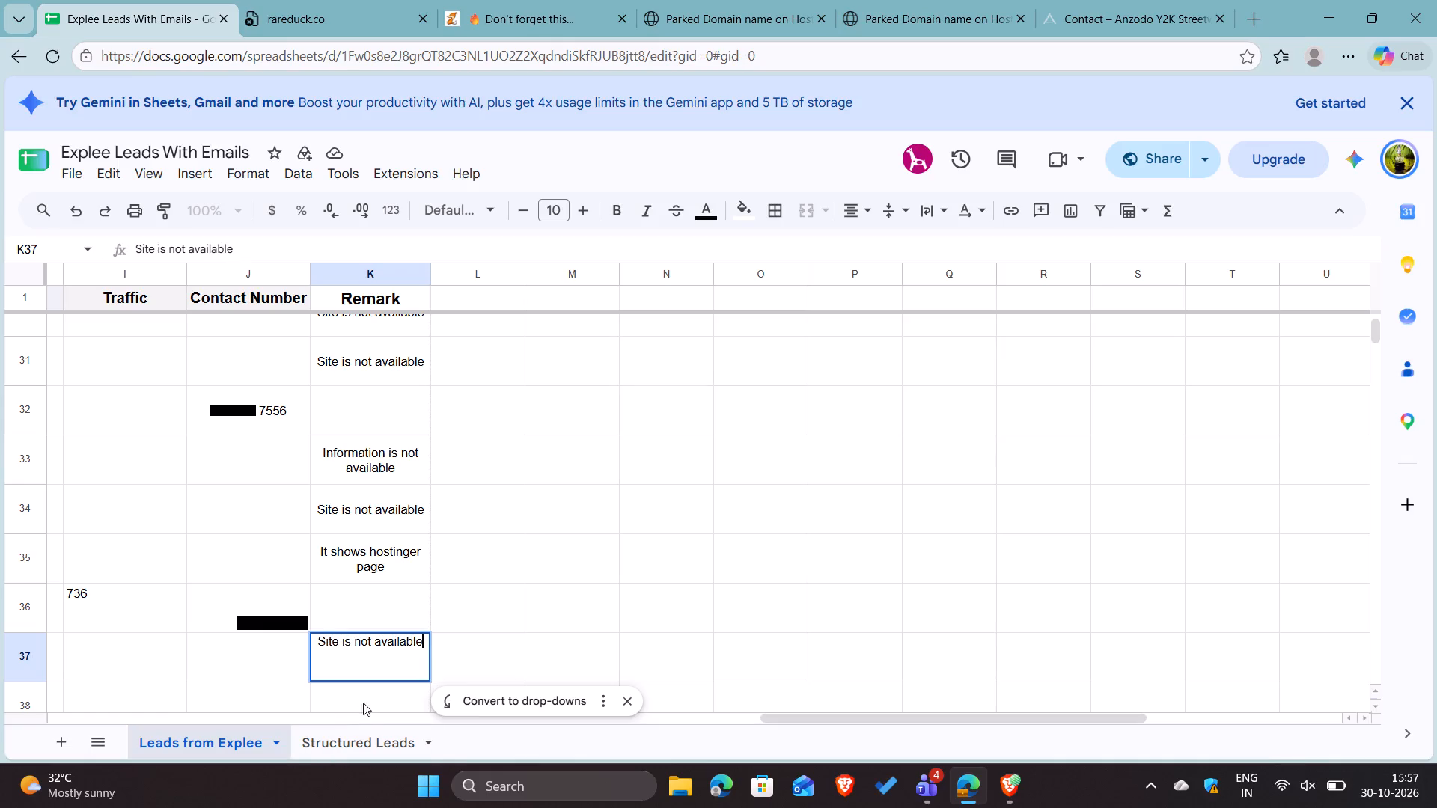
pyautogui.click(372, 694)
# Open the licklesnacks.com website from the Domain cell in the LICKLES row.
pyautogui.scroll(-2, 372, 694)
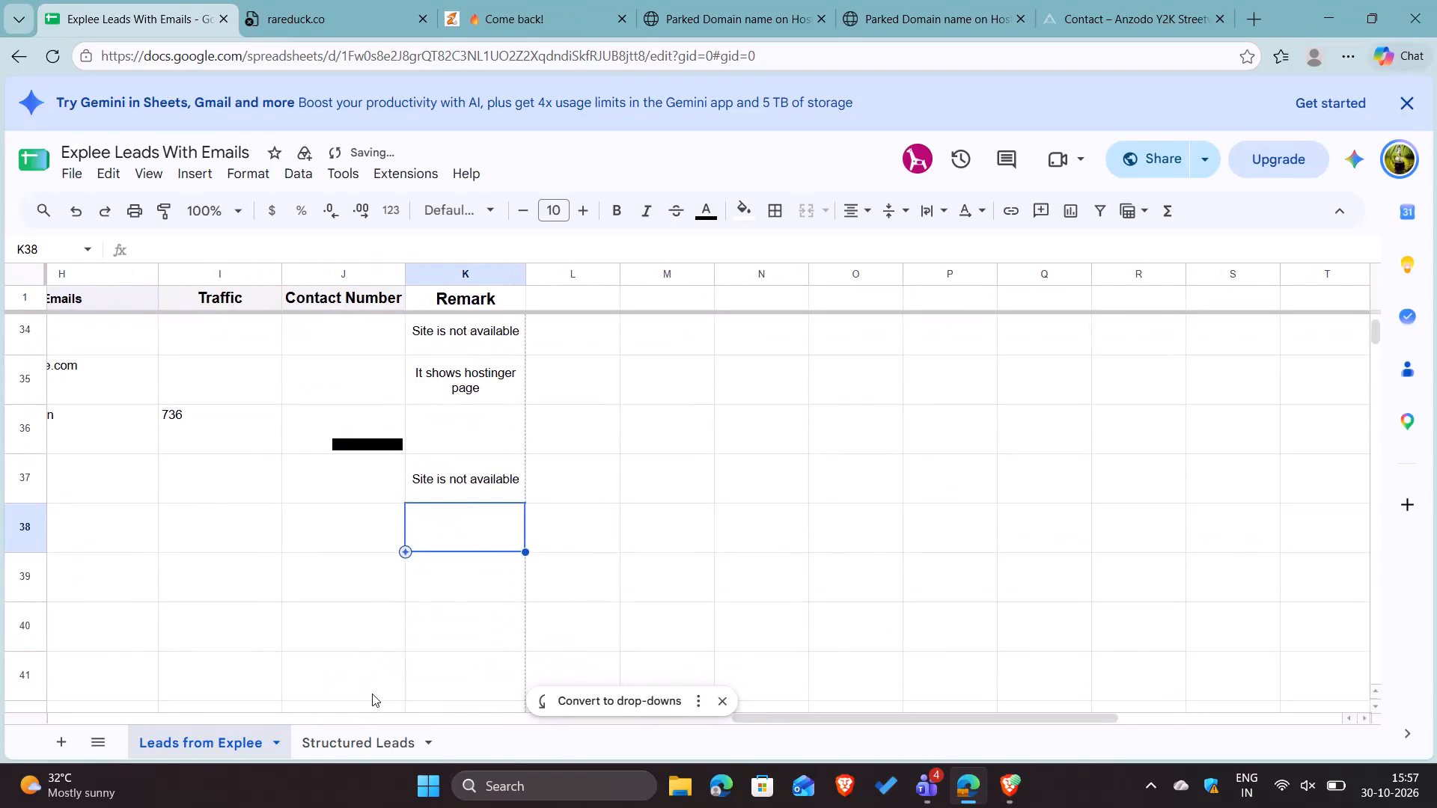
pyautogui.scroll(-1, 372, 694)
pyautogui.hscroll(6, 372, 694)
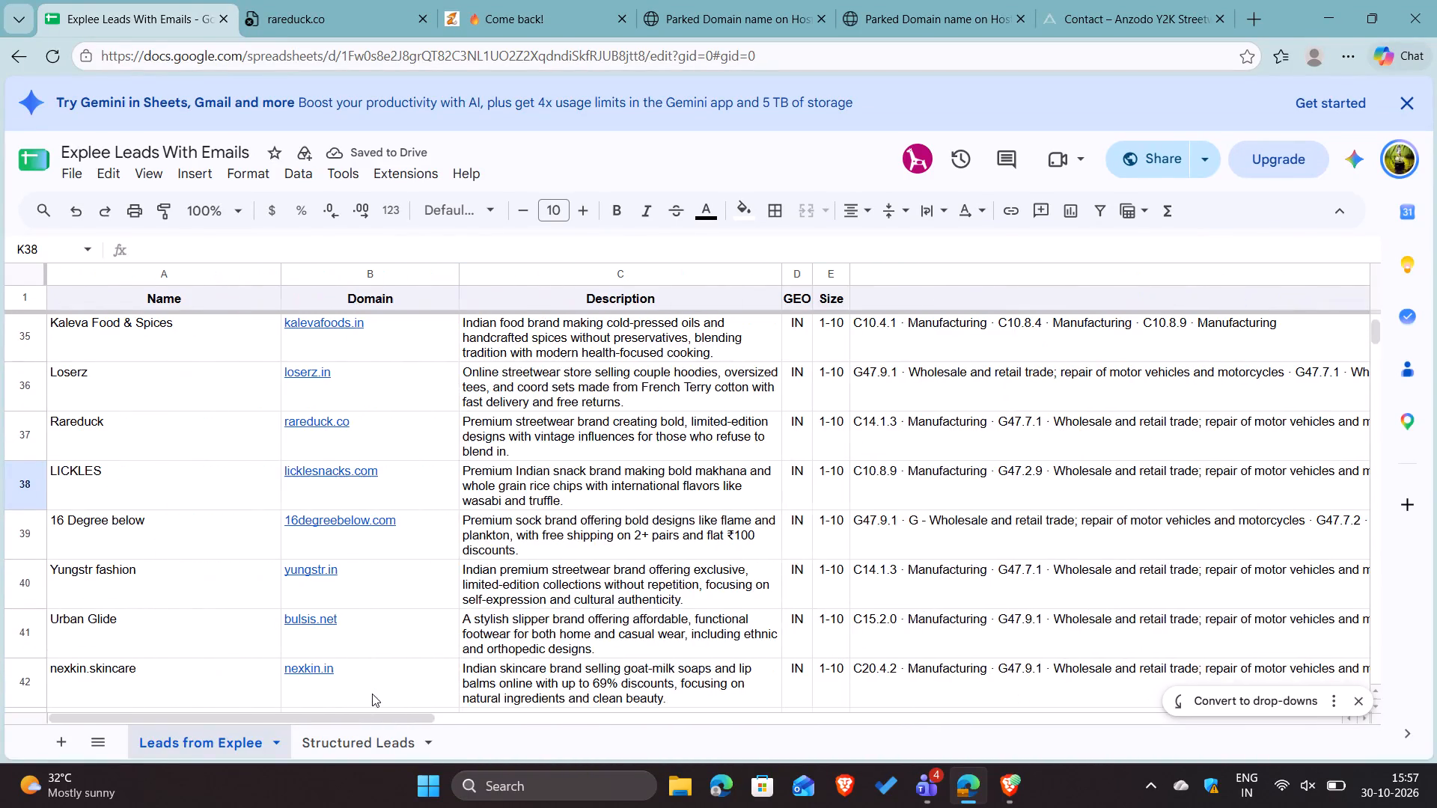
pyautogui.click(379, 492)
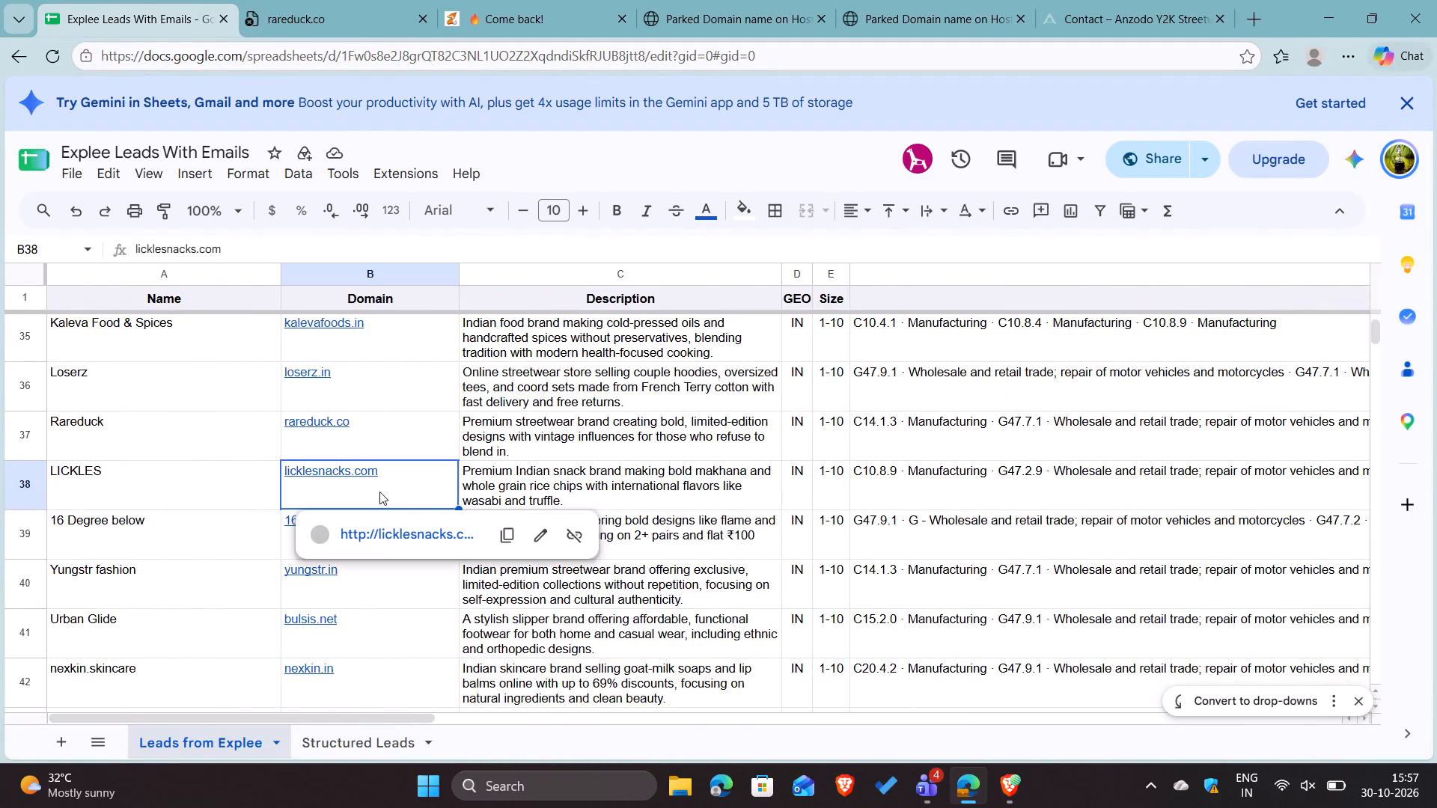
pyautogui.click(384, 538)
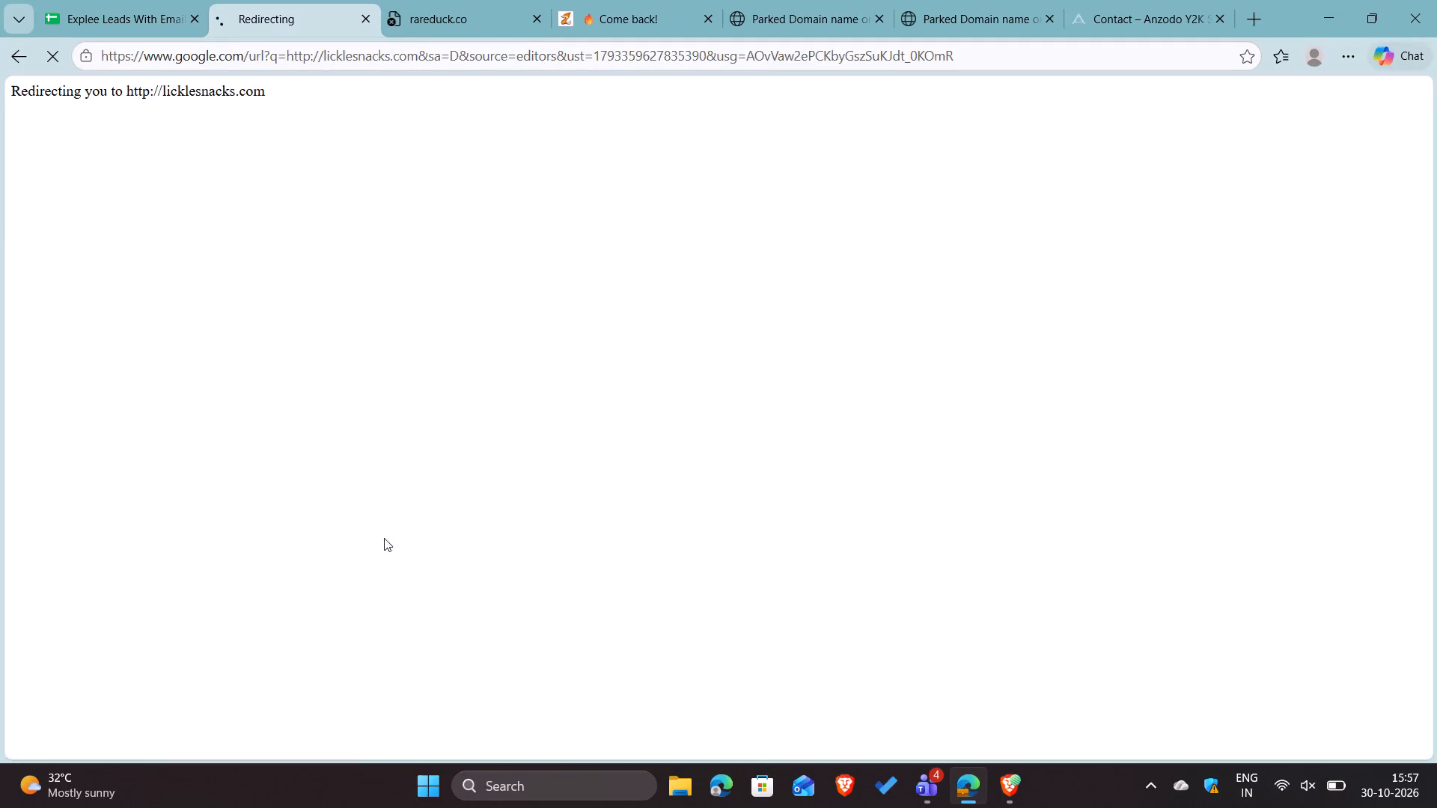
# Look through the Lickles home page footer and its Contact Us page for an email address and phone number.
pyautogui.scroll(-6, 427, 489)
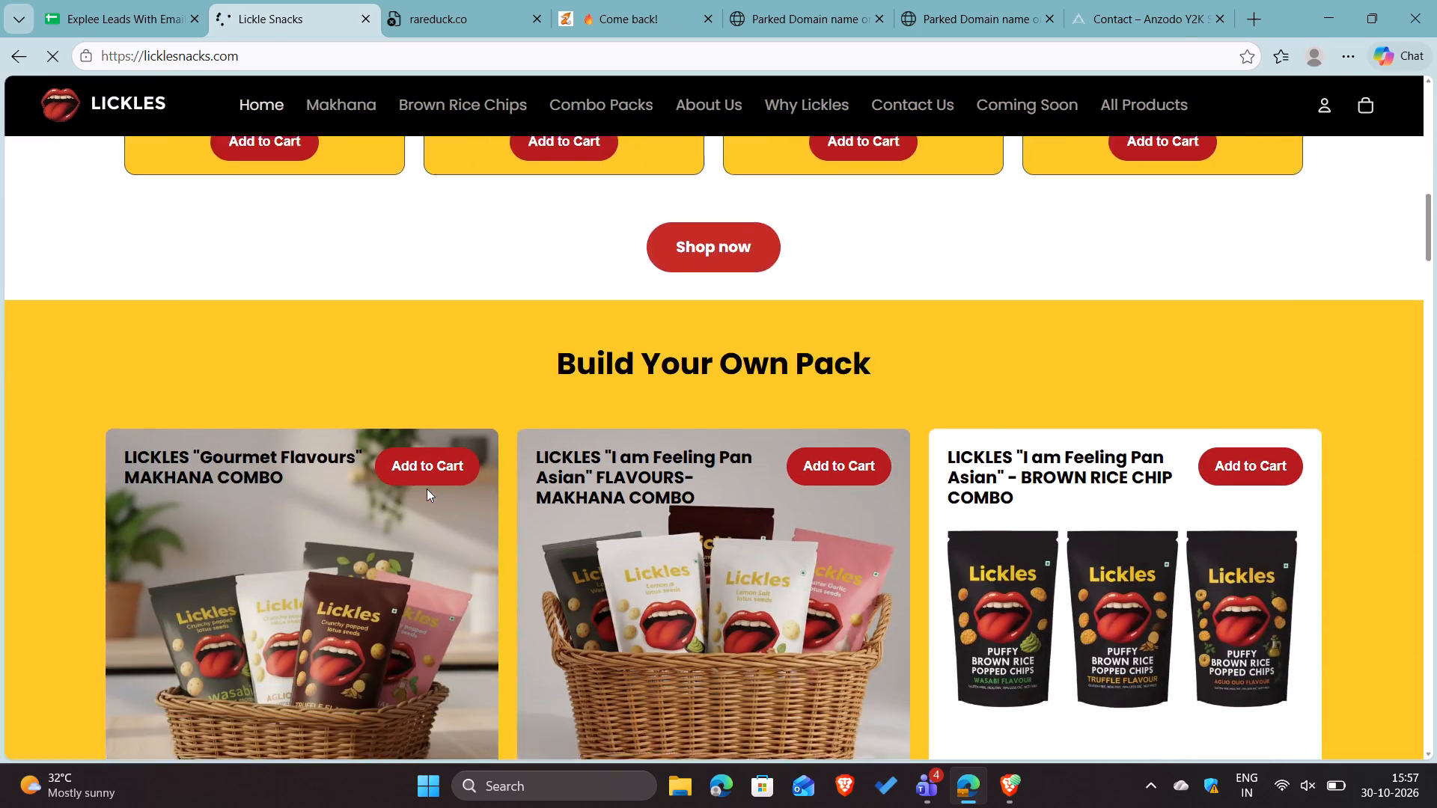
pyautogui.scroll(-13, 427, 489)
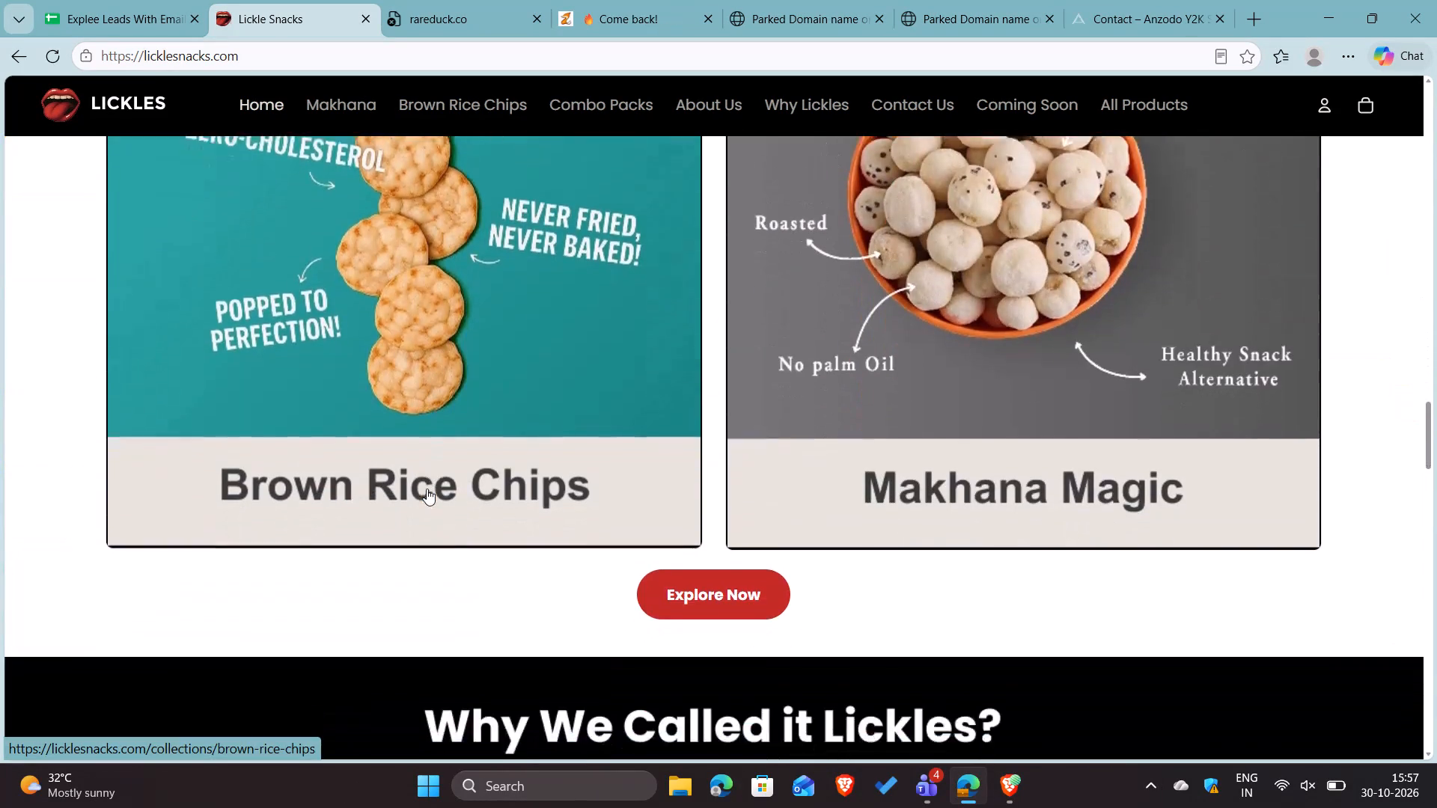
pyautogui.scroll(-19, 427, 489)
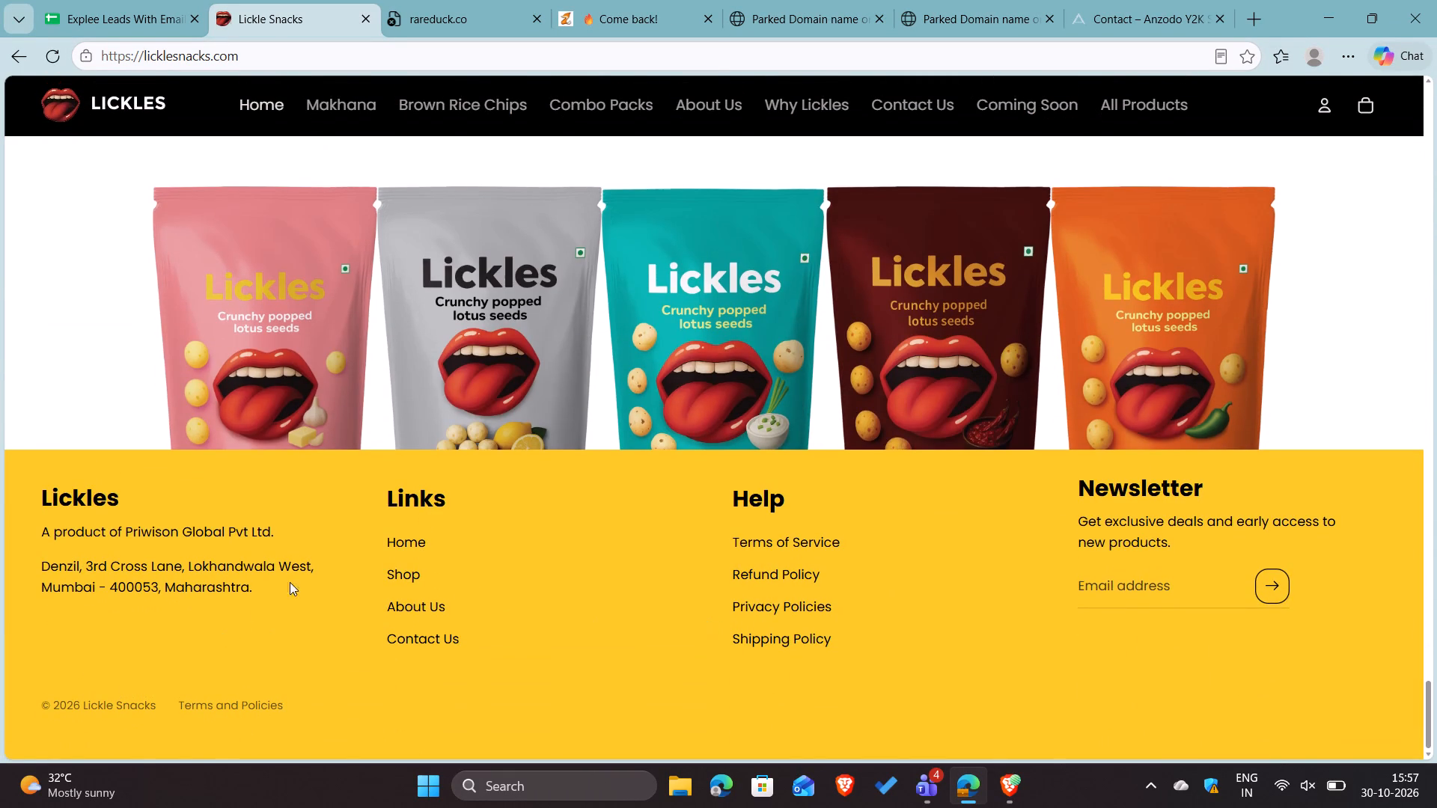
pyautogui.click(420, 634)
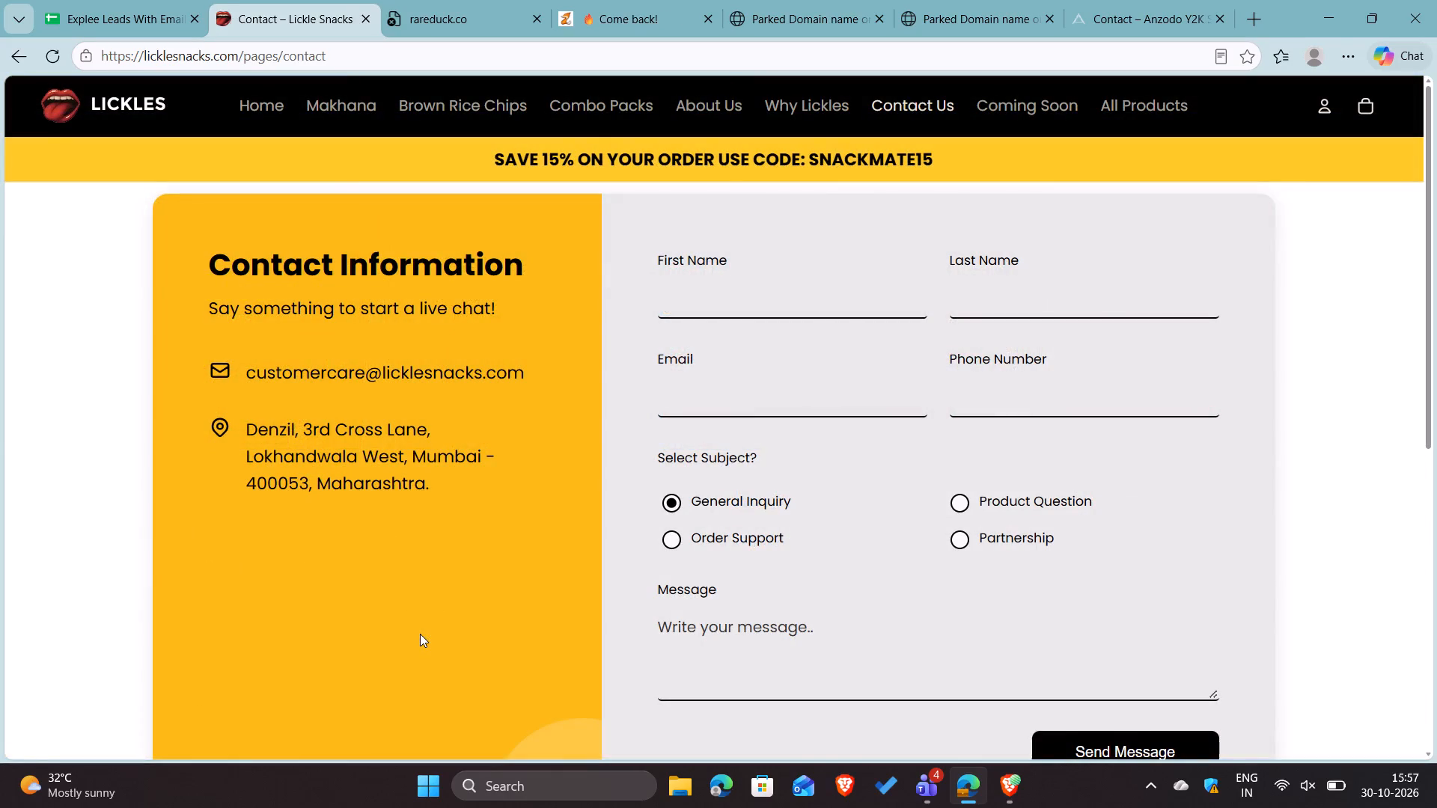
pyautogui.scroll(-10, 420, 634)
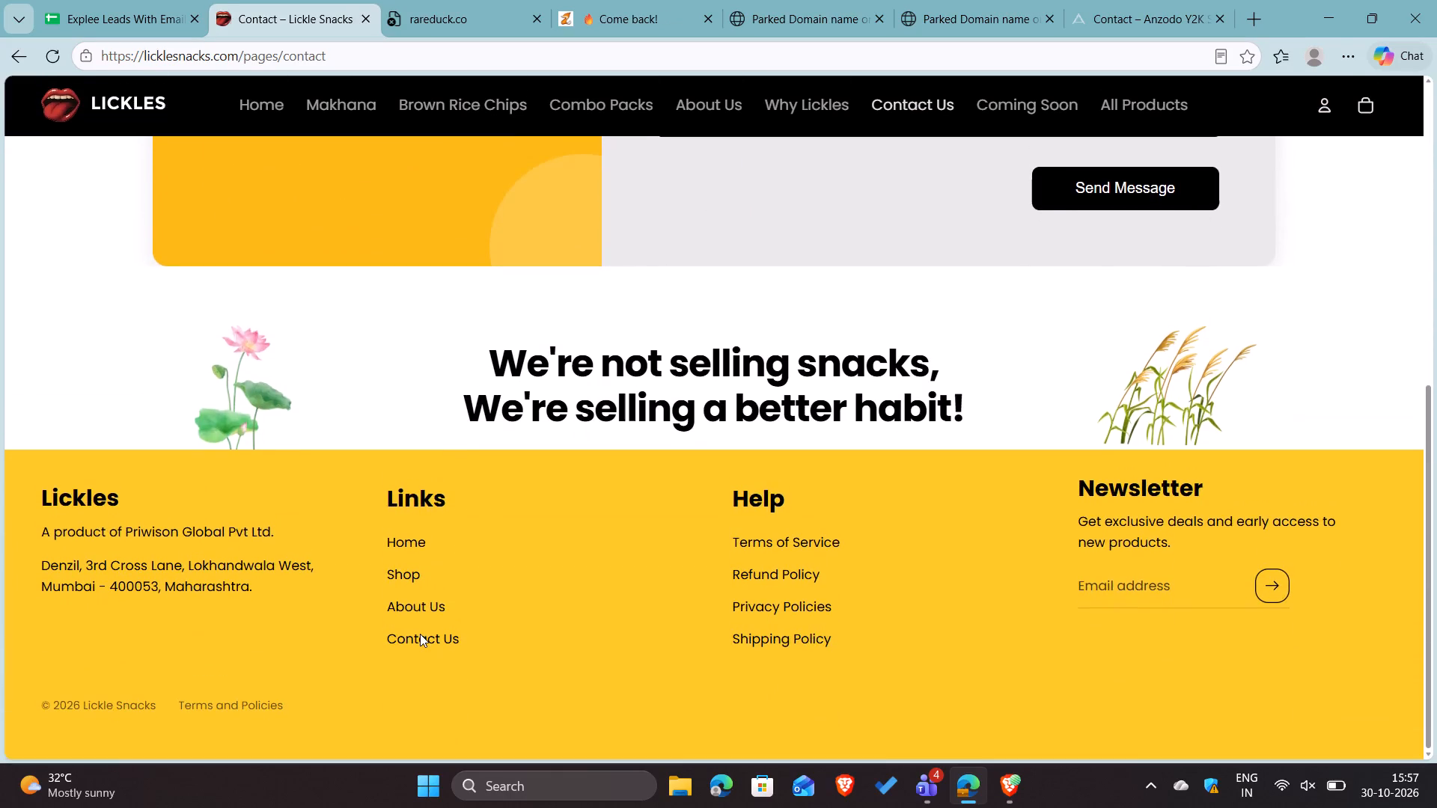
pyautogui.scroll(4, 420, 634)
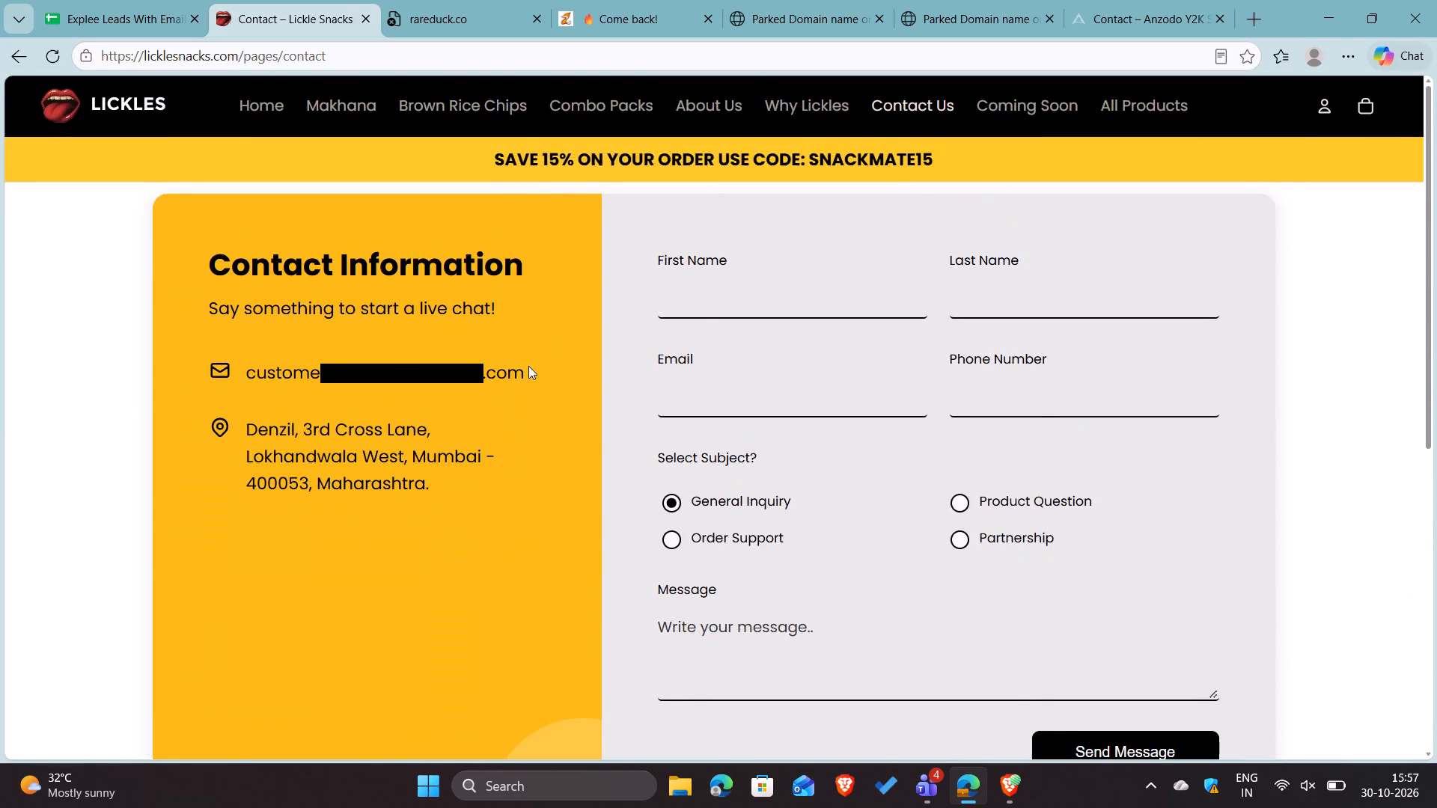
# Copy the customer care email from the Lickles contact page into the Emails cell of the LICKLES row.
pyautogui.moveTo(535, 362); pyautogui.dragTo(233, 358)
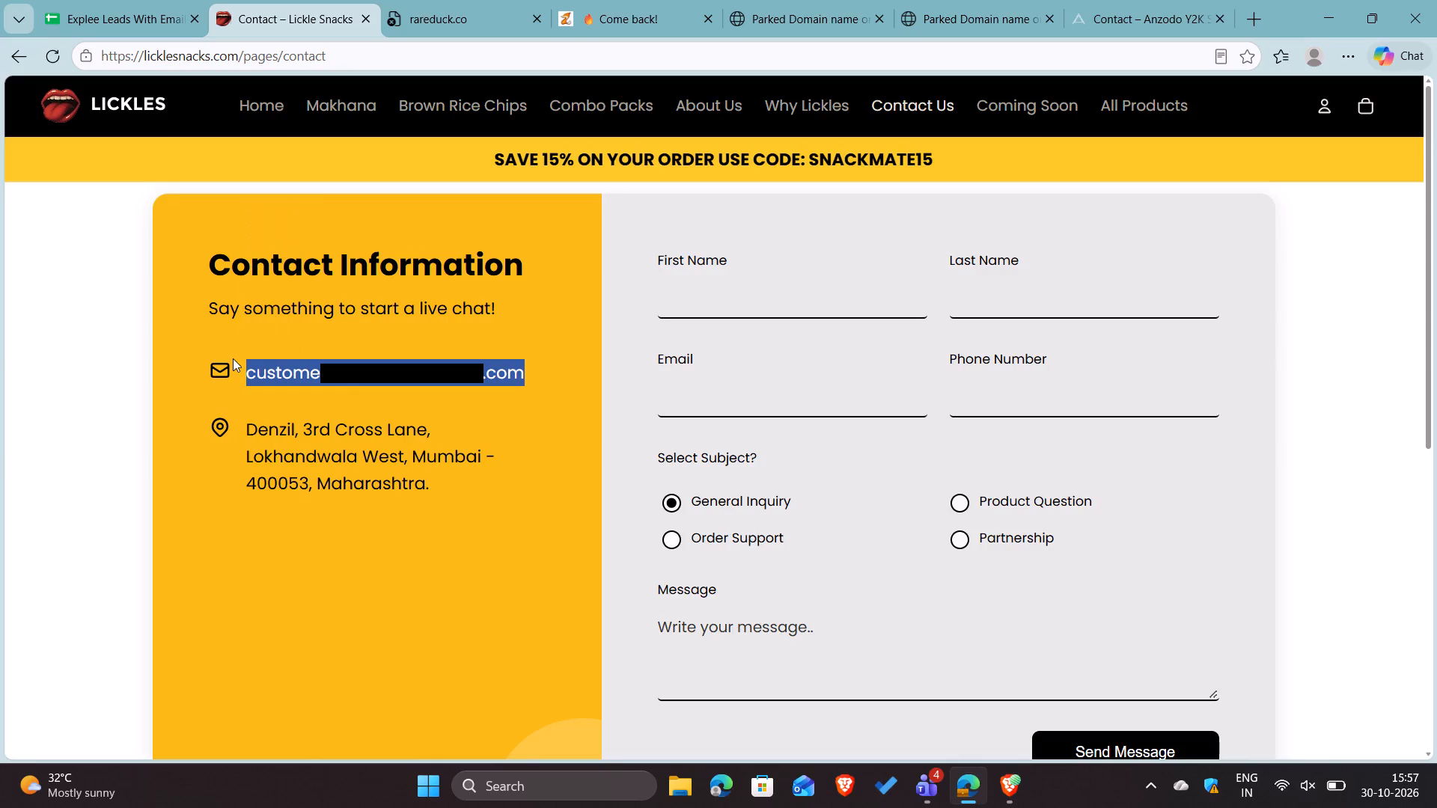
pyautogui.hotkey('ctrl', 'c')
pyautogui.hotkey('alt', 'Tab')
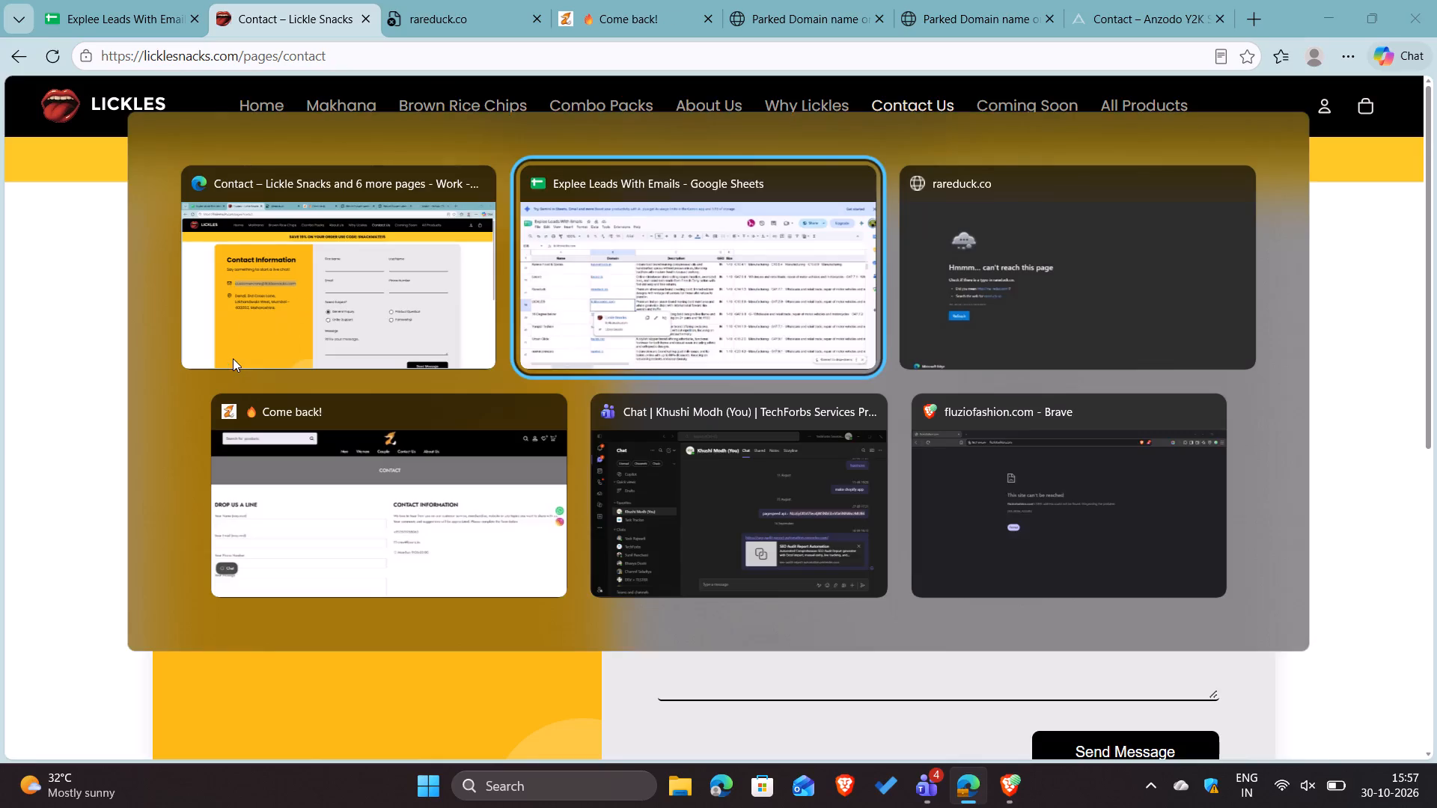
pyautogui.hscroll(-7, 519, 531)
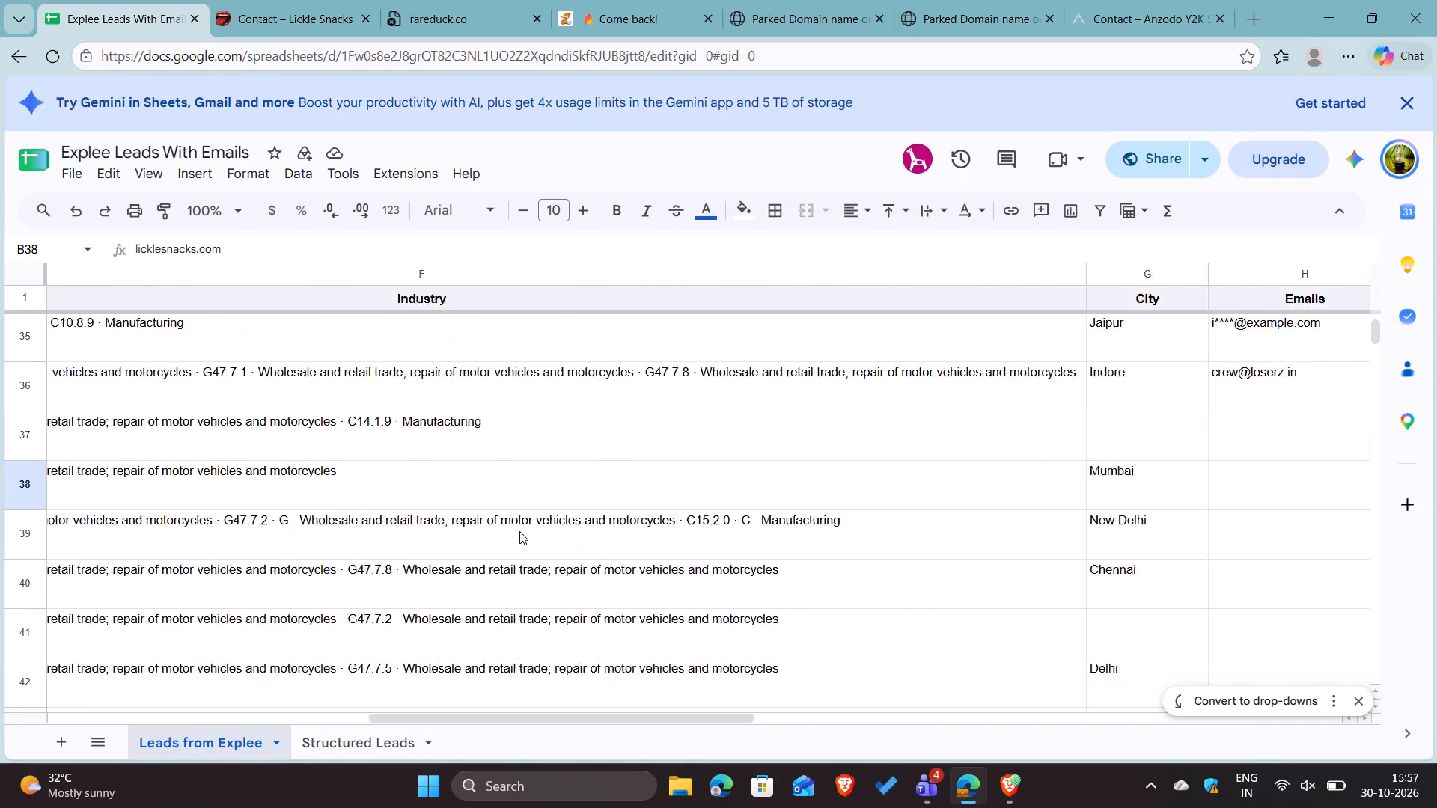
pyautogui.hscroll(-3, 519, 531)
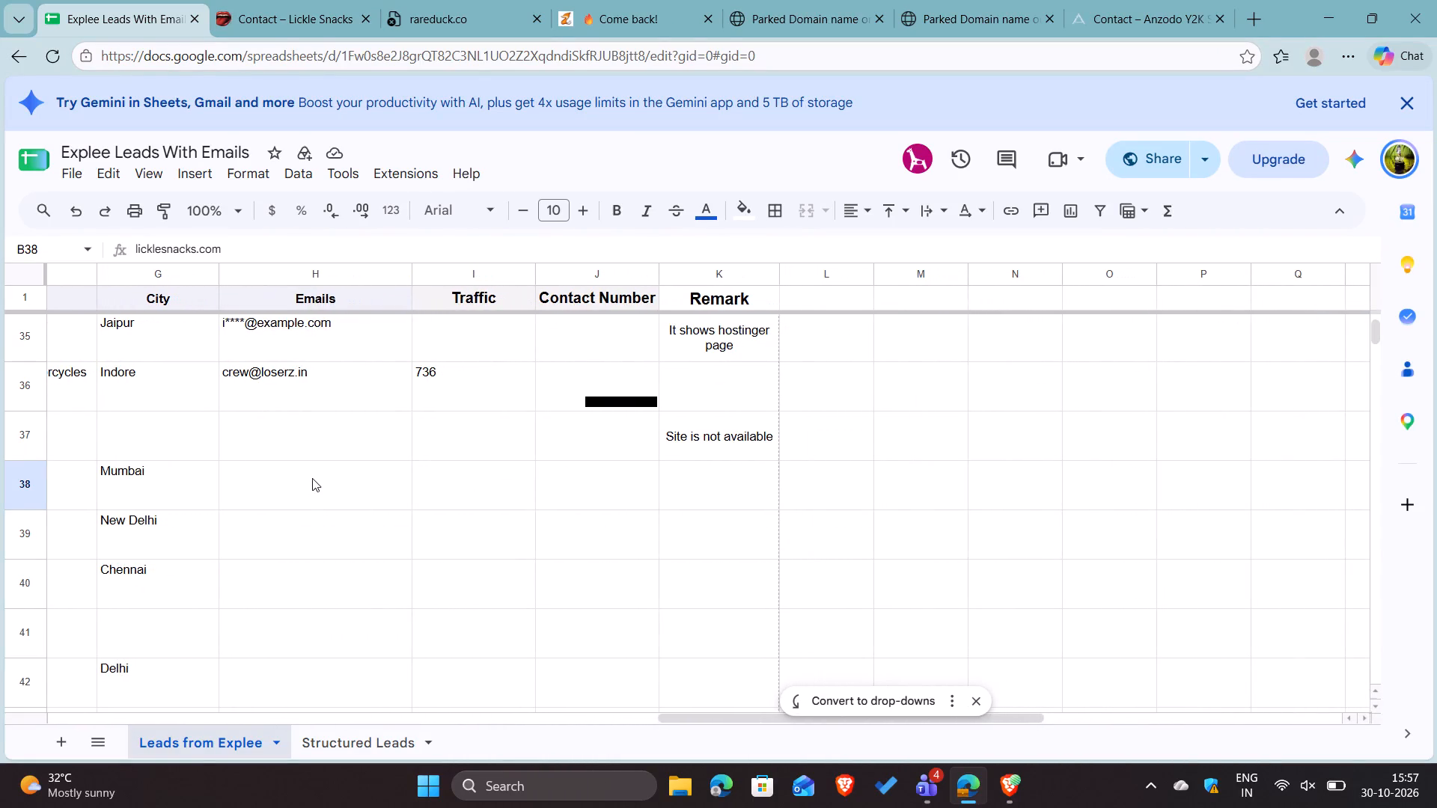
pyautogui.doubleClick(313, 477)
pyautogui.hotkey('ctrl', 'v')
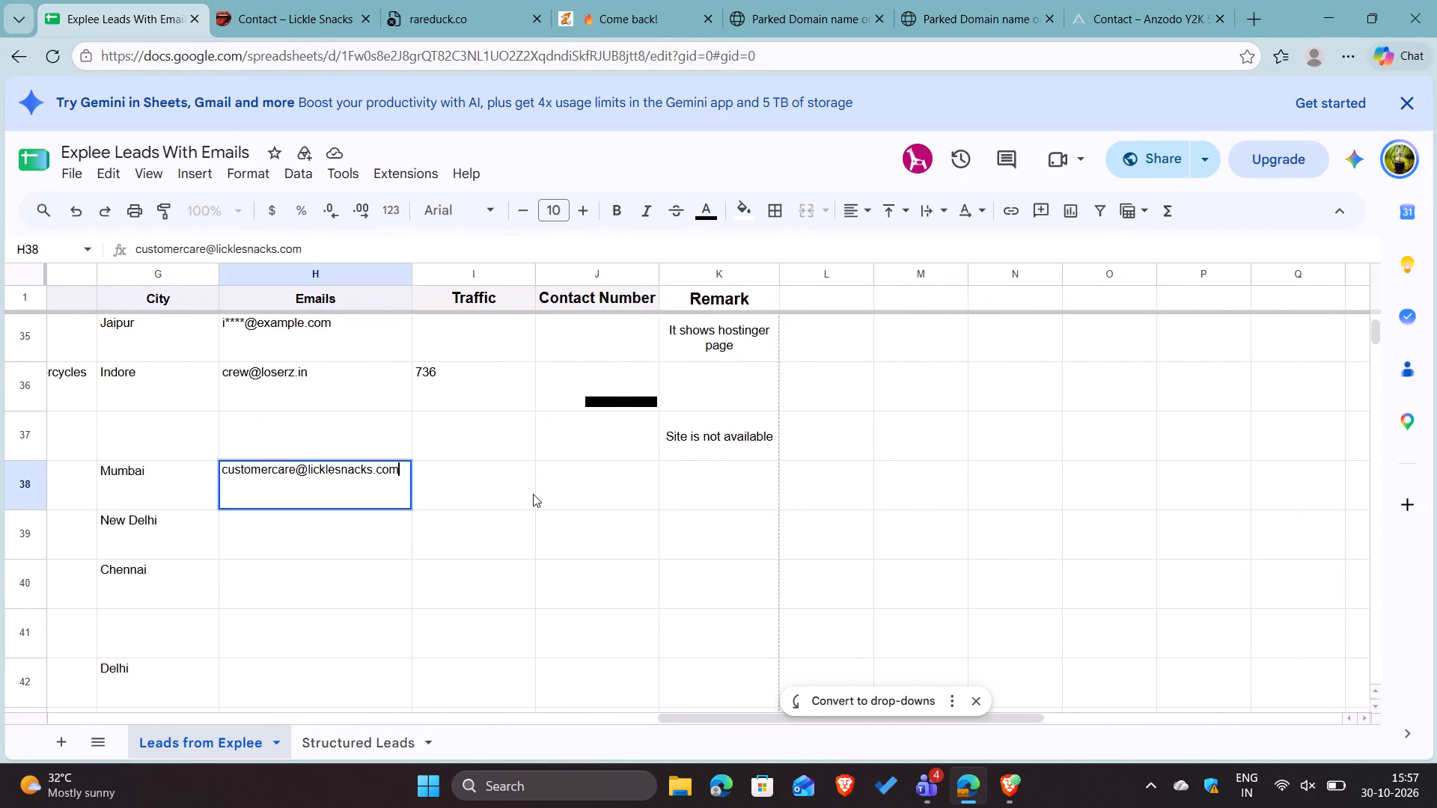
pyautogui.click(308, 531)
# Open the 16degreebelow.com website from the Domain cell in the 16 Degree below row.
pyautogui.hscroll(11, 308, 531)
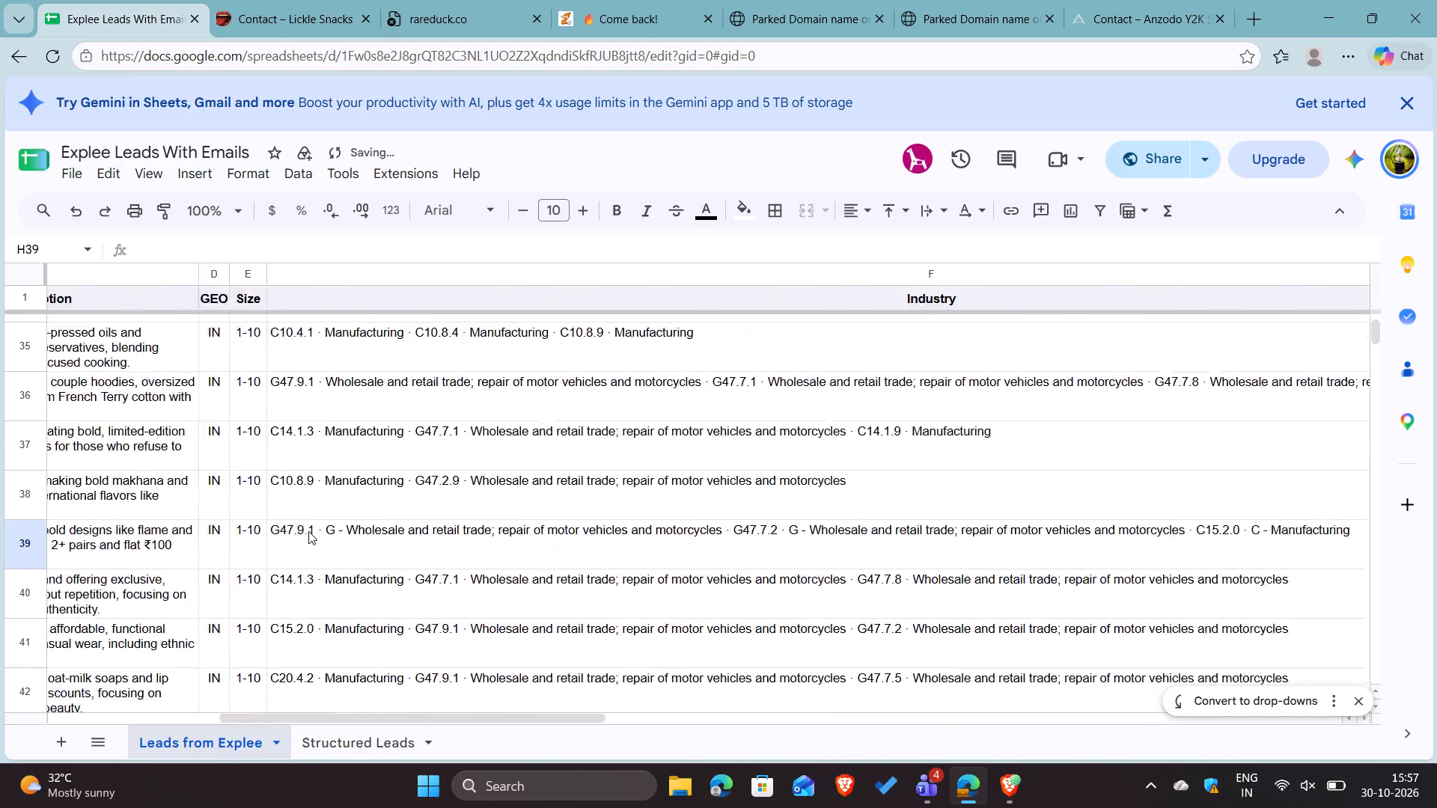
pyautogui.click(328, 575)
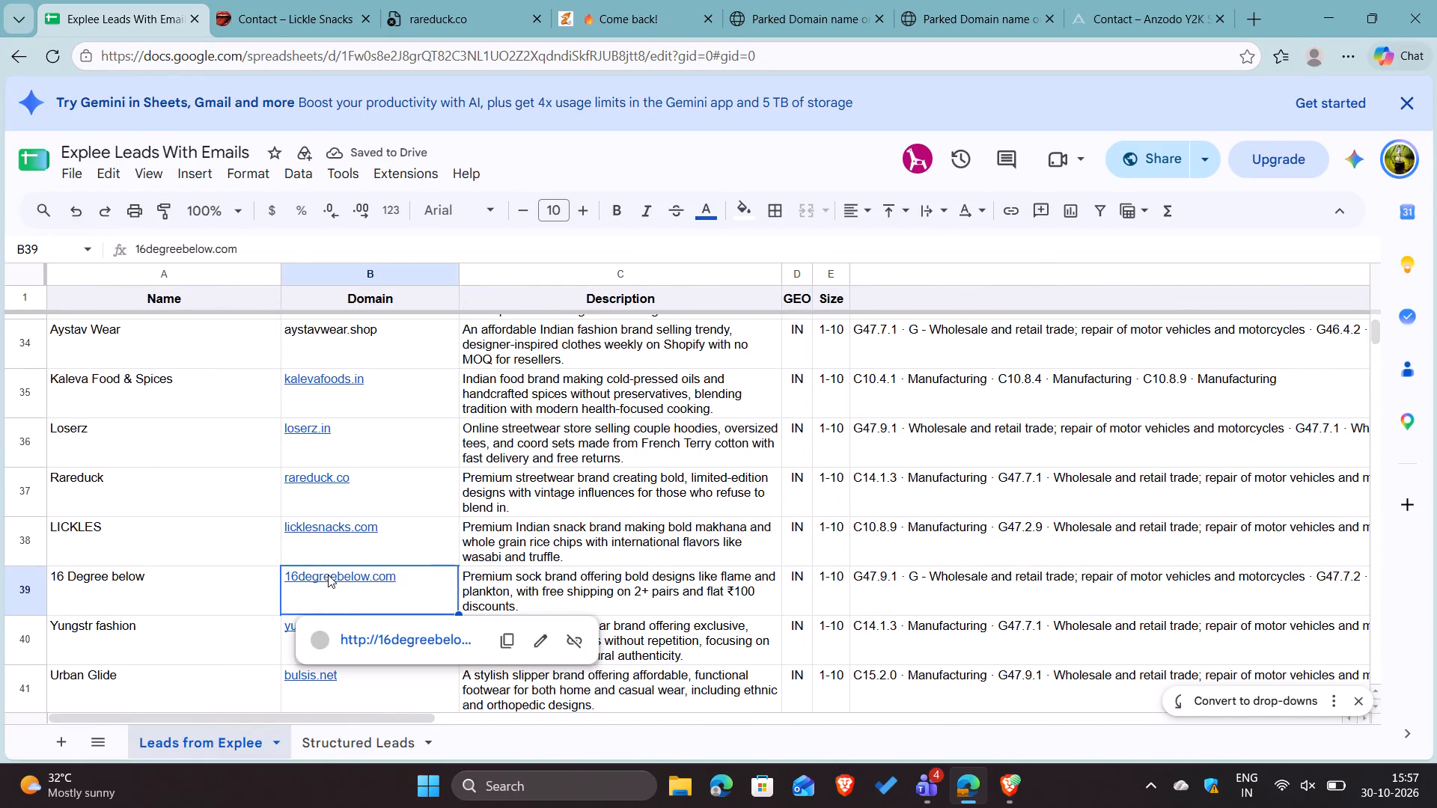
pyautogui.click(370, 637)
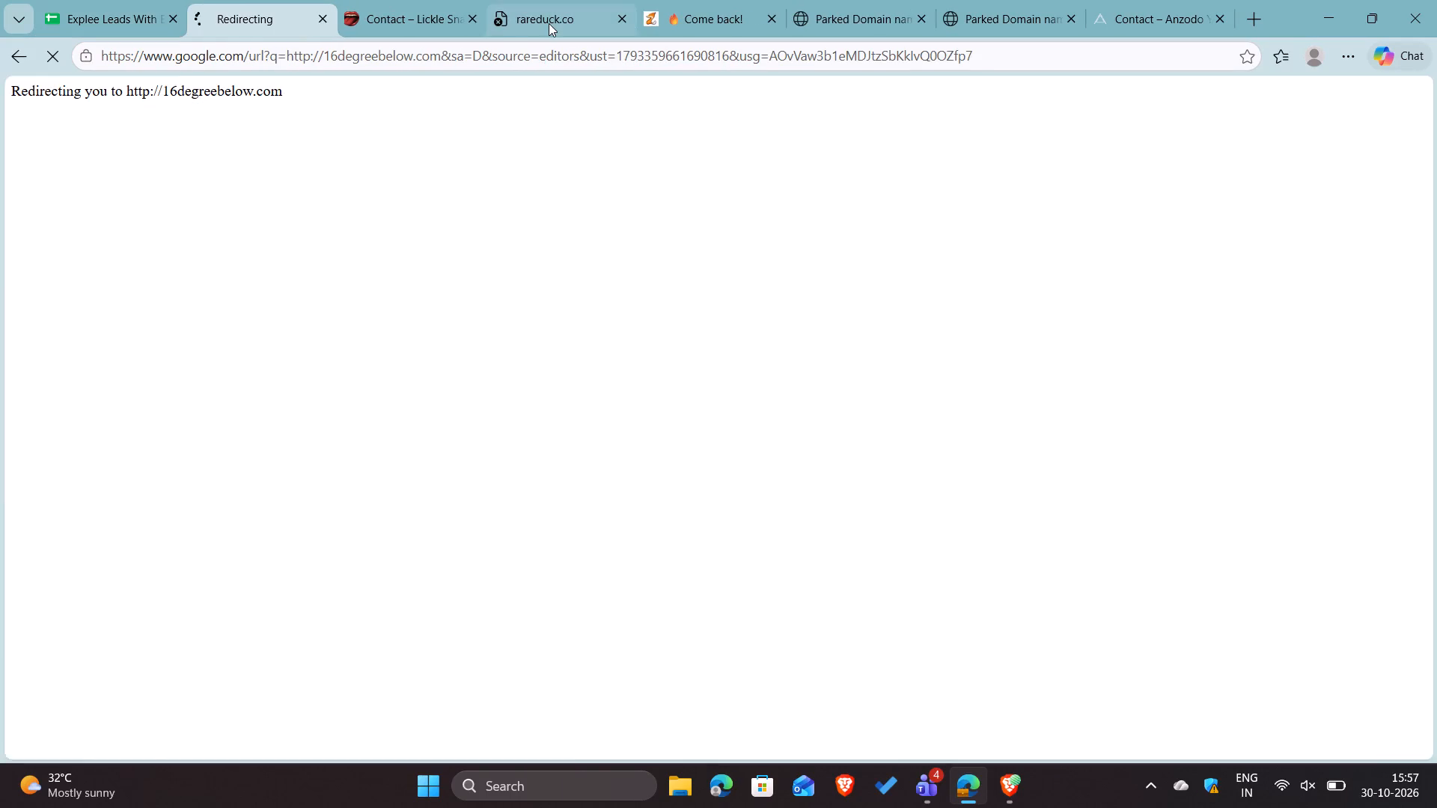
# Close the leftover browser pages for Rareduck, Loserz, the two parked domains and Anzodo.
pyautogui.click(620, 20)
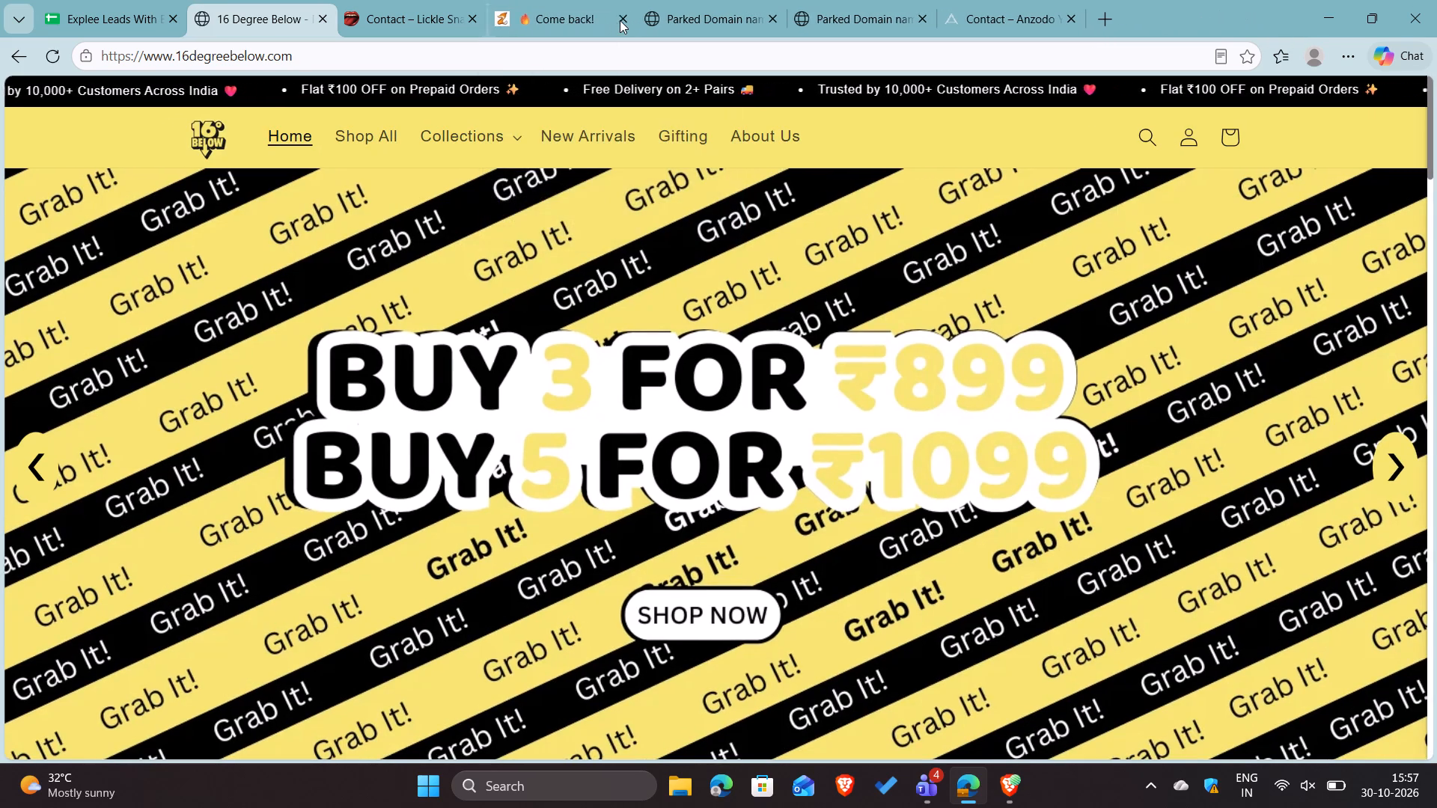
pyautogui.click(620, 20)
pyautogui.click(620, 20)
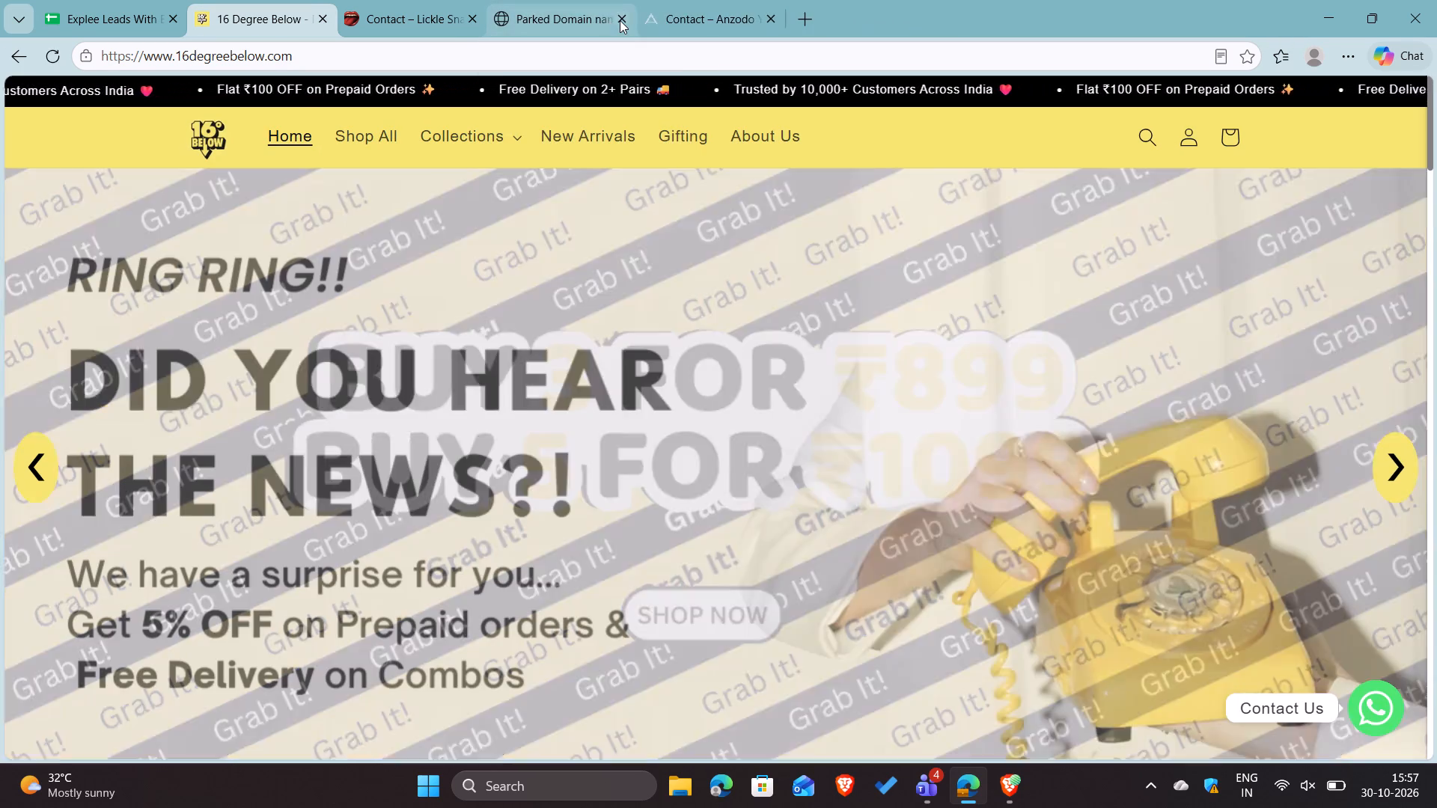
pyautogui.click(620, 20)
pyautogui.click(620, 20)
# Copy the phone number, without its +91 prefix, from the 16 Degree Below site's footer into that row's Contact Number cell.
pyautogui.scroll(-4, 667, 461)
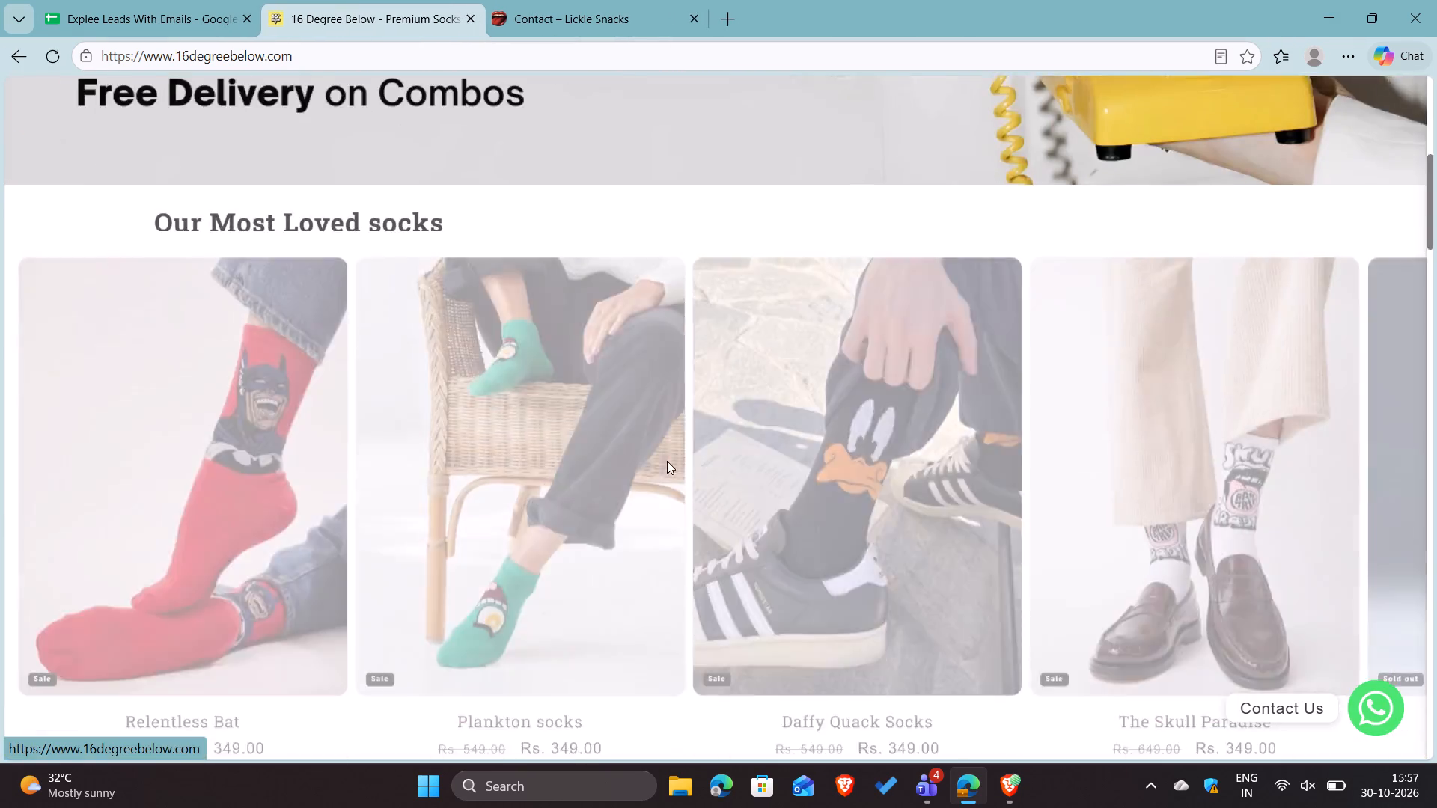
pyautogui.scroll(-11, 667, 461)
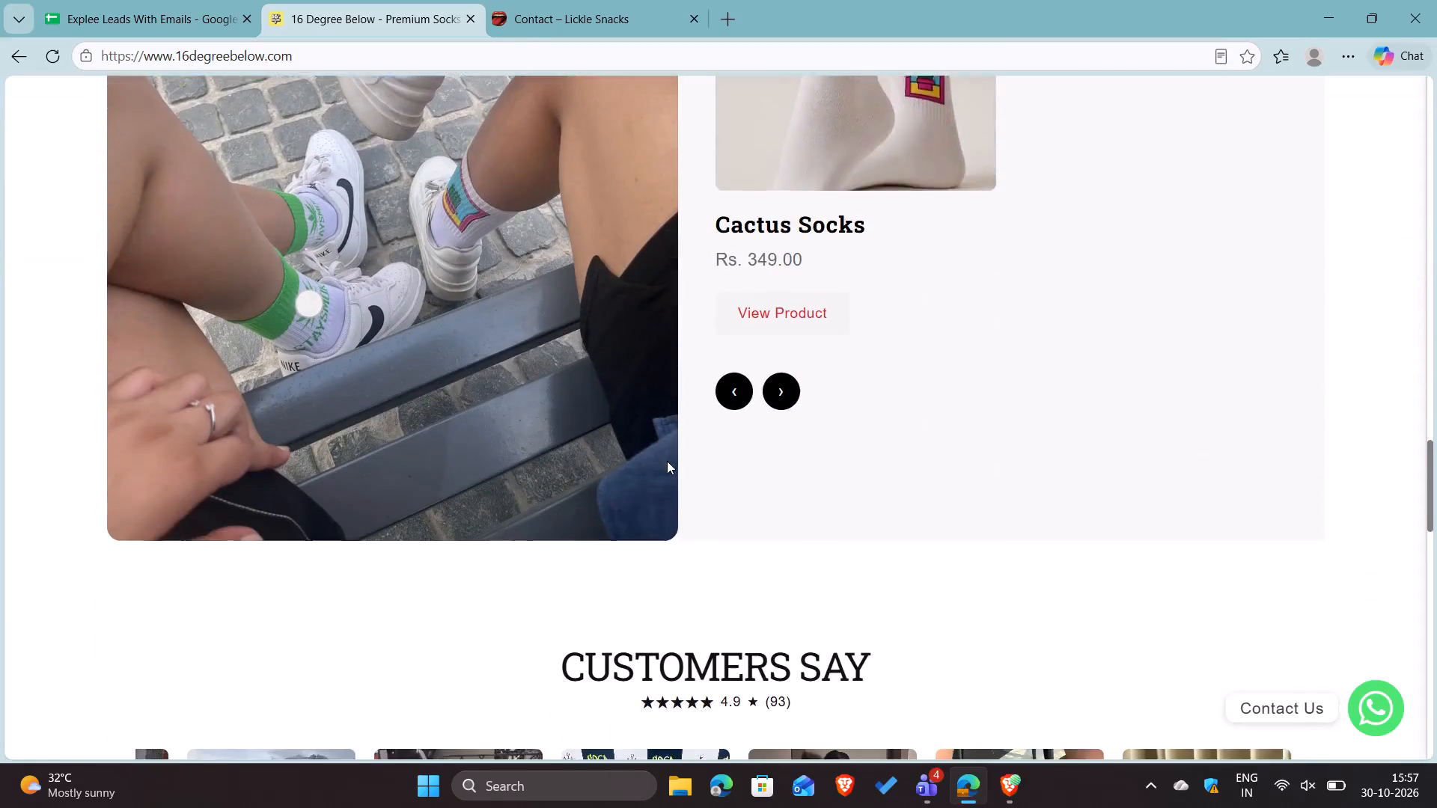
pyautogui.scroll(-9, 667, 461)
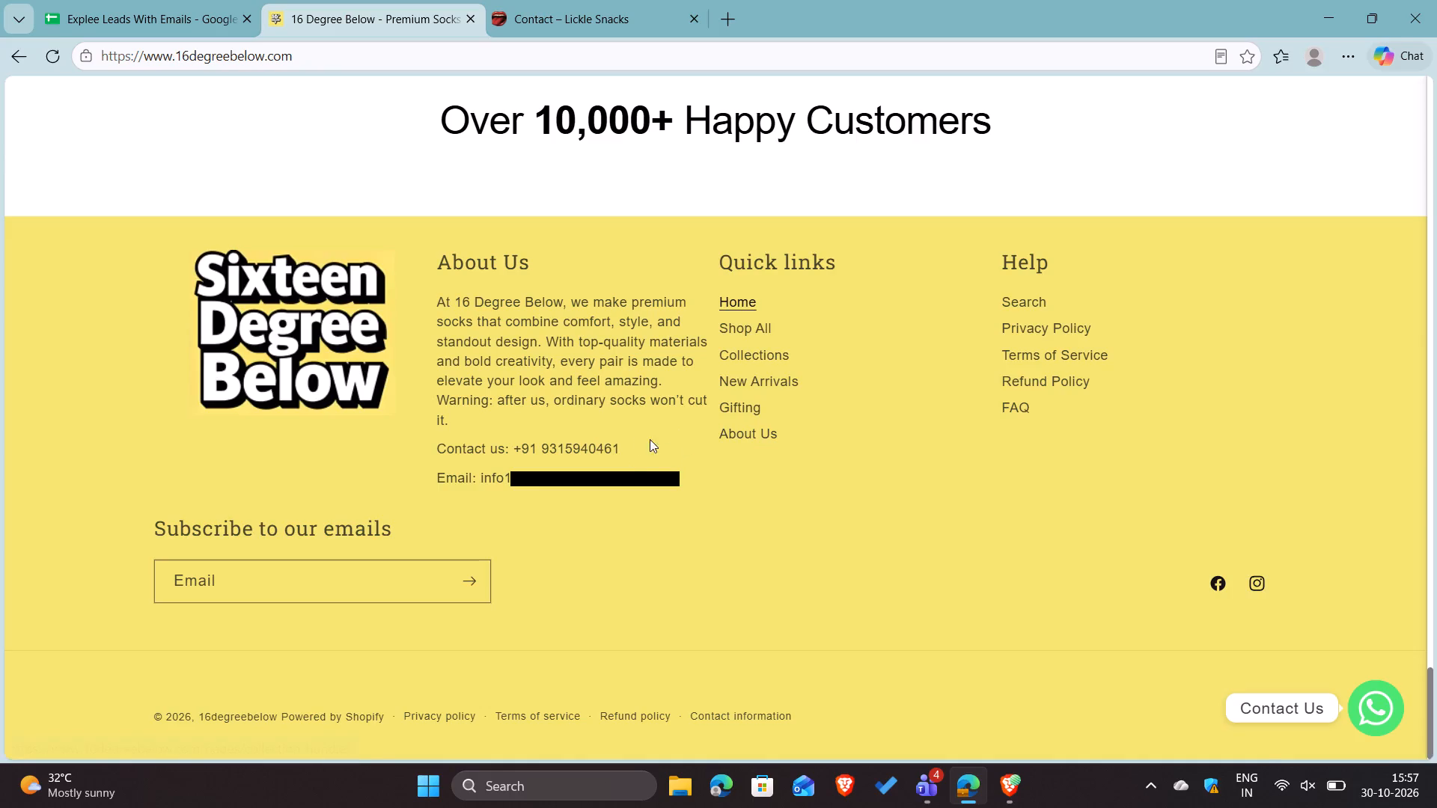
pyautogui.moveTo(630, 438); pyautogui.dragTo(540, 444)
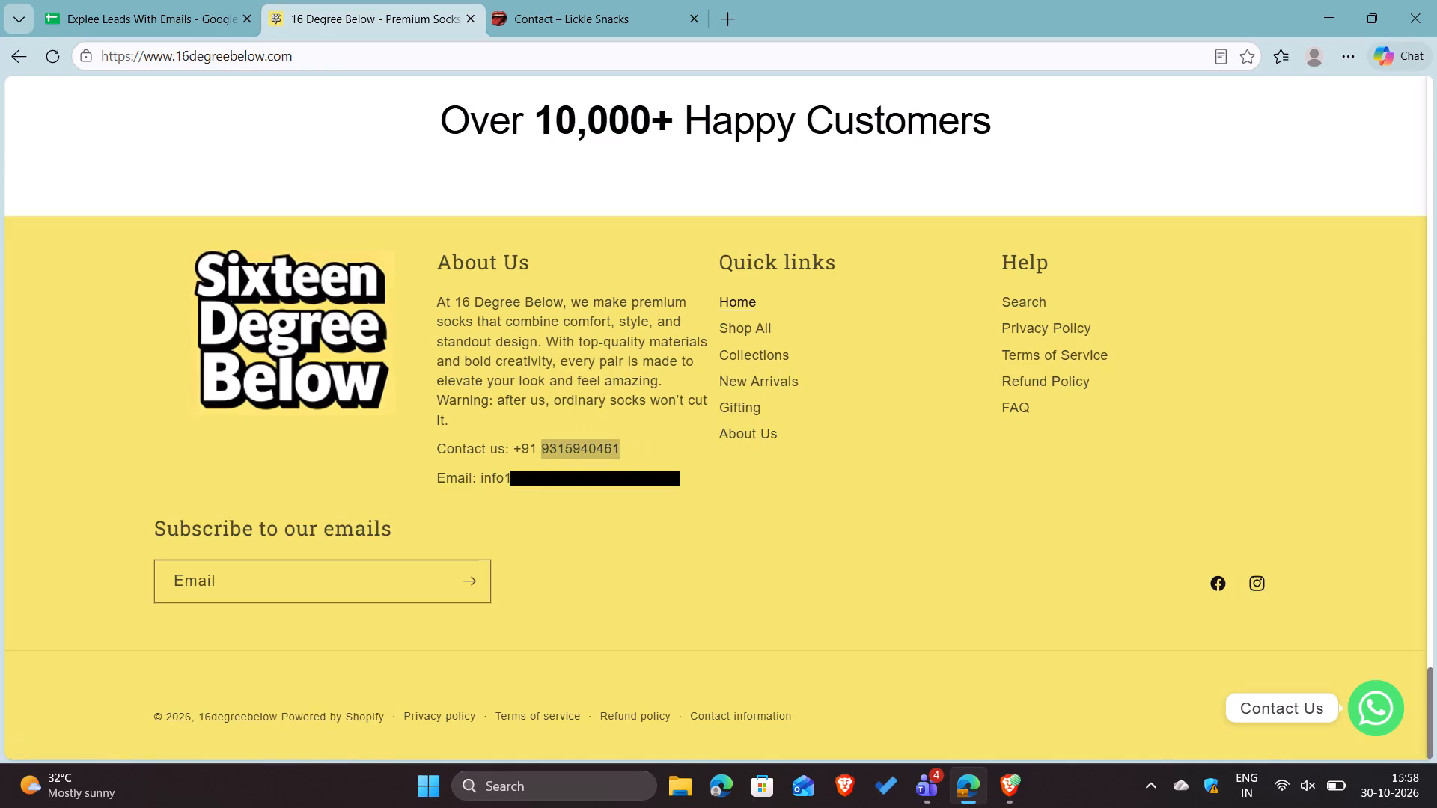
pyautogui.hotkey('ctrl', 'c')
pyautogui.hotkey('alt', 'Tab')
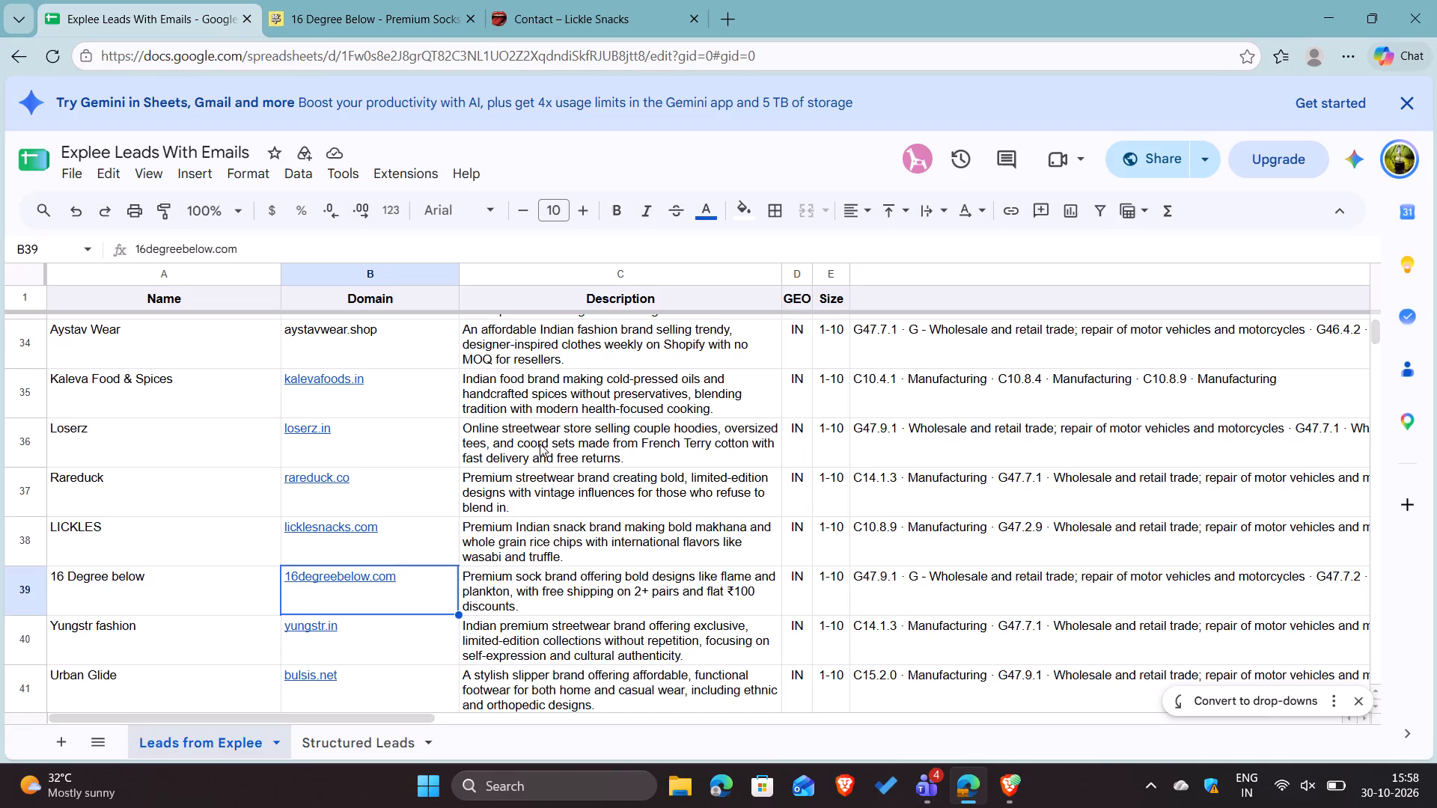
pyautogui.hscroll(-5, 664, 567)
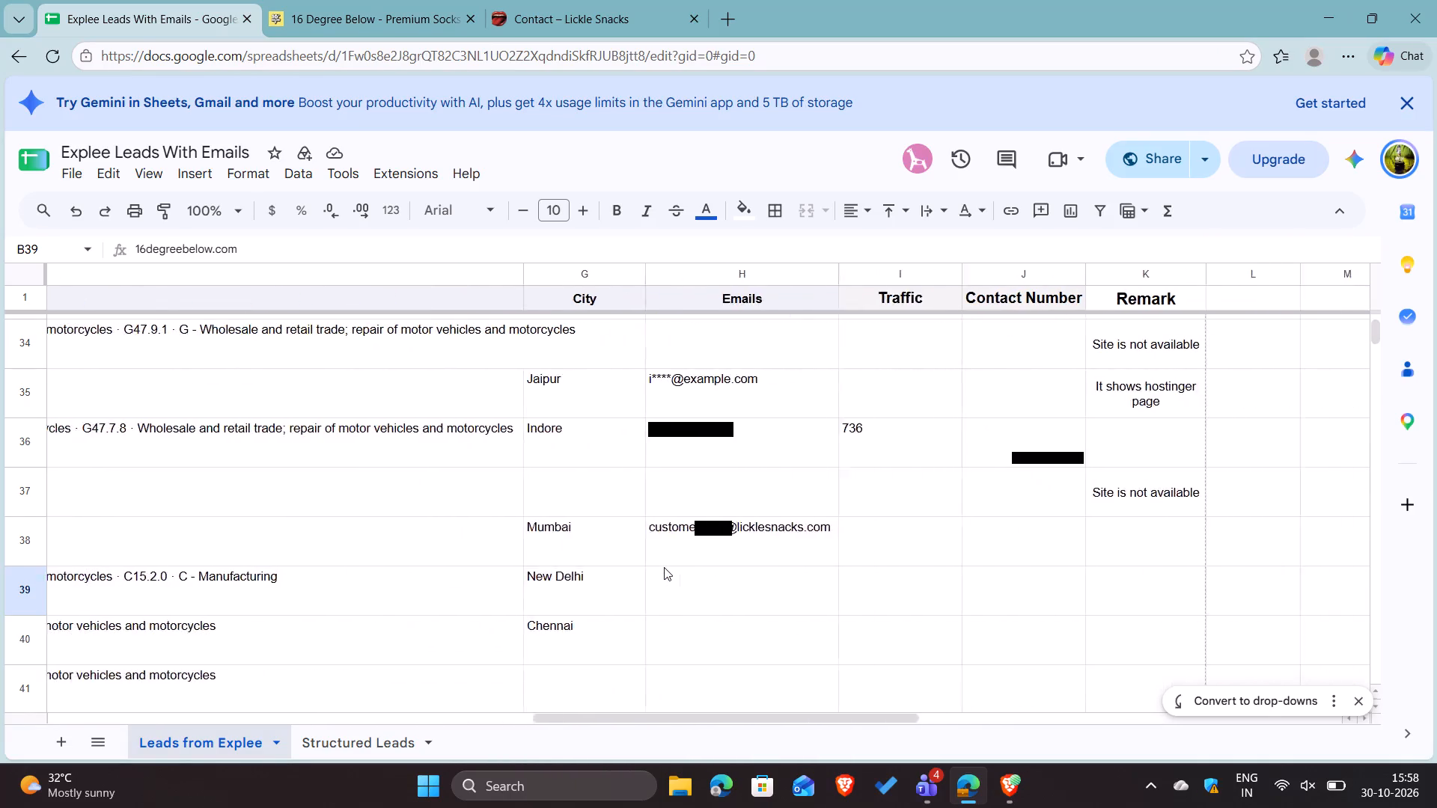
pyautogui.doubleClick(849, 577)
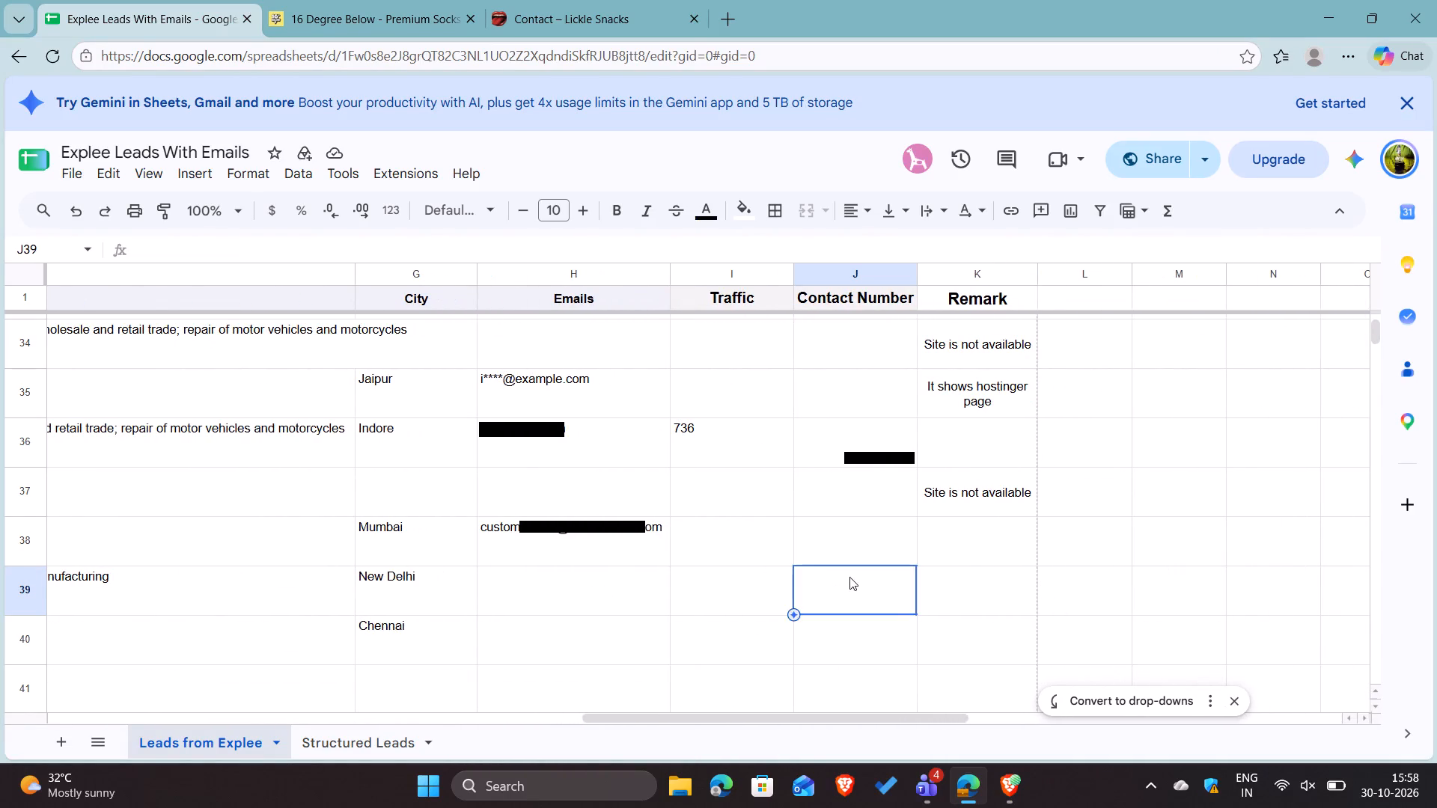
pyautogui.hotkey('ctrl', 'v')
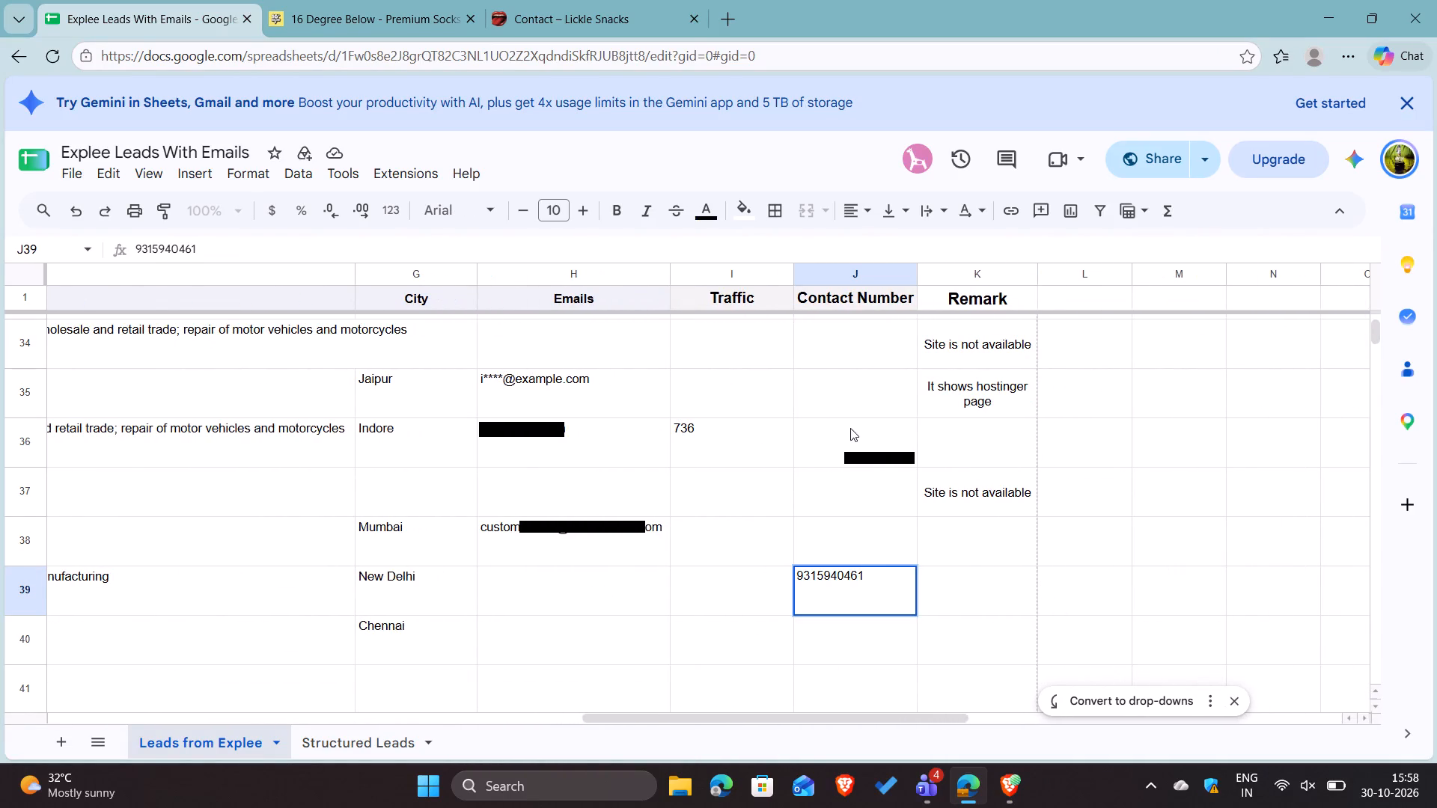
pyautogui.click(844, 434)
# Centre the Contact Number cells from the Loserz row to the 16 Degree below row horizontally and align them vertically to the middle.
pyautogui.moveTo(844, 434); pyautogui.dragTo(858, 590)
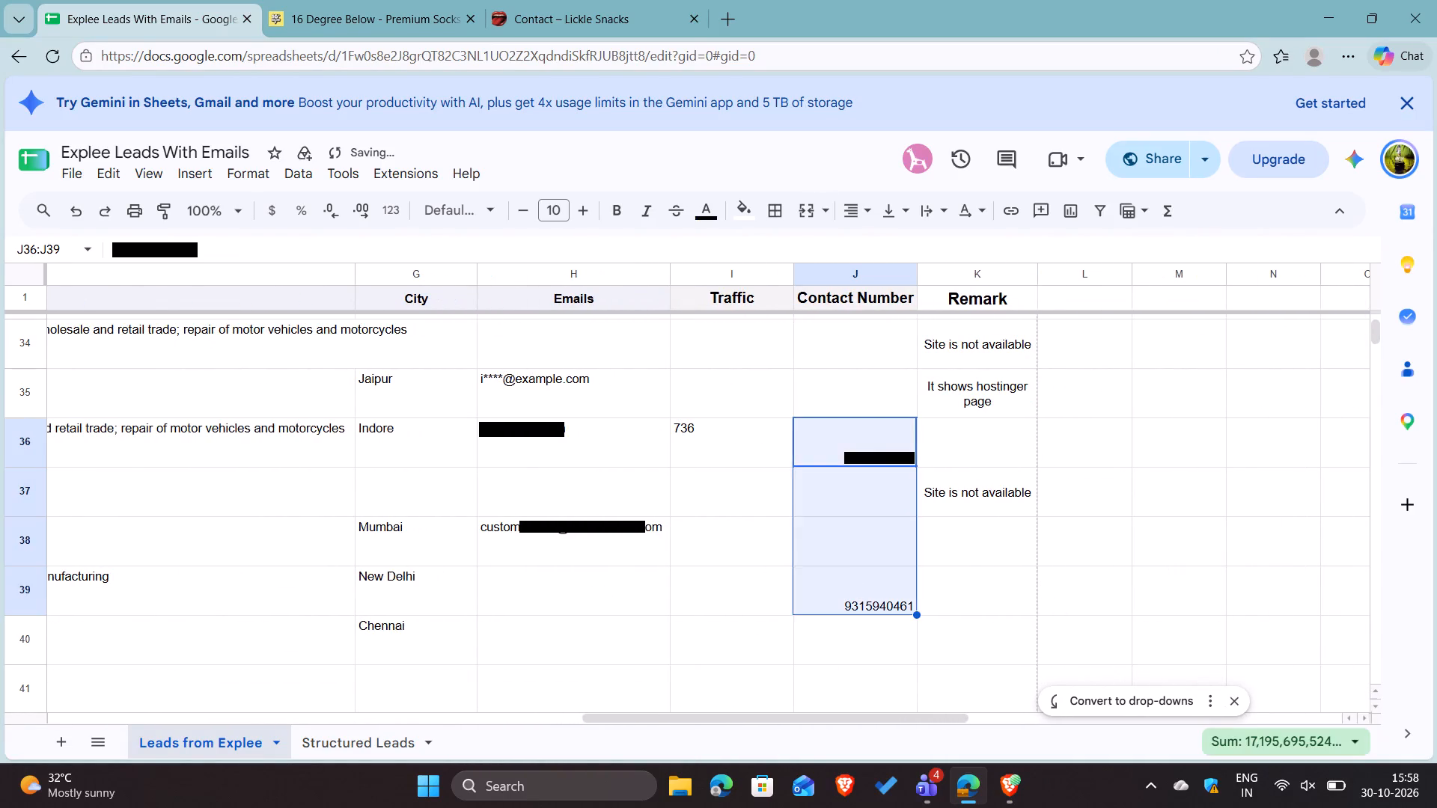
pyautogui.click(866, 205)
pyautogui.click(891, 239)
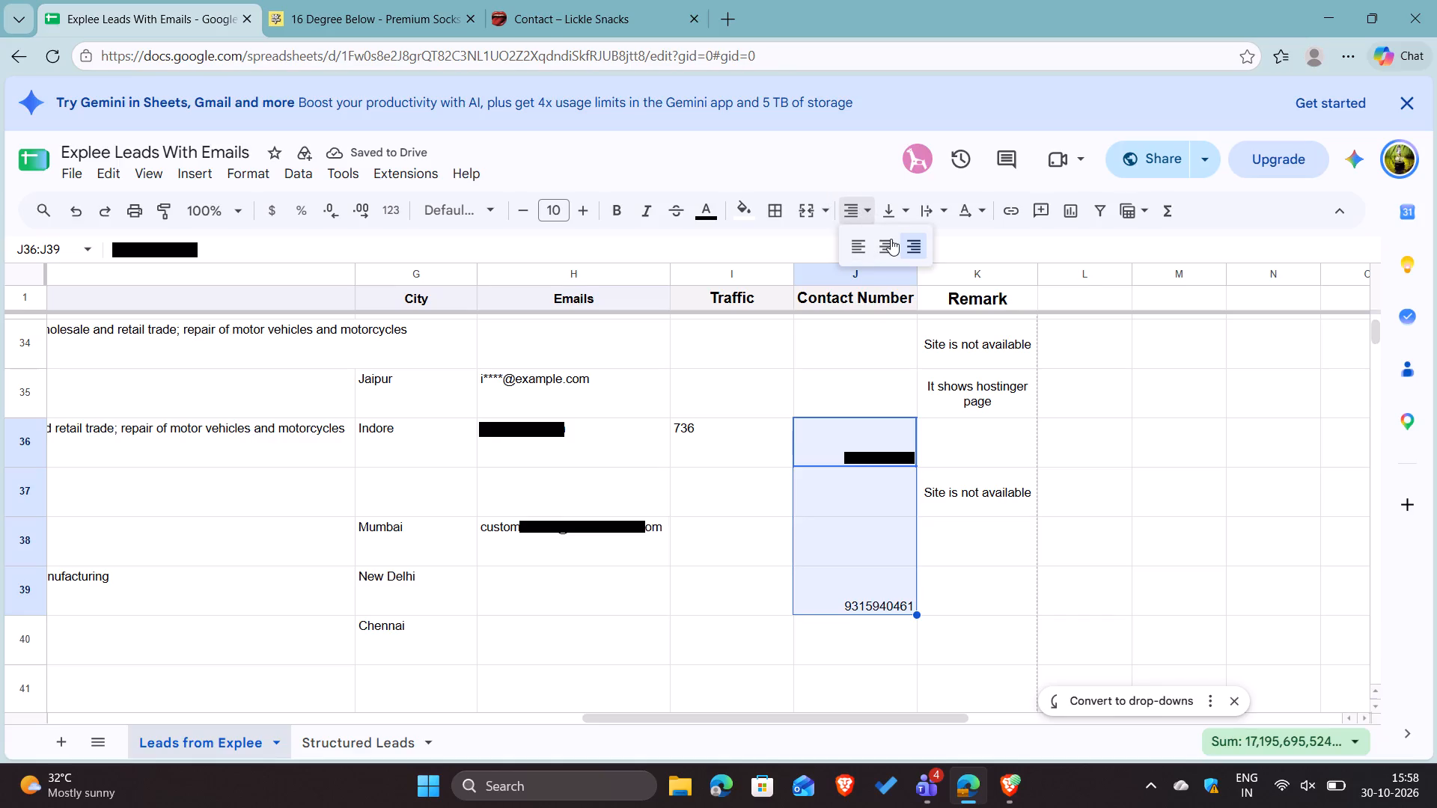
pyautogui.click(950, 209)
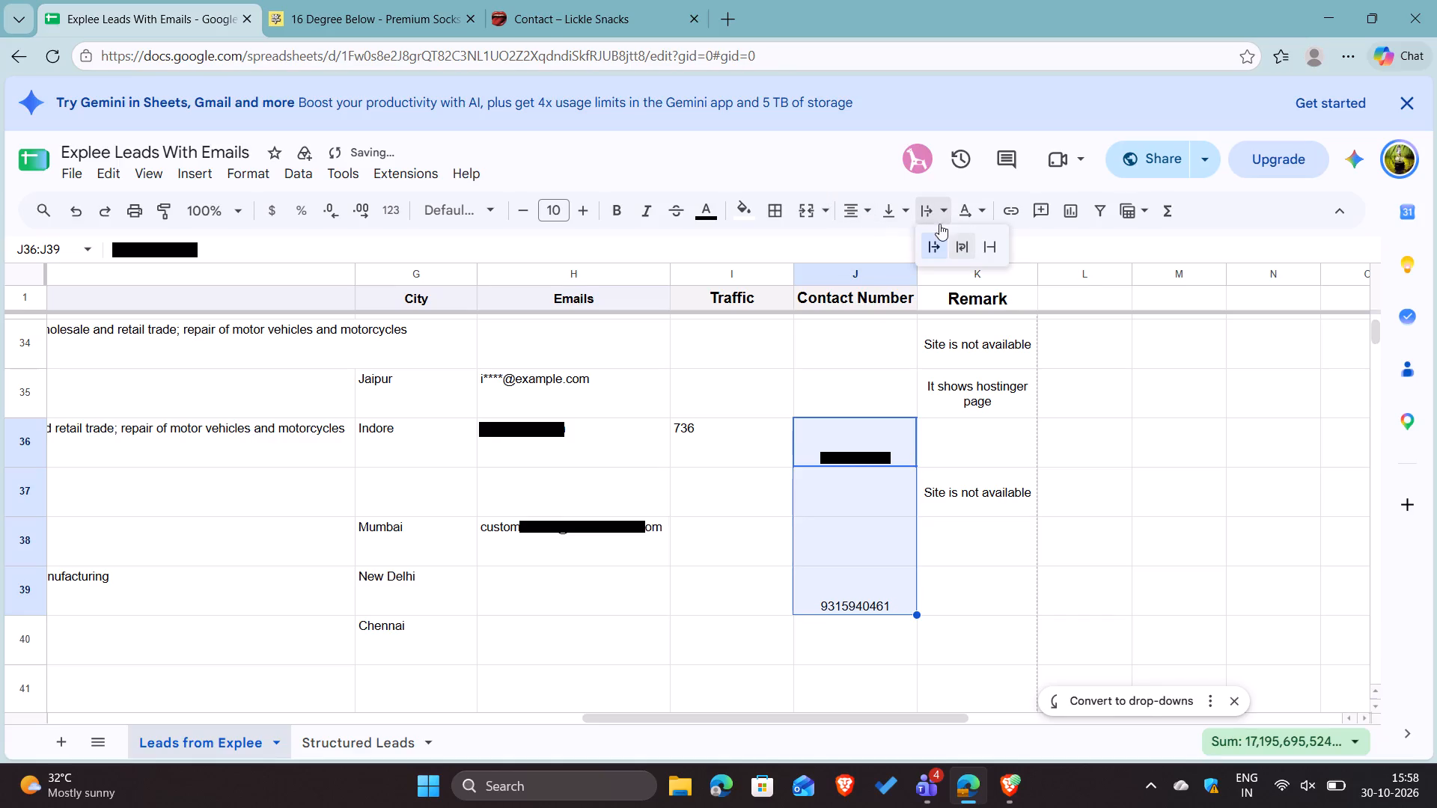
pyautogui.click(903, 212)
pyautogui.click(914, 247)
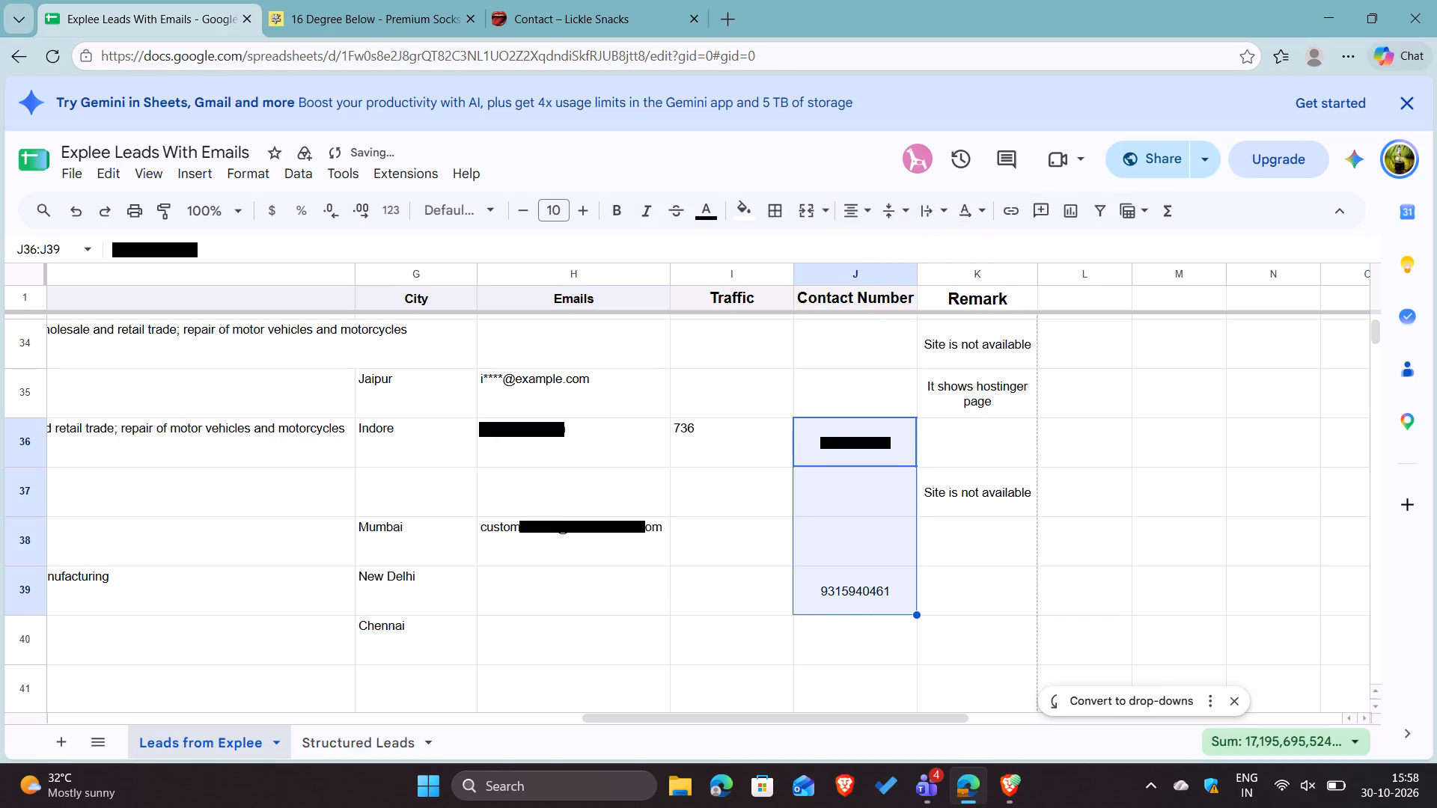
# Copy the email address from the 16 Degree Below site's footer into the Emails cell of the 16 Degree below row.
pyautogui.scroll(2, 798, 521)
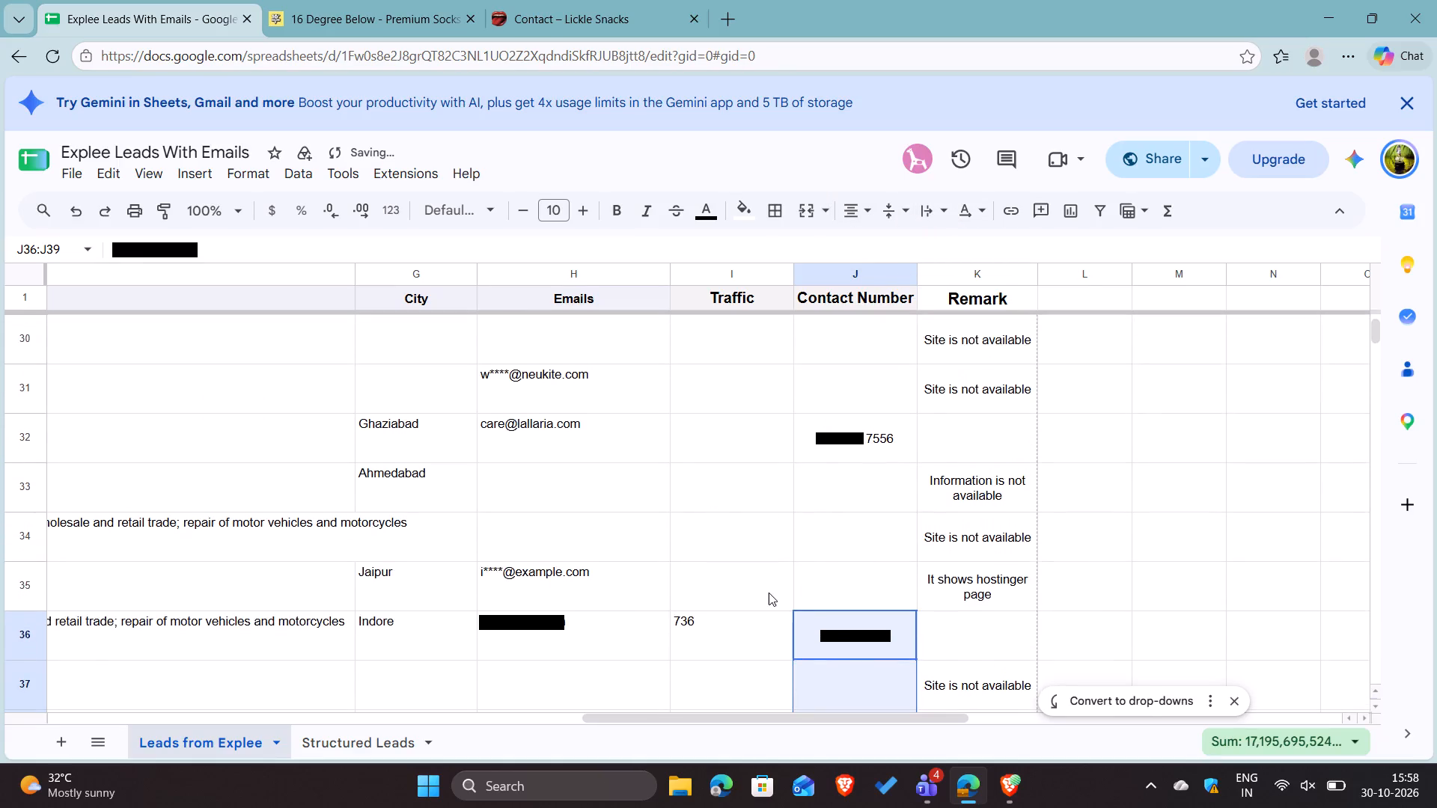
pyautogui.scroll(-3, 769, 593)
pyautogui.click(542, 527)
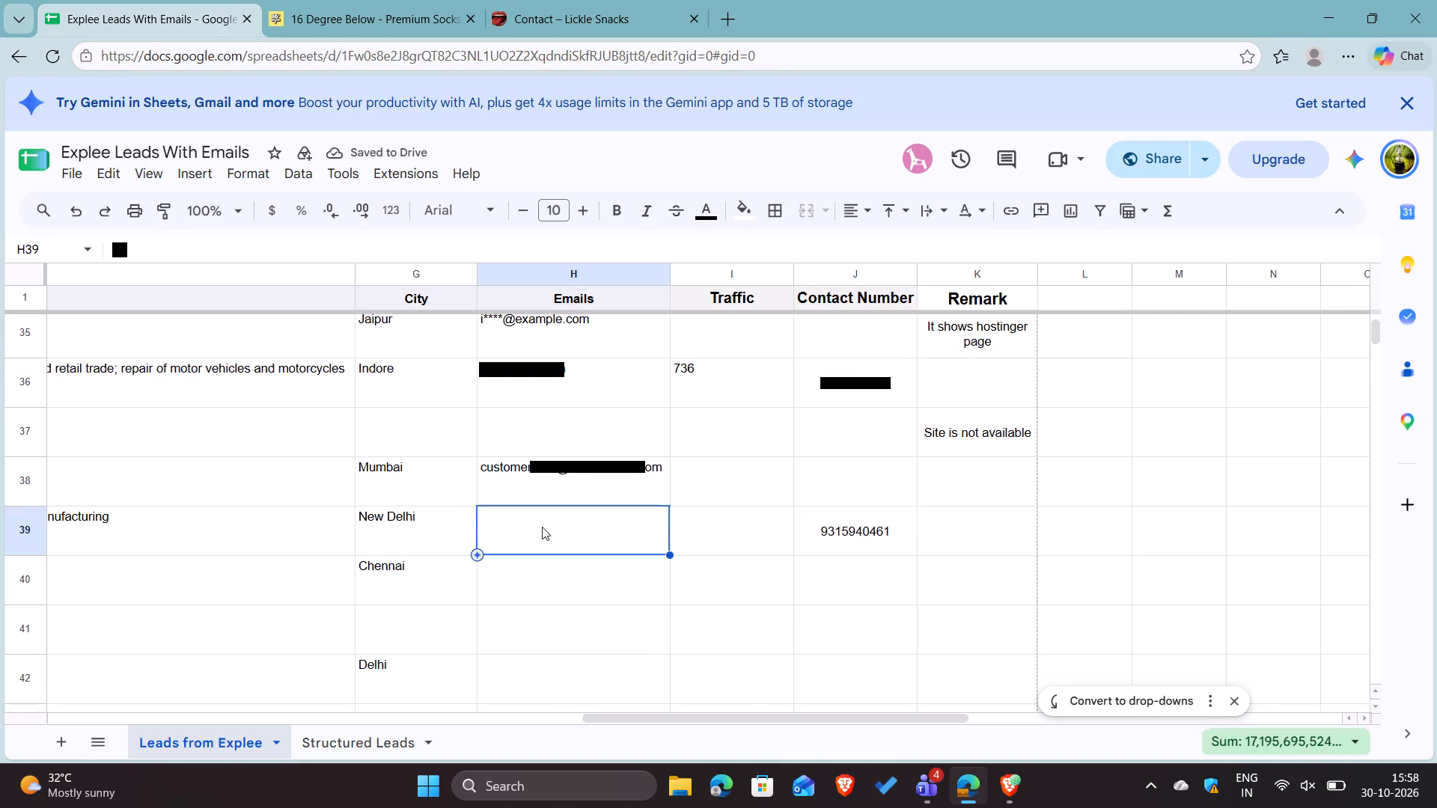
pyautogui.hotkey('alt', 'Tab')
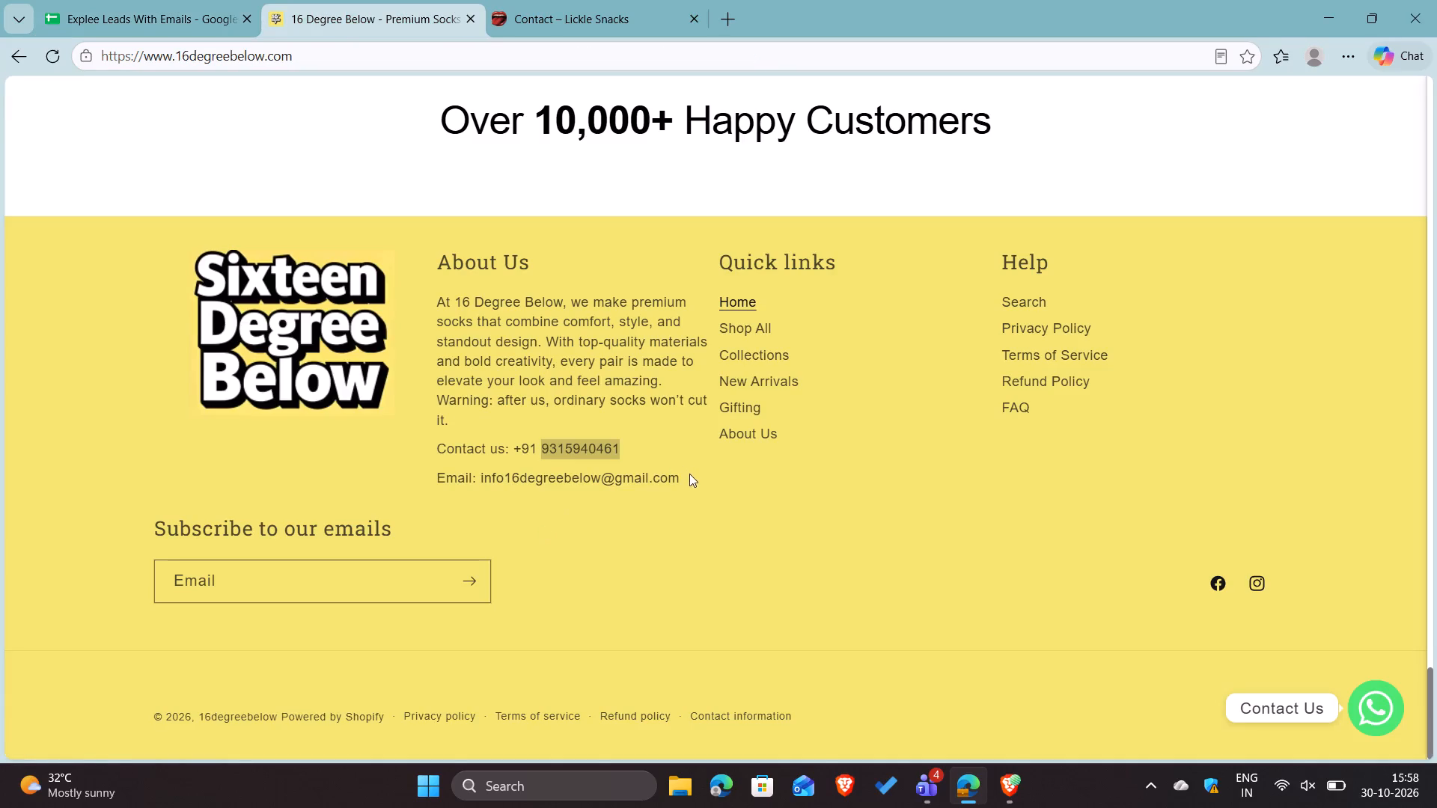
pyautogui.moveTo(693, 477); pyautogui.dragTo(477, 471)
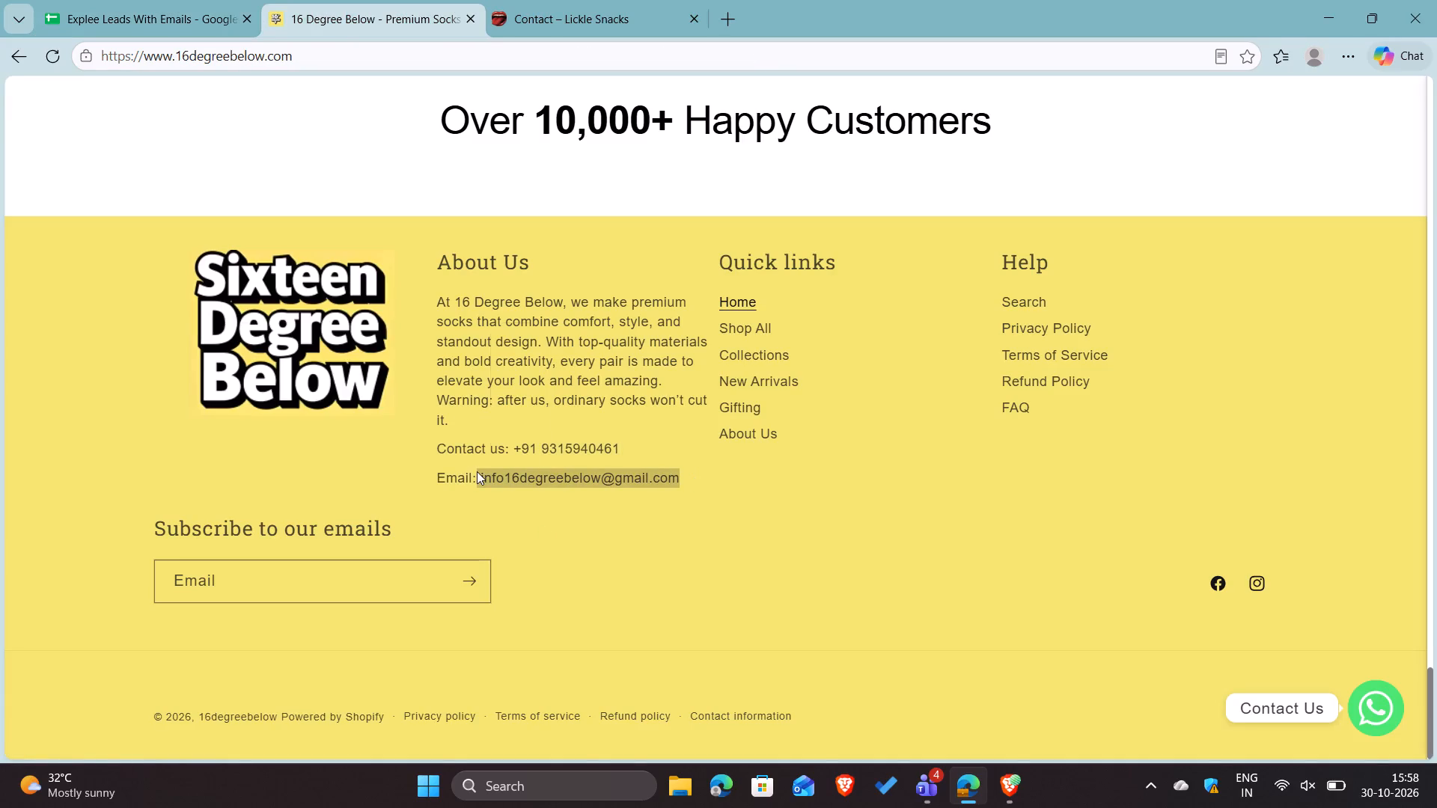
pyautogui.hotkey('ctrl', 'c')
pyautogui.hotkey('alt', 'Tab')
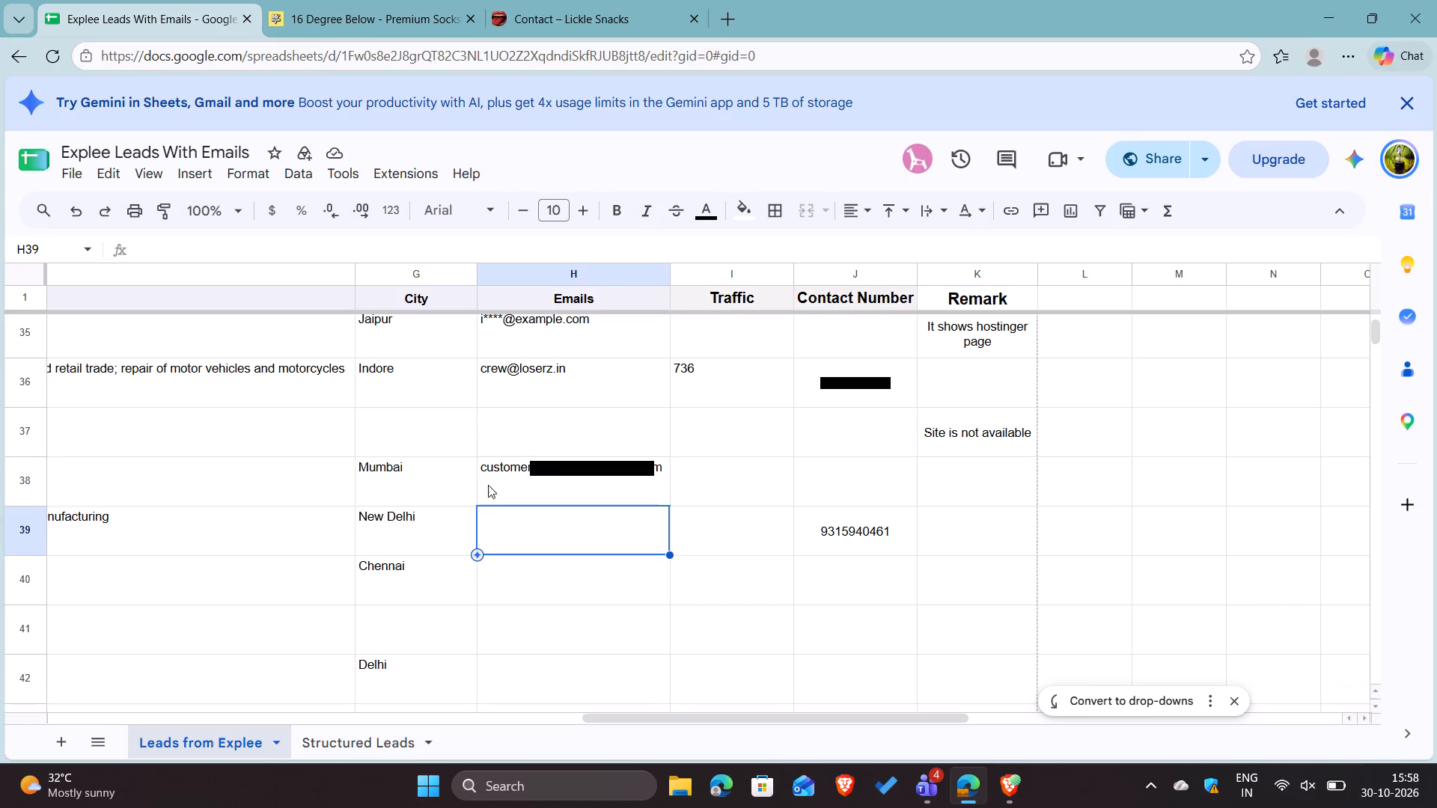
pyautogui.doubleClick(527, 515)
pyautogui.hotkey('ctrl', 'v')
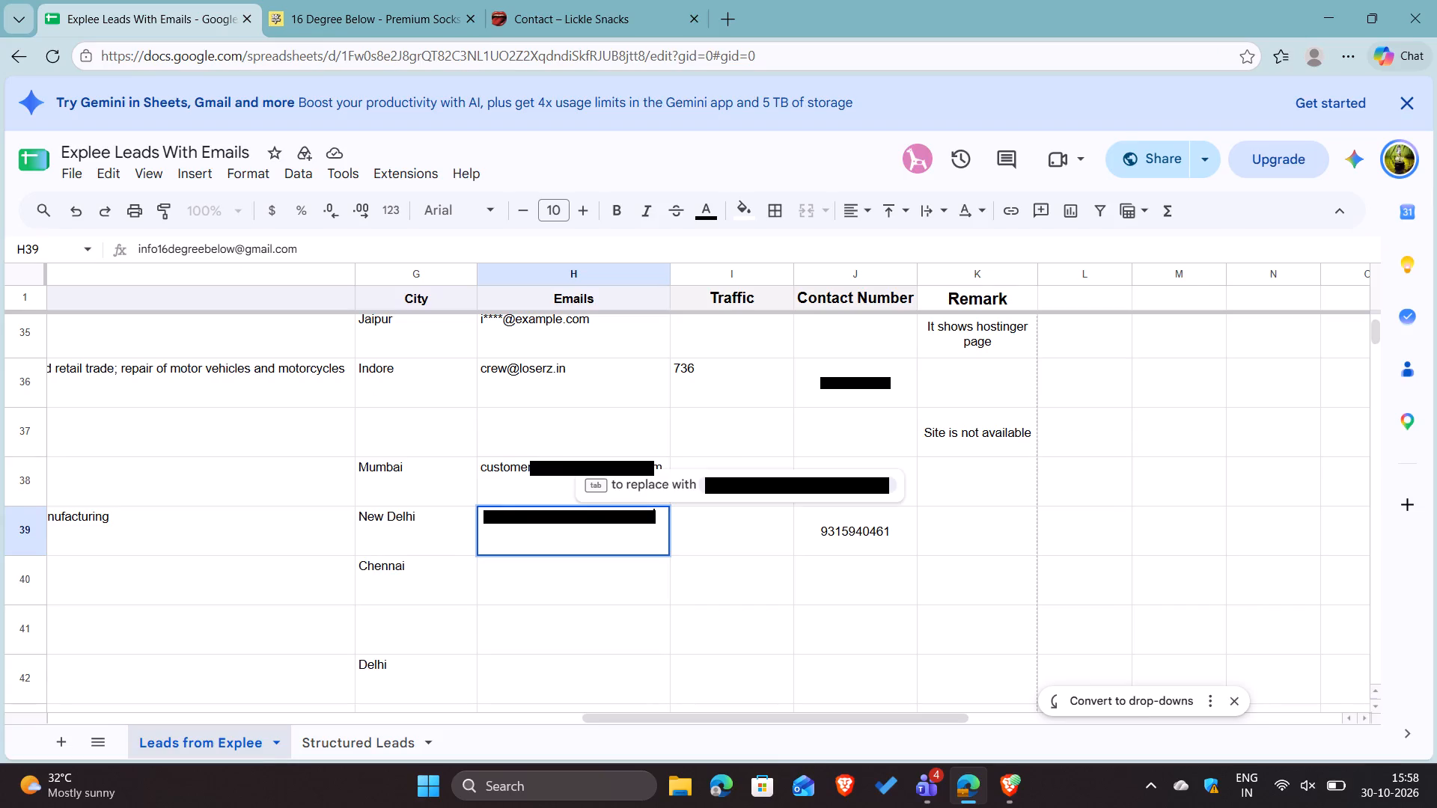
pyautogui.click(528, 584)
# Open the yungstr.in website from the Domain cell in the Yungstr fashion row and check what its page shows.
pyautogui.hscroll(6, 528, 584)
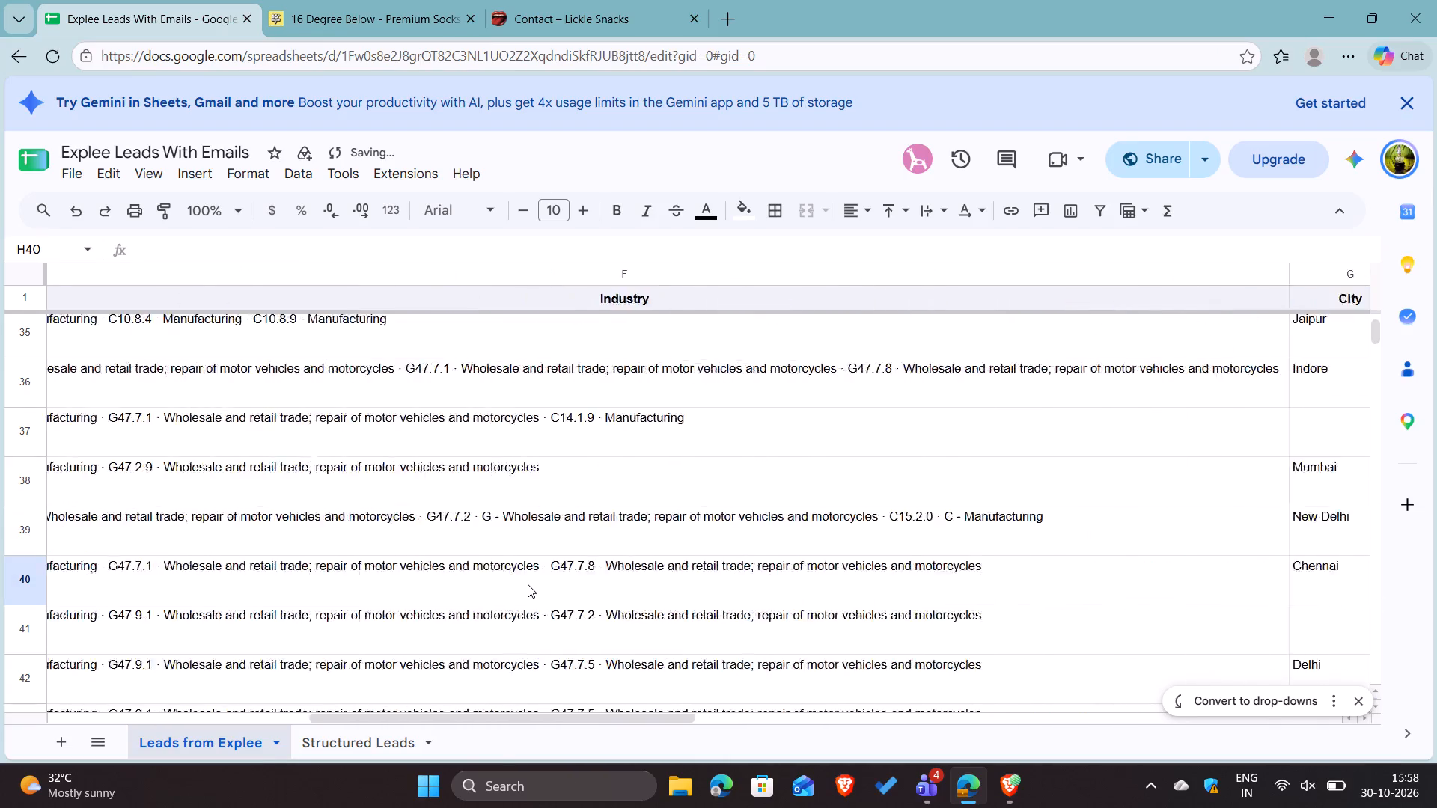
pyautogui.hscroll(2, 528, 584)
pyautogui.click(368, 570)
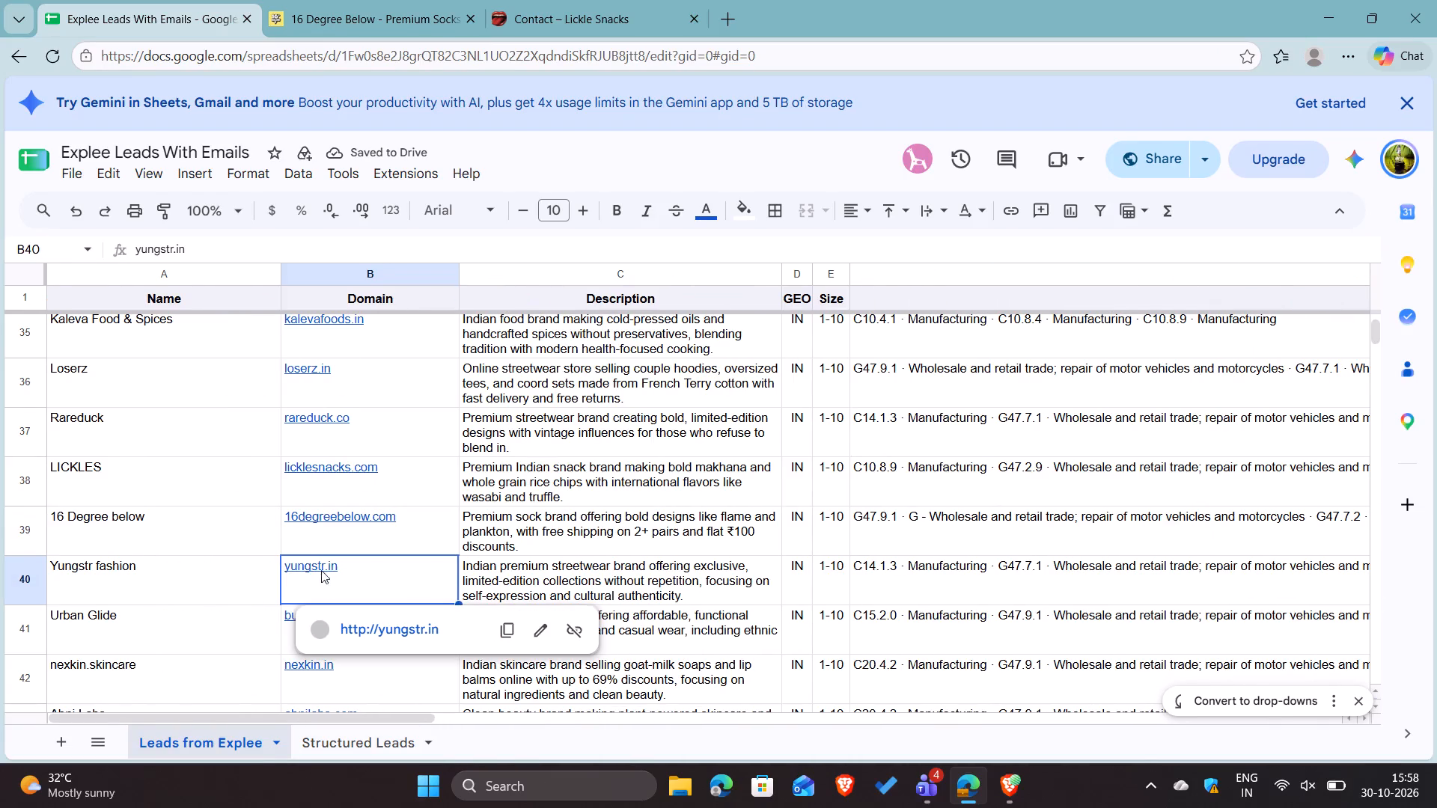
pyautogui.click(368, 622)
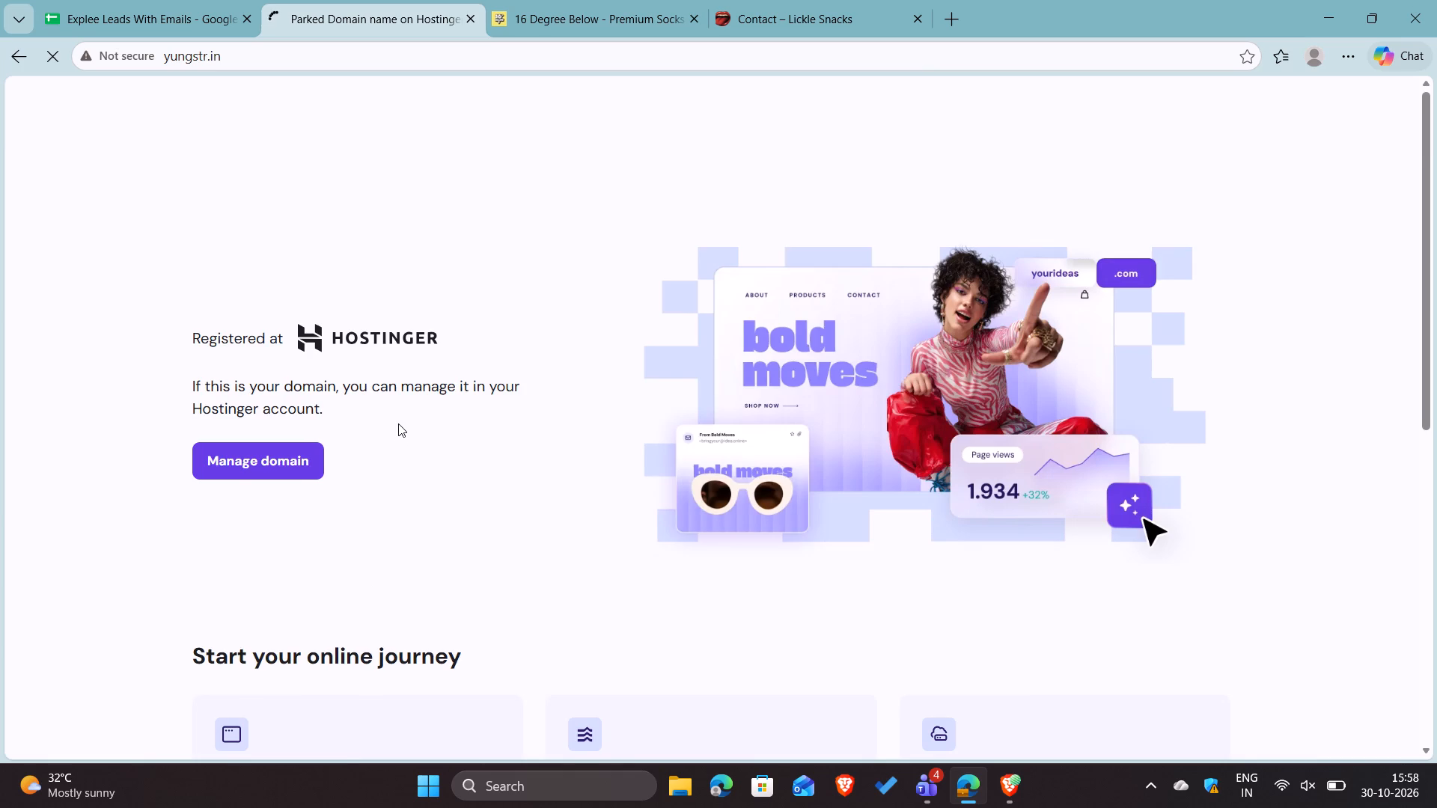
pyautogui.scroll(-1, 398, 423)
pyautogui.hotkey('alt', 'Tab')
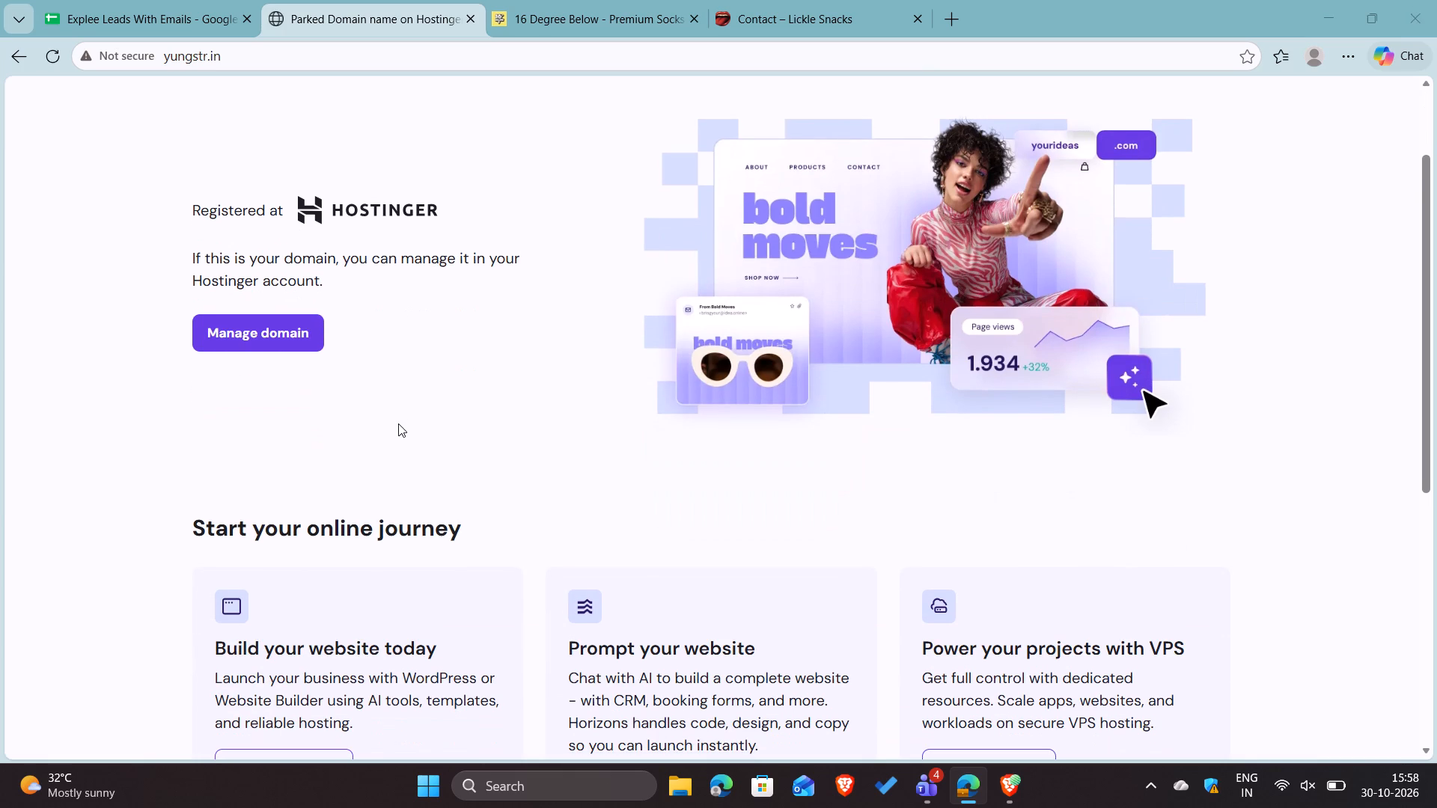
pyautogui.hscroll(-7, 684, 566)
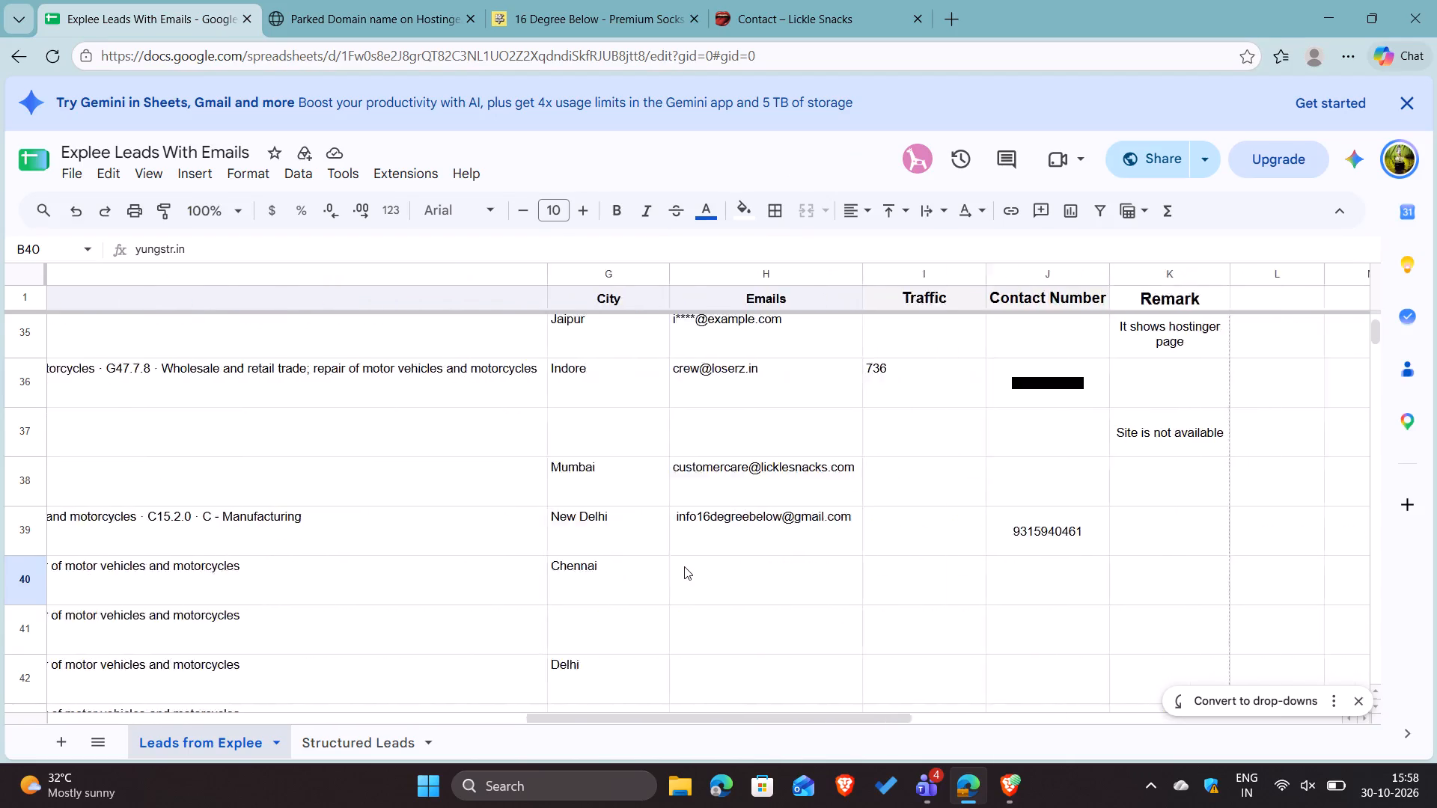
pyautogui.hscroll(-1, 684, 566)
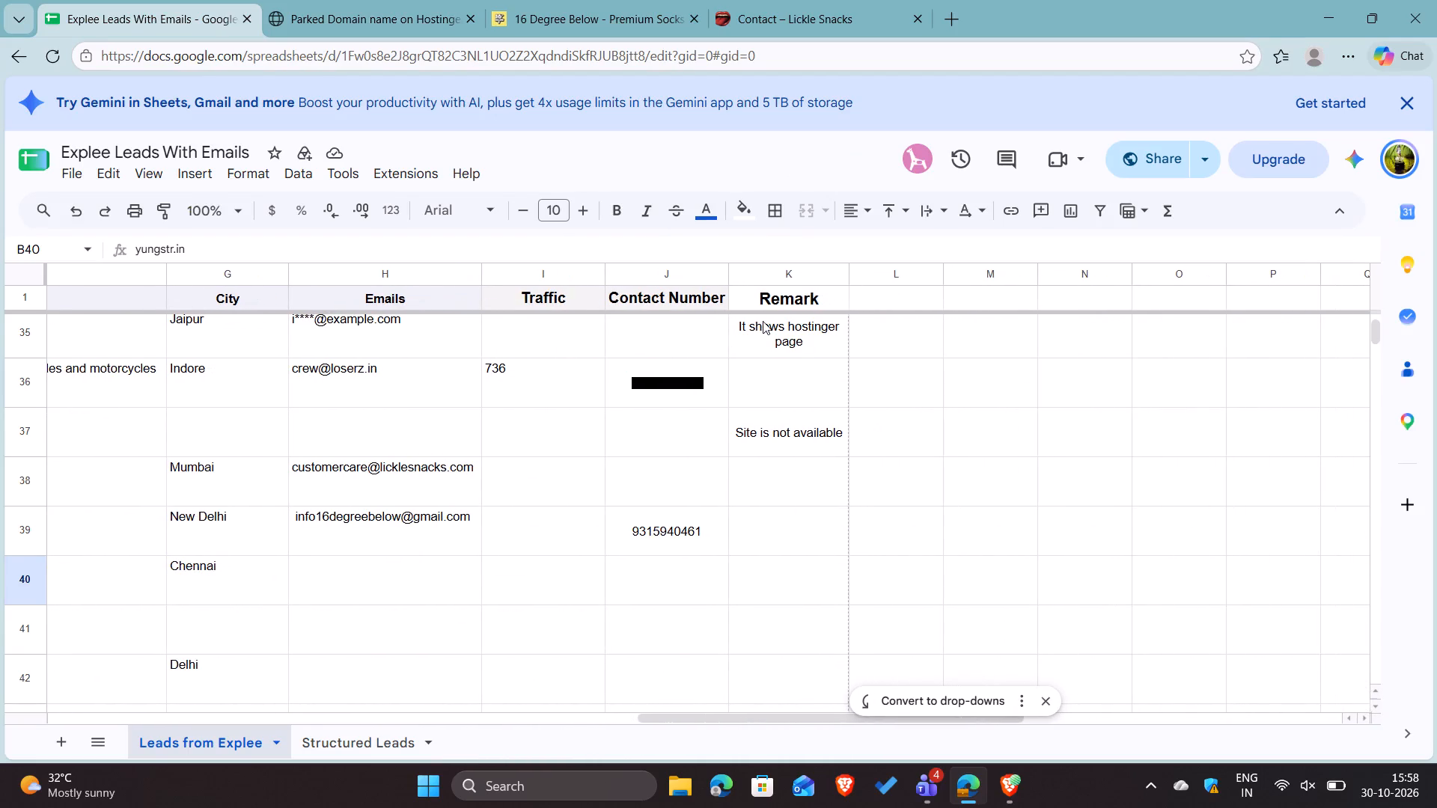
pyautogui.click(344, 0)
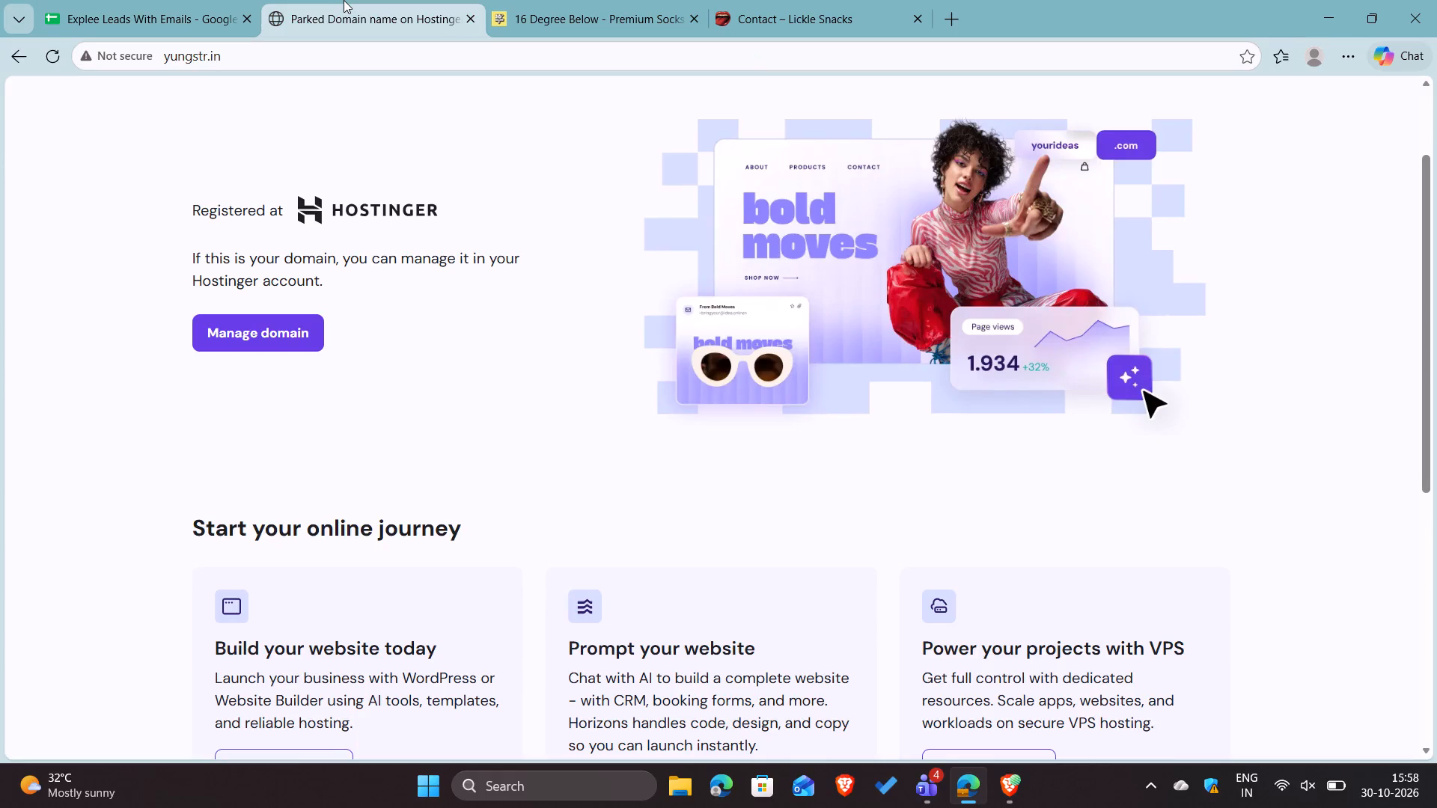
pyautogui.click(123, 0)
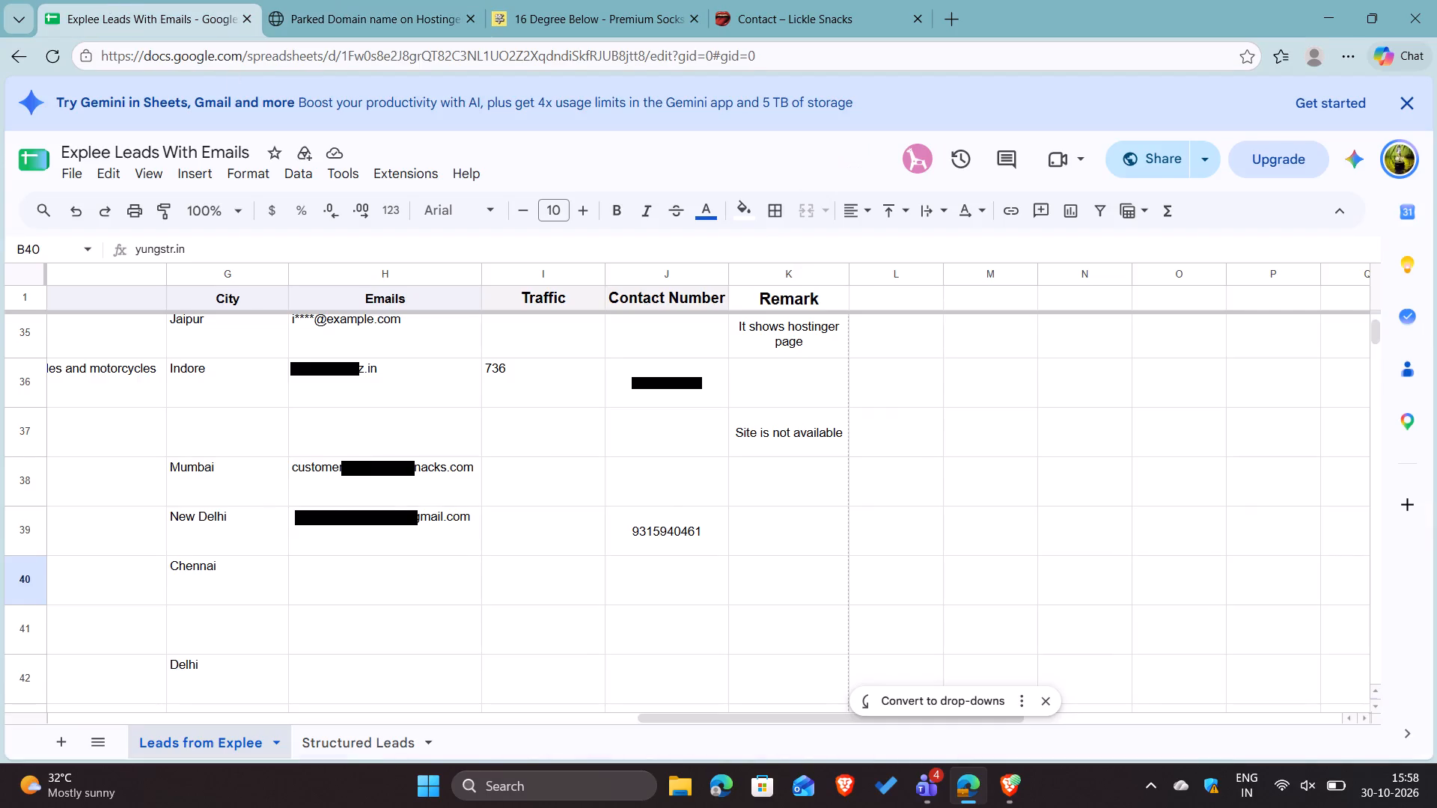
# Enter the remark "It shows hostinger page" in the Remark cell of the Yungstr fashion row.
pyautogui.doubleClick(772, 574)
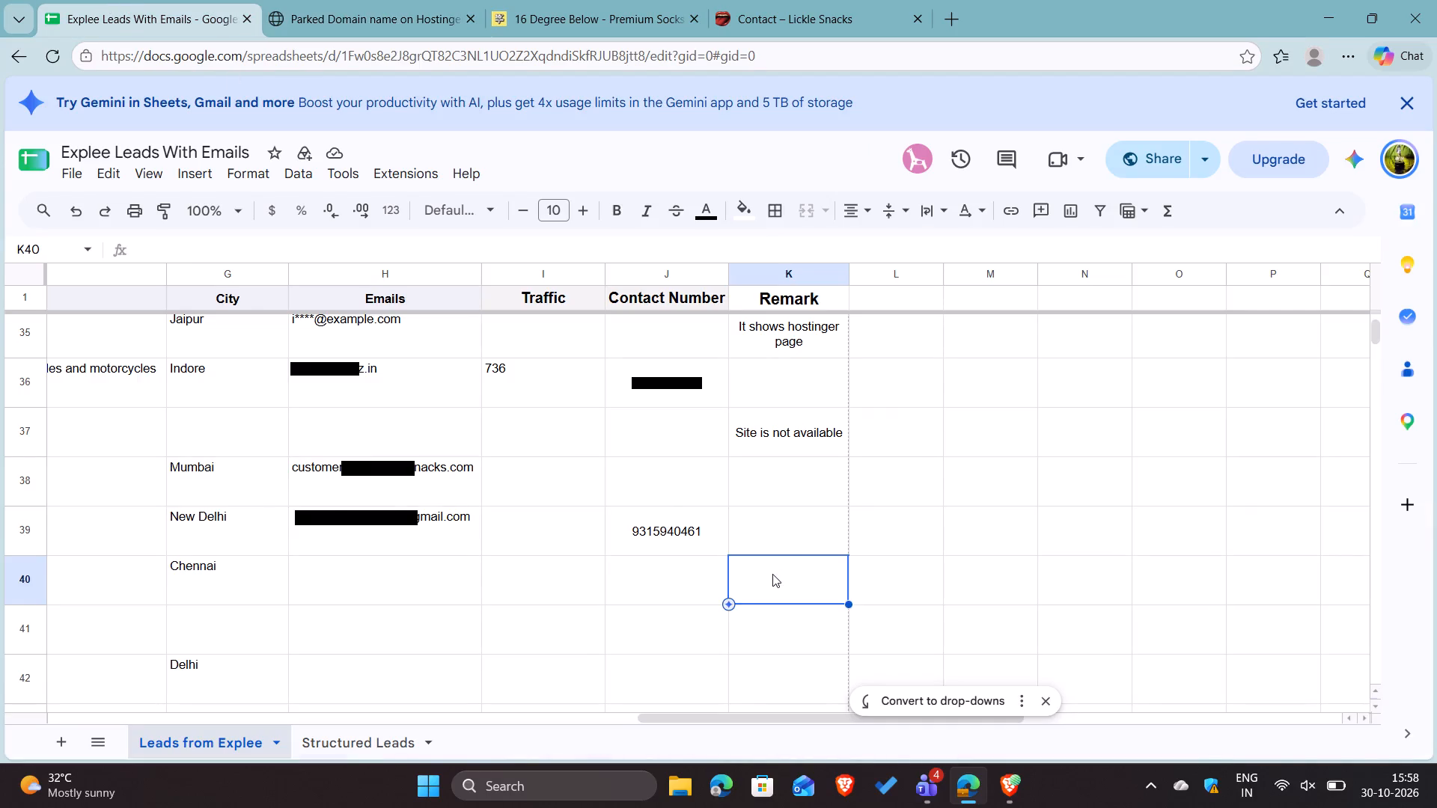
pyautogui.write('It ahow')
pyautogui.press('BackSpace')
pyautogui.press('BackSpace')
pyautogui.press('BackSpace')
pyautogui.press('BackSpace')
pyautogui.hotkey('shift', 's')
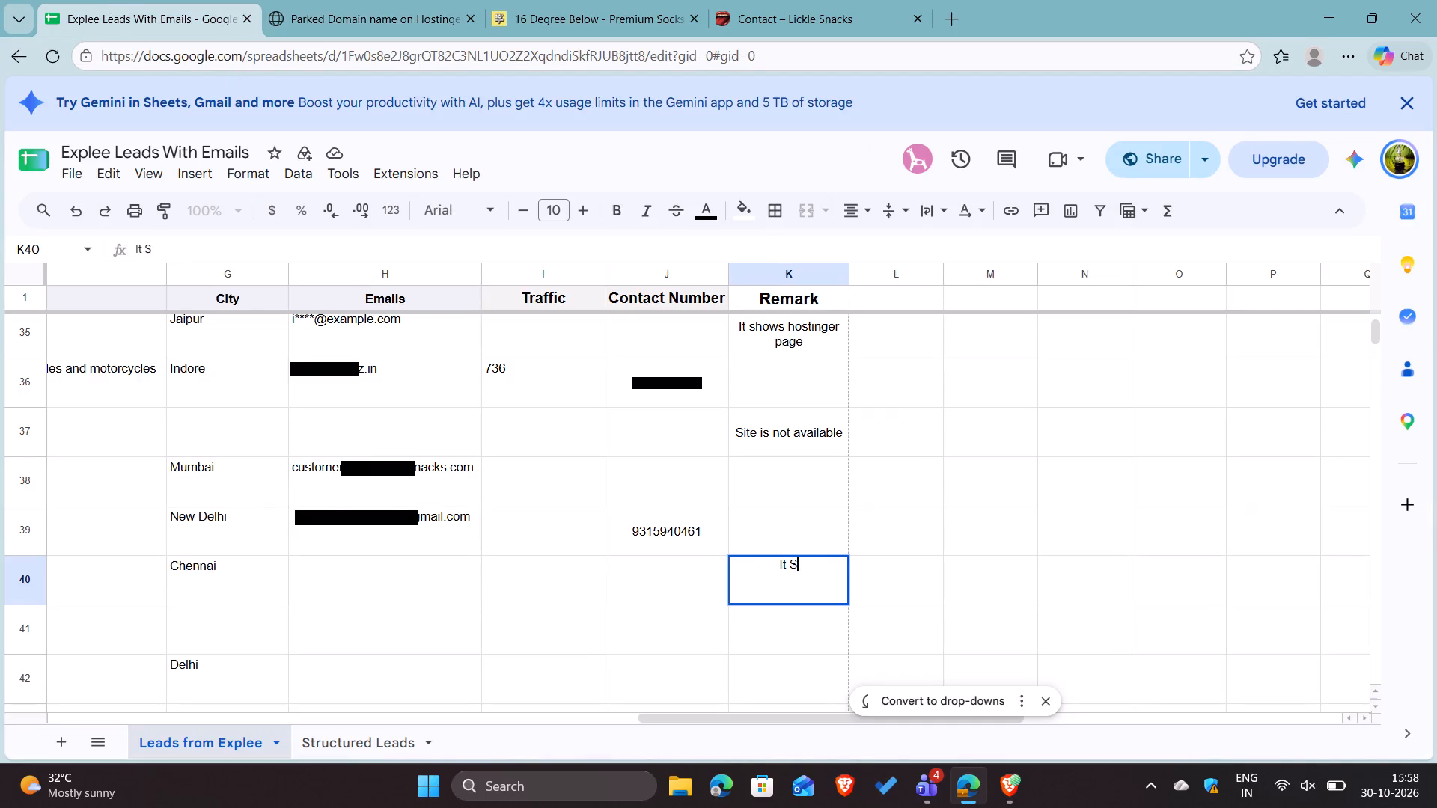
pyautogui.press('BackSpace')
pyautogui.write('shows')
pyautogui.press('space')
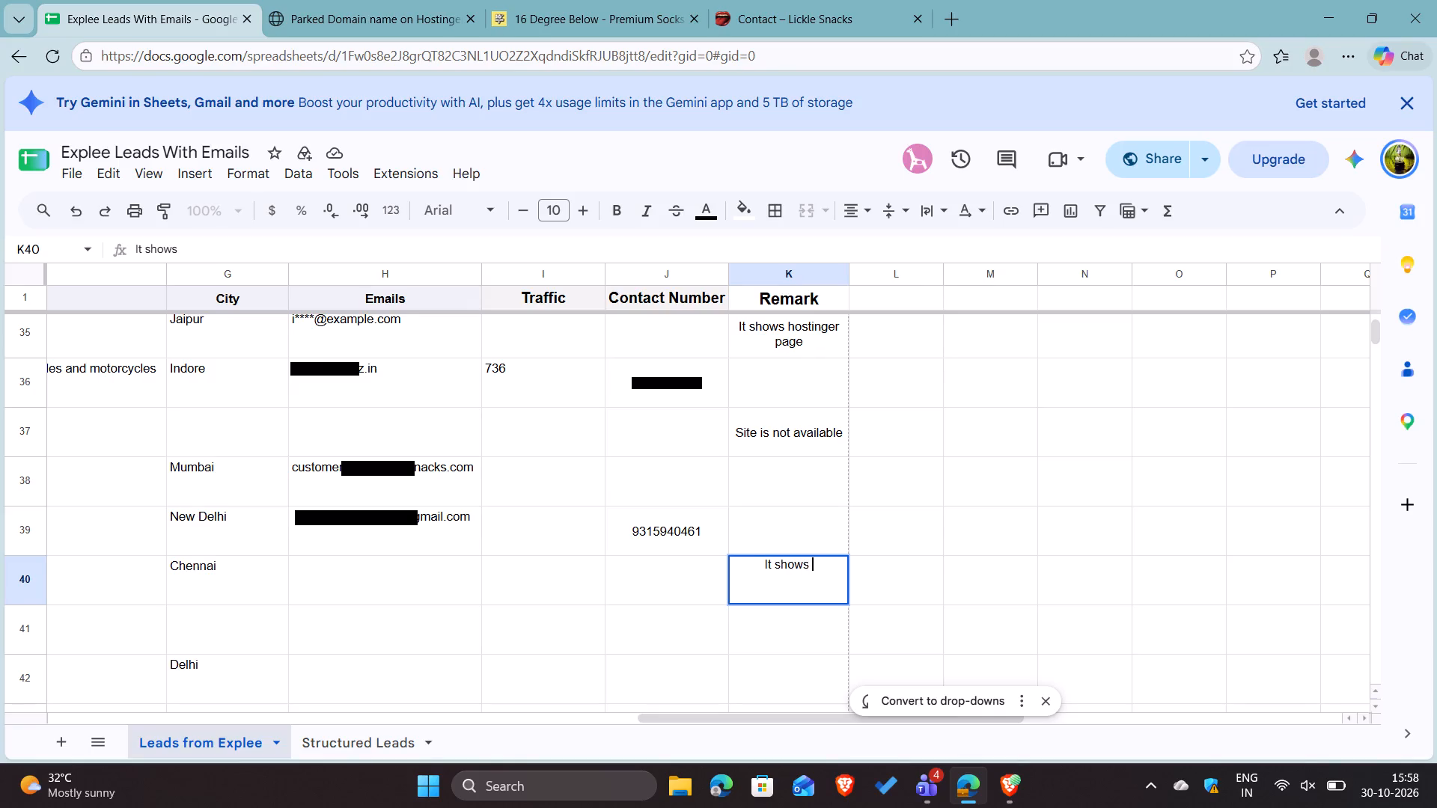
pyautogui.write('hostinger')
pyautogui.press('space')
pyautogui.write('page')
pyautogui.click(770, 642)
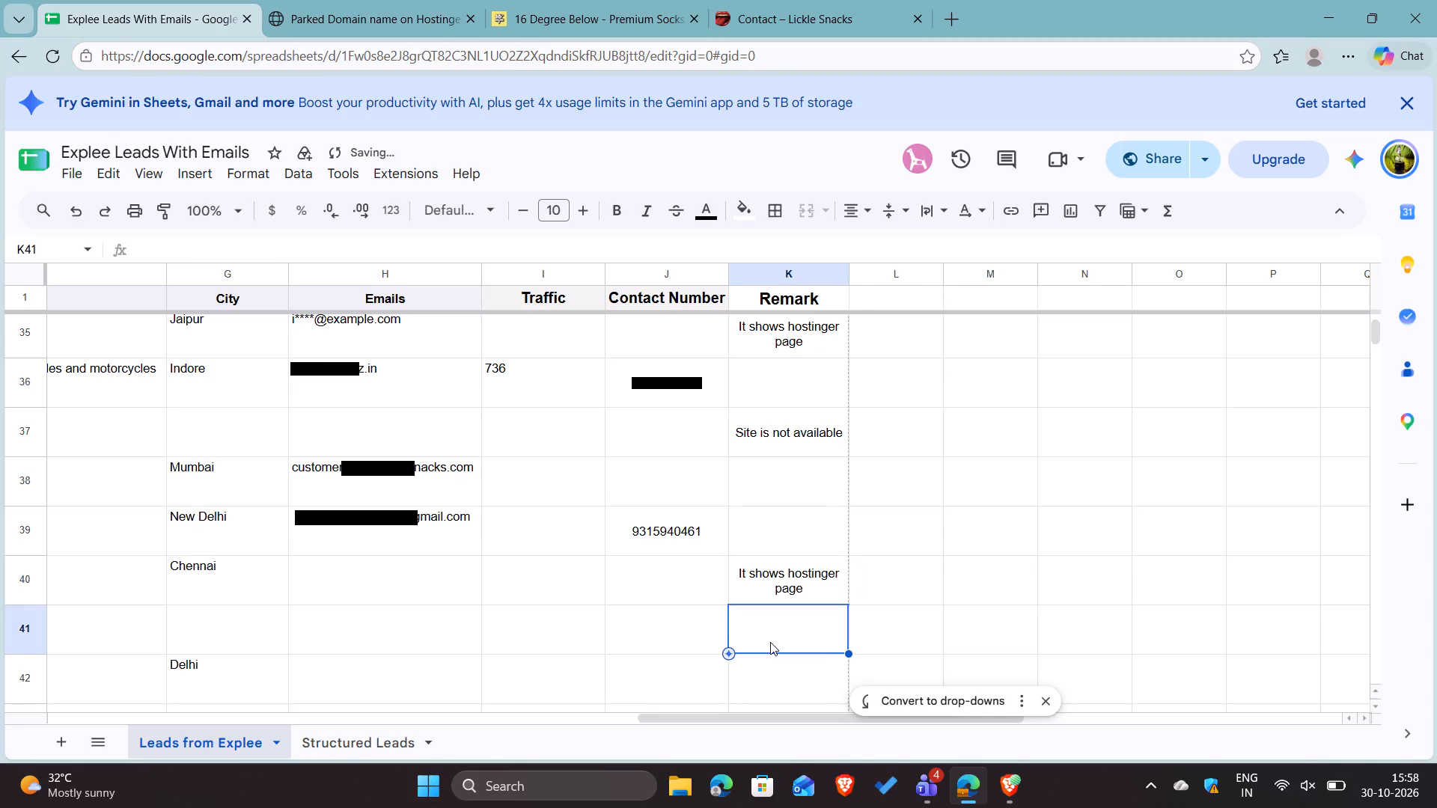
# Open the bulsis.net website from the Domain cell in the Urban Glide row.
pyautogui.hscroll(9, 770, 642)
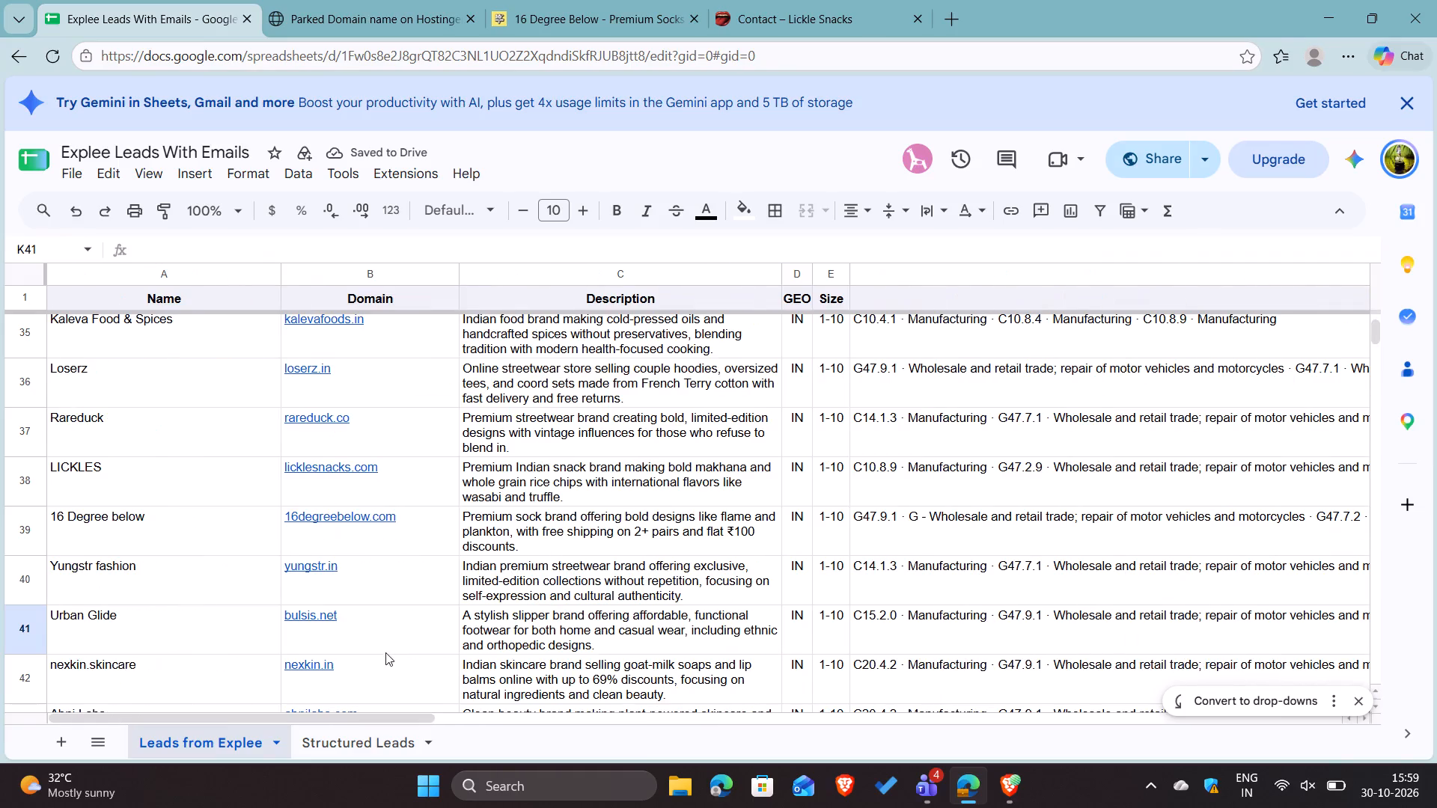
pyautogui.click(351, 631)
pyautogui.click(376, 672)
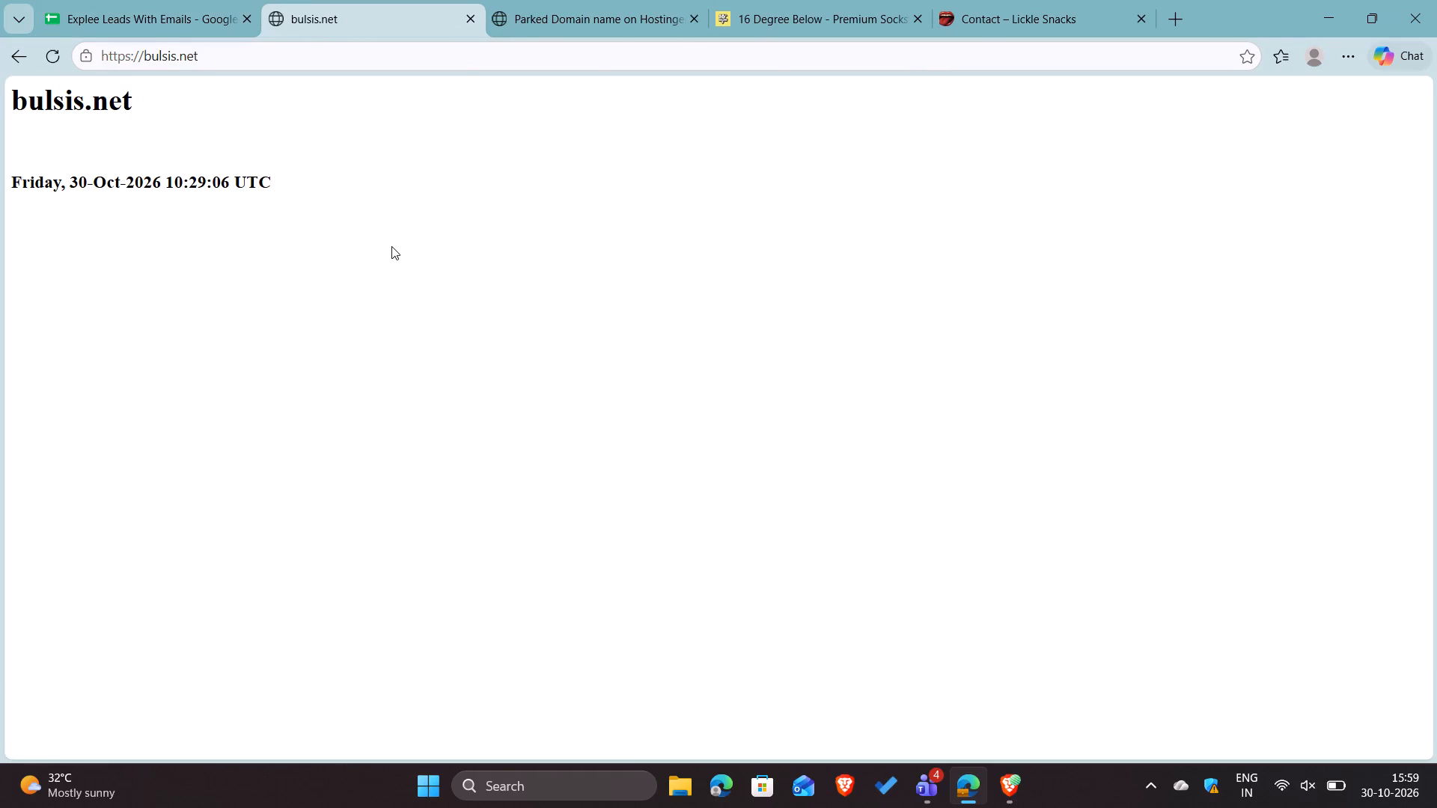
# Recheck the bulsis.net page and enter "Site is not available" in the Remark cell of the Urban Glide row.
pyautogui.click(102, 0)
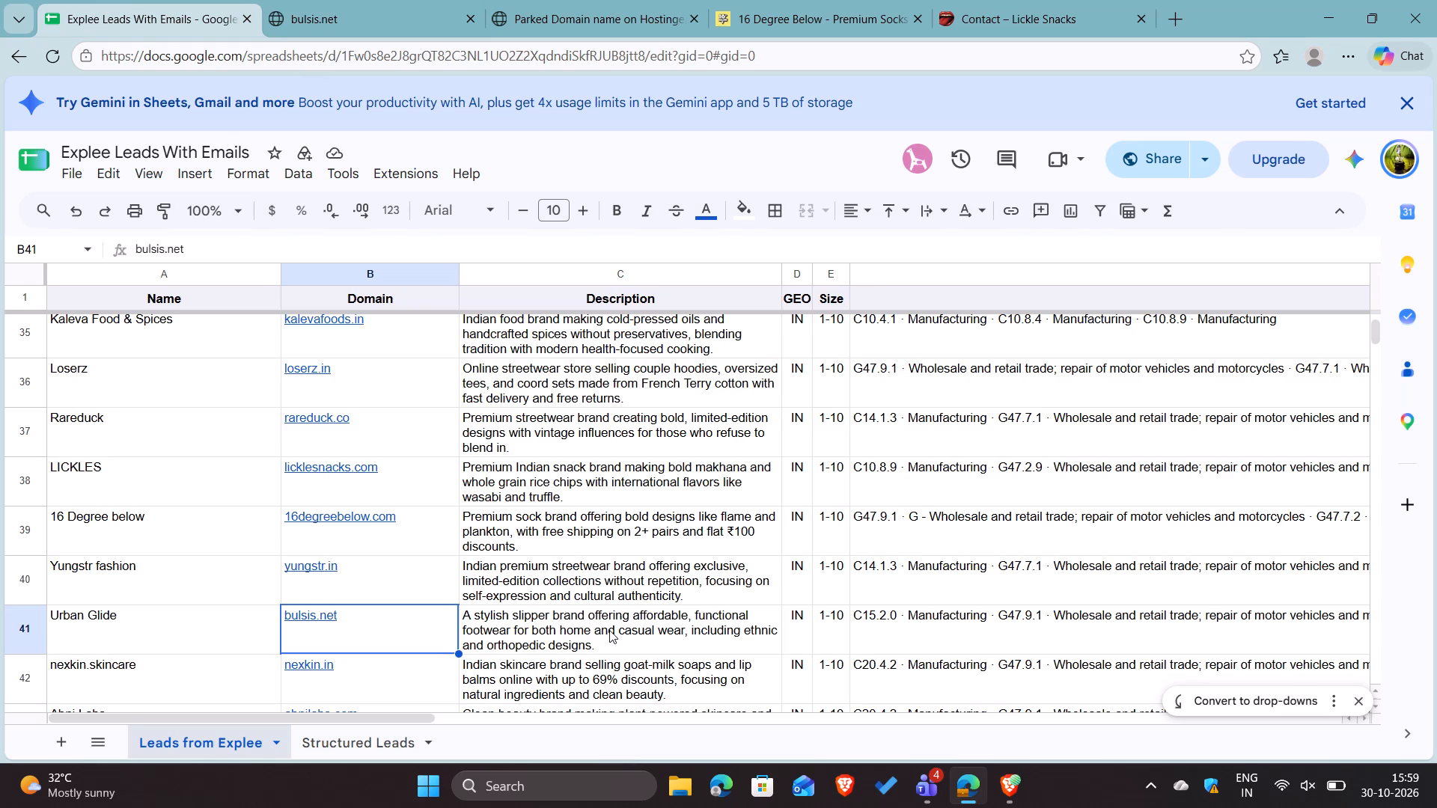
pyautogui.click(279, 19)
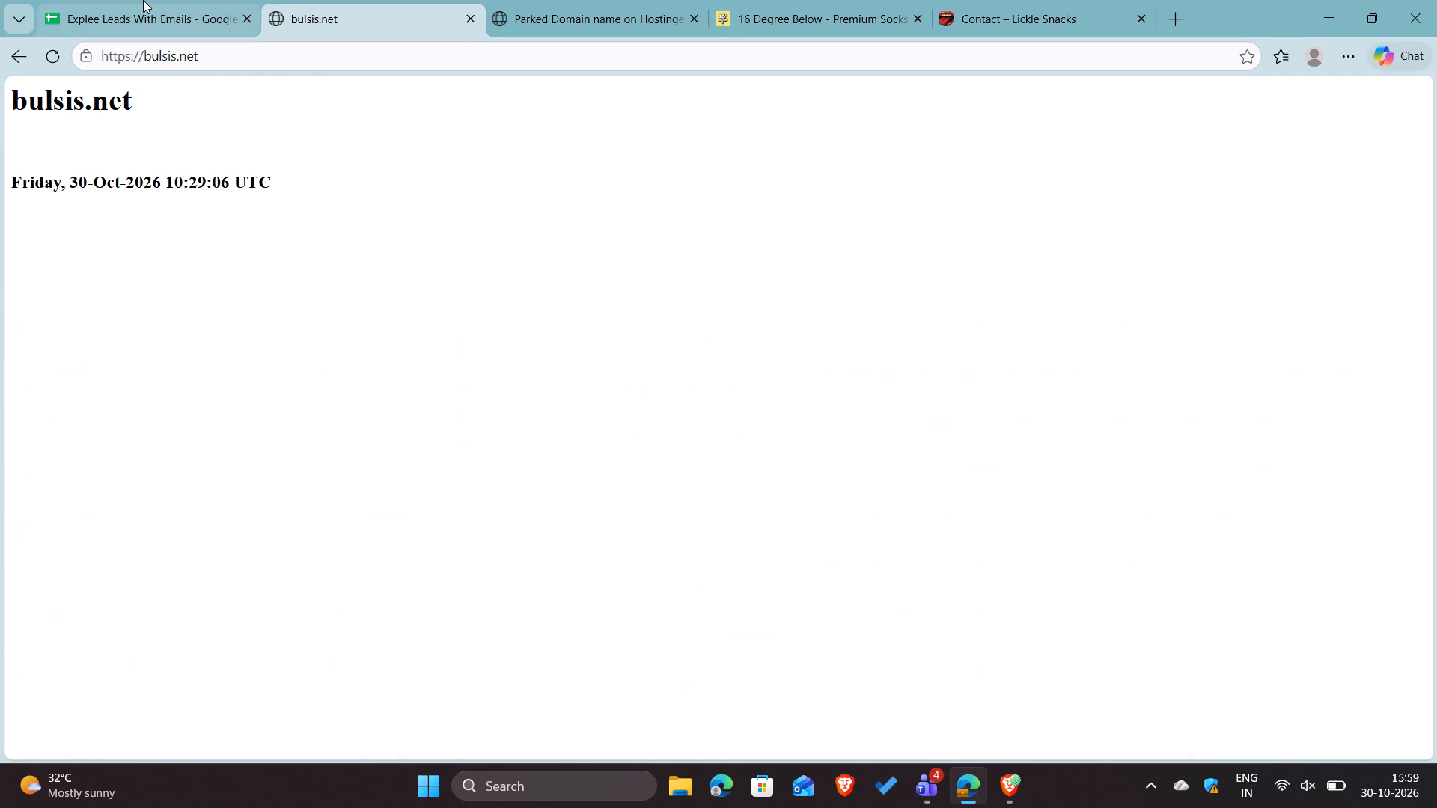
pyautogui.click(118, 0)
pyautogui.hscroll(-3, 525, 606)
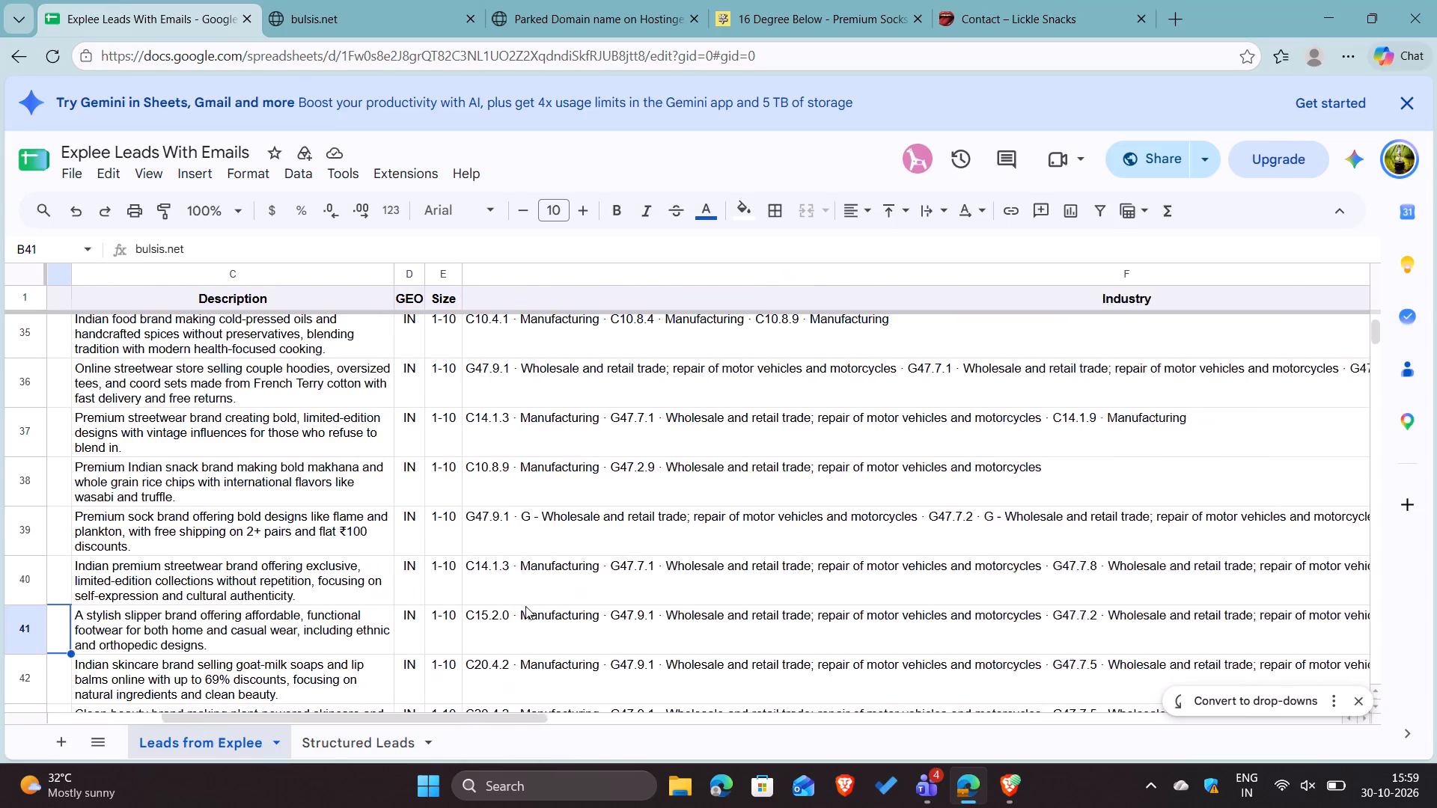
pyautogui.hscroll(-7, 525, 606)
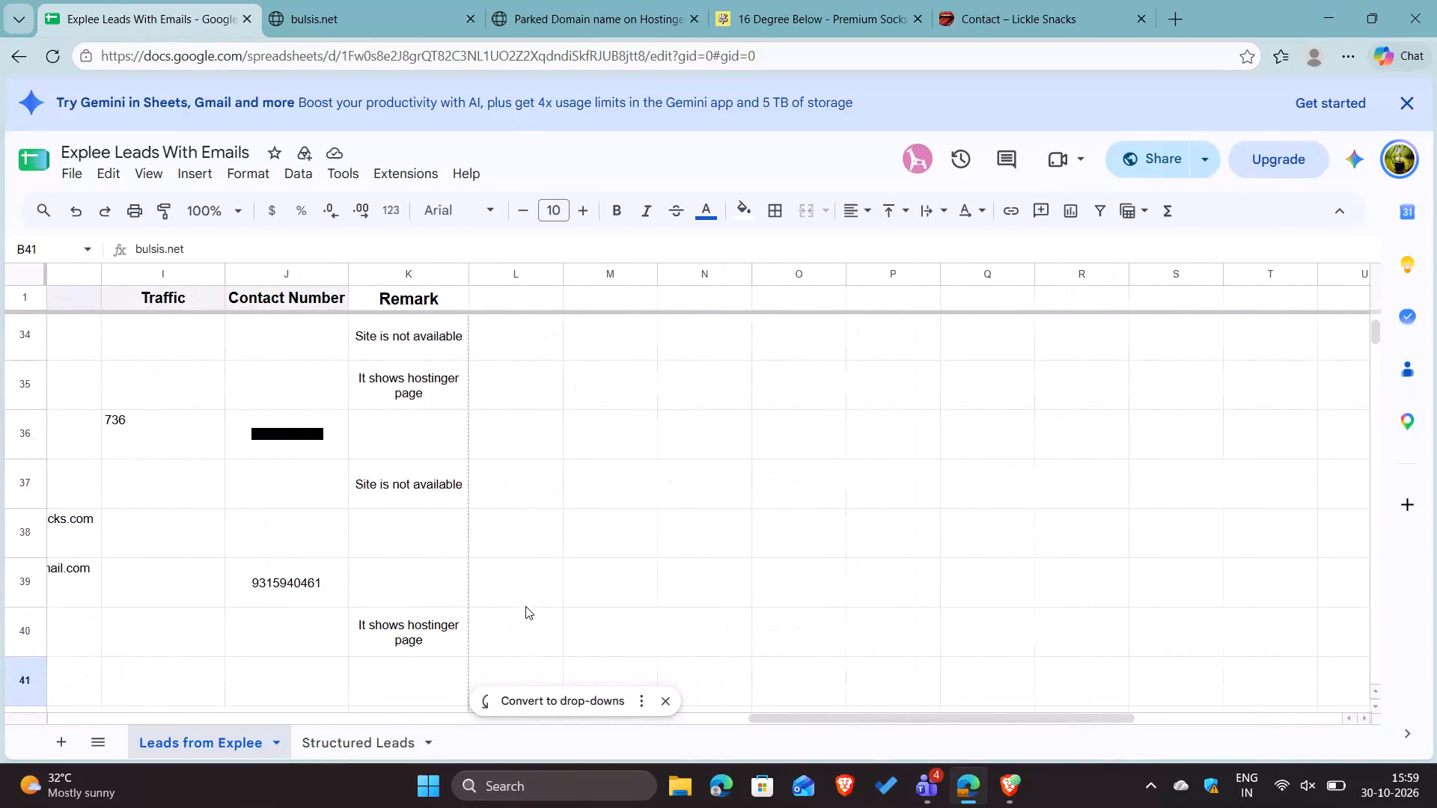
pyautogui.doubleClick(387, 664)
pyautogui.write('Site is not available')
pyautogui.scroll(-2, 387, 664)
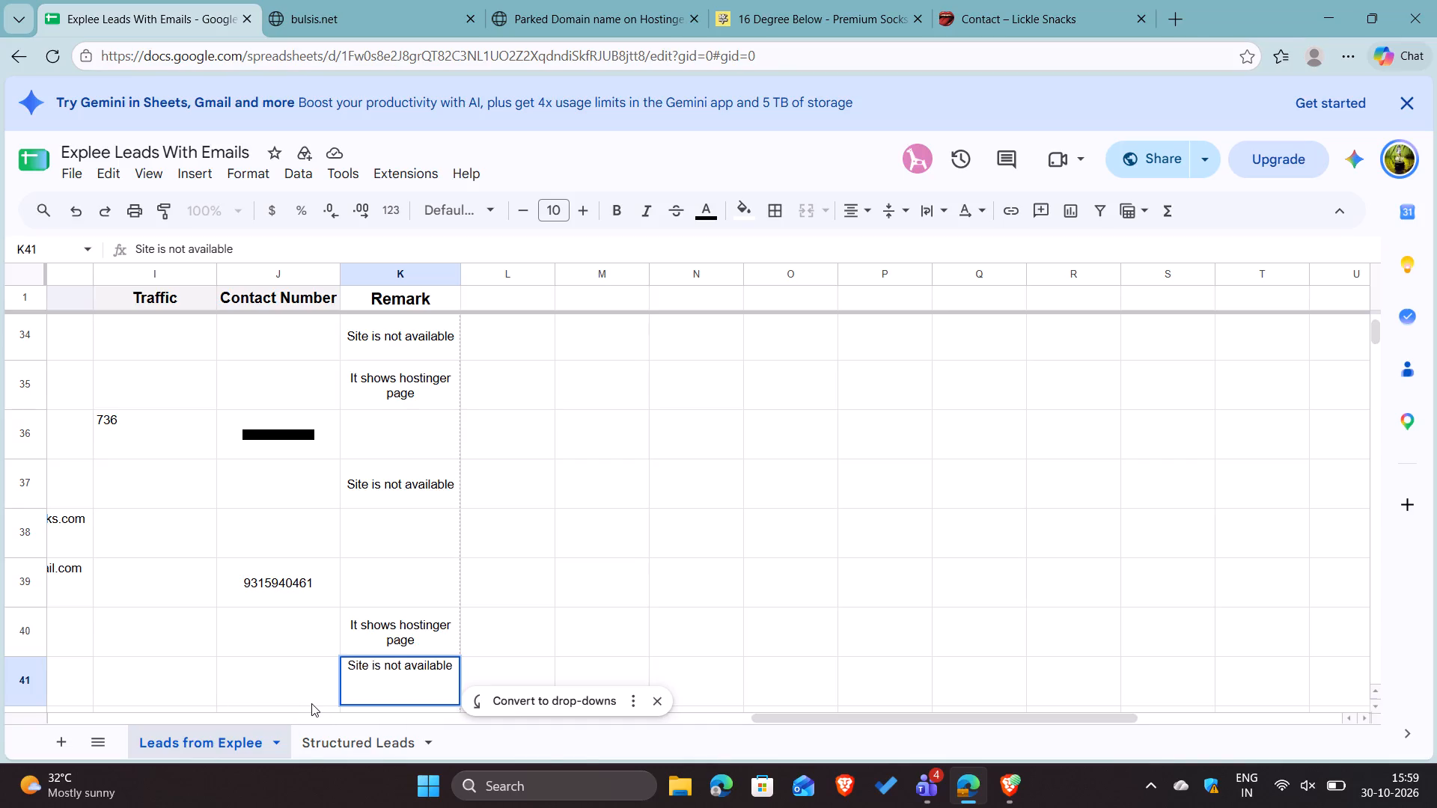
pyautogui.scroll(-1, 311, 703)
pyautogui.click(299, 662)
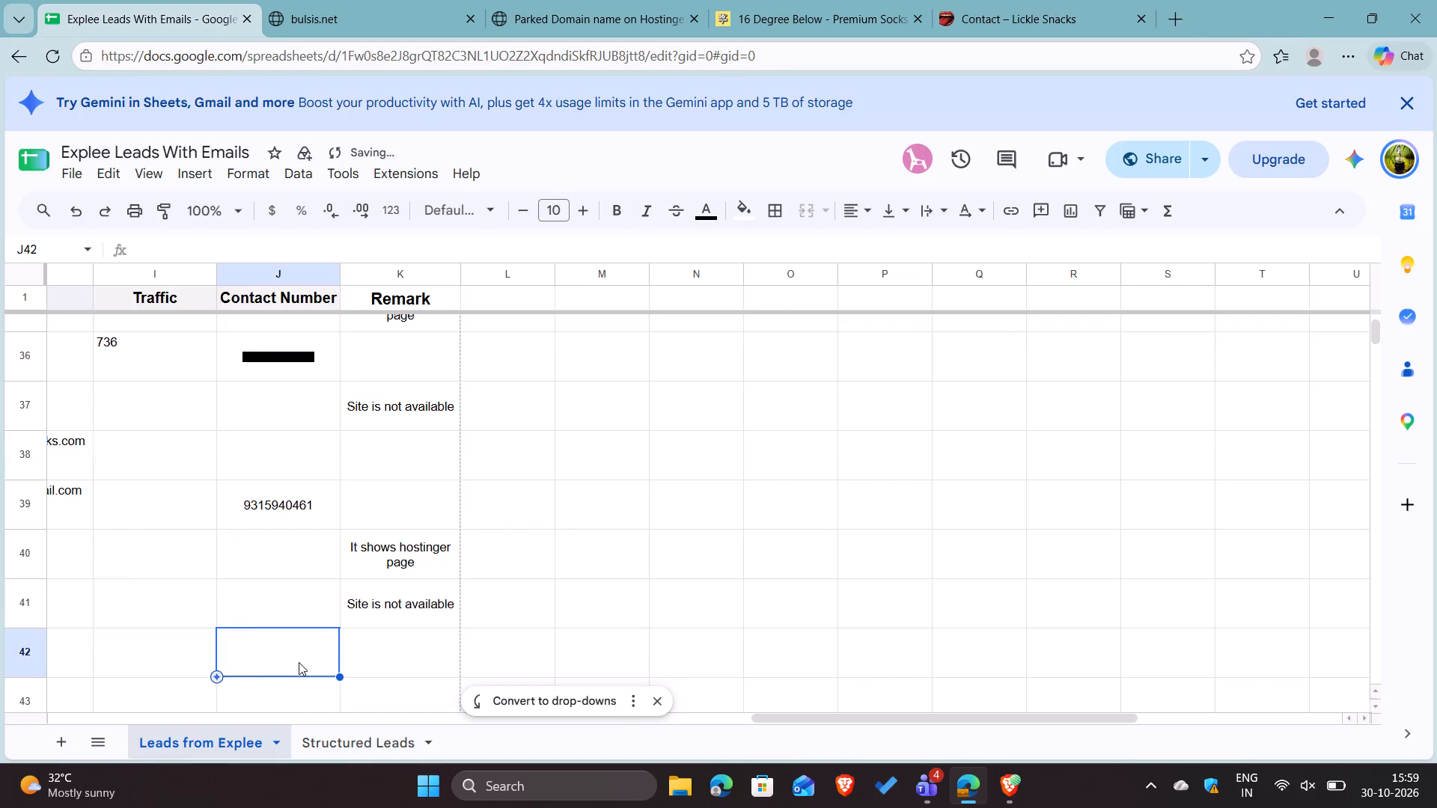
# Open the nexkin.in website from the Domain cell in the nexkin.skincare row.
pyautogui.hscroll(11, 299, 662)
pyautogui.click(314, 648)
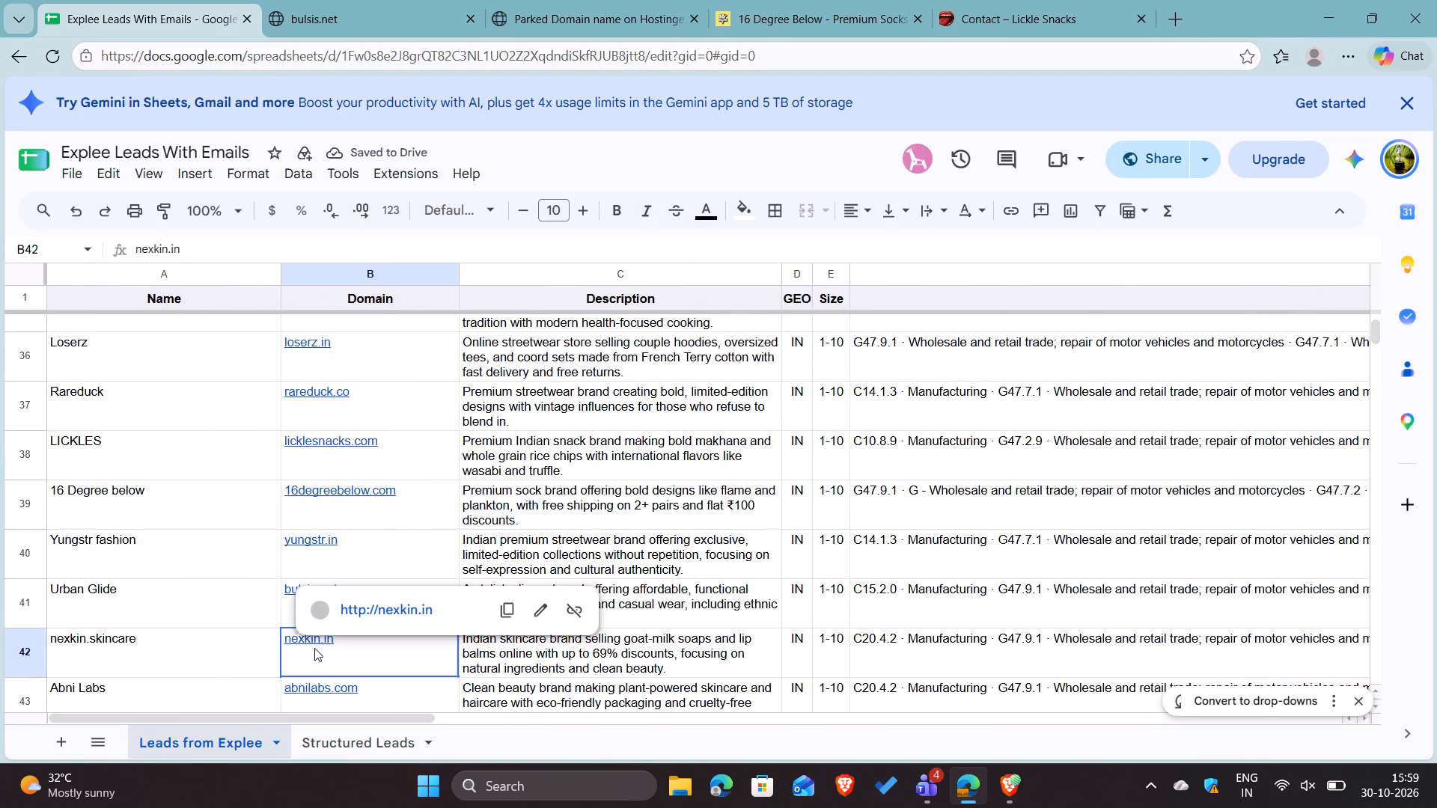
pyautogui.click(365, 611)
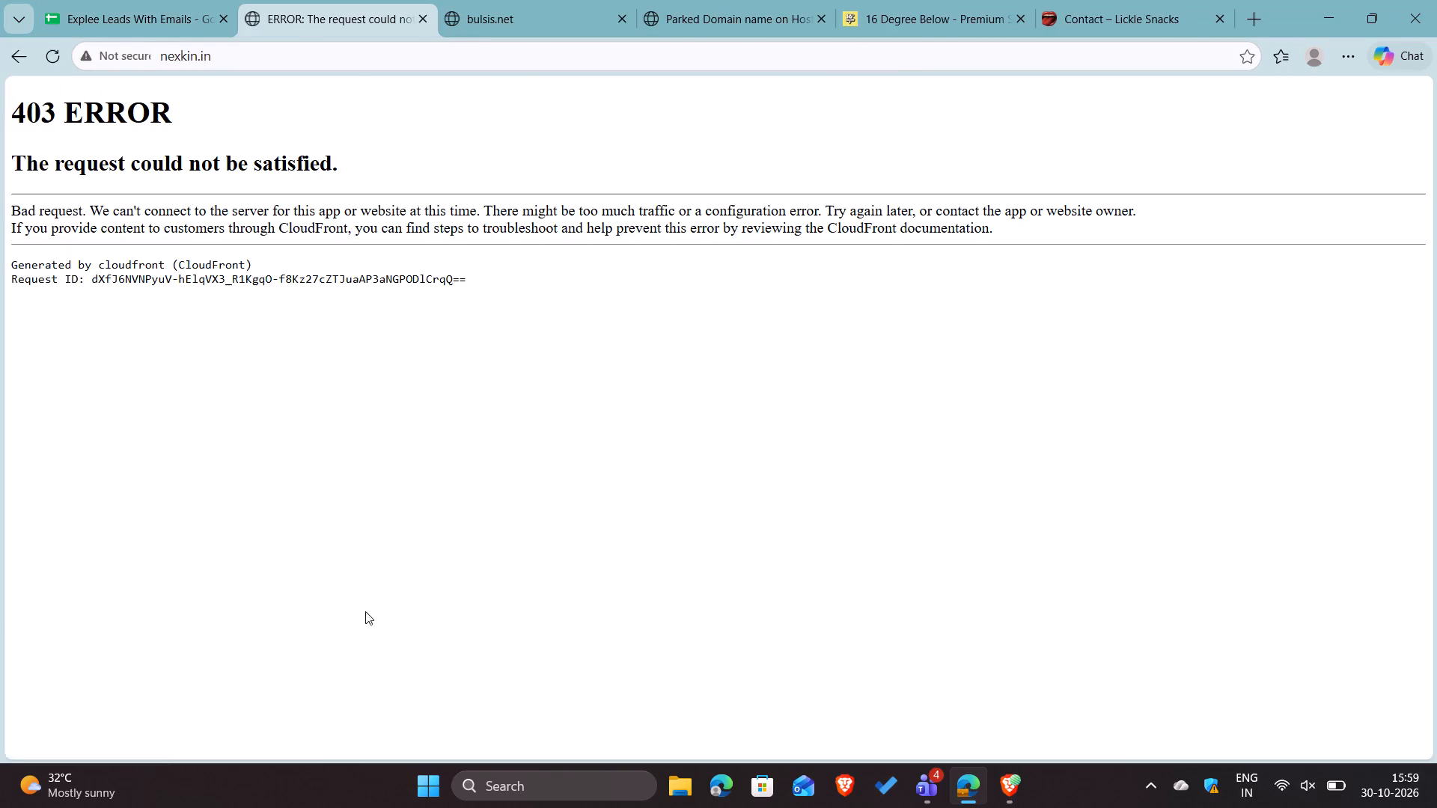
# Enter "Site is not working" in the Remark cell of the nexkin.skincare row.
pyautogui.click(49, 0)
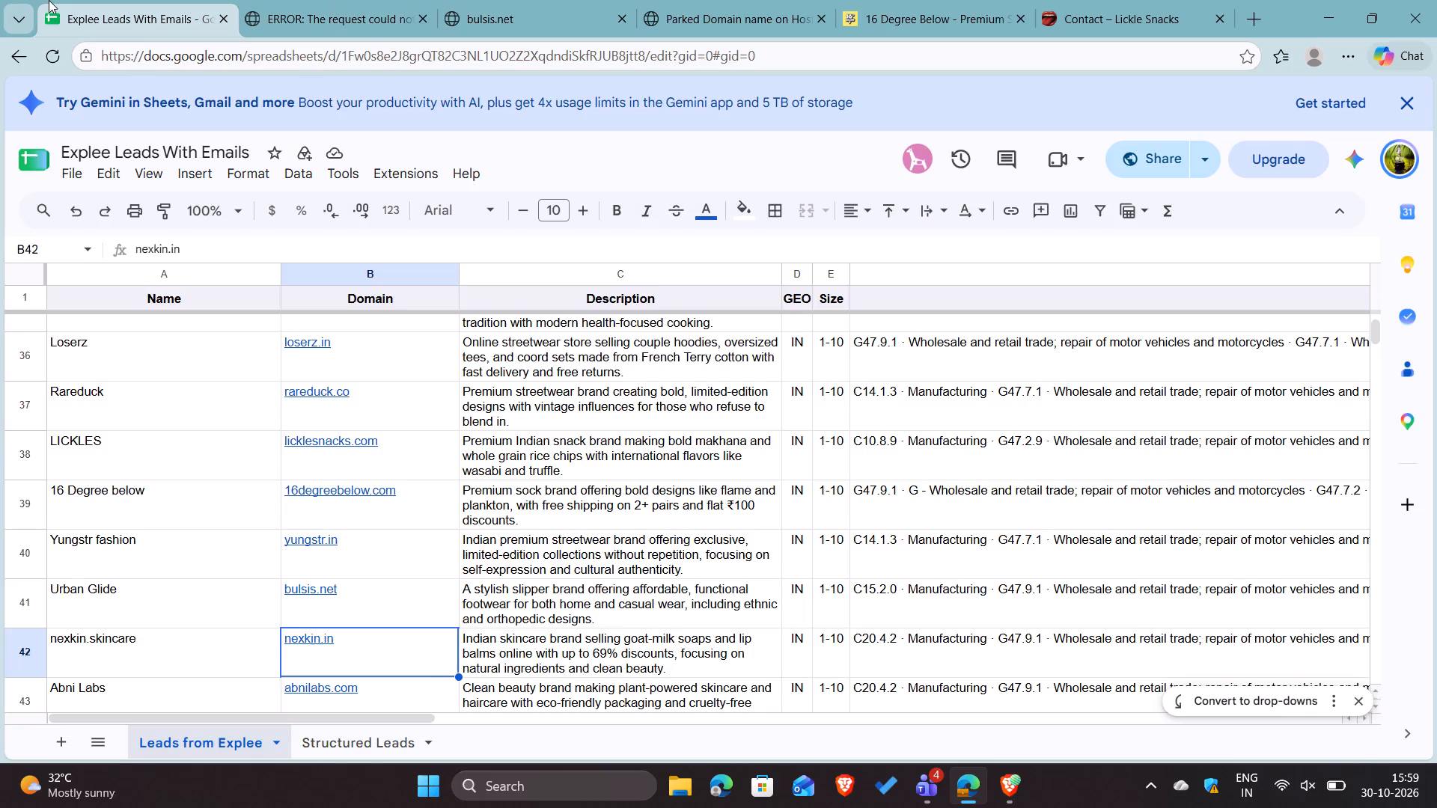
pyautogui.hscroll(-8, 541, 658)
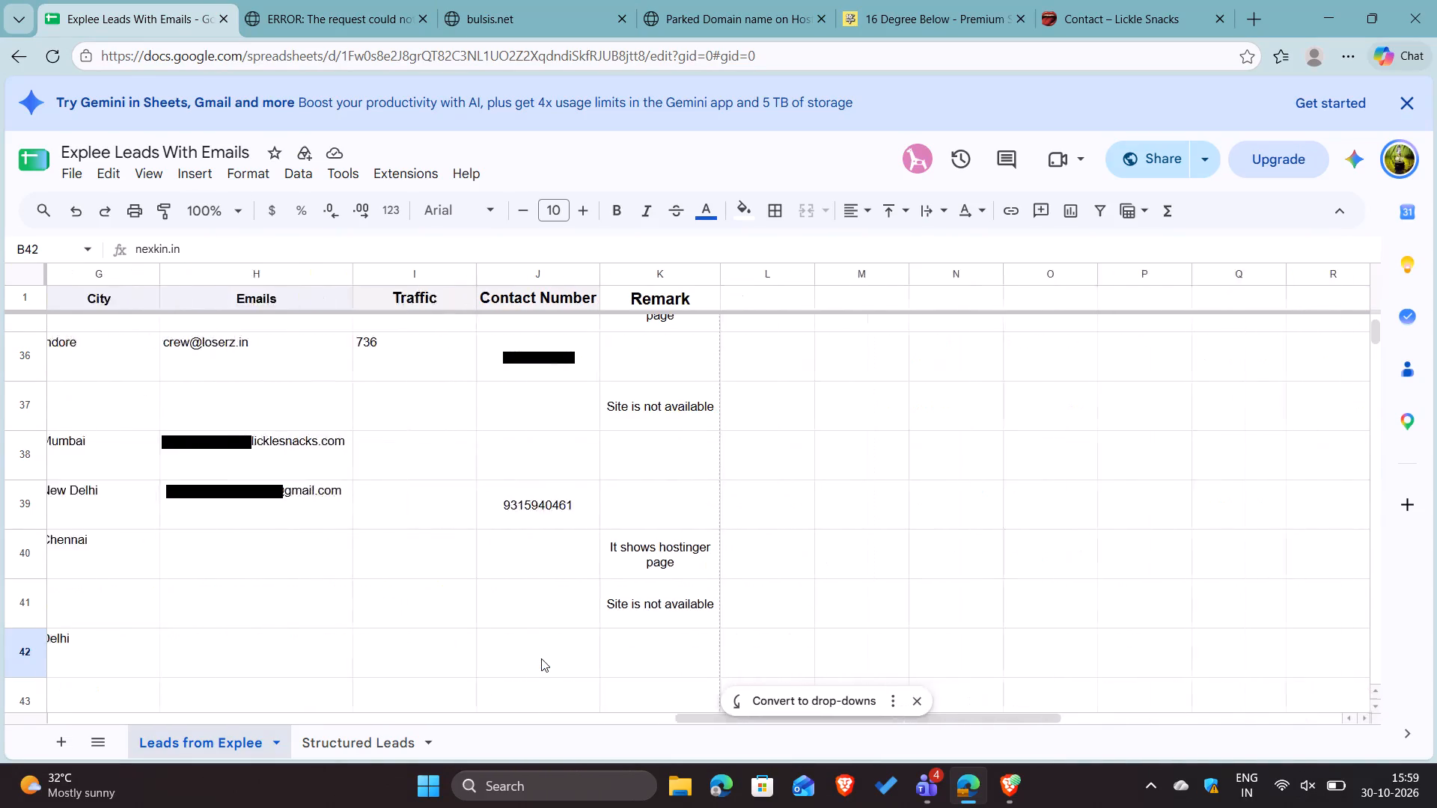
pyautogui.click(528, 658)
pyautogui.doubleClick(528, 658)
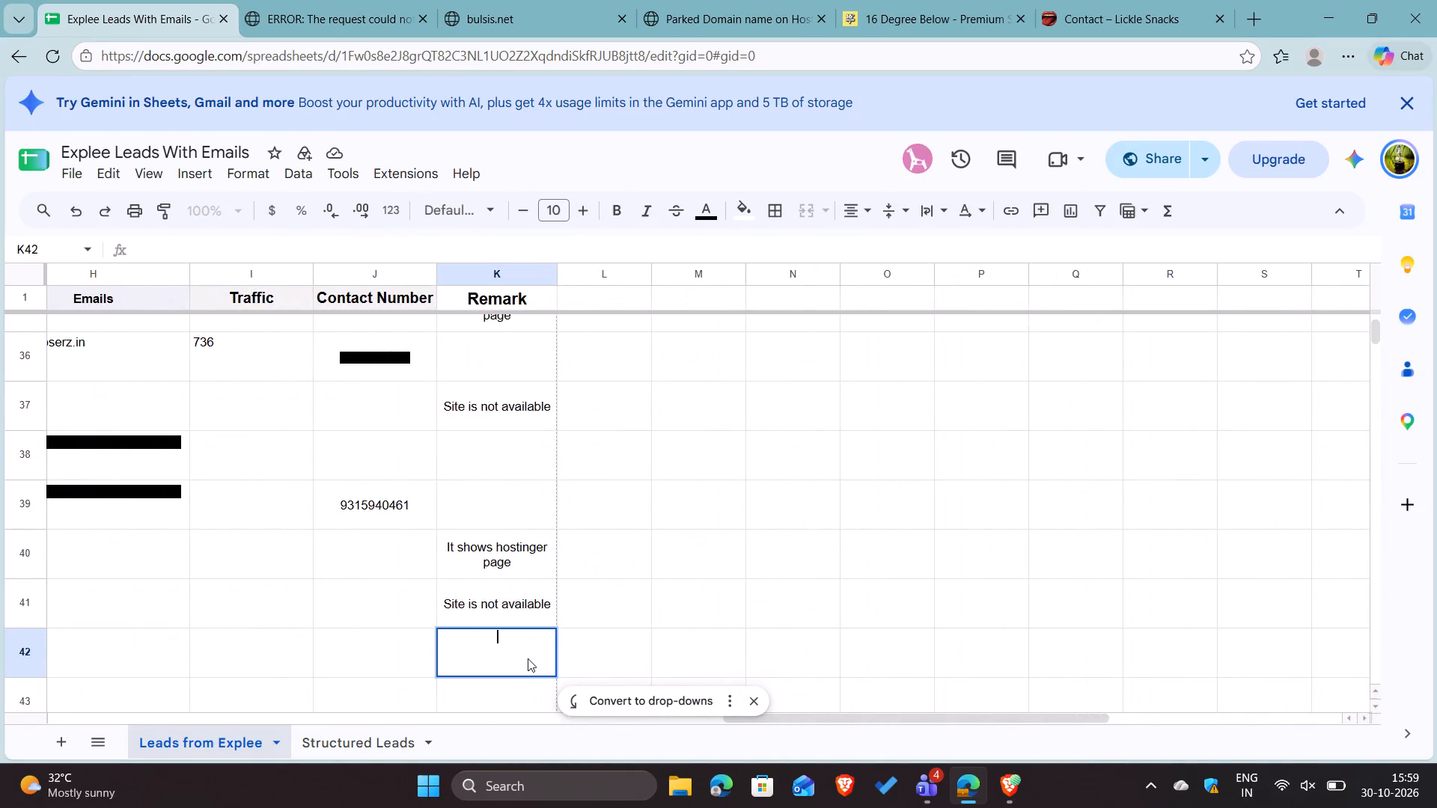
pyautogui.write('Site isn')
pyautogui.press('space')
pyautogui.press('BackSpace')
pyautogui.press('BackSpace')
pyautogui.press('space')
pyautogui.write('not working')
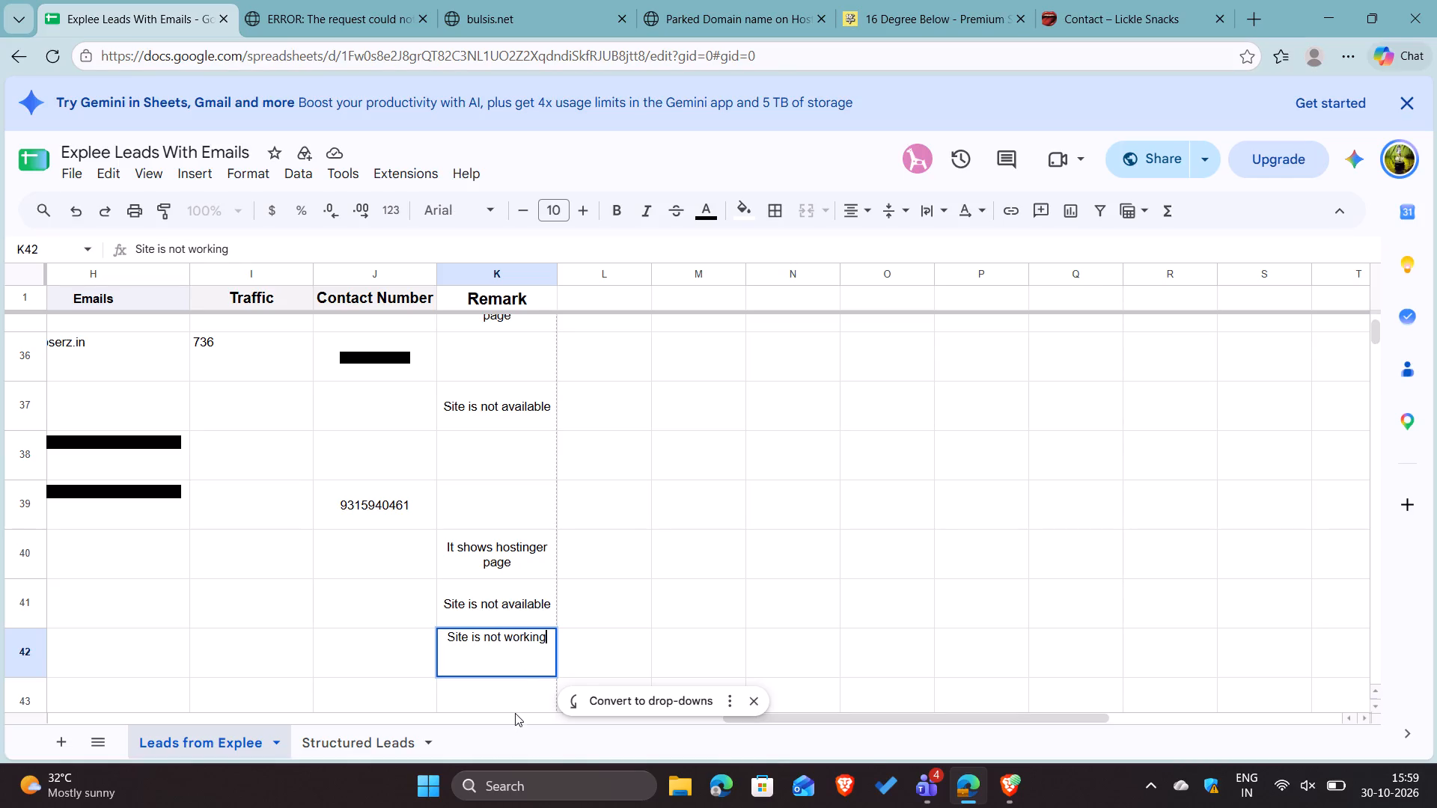
pyautogui.click(522, 703)
# Open the abnilabs.com website from the Domain cell in the Abni Labs row.
pyautogui.hscroll(10, 522, 703)
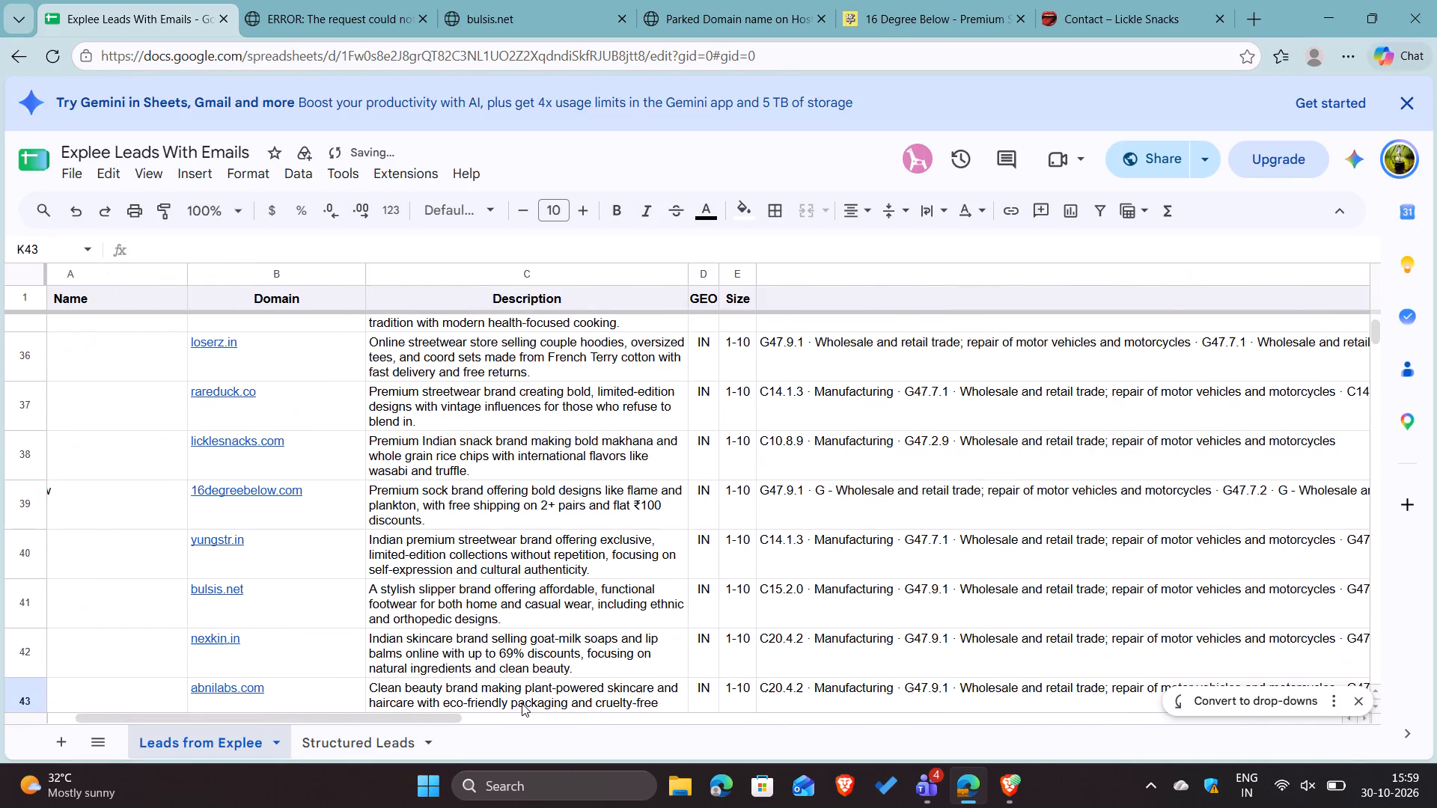
pyautogui.scroll(-3, 522, 703)
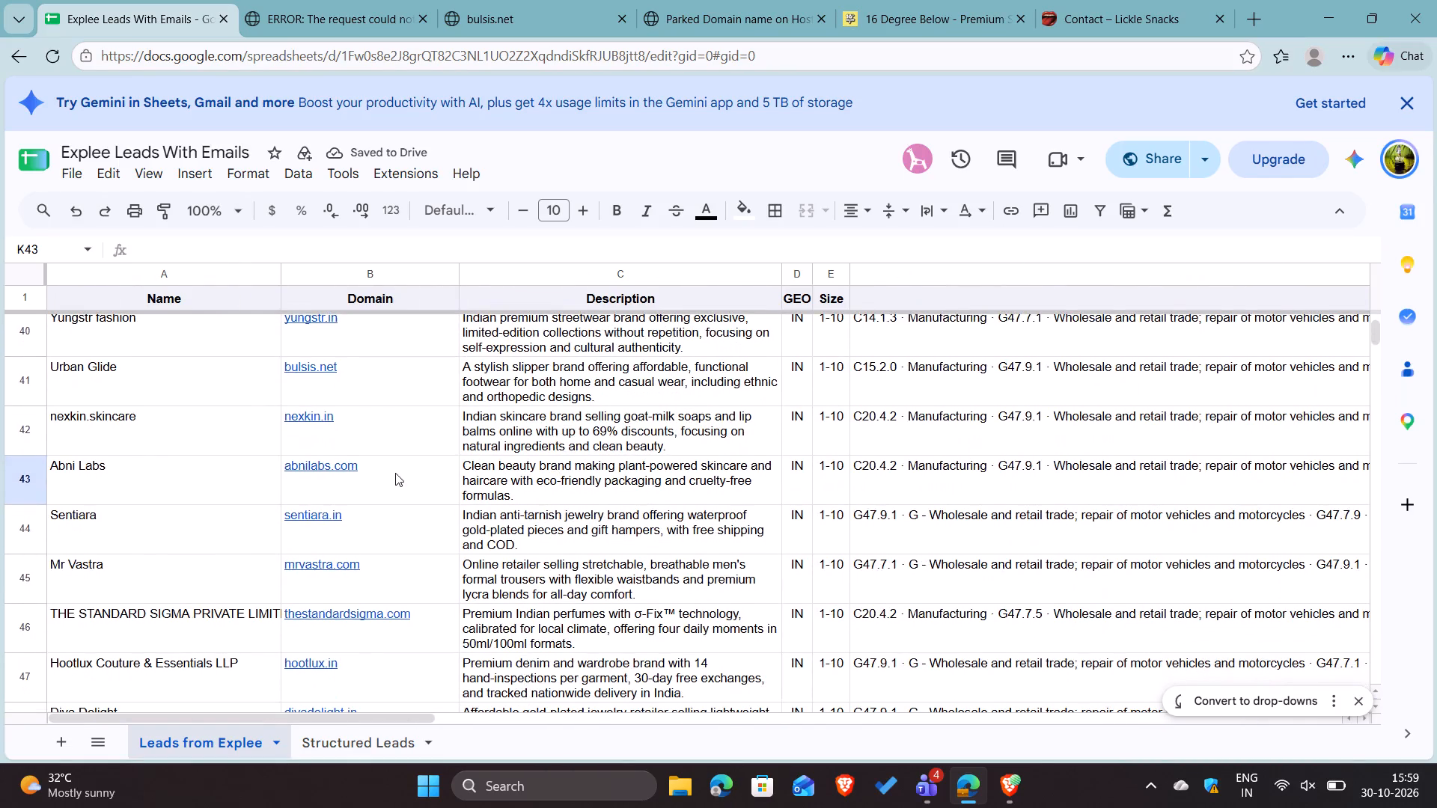
pyautogui.click(370, 472)
pyautogui.click(377, 536)
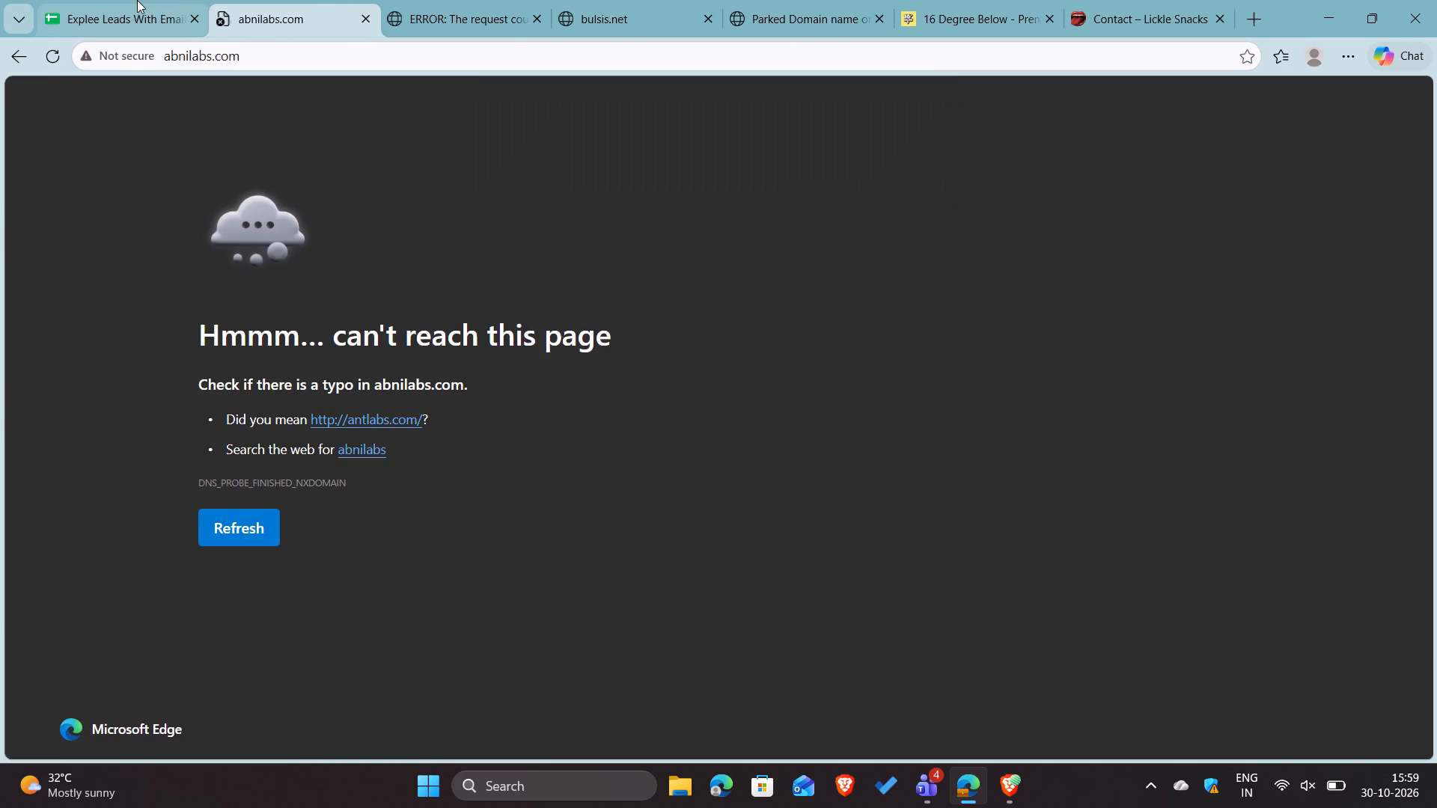
# Return to the lead sheet and enter "Site is not available" in the Remark cell of the Abni Labs row.
pyautogui.click(137, 0)
pyautogui.hscroll(-4, 555, 508)
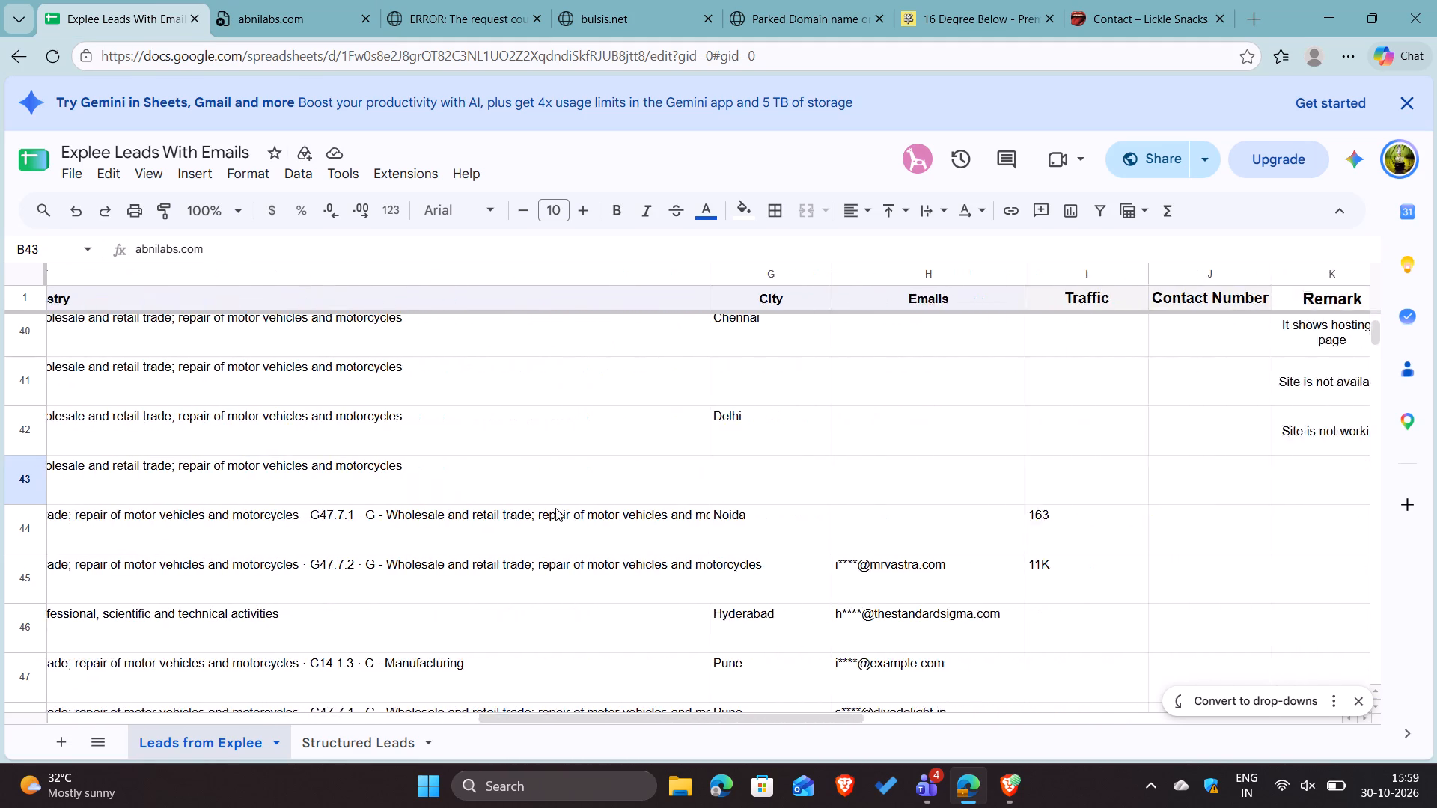
pyautogui.hscroll(-3, 555, 508)
pyautogui.doubleClick(841, 479)
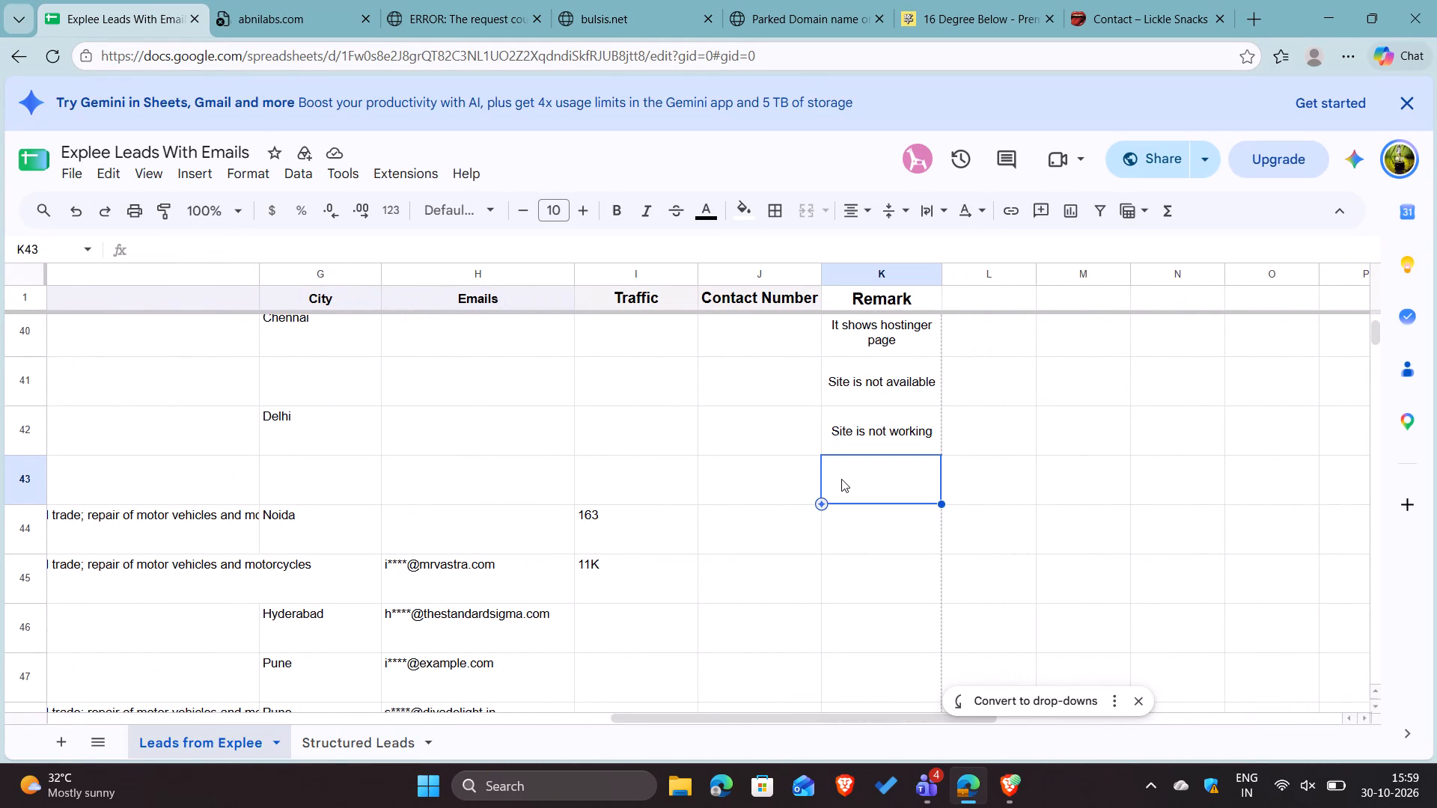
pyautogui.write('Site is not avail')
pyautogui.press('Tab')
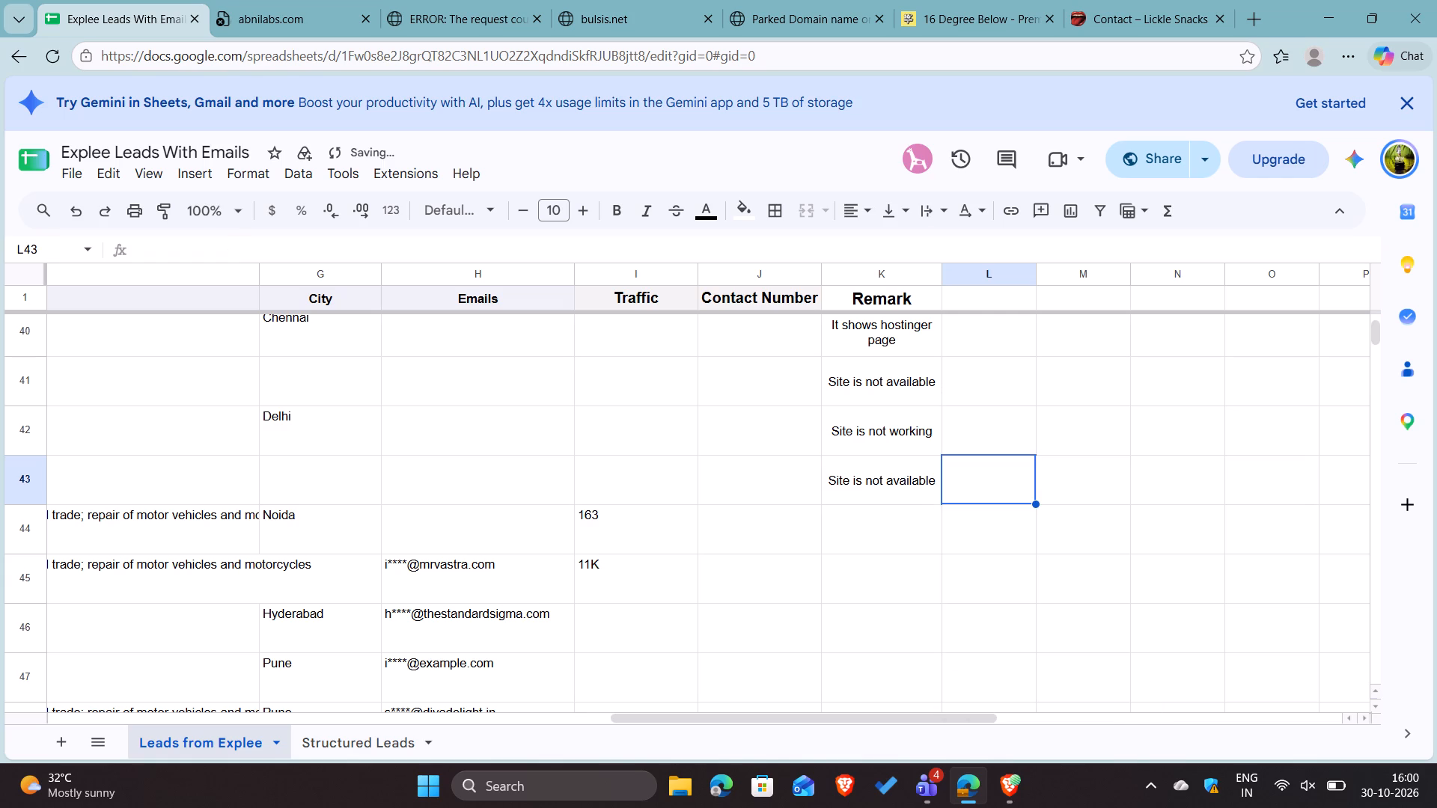
# Open the sentiara.in website from the Domain cell in the Sentiara row.
pyautogui.click(846, 537)
pyautogui.hscroll(8, 846, 537)
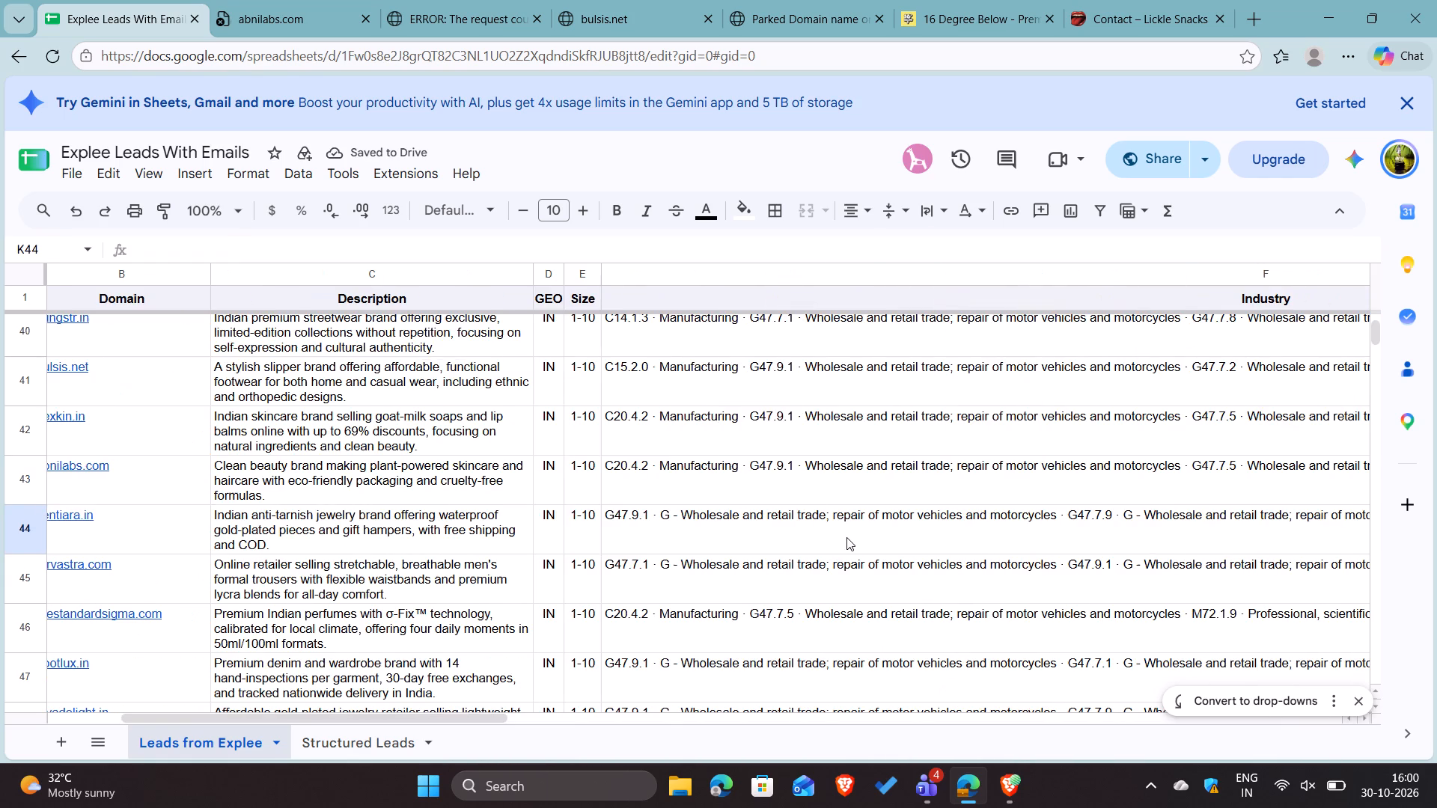
pyautogui.click(358, 513)
pyautogui.click(370, 584)
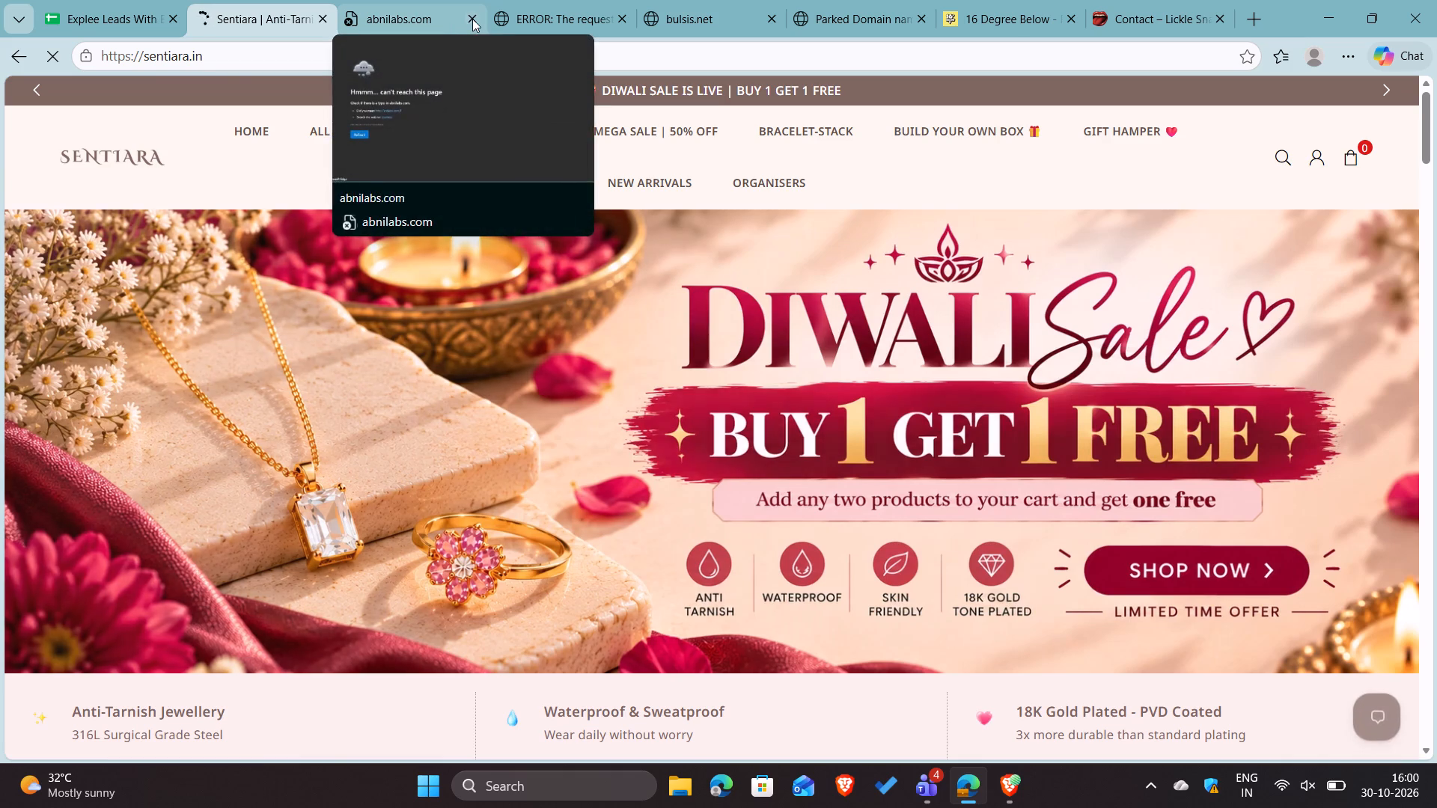
# Close the tabs of the previously checked company sites, keeping the lead sheet and the Sentiara site open.
pyautogui.click(474, 19)
pyautogui.click(474, 19)
pyautogui.click(474, 19)
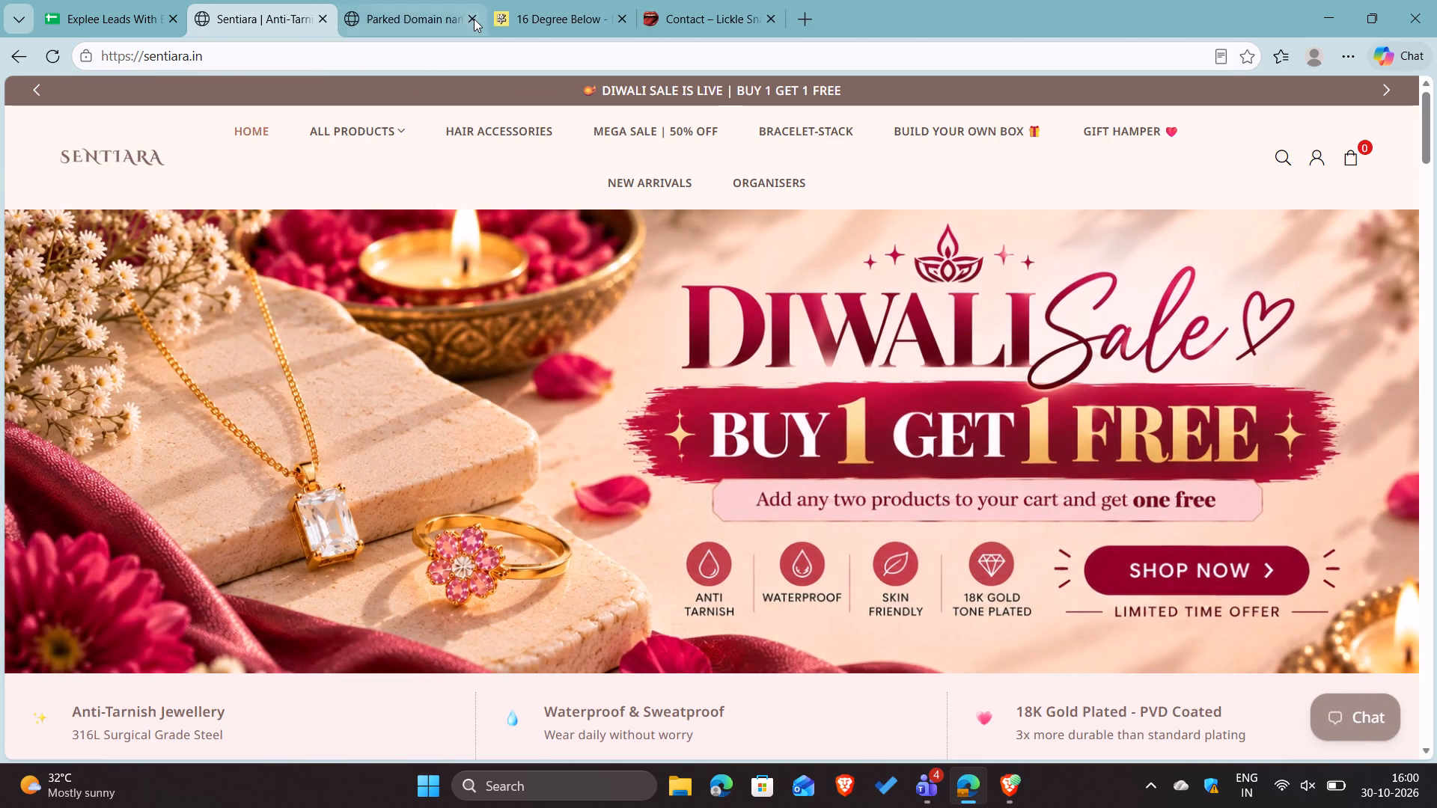
pyautogui.click(474, 19)
pyautogui.click(474, 19)
pyautogui.click(474, 19)
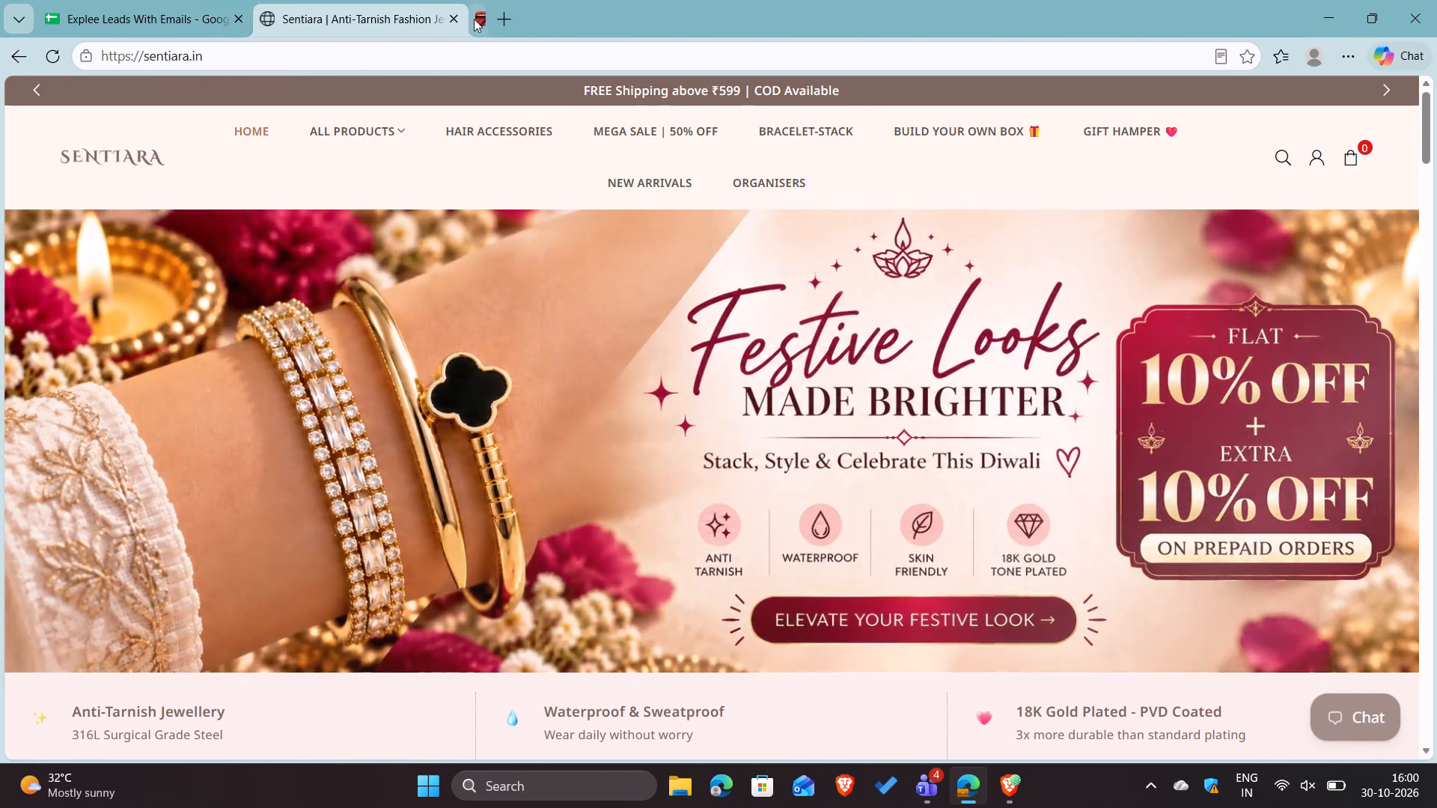
# Look through the Sentiara home page for contact details and open its Contact us page from the footer.
pyautogui.scroll(-13, 528, 186)
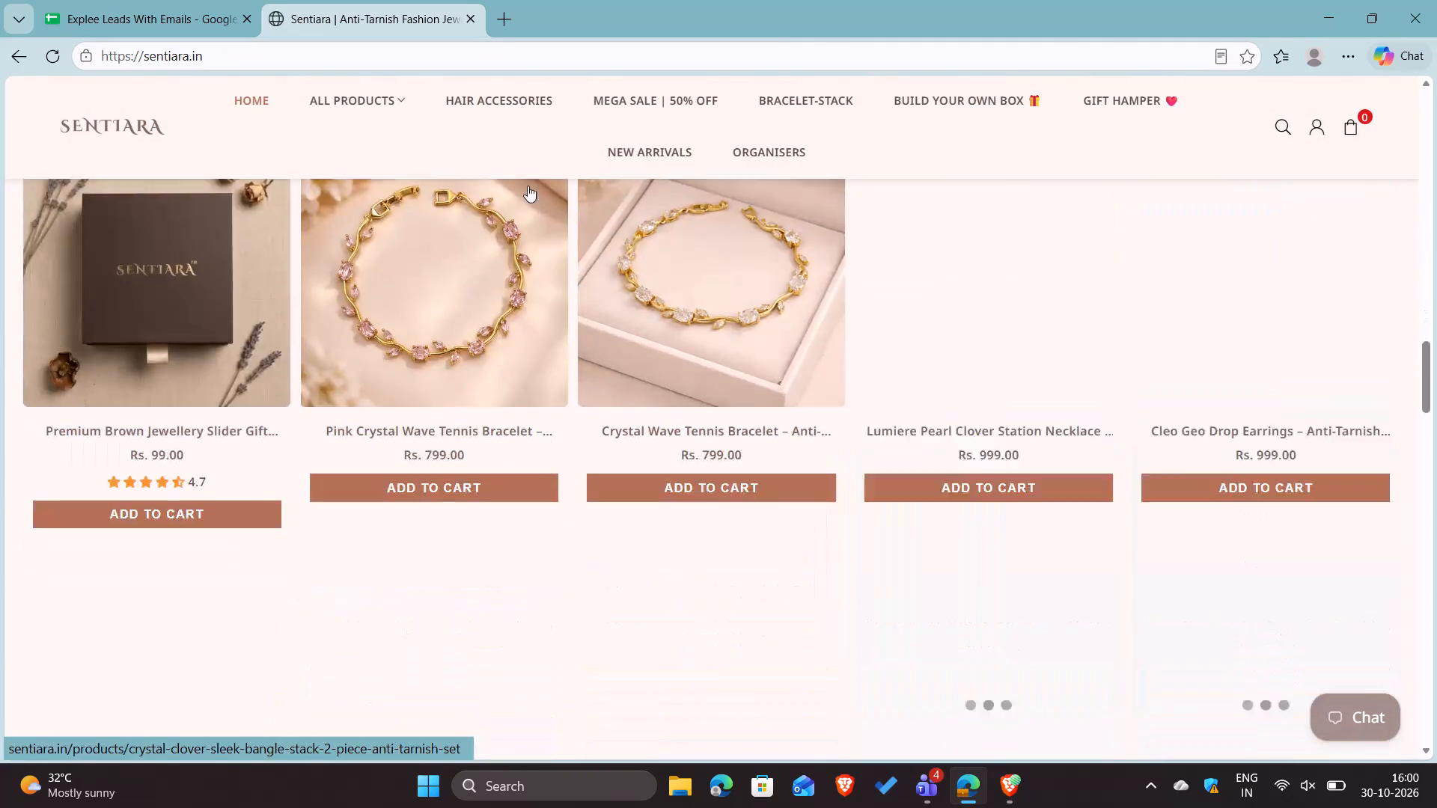
pyautogui.scroll(-11, 528, 186)
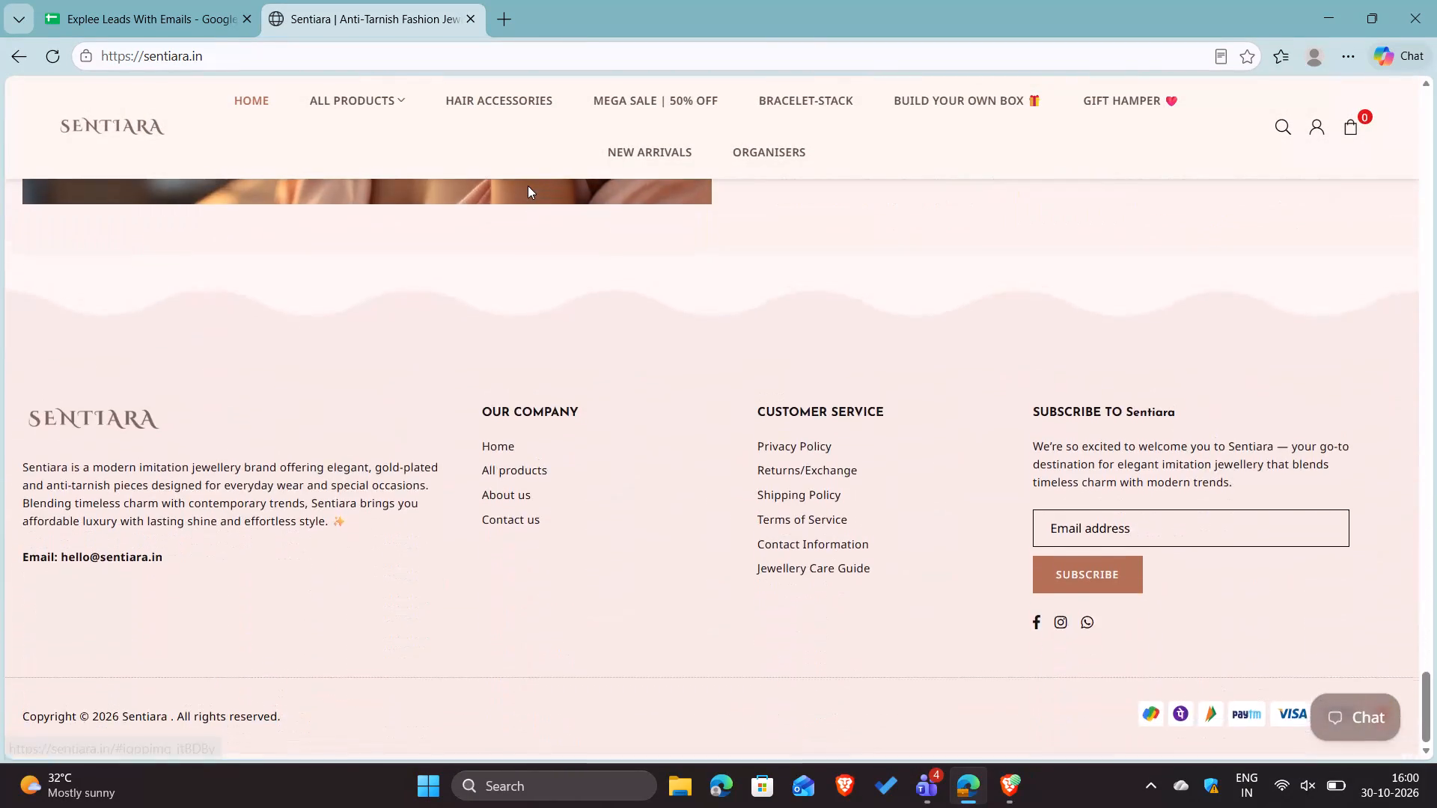
pyautogui.scroll(-1, 528, 186)
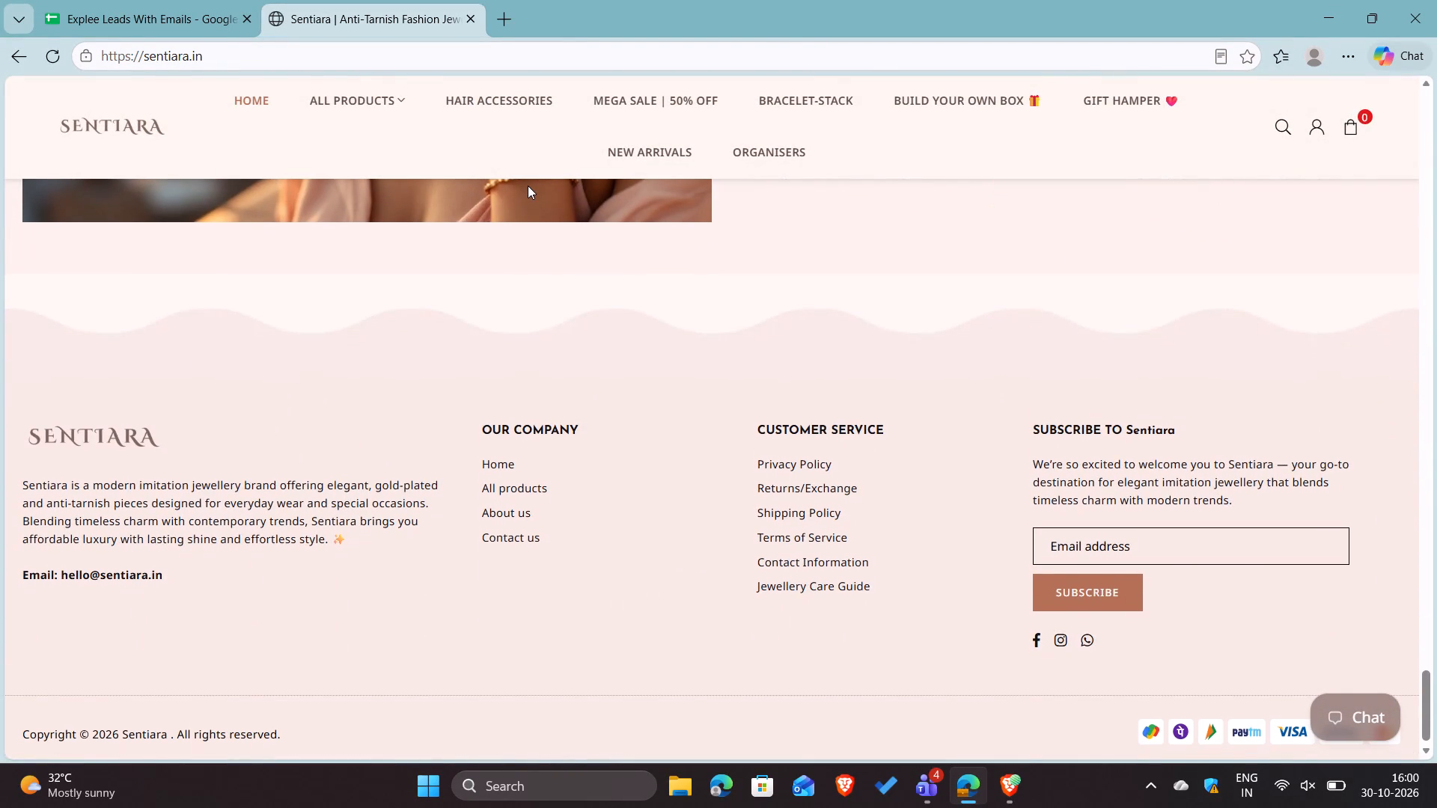
pyautogui.scroll(5, 537, 407)
pyautogui.scroll(-5, 537, 407)
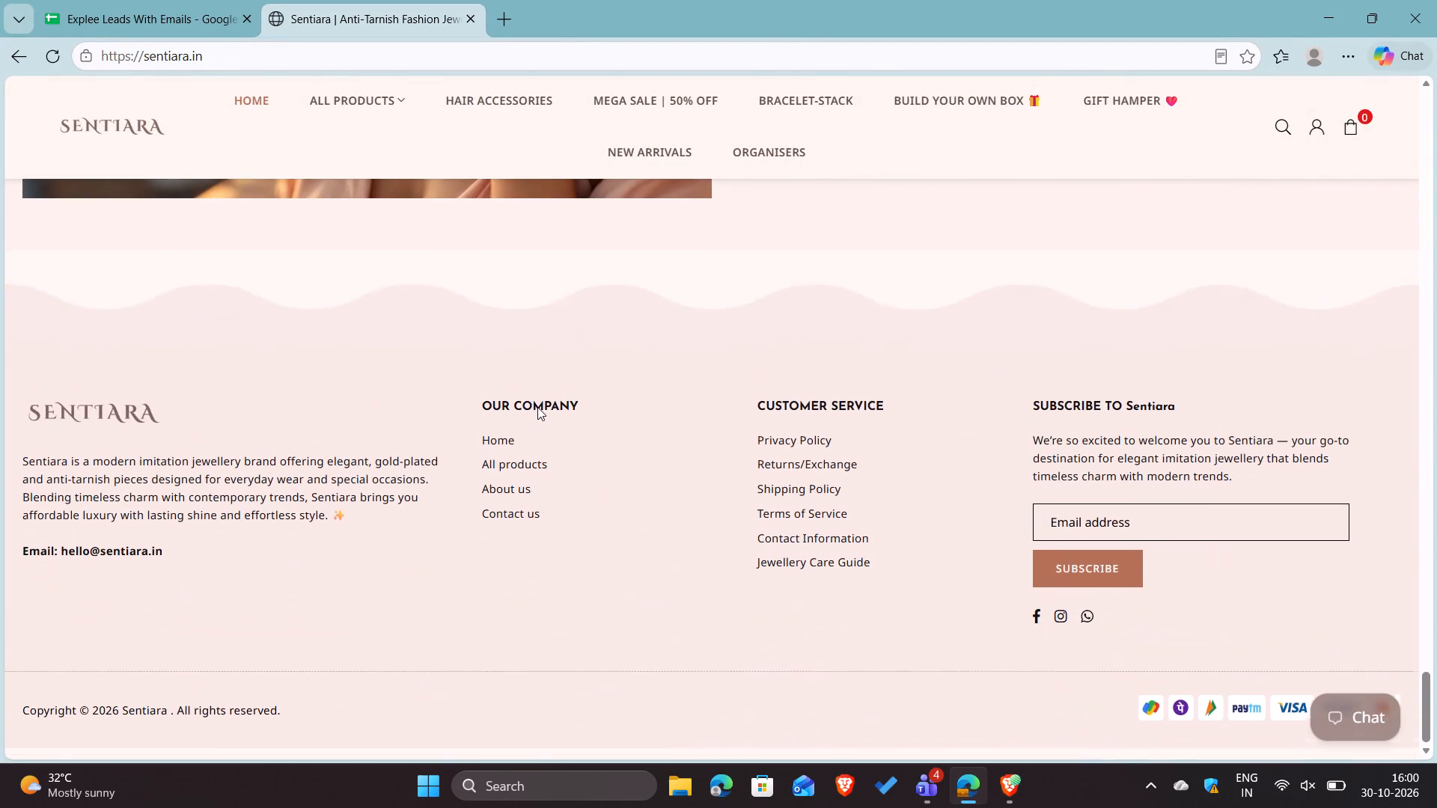
pyautogui.click(521, 524)
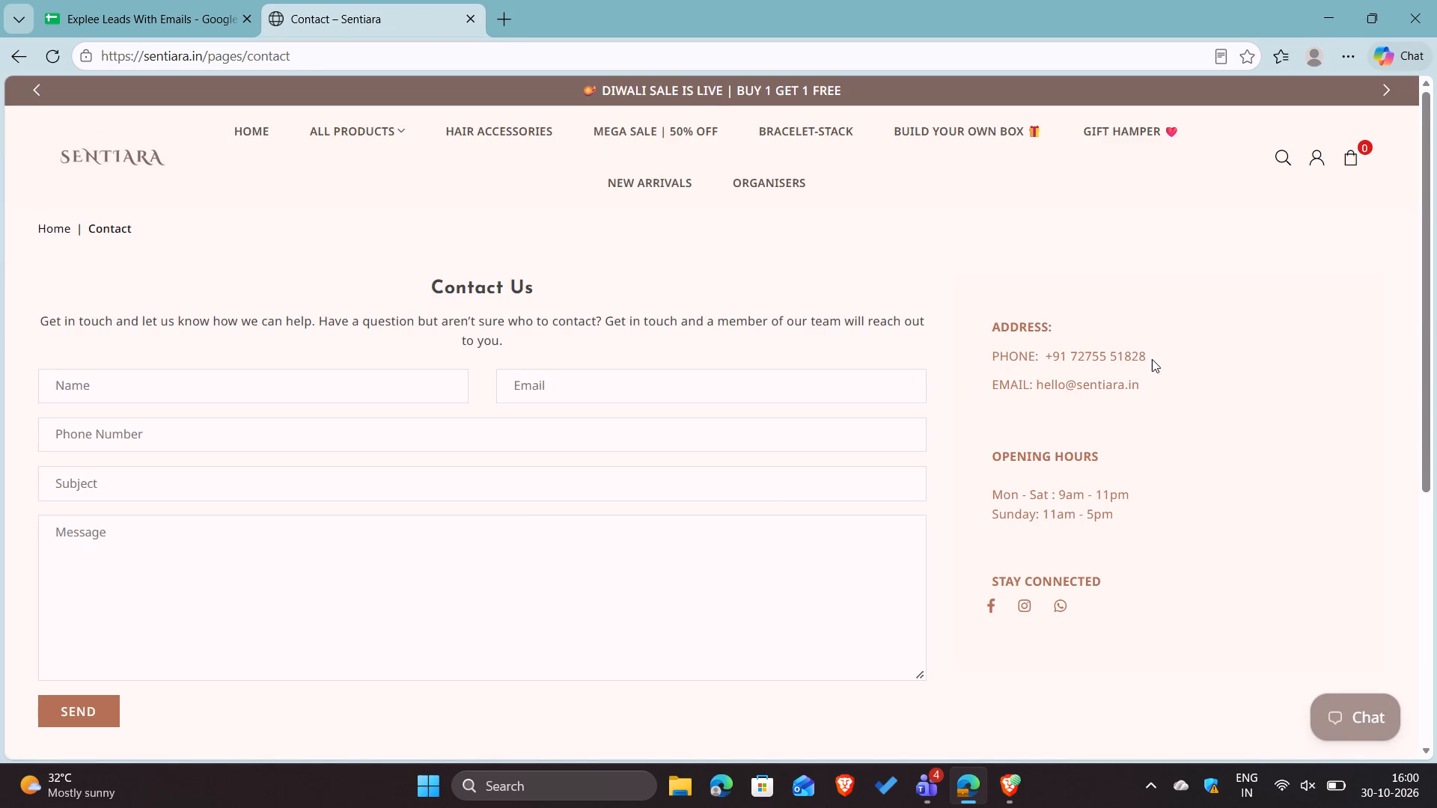
pyautogui.moveTo(1157, 358); pyautogui.dragTo(1067, 358)
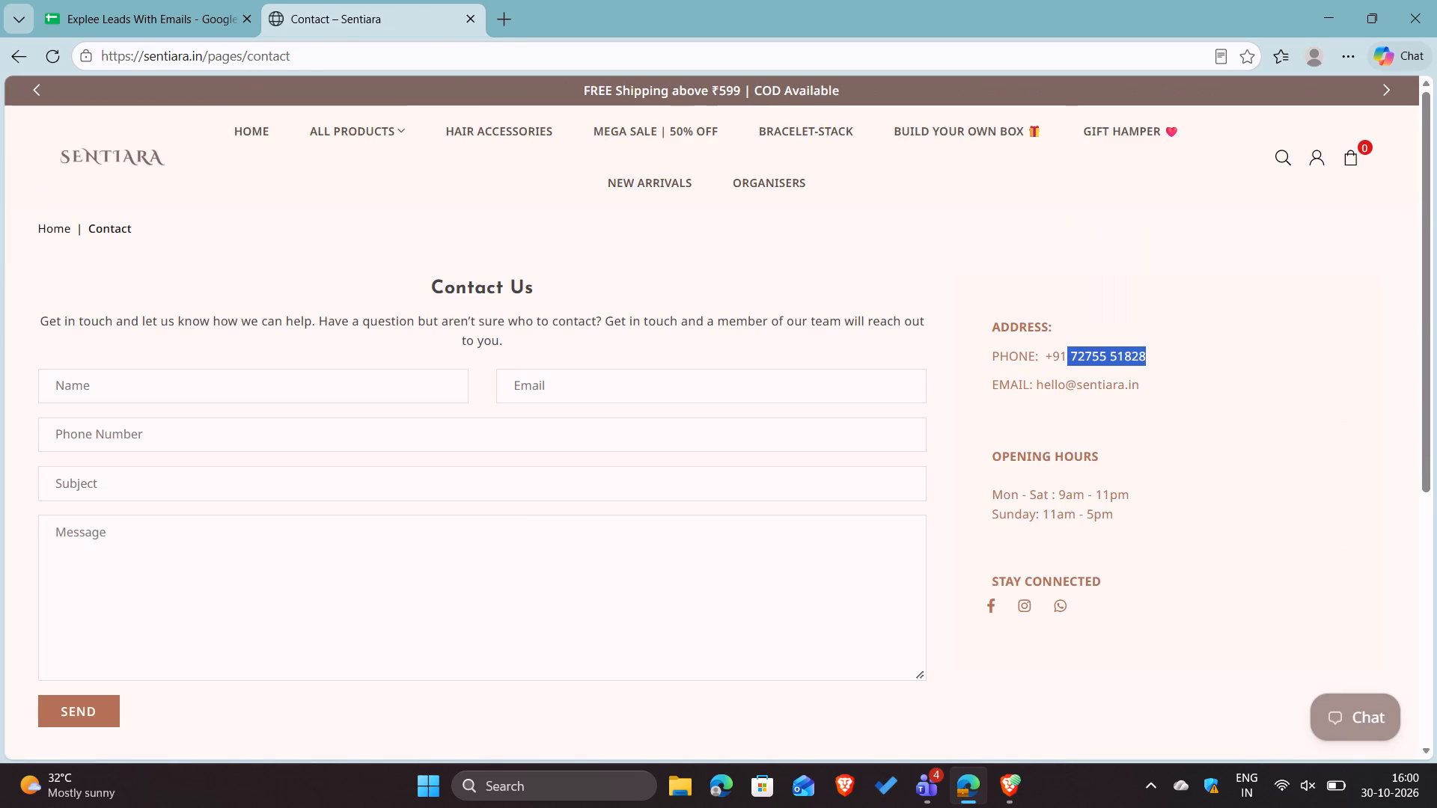
pyautogui.hotkey('ctrl', 'c')
pyautogui.hotkey('alt', 'Tab')
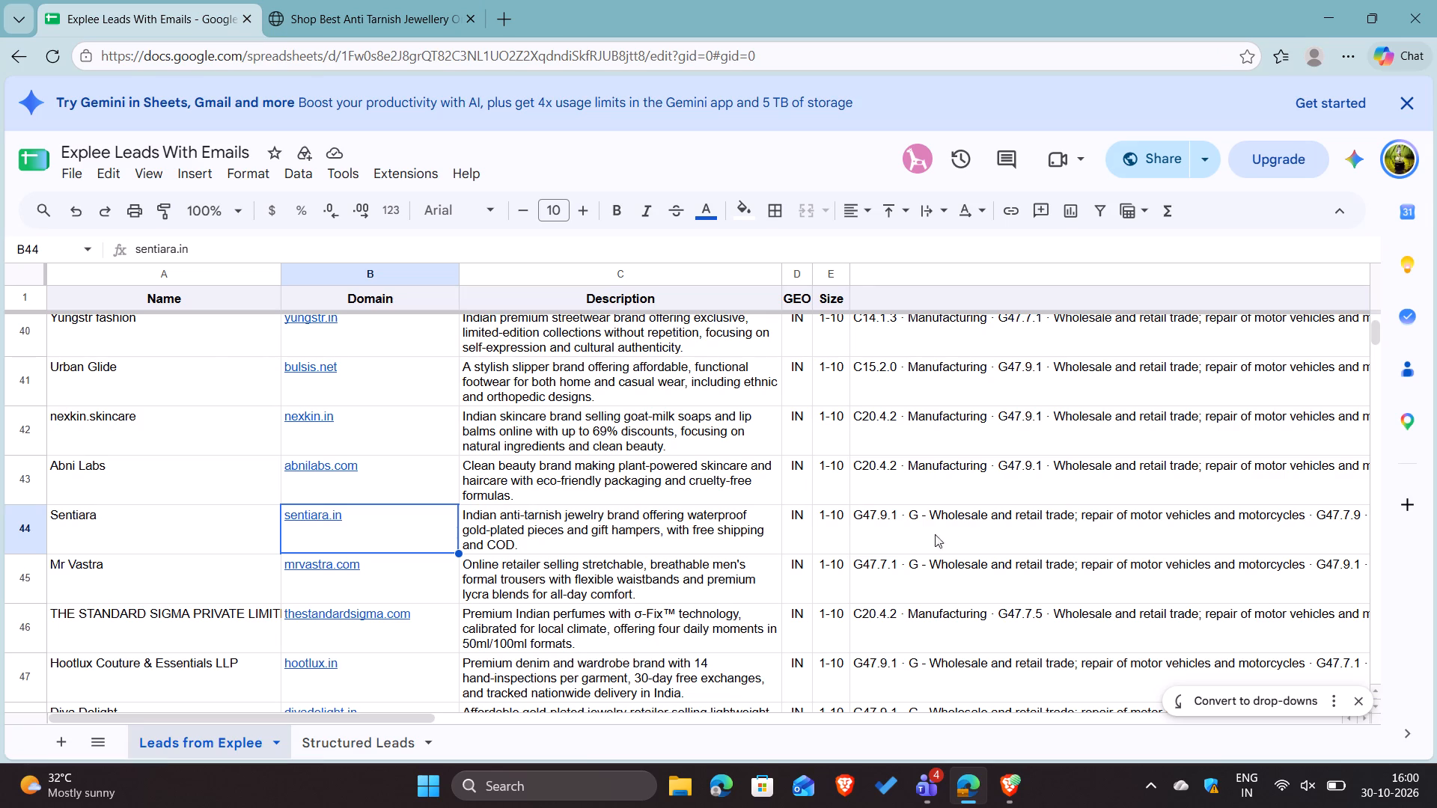
# Enter the phone number copied from the Sentiara contact page in the Contact Number cell of the Sentiara row.
pyautogui.hscroll(-6, 902, 559)
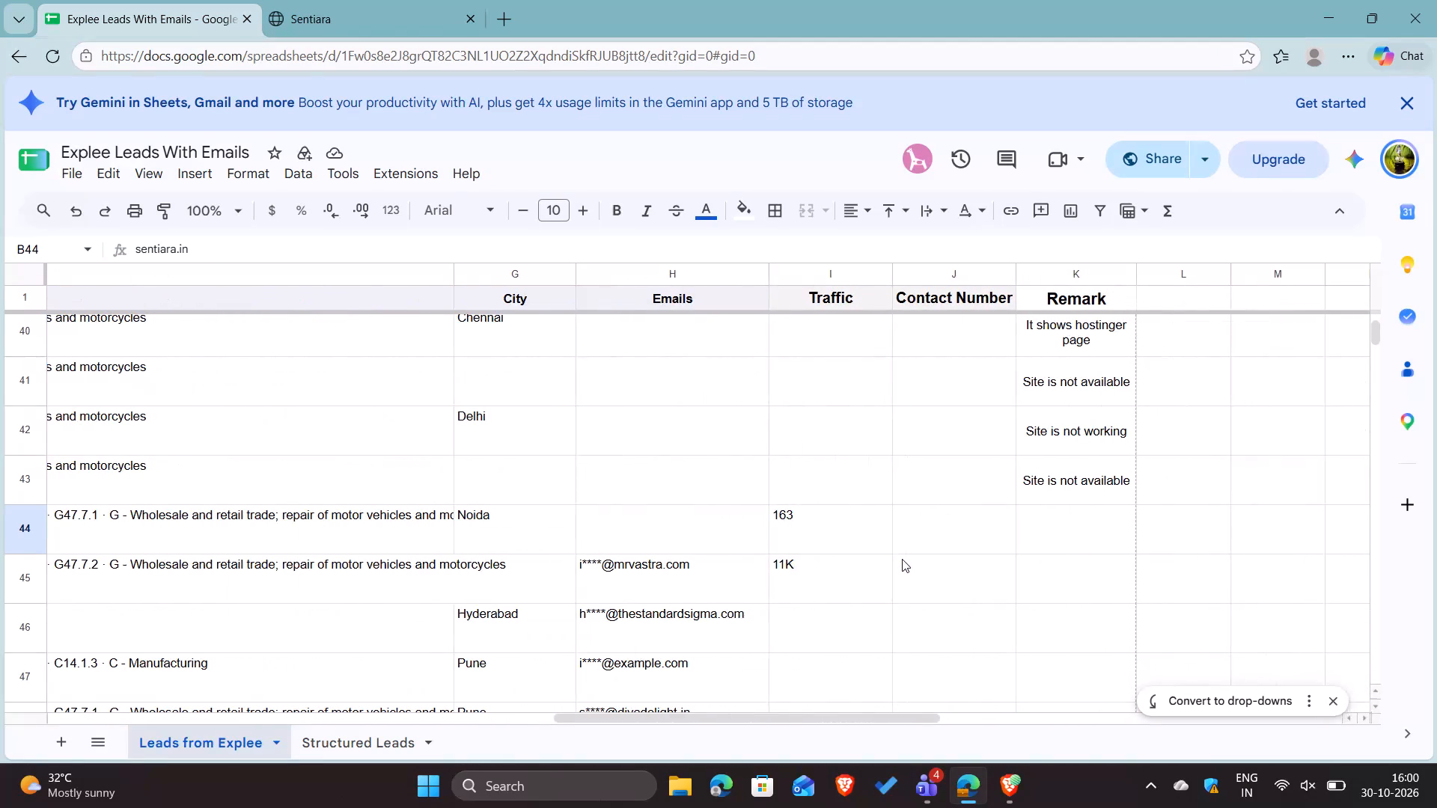
pyautogui.hscroll(-1, 902, 559)
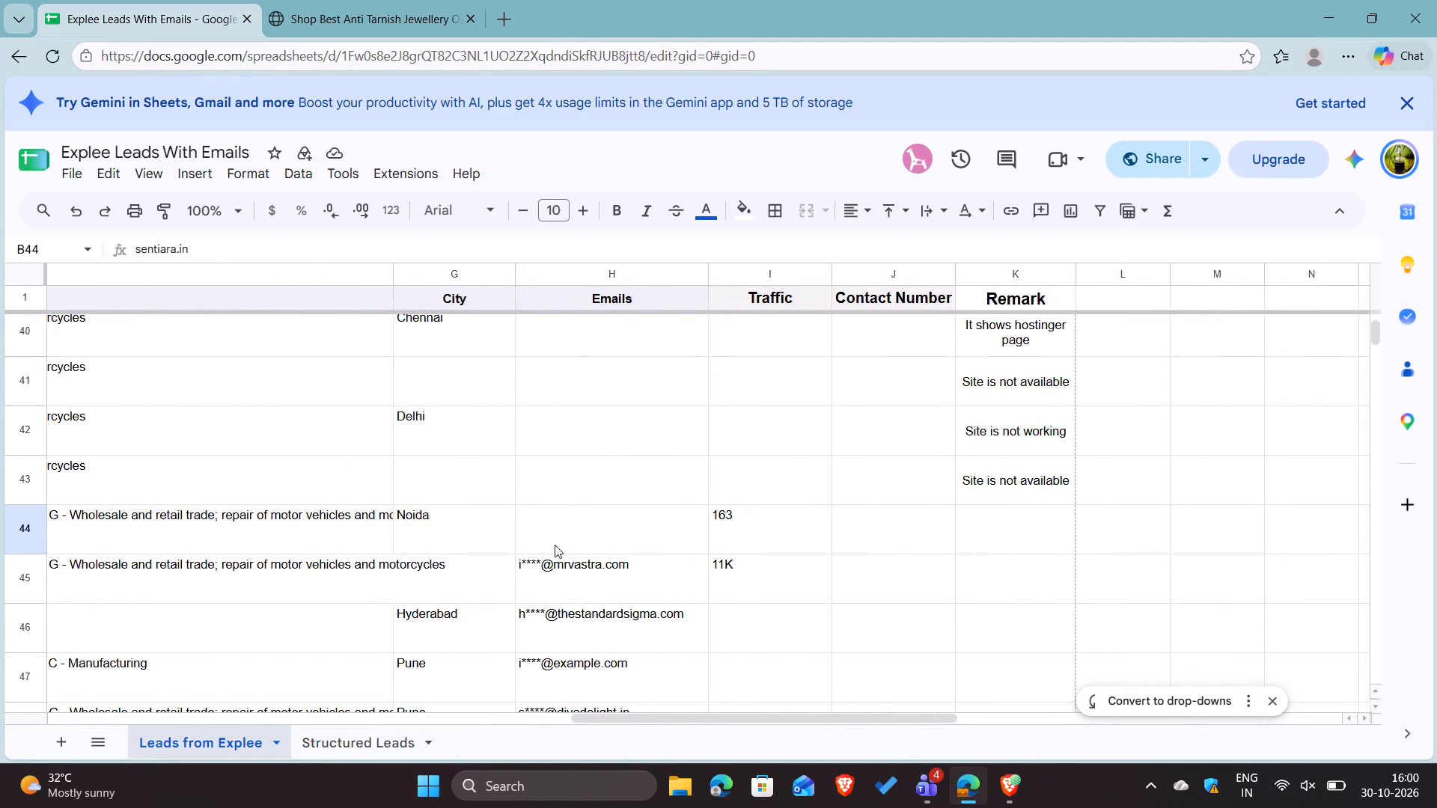
pyautogui.doubleClick(864, 530)
pyautogui.hotkey('ctrl', 'v')
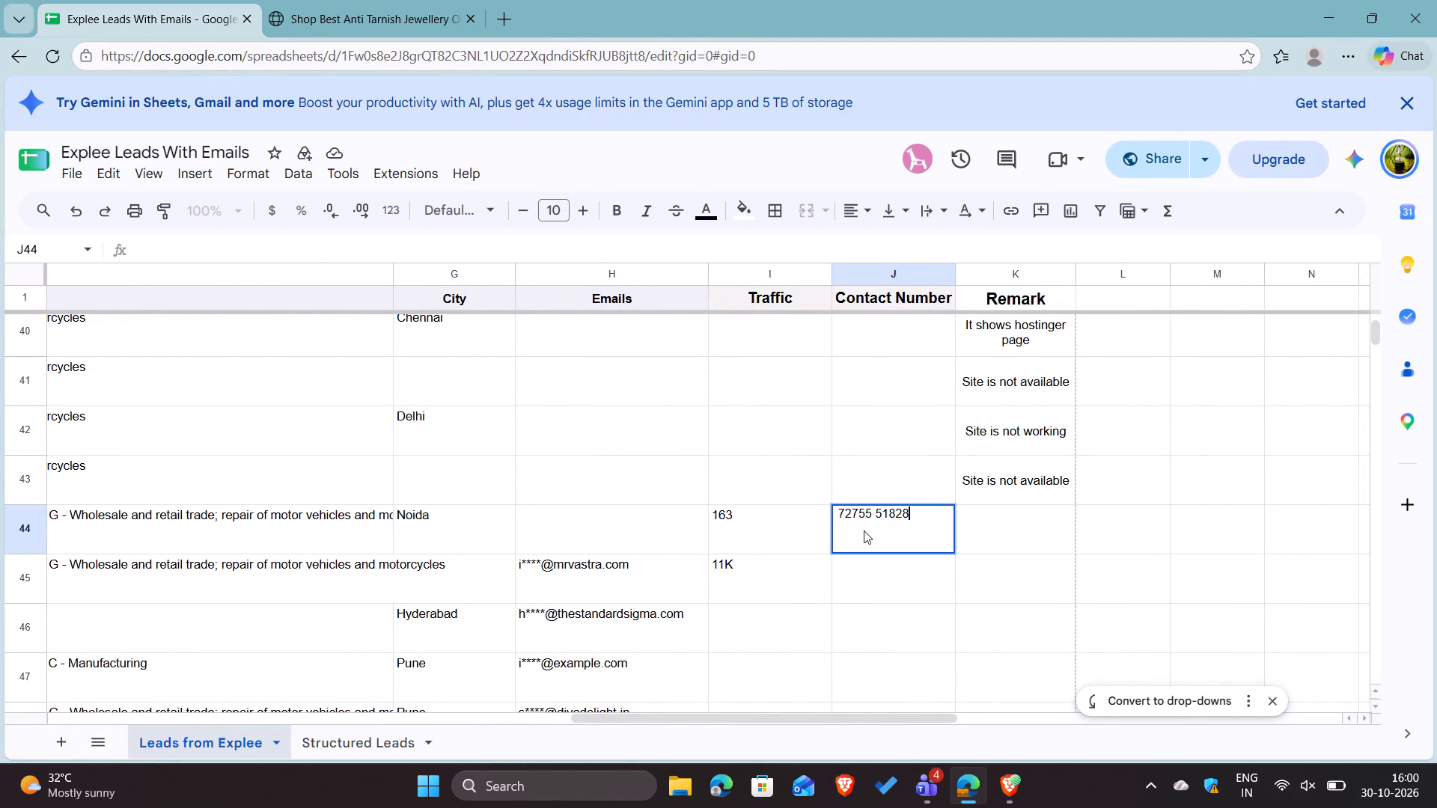
# Copy the email address from the Sentiara contact page into the Emails cell of the Sentiara row.
pyautogui.hotkey('alt', 'Tab')
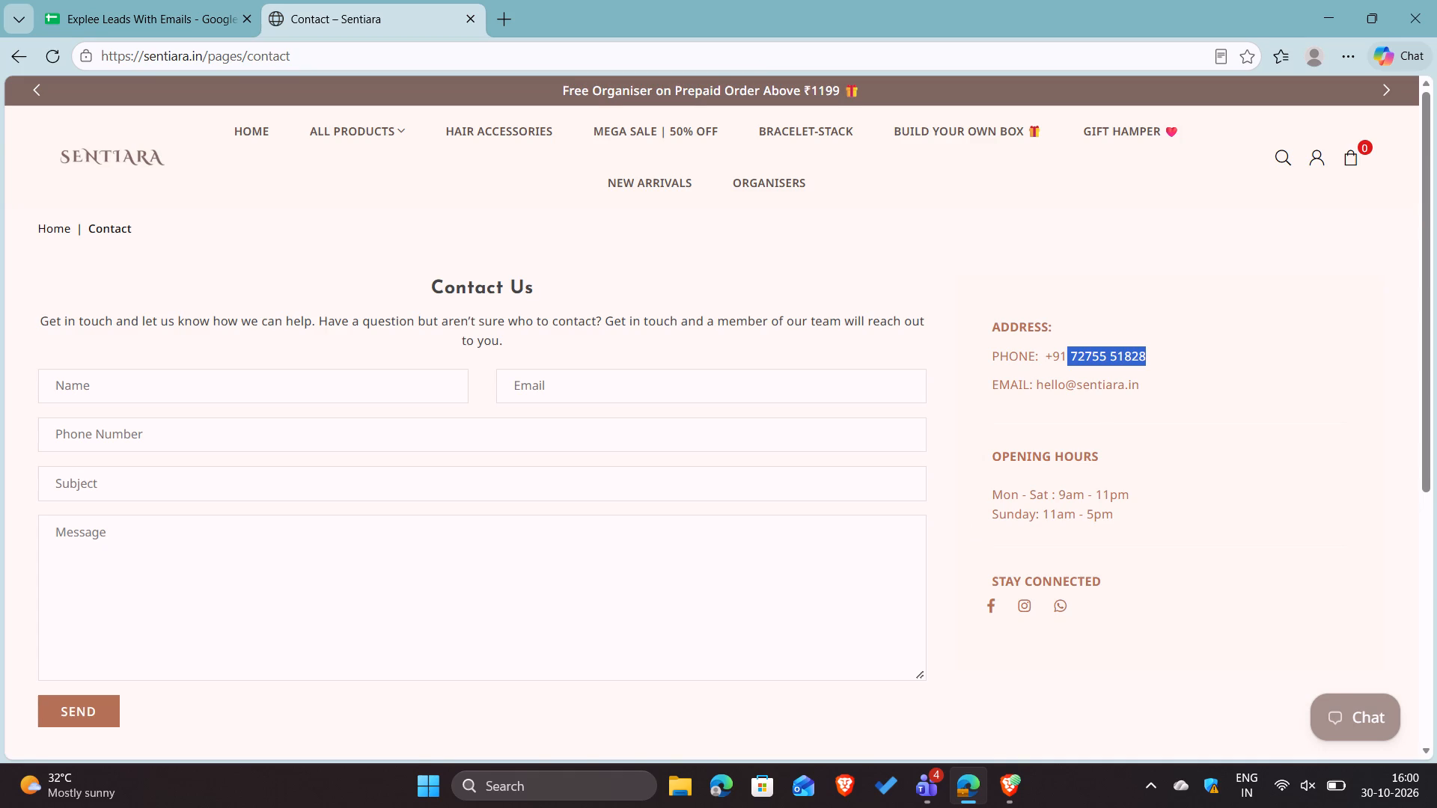
pyautogui.moveTo(1146, 378); pyautogui.dragTo(1038, 382)
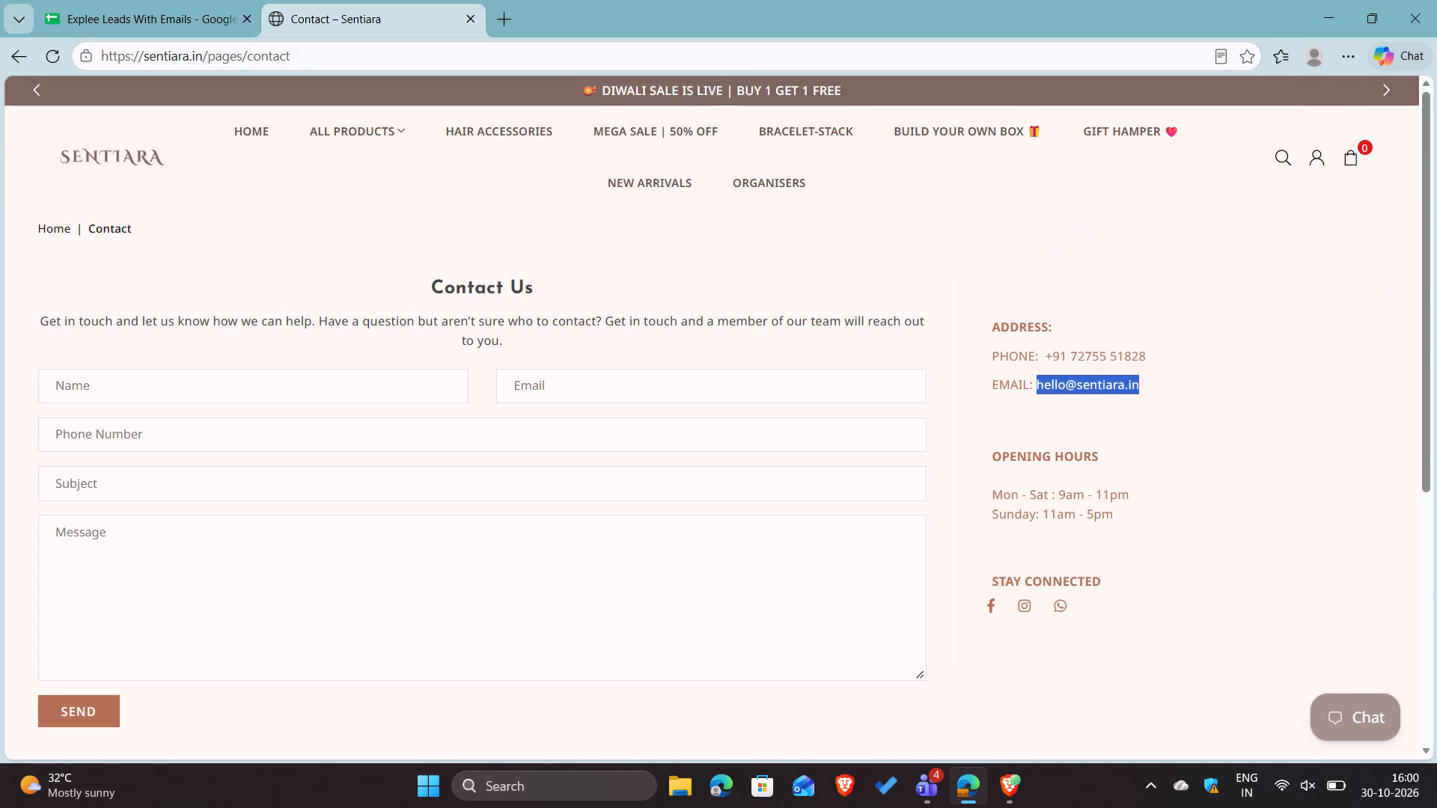
pyautogui.hotkey('ctrl', 'c')
pyautogui.hotkey('alt', 'Tab')
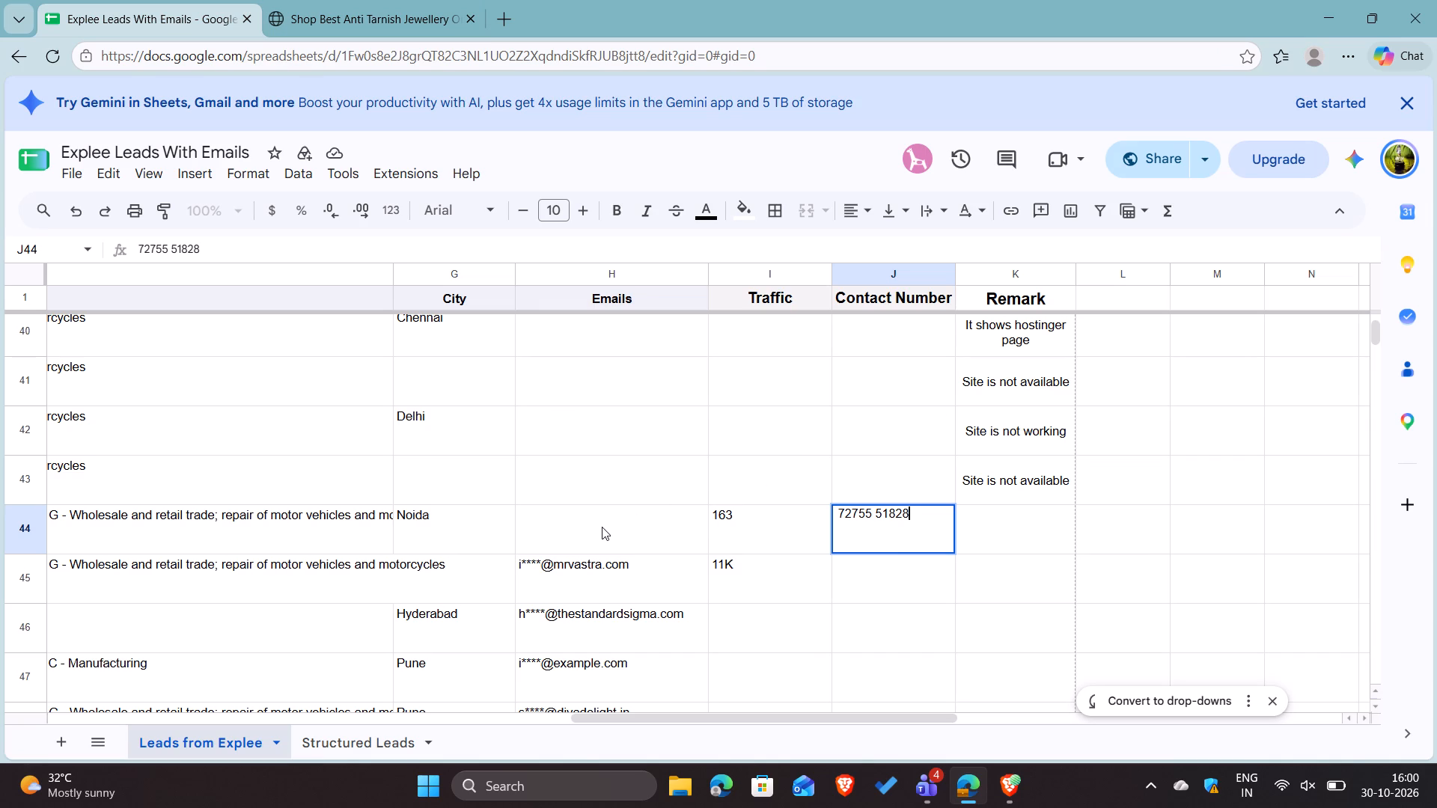
pyautogui.doubleClick(602, 527)
pyautogui.hotkey('ctrl', 'v')
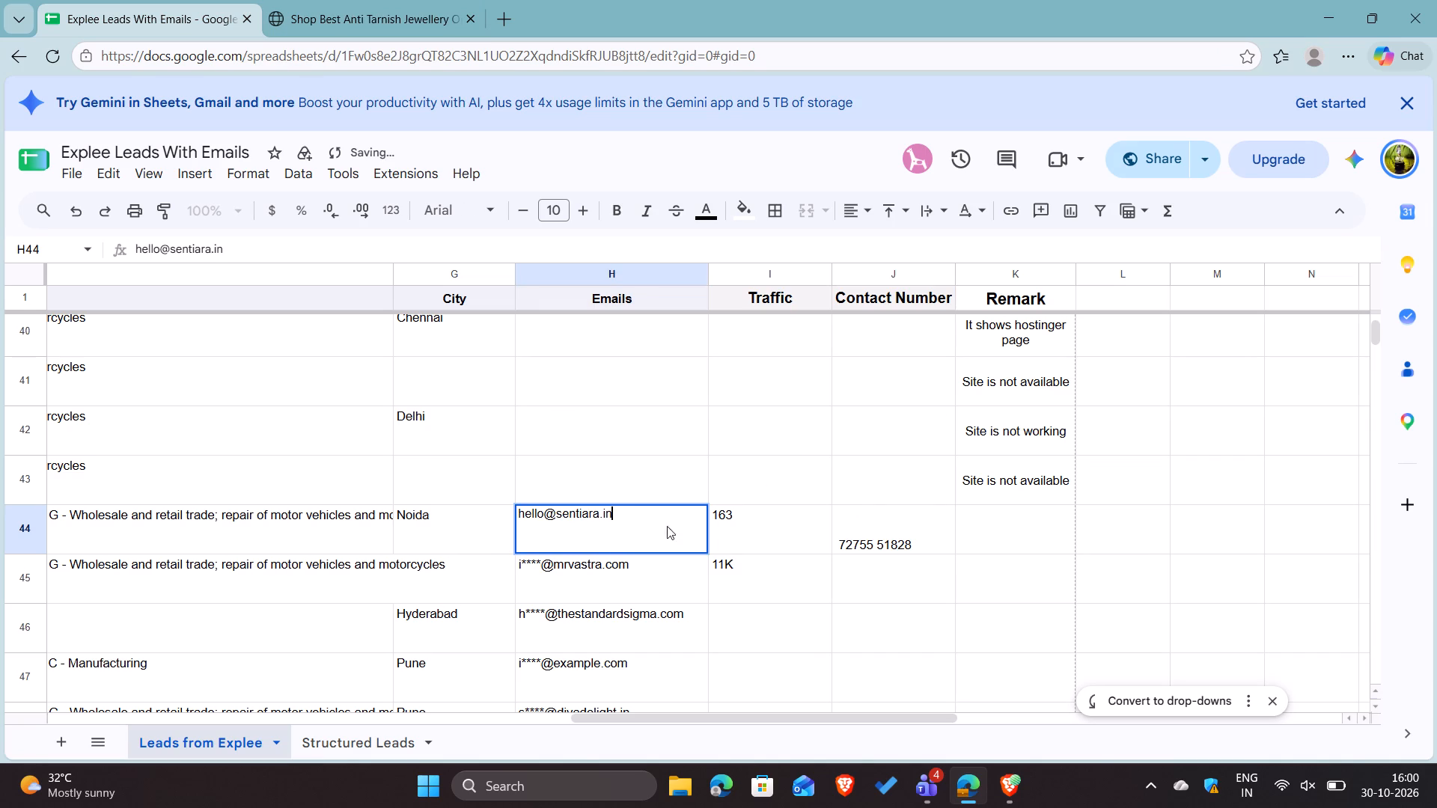
# Center the Sentiara row's contact number horizontally and align it vertically to the middle of its cell.
pyautogui.click(861, 515)
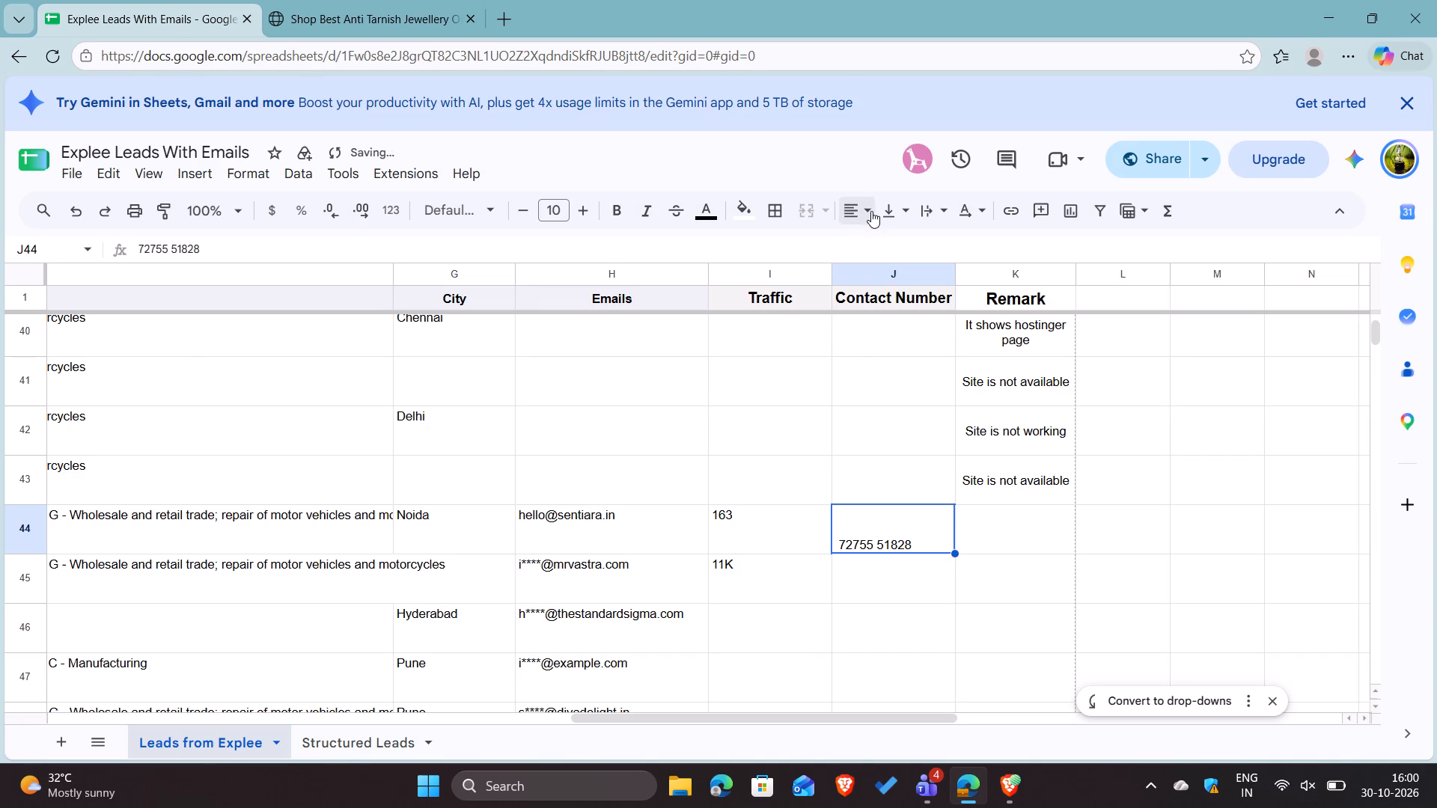
pyautogui.click(871, 209)
pyautogui.click(886, 245)
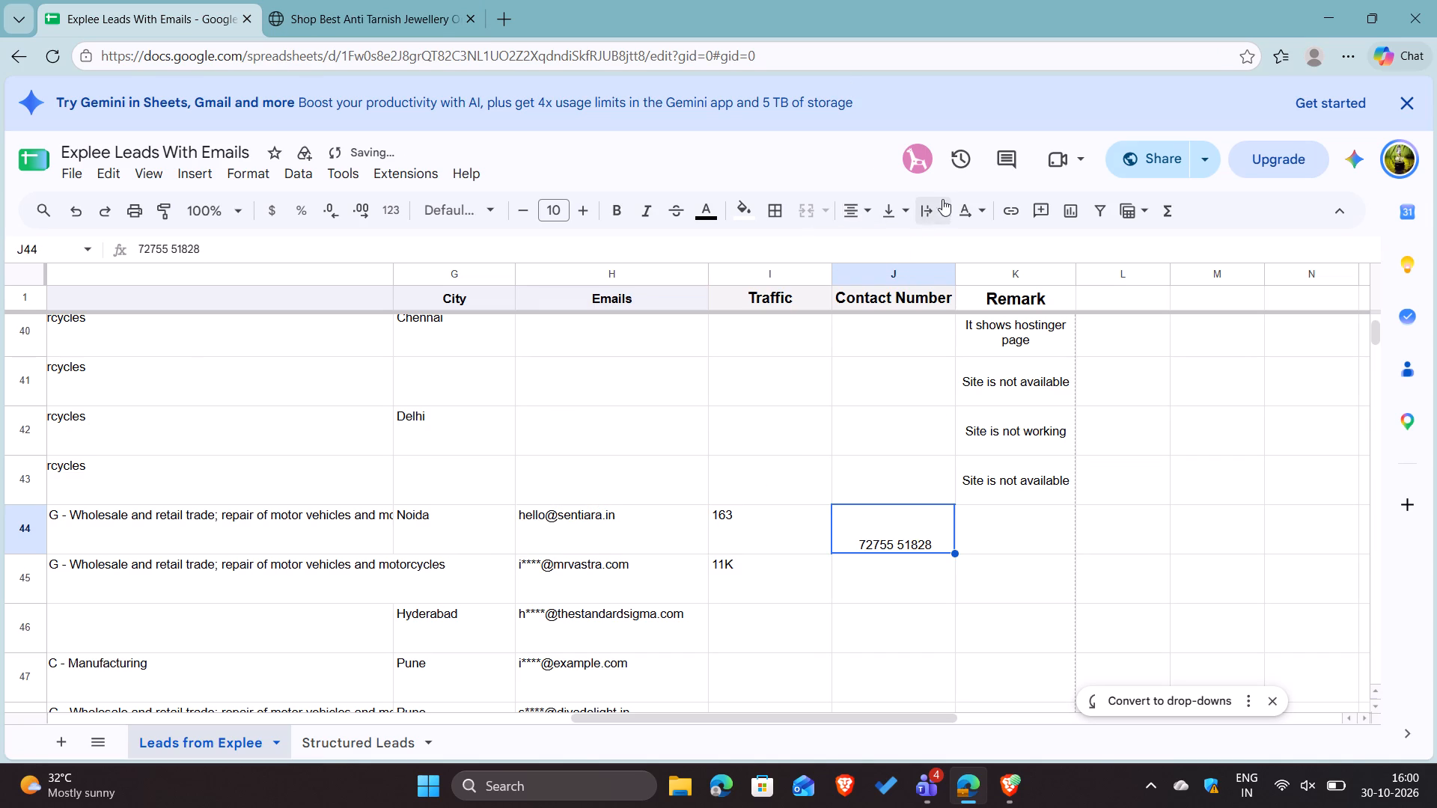
pyautogui.moveTo(903, 207); pyautogui.dragTo(924, 244)
pyautogui.click(924, 244)
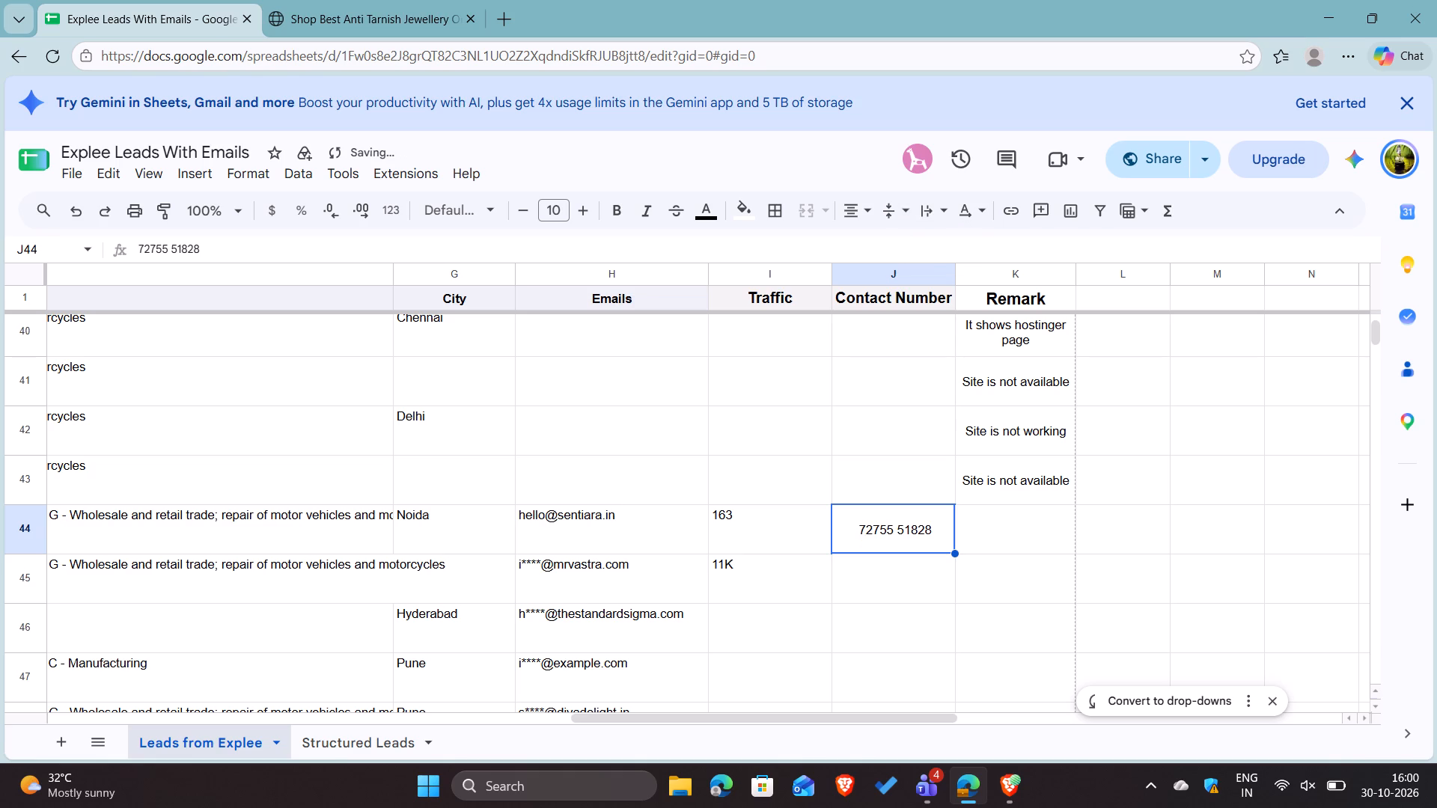
# Open the mrvastra.com website from the Domain cell in the Mr Vastra row.
pyautogui.click(883, 584)
pyautogui.hscroll(12, 883, 584)
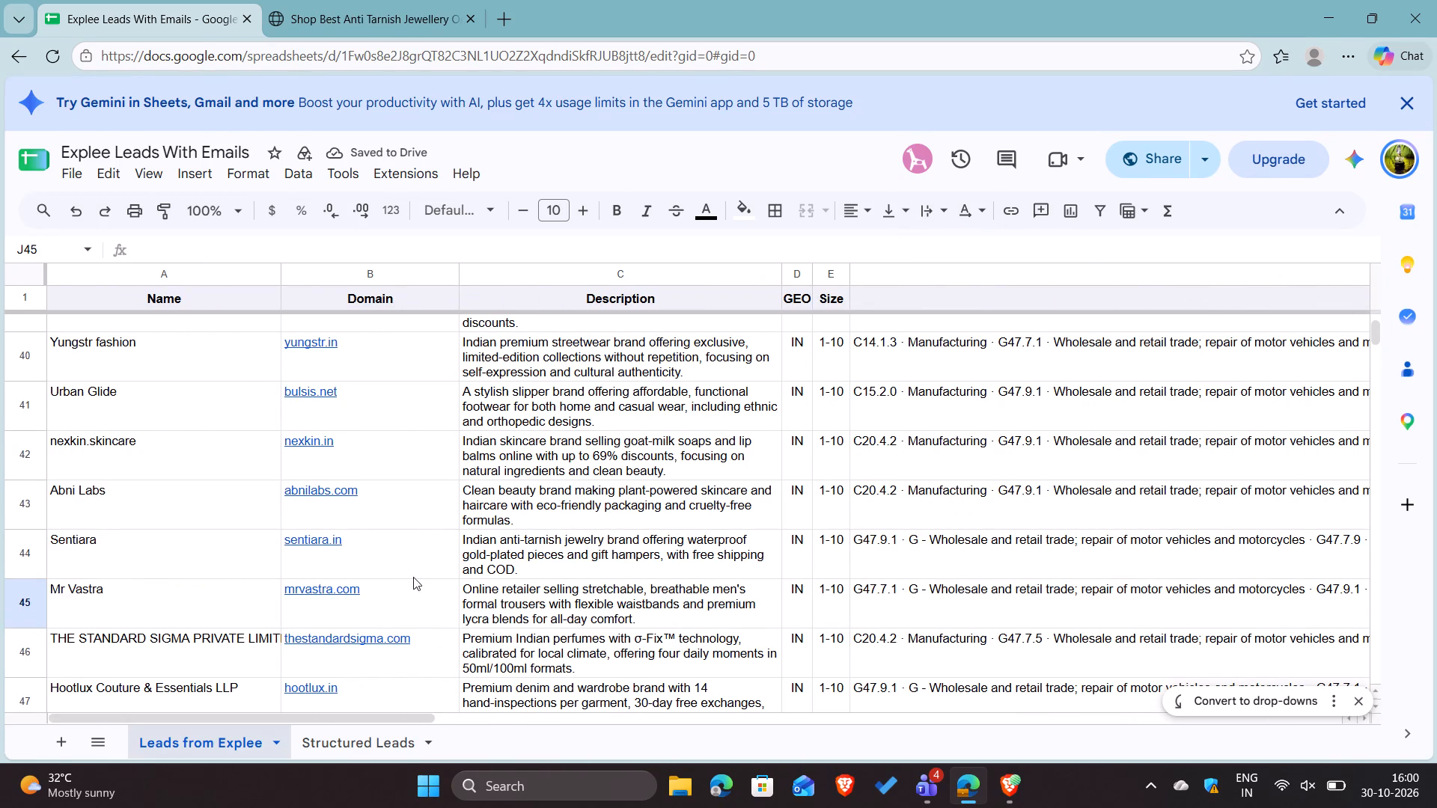
pyautogui.click(394, 593)
pyautogui.click(387, 651)
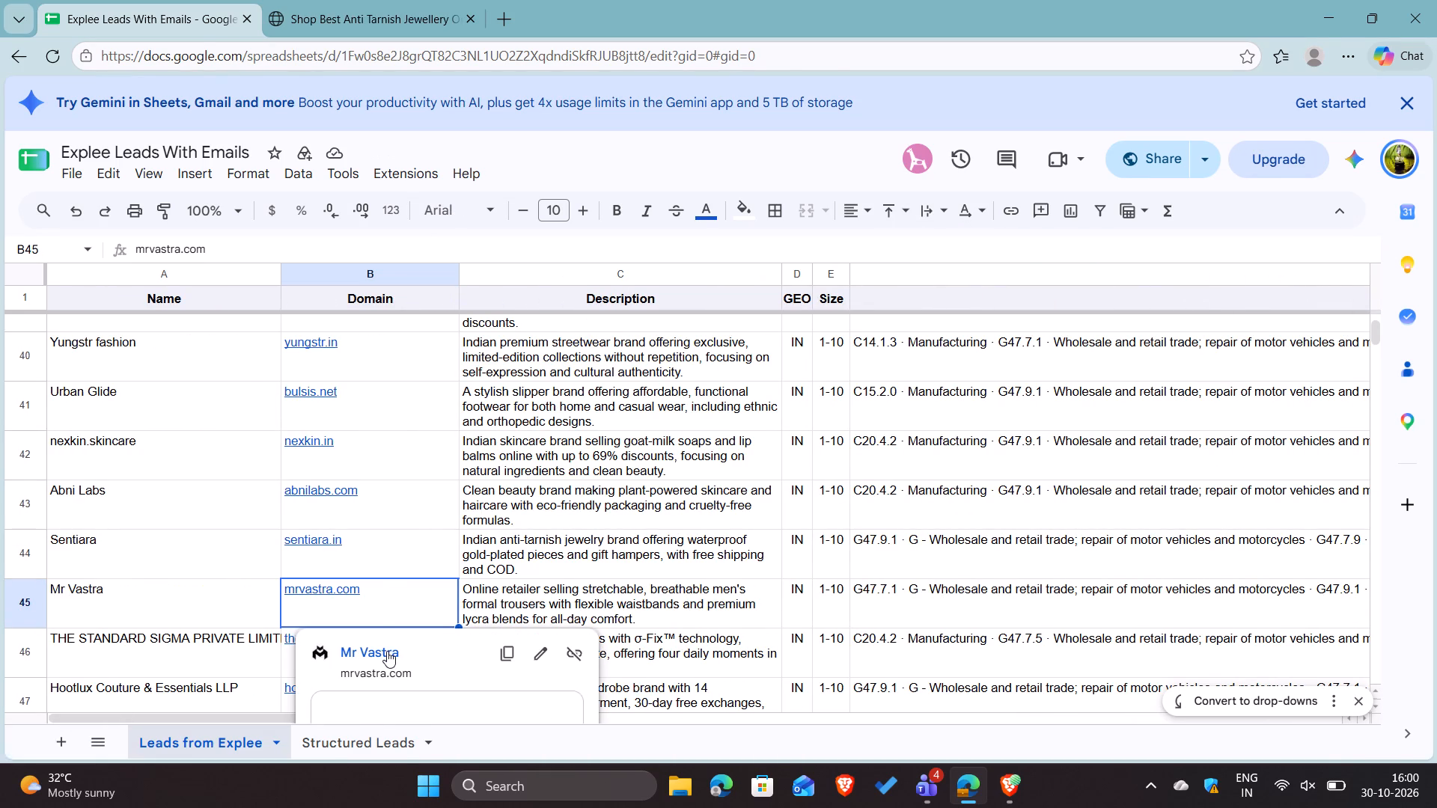
# Look through the Mr Vastra home page, including its footer and Frequently Asked Questions section, for contact details.
pyautogui.scroll(-5, 427, 187)
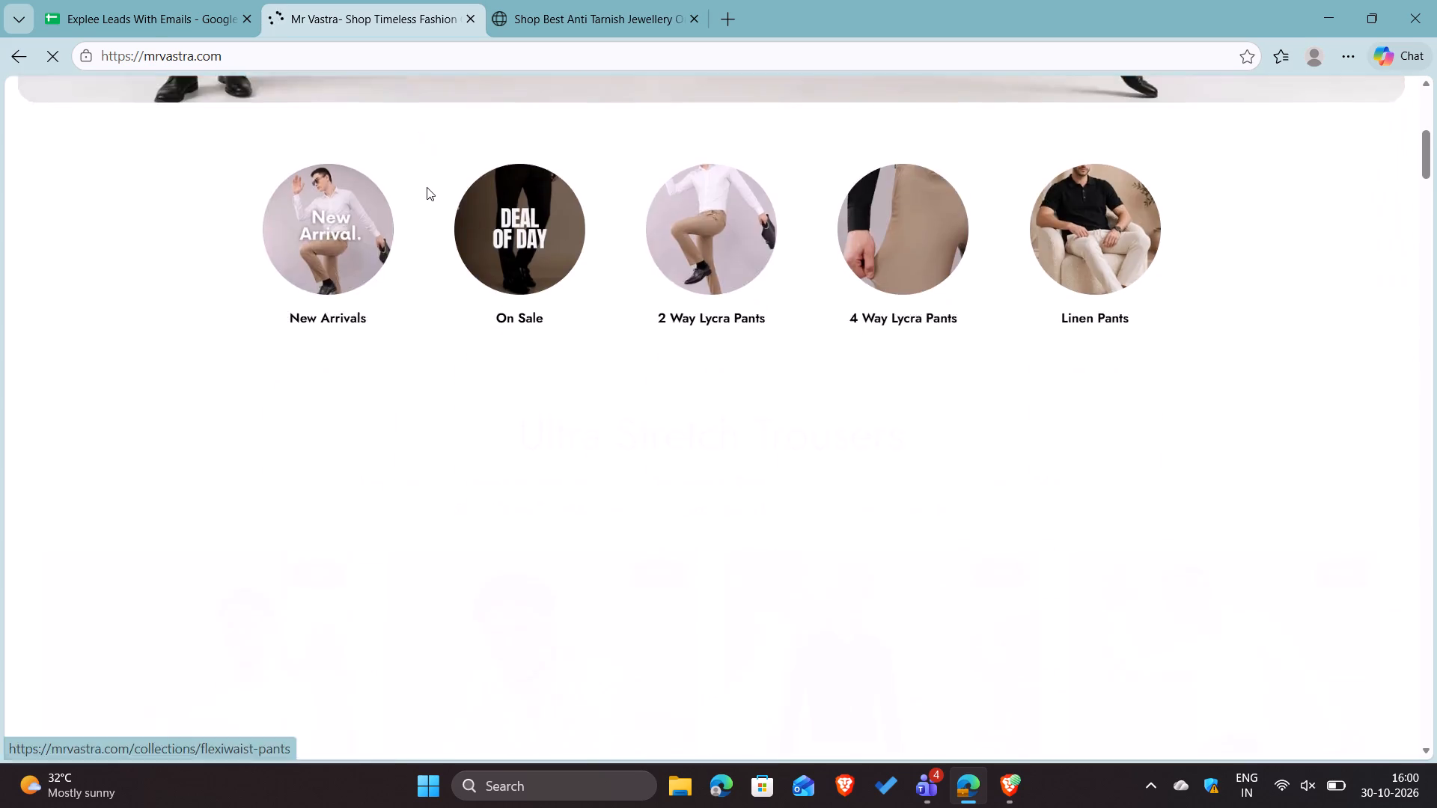
pyautogui.scroll(-14, 427, 187)
pyautogui.scroll(-16, 427, 187)
pyautogui.scroll(-6, 427, 187)
pyautogui.scroll(12, 427, 187)
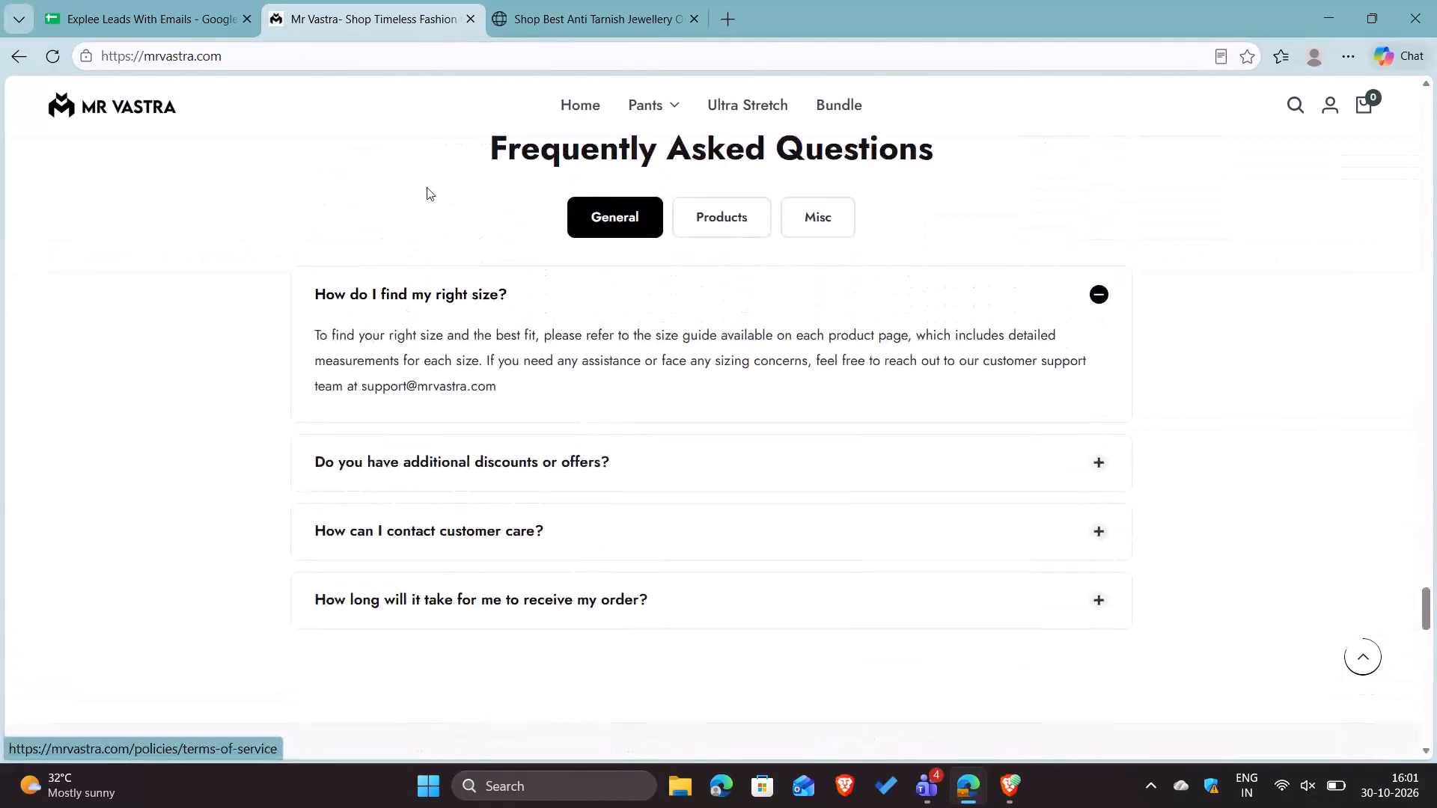
# Open the Contact Us page from the footer of the Mr Vastra site.
pyautogui.scroll(1, 427, 187)
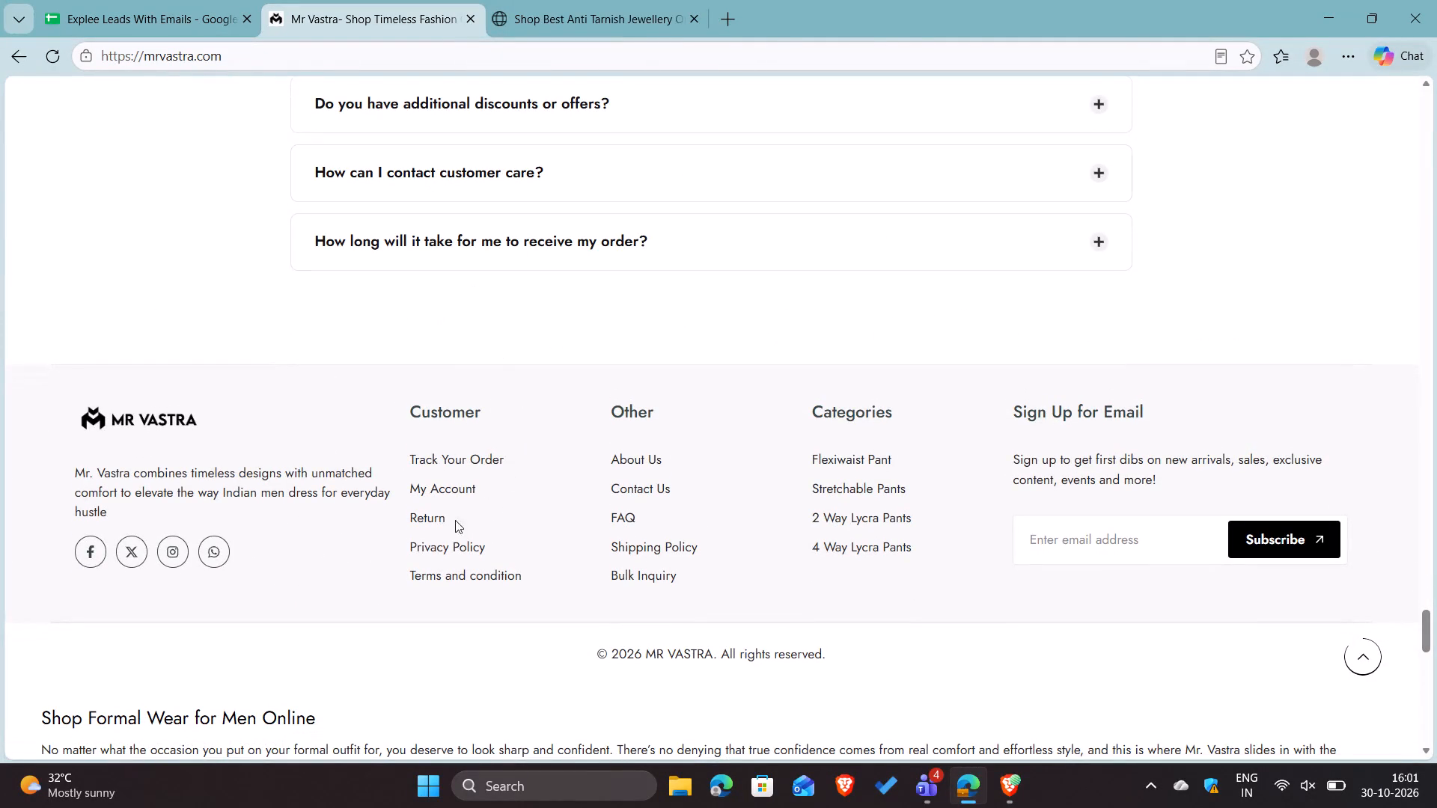
pyautogui.click(629, 486)
pyautogui.scroll(-2, 629, 486)
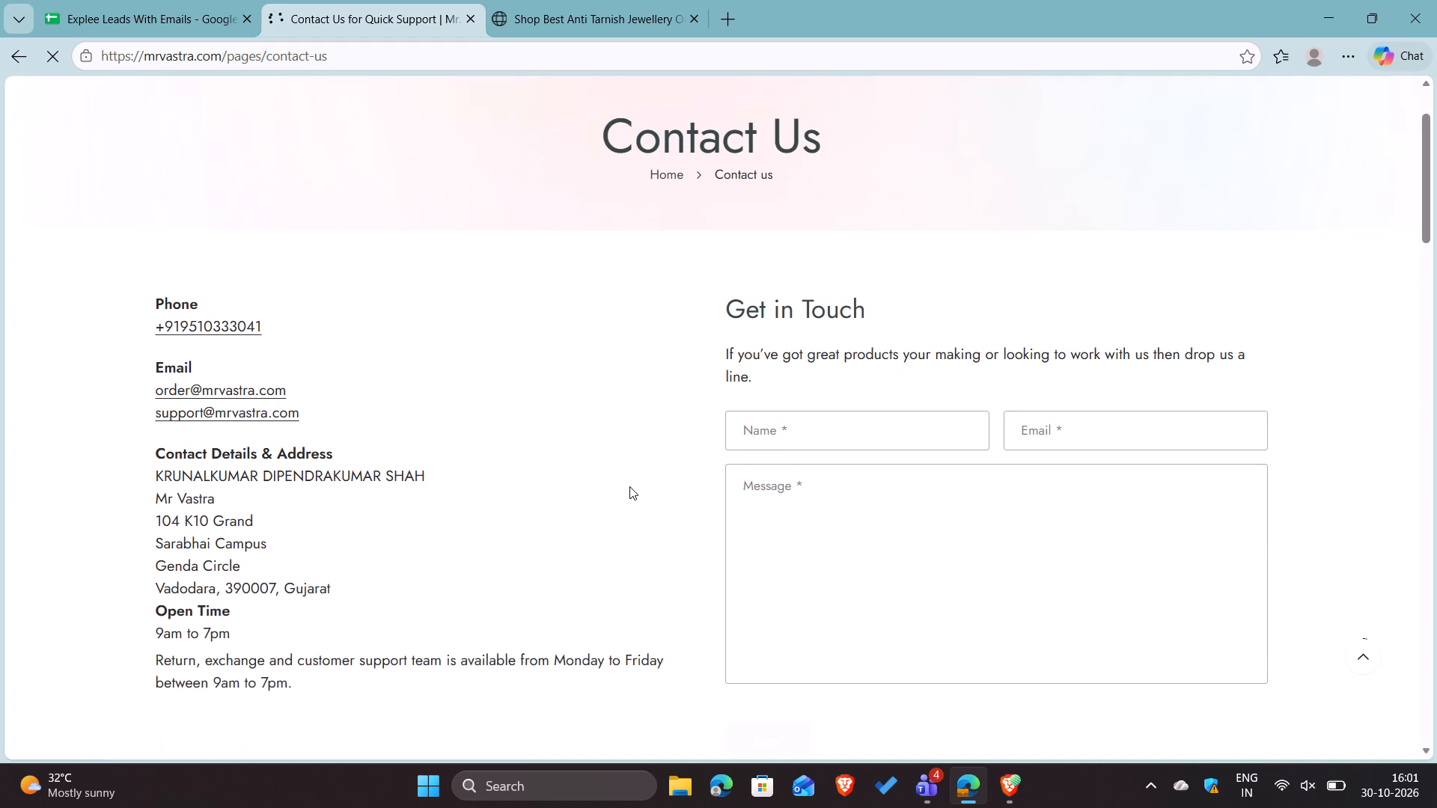
pyautogui.scroll(-1, 629, 486)
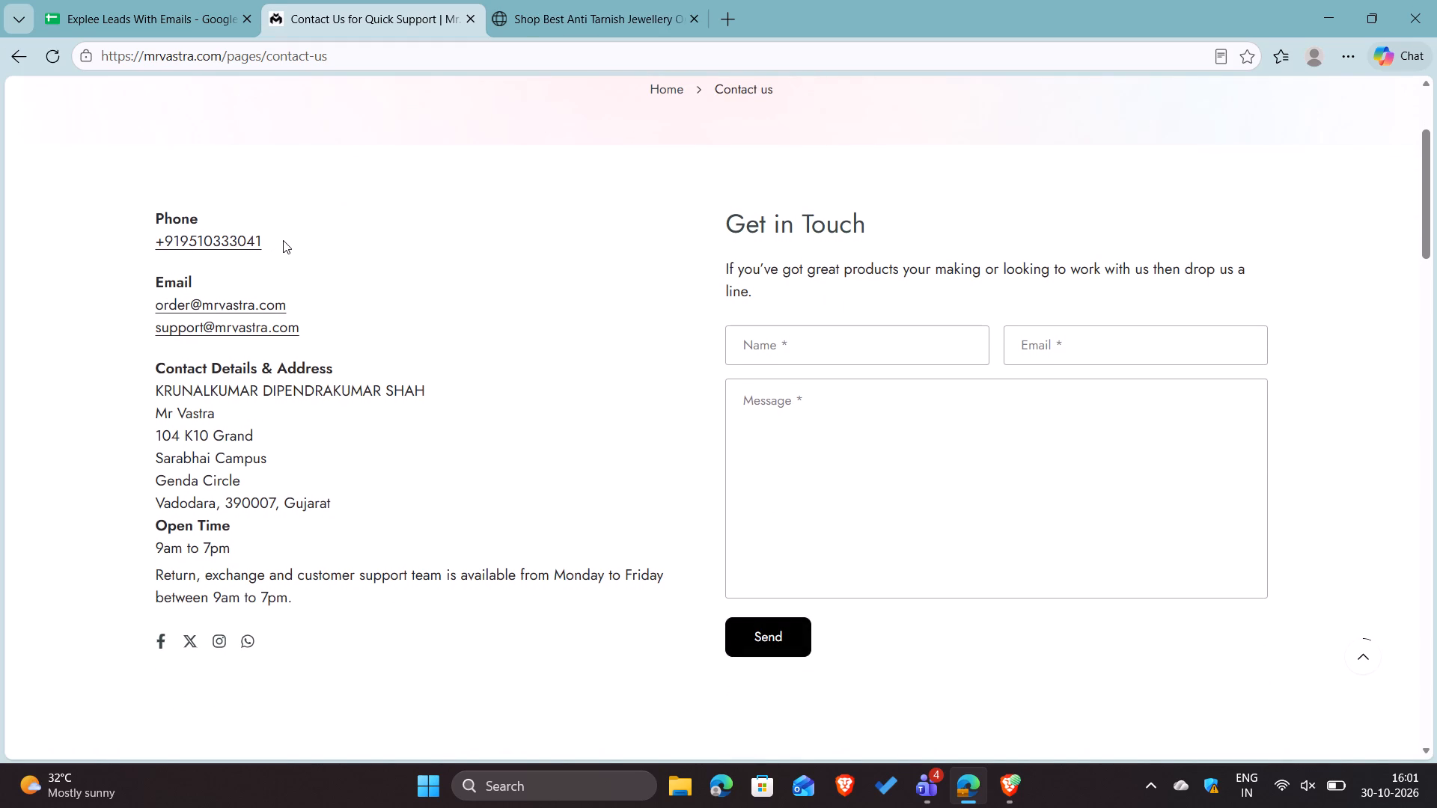
pyautogui.moveTo(284, 239); pyautogui.dragTo(177, 240)
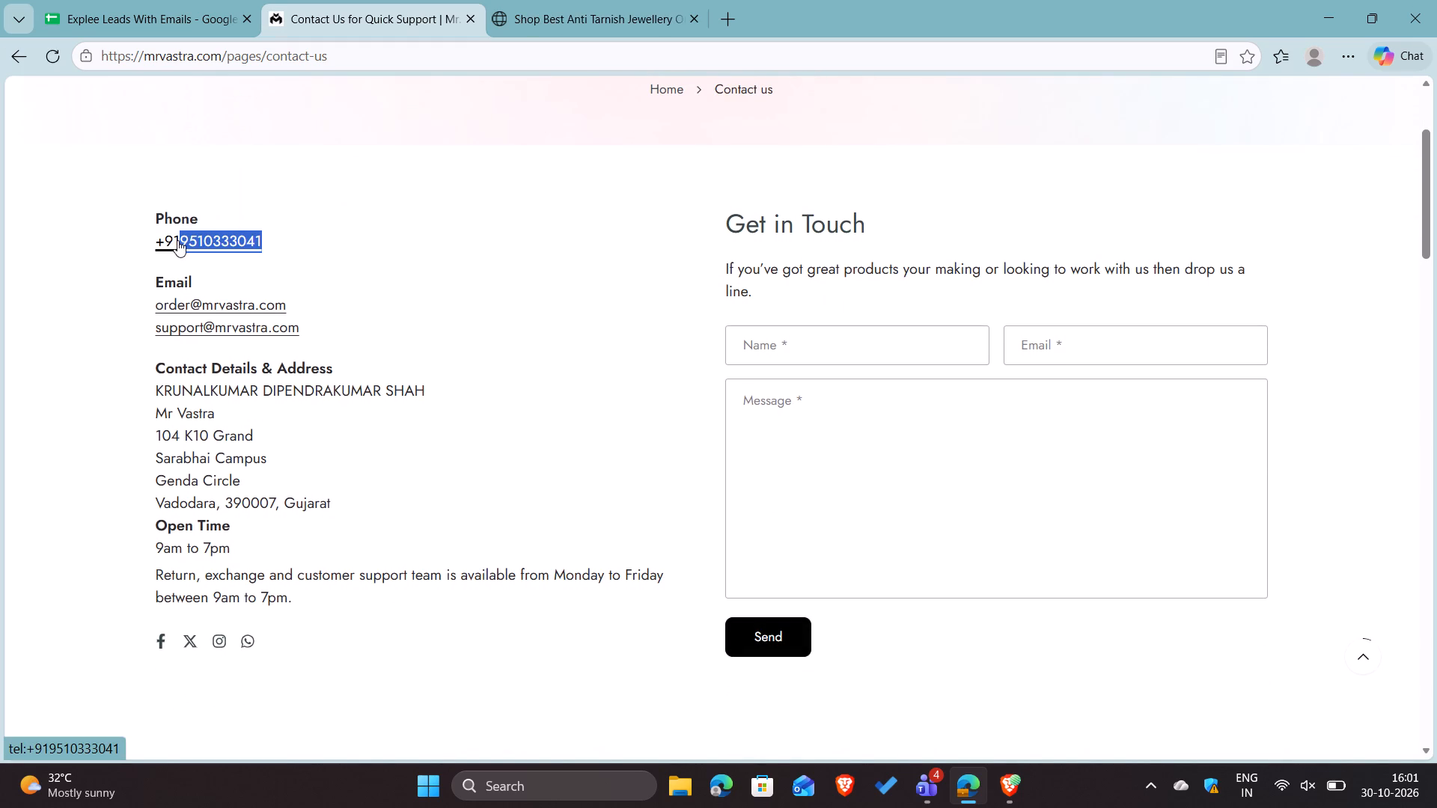
pyautogui.hotkey('ctrl', 'c')
pyautogui.hotkey('alt', 'Tab')
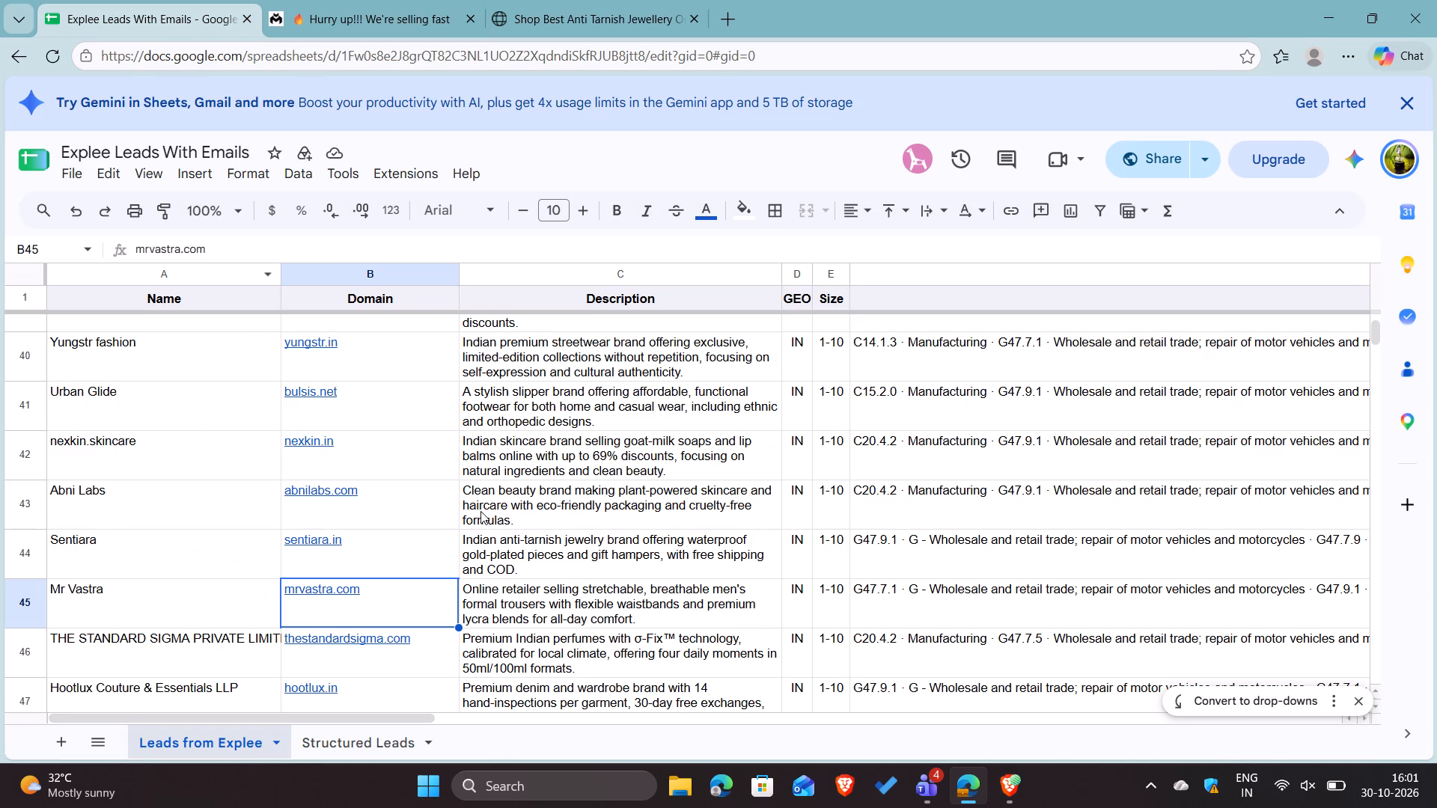
# Paste the phone number copied from the Mr Vastra site into the Contact Number cell of the Mr Vastra row.
pyautogui.hscroll(-5, 648, 604)
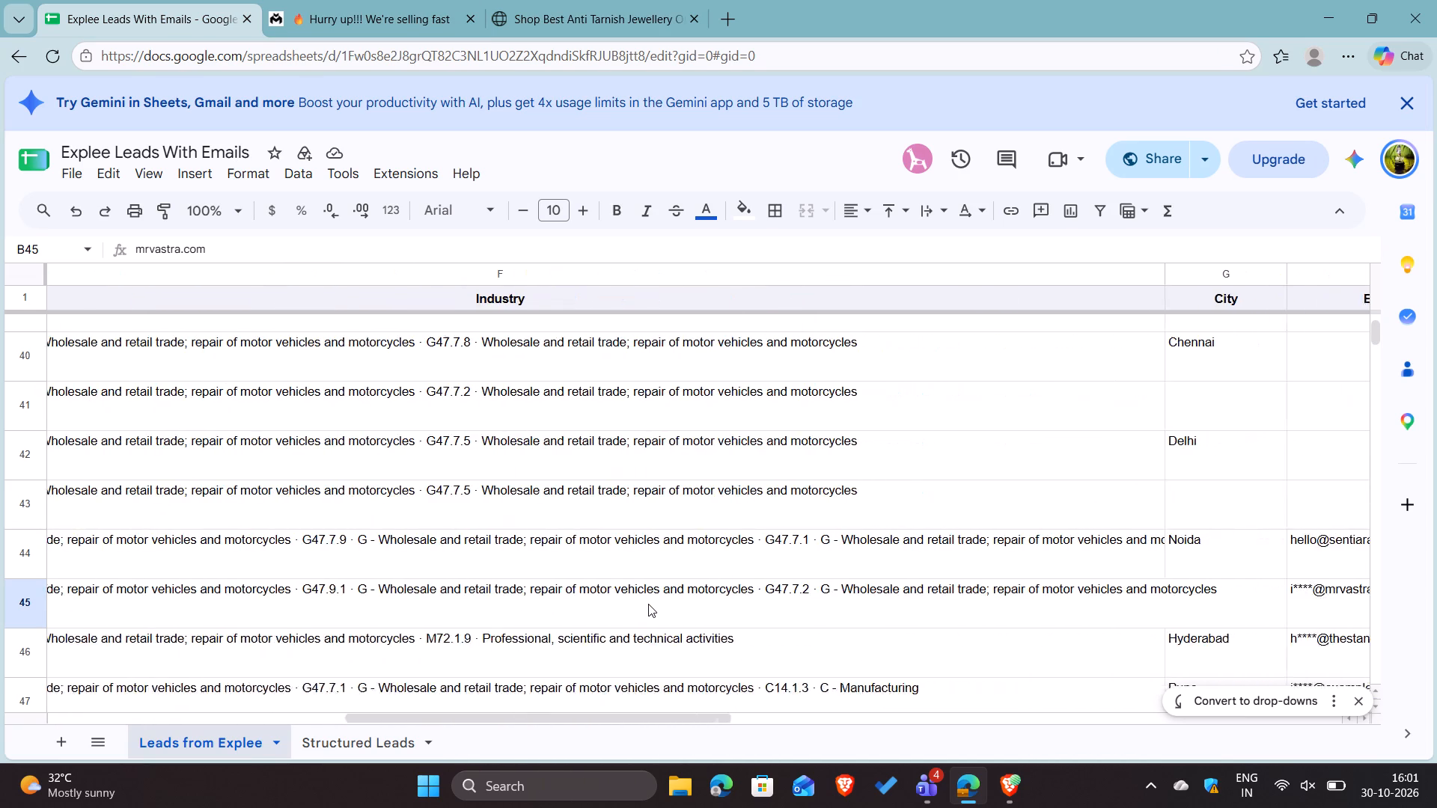
pyautogui.hscroll(-5, 648, 604)
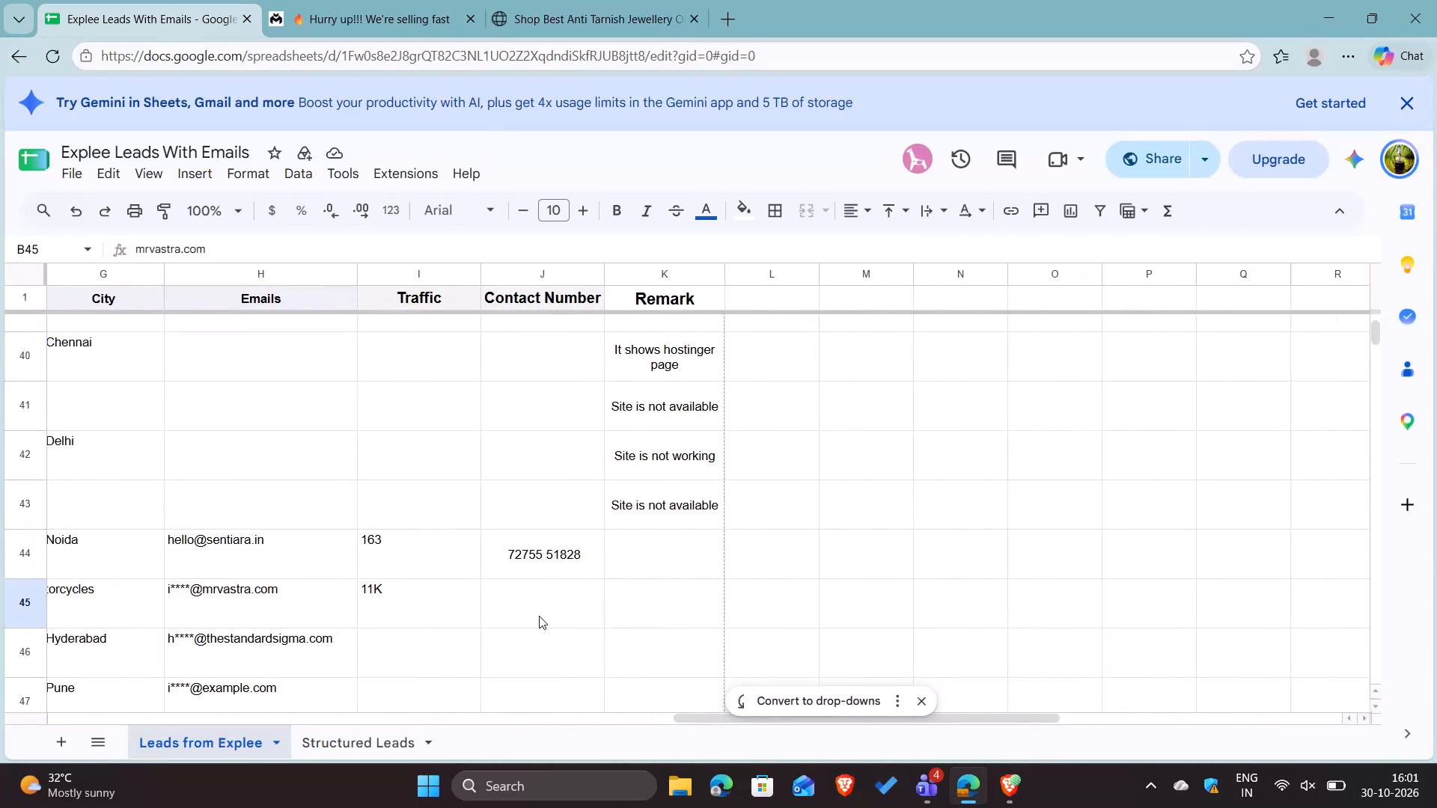
pyautogui.doubleClick(539, 616)
pyautogui.hotkey('ctrl', 'v')
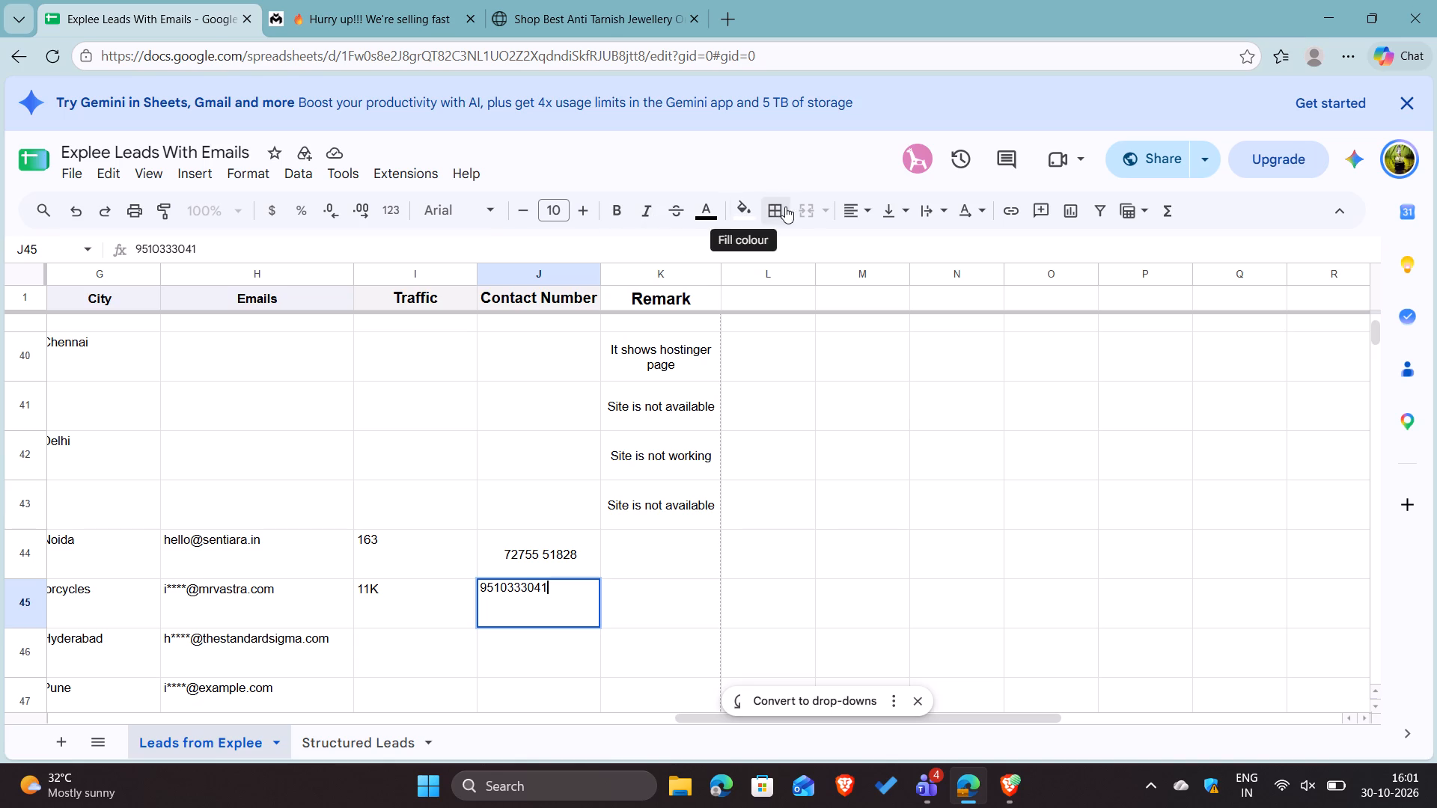
# Centre the Mr Vastra contact number horizontally and align it to the middle of its cell vertically.
pyautogui.click(867, 208)
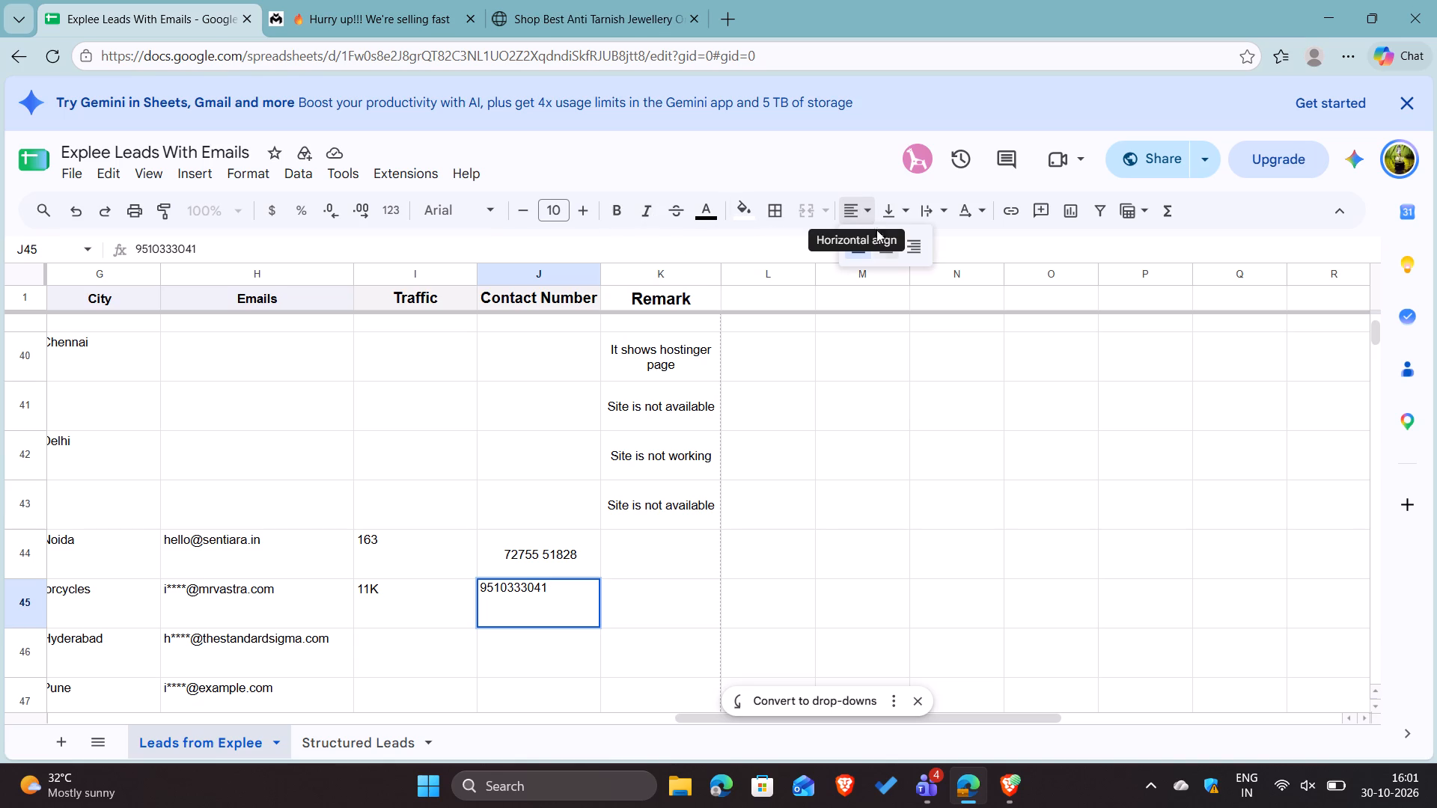
pyautogui.click(893, 243)
pyautogui.click(910, 212)
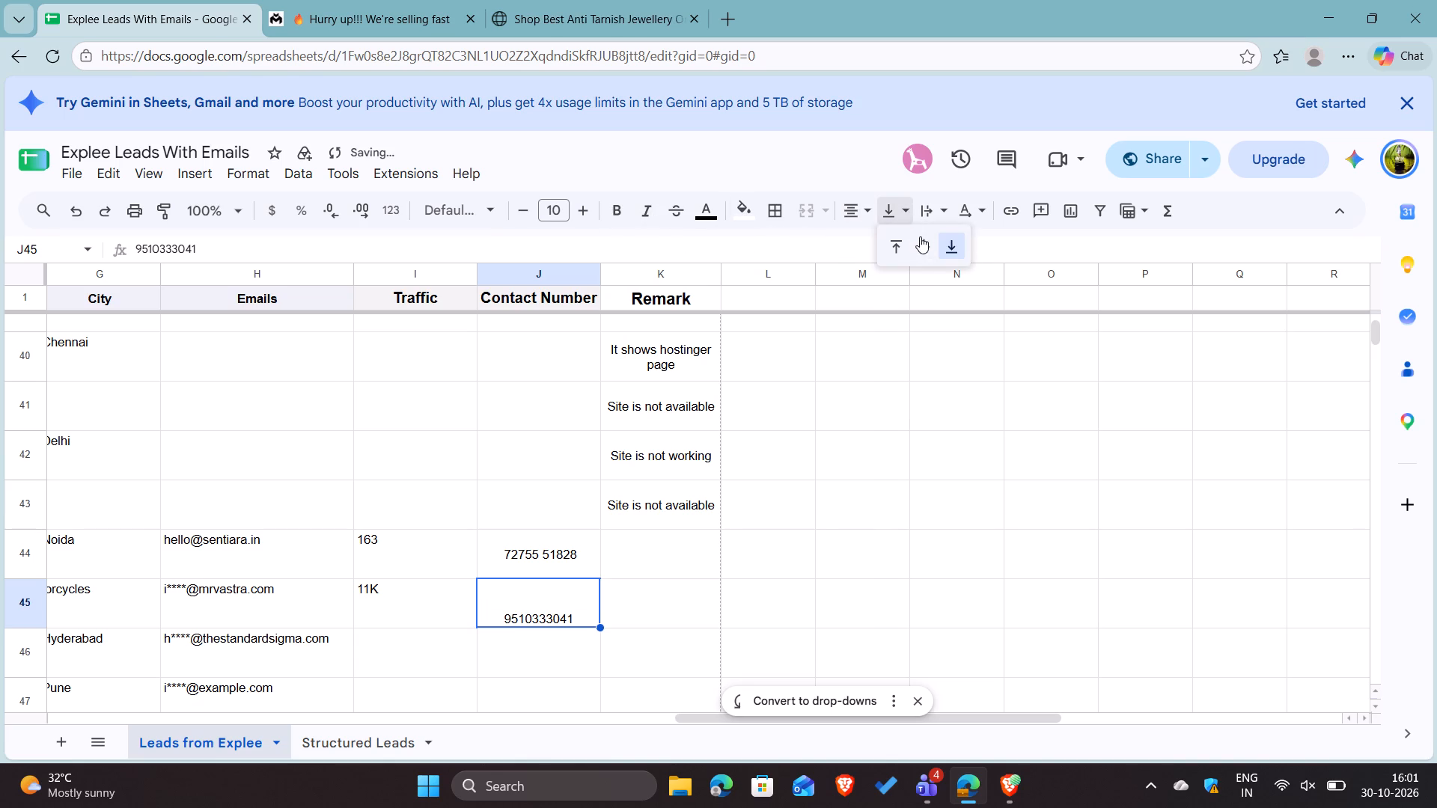
pyautogui.click(929, 245)
pyautogui.click(520, 650)
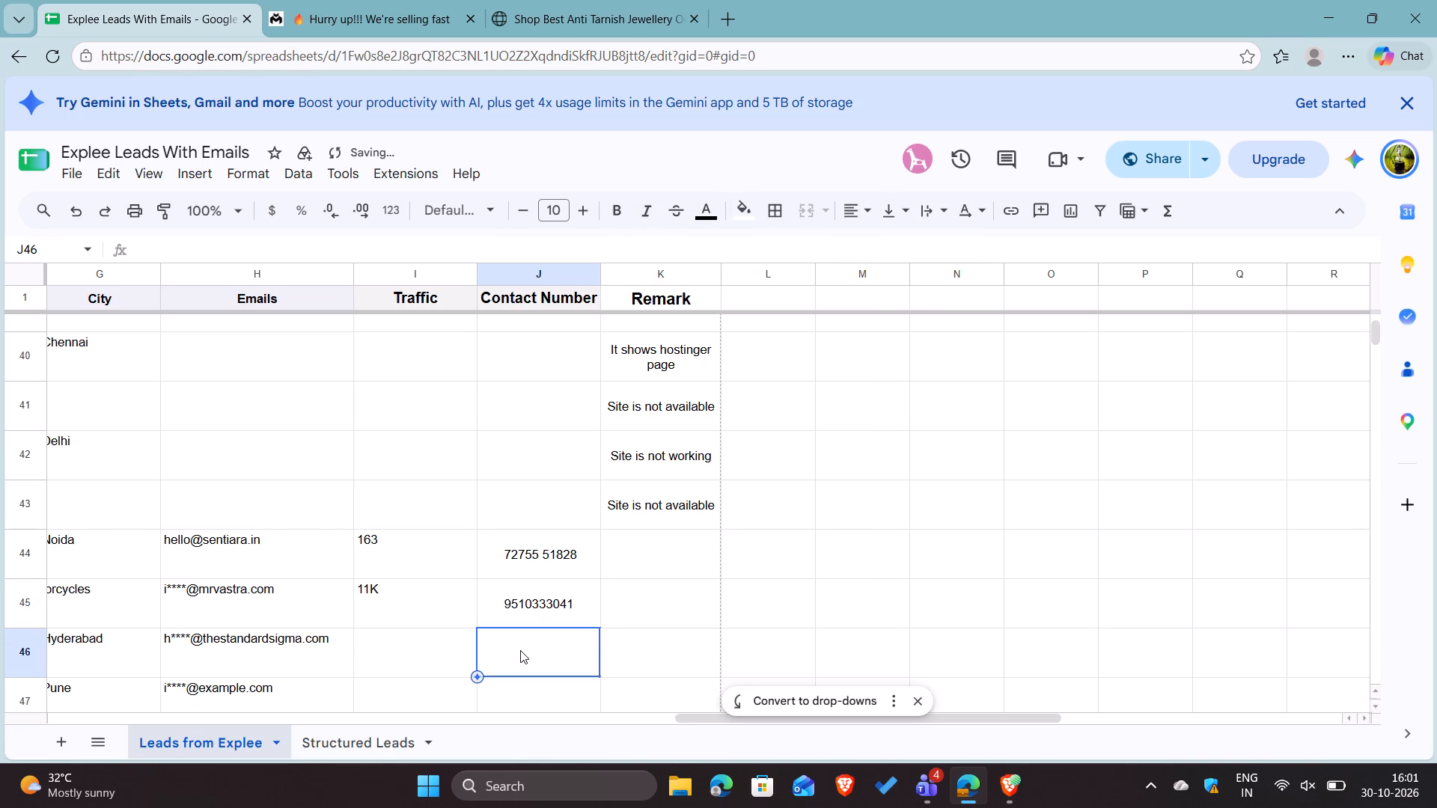
# Replace the masked email in the Mr Vastra row with the order email address copied from the site's Contact Us page.
pyautogui.hscroll(11, 520, 650)
pyautogui.hscroll(-5, 520, 650)
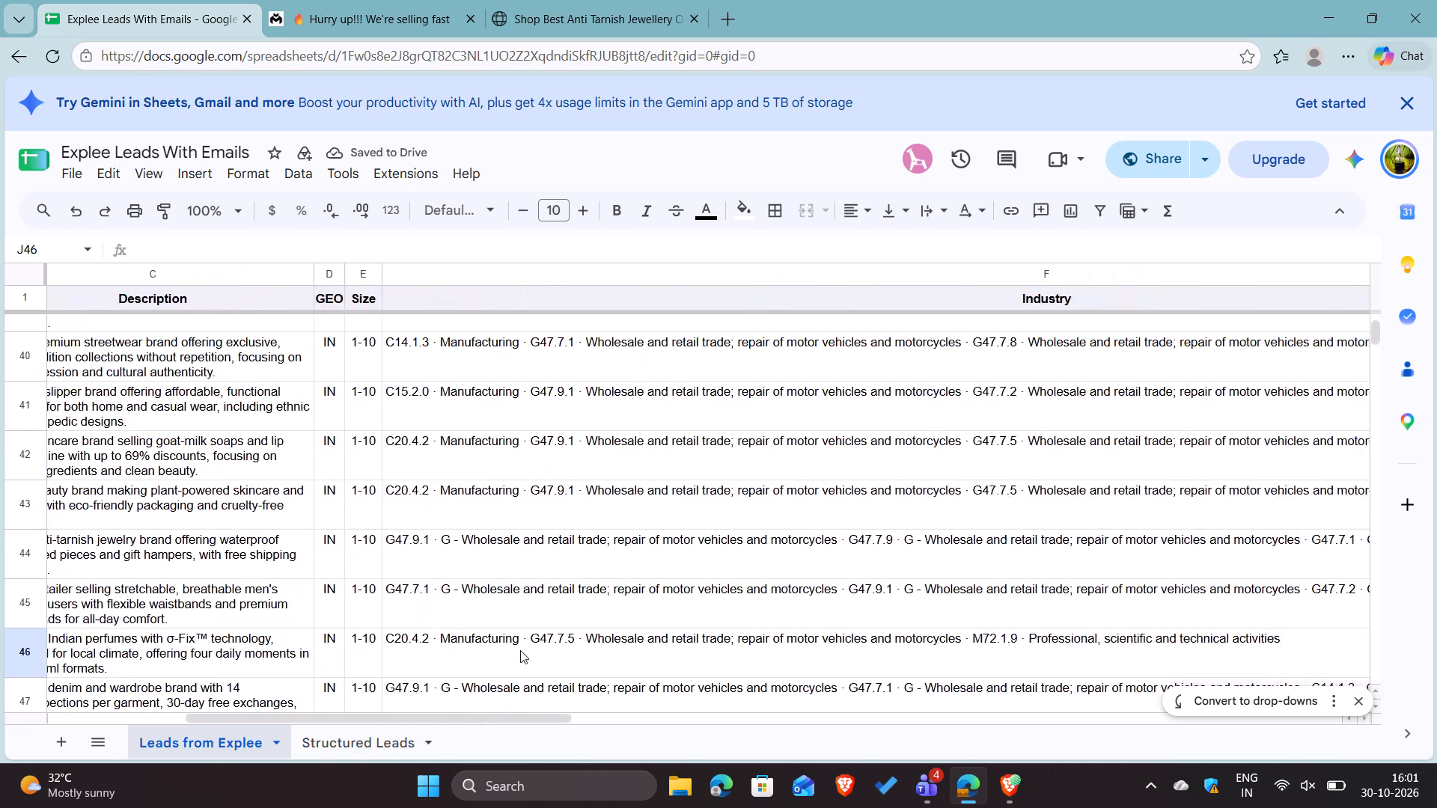
pyautogui.hscroll(-6, 520, 650)
pyautogui.hscroll(1, 520, 650)
pyautogui.click(264, 596)
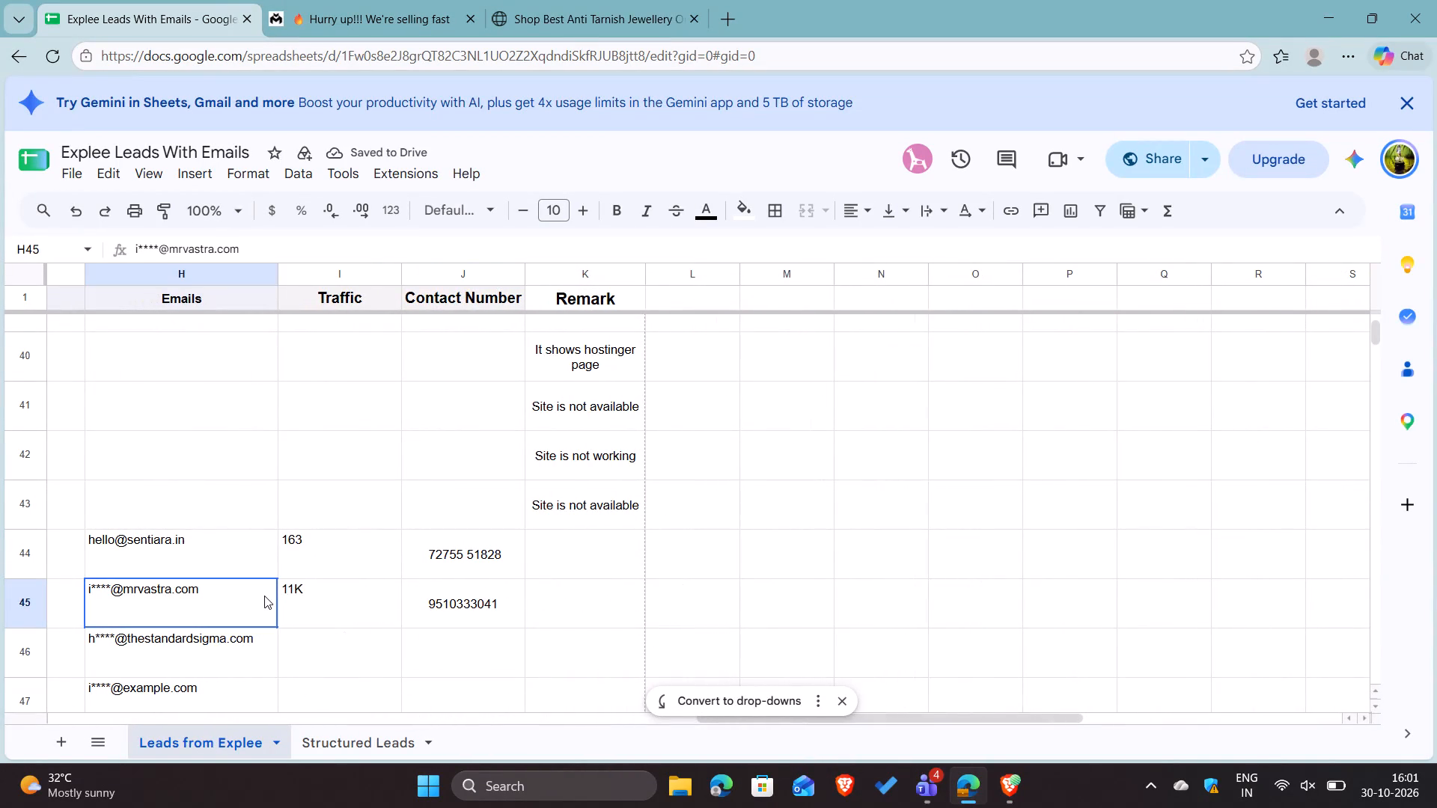
pyautogui.hotkey('alt', 'Tab')
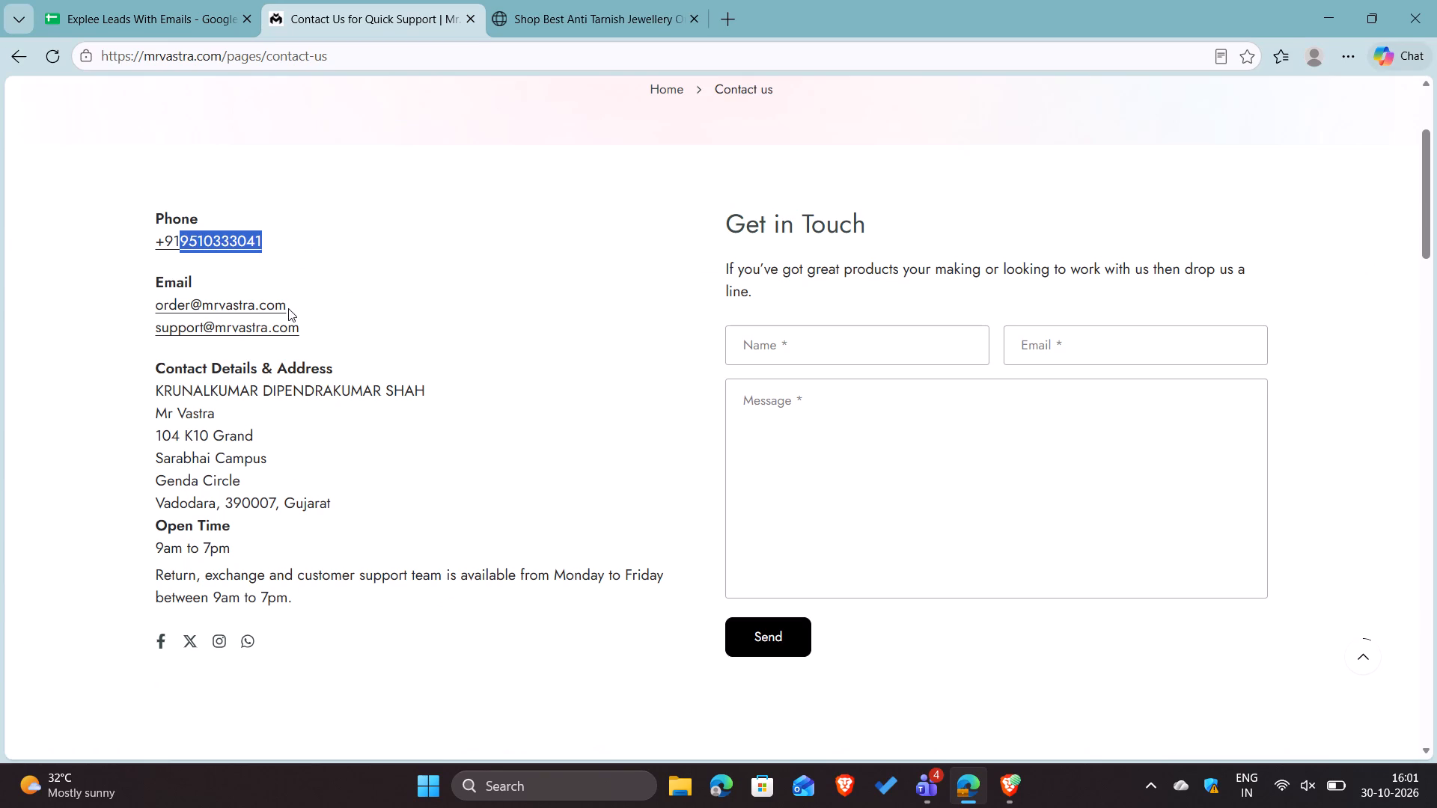
pyautogui.moveTo(296, 302); pyautogui.dragTo(137, 310)
pyautogui.hotkey('ctrl', 'c')
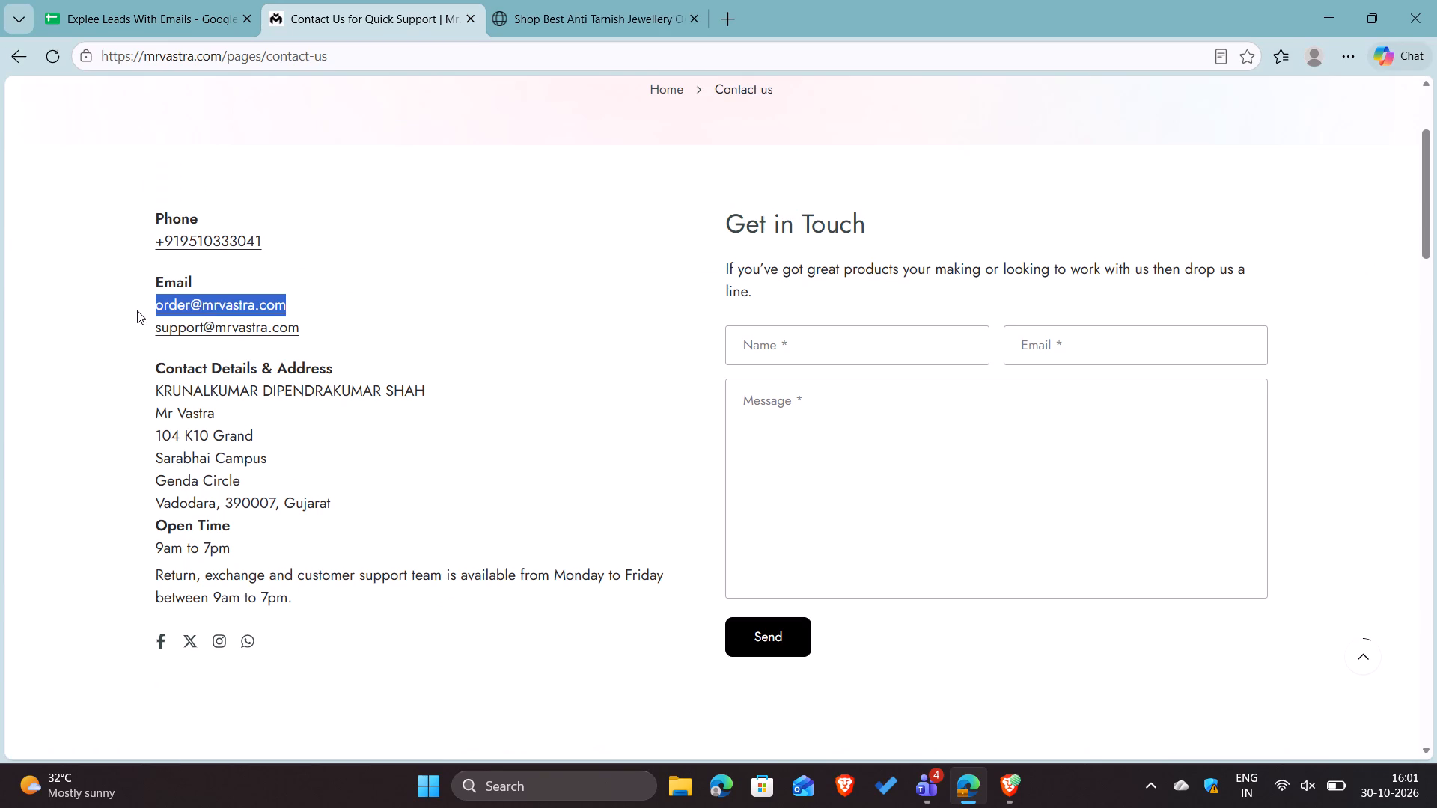
pyautogui.hotkey('alt', 'Tab')
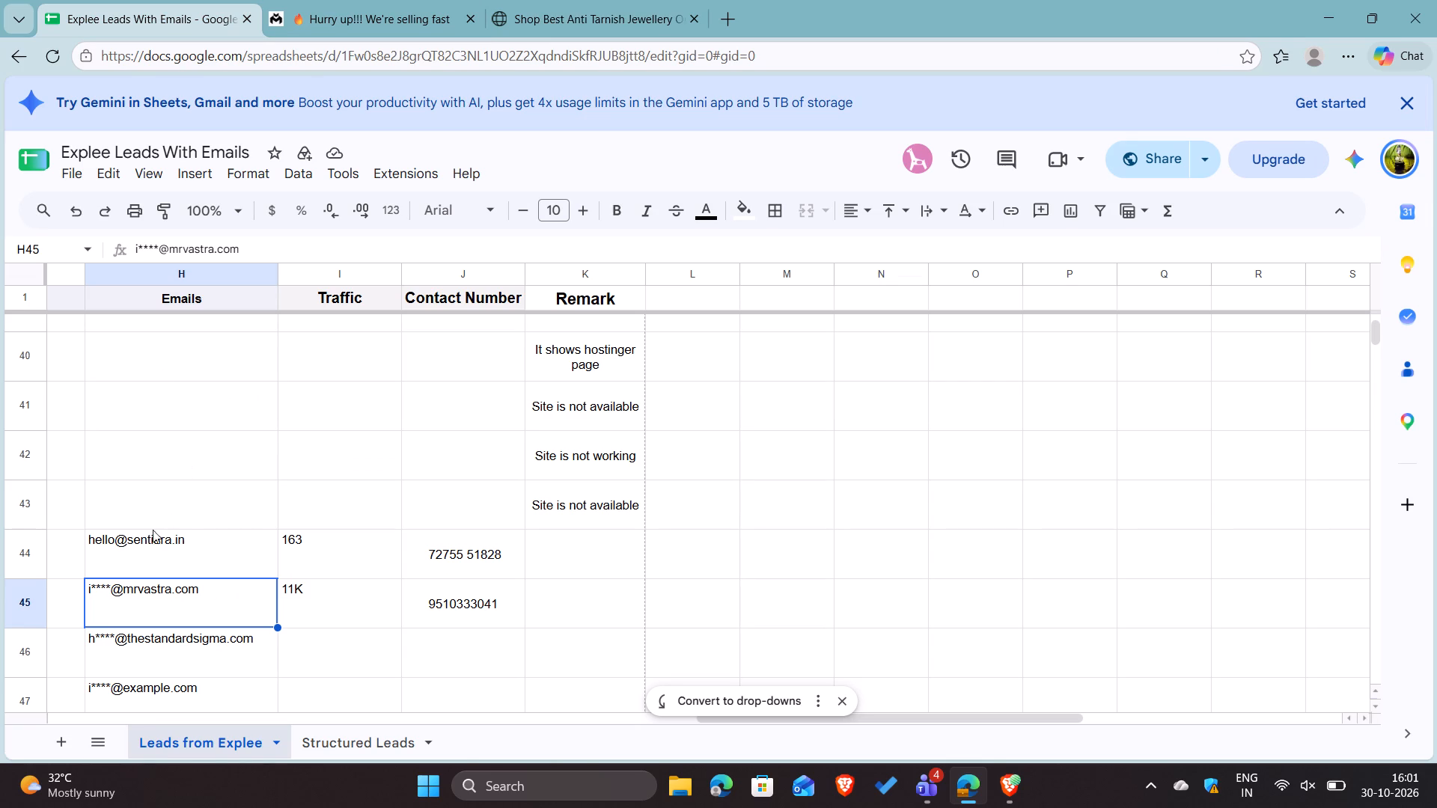
pyautogui.doubleClick(201, 590)
pyautogui.hotkey('ctrl', 'a')
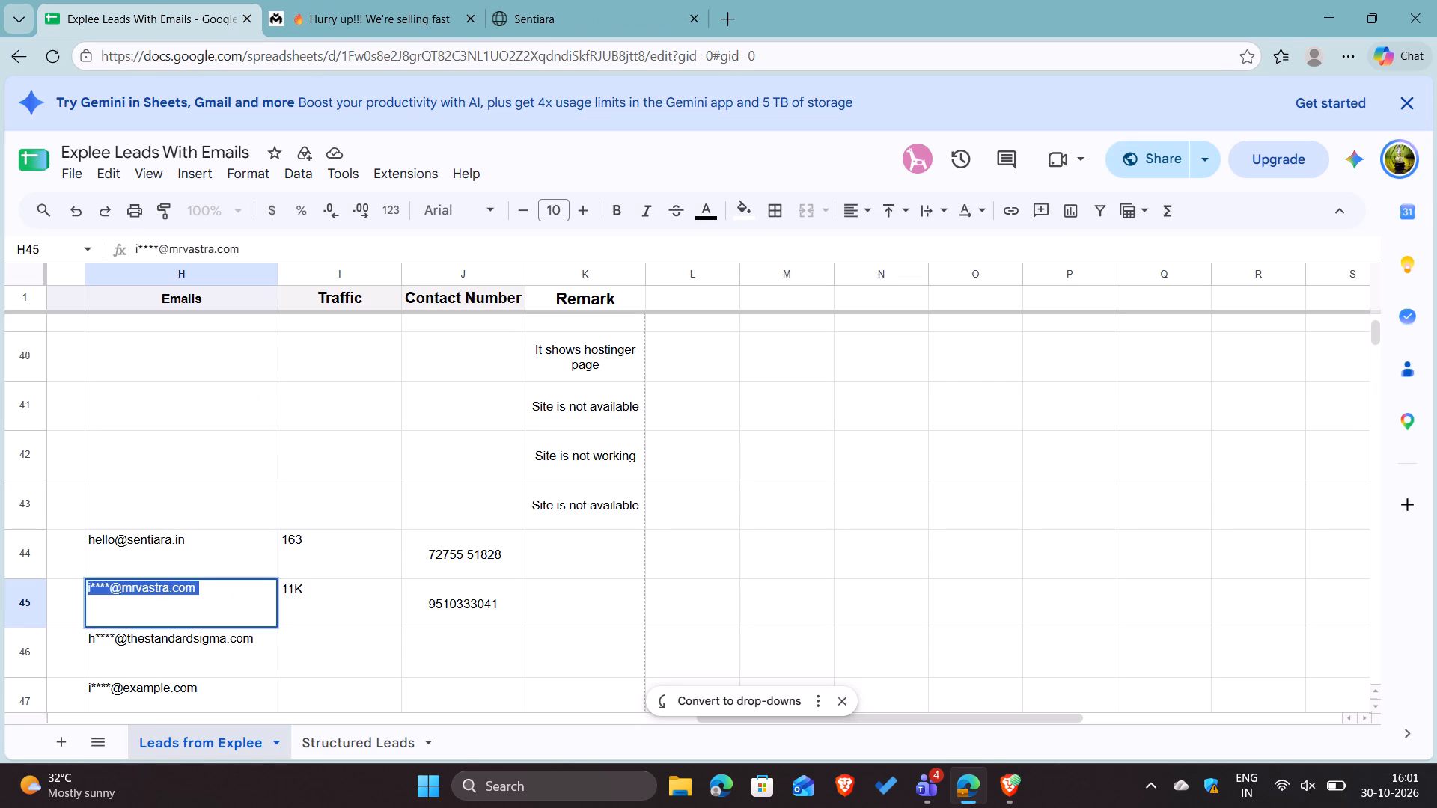
pyautogui.hotkey('ctrl', 'v')
# Return to the email addresses on the Mr Vastra Contact Us page.
pyautogui.hotkey('alt', 'Tab')
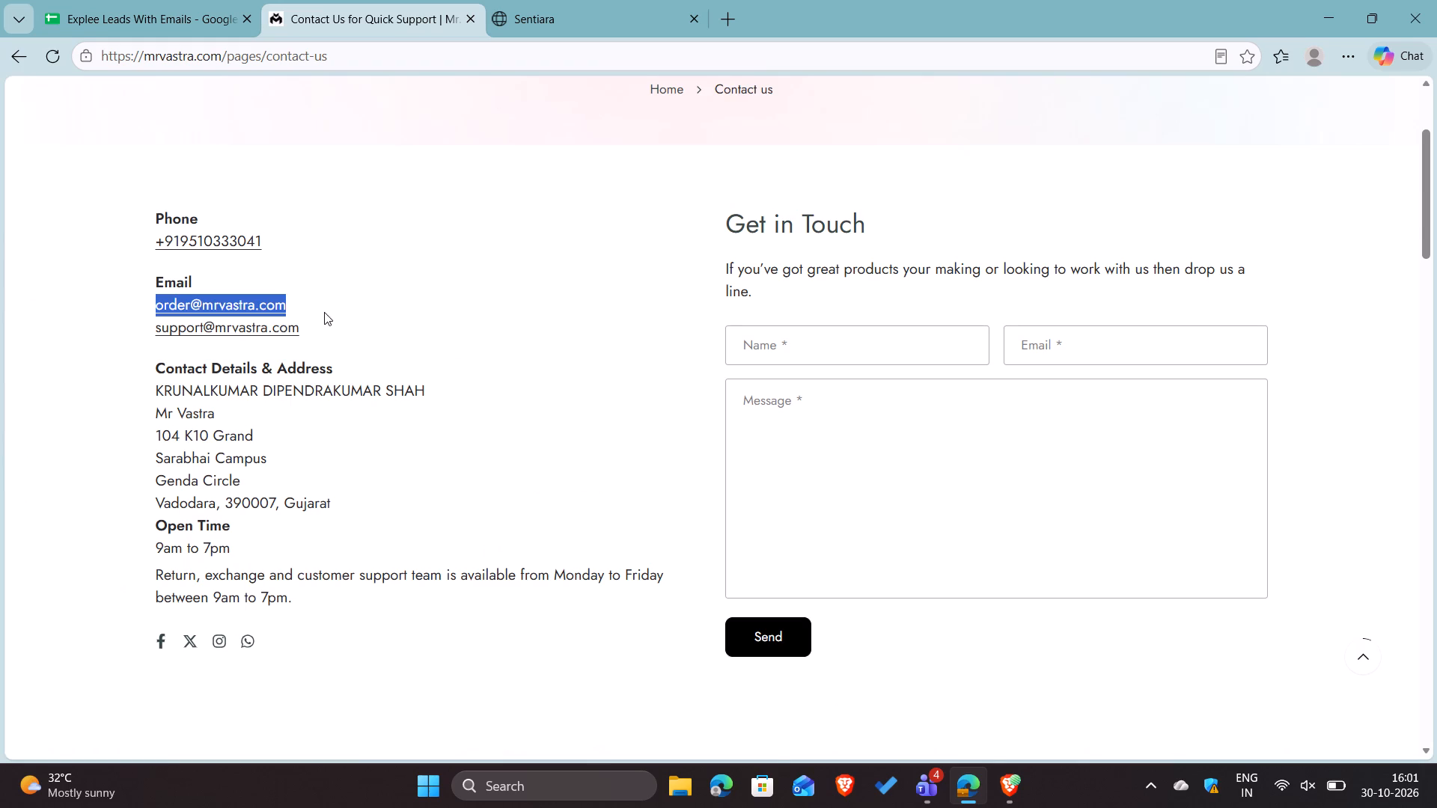
# Copy the support email from Mr Vastra's contact page and return to the lead sheet.
pyautogui.moveTo(322, 331); pyautogui.dragTo(120, 334)
pyautogui.hotkey('ctrl', 'c')
pyautogui.hotkey('alt', 'Tab')
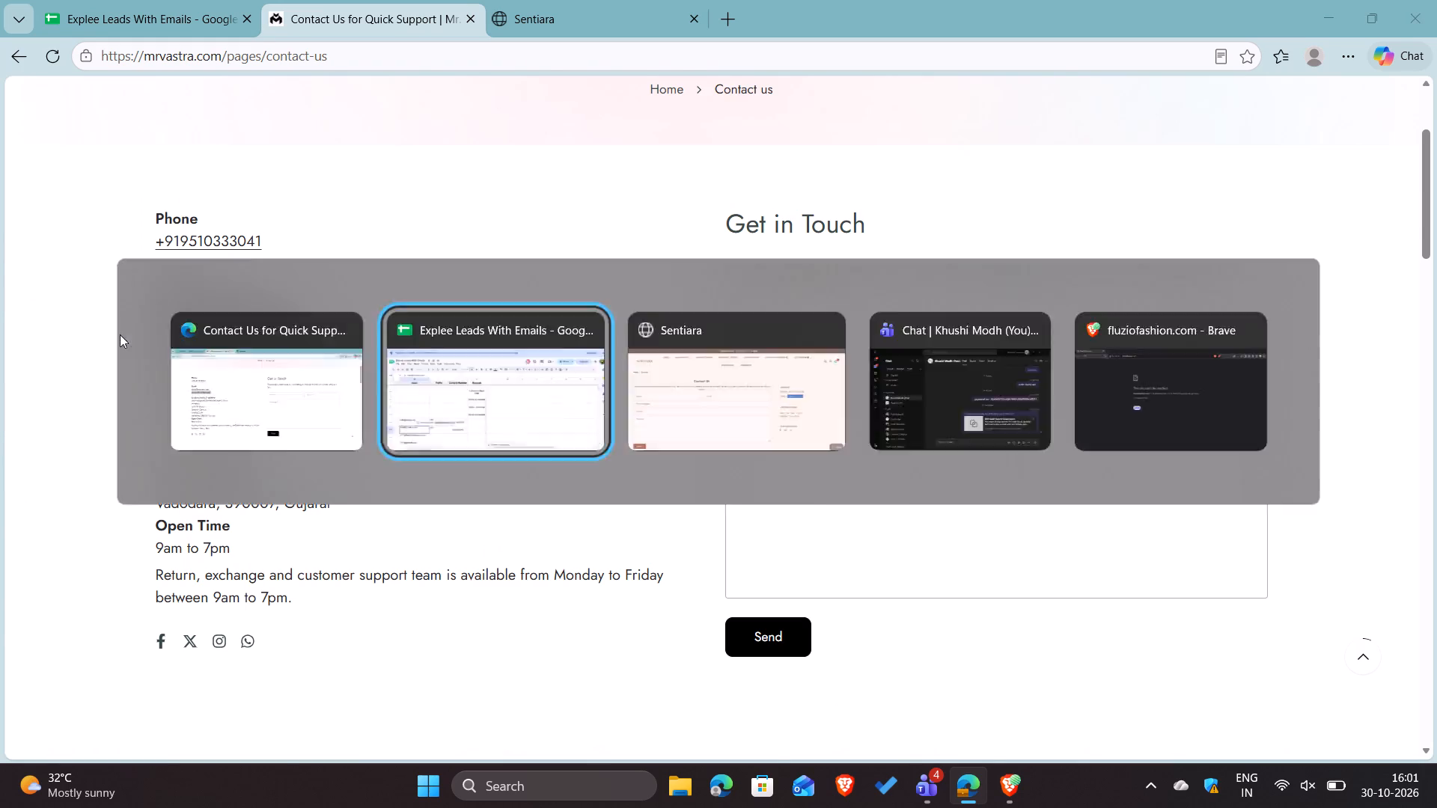
pyautogui.press('Return')
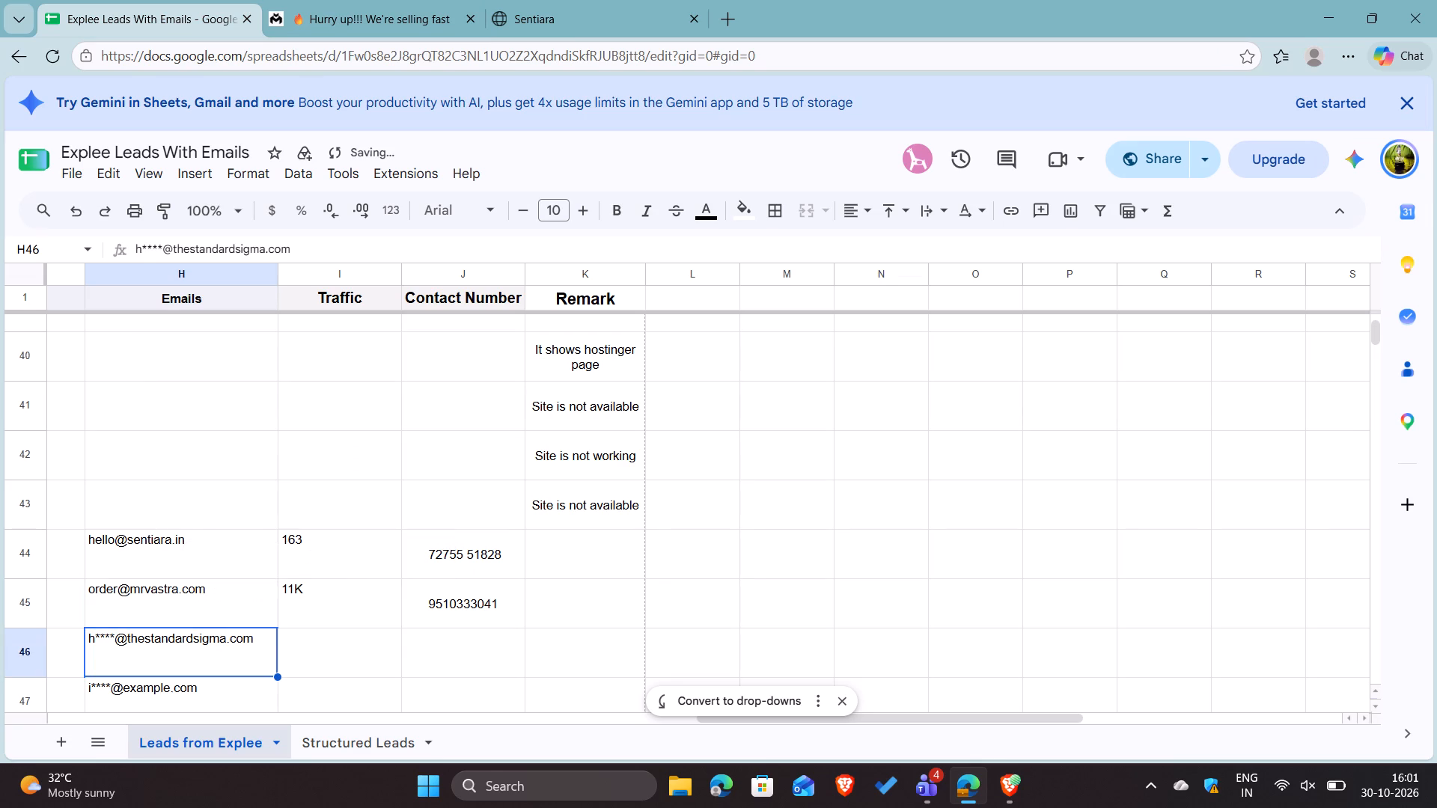
# Append Mr Vastra's copied support email after the existing order email in its Emails cell, separated by a comma.
pyautogui.doubleClick(216, 583)
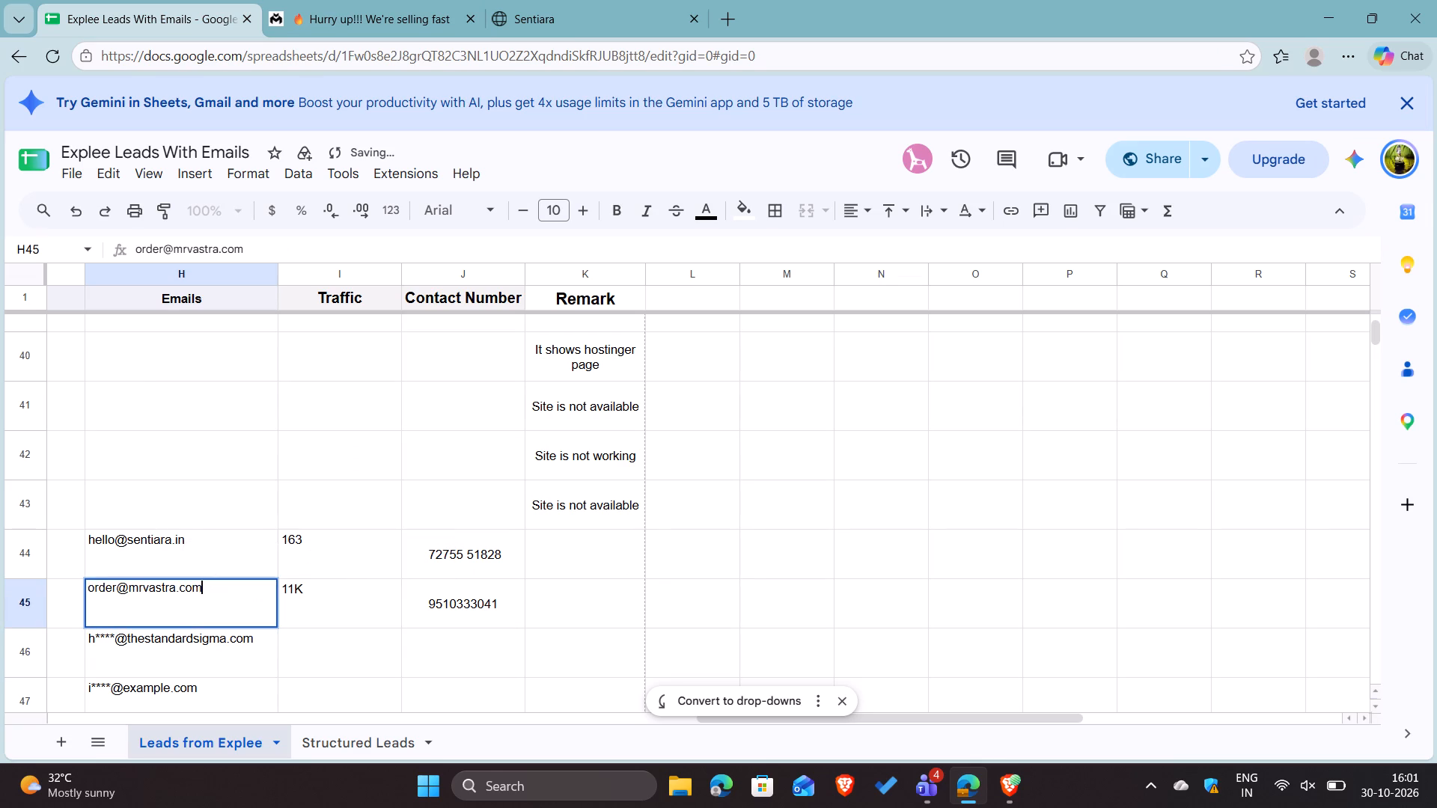
pyautogui.press('Return')
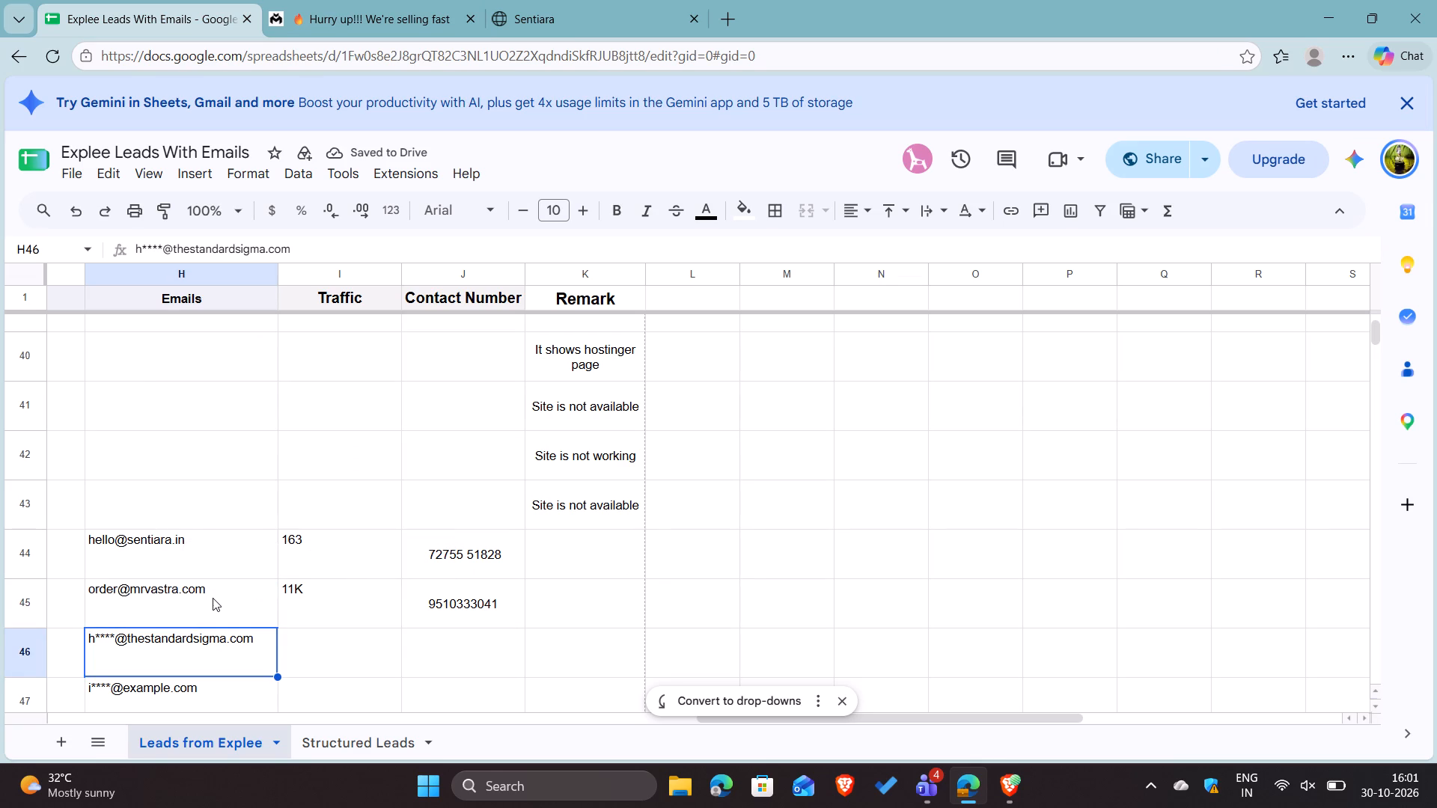
pyautogui.doubleClick(213, 595)
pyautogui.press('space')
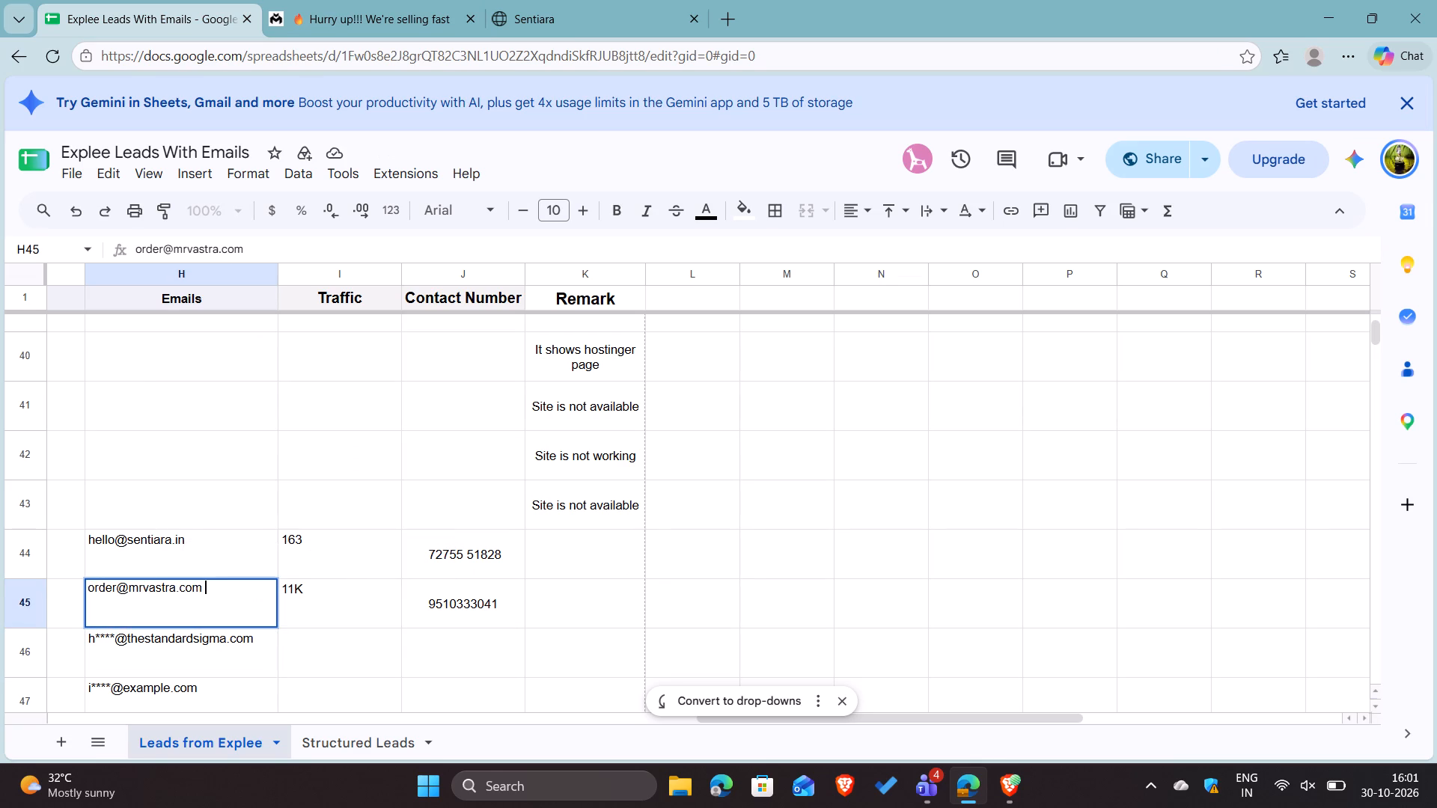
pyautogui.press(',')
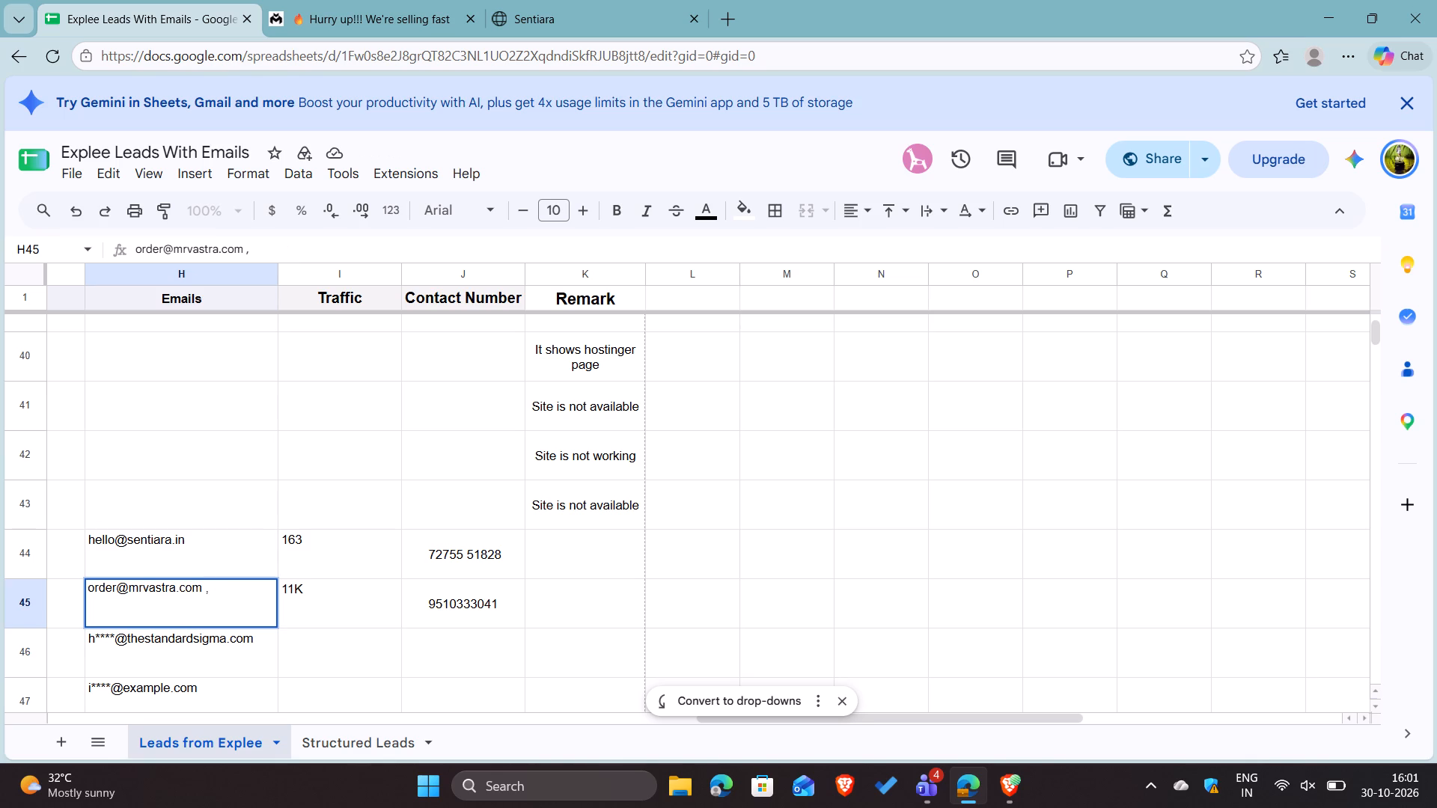
pyautogui.hotkey('shift', 'Return')
pyautogui.doubleClick(214, 603)
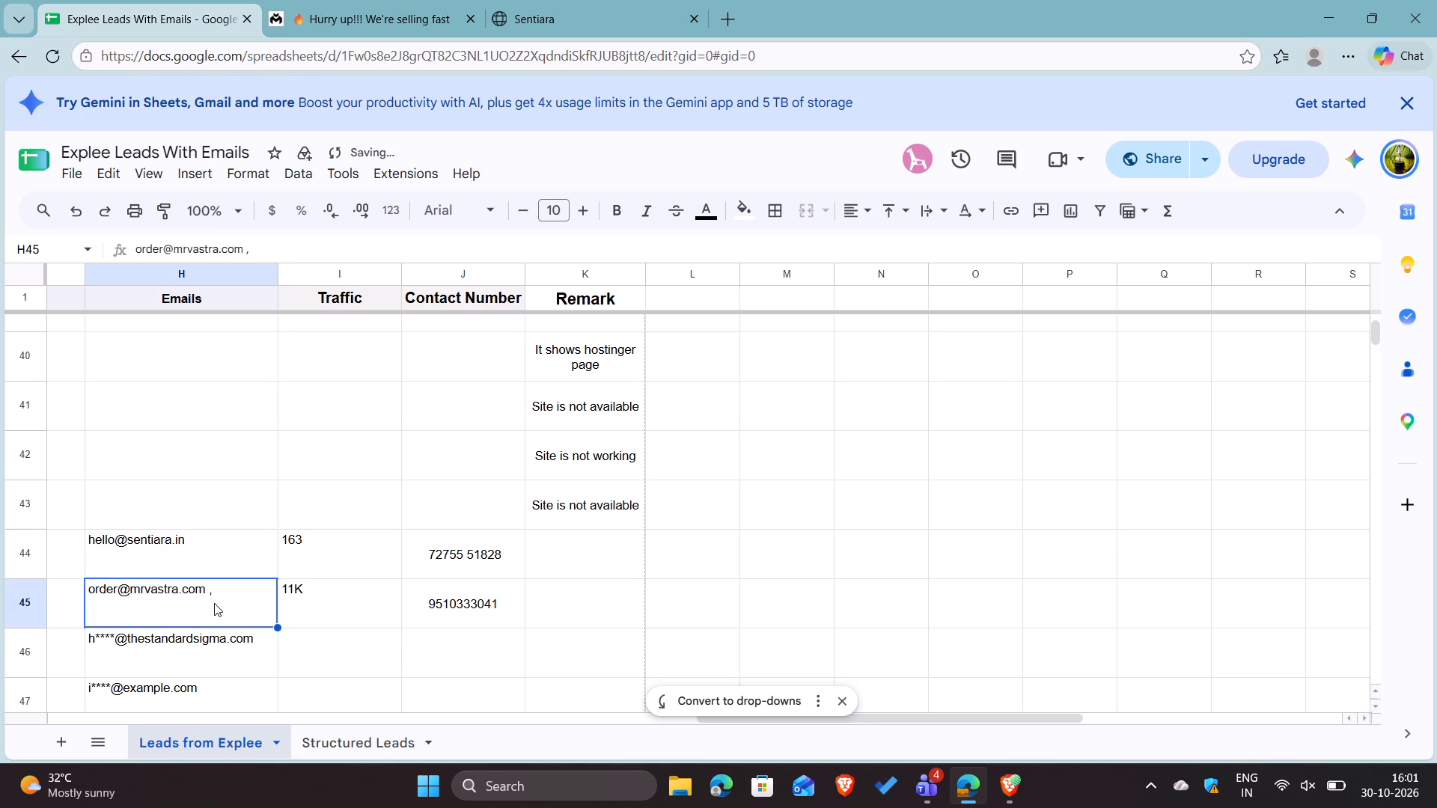
pyautogui.hotkey('ctrl', 'v')
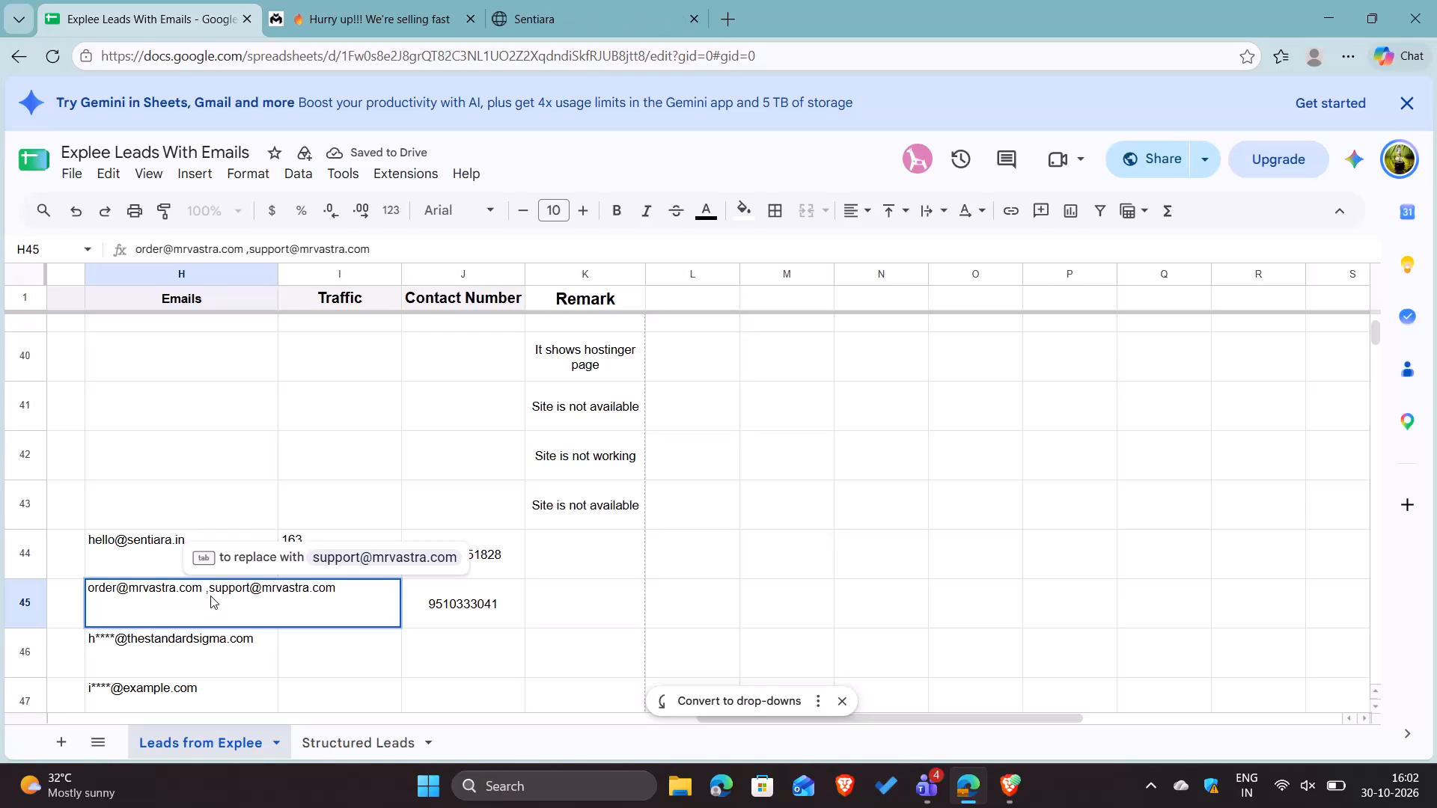
# Wrap the text in Mr Vastra's Emails cell.
pyautogui.click(210, 595)
pyautogui.click(932, 206)
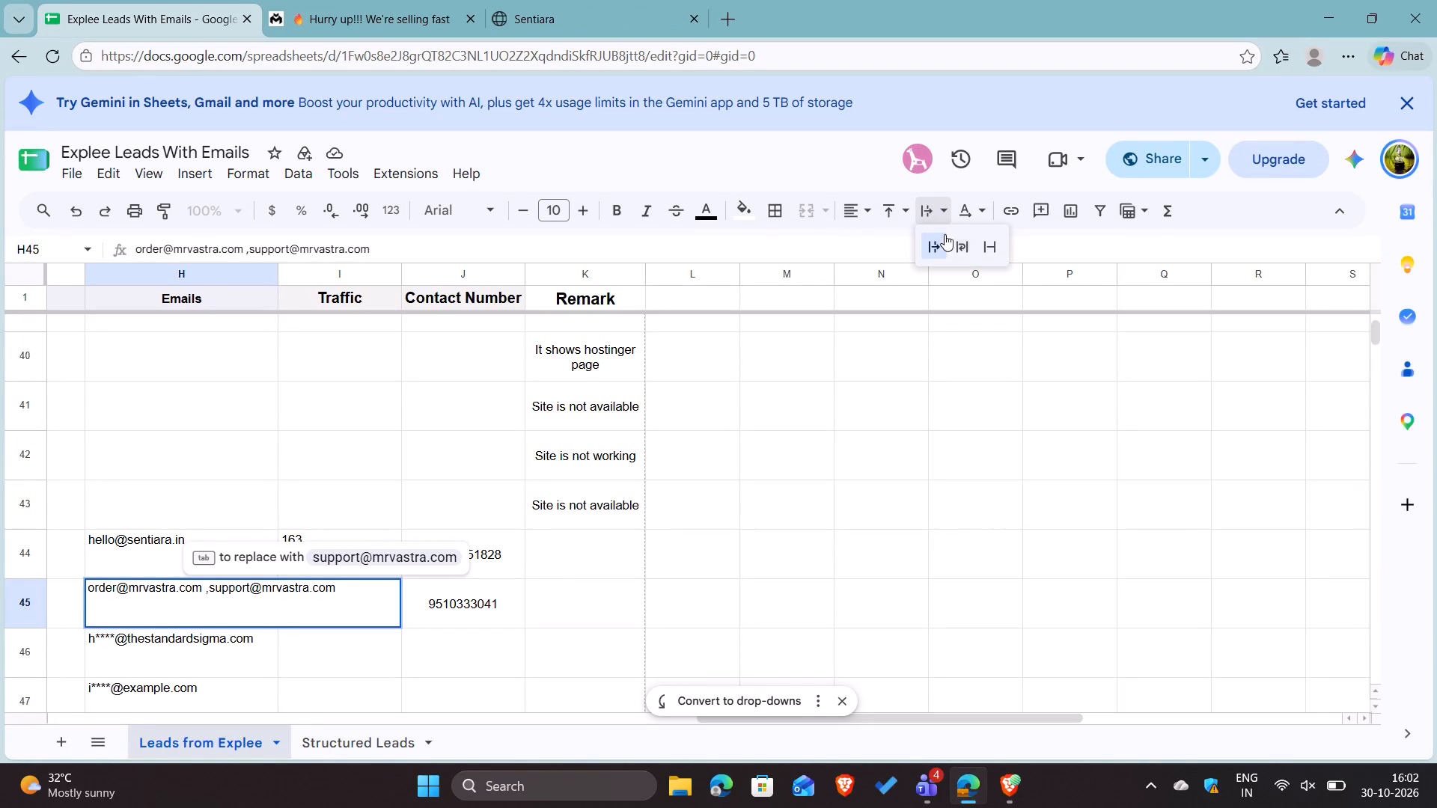
pyautogui.click(964, 244)
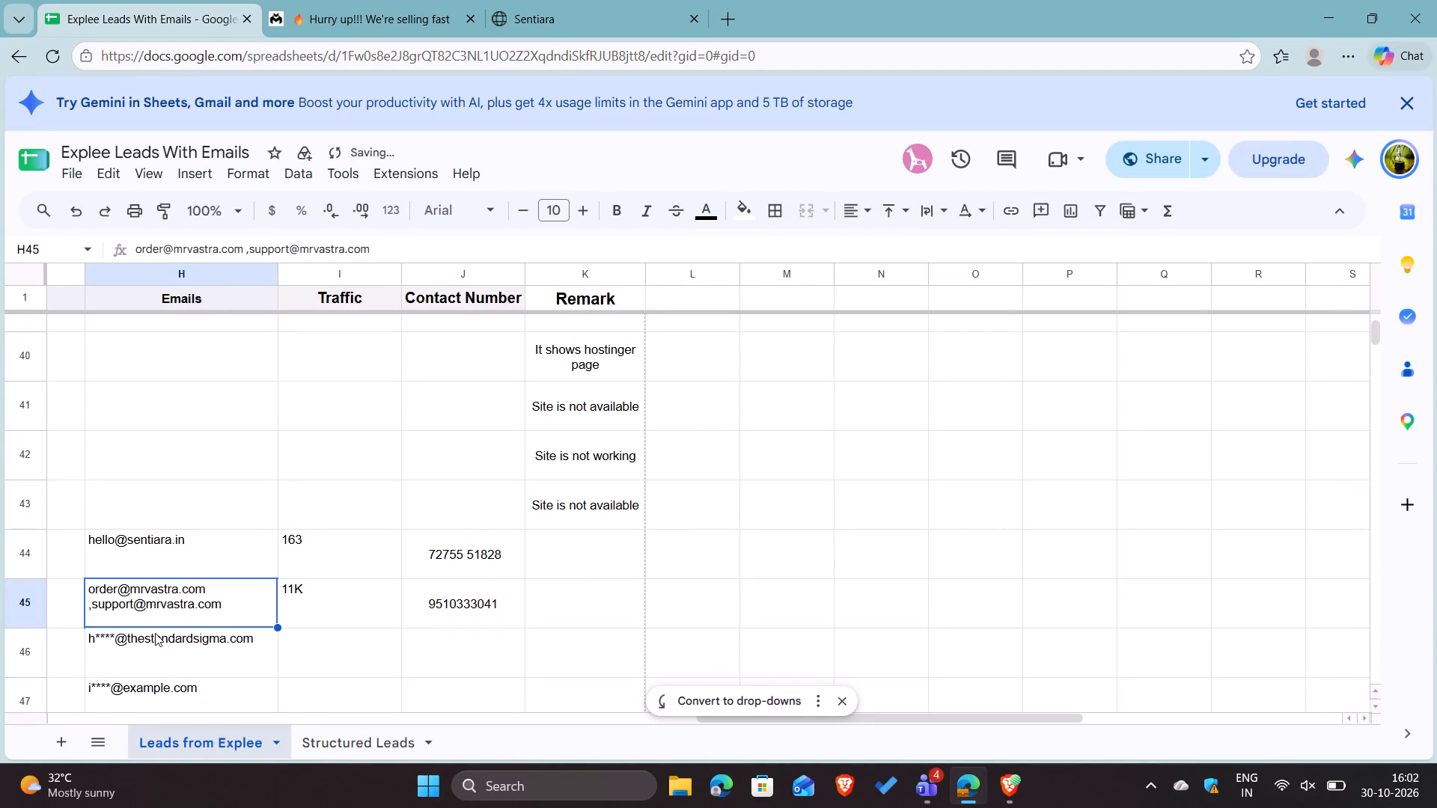
# Remove the comma between the two email addresses in Mr Vastra's Emails cell.
pyautogui.doubleClick(93, 603)
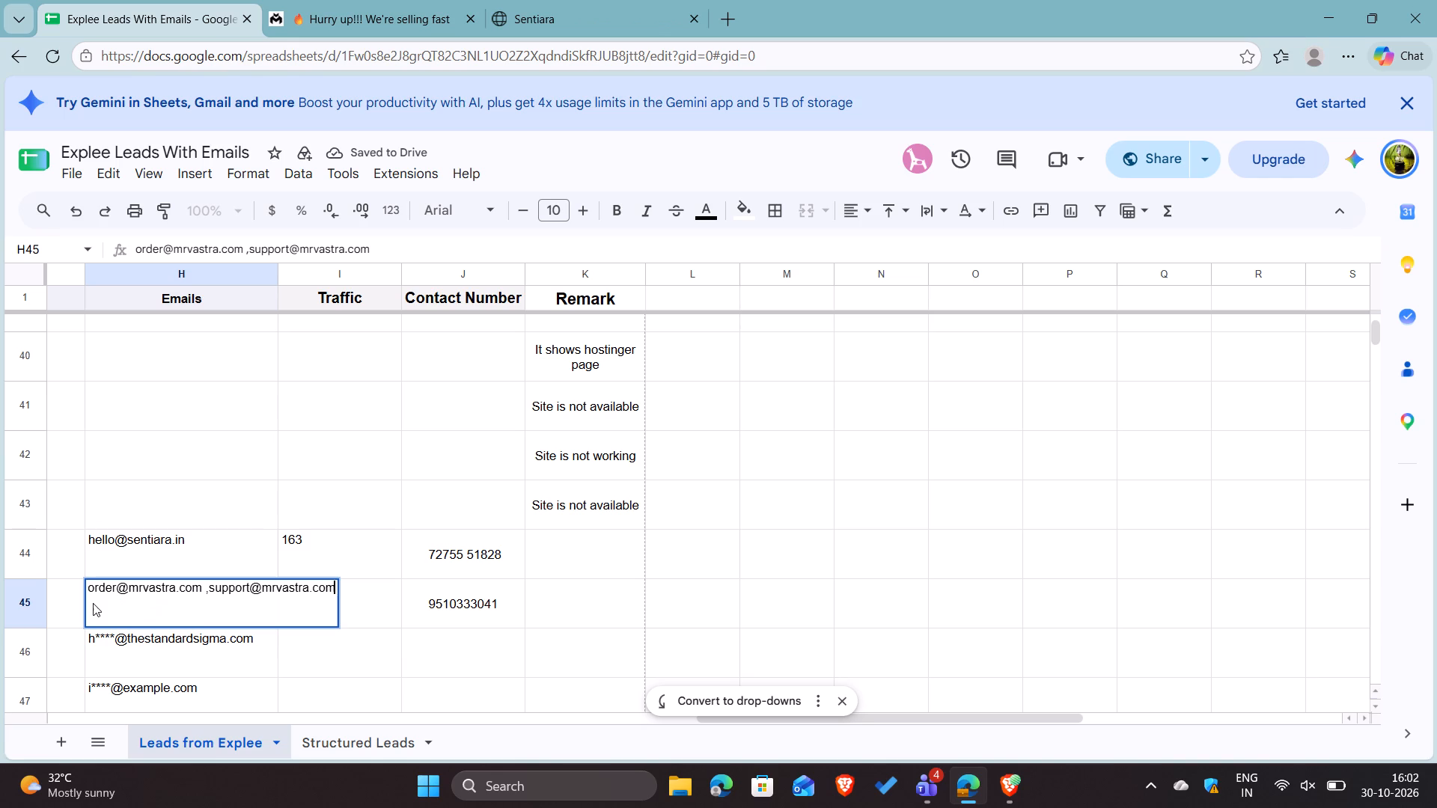
pyautogui.click(211, 586)
pyautogui.press('BackSpace')
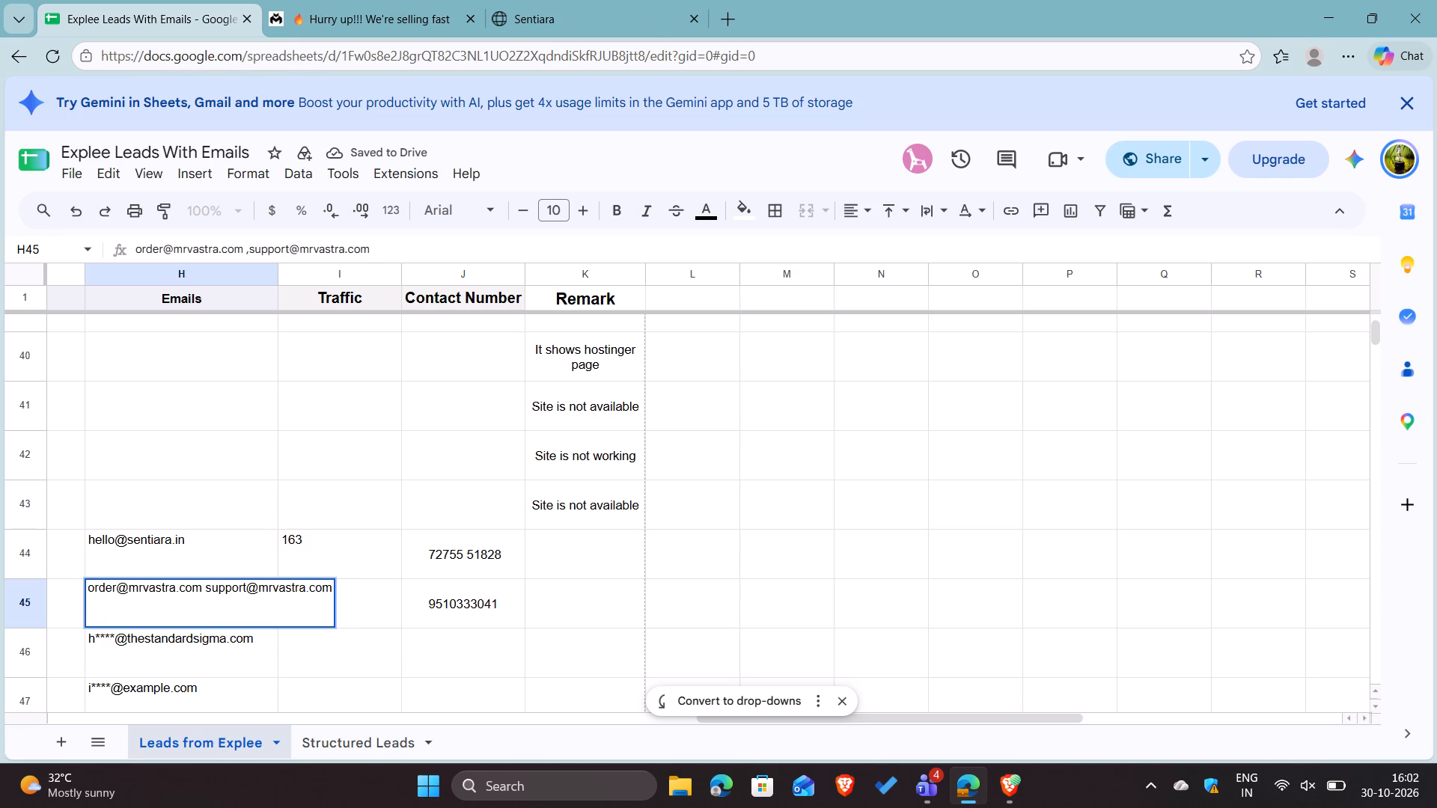
pyautogui.click(279, 643)
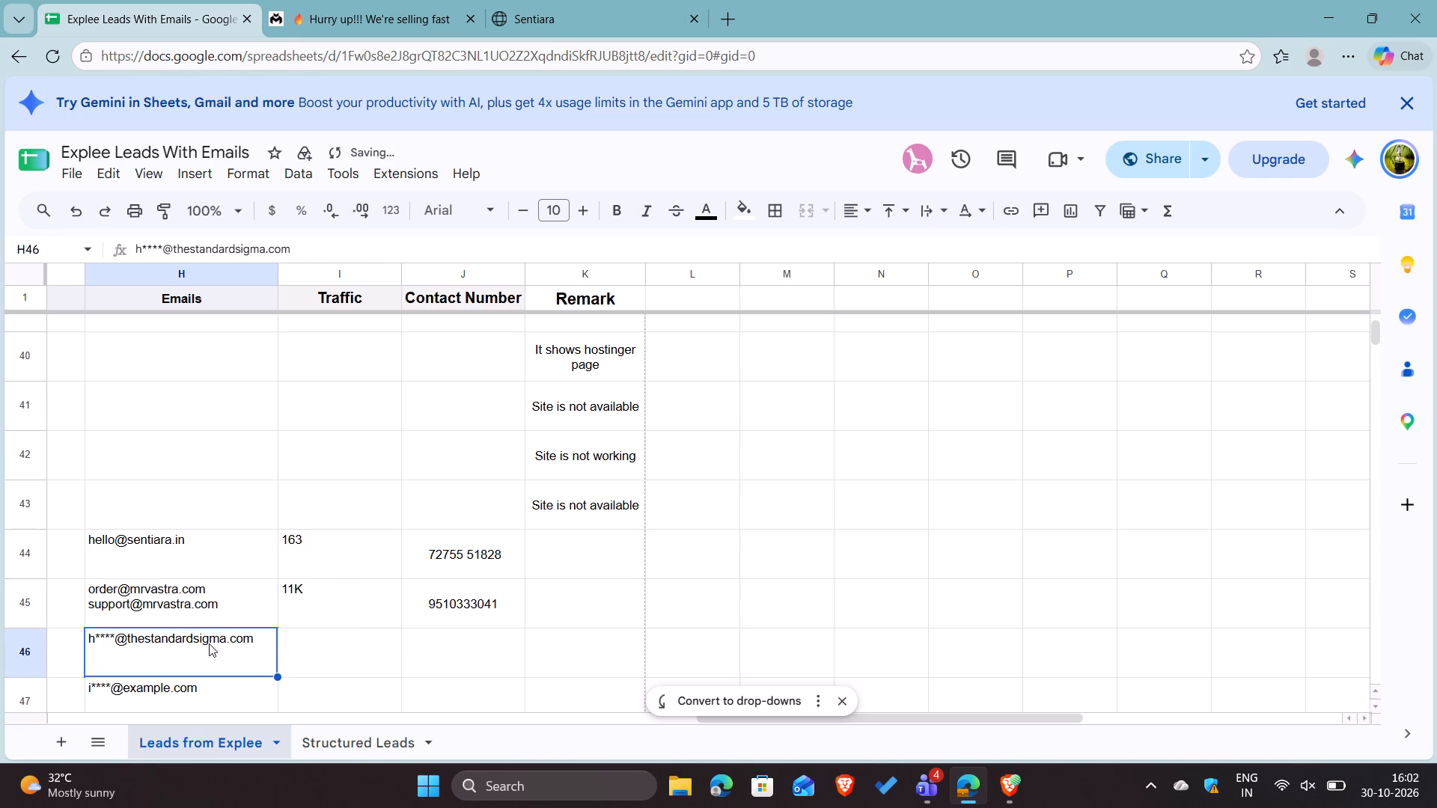
pyautogui.click(243, 591)
# Open The Standard Sigma's website from its domain link in row 46 and look down the homepage for contact details.
pyautogui.hscroll(13, 243, 591)
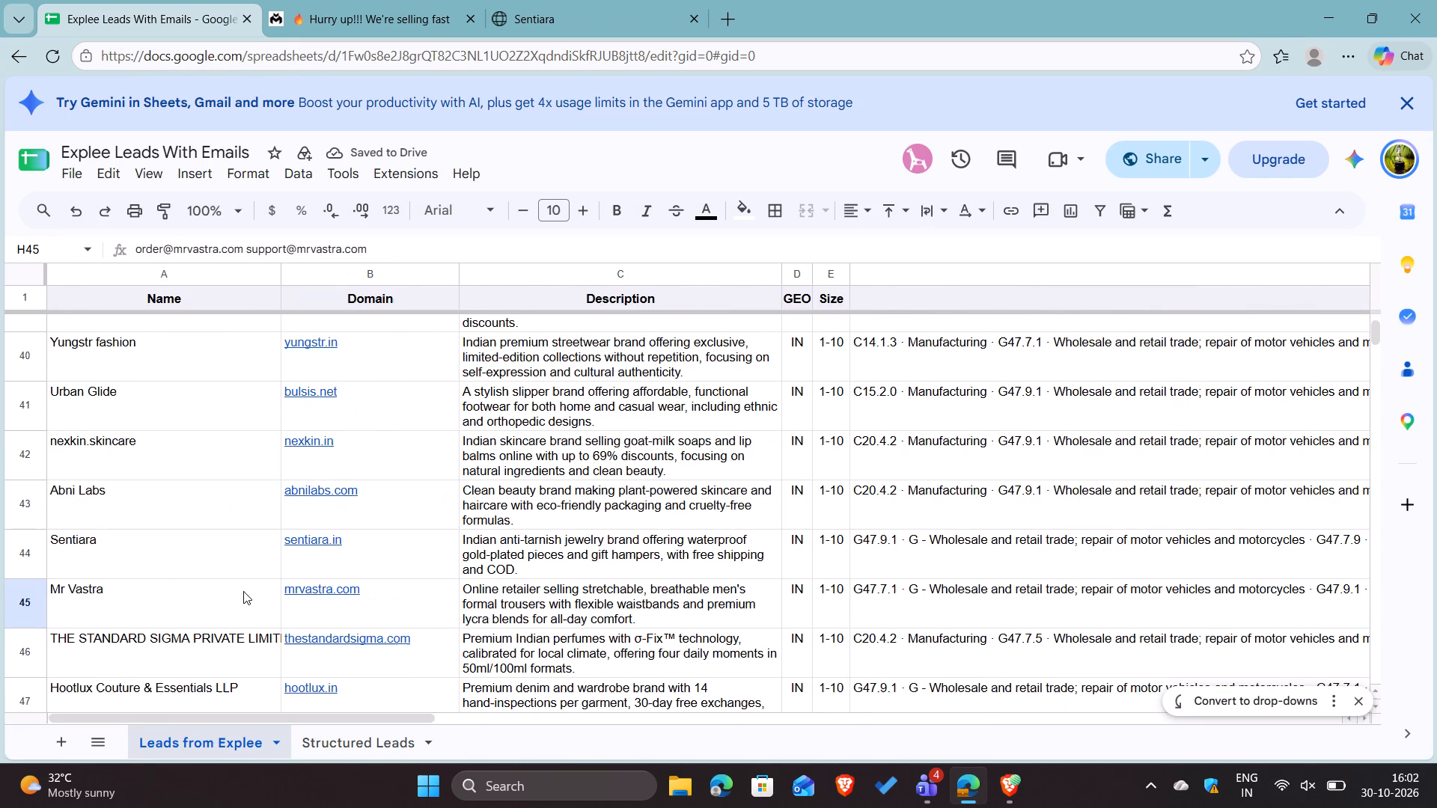
pyautogui.click(209, 646)
pyautogui.scroll(-2, 323, 658)
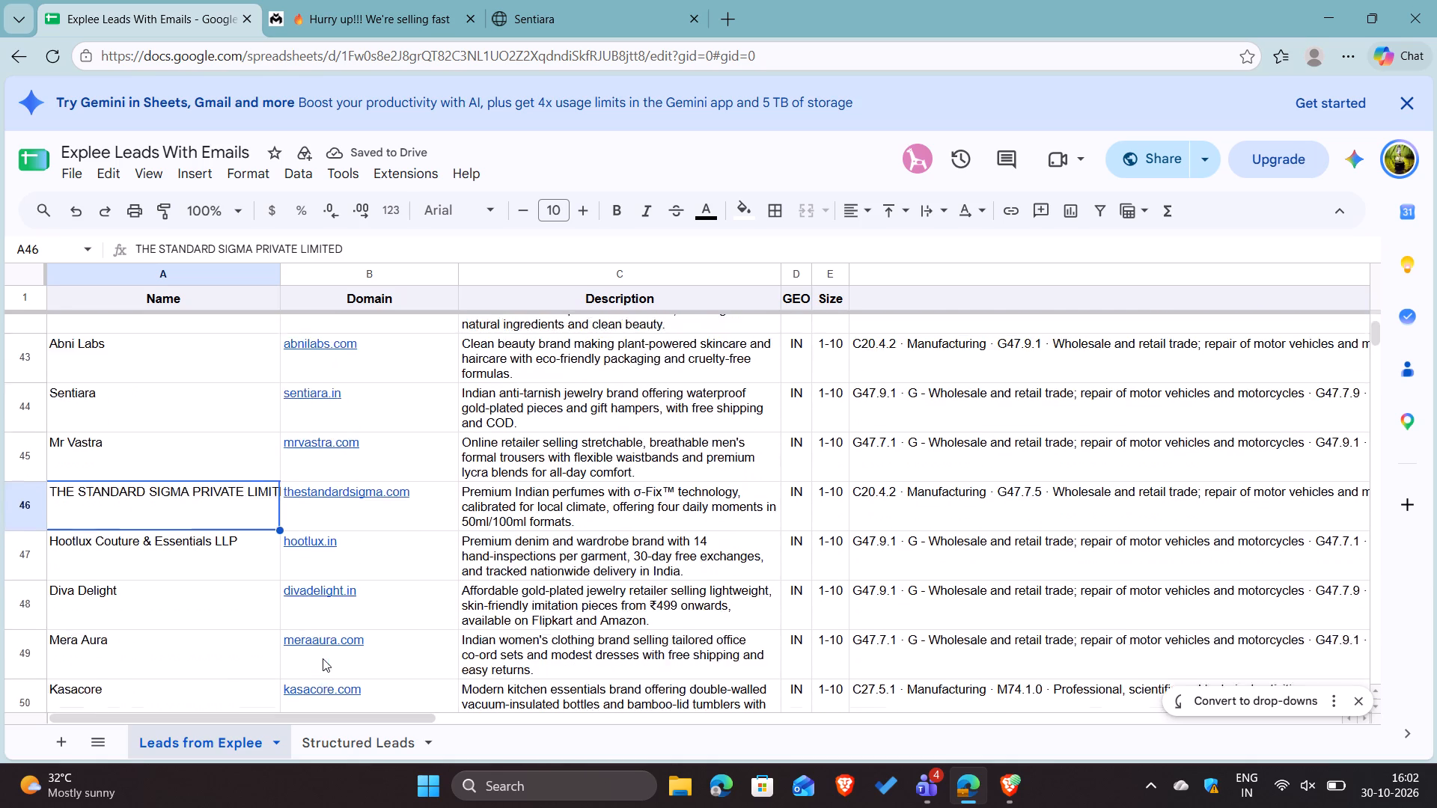
pyautogui.scroll(-1, 323, 658)
pyautogui.click(401, 415)
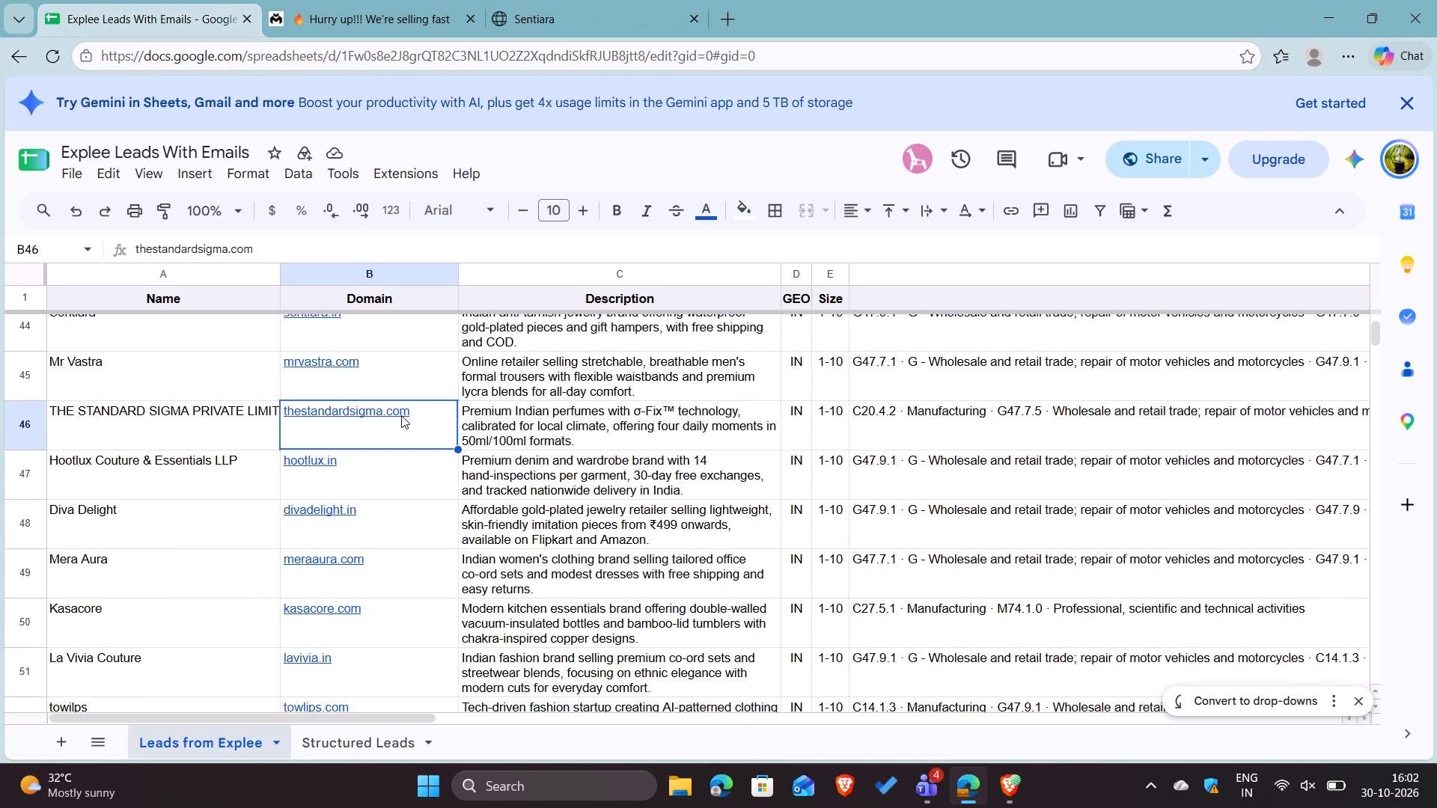
pyautogui.click(396, 411)
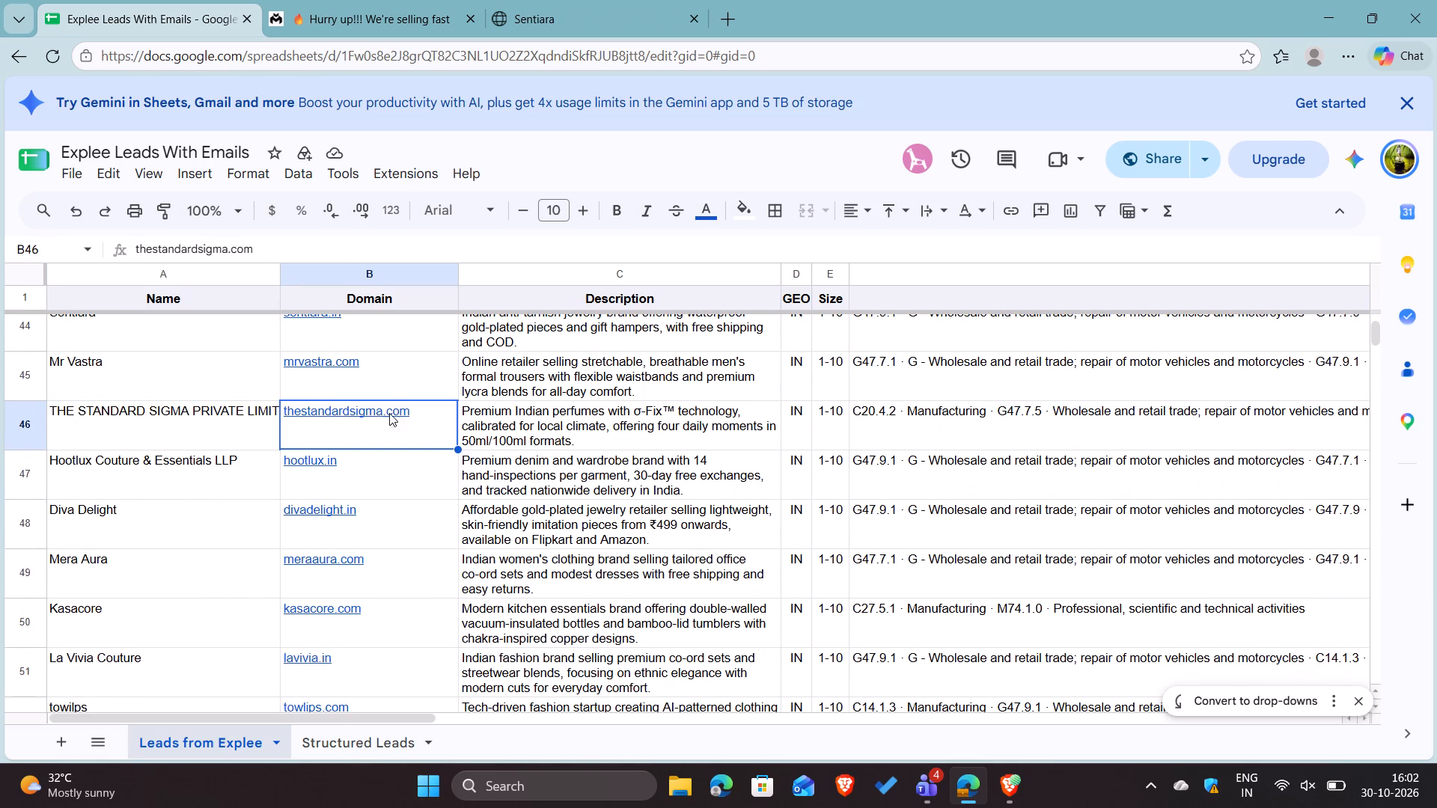
pyautogui.doubleClick(381, 415)
pyautogui.click(382, 431)
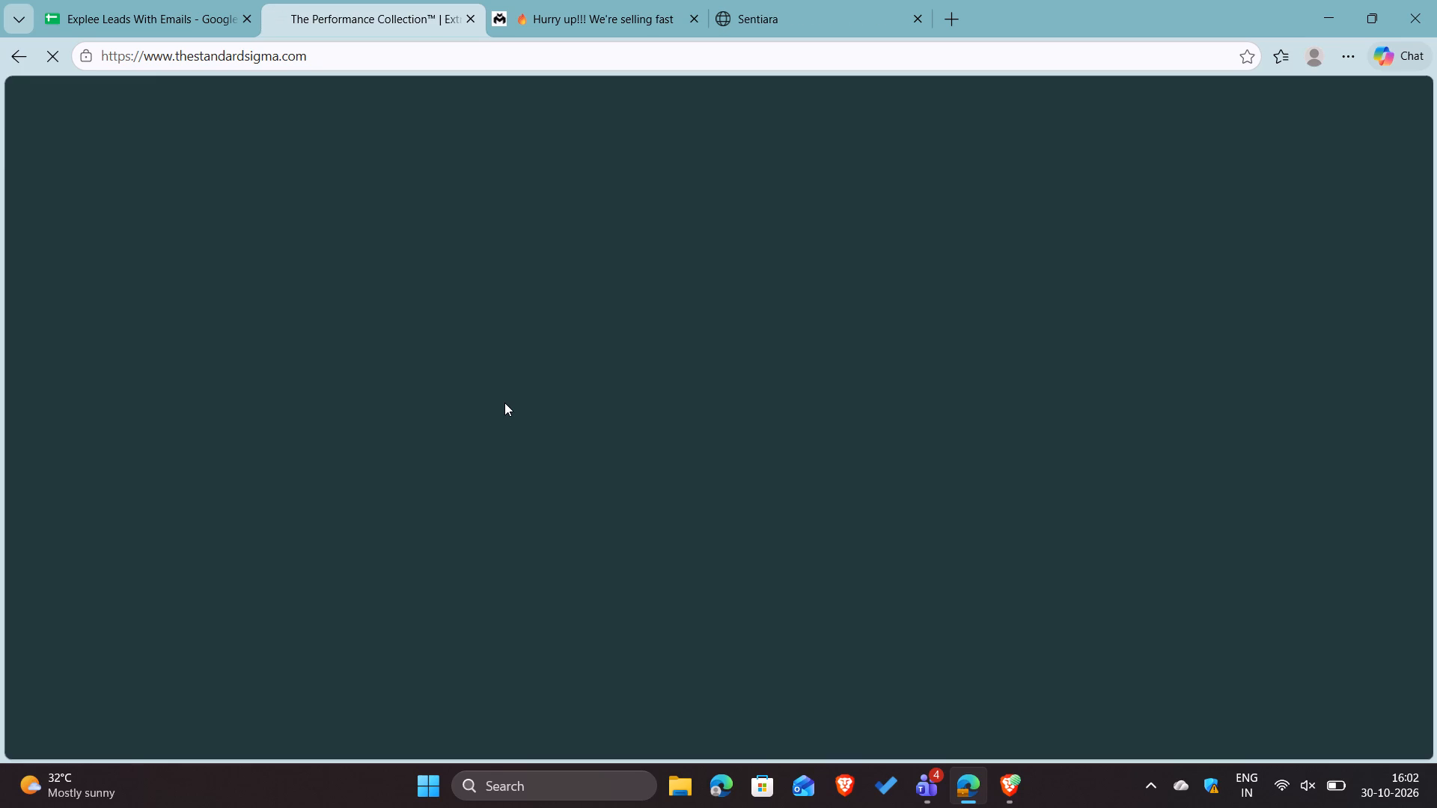
pyautogui.scroll(-2, 504, 403)
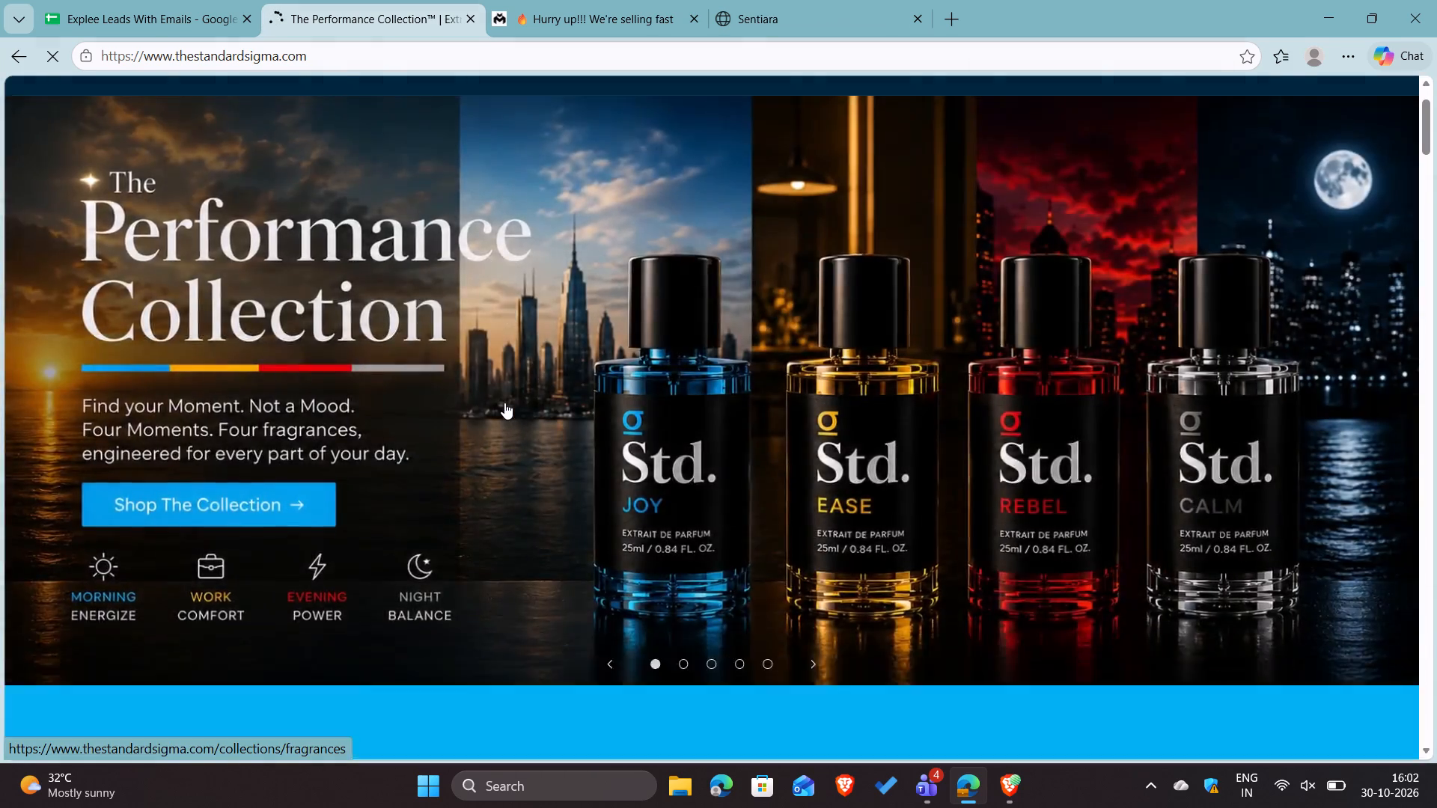
pyautogui.scroll(-17, 504, 403)
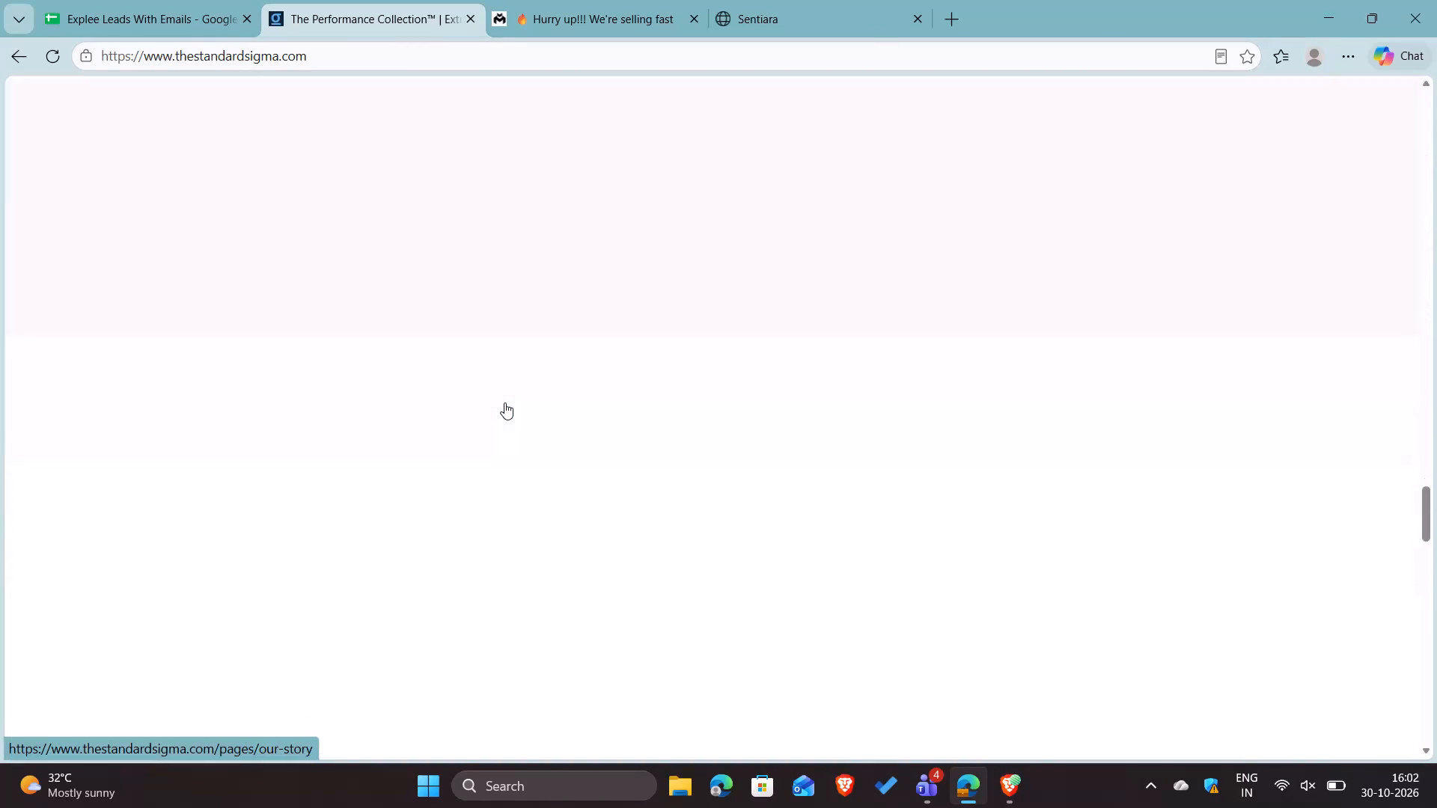
# Check the rest of The Standard Sigma's homepage and its Contact us page, down to the footer, for contact details.
pyautogui.scroll(11, 504, 403)
pyautogui.scroll(-8, 504, 403)
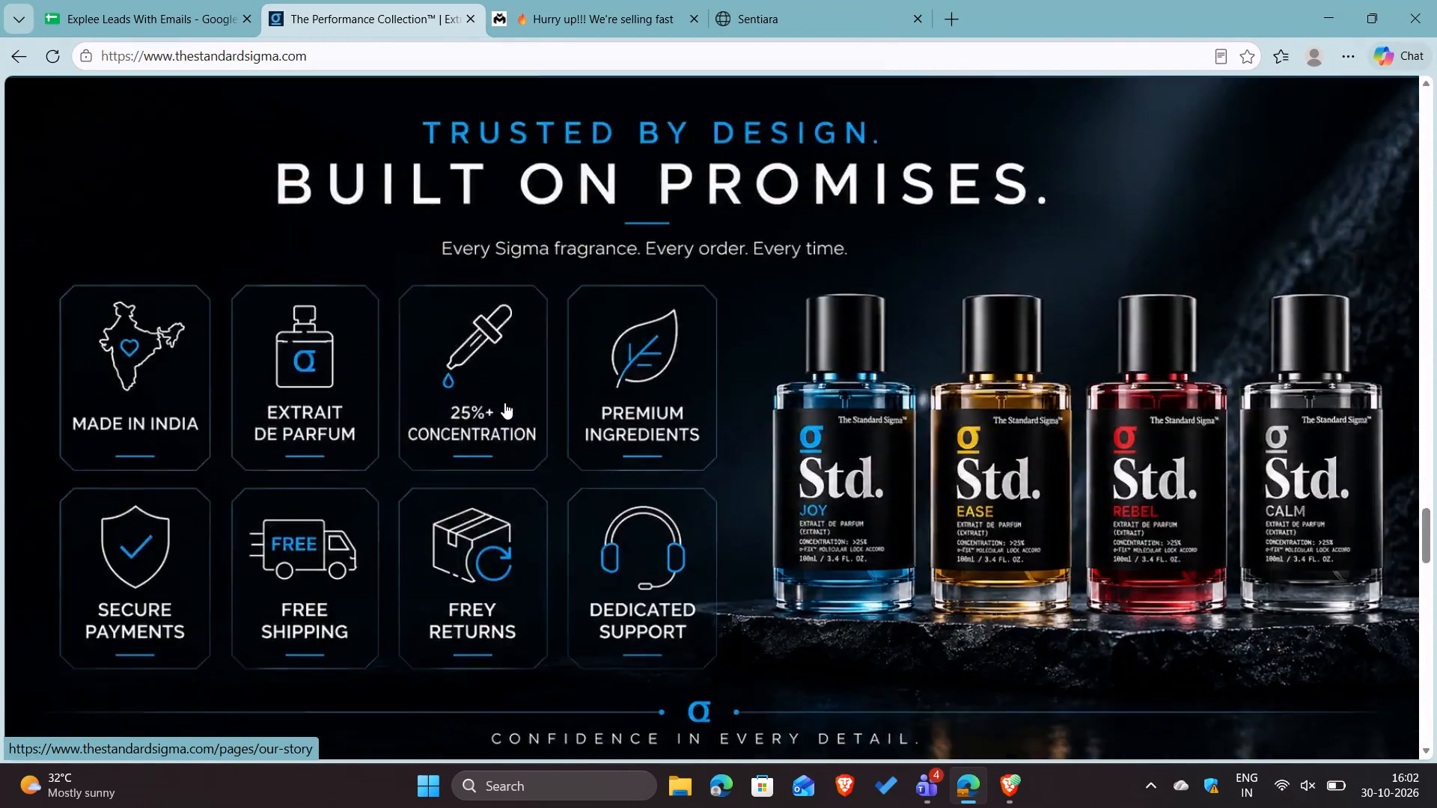
pyautogui.scroll(-4, 504, 403)
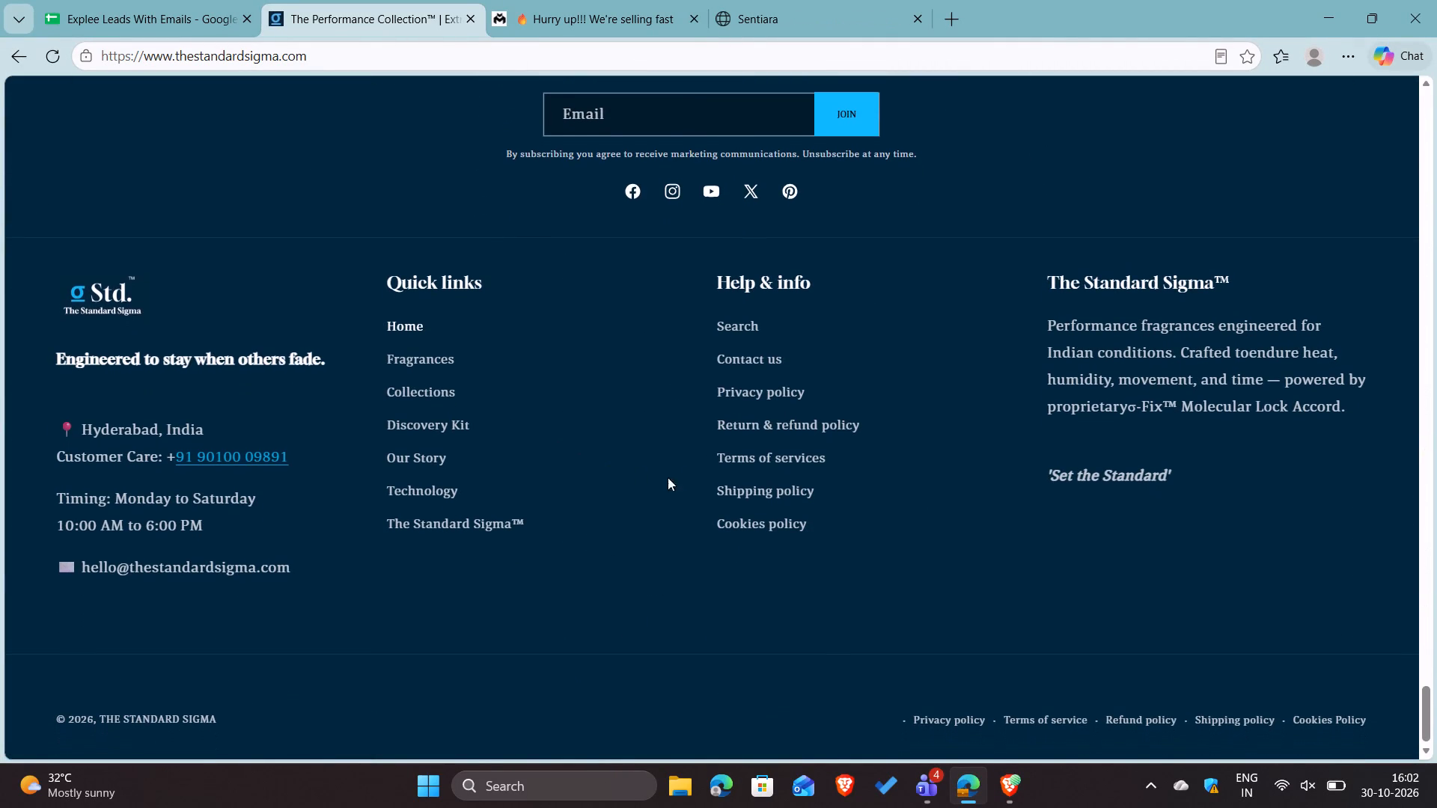
pyautogui.click(734, 352)
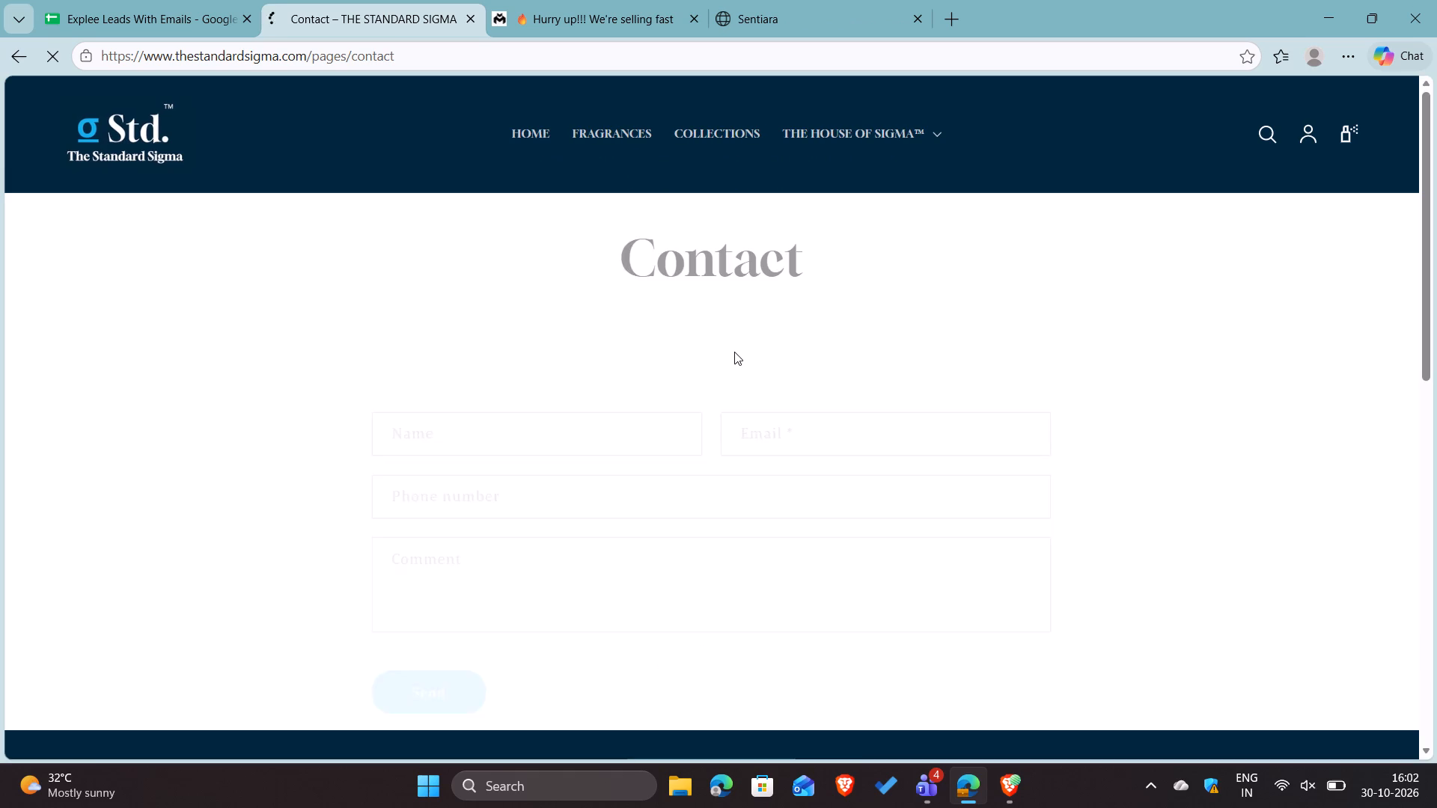
pyautogui.scroll(-6, 798, 586)
pyautogui.scroll(3, 798, 586)
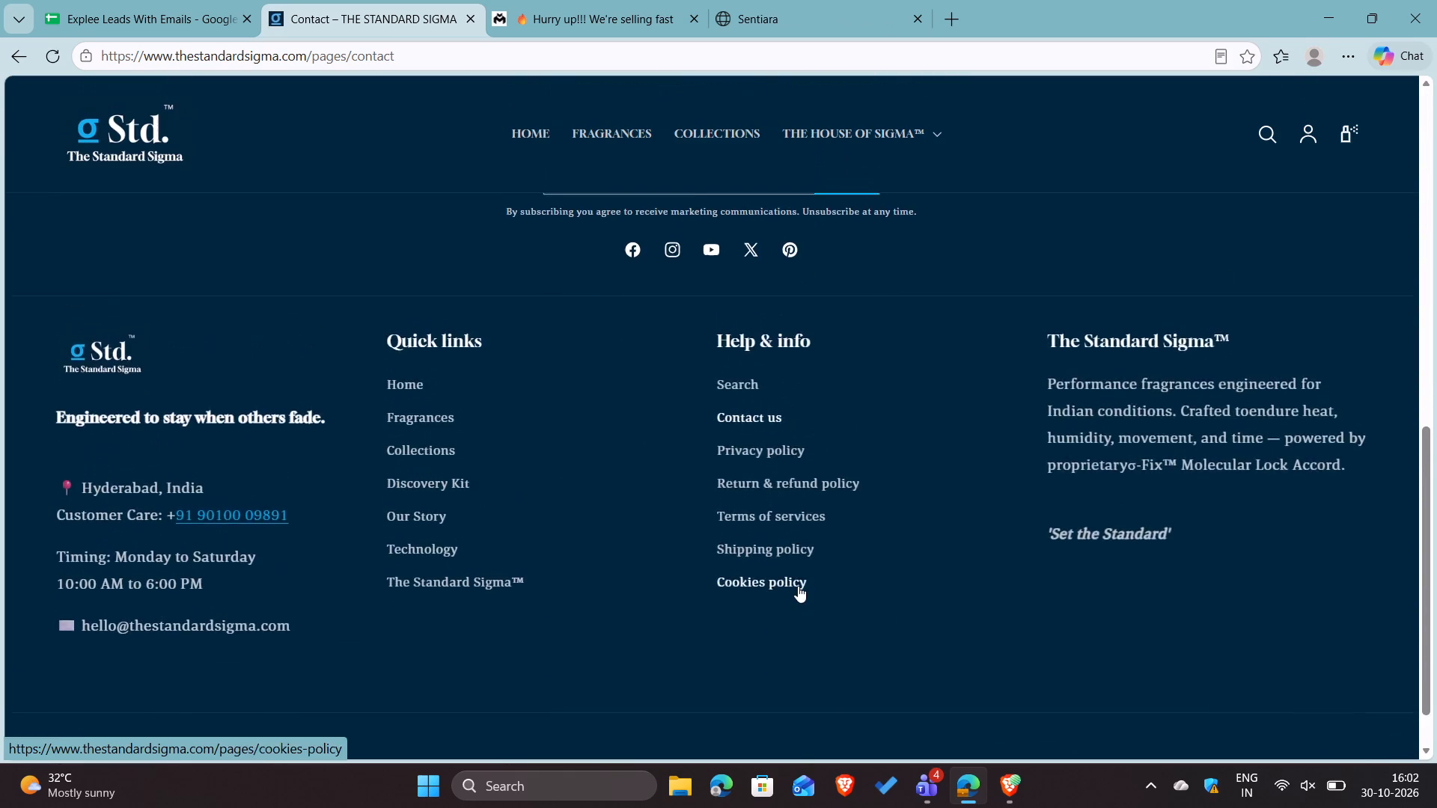
pyautogui.scroll(5, 798, 586)
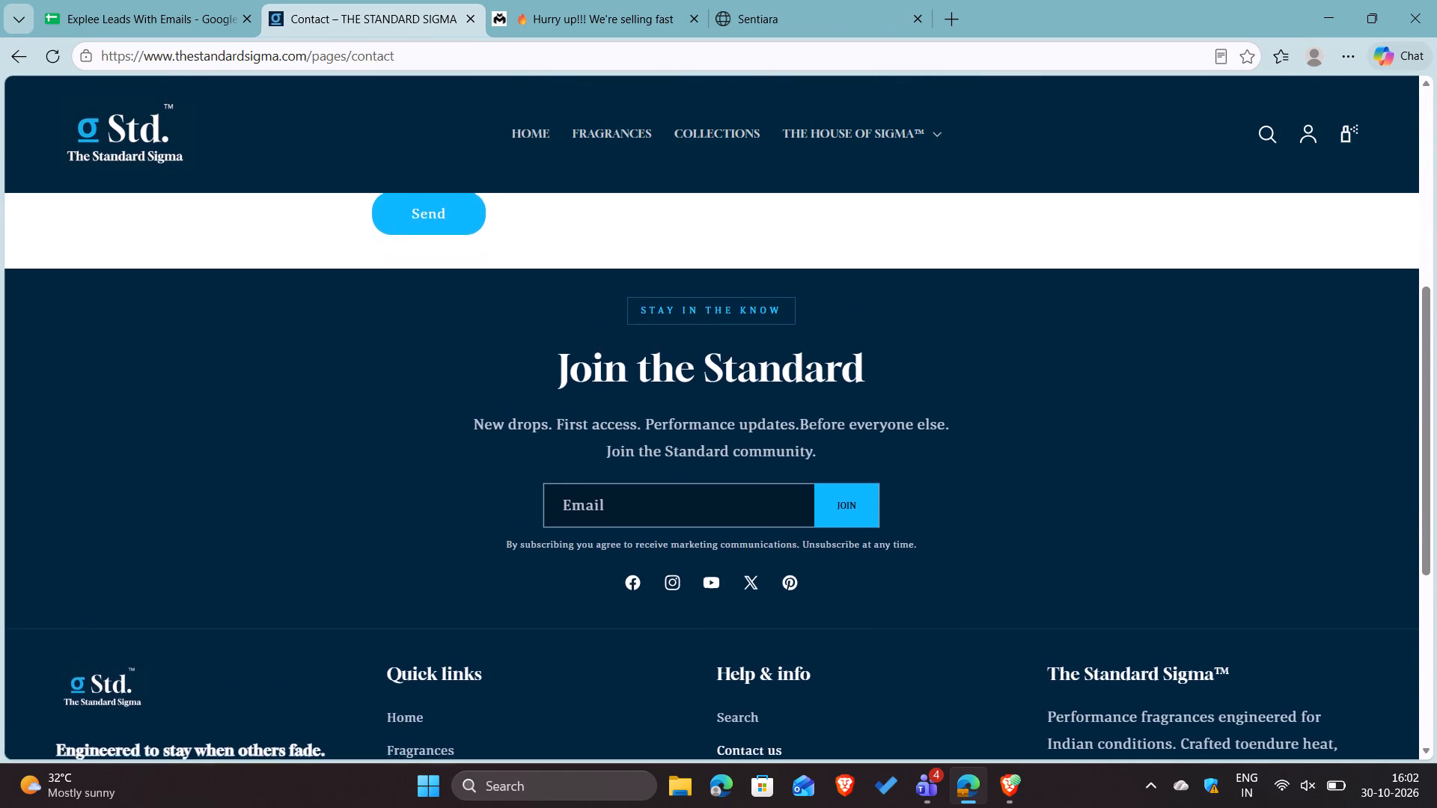
pyautogui.scroll(4, 798, 586)
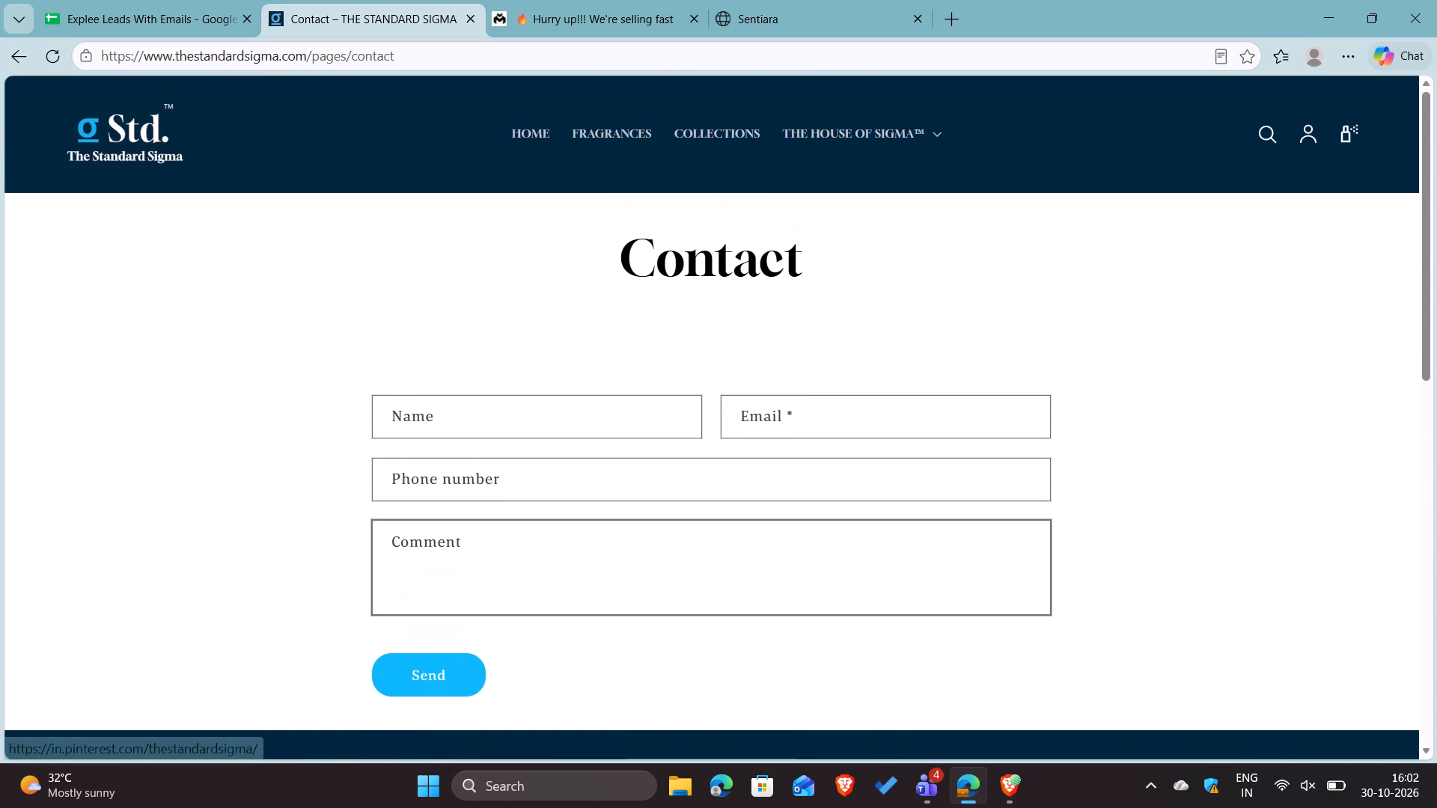
pyautogui.scroll(-8, 798, 586)
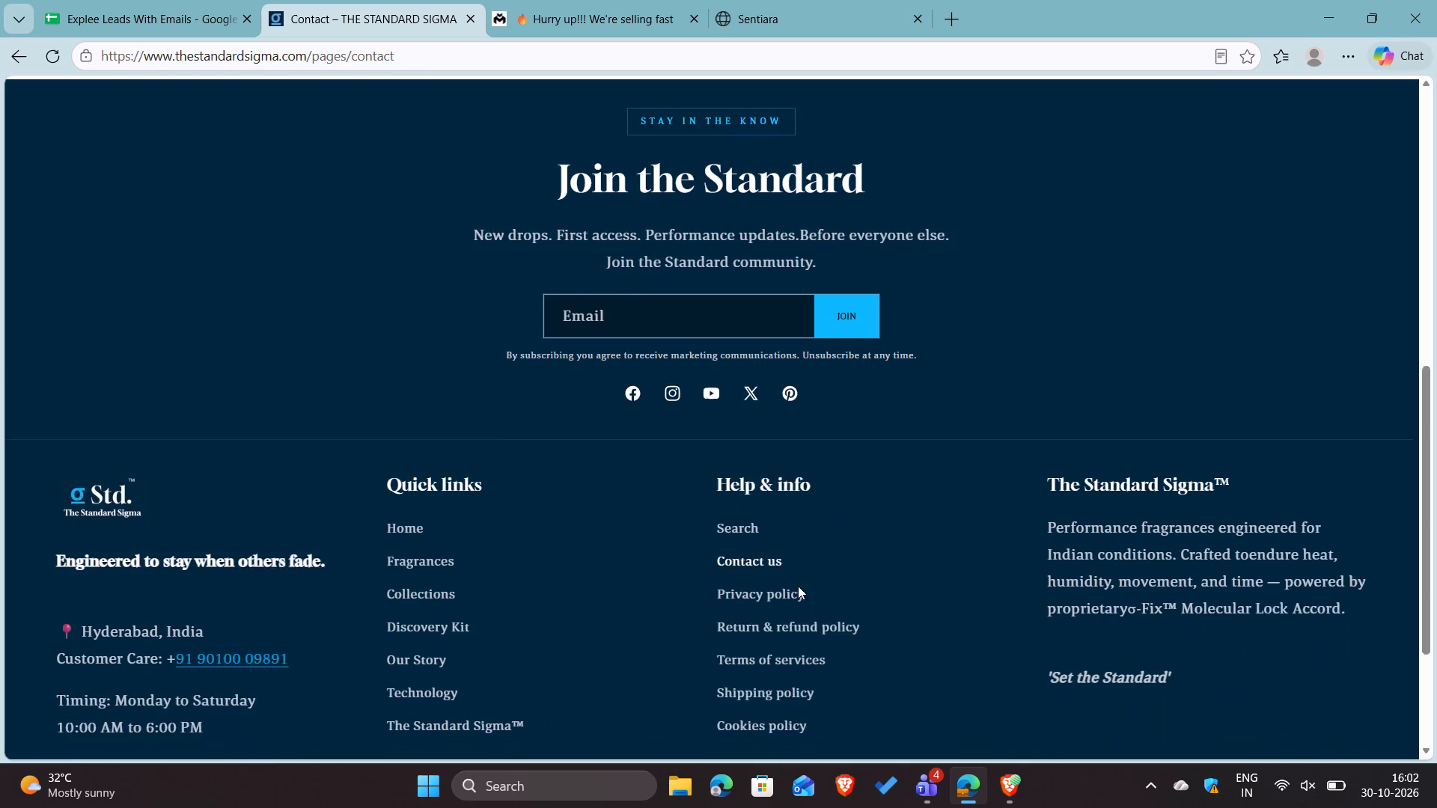
pyautogui.scroll(-4, 798, 586)
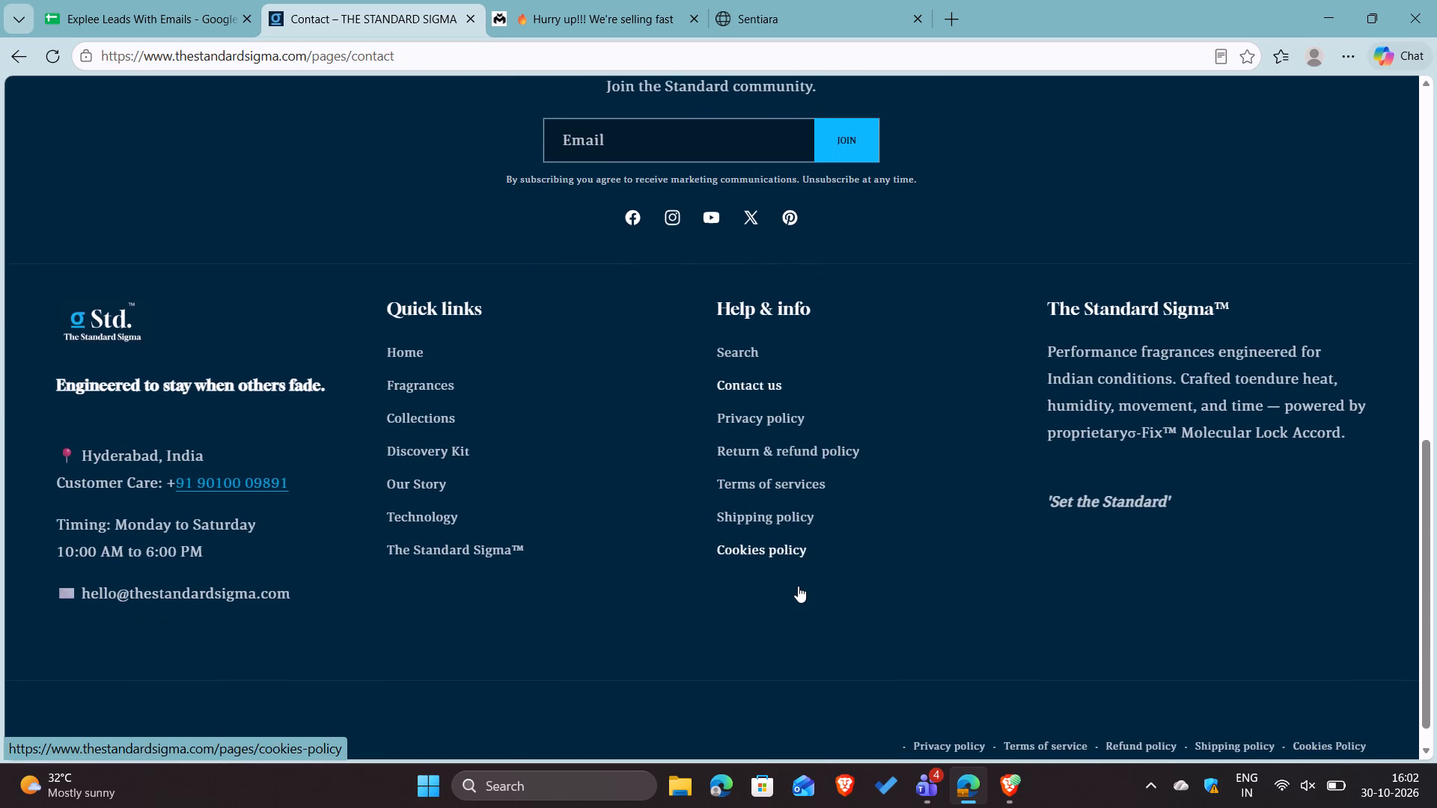
pyautogui.scroll(-1, 798, 586)
# Copy The Standard Sigma's customer care number, without the country code, from the footer into its Contact Number cell in row 46.
pyautogui.moveTo(304, 475); pyautogui.dragTo(199, 471)
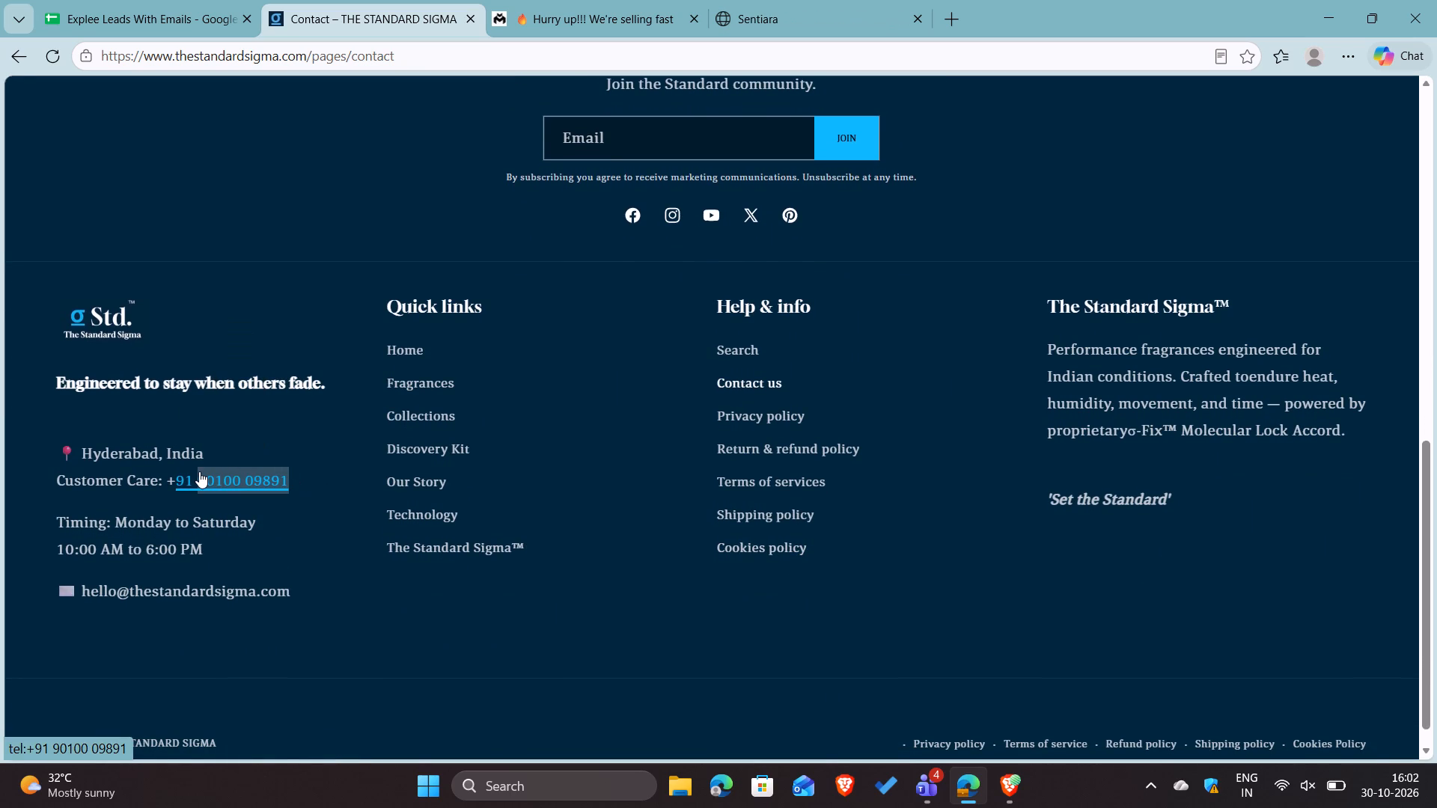
pyautogui.hotkey('ctrl', 'c')
pyautogui.hotkey('alt', 'Tab')
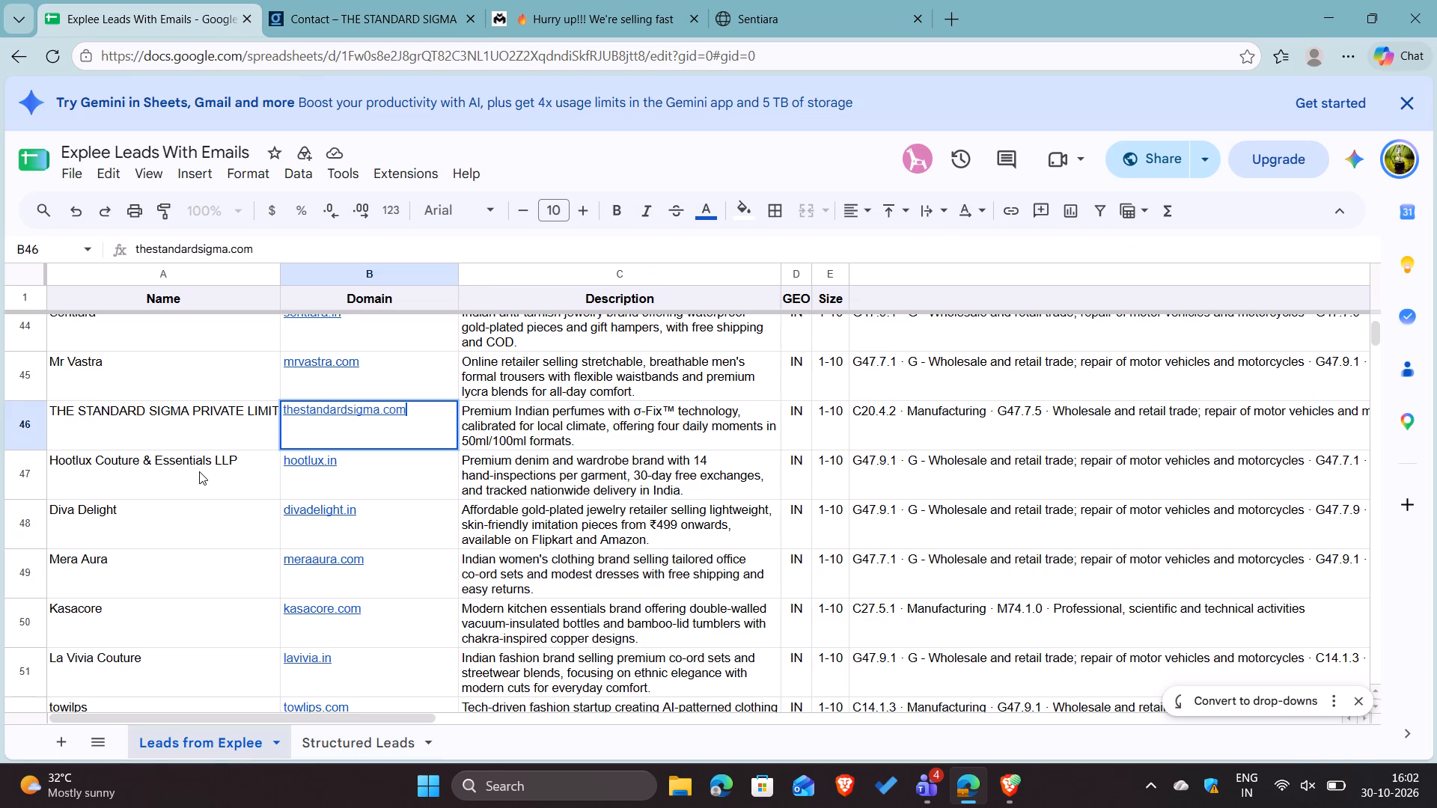
pyautogui.hscroll(-10, 516, 539)
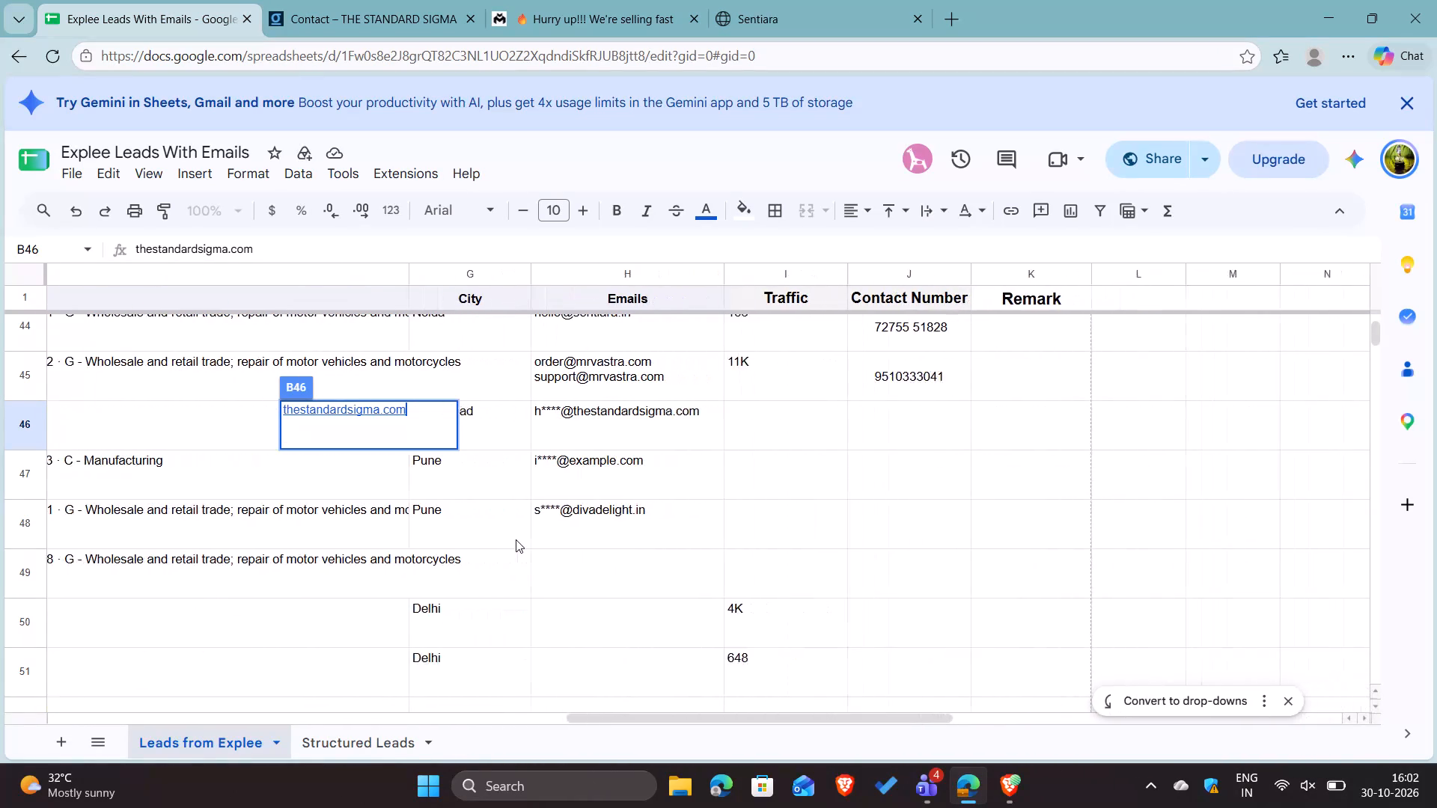
pyautogui.doubleClick(855, 423)
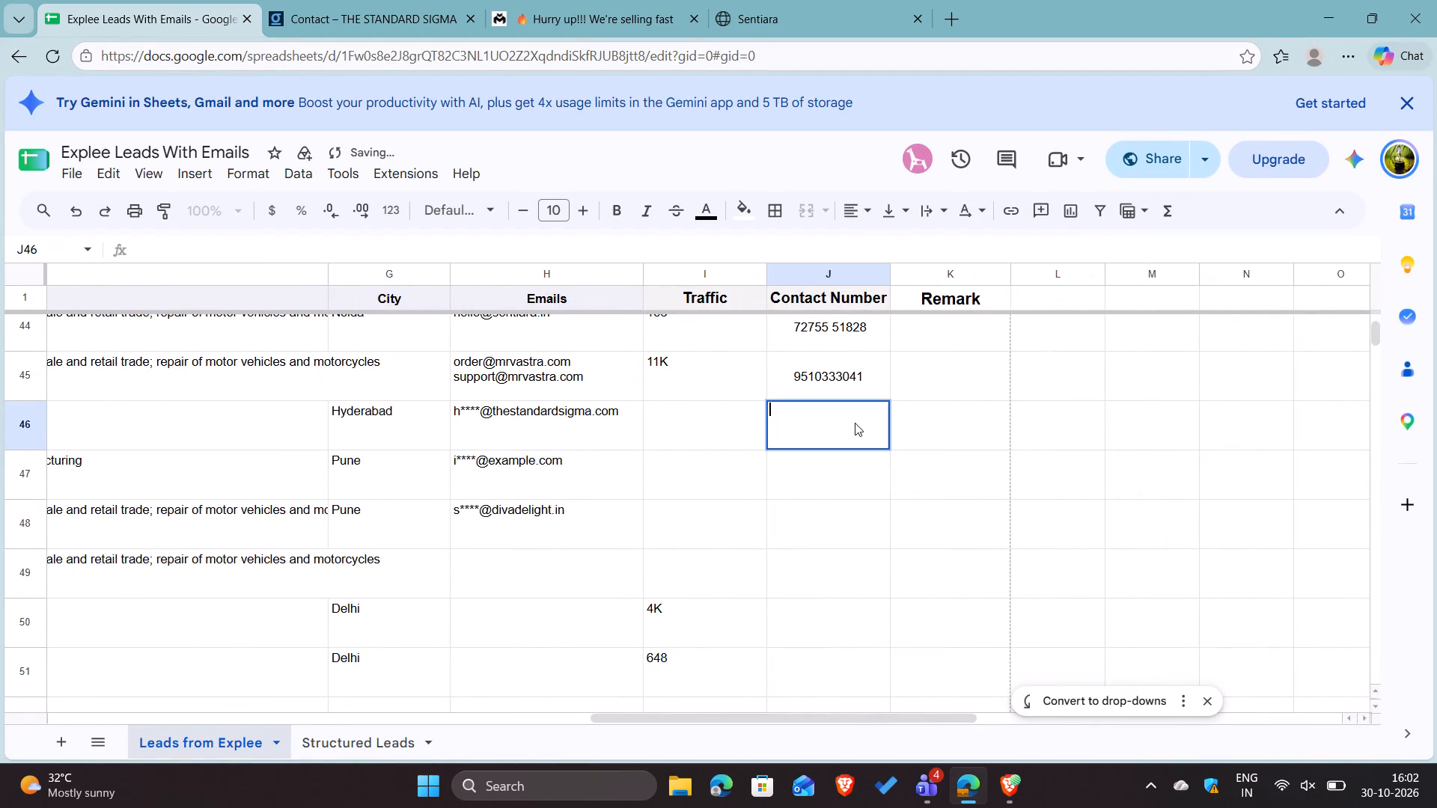
pyautogui.hotkey('ctrl', 'v')
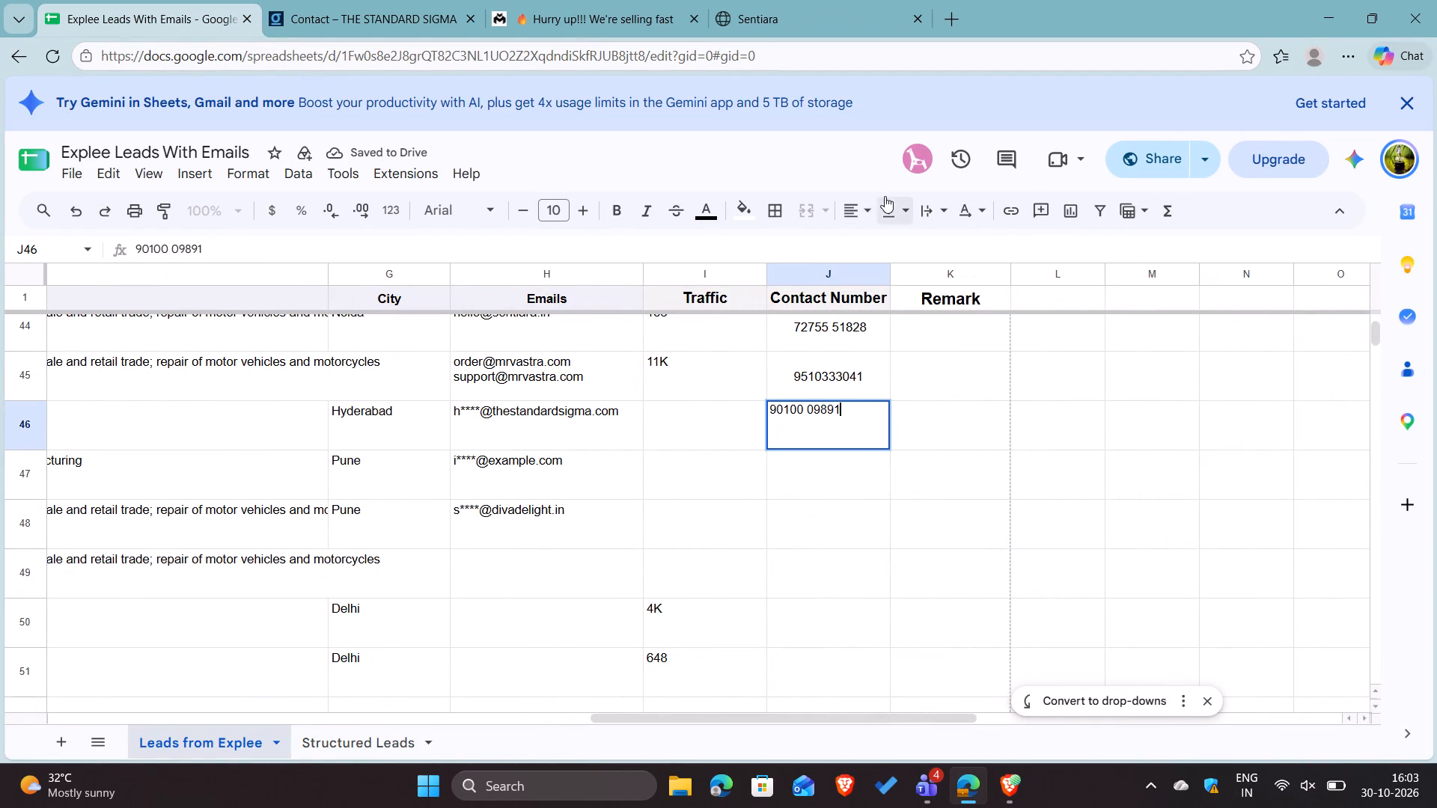
# Centre The Standard Sigma's contact number horizontally and align it to the middle vertically.
pyautogui.moveTo(867, 202); pyautogui.dragTo(888, 243)
pyautogui.click(888, 243)
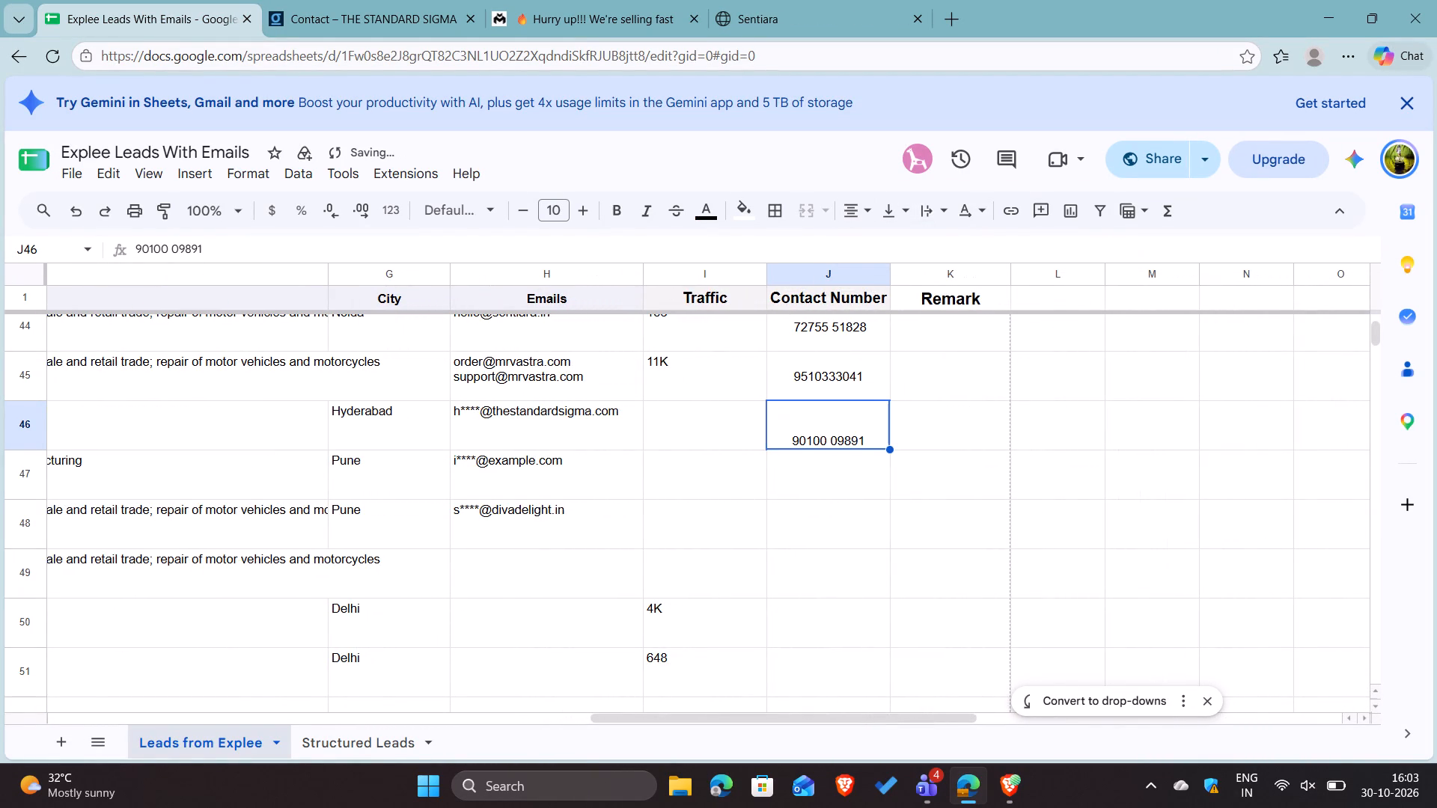
pyautogui.click(908, 203)
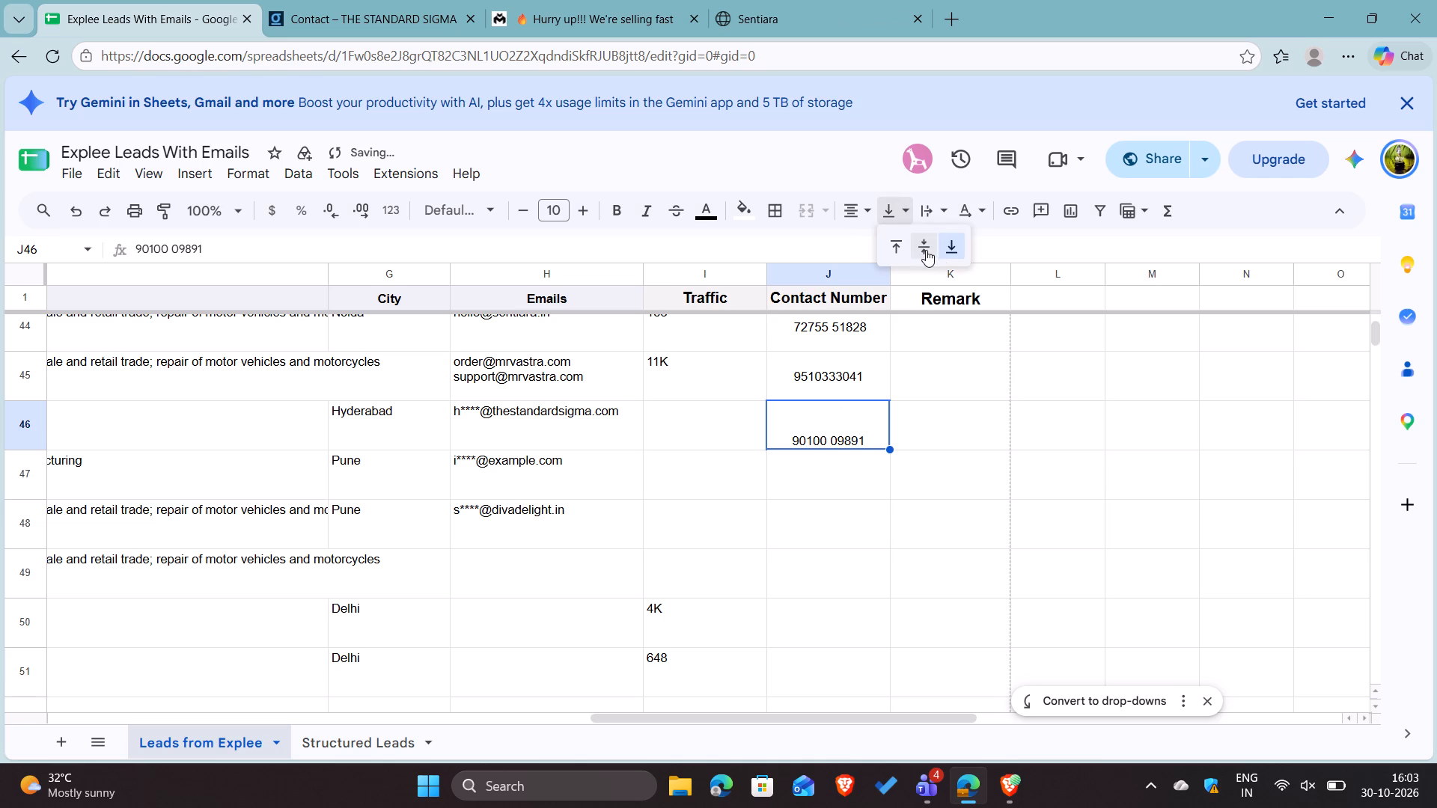
pyautogui.click(926, 250)
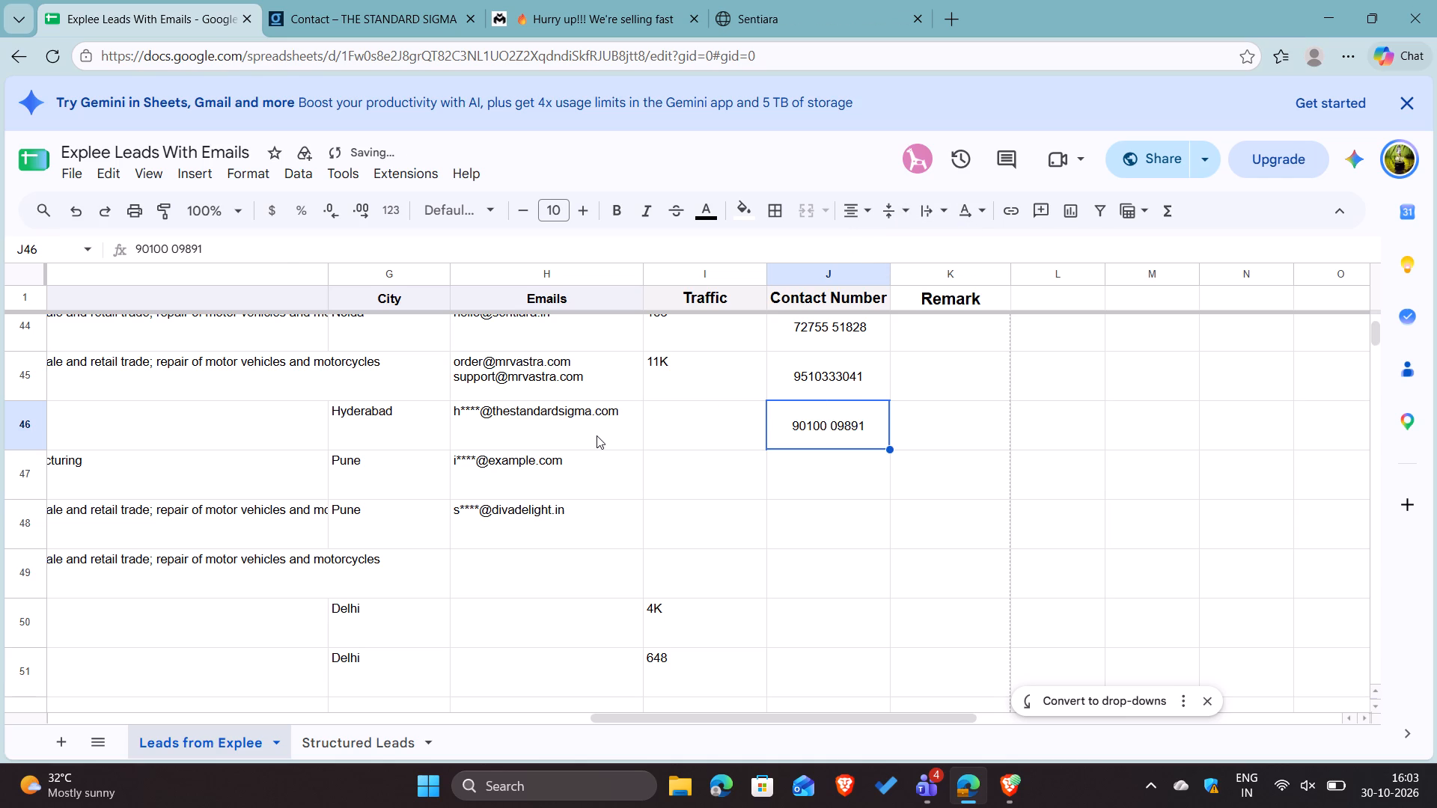
# Replace the masked address in The Standard Sigma's Emails cell with the full email copied from its website footer.
pyautogui.click(597, 435)
pyautogui.hotkey('alt', 'Tab')
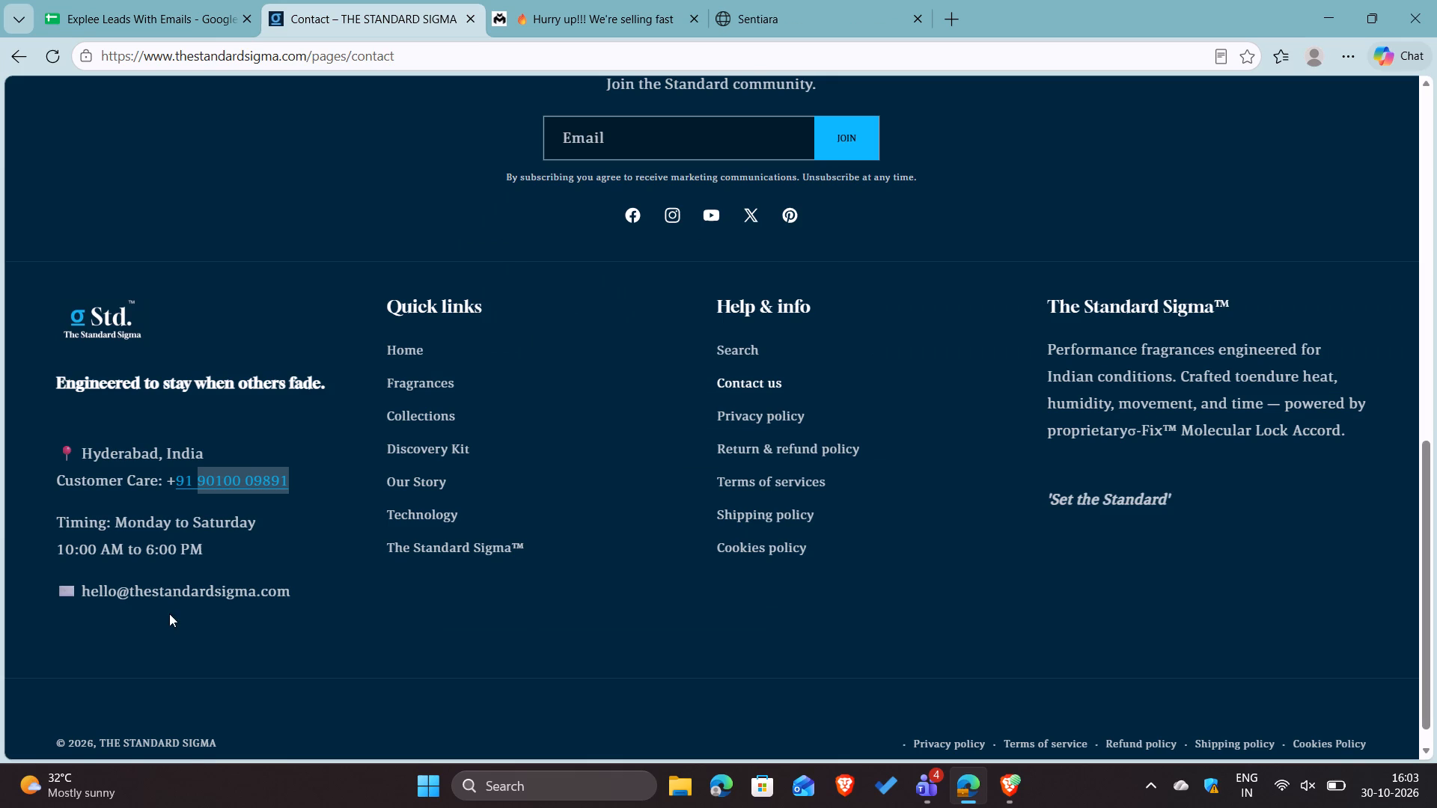
pyautogui.moveTo(305, 586); pyautogui.dragTo(85, 588)
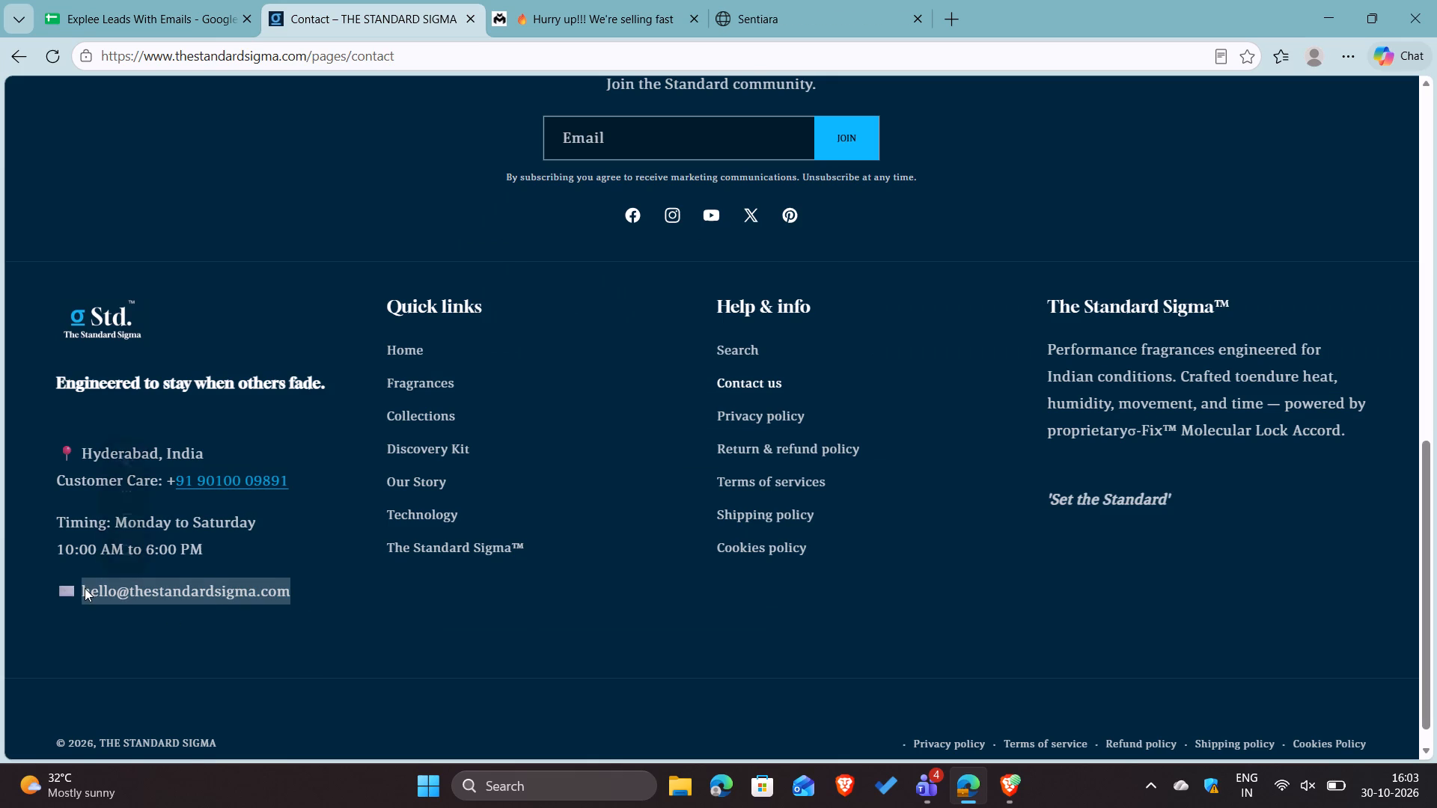
pyautogui.hotkey('ctrl', 'c')
pyautogui.hotkey('alt', 'Tab')
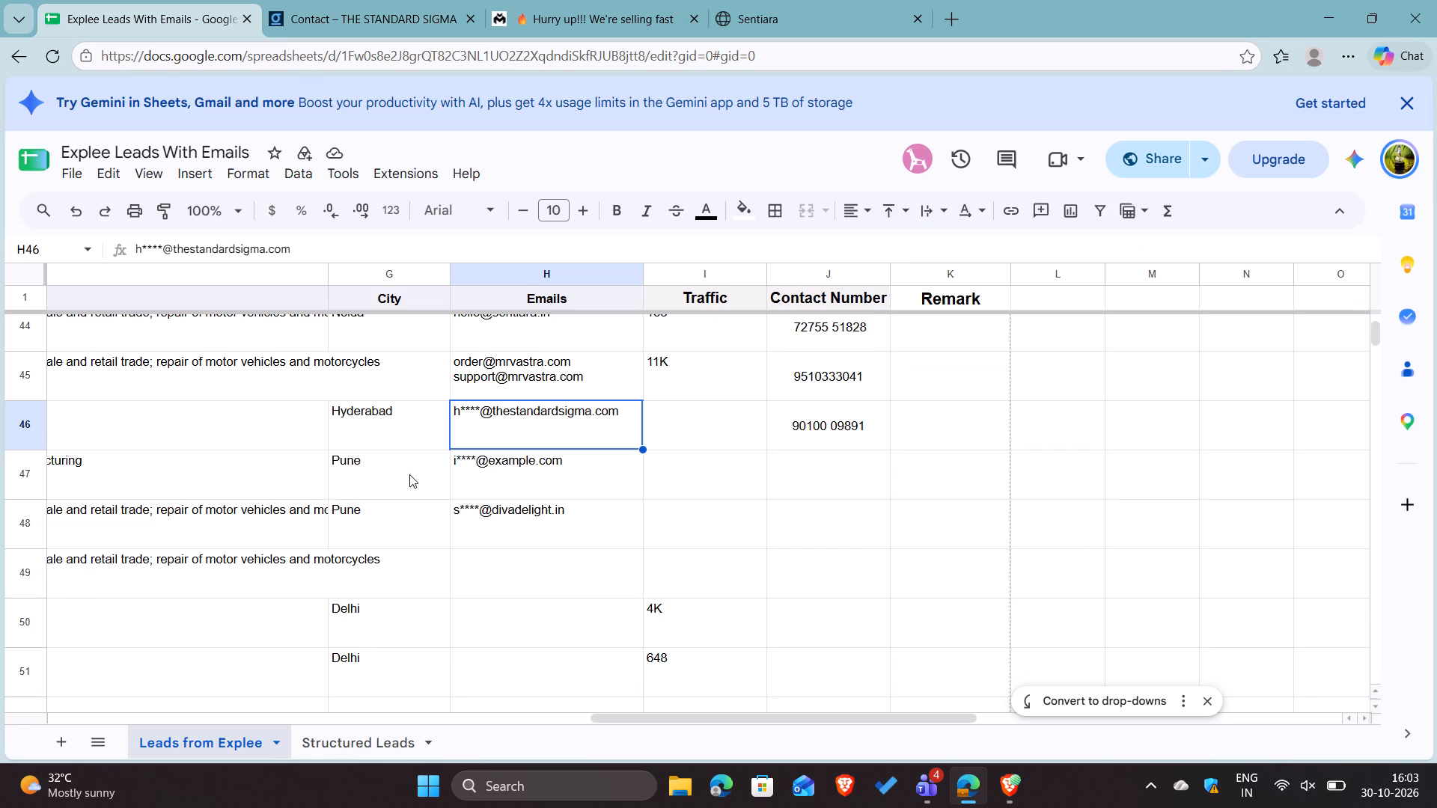
pyautogui.doubleClick(483, 413)
pyautogui.hotkey('ctrl', 'a')
pyautogui.hotkey('ctrl', 'v')
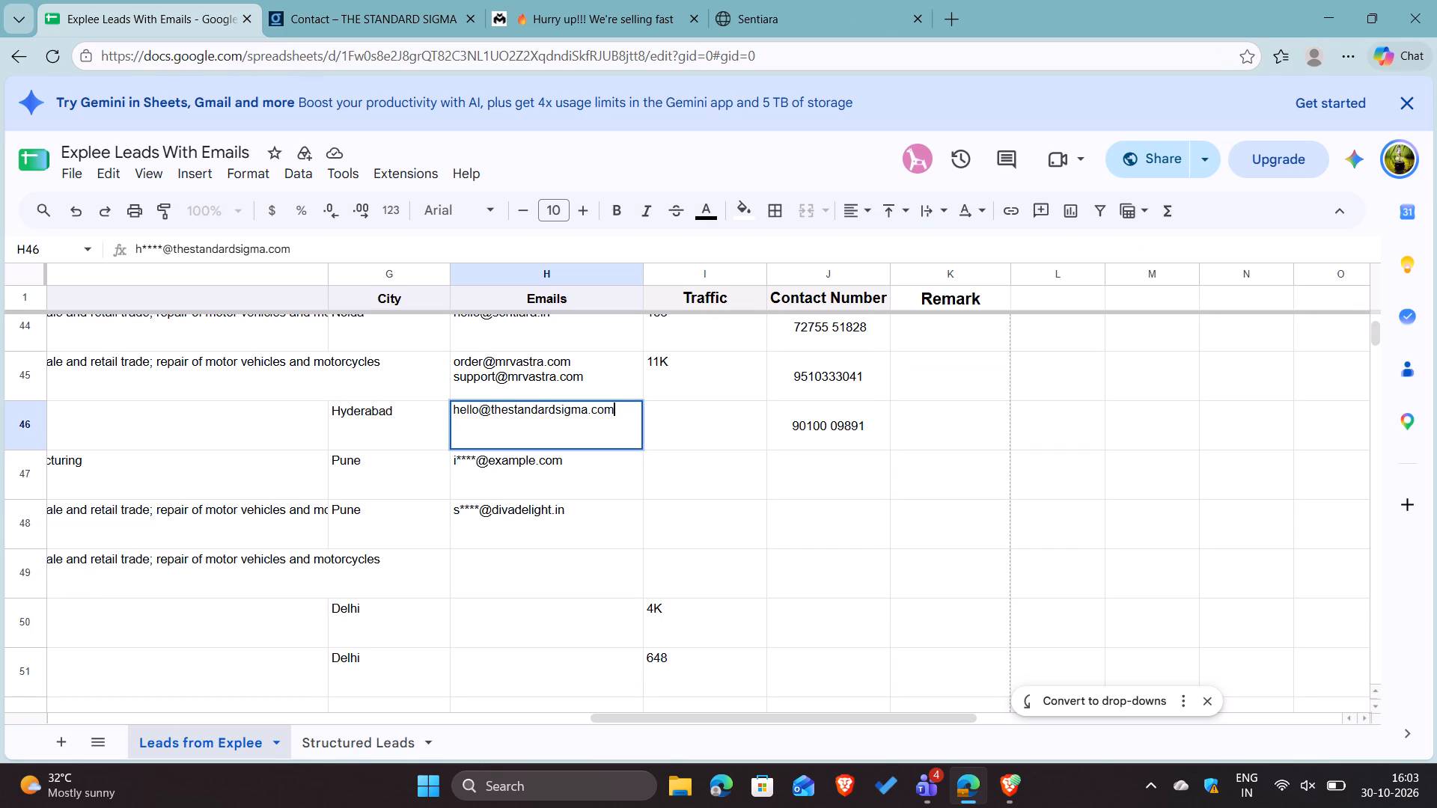
pyautogui.click(768, 469)
# Open Hootlux Couture & Essentials LLP's website from its domain link in row 47 and look down the homepage for contact details.
pyautogui.hscroll(12, 768, 469)
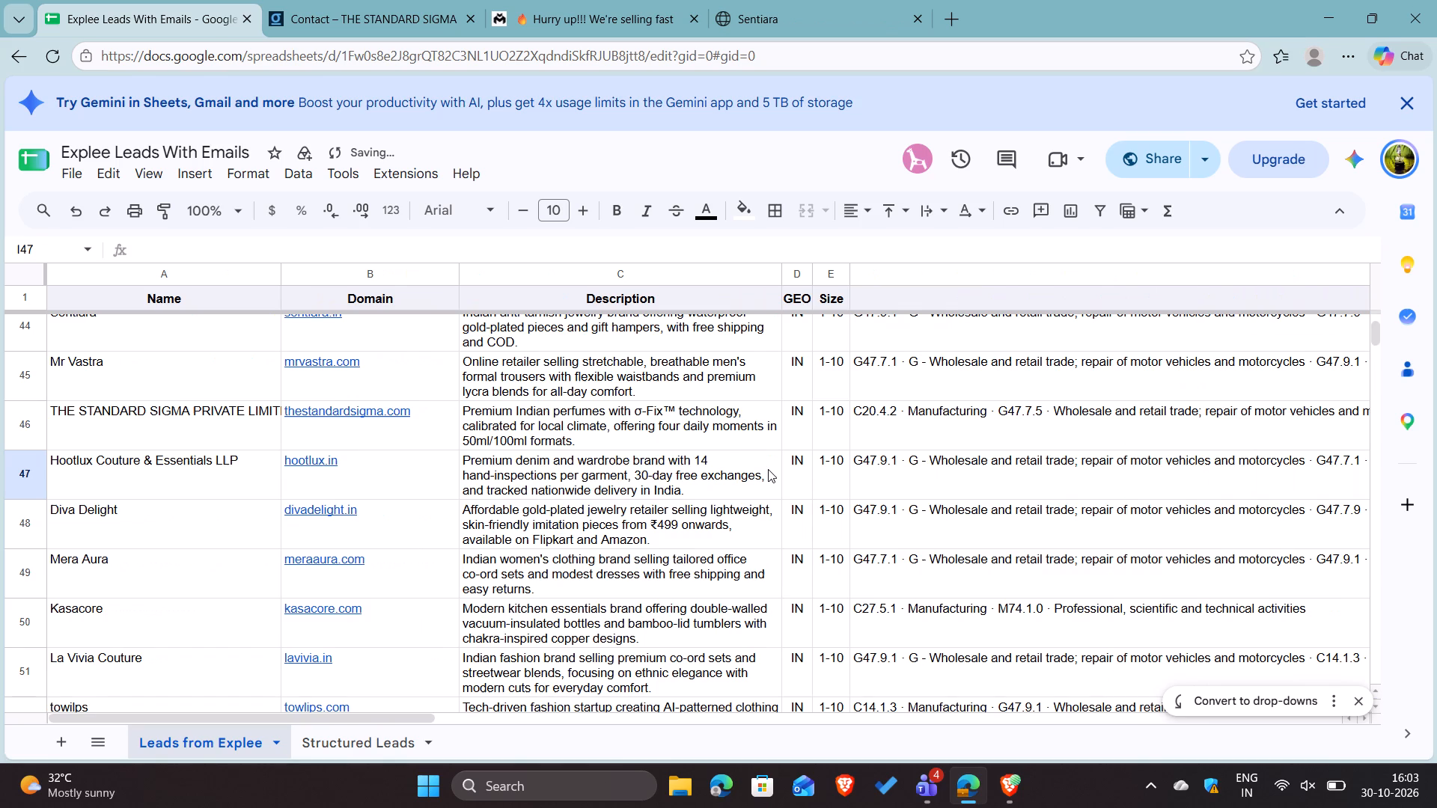
pyautogui.click(356, 466)
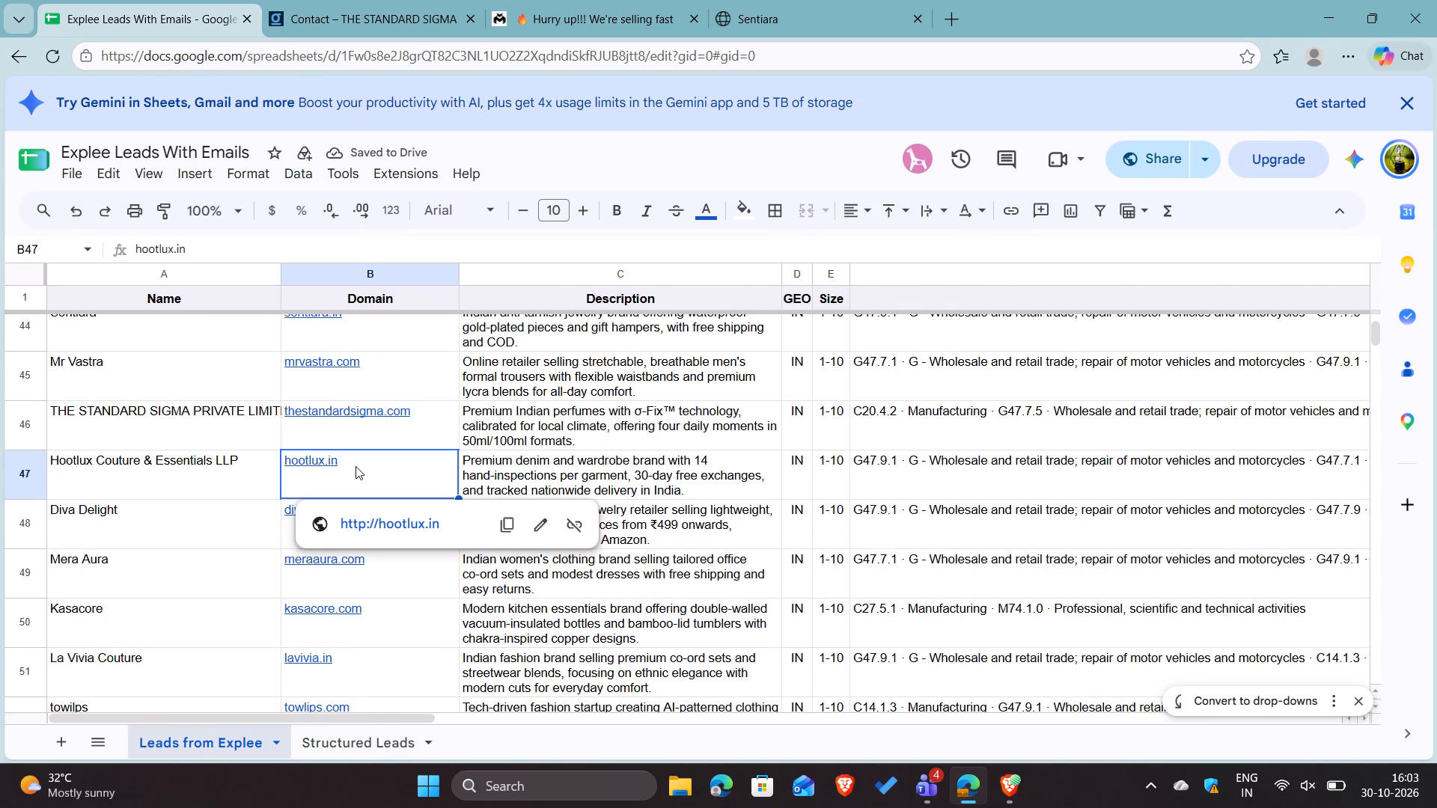
pyautogui.click(372, 523)
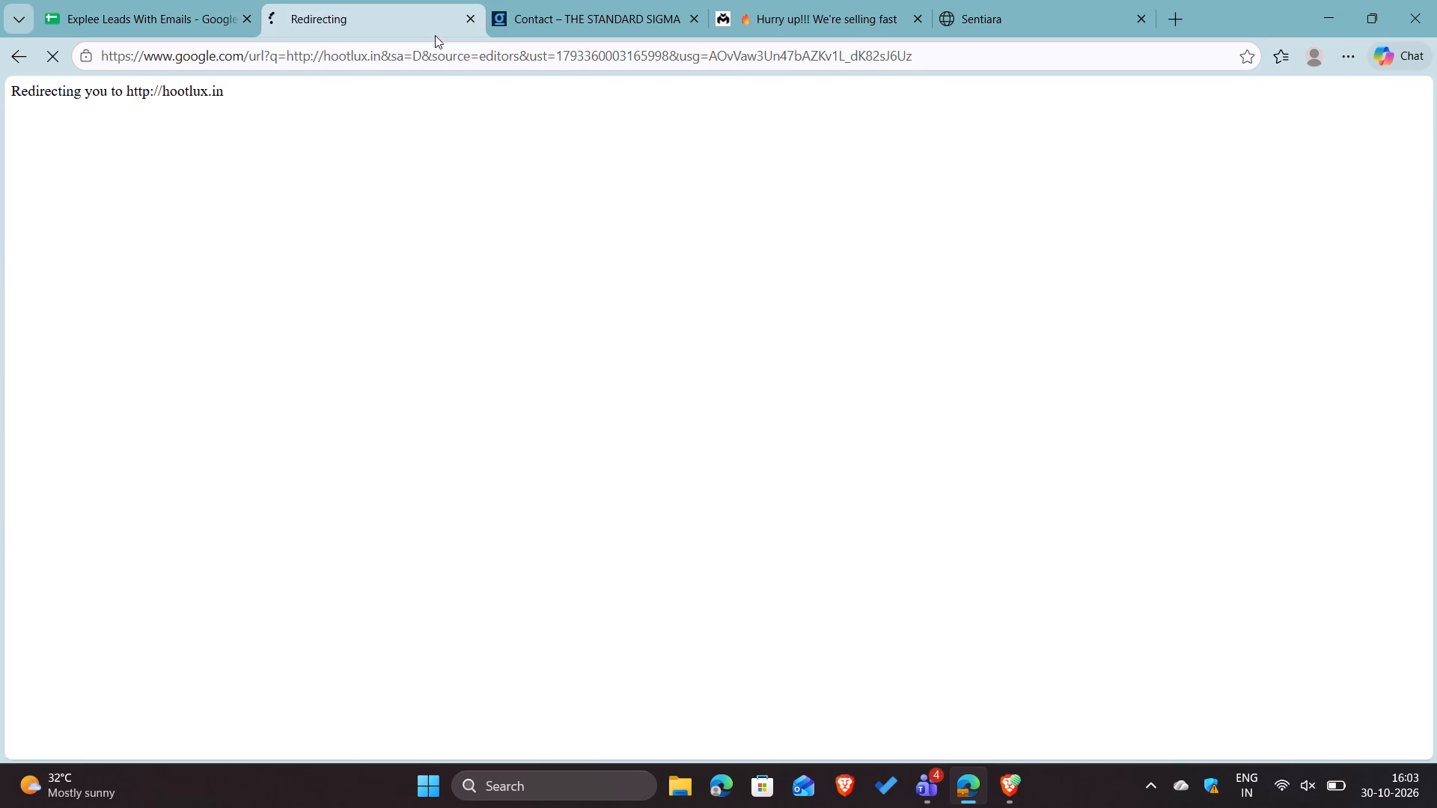
pyautogui.scroll(-7, 577, 445)
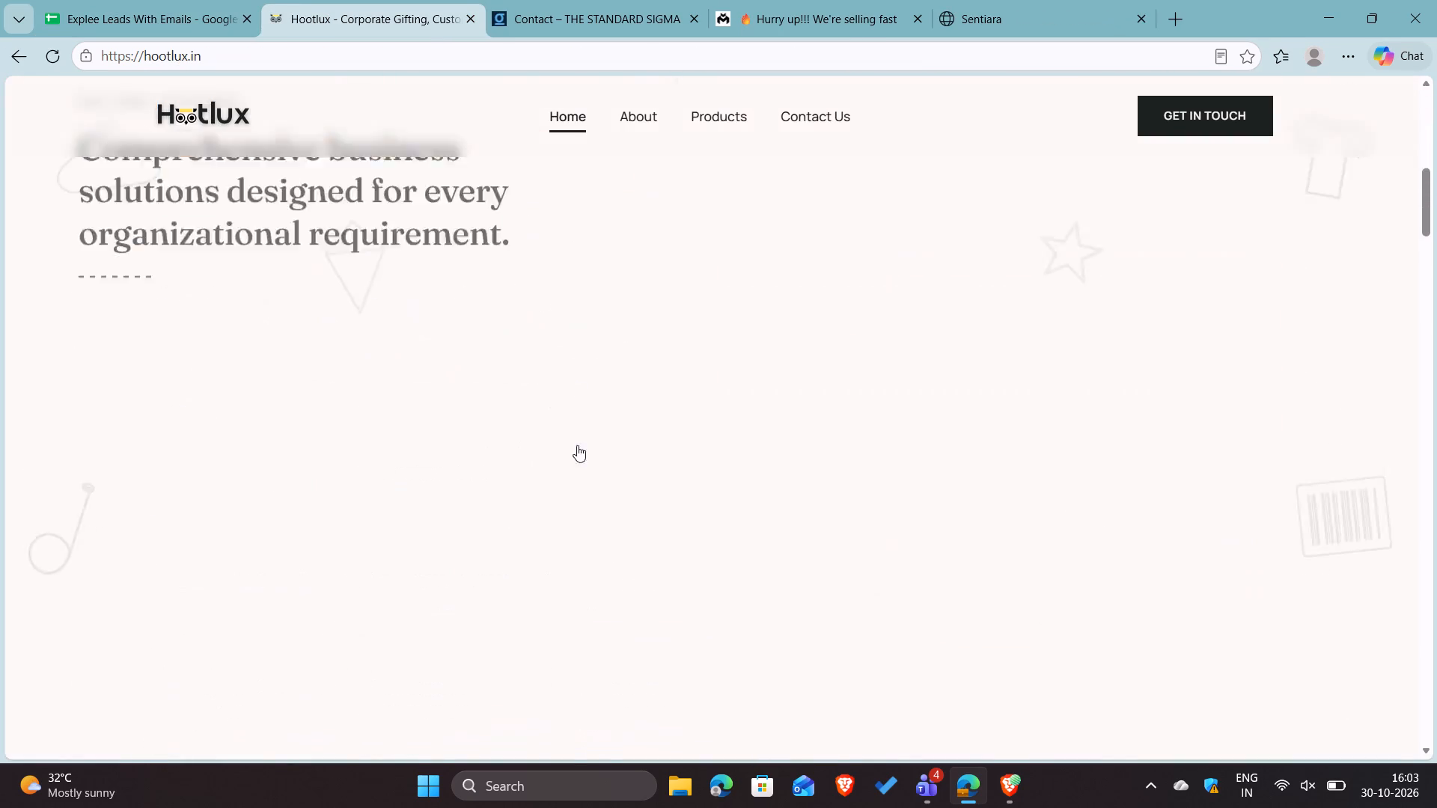
pyautogui.scroll(-17, 577, 445)
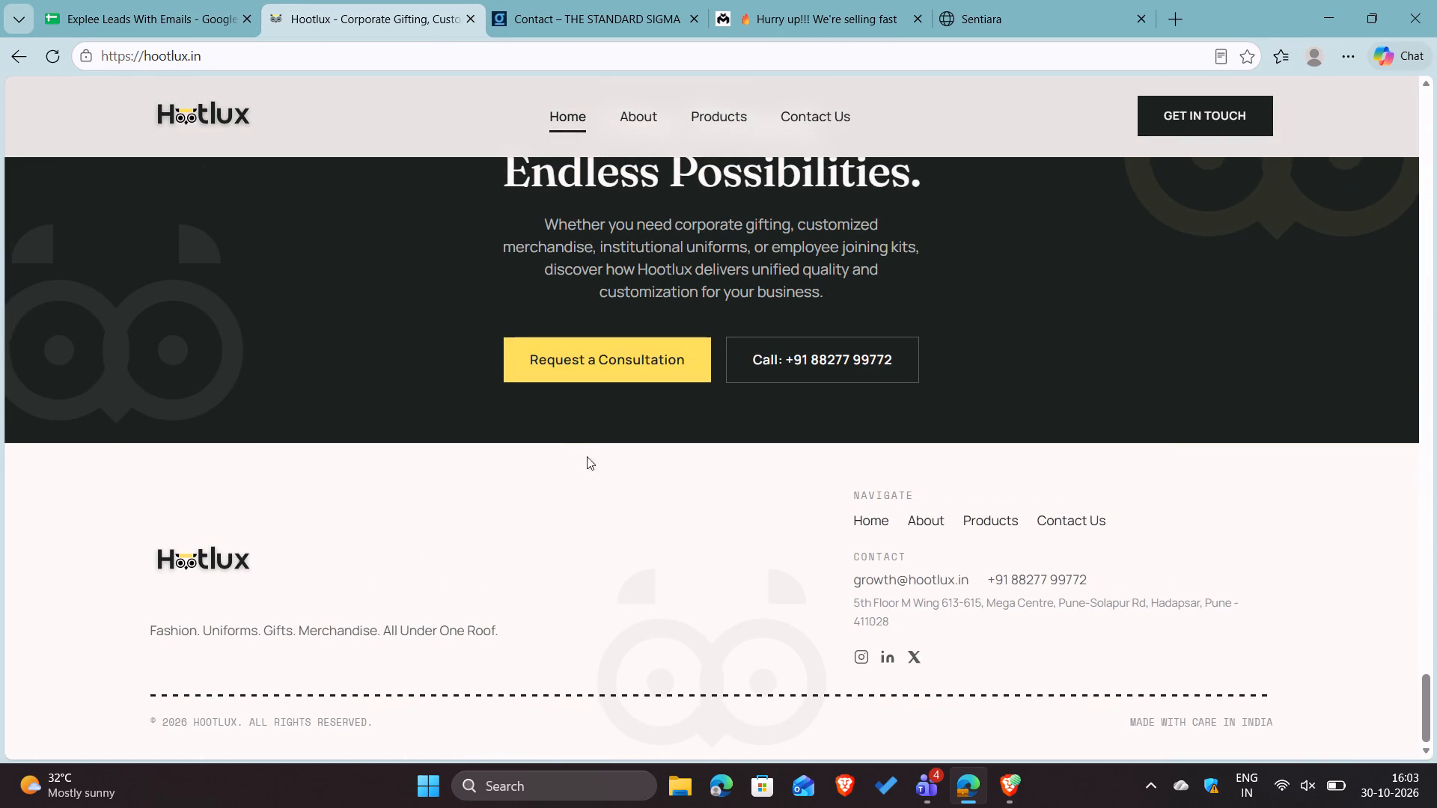
pyautogui.moveTo(1096, 575); pyautogui.dragTo(1018, 576)
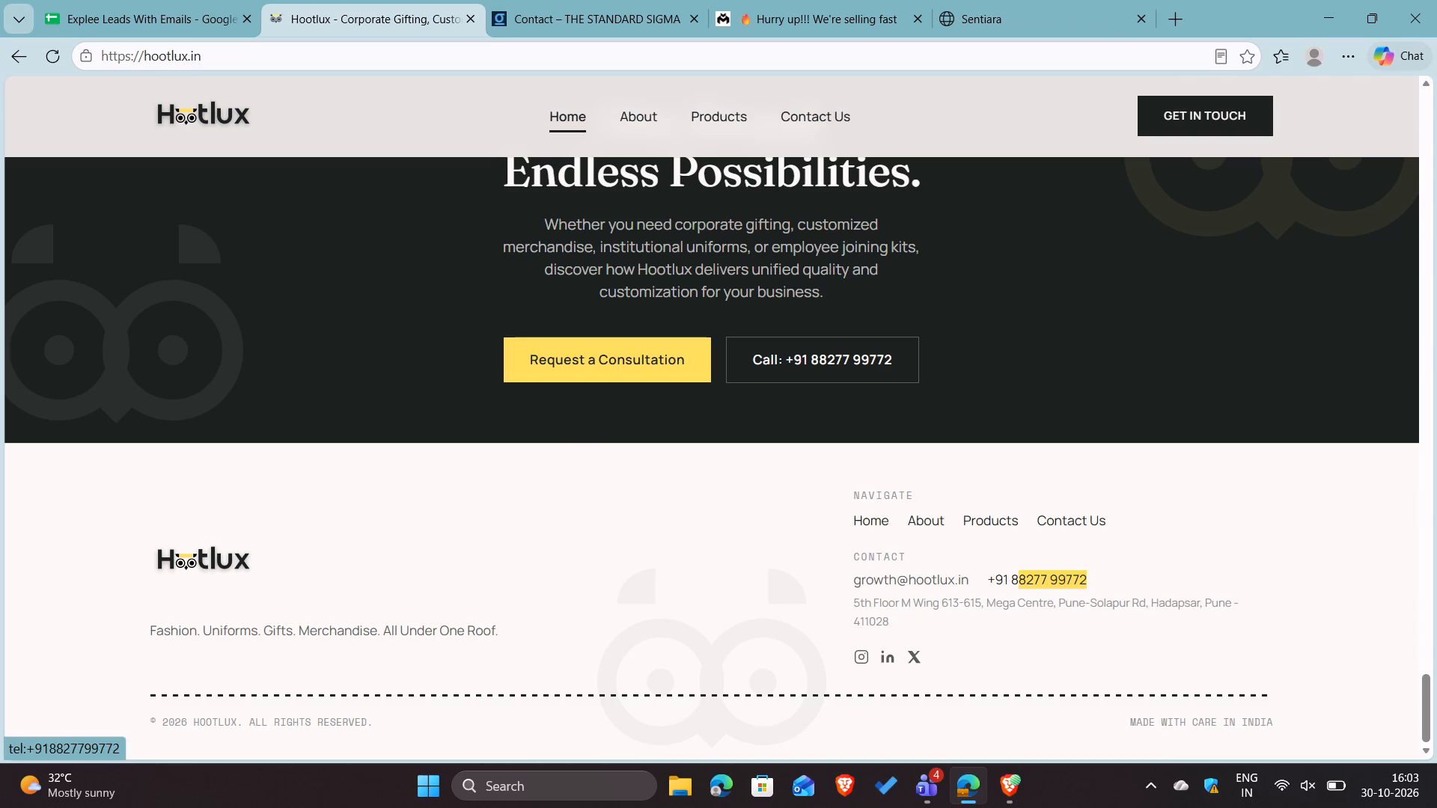
pyautogui.moveTo(1018, 576); pyautogui.dragTo(1010, 578)
pyautogui.hotkey('ctrl', 'c')
pyautogui.hotkey('alt', 'Tab')
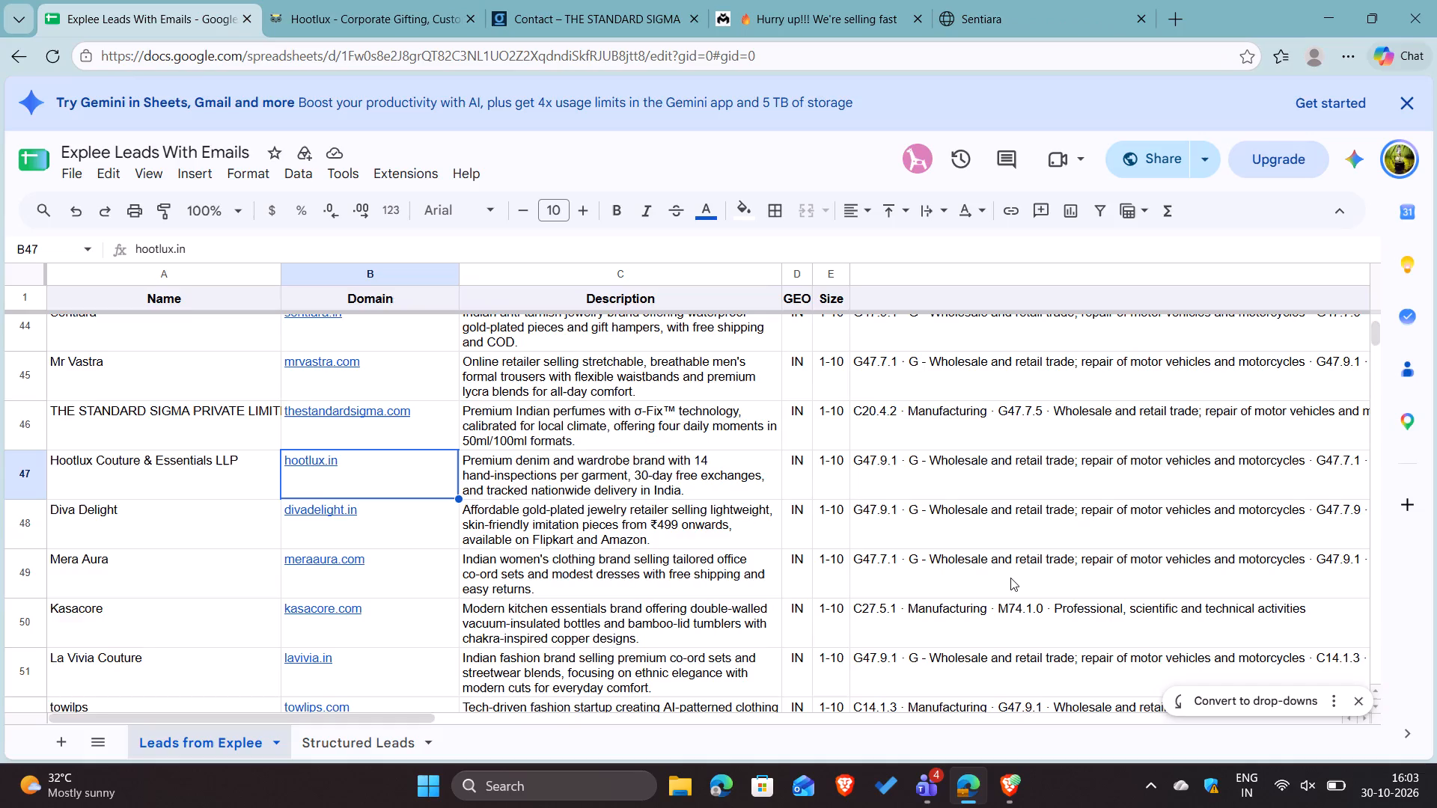
pyautogui.hscroll(-8, 1010, 578)
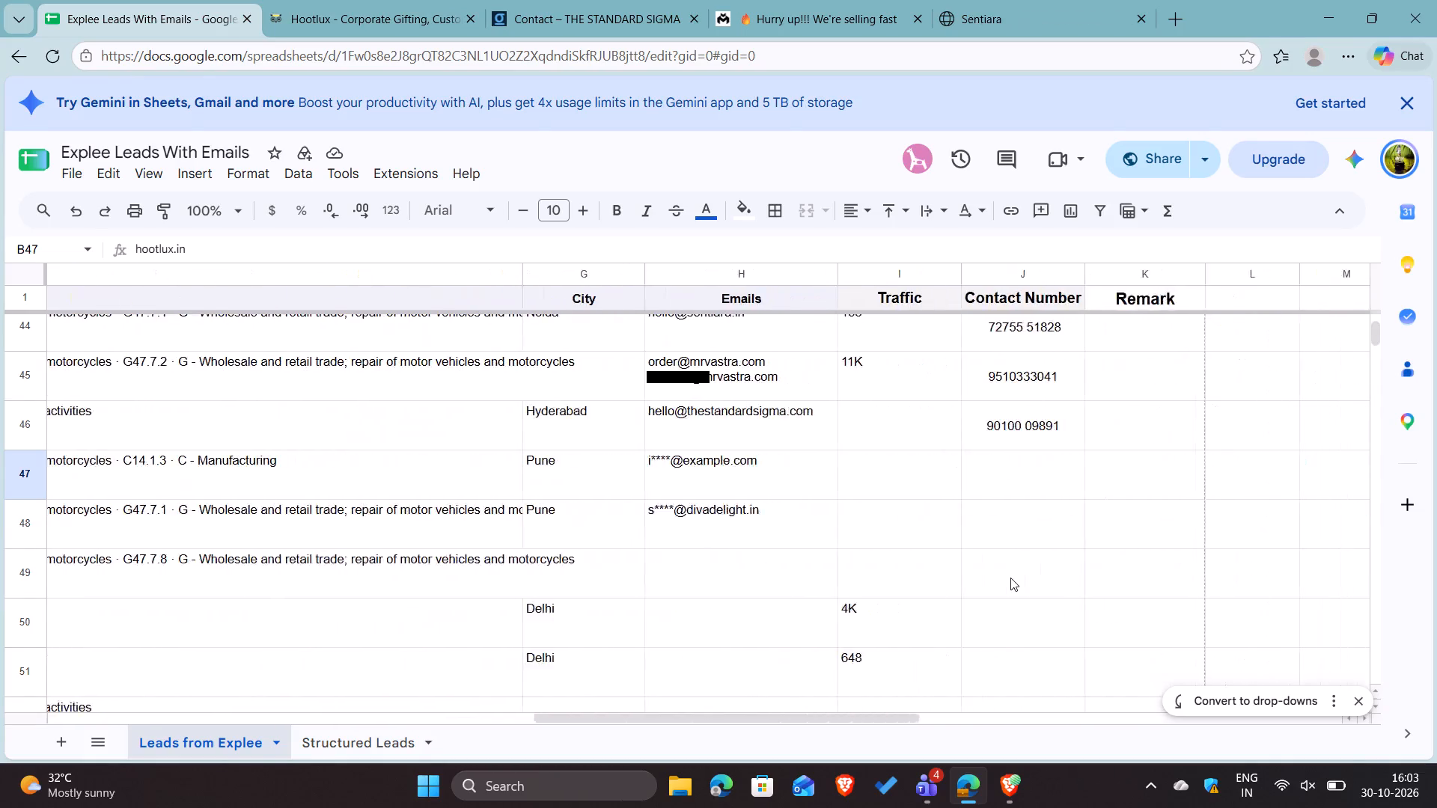
pyautogui.hscroll(-3, 1010, 578)
pyautogui.hscroll(1, 1010, 578)
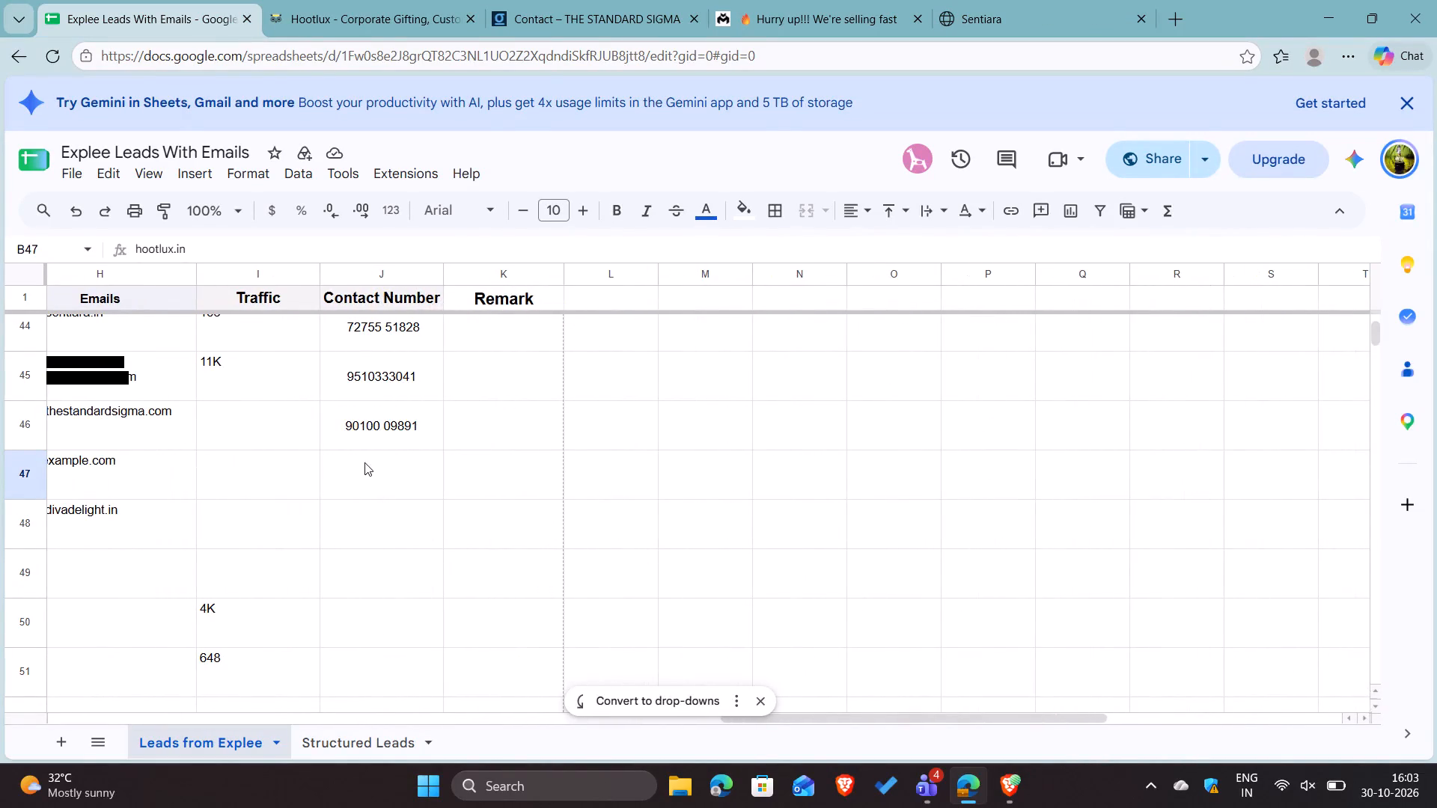
pyautogui.doubleClick(364, 466)
pyautogui.hotkey('ctrl', 'v')
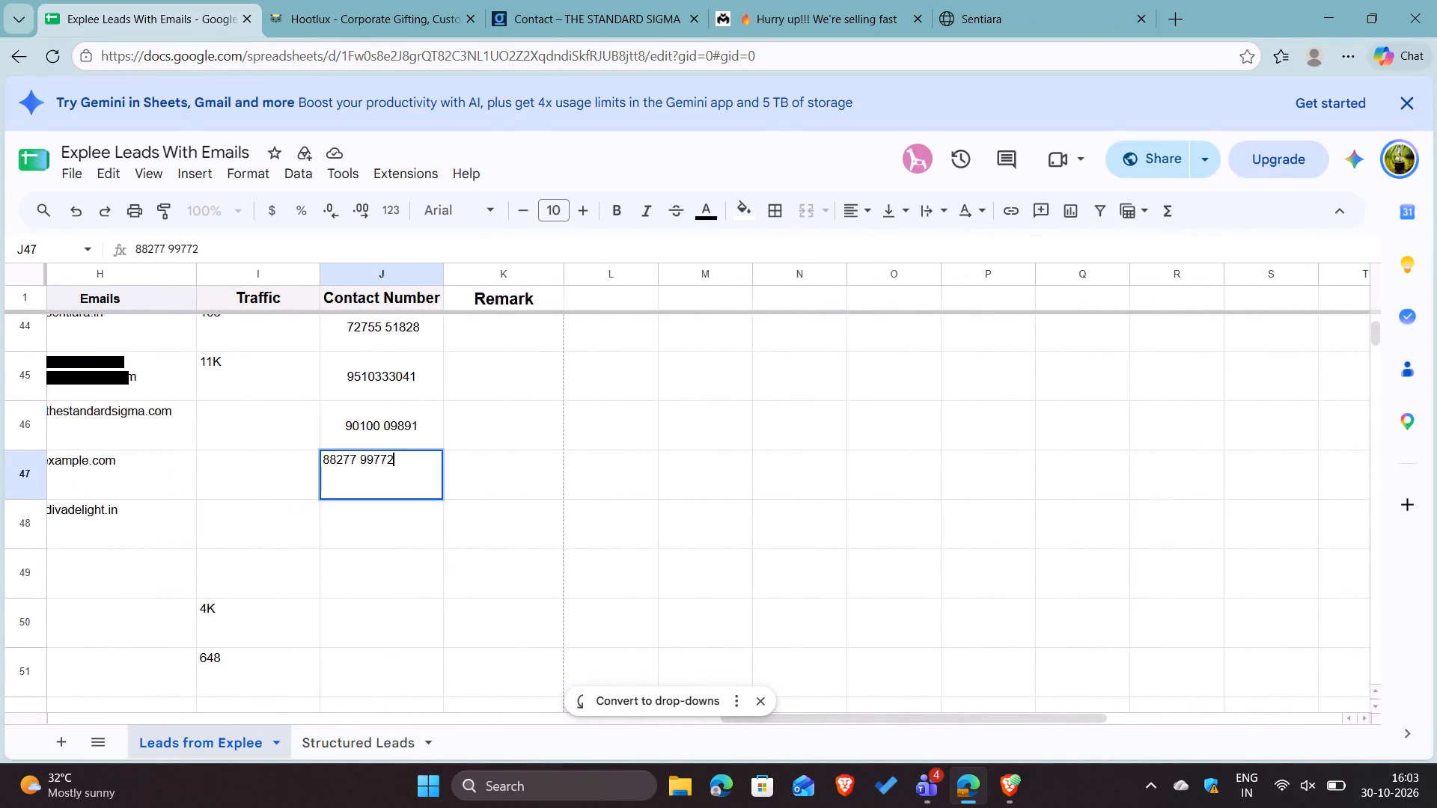
# Centre Hootlux's contact number horizontally and align it to the middle vertically.
pyautogui.moveTo(867, 207); pyautogui.dragTo(882, 245)
pyautogui.click(882, 245)
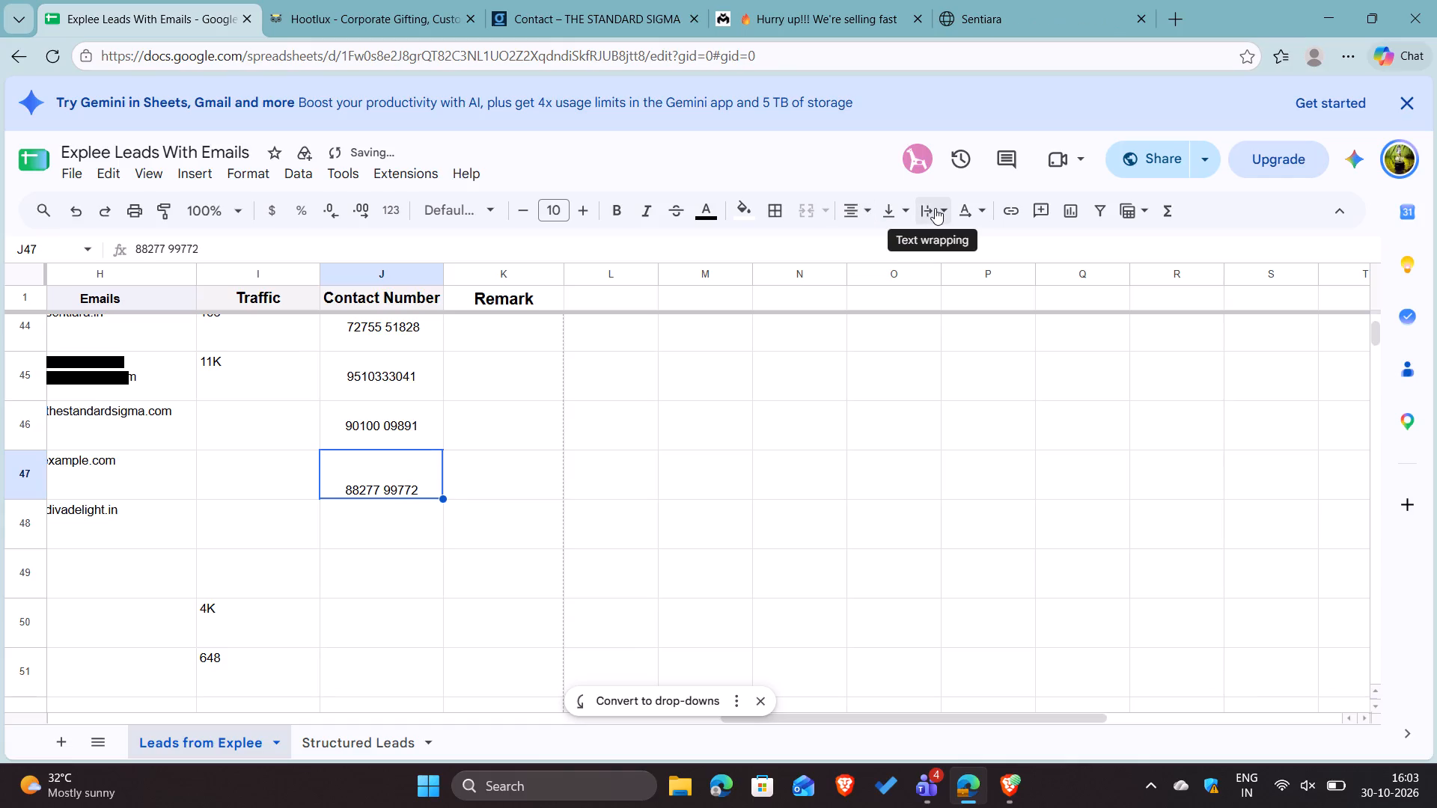
pyautogui.click(903, 208)
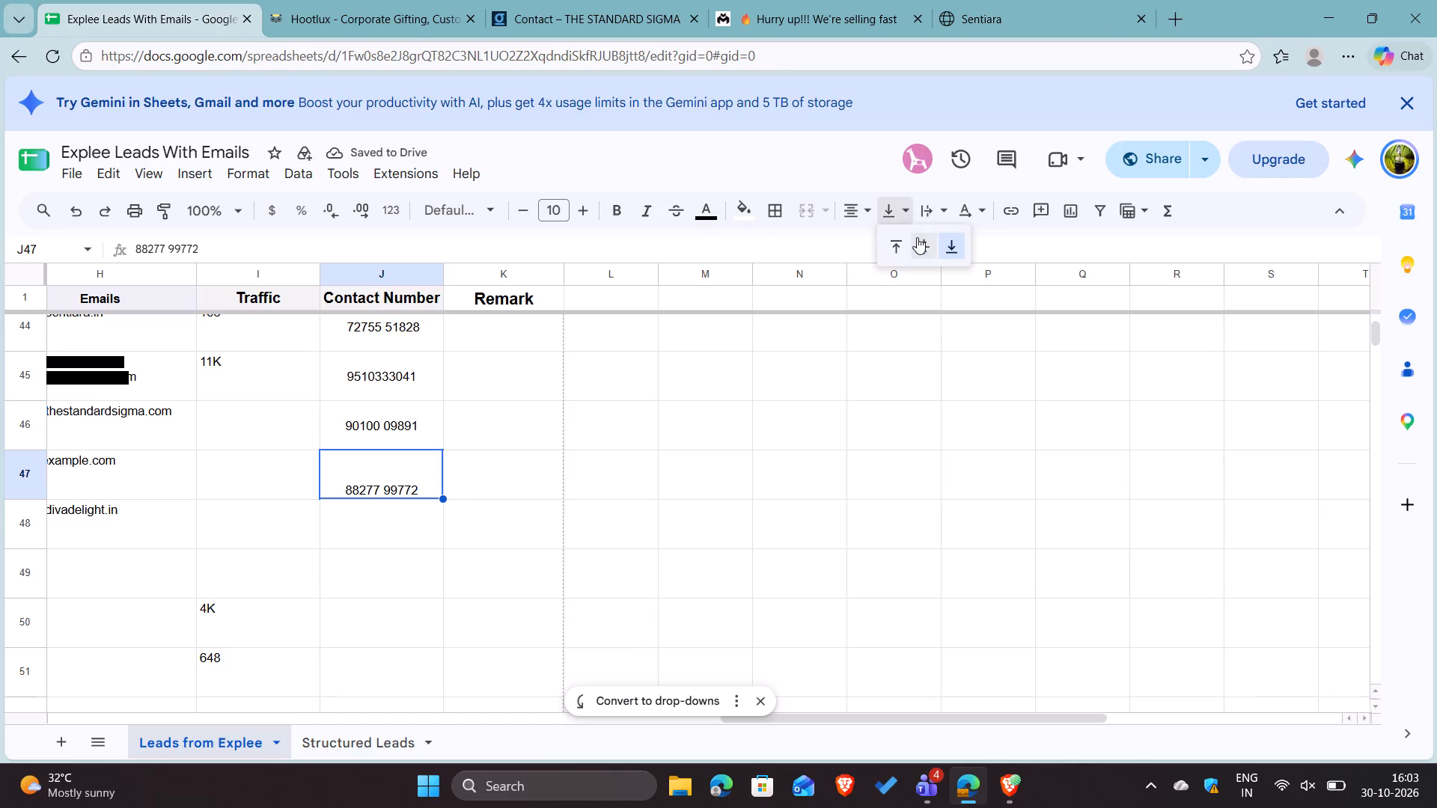
pyautogui.click(917, 237)
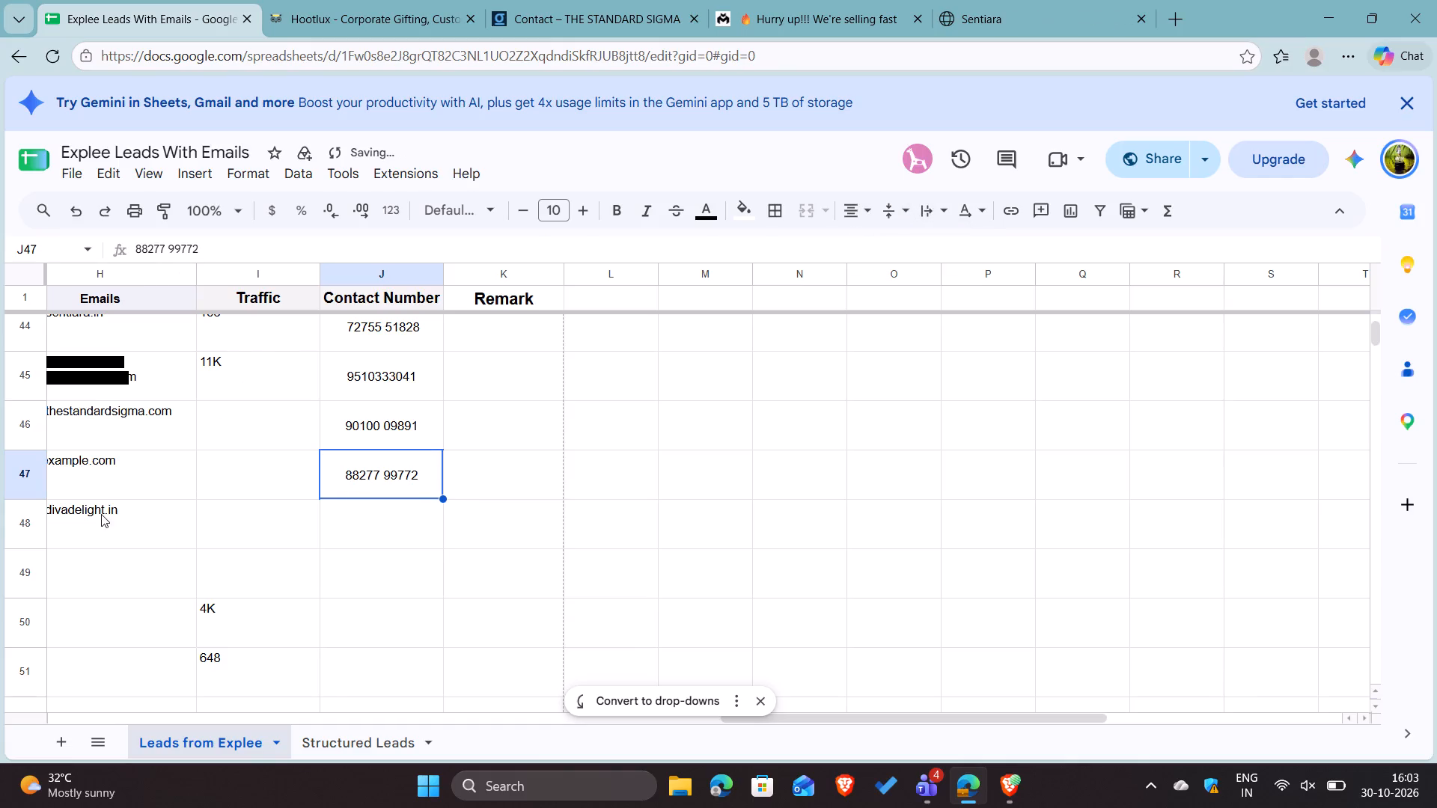
# Replace the masked address in Hootlux's Emails cell in row 47 with the full email copied from its website footer.
pyautogui.click(123, 473)
pyautogui.hotkey('alt', 'Tab')
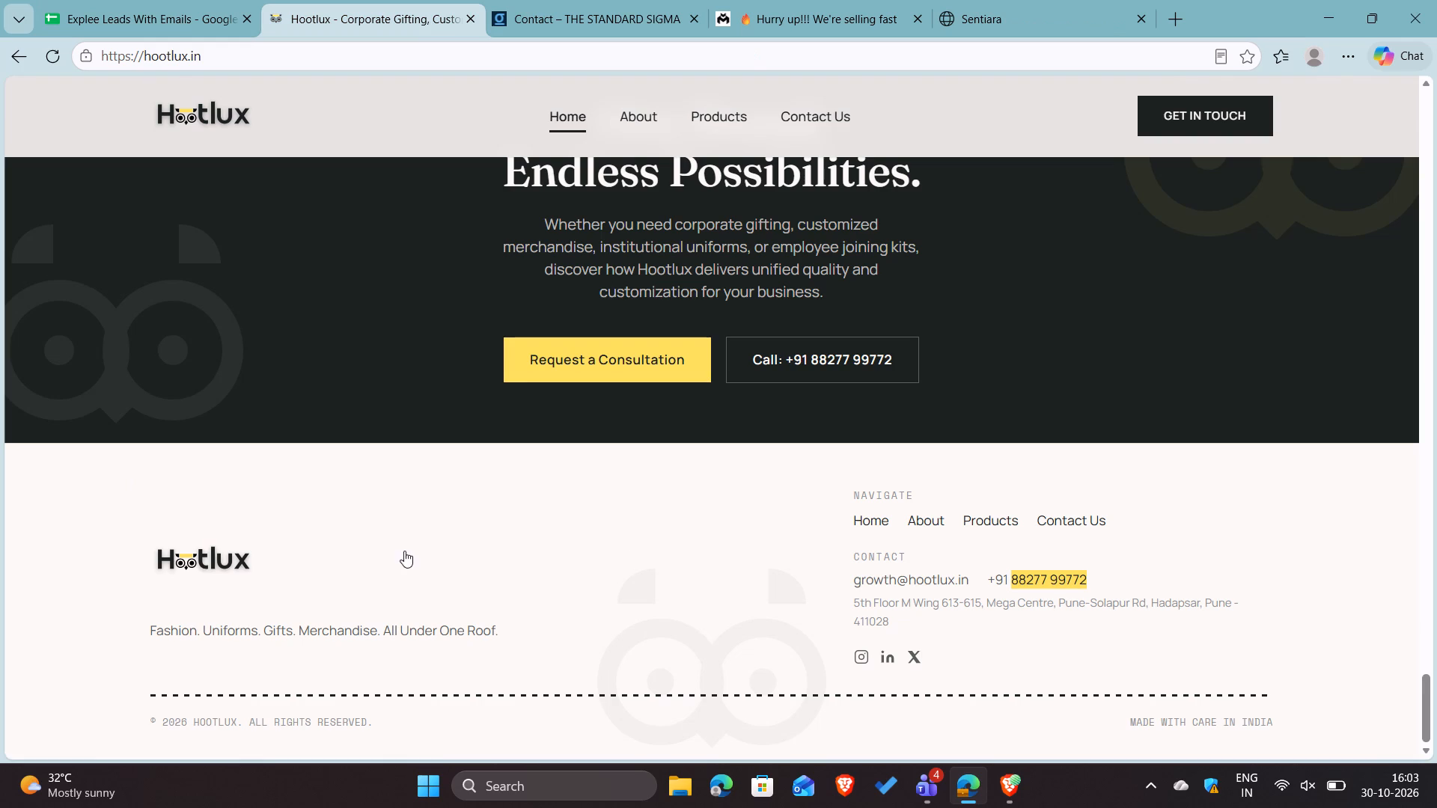
pyautogui.moveTo(974, 573); pyautogui.dragTo(963, 574)
pyautogui.moveTo(963, 574); pyautogui.dragTo(851, 574)
pyautogui.hotkey('ctrl', 'c')
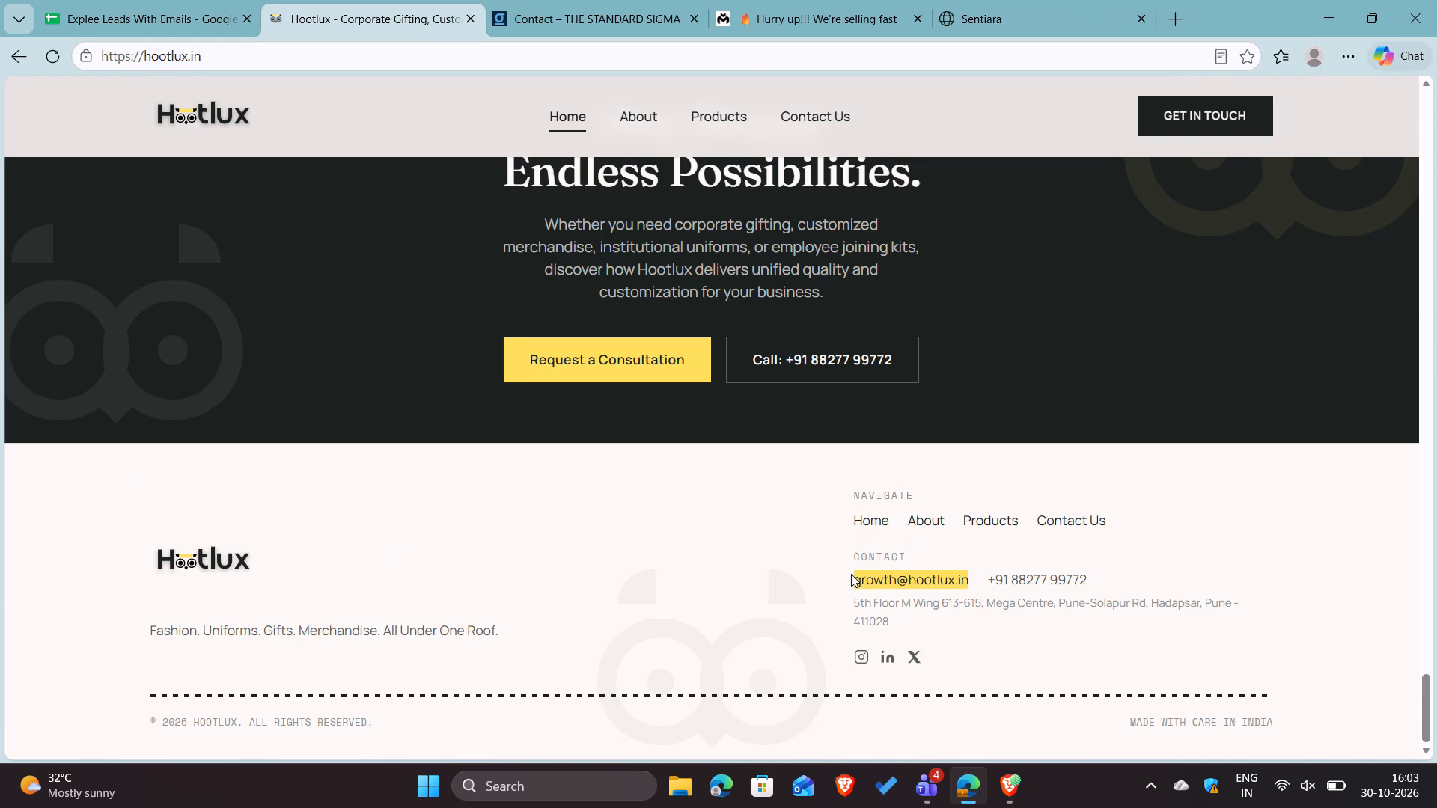
pyautogui.hotkey('alt', 'Tab')
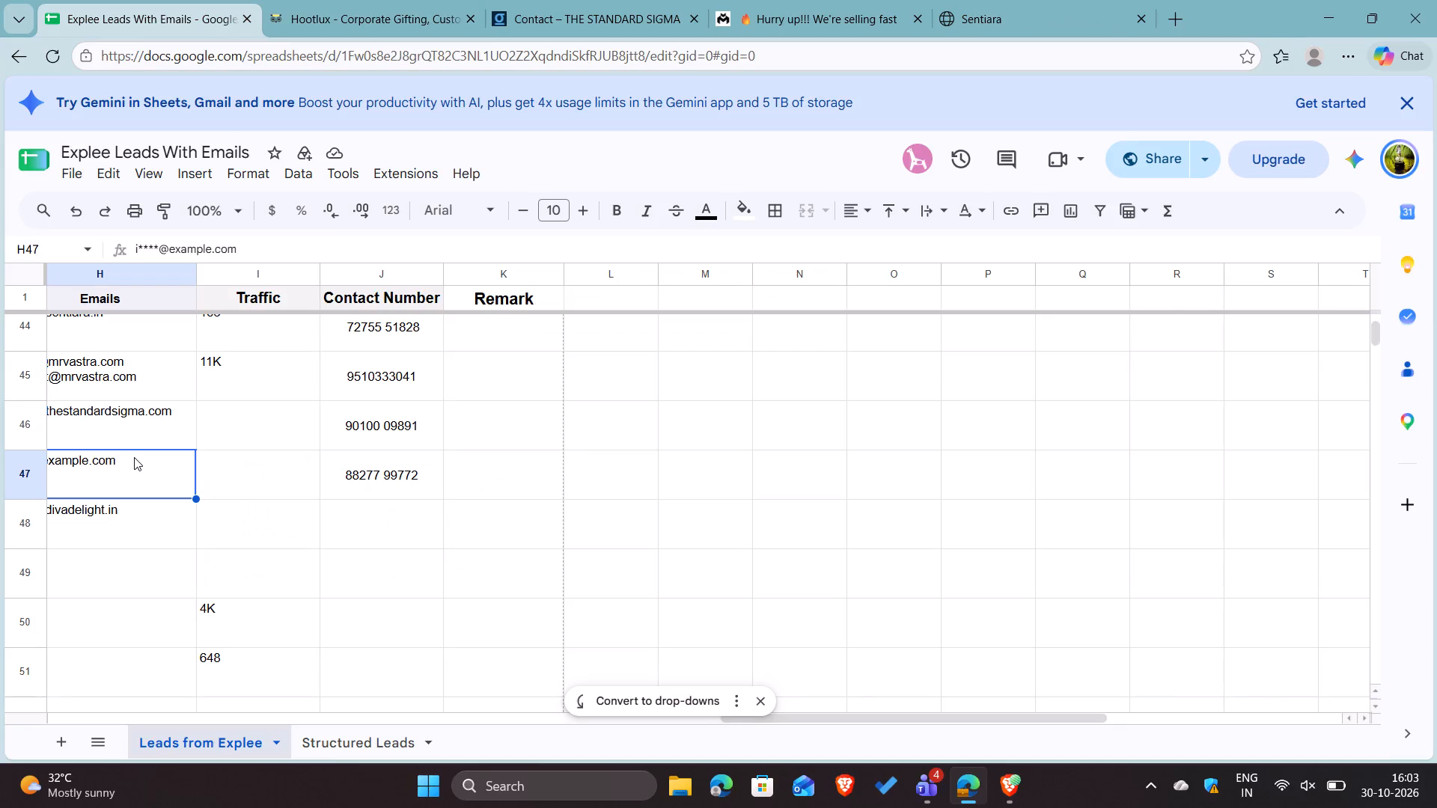
pyautogui.doubleClick(134, 457)
pyautogui.hotkey('ctrl', 'a')
pyautogui.hotkey('ctrl', 'v')
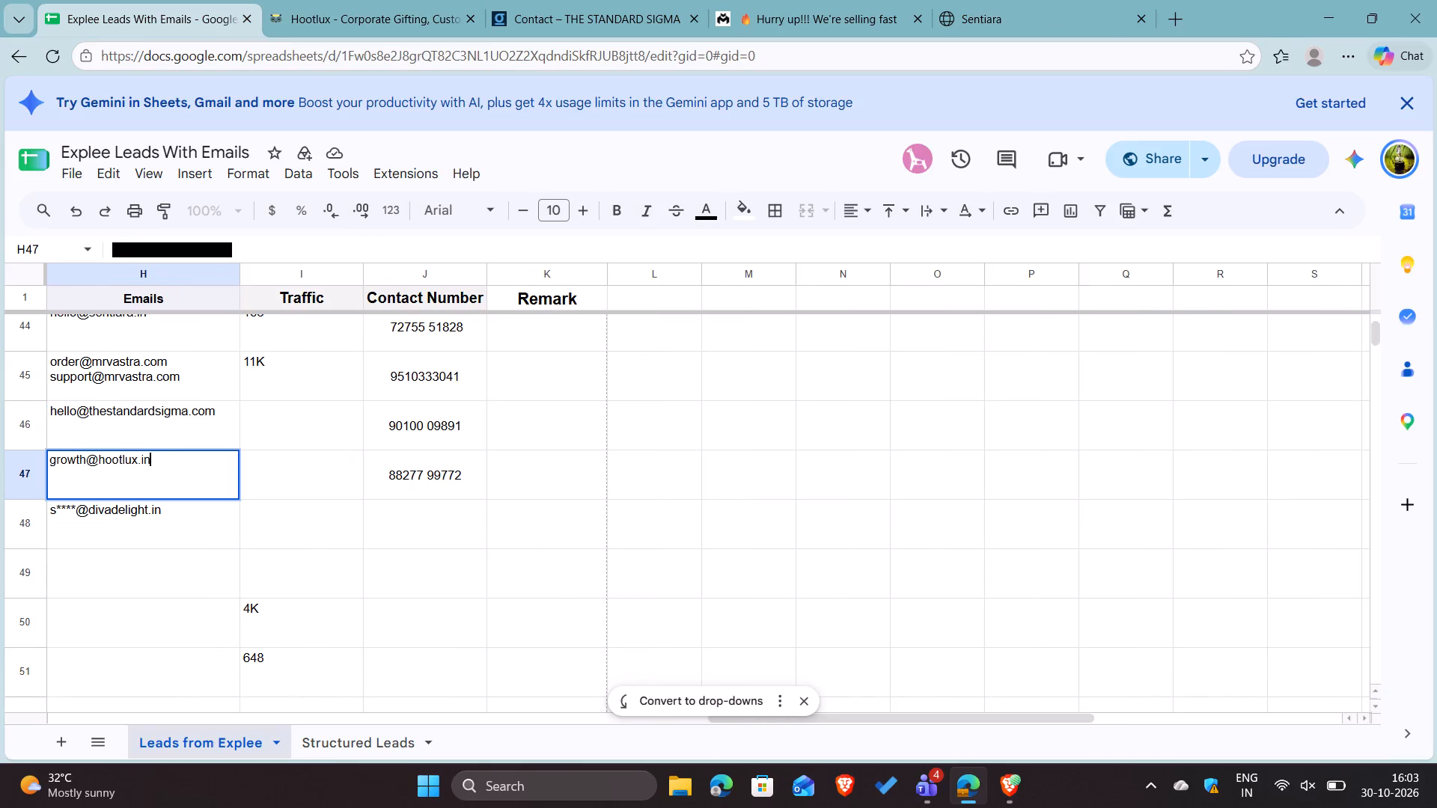
# Open Diva Delight's website from its domain link in row 48 and look down the homepage for contact details, dismissing the savings pop-up.
pyautogui.hscroll(10, 217, 510)
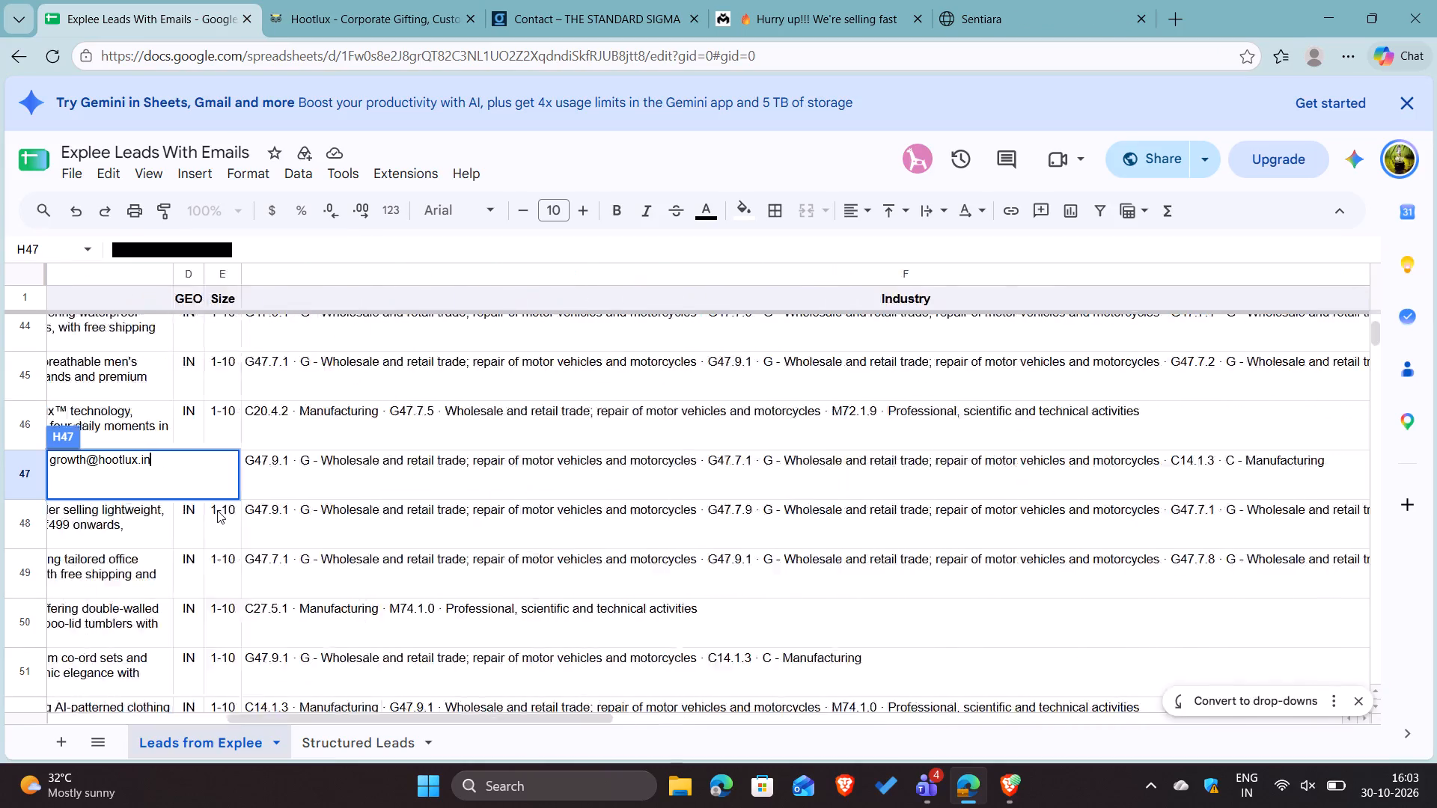
pyautogui.click(216, 511)
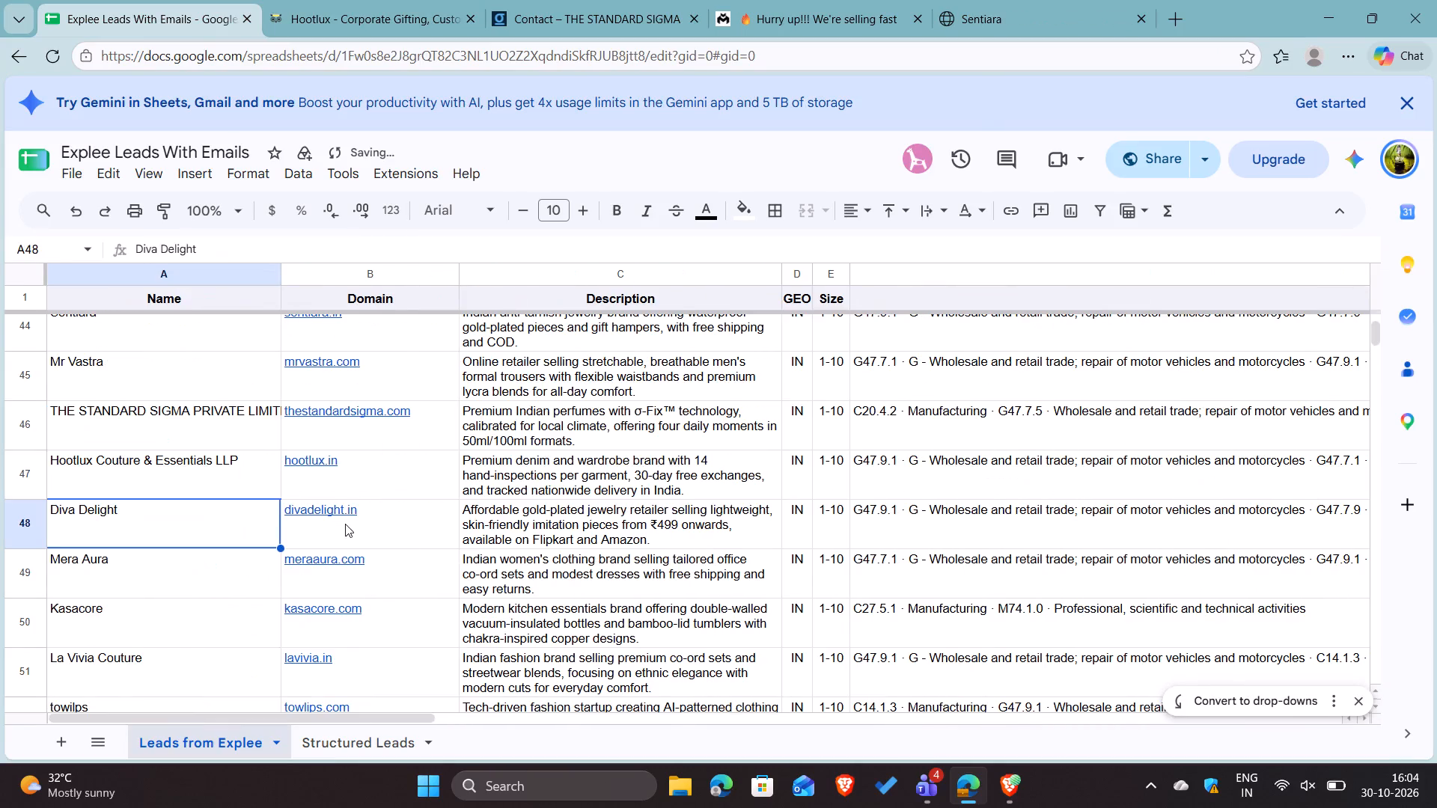
pyautogui.click(350, 524)
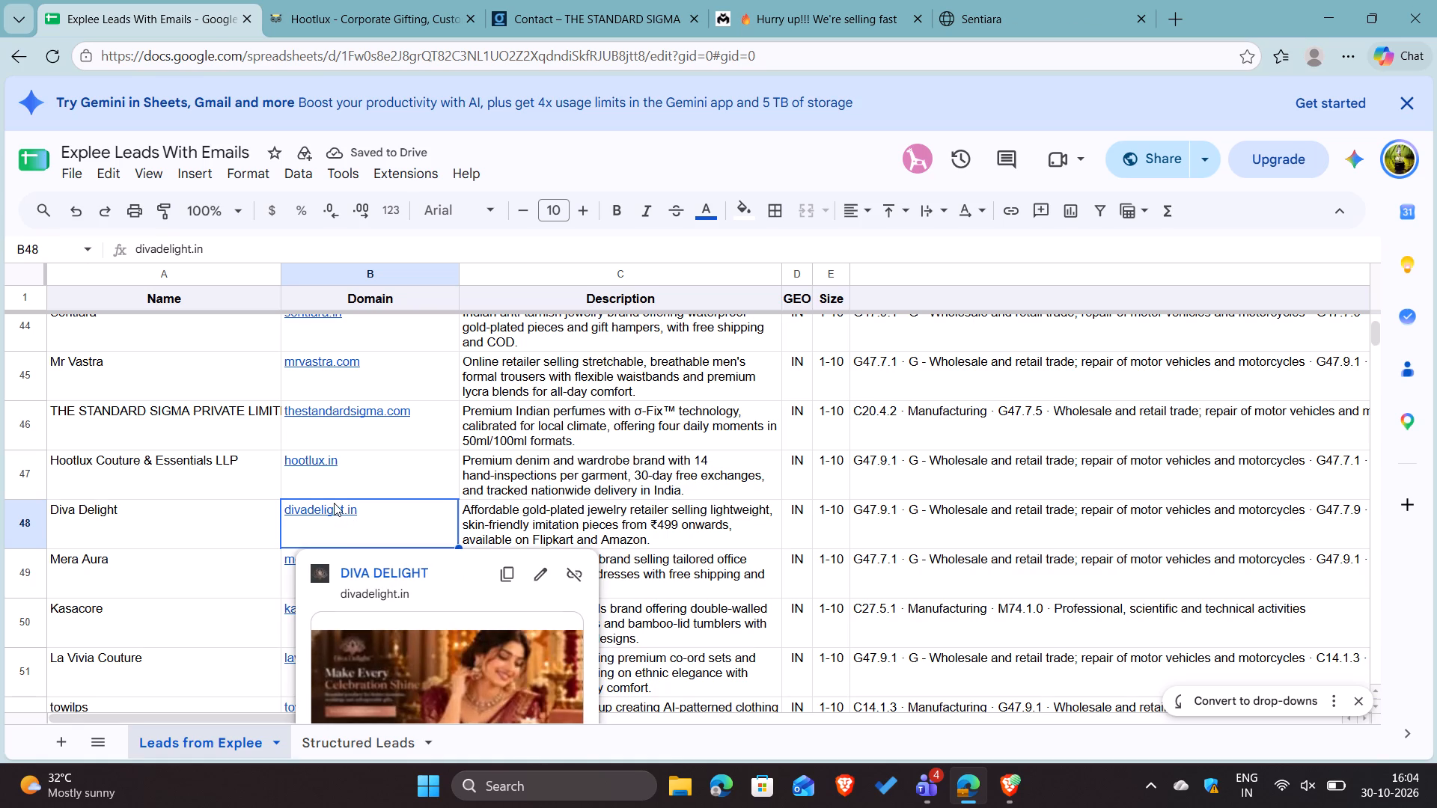
pyautogui.click(362, 565)
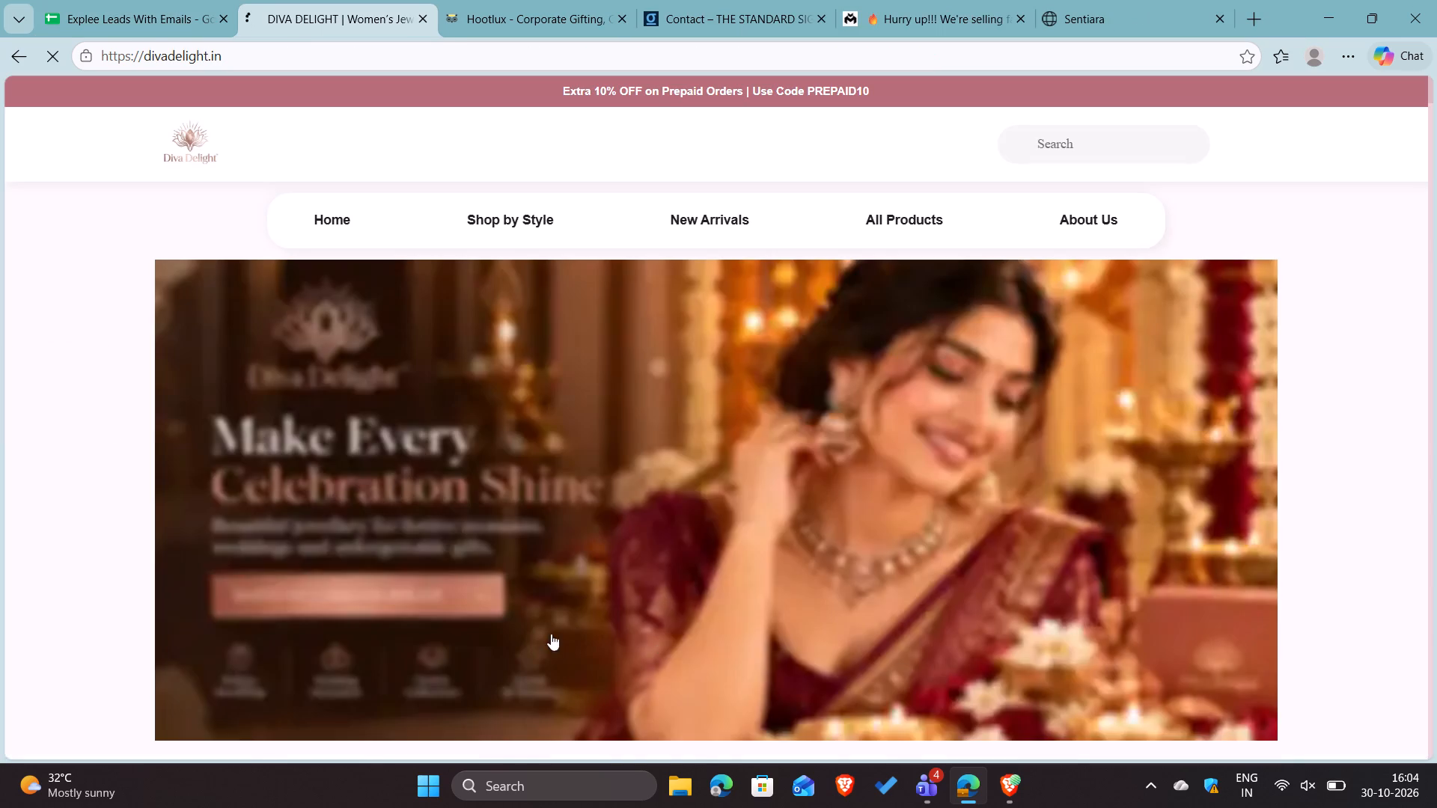
pyautogui.scroll(-5, 680, 628)
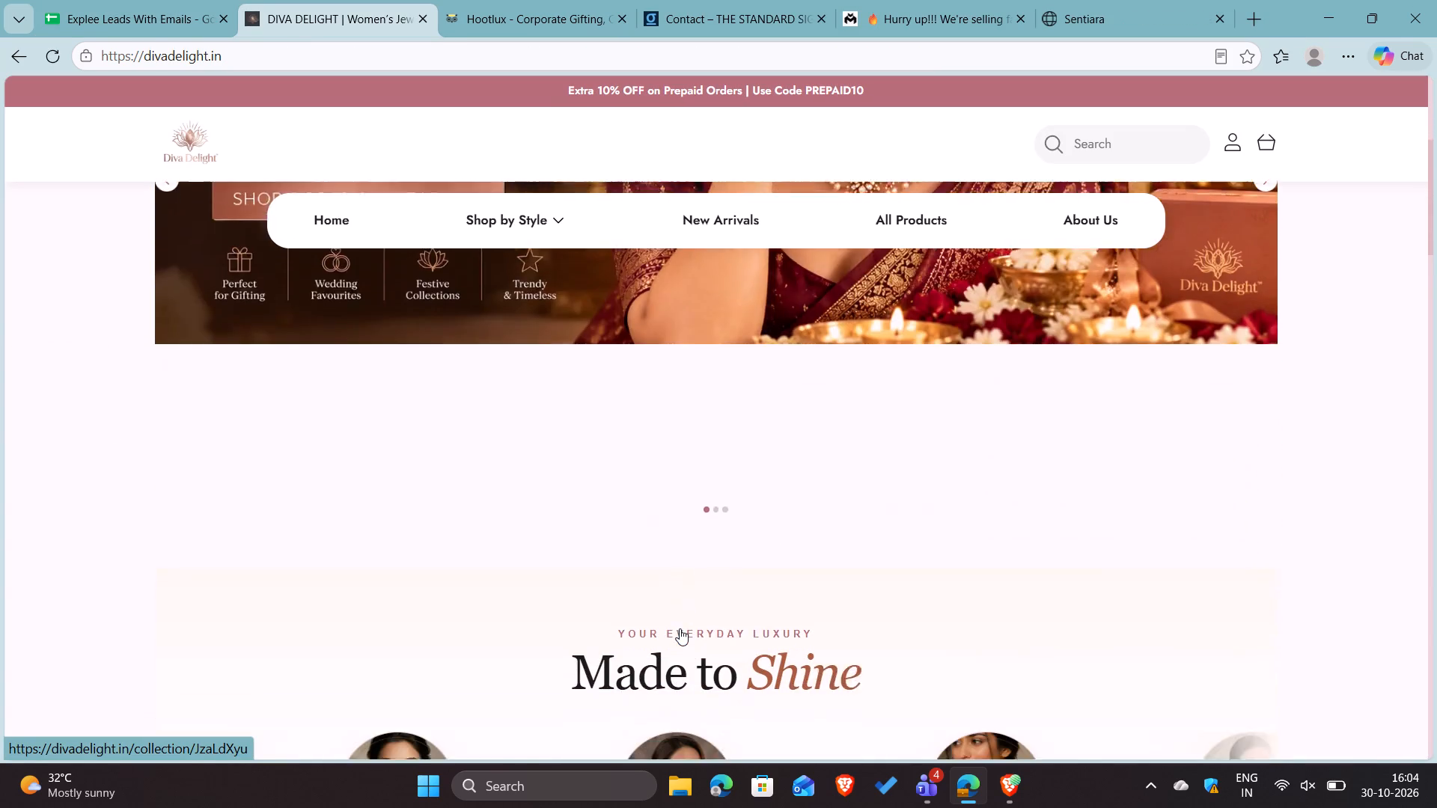
pyautogui.scroll(-11, 680, 628)
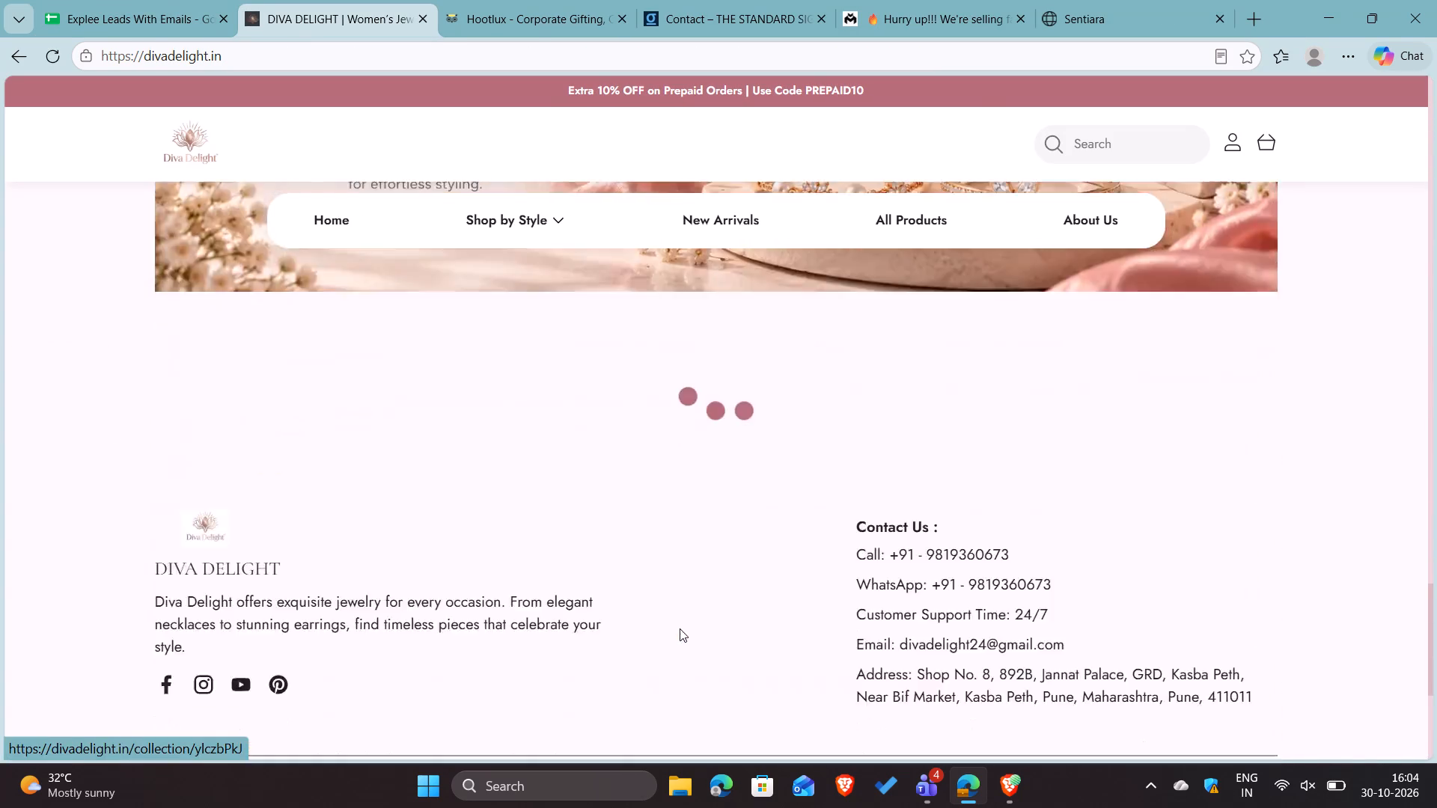
pyautogui.scroll(-17, 680, 628)
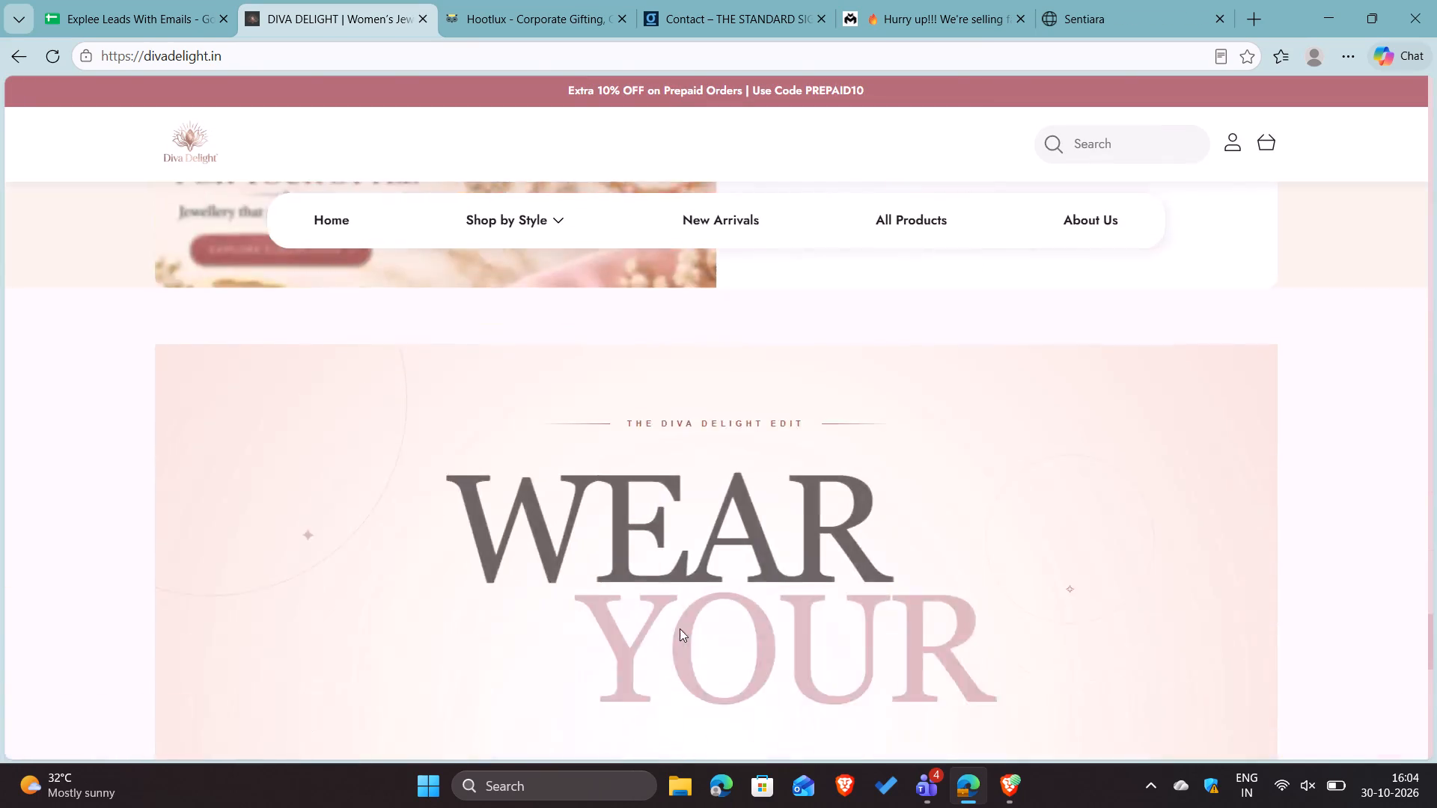
pyautogui.scroll(-8, 680, 628)
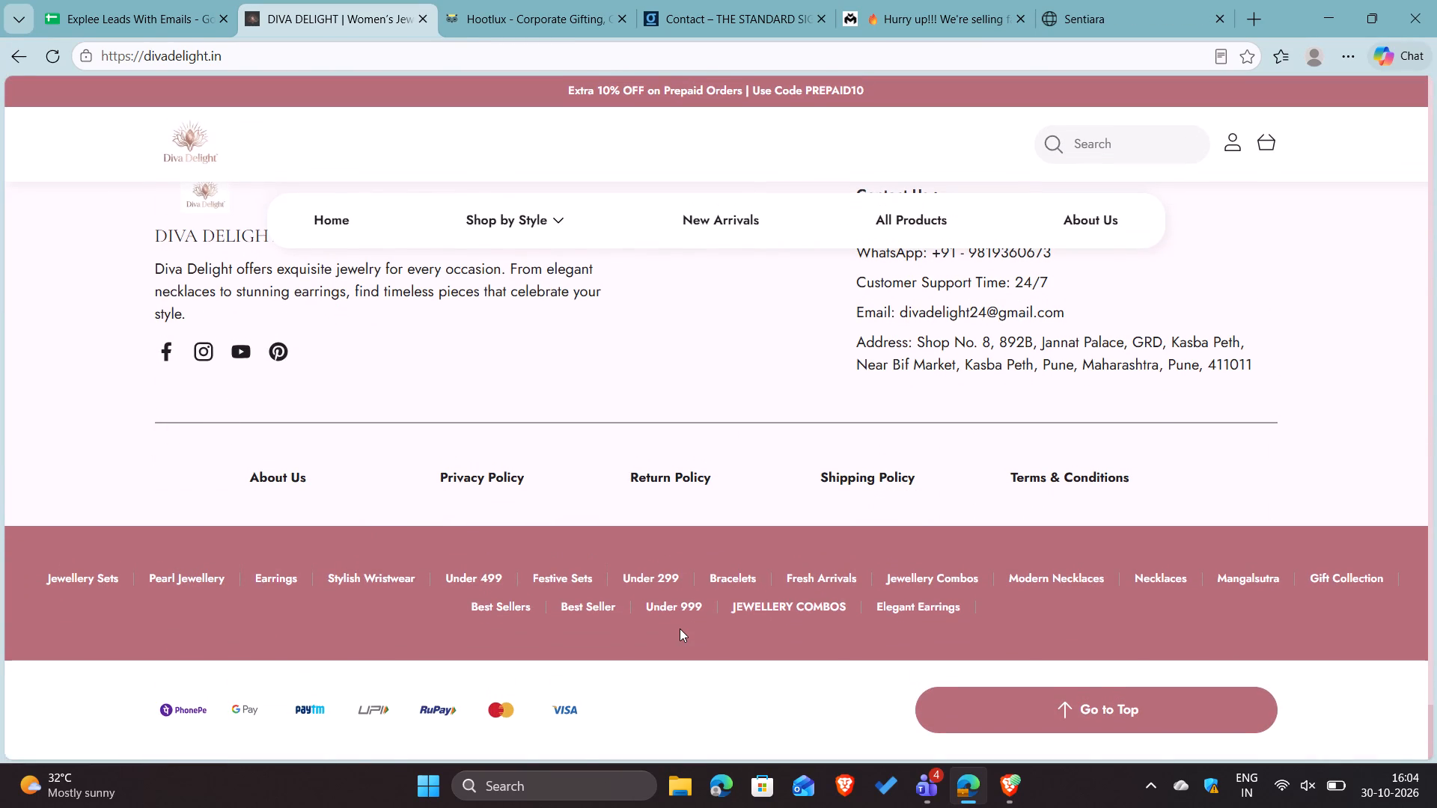
pyautogui.scroll(-3, 680, 628)
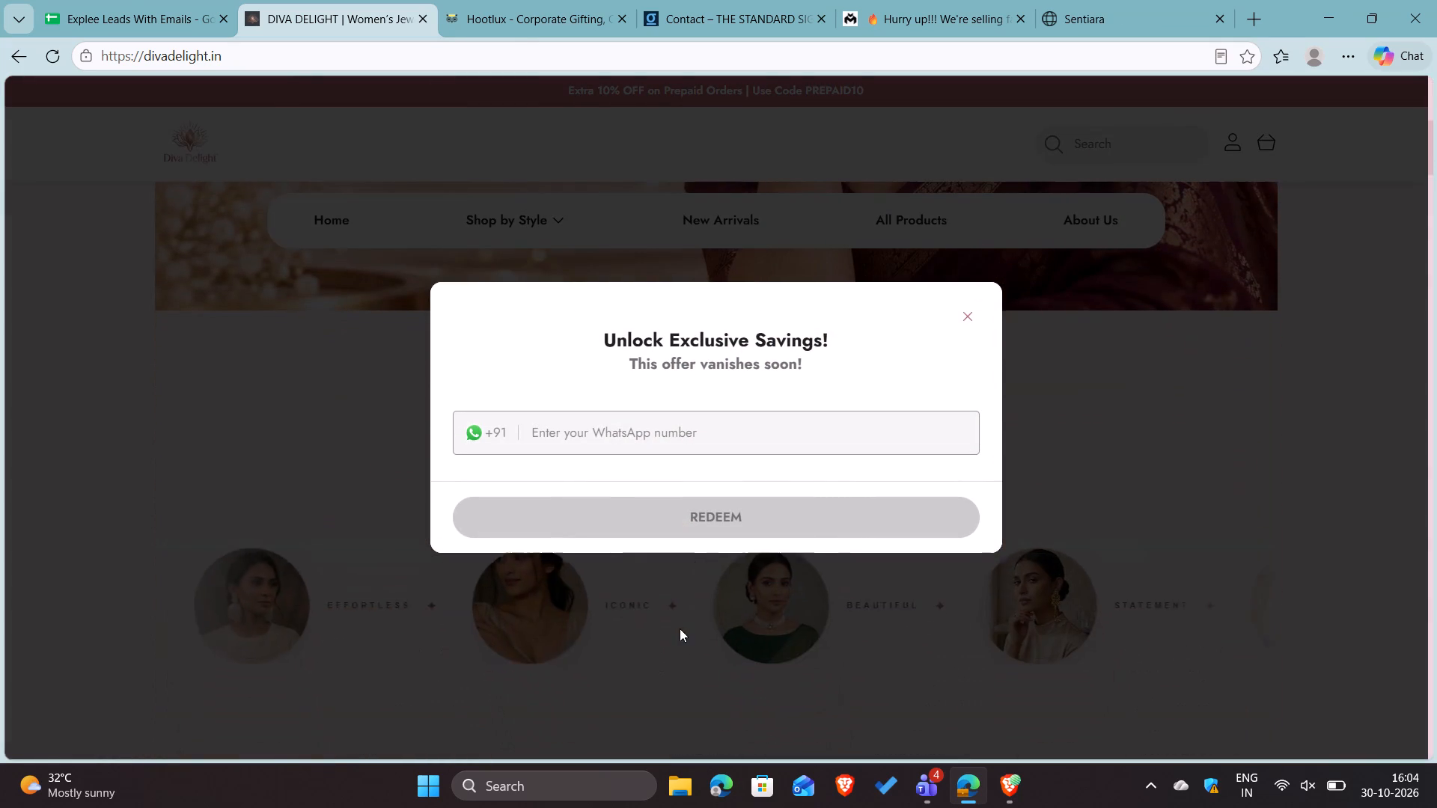
pyautogui.click(967, 309)
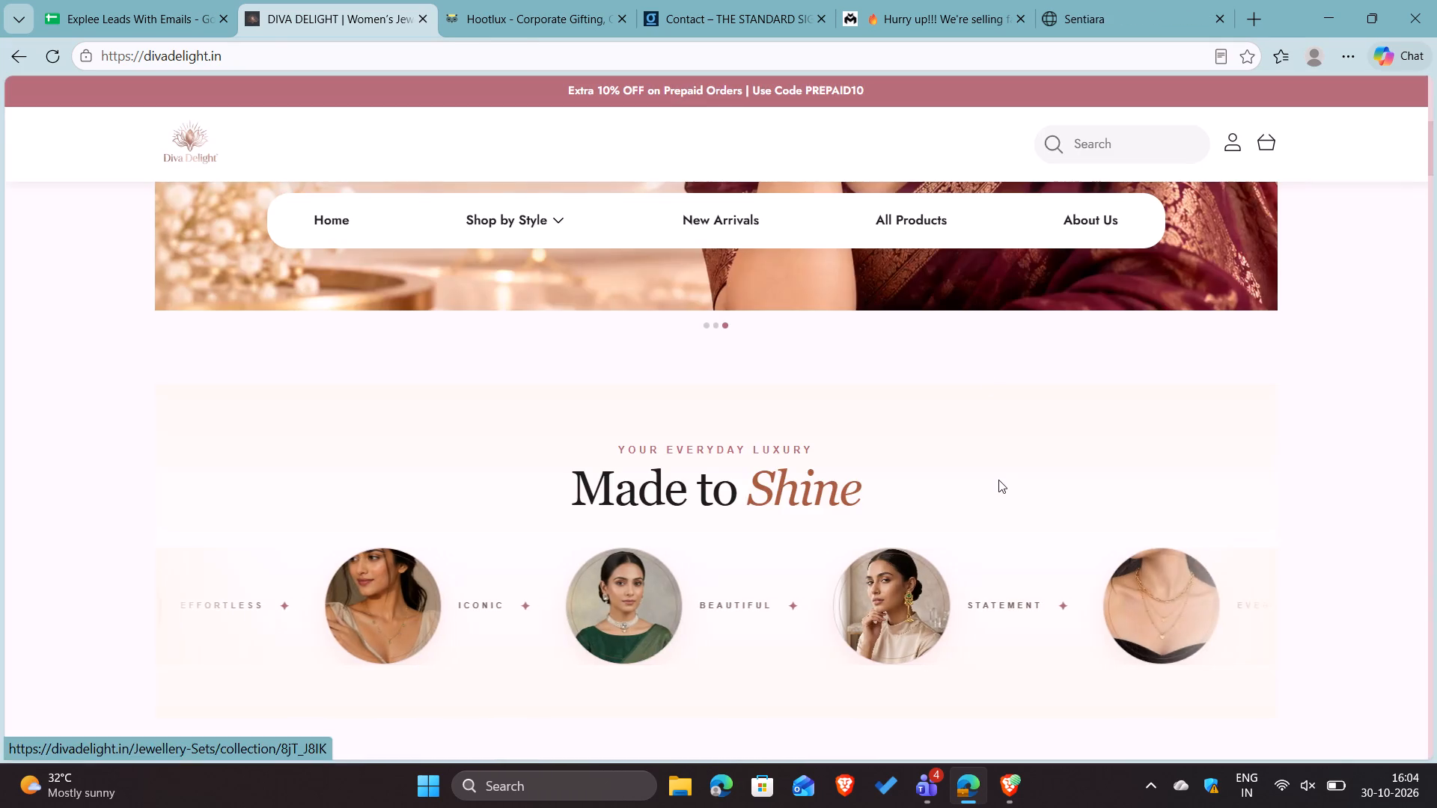
pyautogui.scroll(-16, 998, 480)
pyautogui.scroll(-9, 998, 480)
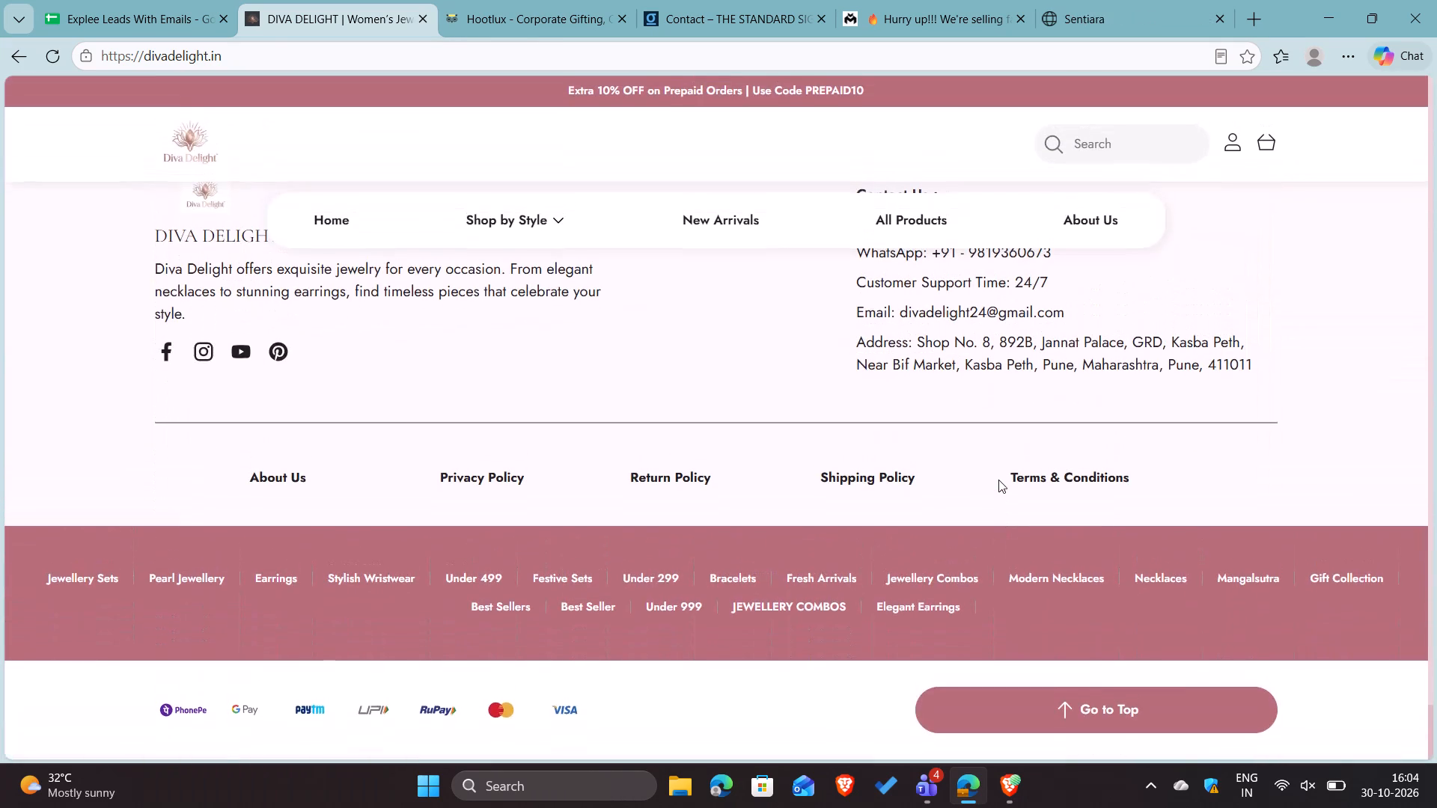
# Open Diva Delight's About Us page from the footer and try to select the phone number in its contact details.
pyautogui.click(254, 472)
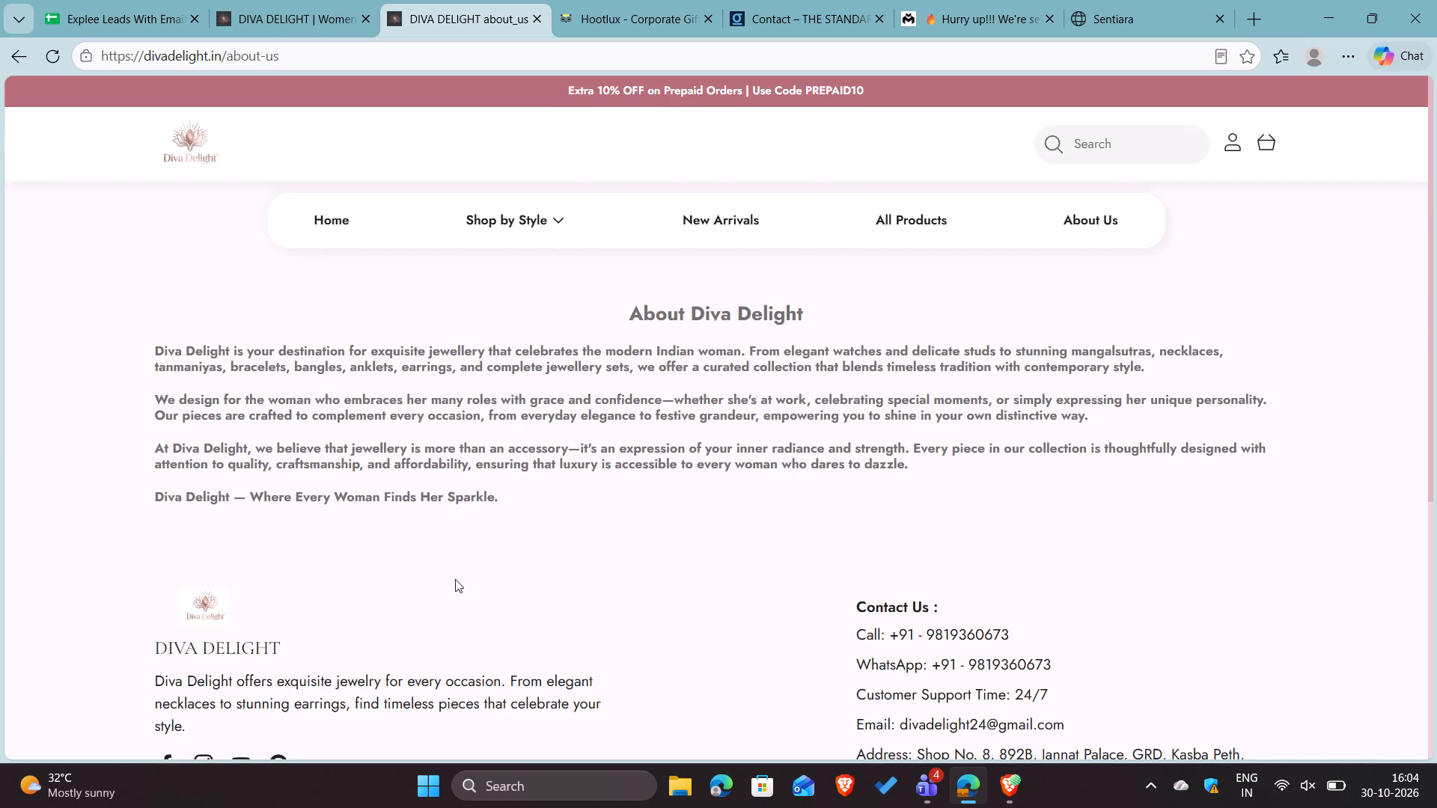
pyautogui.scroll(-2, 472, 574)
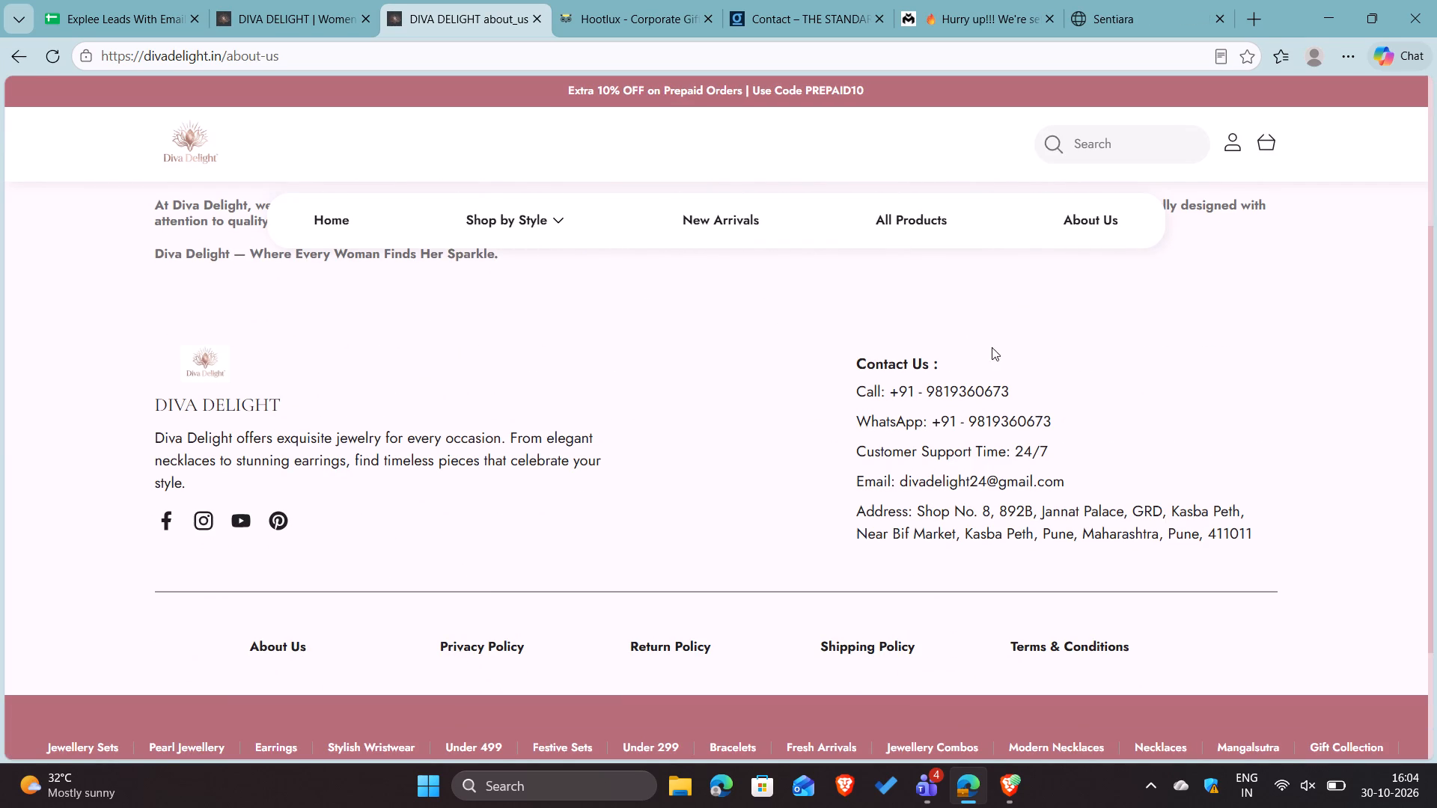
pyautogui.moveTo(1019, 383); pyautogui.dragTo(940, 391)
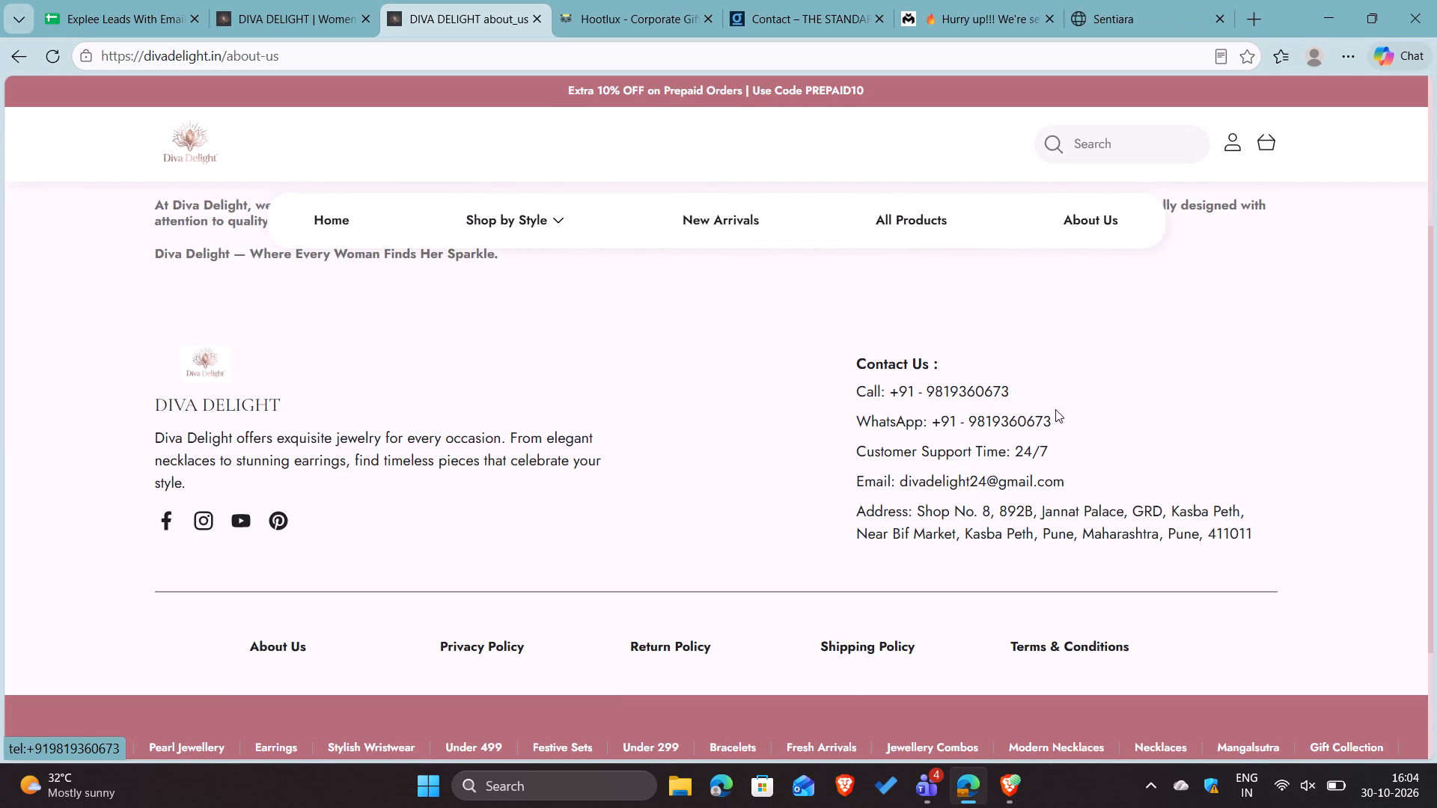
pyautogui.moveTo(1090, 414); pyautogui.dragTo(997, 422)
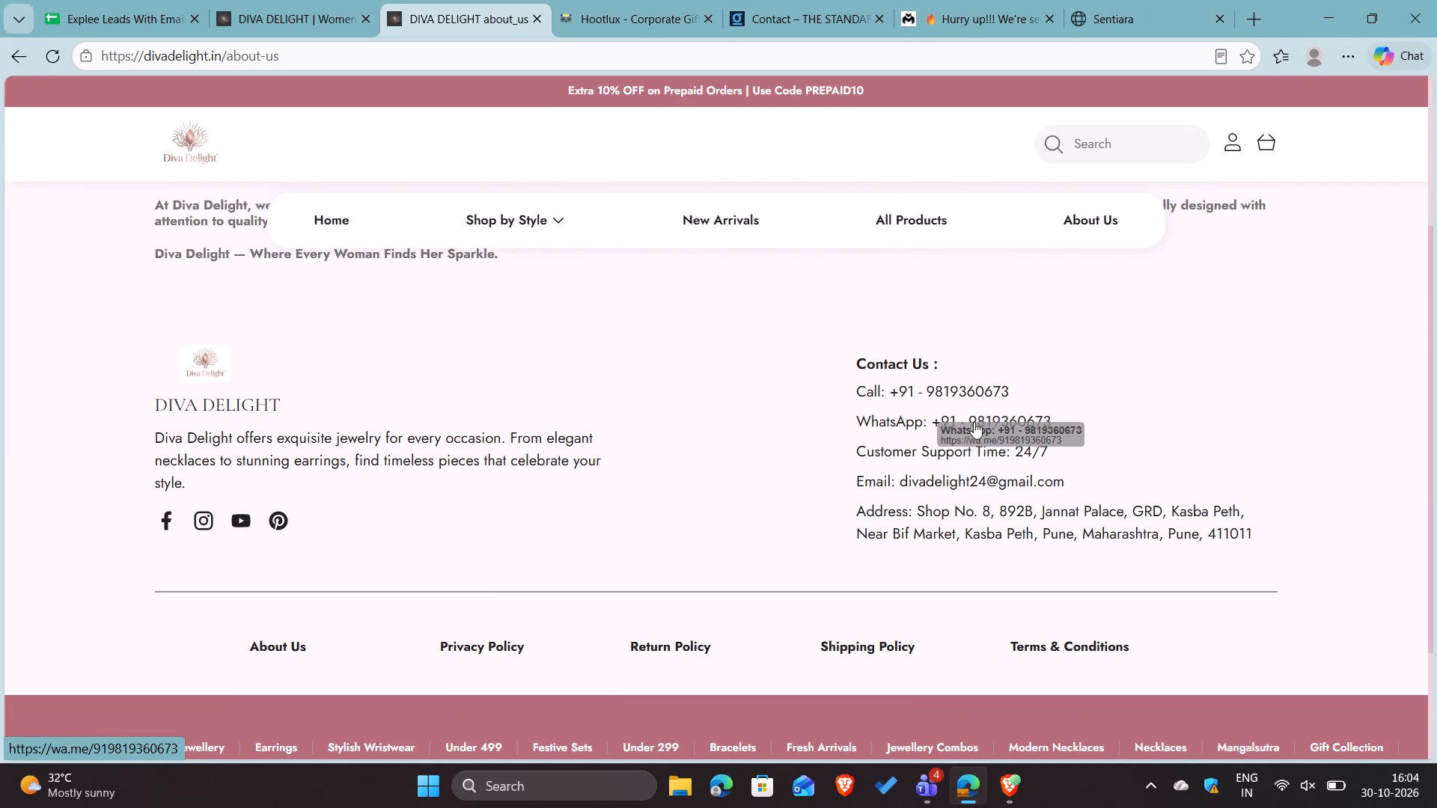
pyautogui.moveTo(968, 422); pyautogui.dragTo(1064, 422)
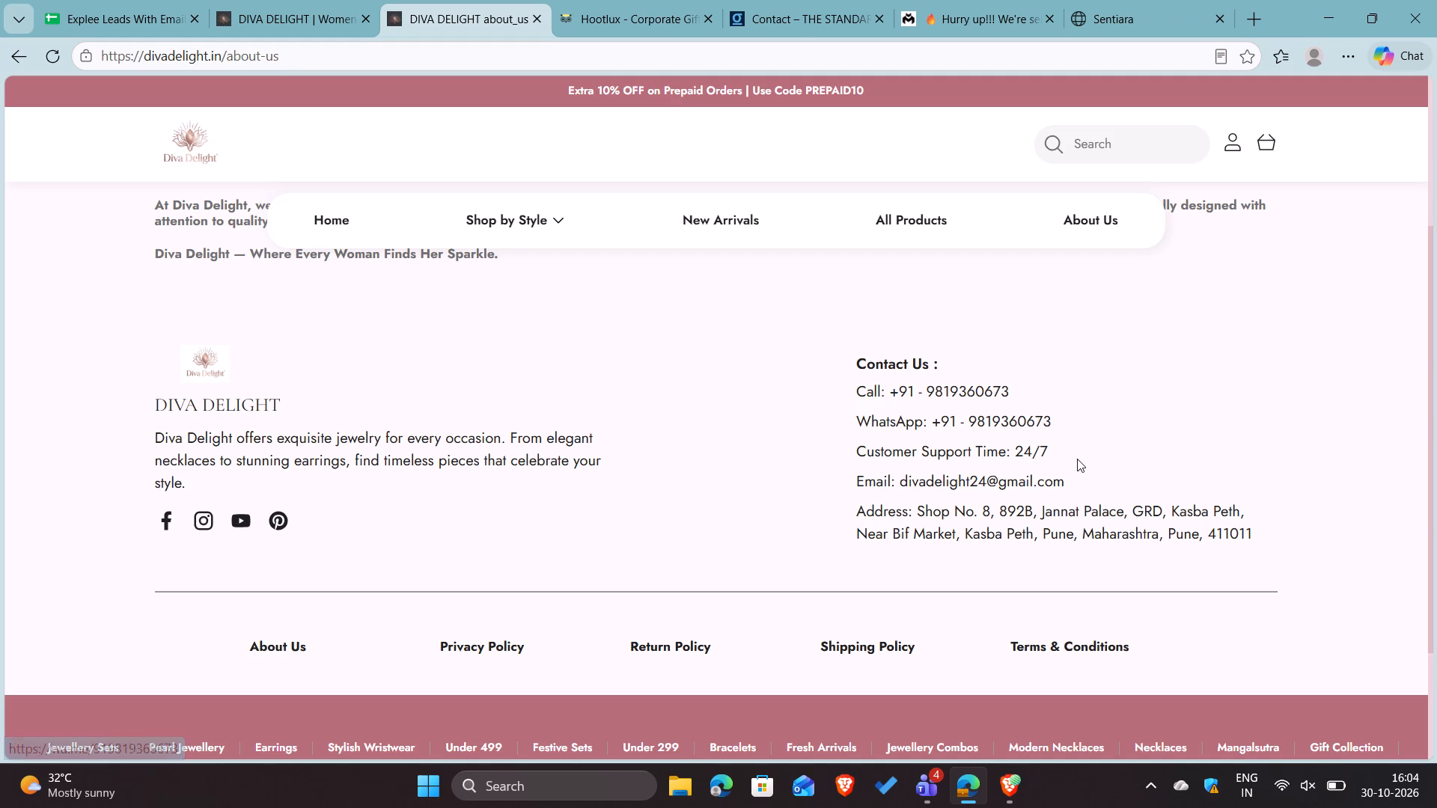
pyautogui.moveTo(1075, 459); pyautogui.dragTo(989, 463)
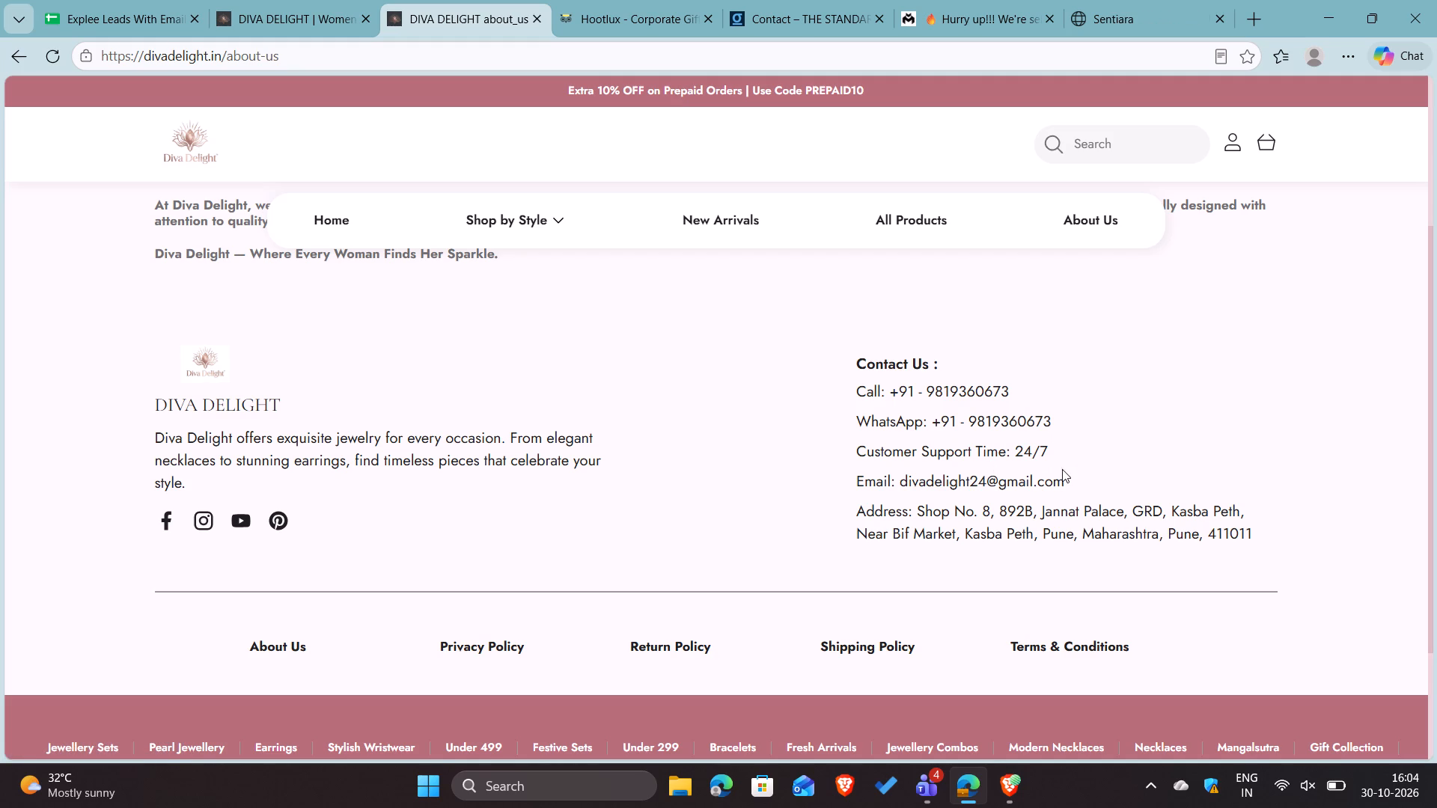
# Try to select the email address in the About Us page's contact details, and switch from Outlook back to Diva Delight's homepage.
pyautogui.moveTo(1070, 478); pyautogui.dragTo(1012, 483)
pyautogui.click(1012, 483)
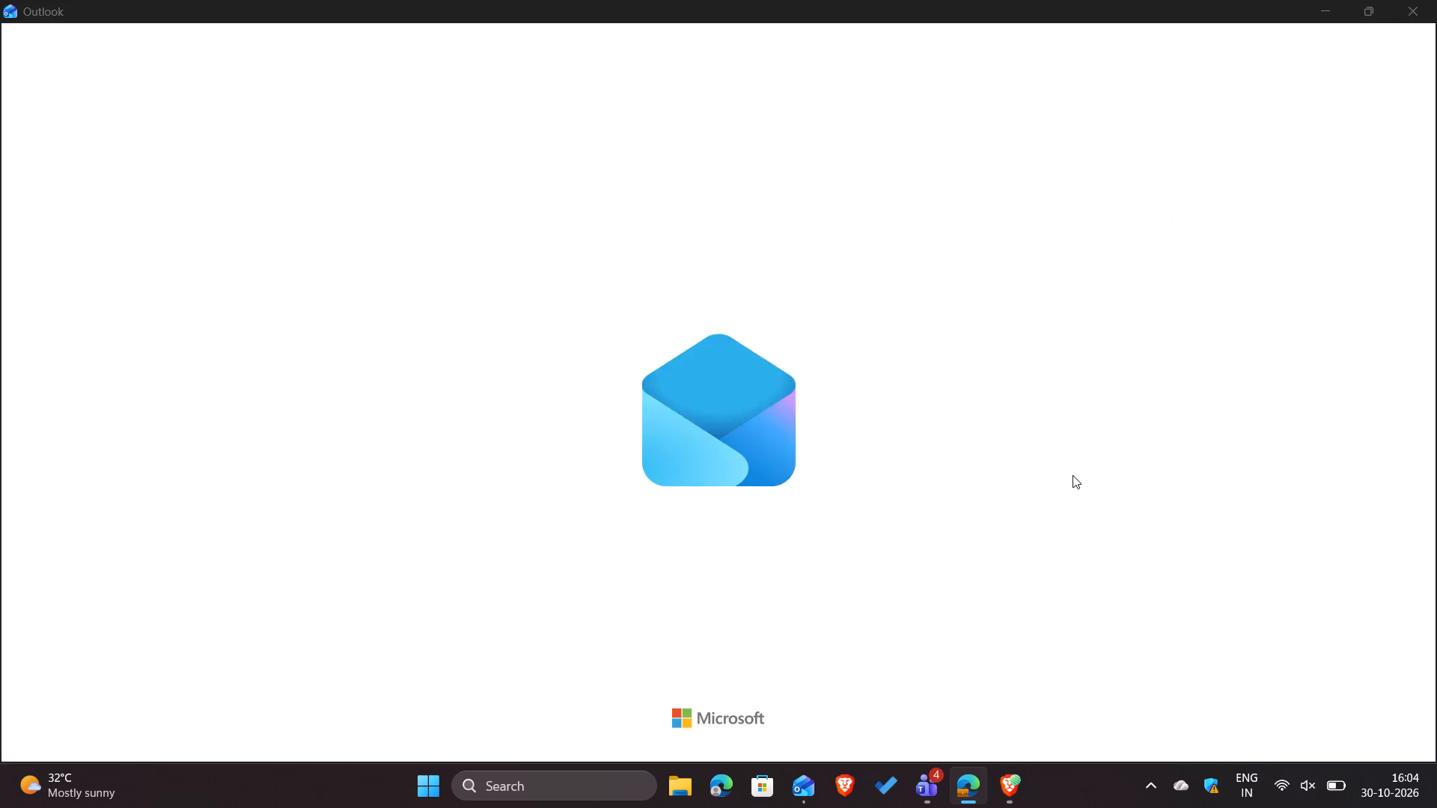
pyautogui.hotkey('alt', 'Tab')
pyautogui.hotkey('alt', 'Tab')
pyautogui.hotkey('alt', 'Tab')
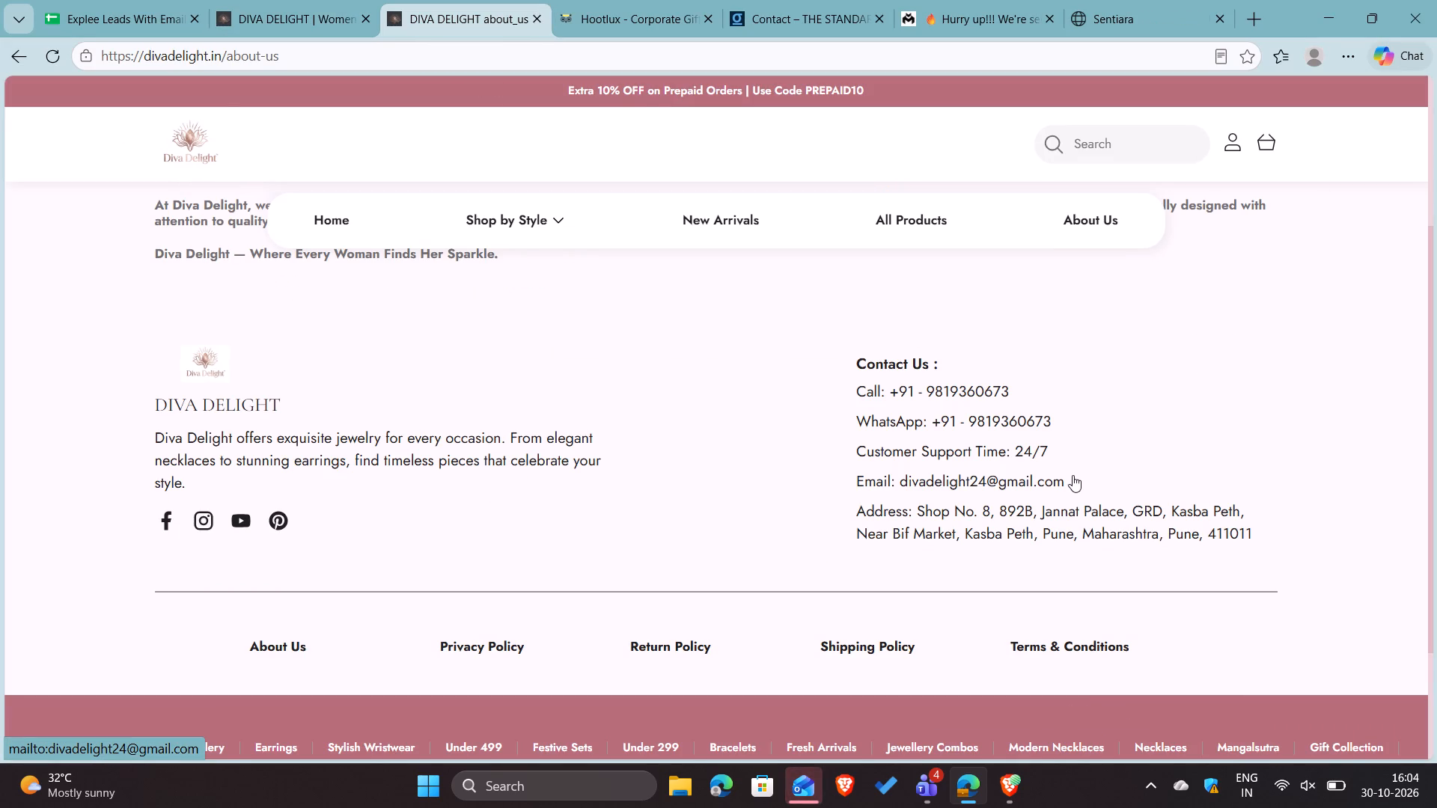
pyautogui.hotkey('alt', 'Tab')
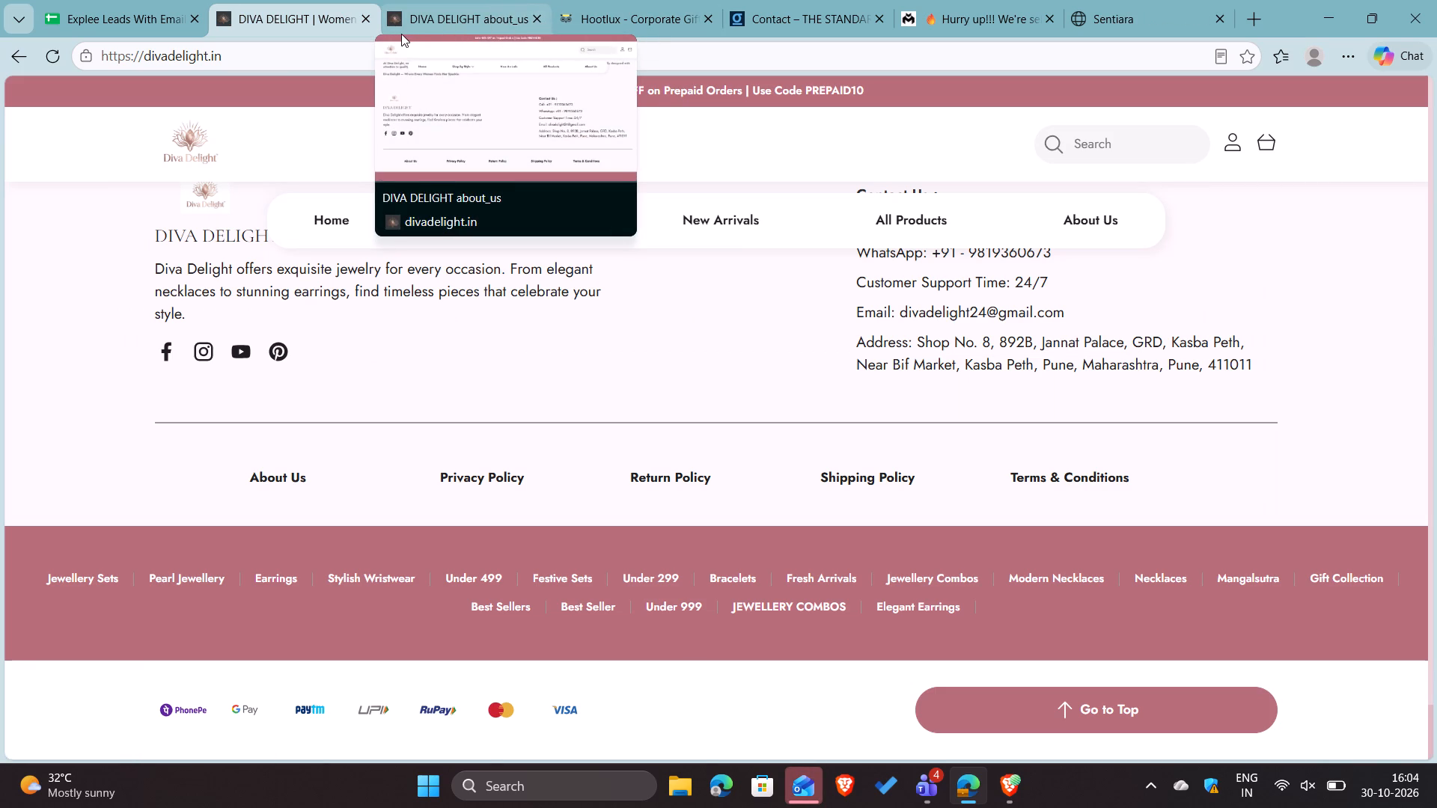
# Close the Diva Delight homepage tab, keeping its About Us page open.
pyautogui.click(360, 20)
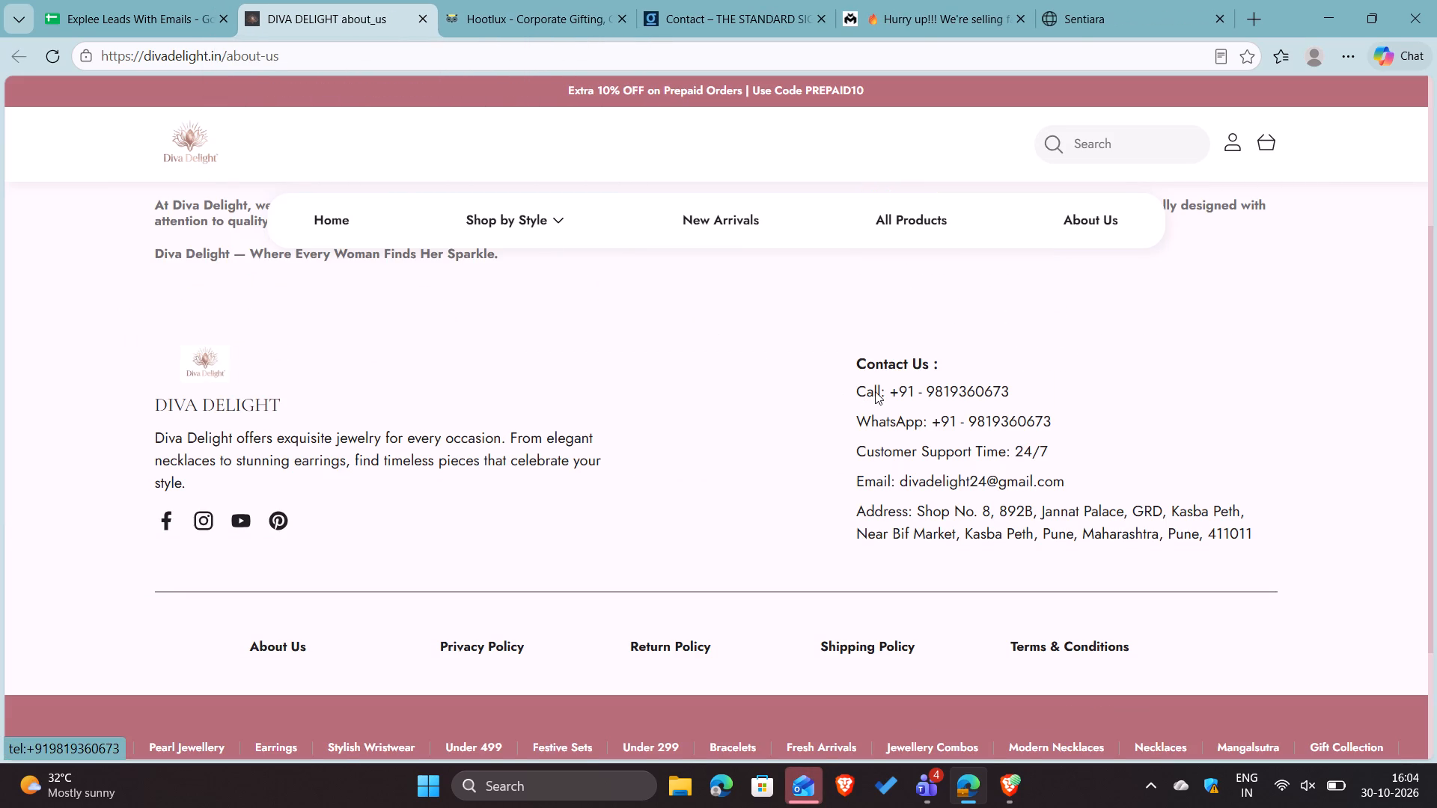
pyautogui.hotkey('alt', 'Tab')
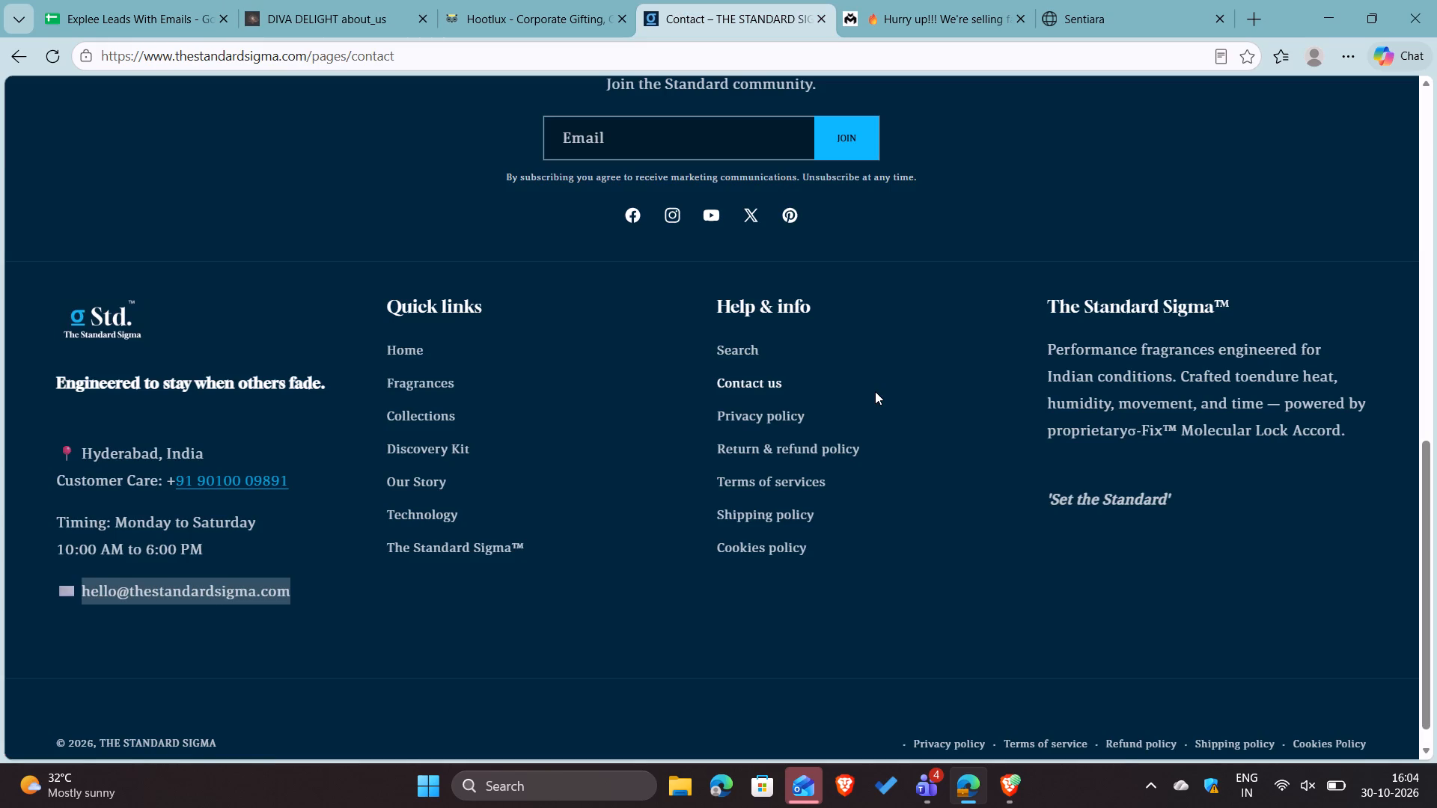
pyautogui.press('Tab')
pyautogui.press('Tab')
pyautogui.hotkey('alt', 'Tab')
pyautogui.hotkey('alt', 'Tab')
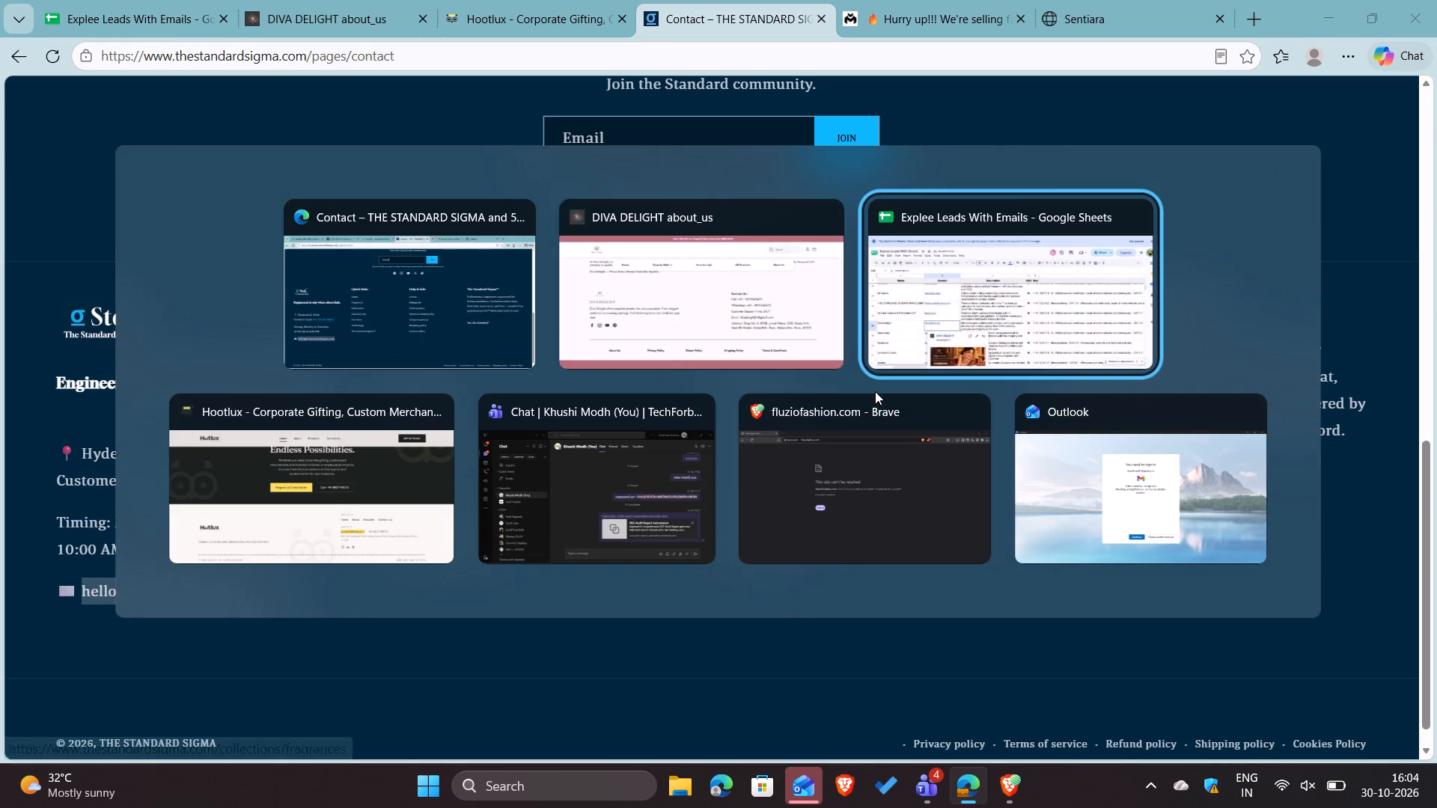
pyautogui.hscroll(-2, 802, 517)
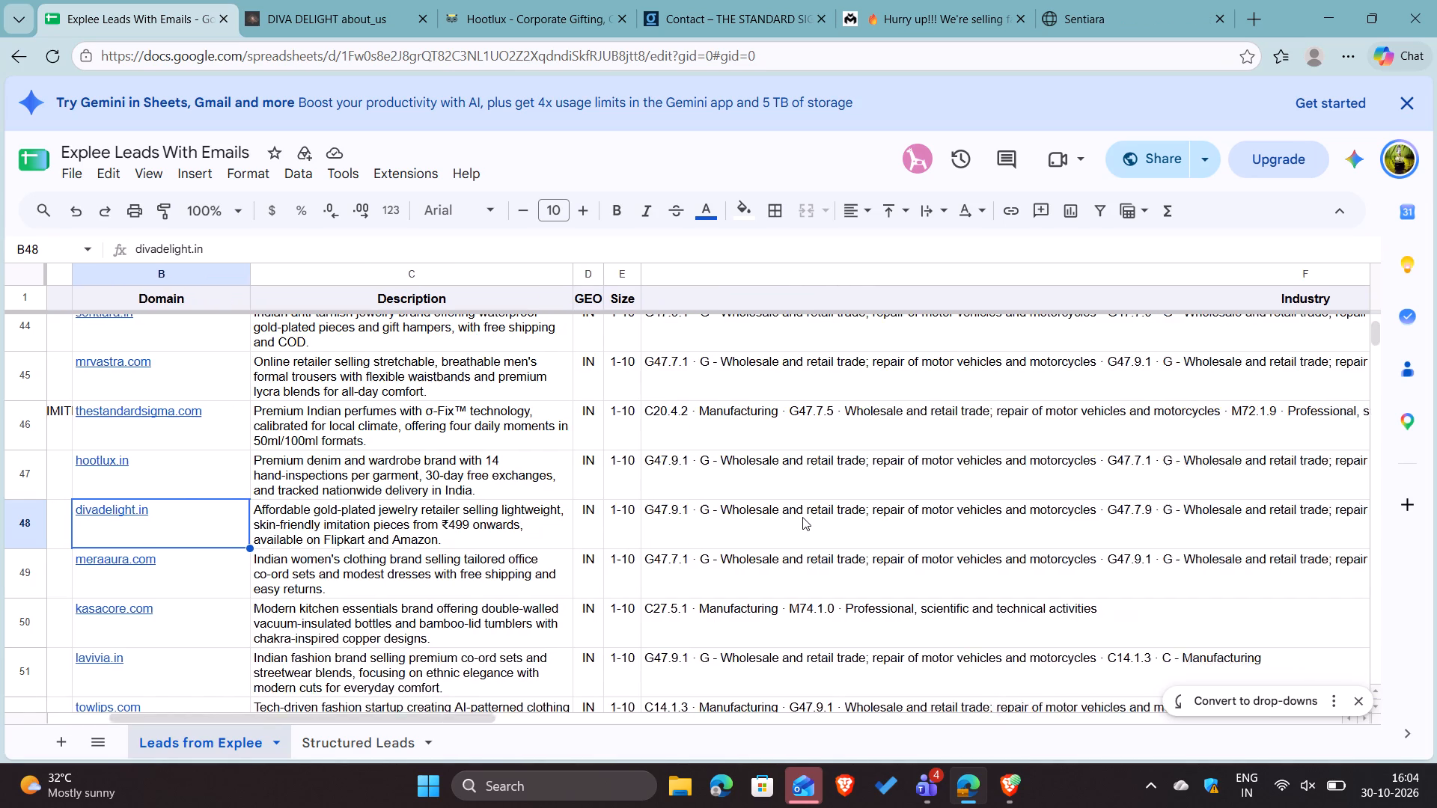
pyautogui.hscroll(-3, 802, 517)
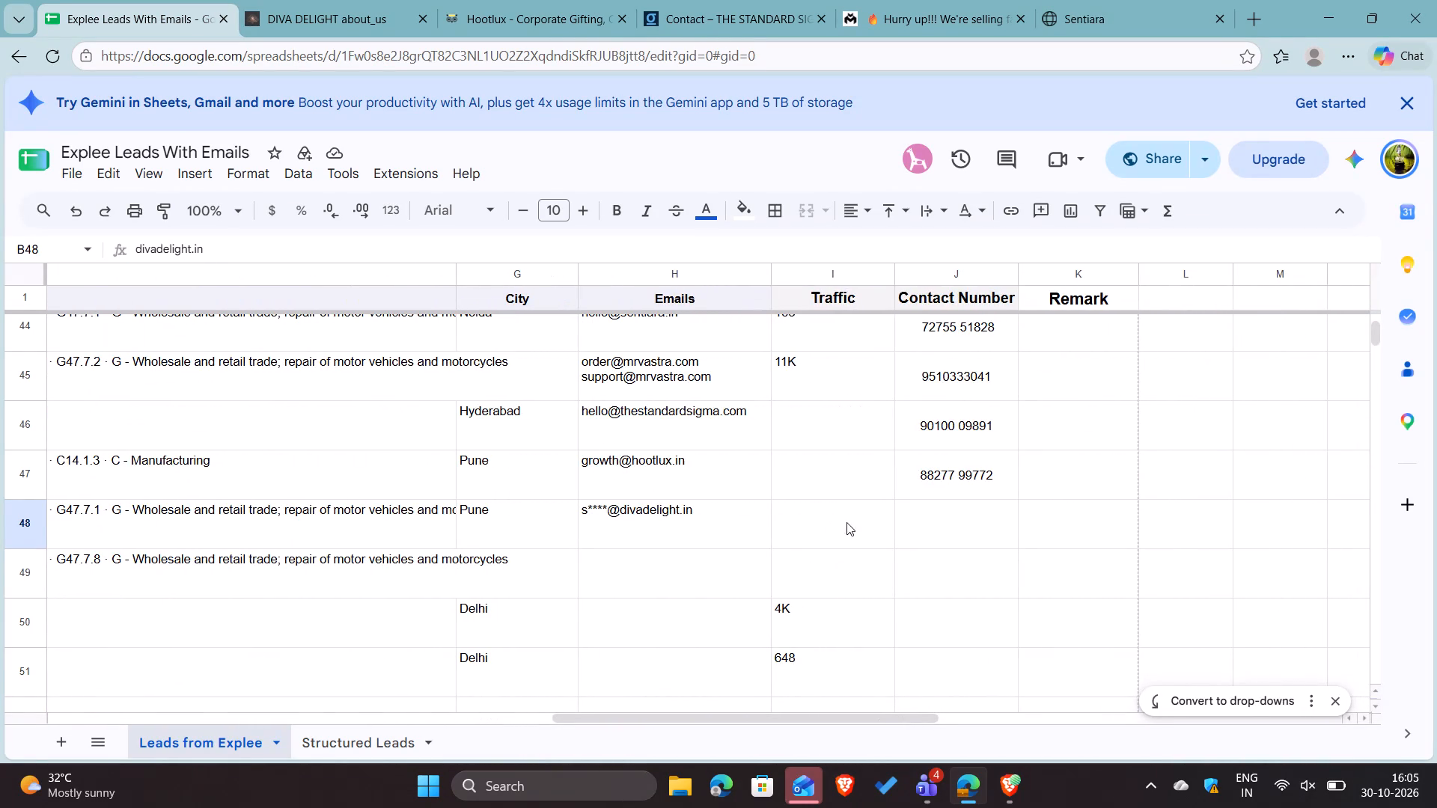
pyautogui.doubleClick(932, 521)
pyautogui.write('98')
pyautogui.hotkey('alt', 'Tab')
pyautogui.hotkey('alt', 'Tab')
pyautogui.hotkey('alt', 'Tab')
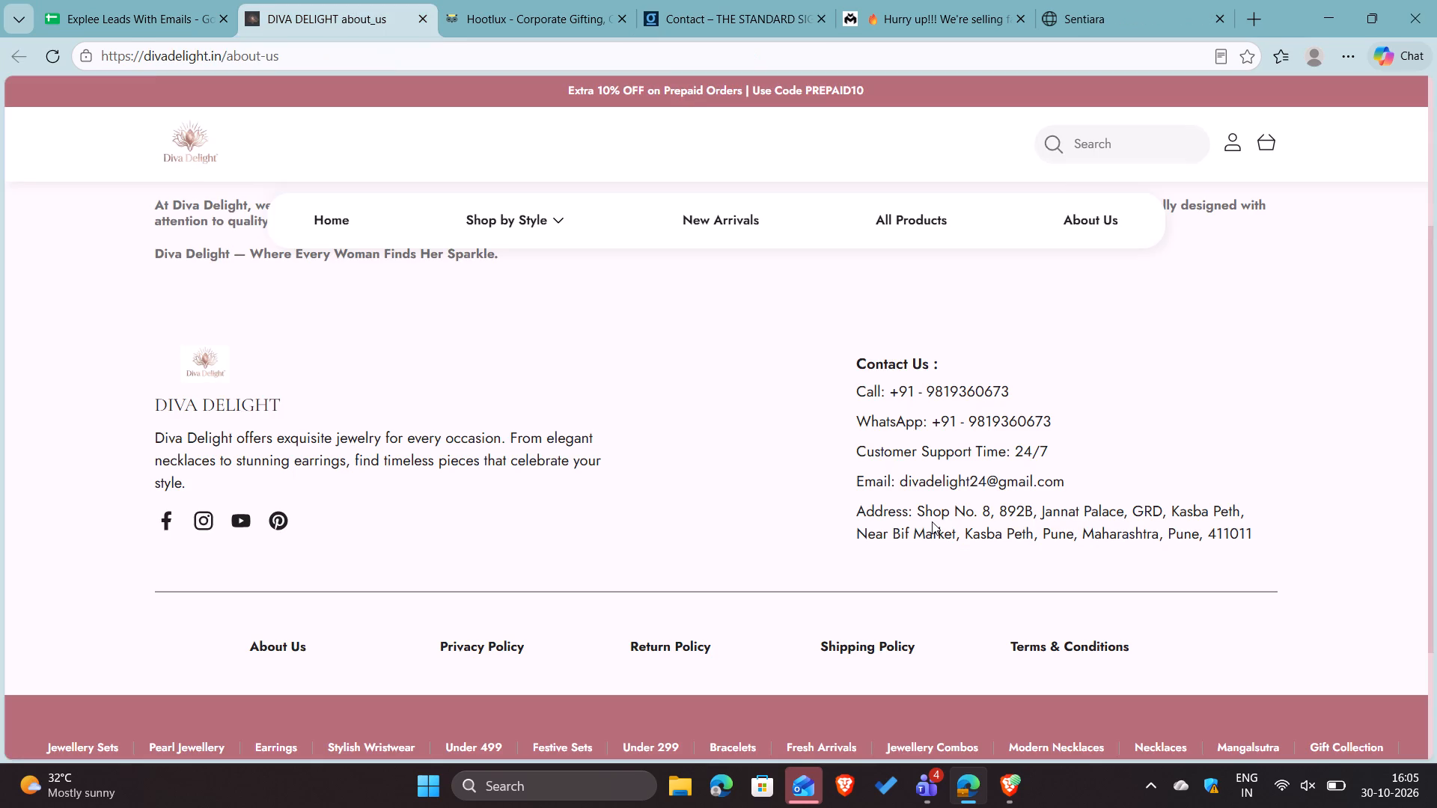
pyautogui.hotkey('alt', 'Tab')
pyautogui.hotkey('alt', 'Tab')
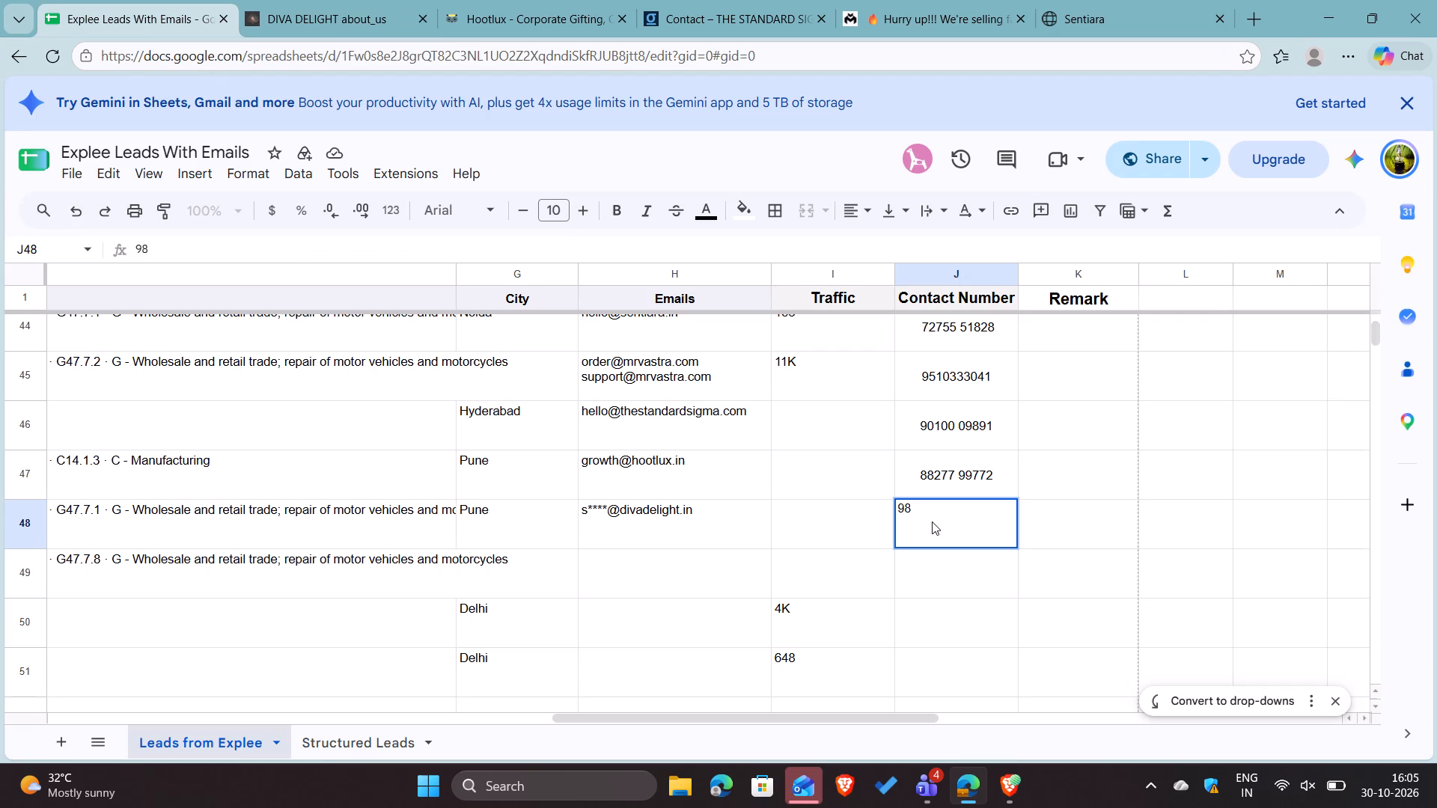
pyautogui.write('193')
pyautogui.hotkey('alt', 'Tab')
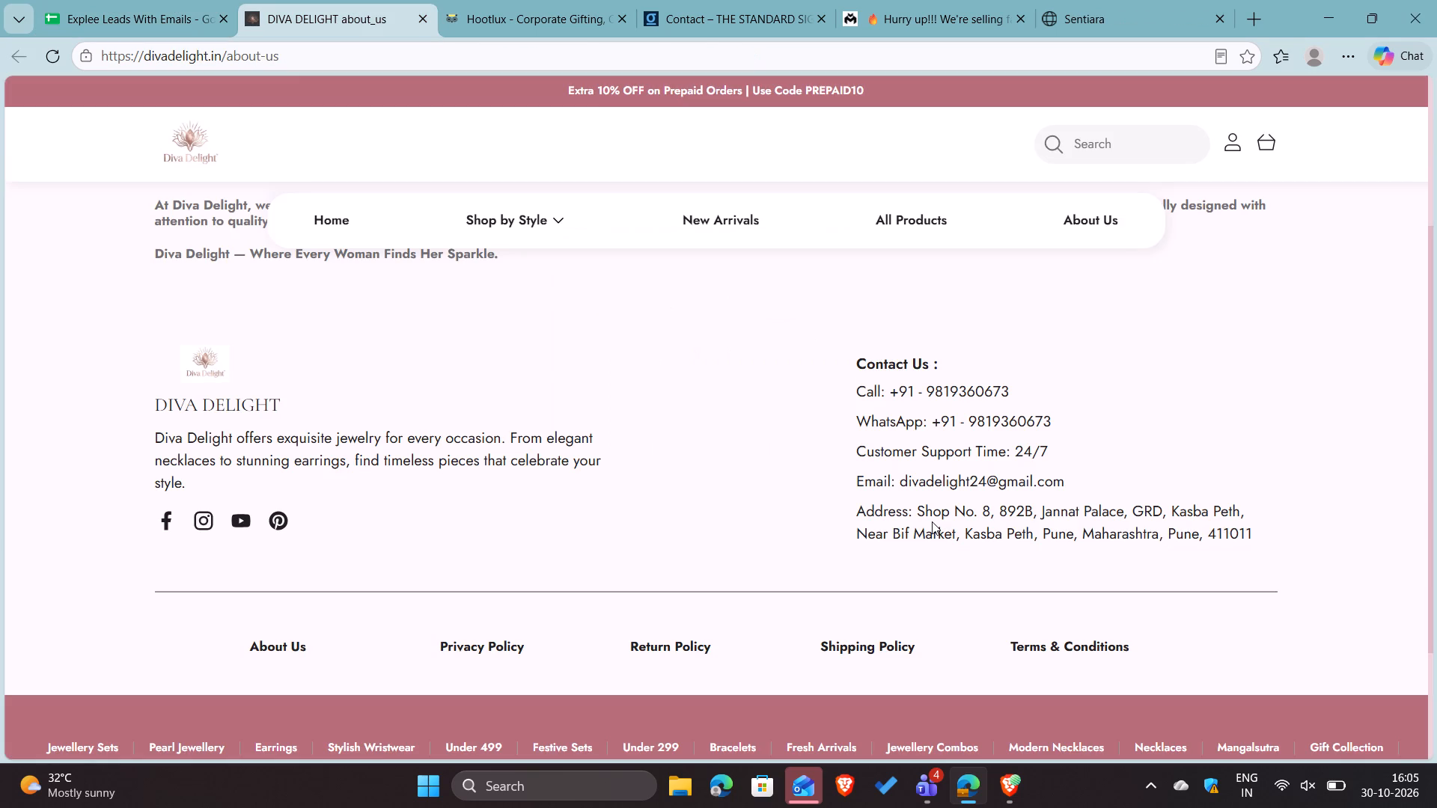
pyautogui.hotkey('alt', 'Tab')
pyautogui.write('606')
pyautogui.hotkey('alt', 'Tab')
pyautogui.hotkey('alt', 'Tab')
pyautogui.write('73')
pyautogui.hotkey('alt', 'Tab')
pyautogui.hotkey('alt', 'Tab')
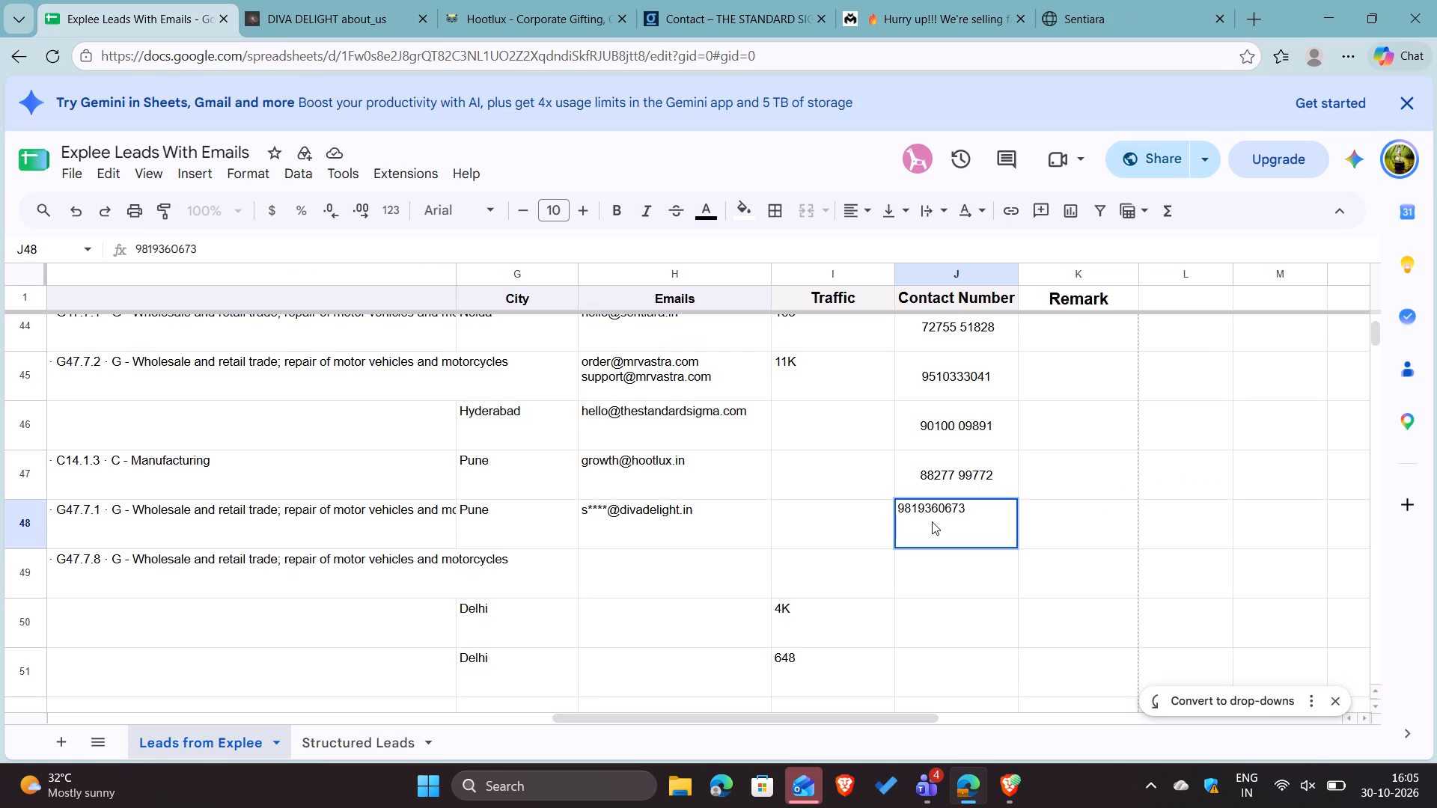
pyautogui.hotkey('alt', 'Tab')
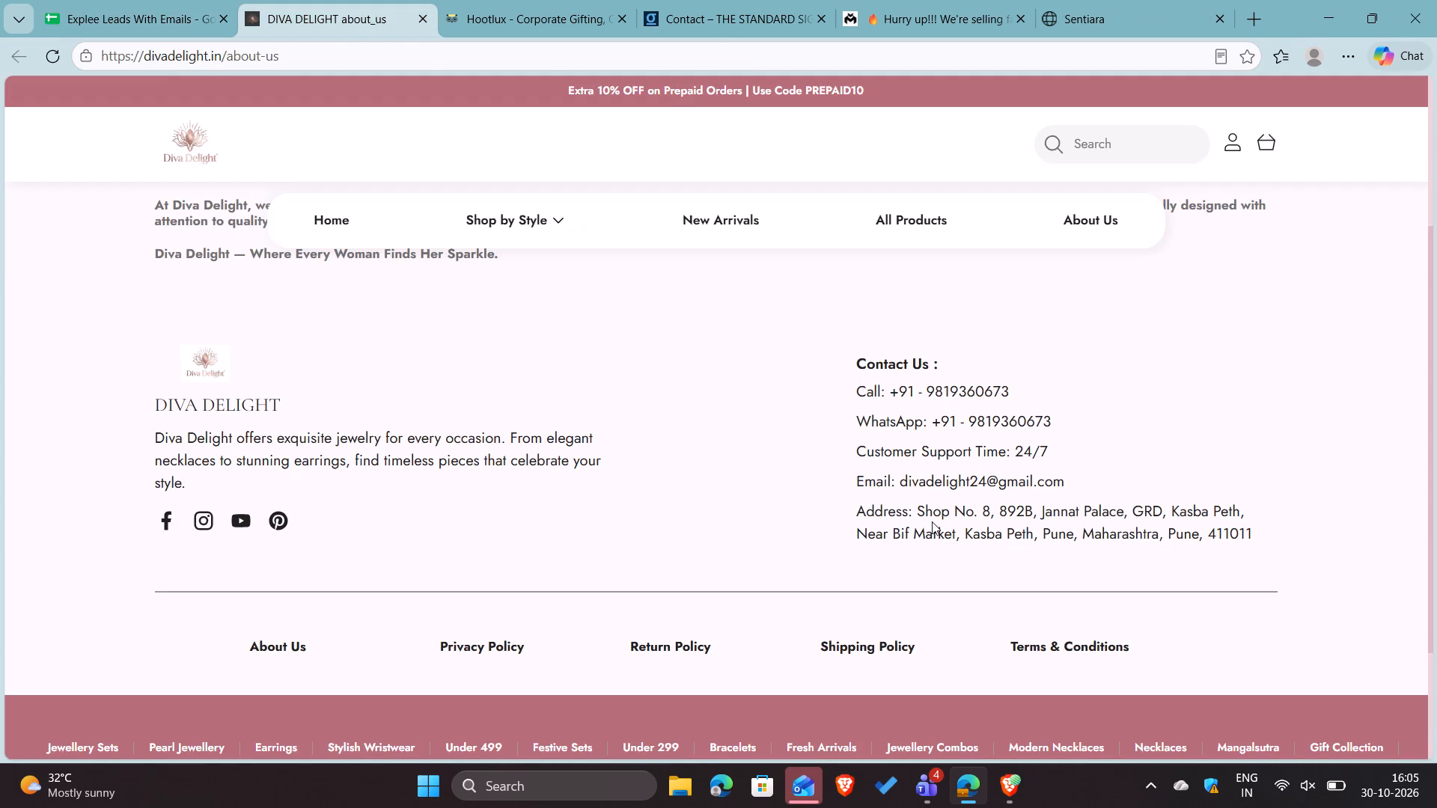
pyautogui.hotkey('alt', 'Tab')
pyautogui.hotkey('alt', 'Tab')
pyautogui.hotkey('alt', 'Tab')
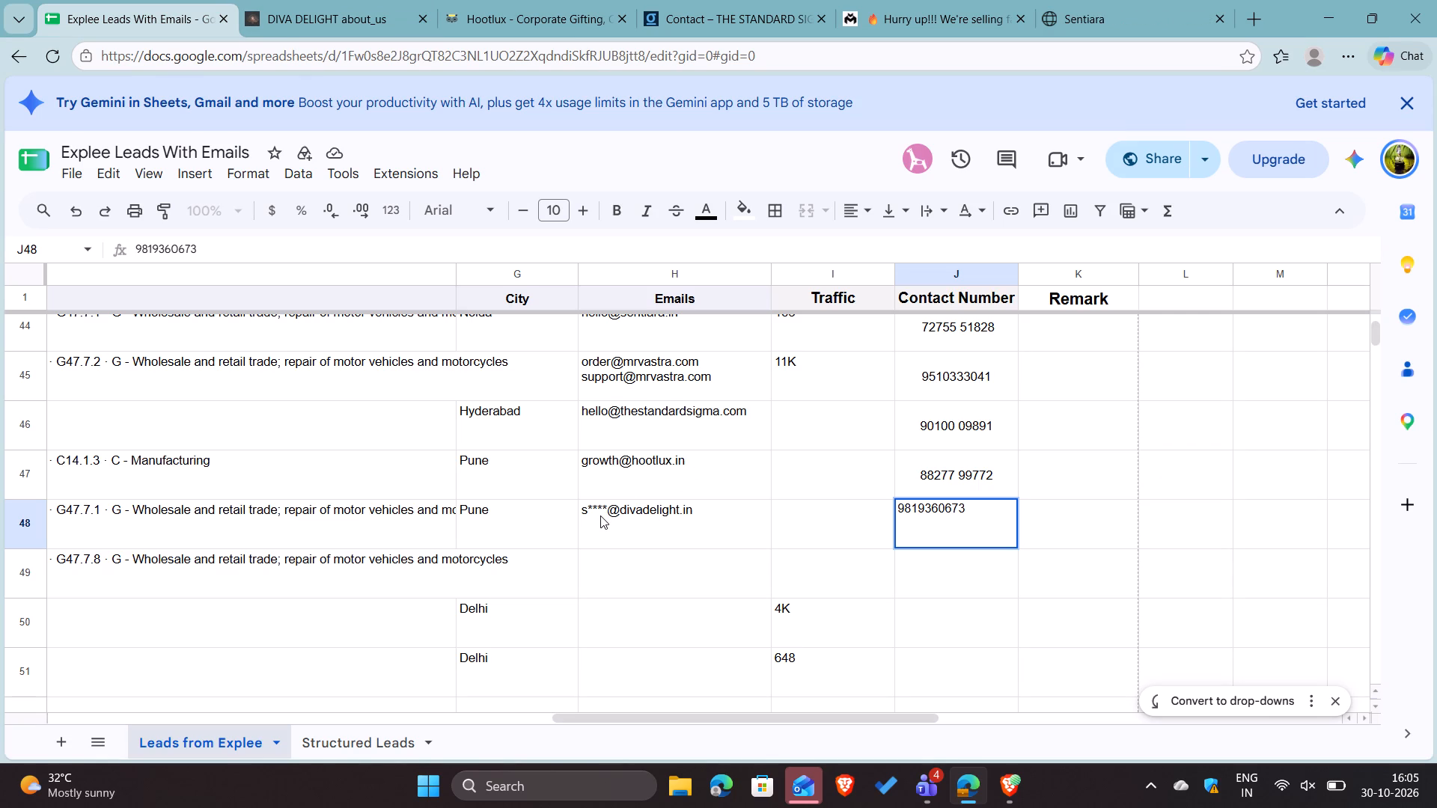
# Replace the masked address in Diva Delight's Emails cell, row 48, with the full contact email shown on its About Us page.
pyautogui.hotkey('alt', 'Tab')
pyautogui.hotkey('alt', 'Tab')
pyautogui.doubleClick(708, 514)
pyautogui.press('BackSpace')
pyautogui.press('BackSpace')
pyautogui.press('BackSpace')
pyautogui.press('BackSpace')
pyautogui.press('BackSpace')
pyautogui.press('BackSpace')
pyautogui.press('BackSpace')
pyautogui.press('BackSpace')
pyautogui.press('BackSpace')
pyautogui.press('BackSpace')
pyautogui.press('BackSpace')
pyautogui.press('BackSpace')
pyautogui.press('BackSpace')
pyautogui.press('BackSpace')
pyautogui.press('BackSpace')
pyautogui.press('BackSpace')
pyautogui.press('BackSpace')
pyautogui.press('BackSpace')
pyautogui.press('BackSpace')
pyautogui.press('BackSpace')
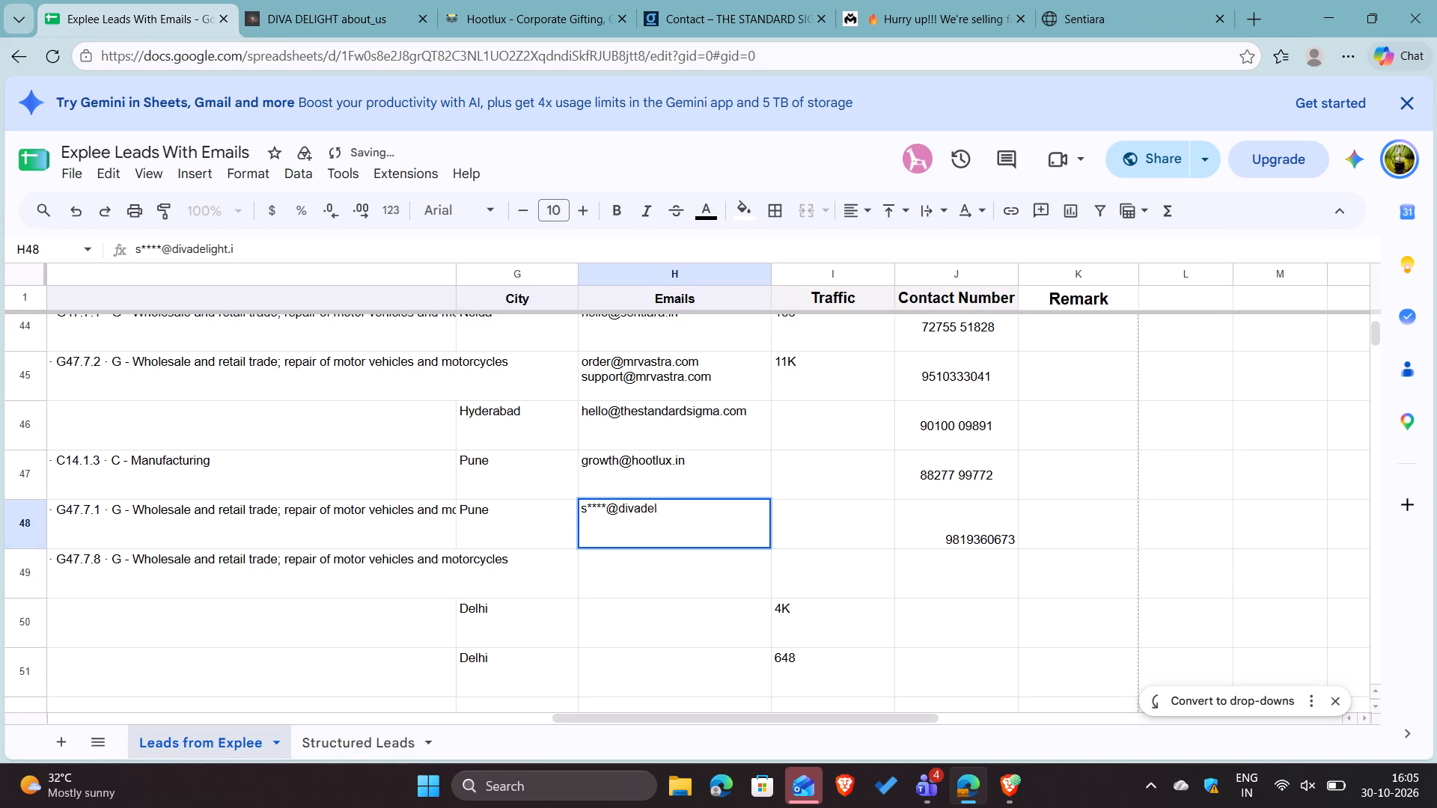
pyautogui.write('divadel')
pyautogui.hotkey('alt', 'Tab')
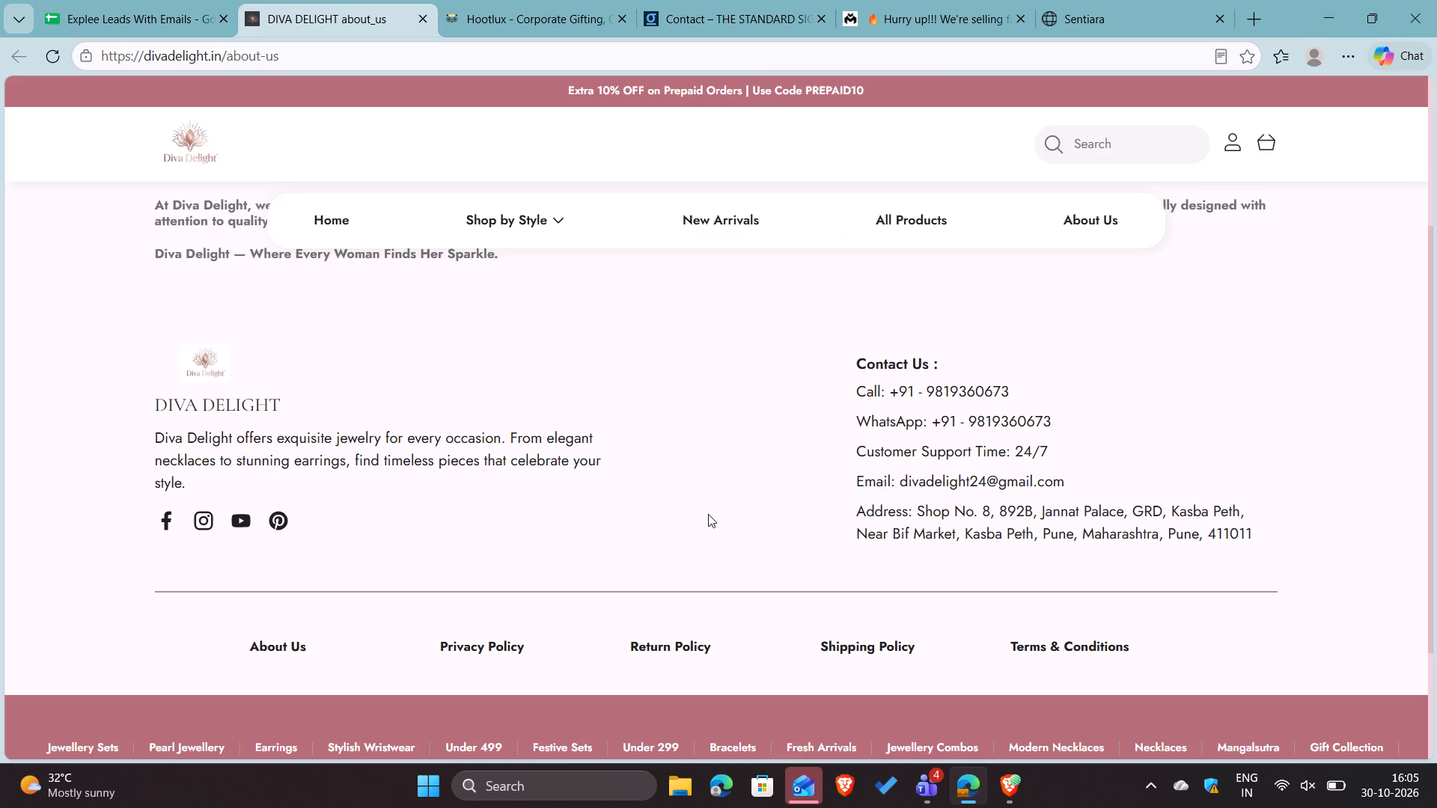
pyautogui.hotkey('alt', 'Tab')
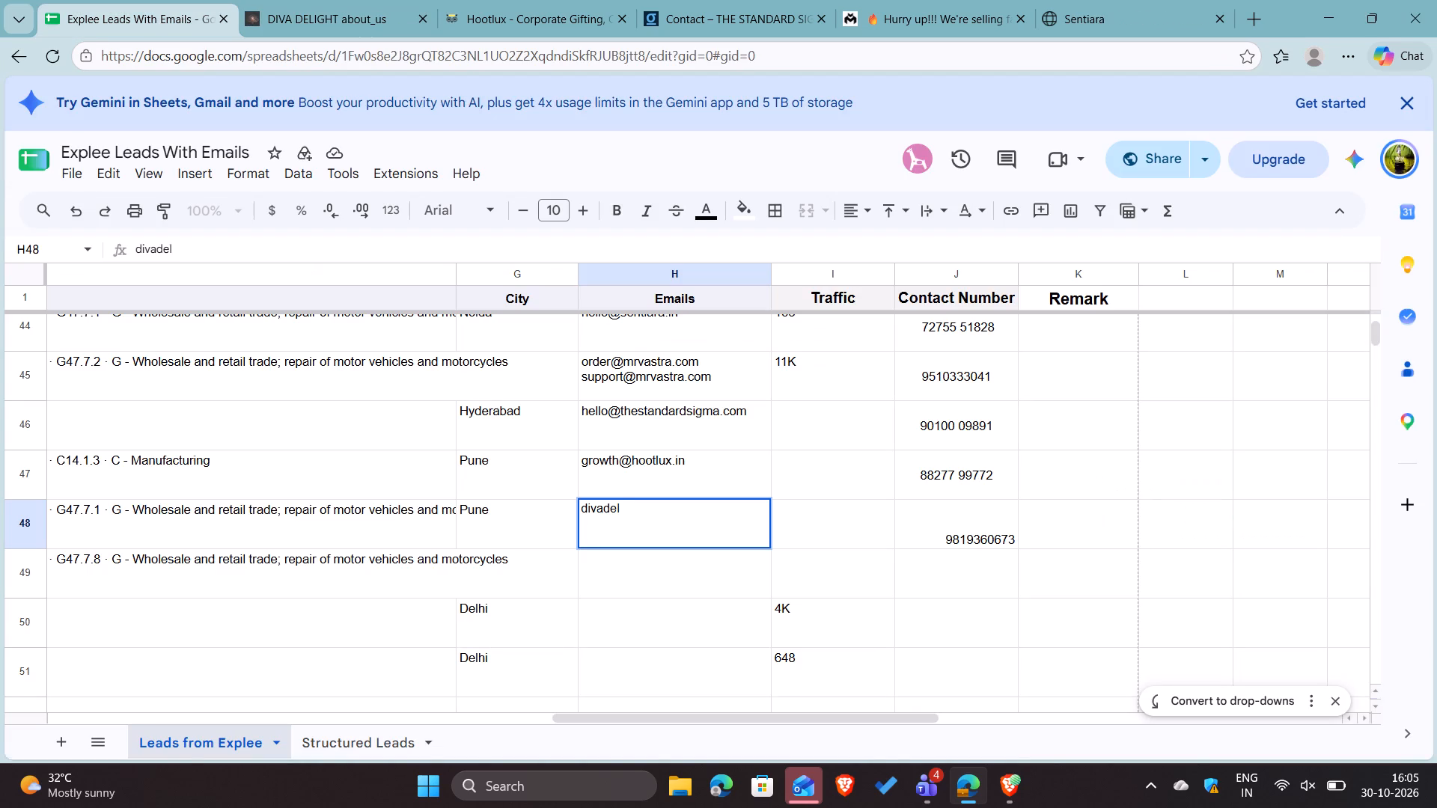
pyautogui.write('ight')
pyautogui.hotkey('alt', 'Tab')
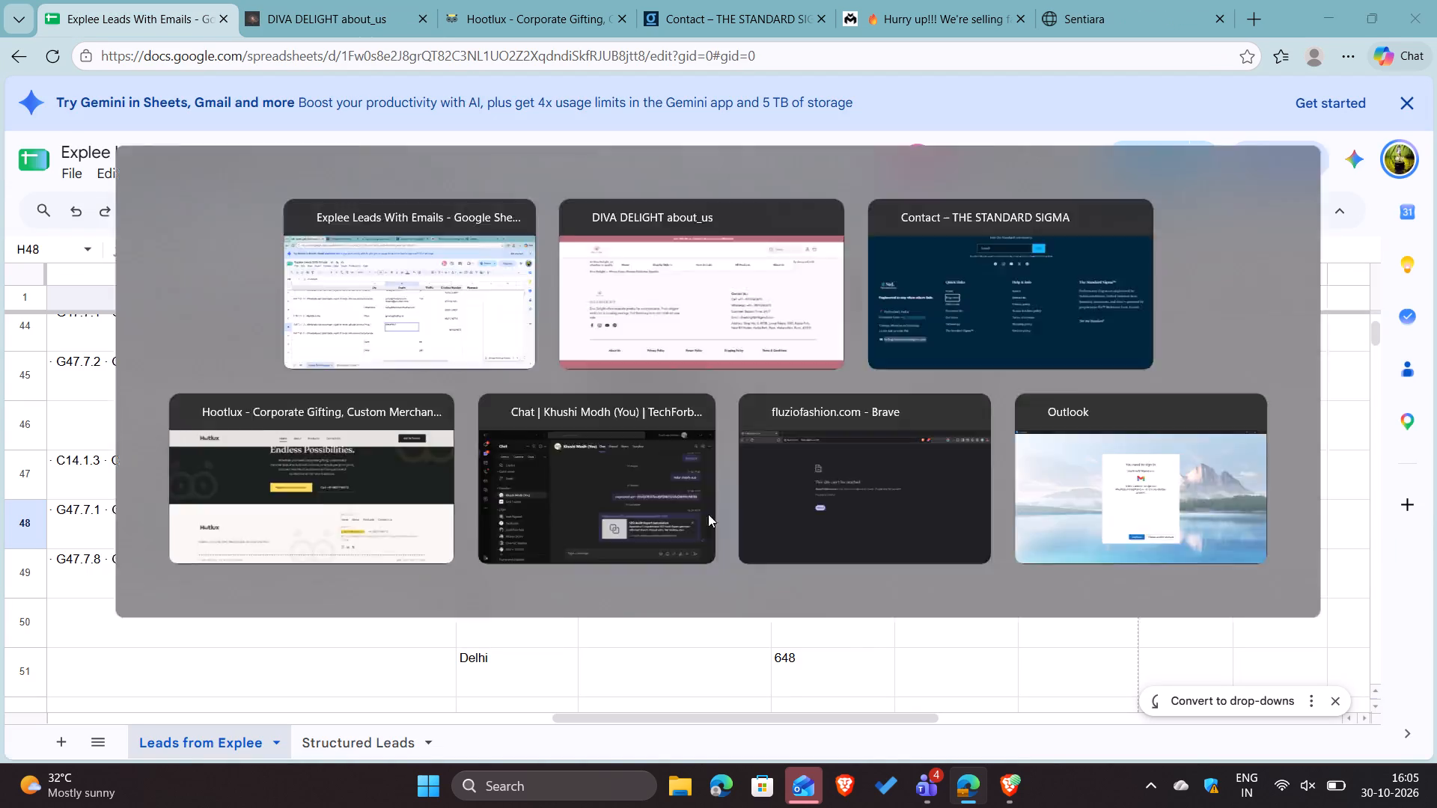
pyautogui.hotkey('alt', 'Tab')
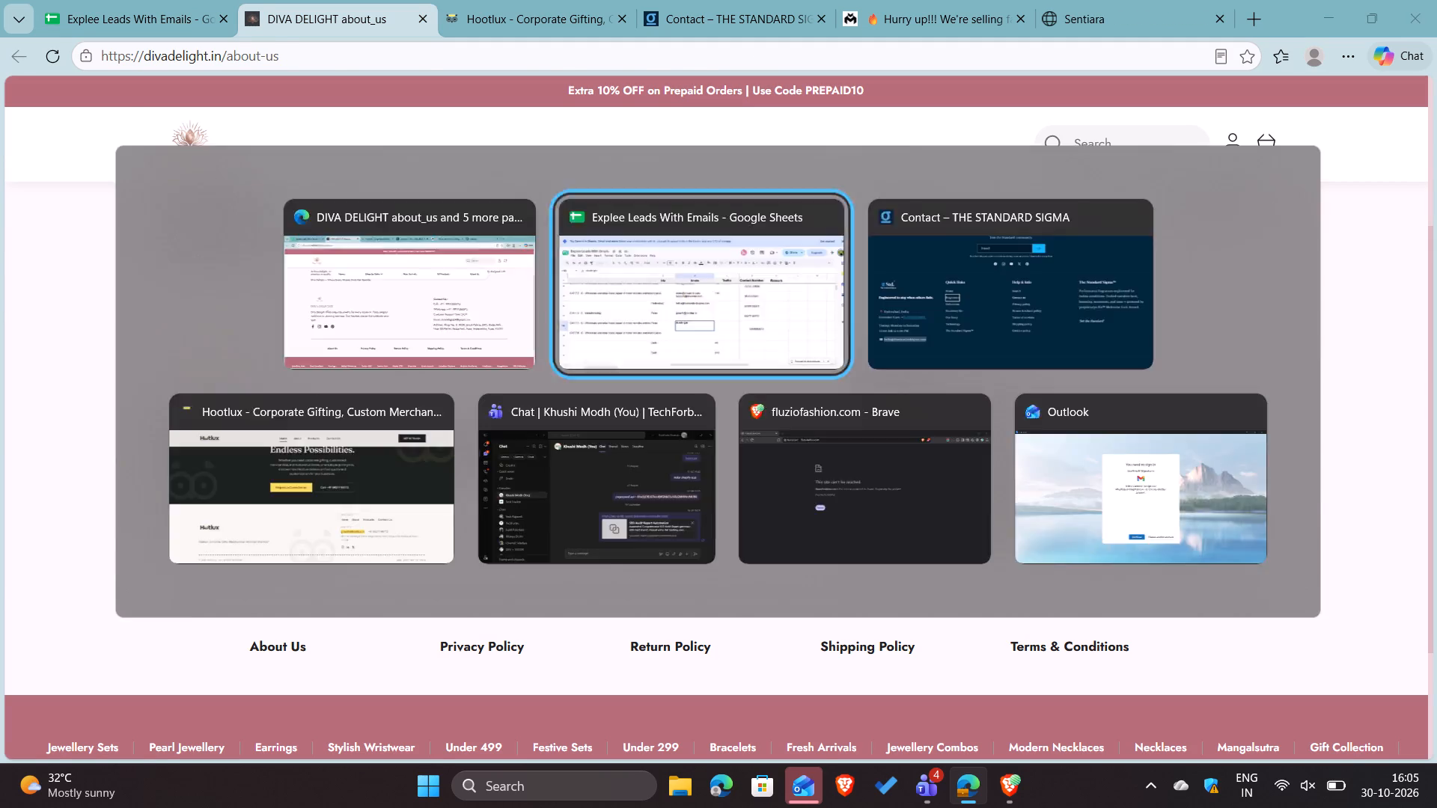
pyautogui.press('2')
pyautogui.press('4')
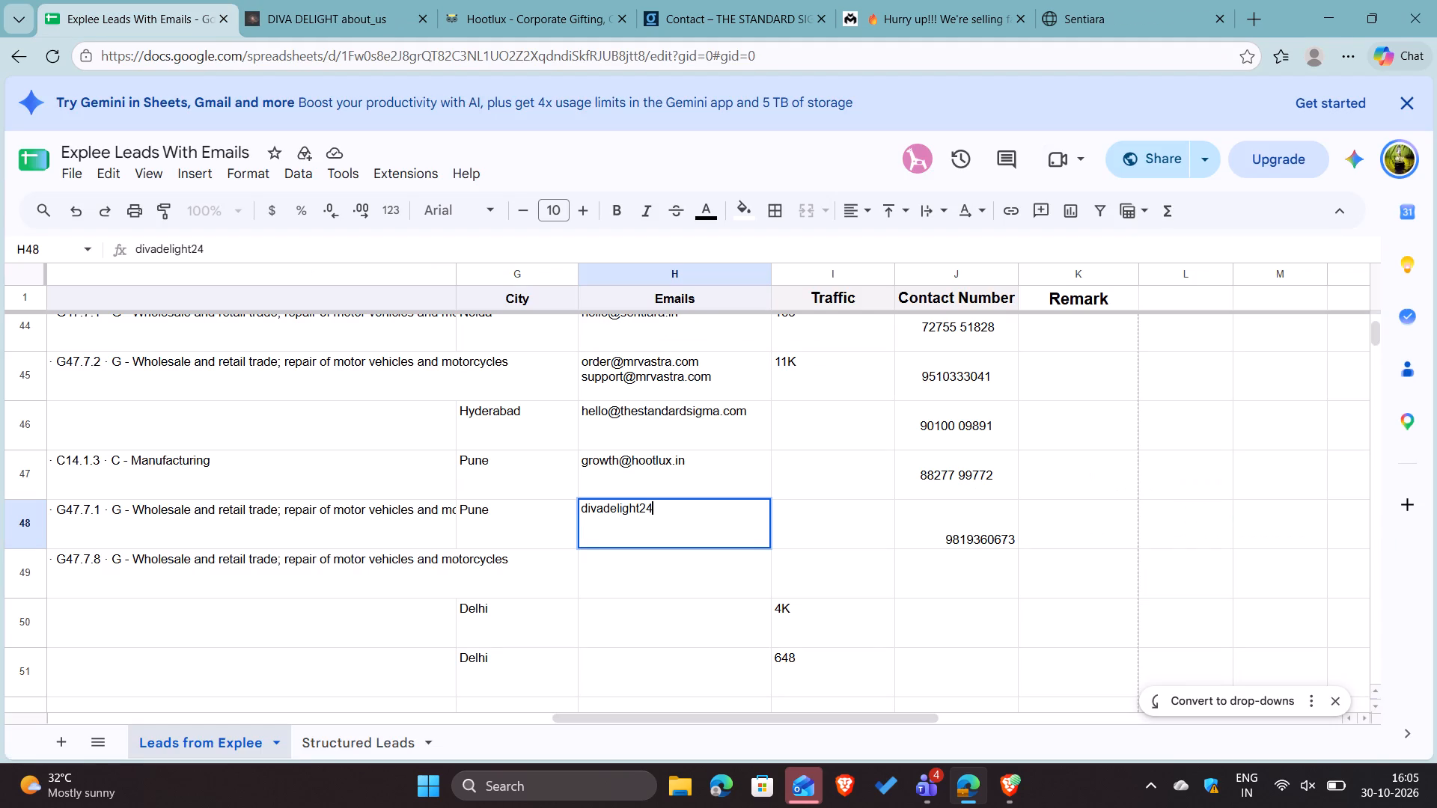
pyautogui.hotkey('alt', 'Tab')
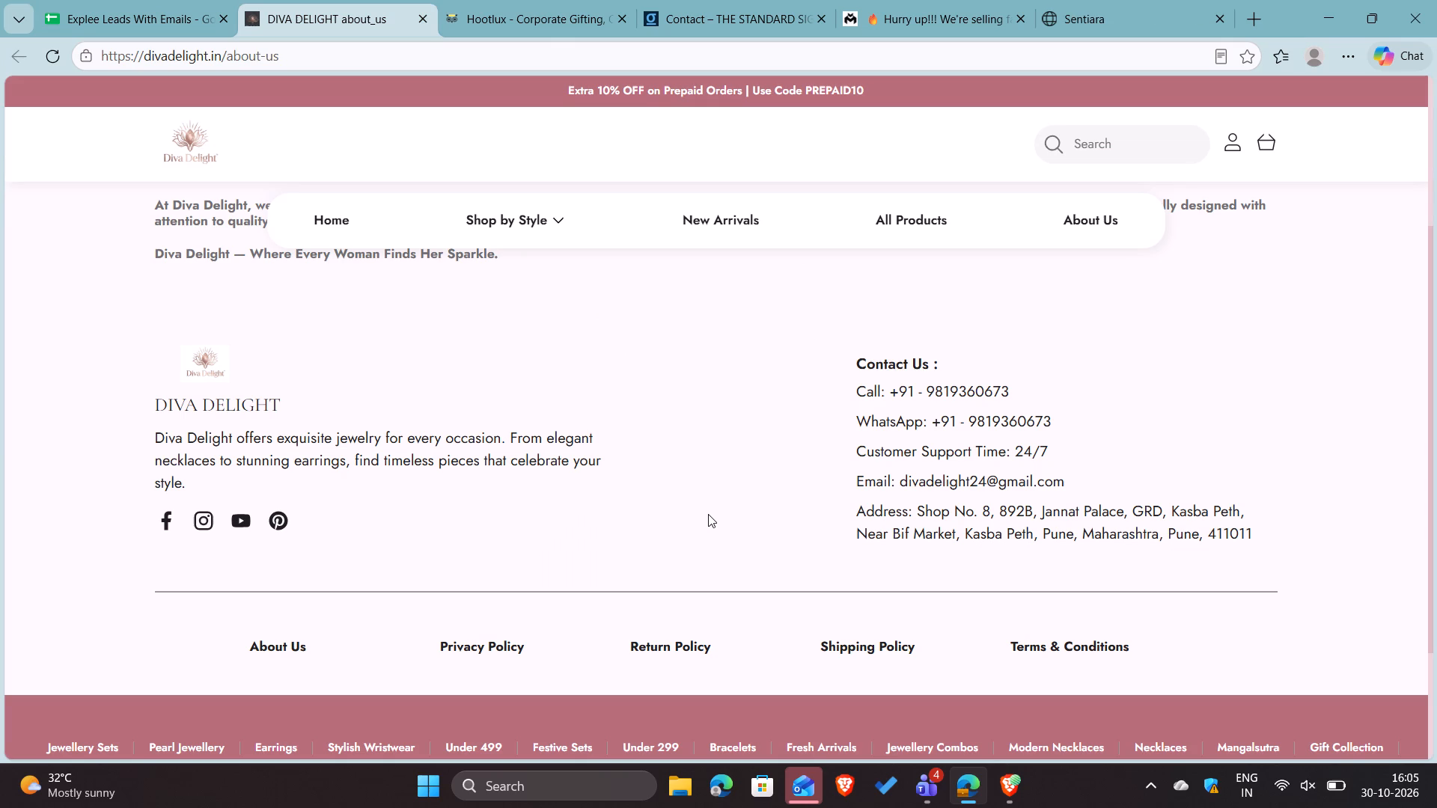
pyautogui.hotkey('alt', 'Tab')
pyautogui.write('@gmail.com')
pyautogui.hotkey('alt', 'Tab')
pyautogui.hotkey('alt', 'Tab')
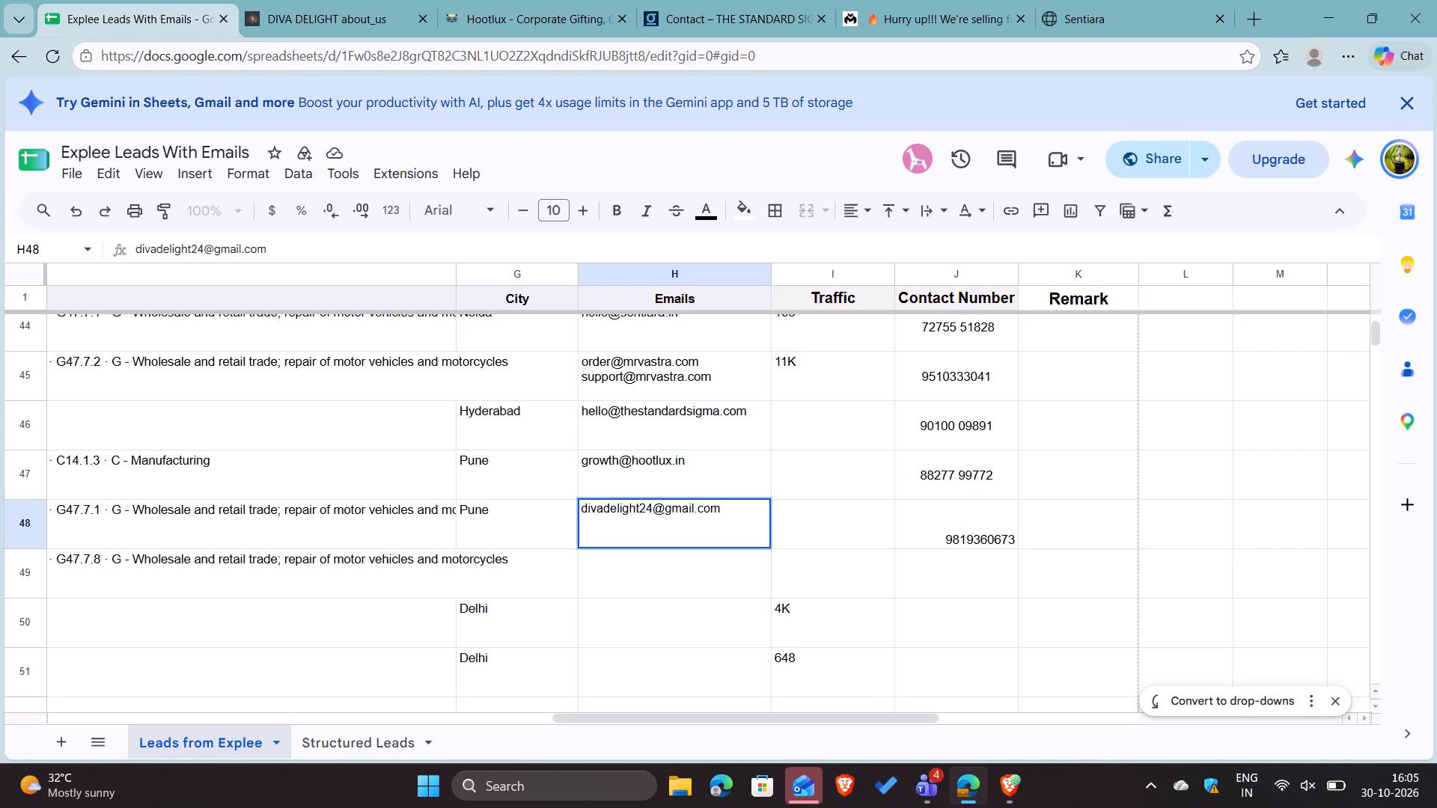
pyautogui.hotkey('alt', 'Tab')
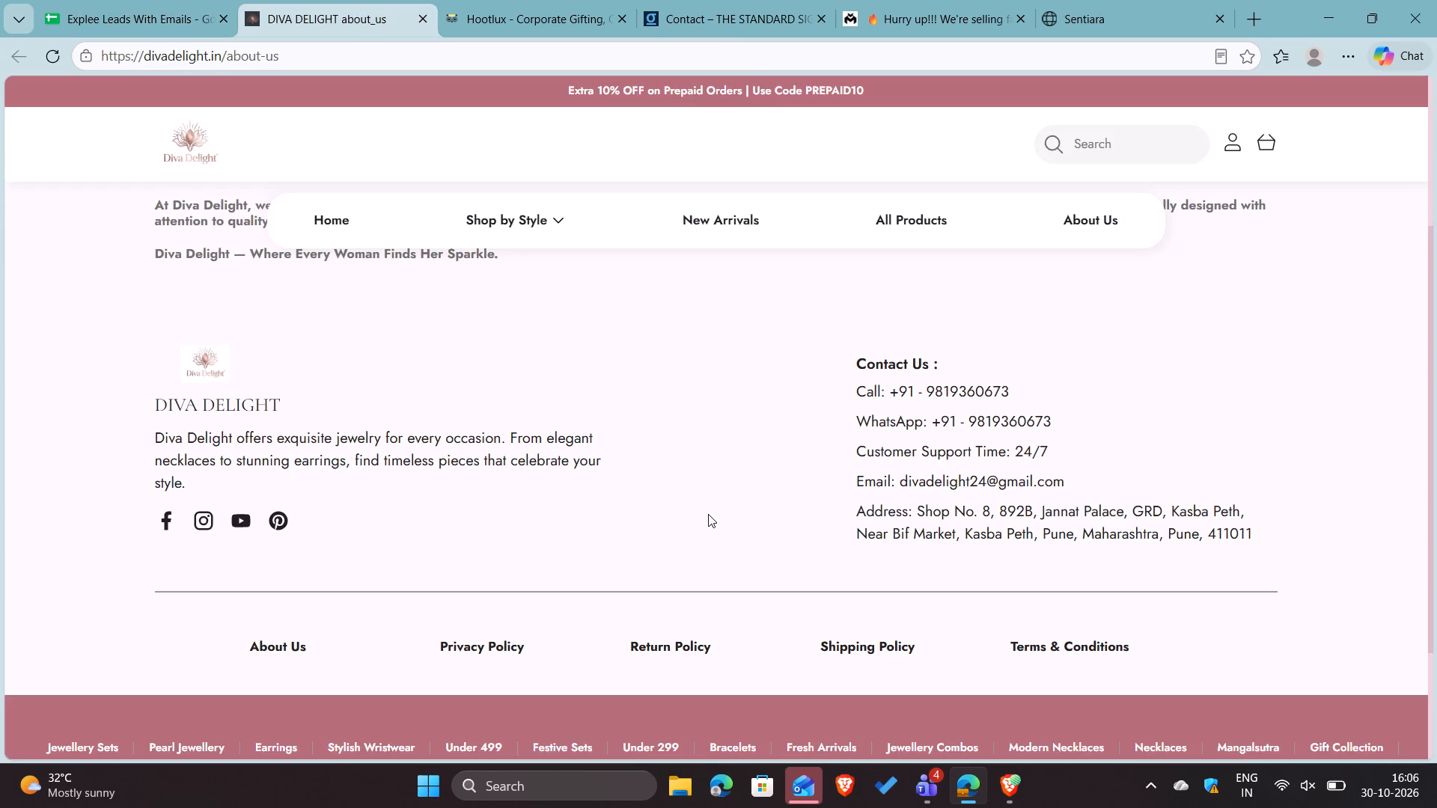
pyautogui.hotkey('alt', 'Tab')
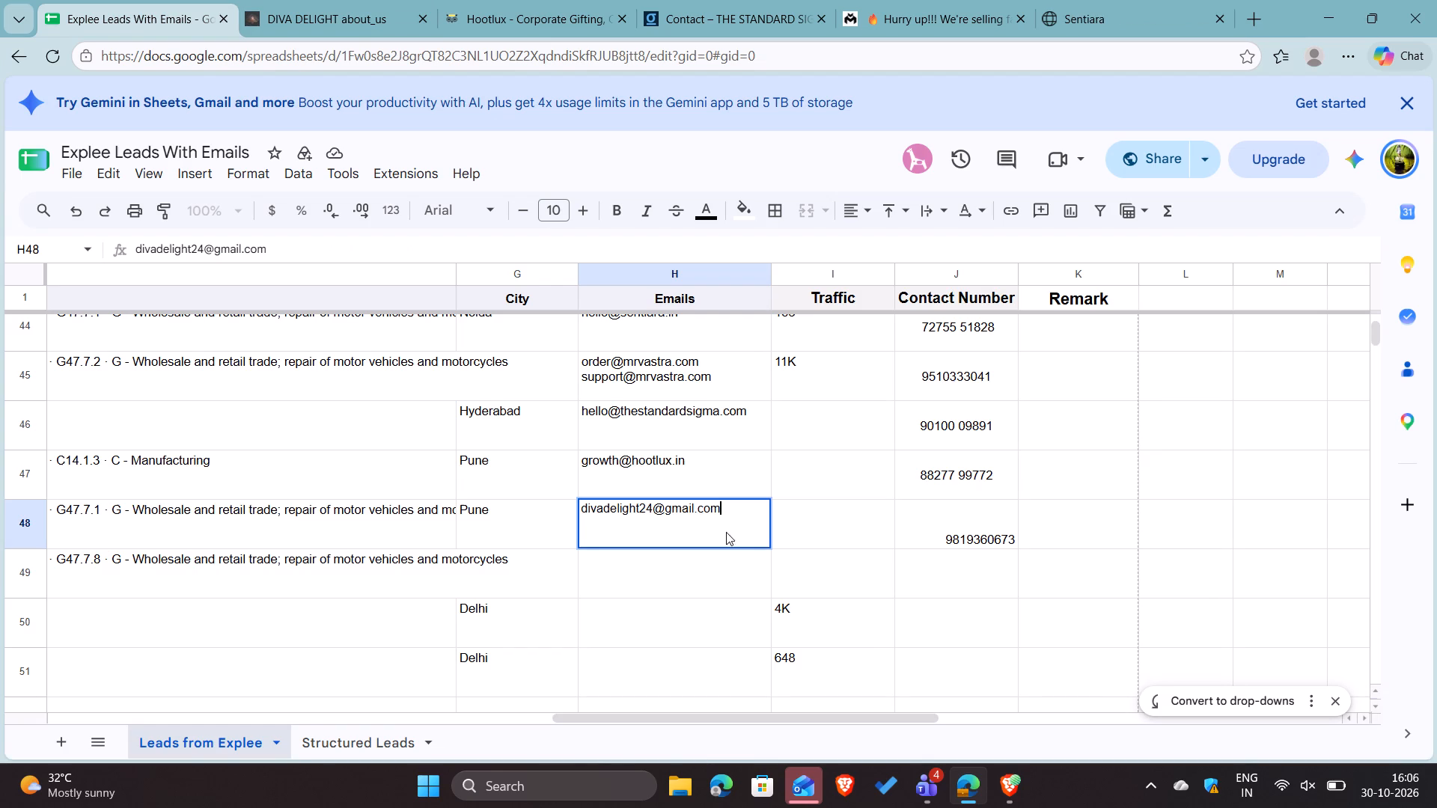
# Centre Diva Delight's contact number horizontally and vertically in its cell, keeping the font size at 10.
pyautogui.click(963, 517)
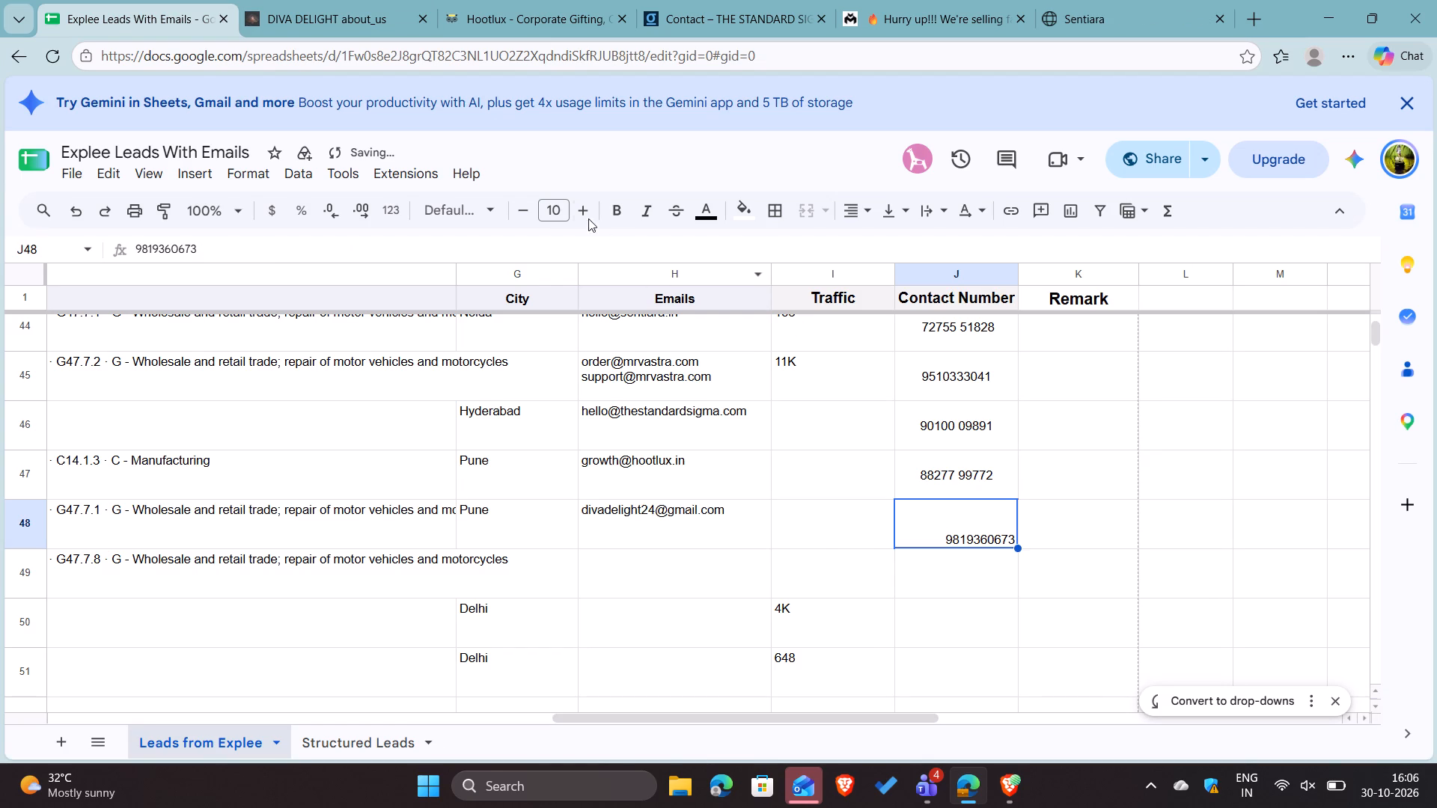
pyautogui.click(581, 206)
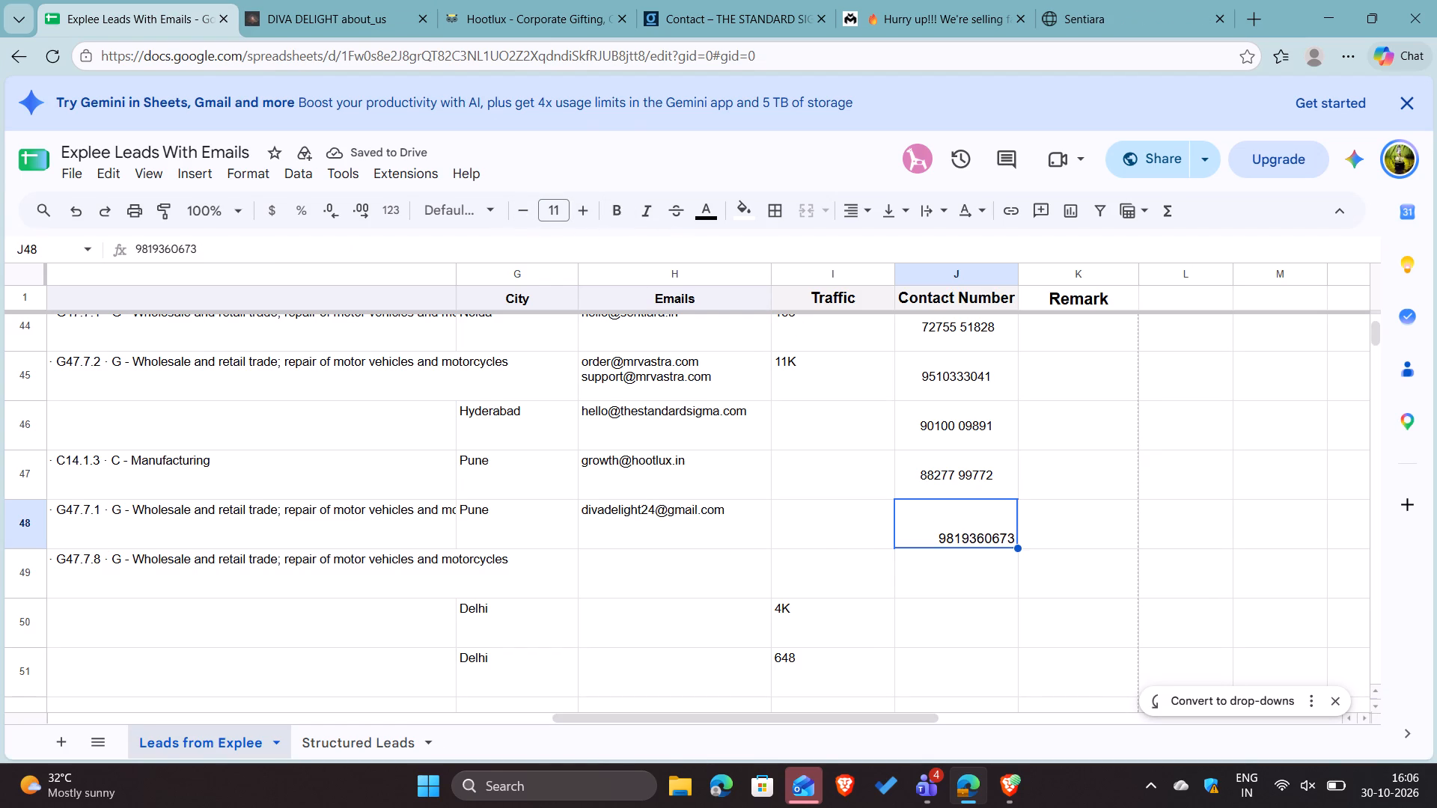
pyautogui.click(873, 214)
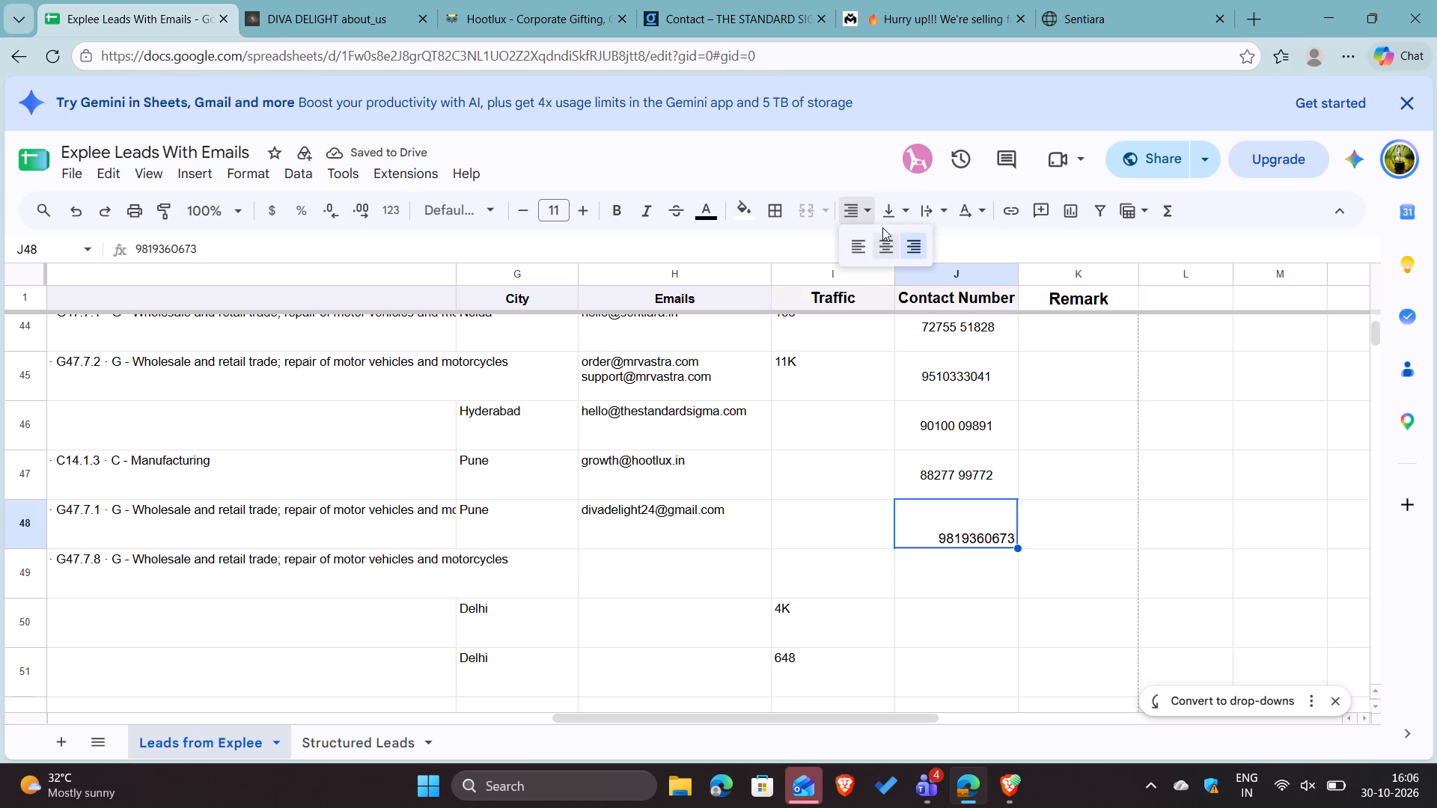
pyautogui.click(890, 244)
pyautogui.click(910, 212)
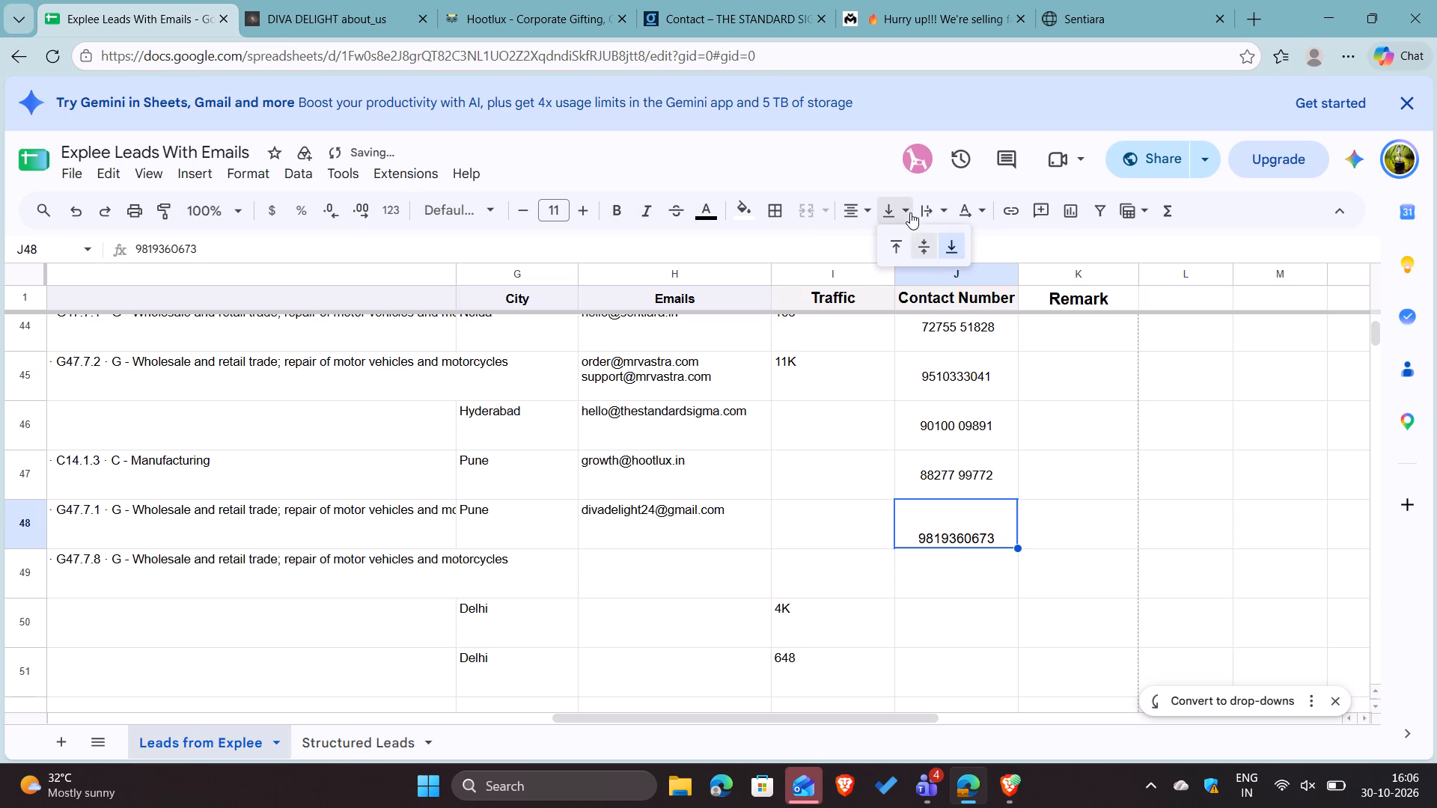
pyautogui.click(921, 235)
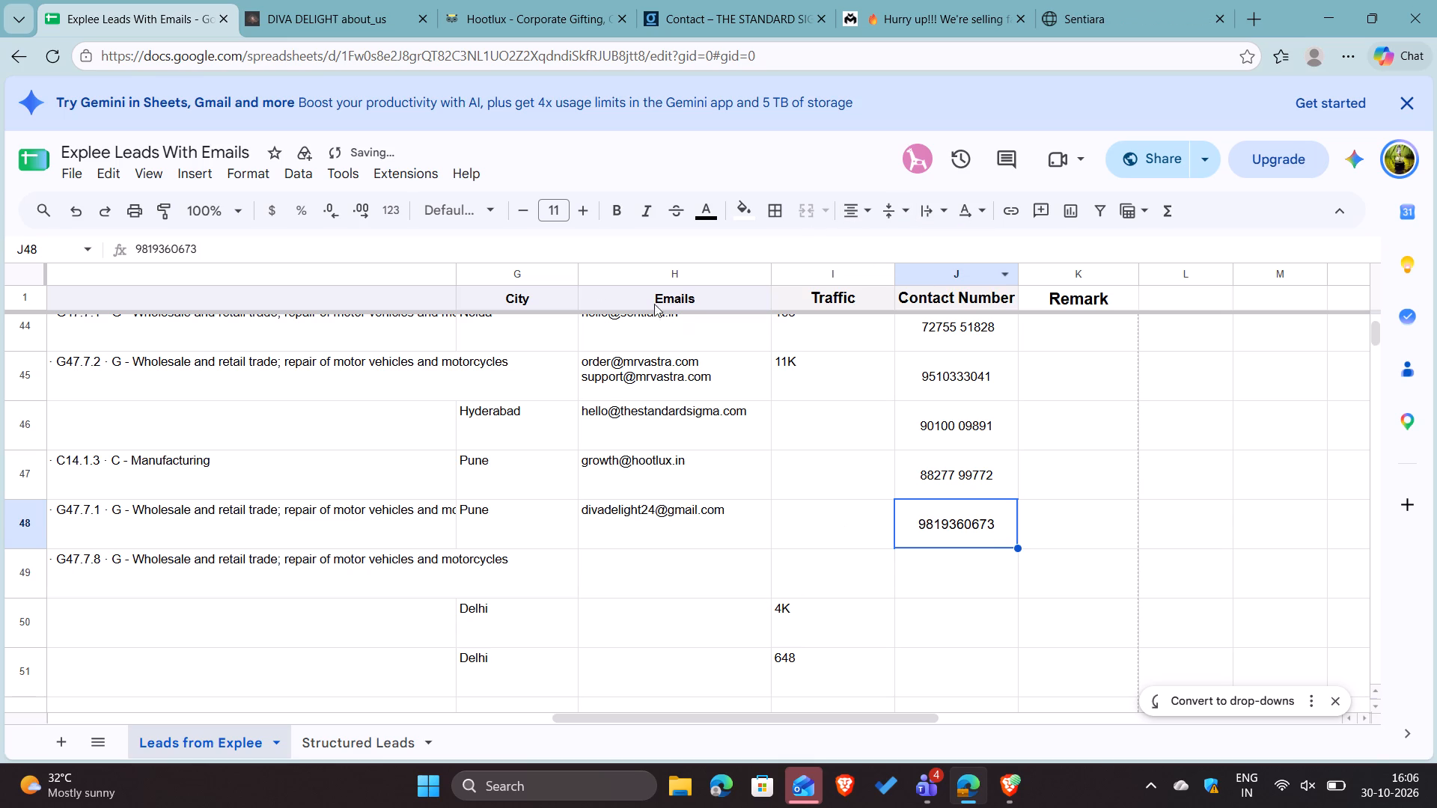
pyautogui.click(524, 205)
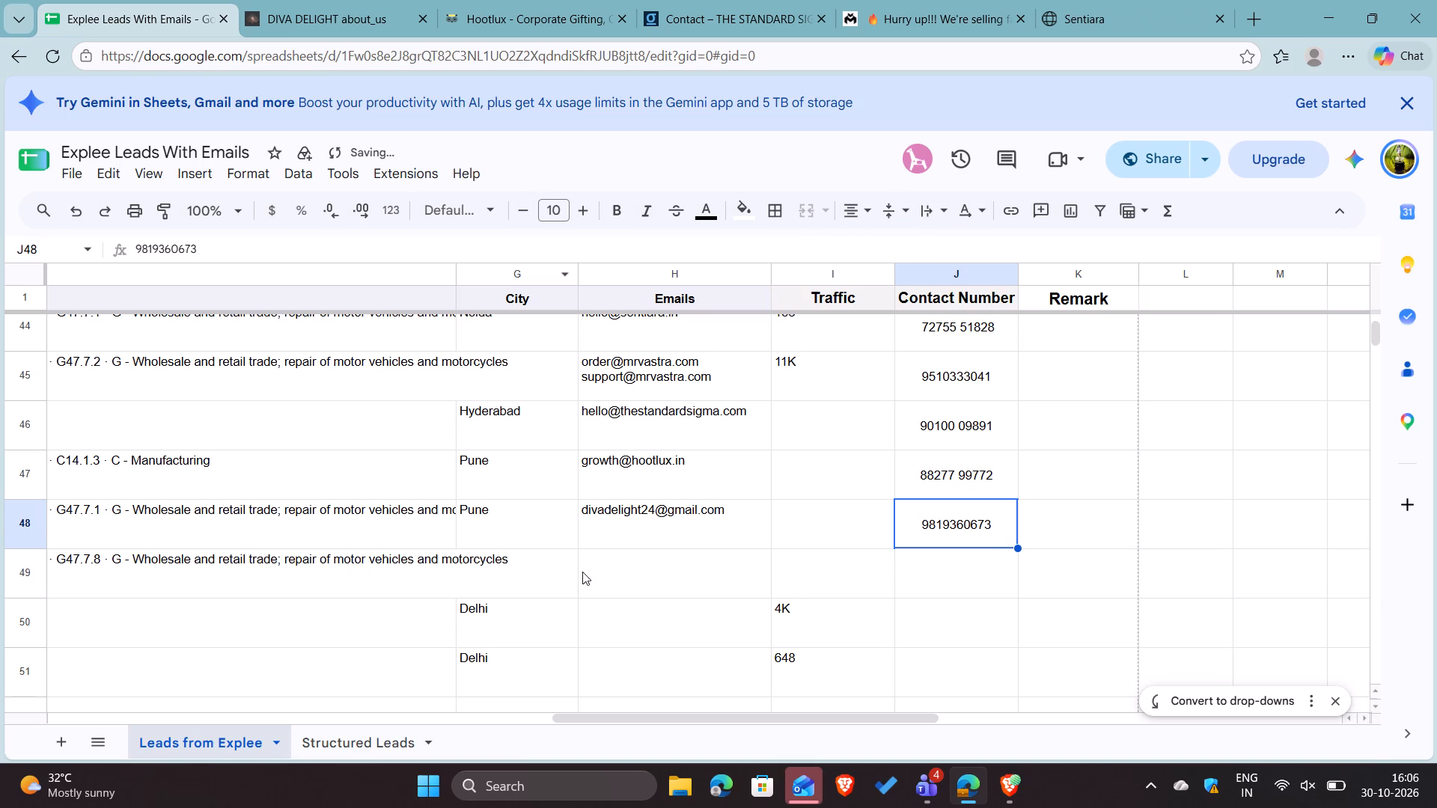
# Open Mera Aura's website from its domain link in row 49 and look down the homepage to the footer for contact details.
pyautogui.click(589, 567)
pyautogui.hscroll(9, 589, 567)
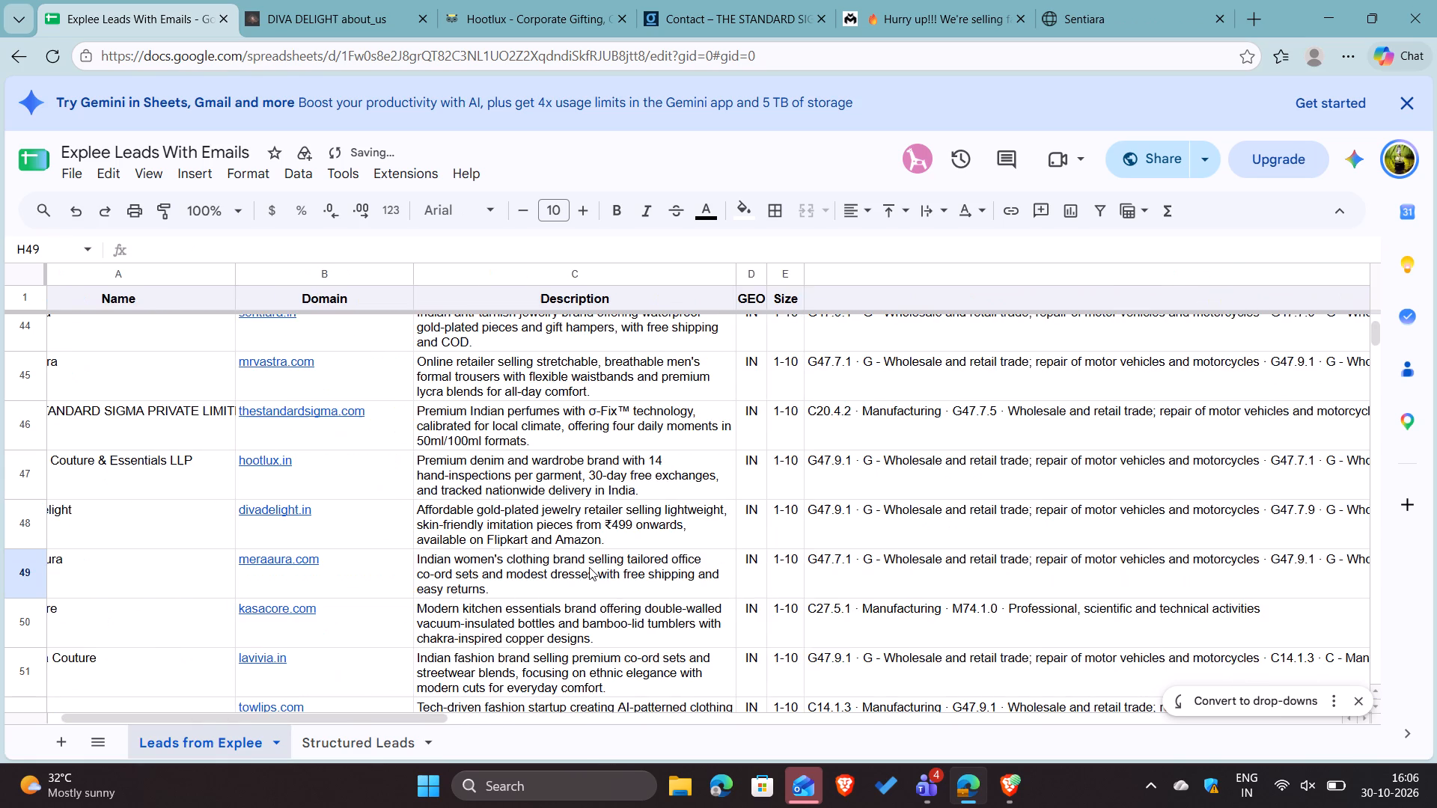
pyautogui.click(366, 556)
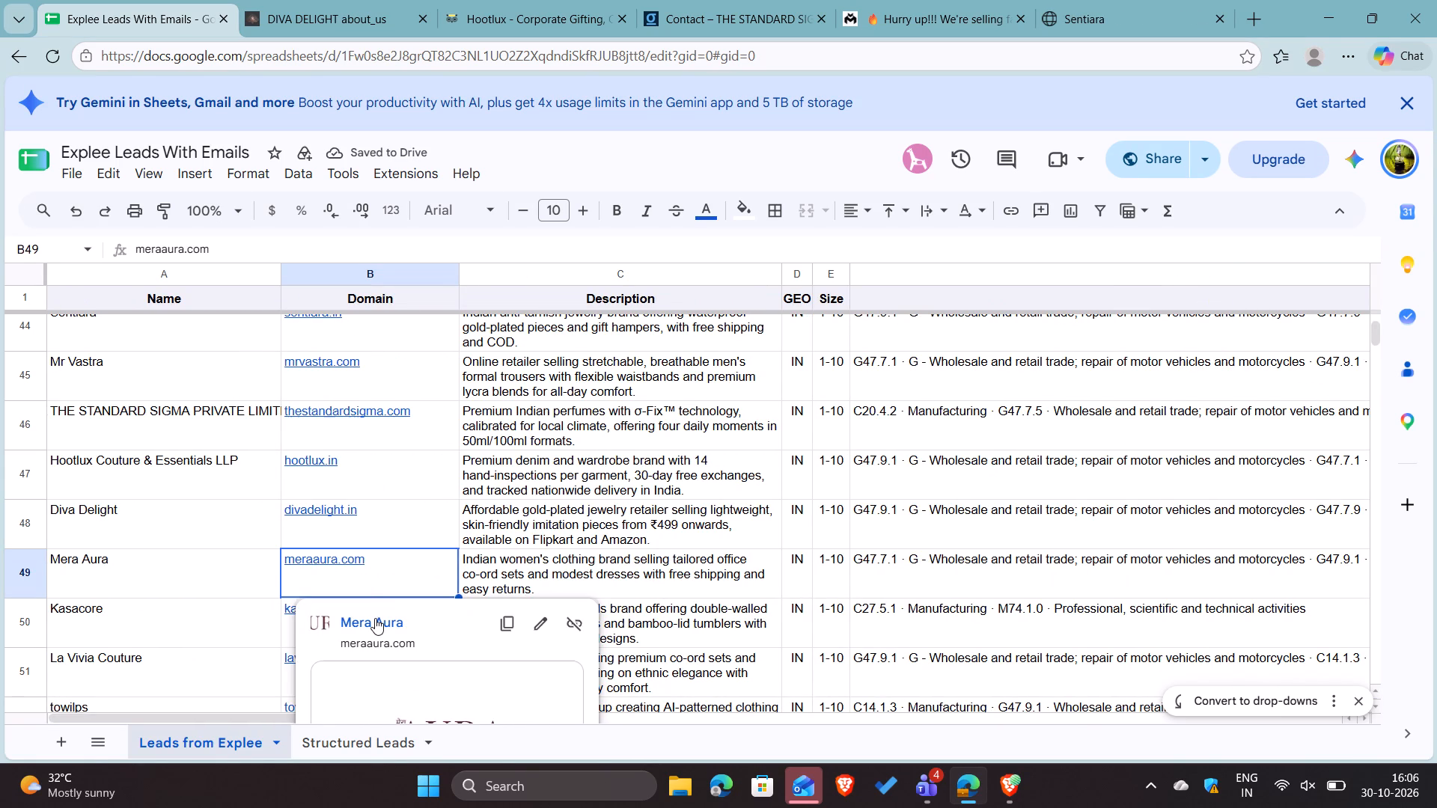
pyautogui.click(375, 619)
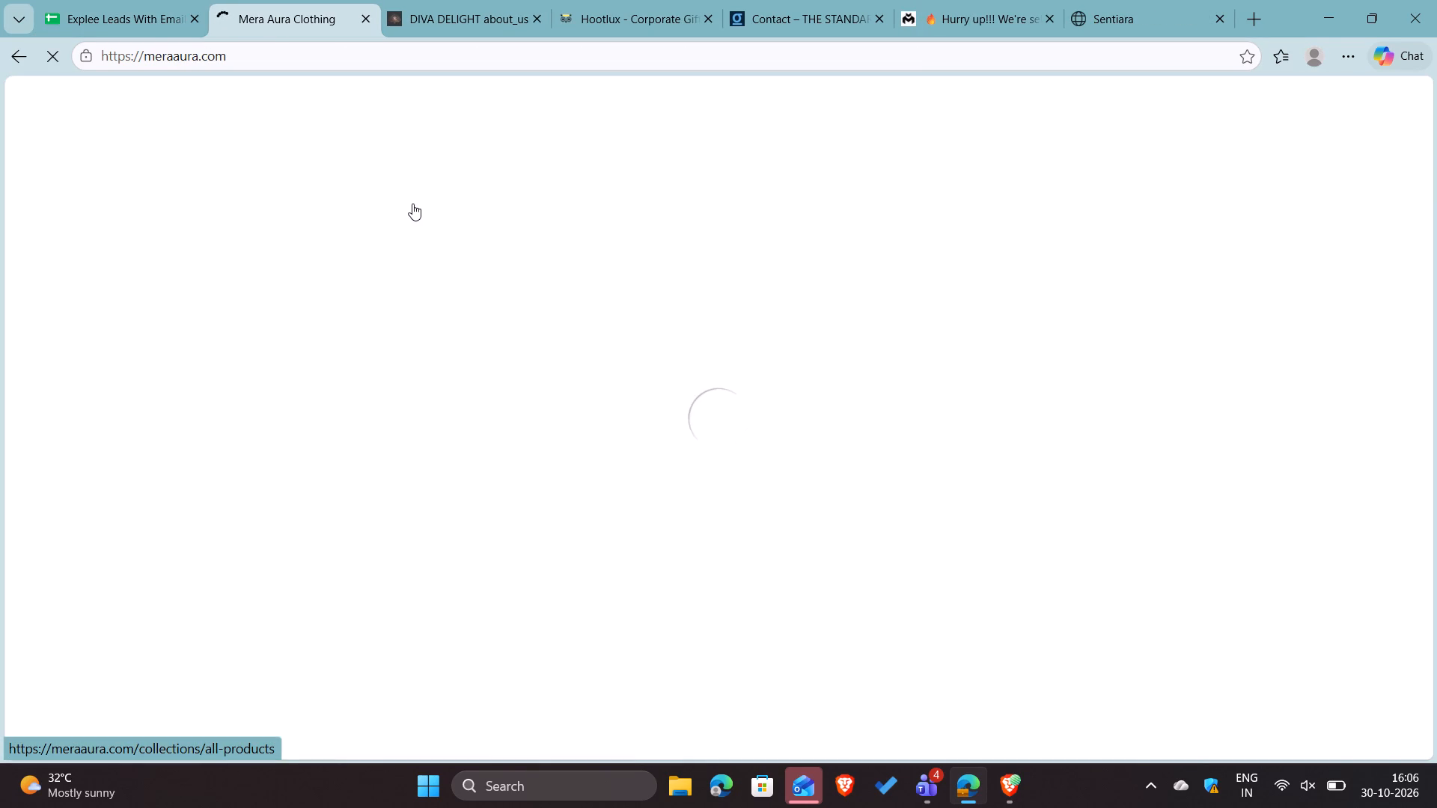
pyautogui.scroll(-7, 536, 452)
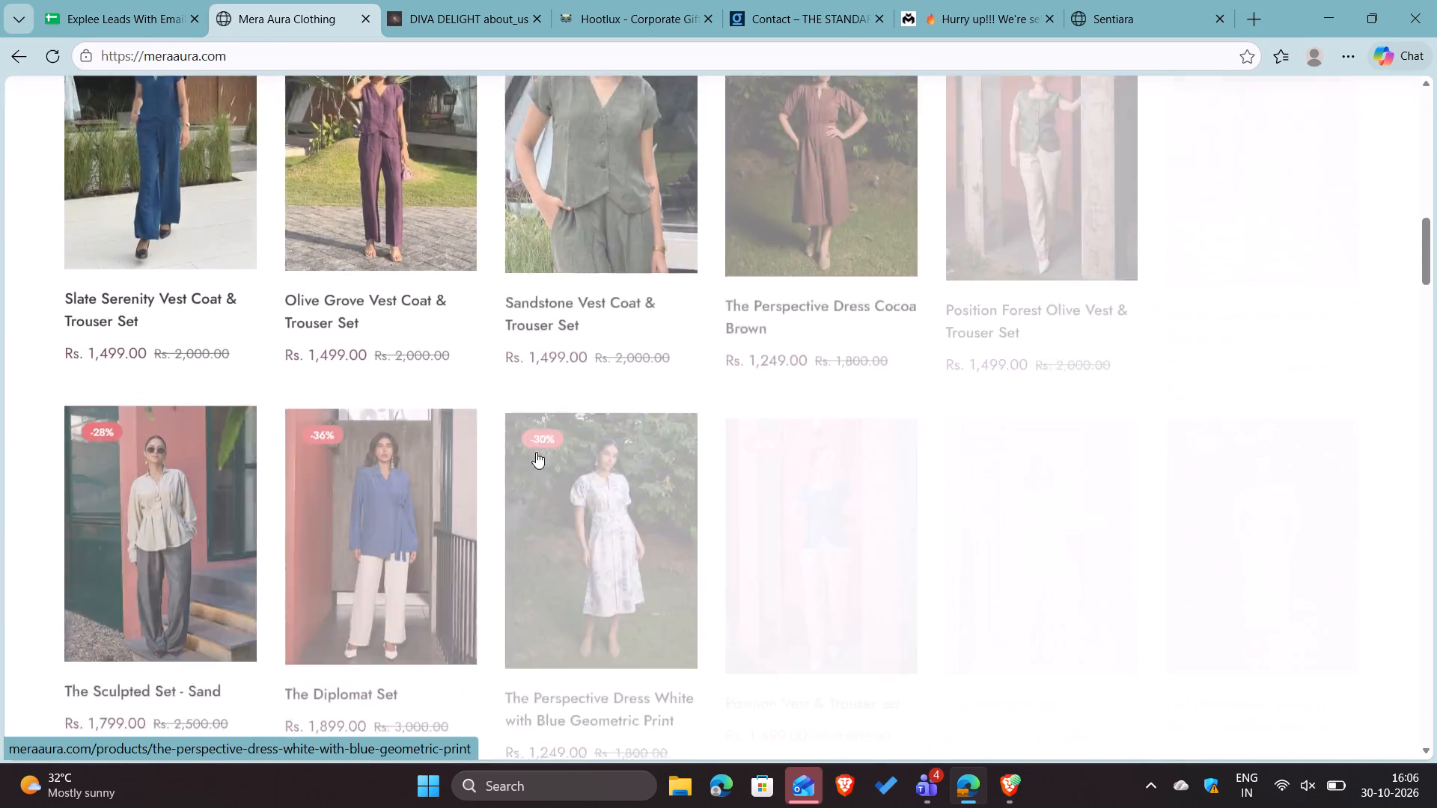
pyautogui.scroll(-17, 536, 452)
pyautogui.scroll(-9, 536, 452)
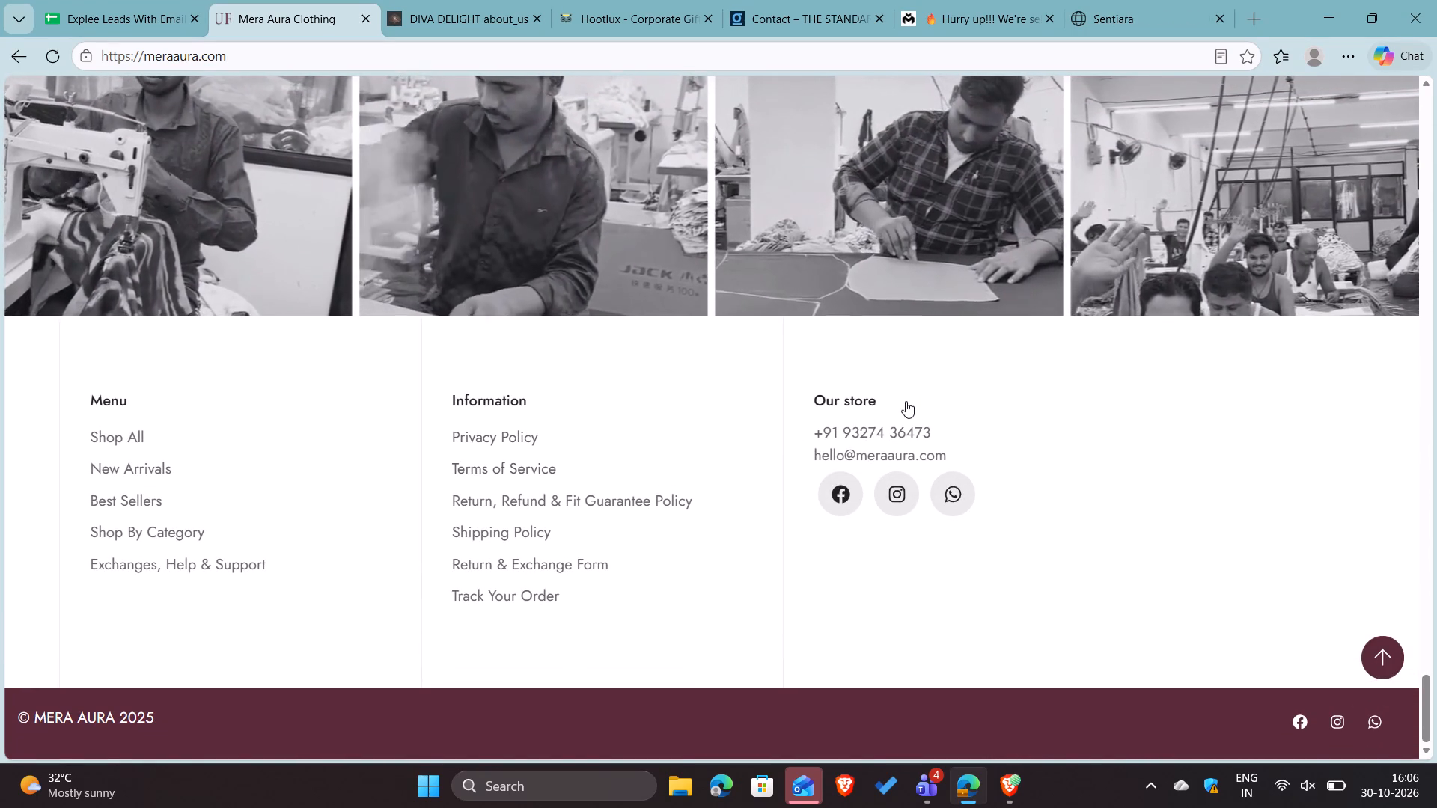
pyautogui.moveTo(944, 424); pyautogui.dragTo(850, 429)
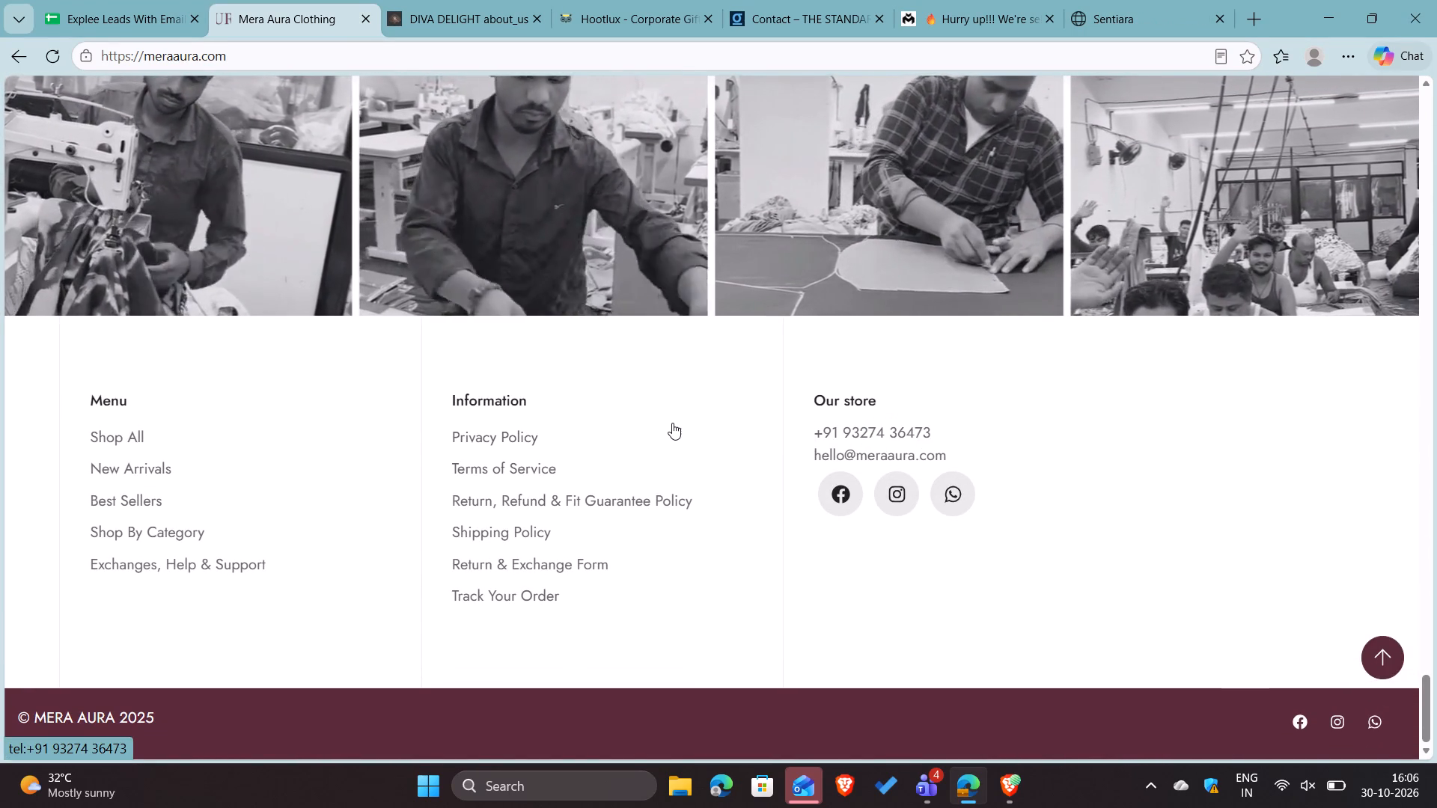
pyautogui.hotkey('alt', 'Tab')
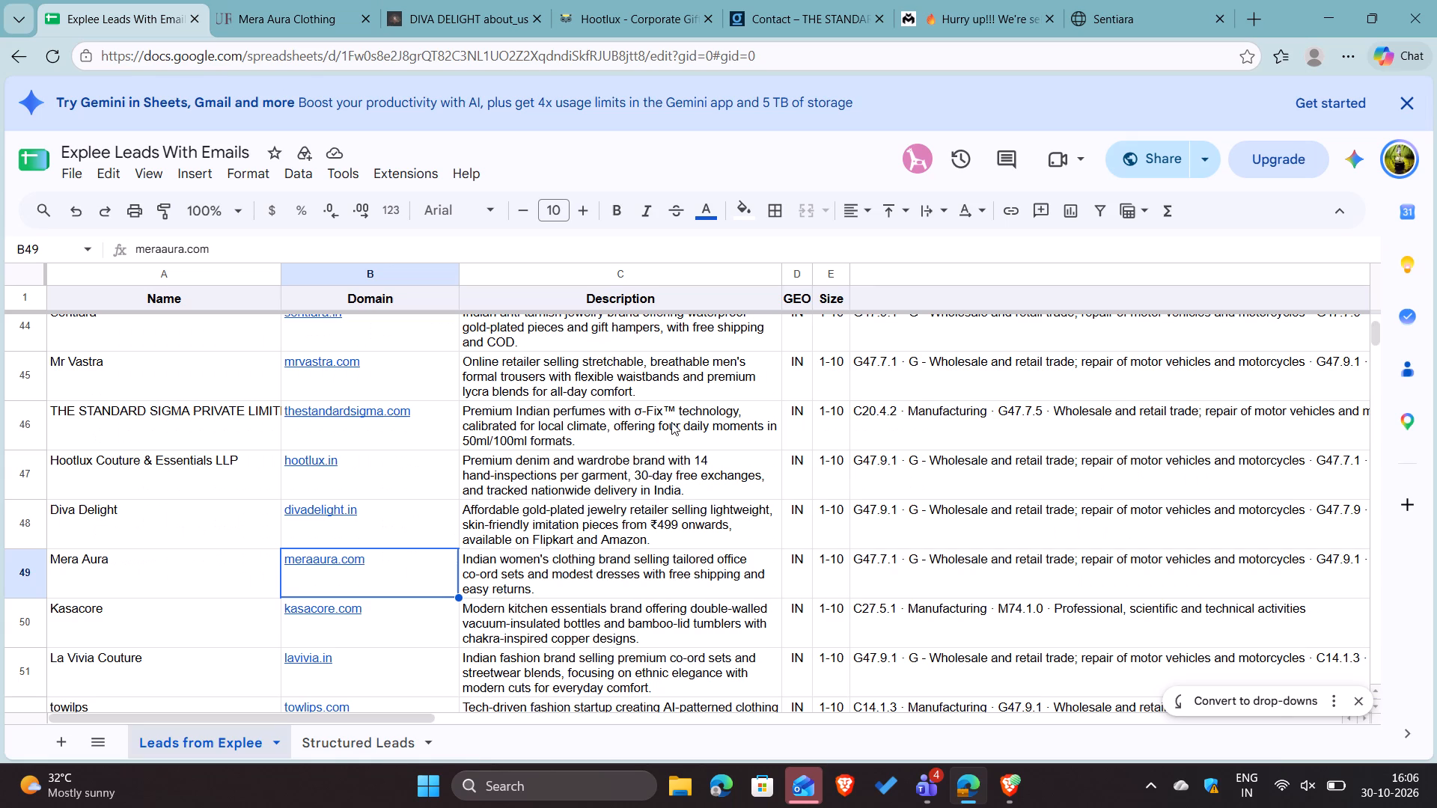
pyautogui.hscroll(-7, 821, 582)
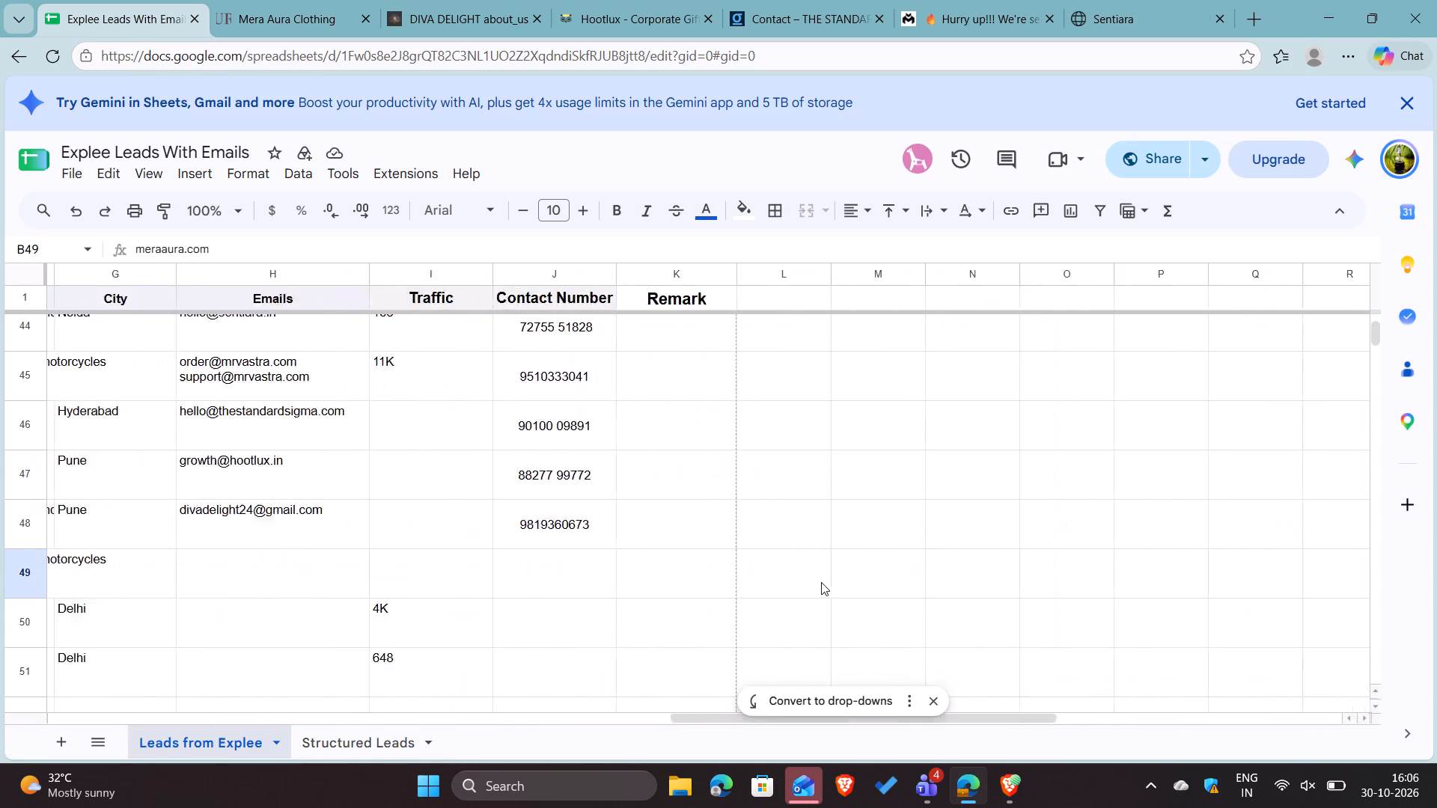
pyautogui.hscroll(3, 821, 582)
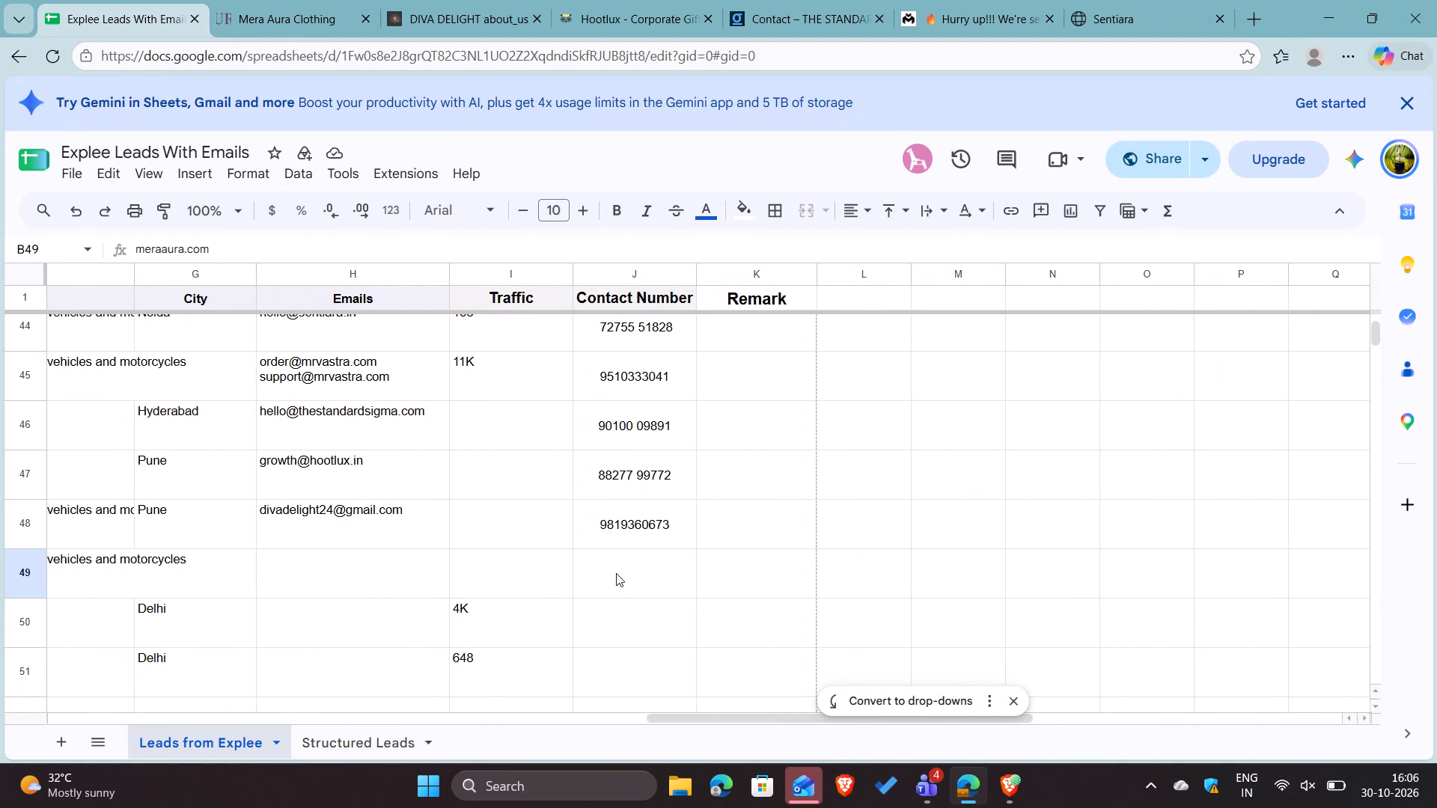
pyautogui.doubleClick(616, 573)
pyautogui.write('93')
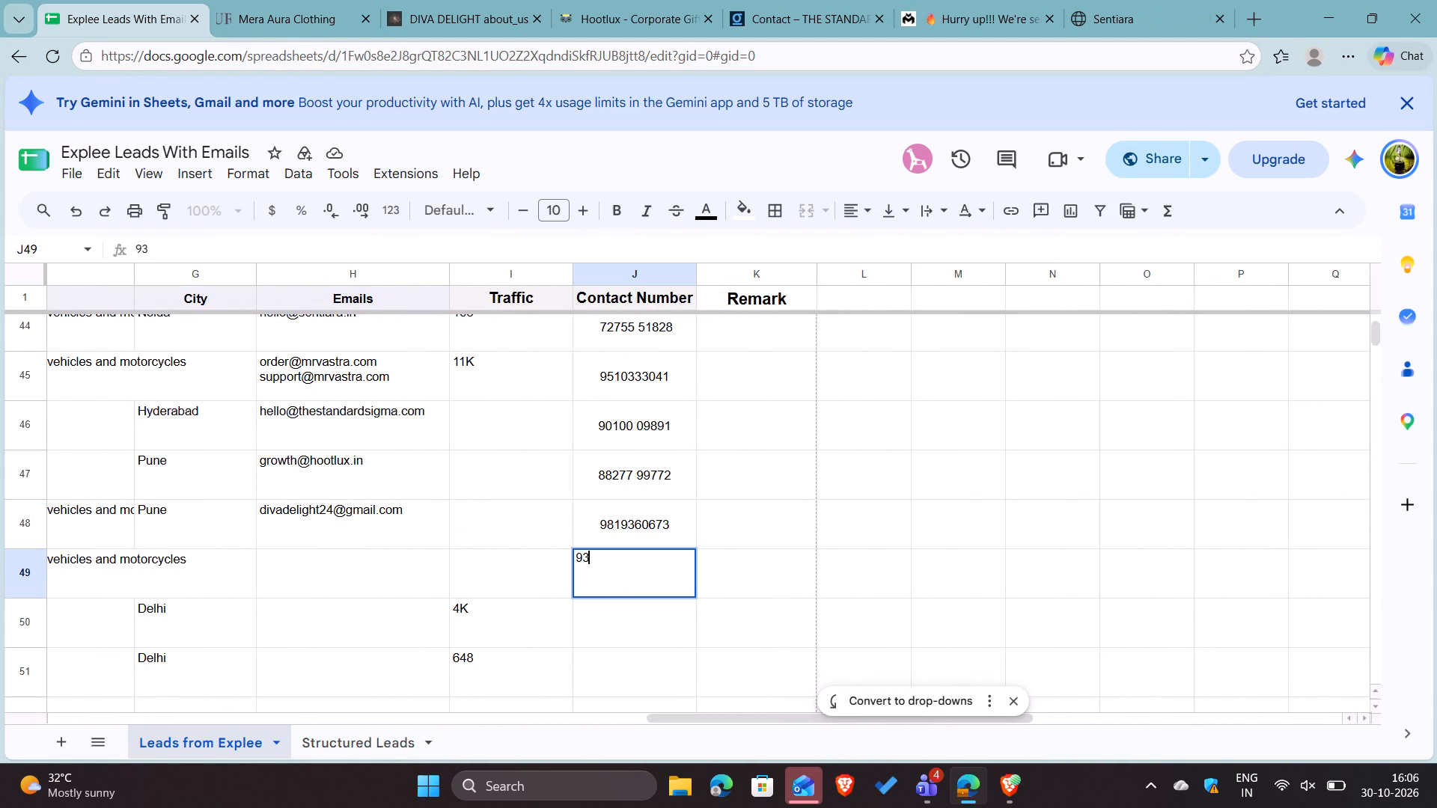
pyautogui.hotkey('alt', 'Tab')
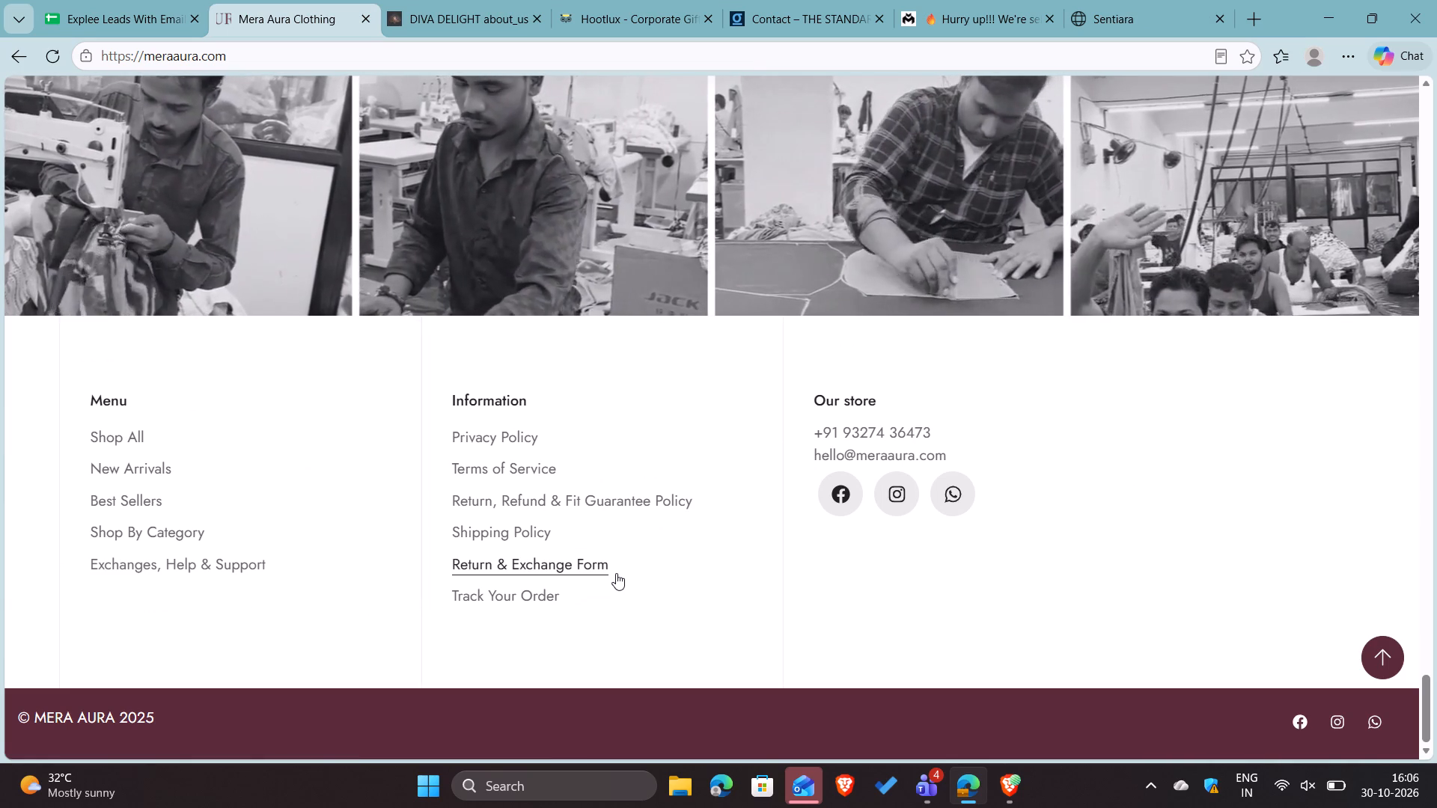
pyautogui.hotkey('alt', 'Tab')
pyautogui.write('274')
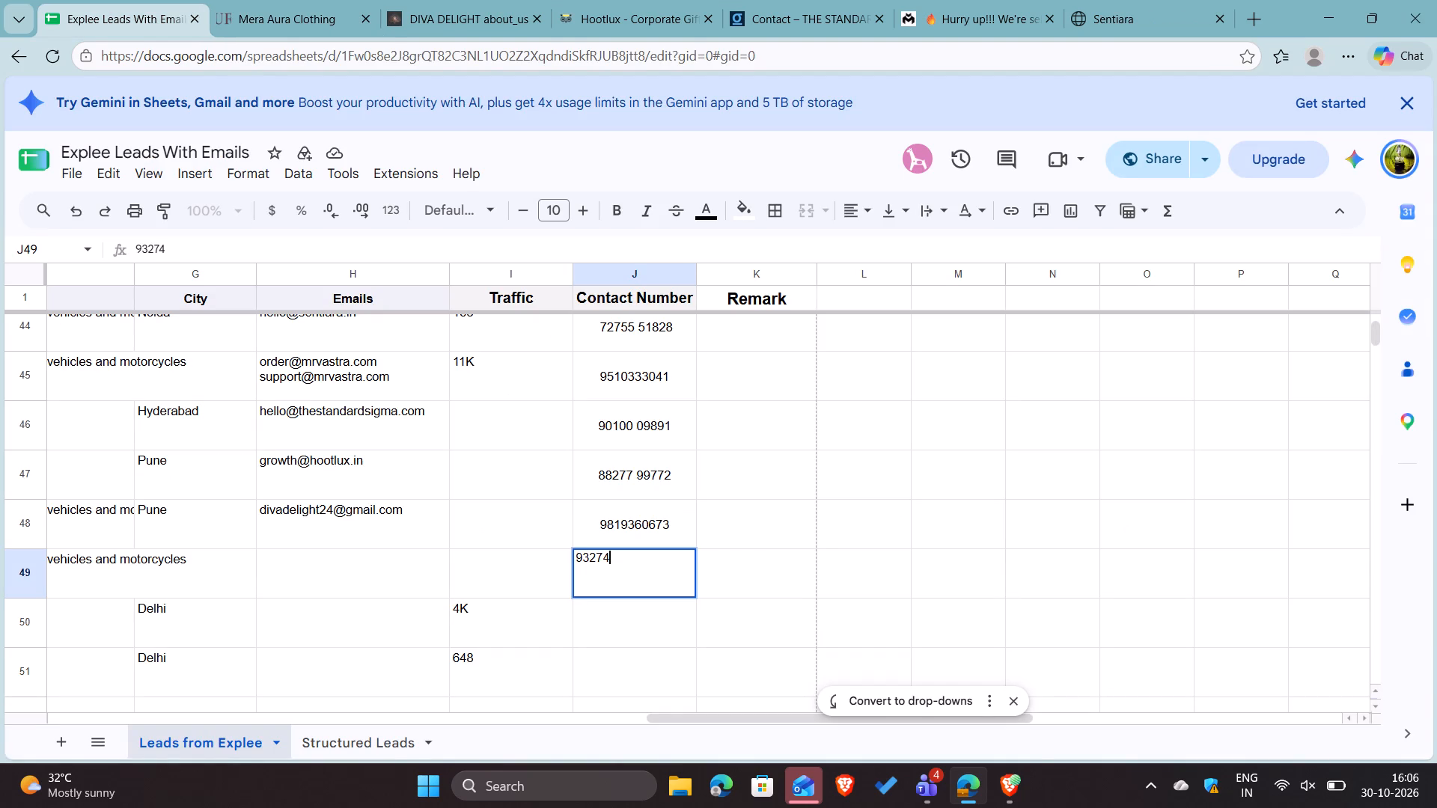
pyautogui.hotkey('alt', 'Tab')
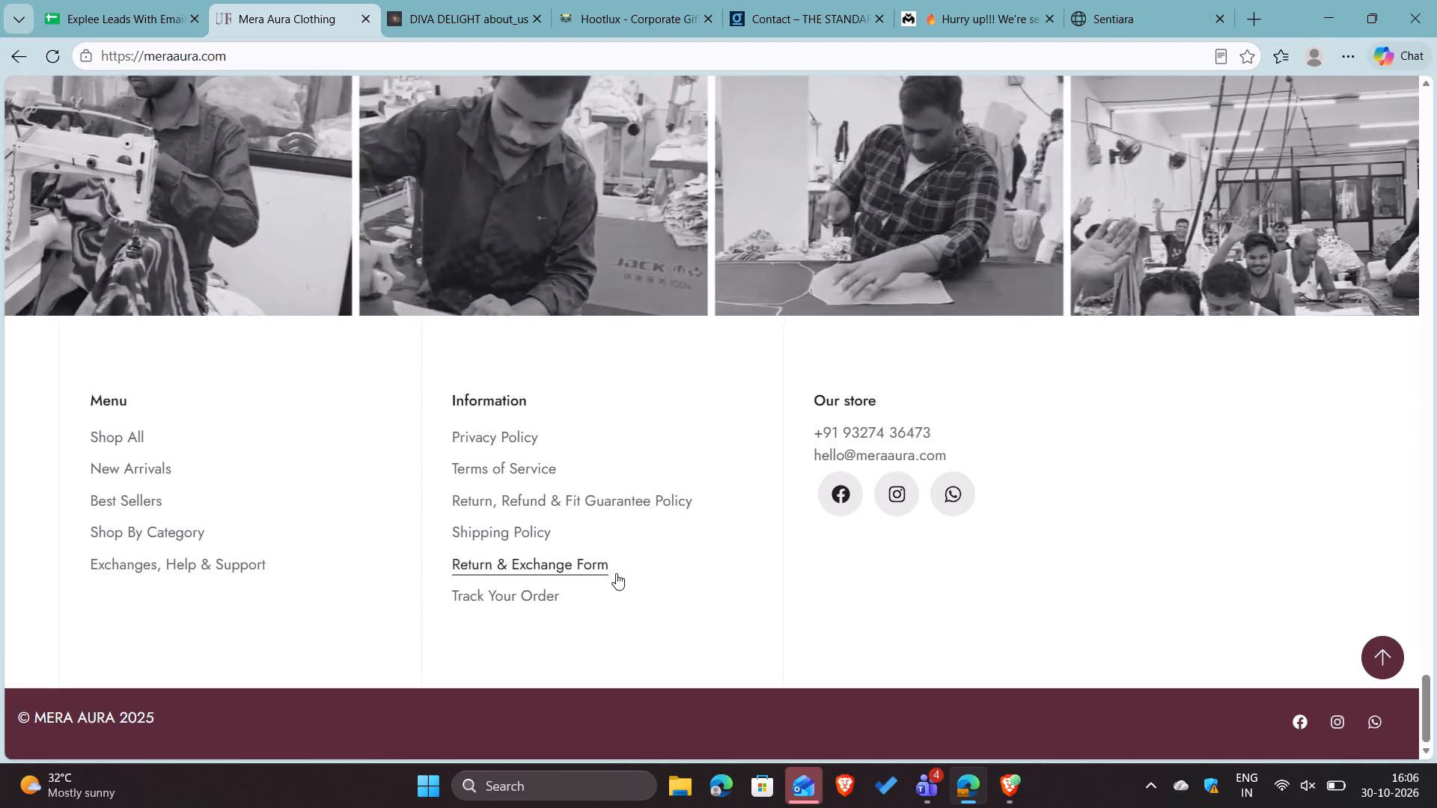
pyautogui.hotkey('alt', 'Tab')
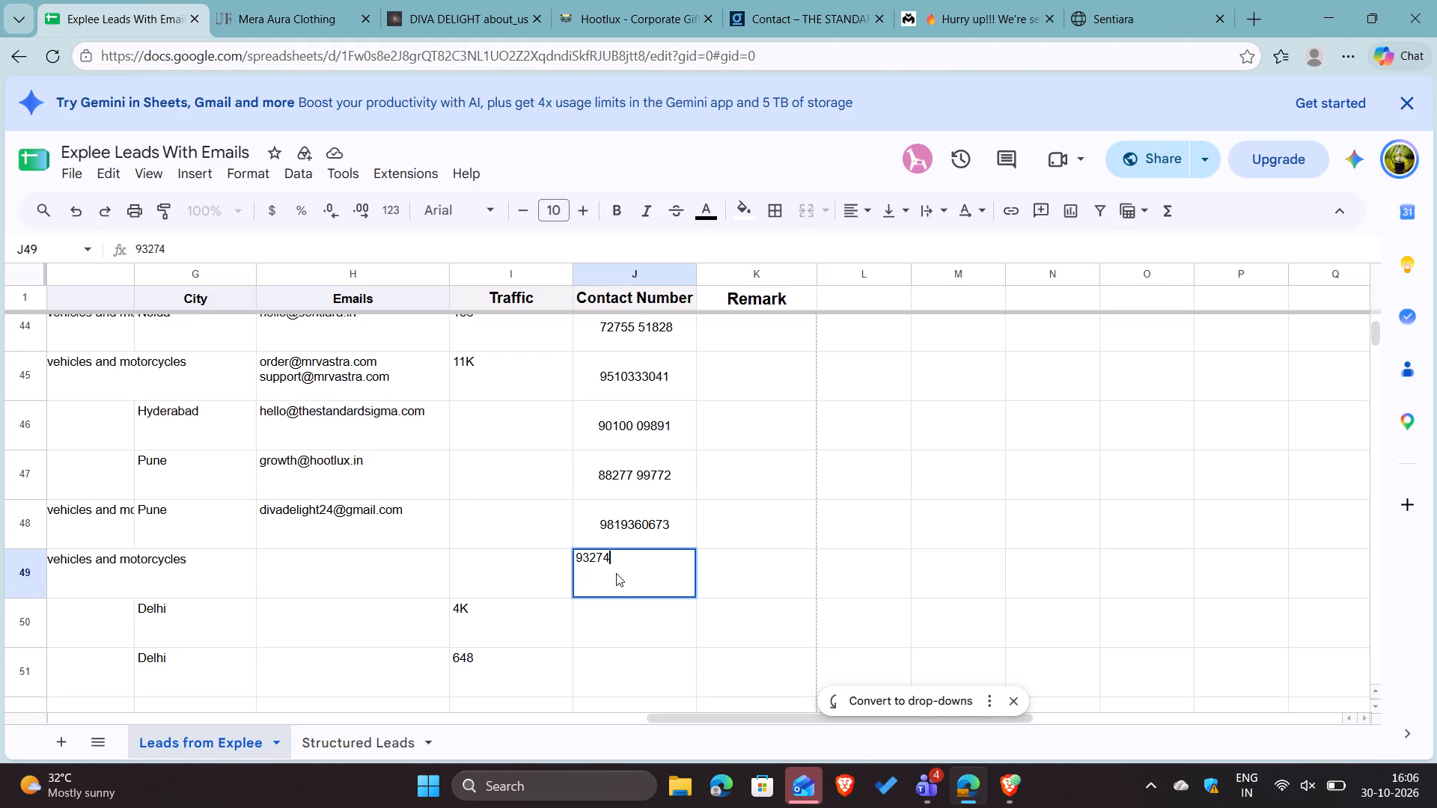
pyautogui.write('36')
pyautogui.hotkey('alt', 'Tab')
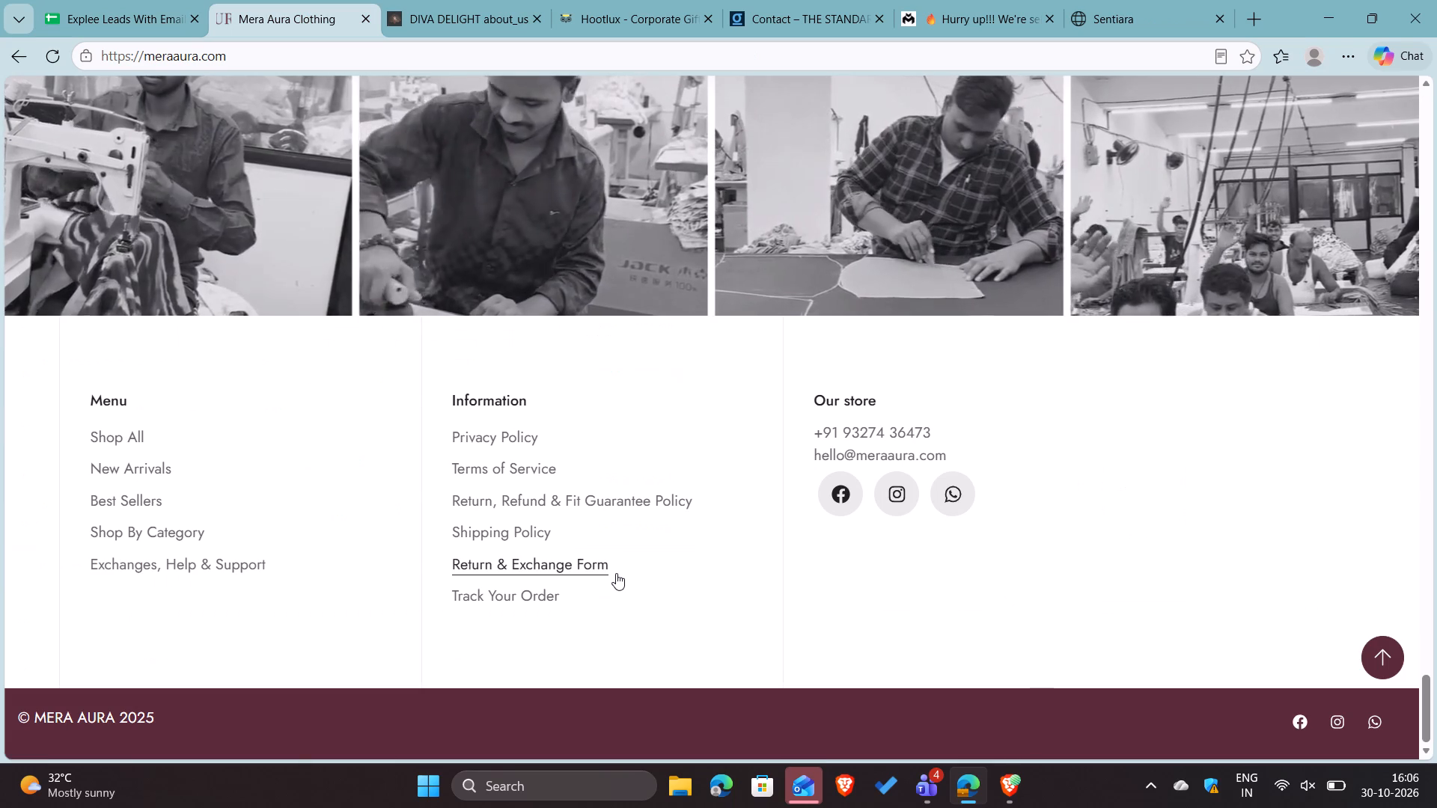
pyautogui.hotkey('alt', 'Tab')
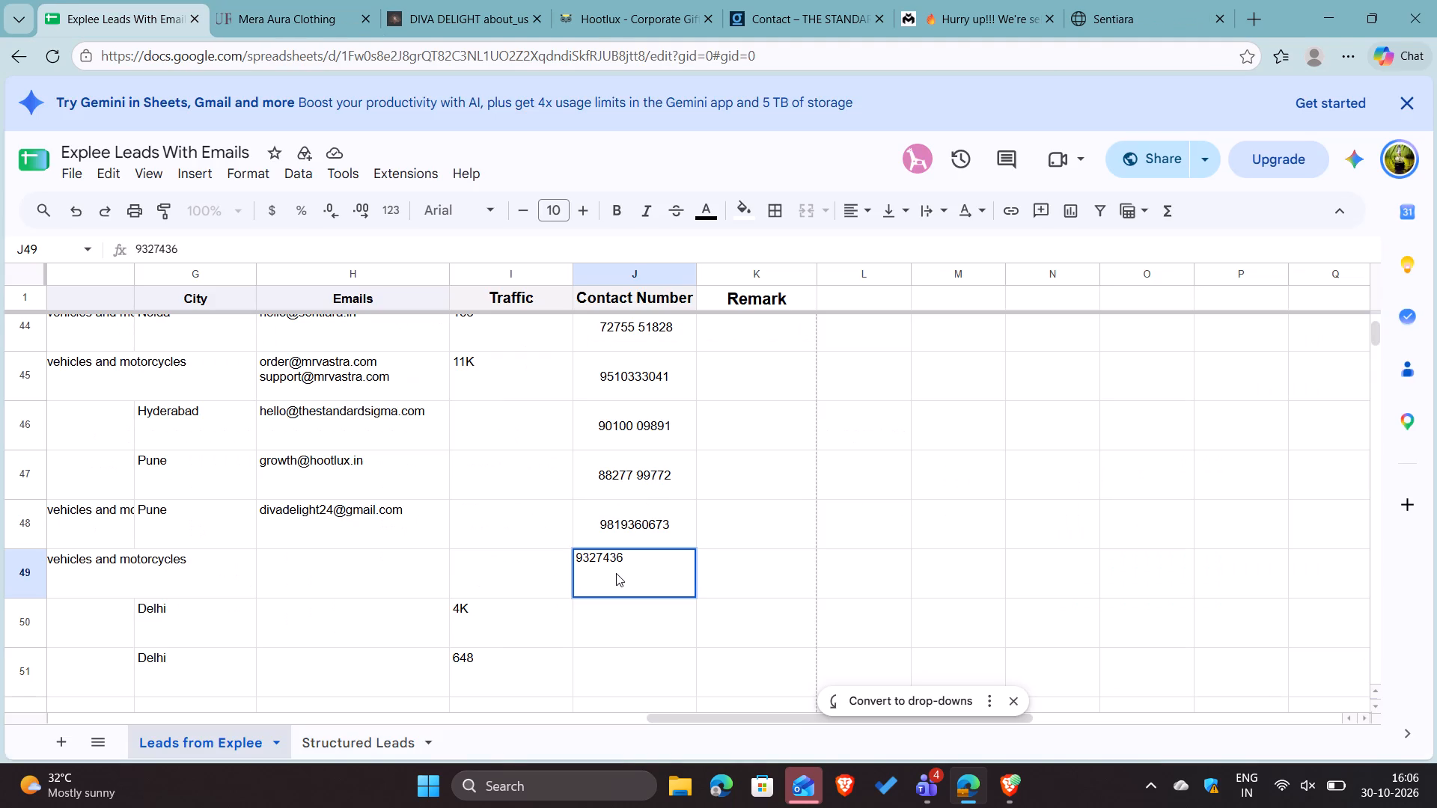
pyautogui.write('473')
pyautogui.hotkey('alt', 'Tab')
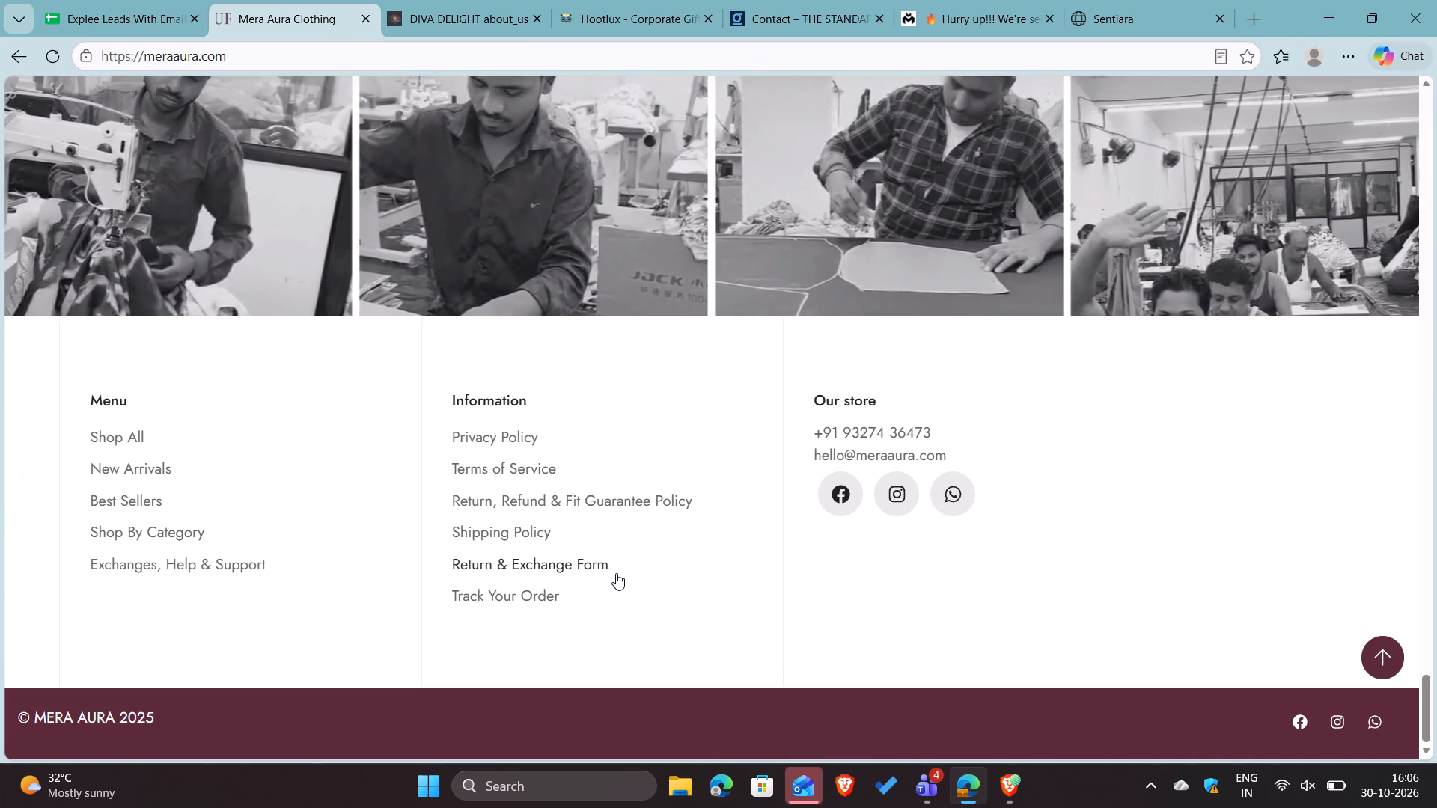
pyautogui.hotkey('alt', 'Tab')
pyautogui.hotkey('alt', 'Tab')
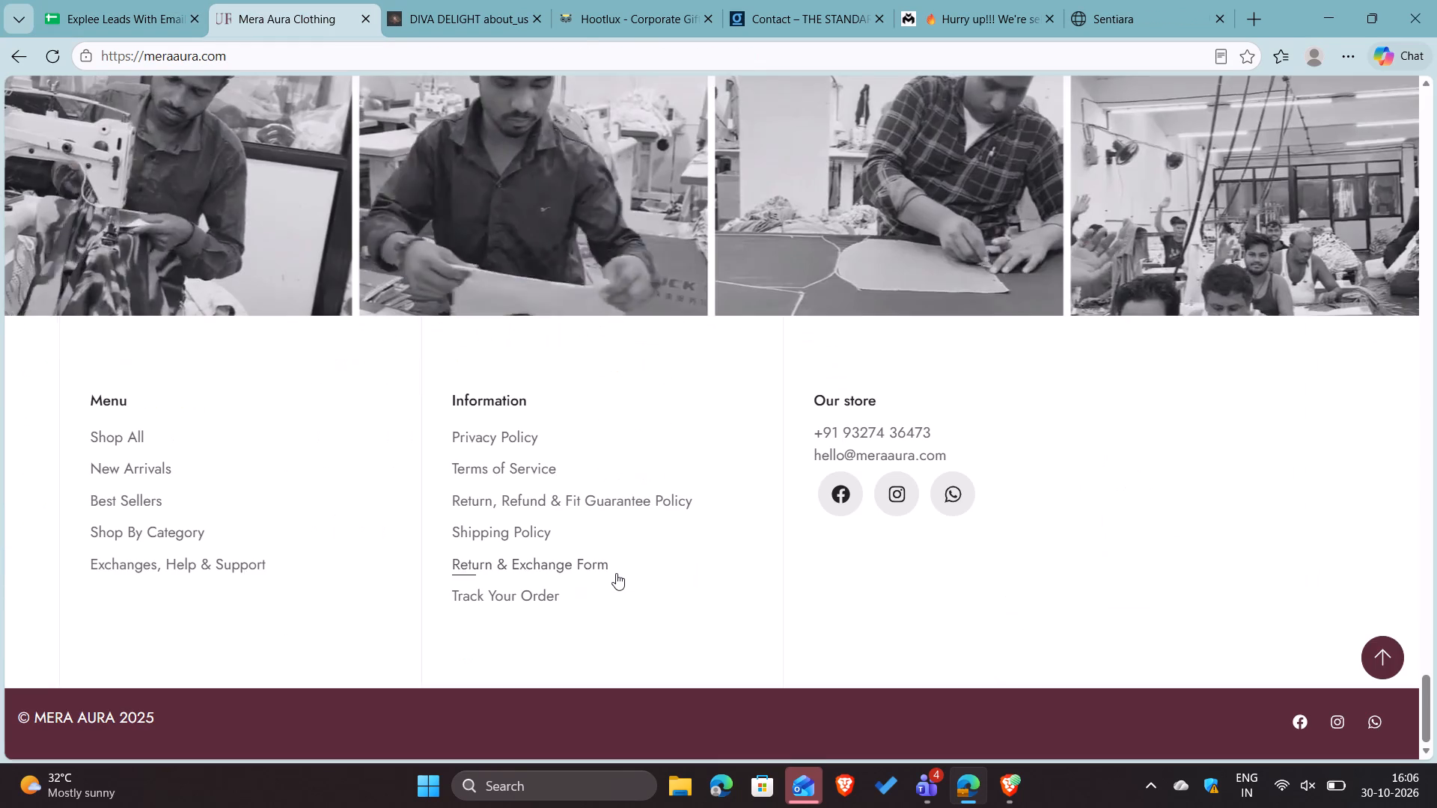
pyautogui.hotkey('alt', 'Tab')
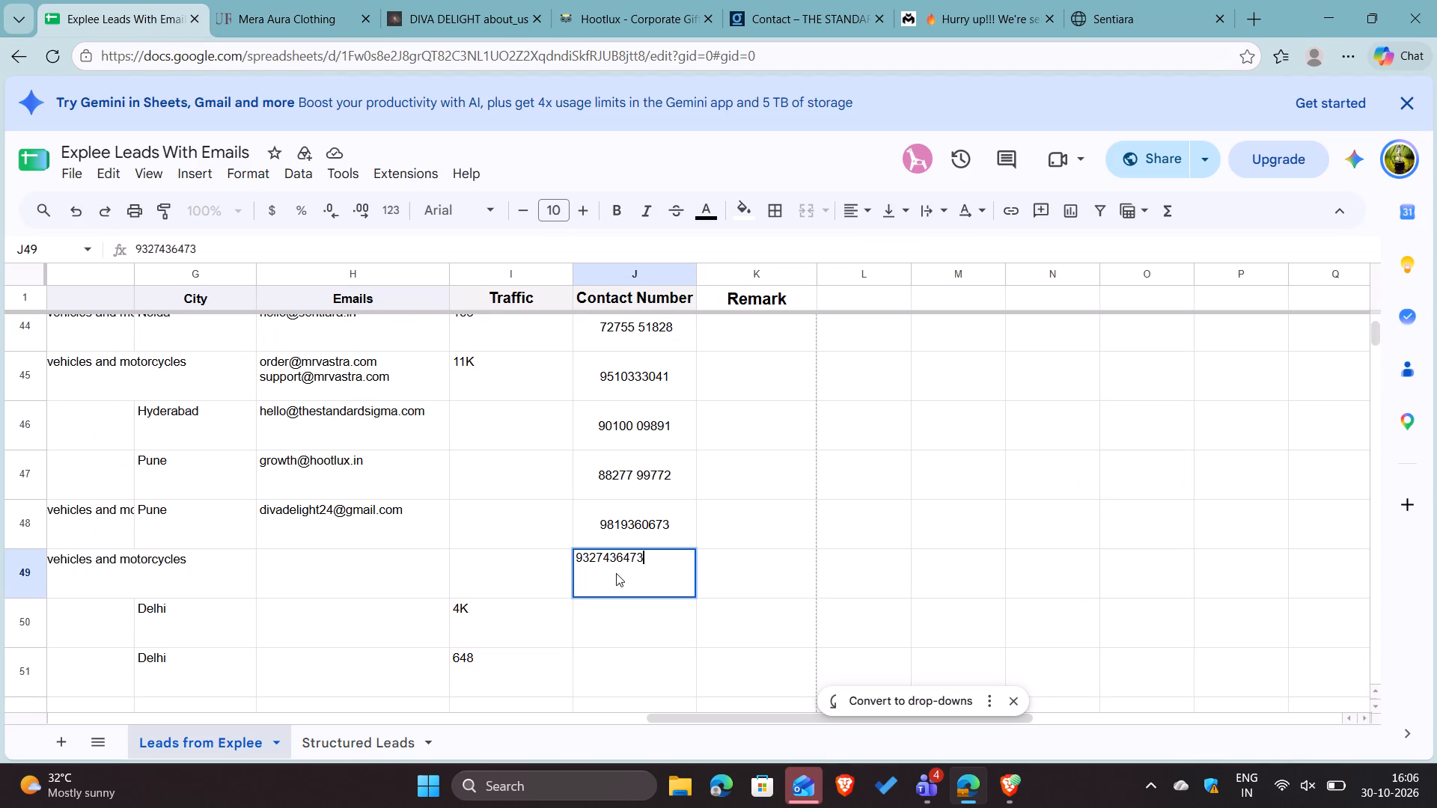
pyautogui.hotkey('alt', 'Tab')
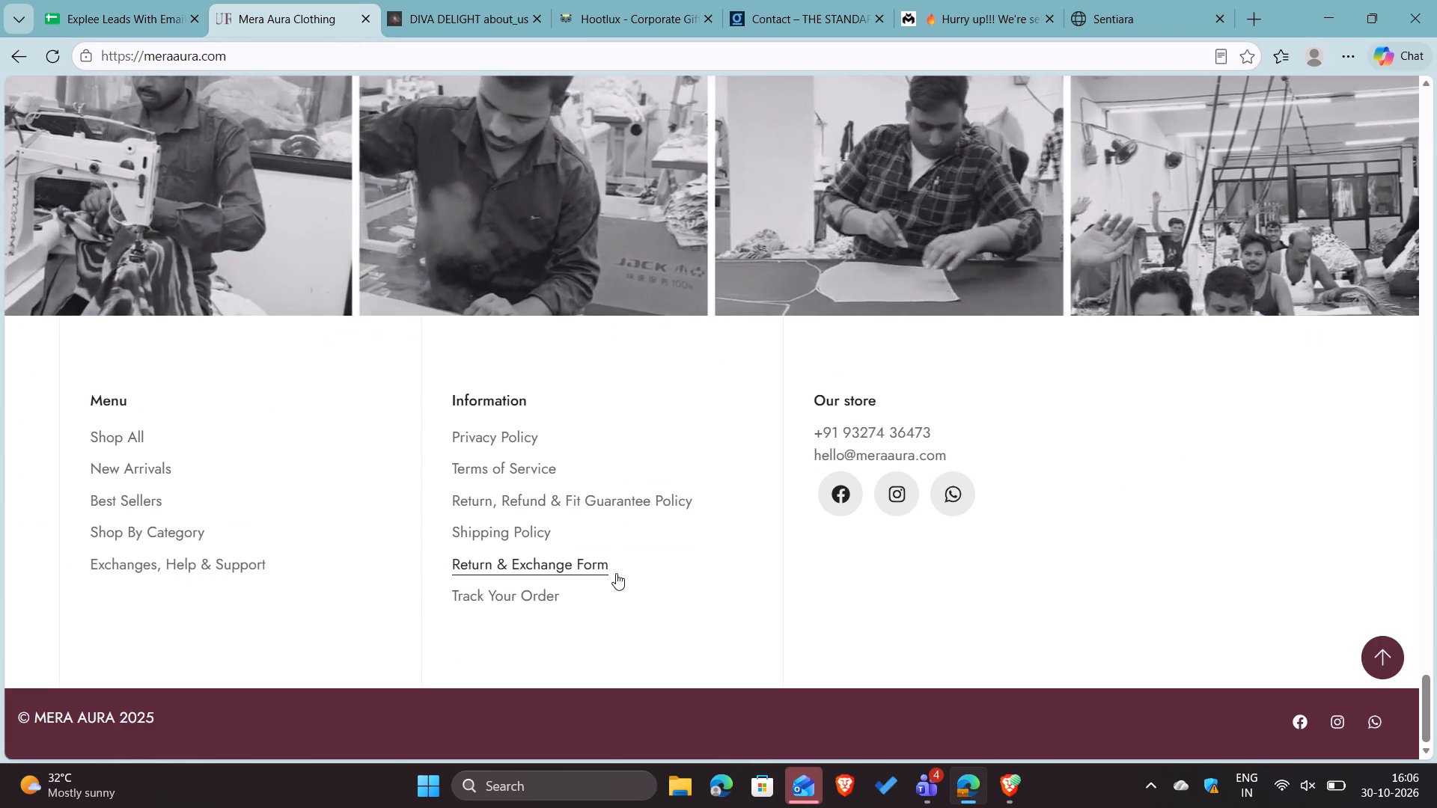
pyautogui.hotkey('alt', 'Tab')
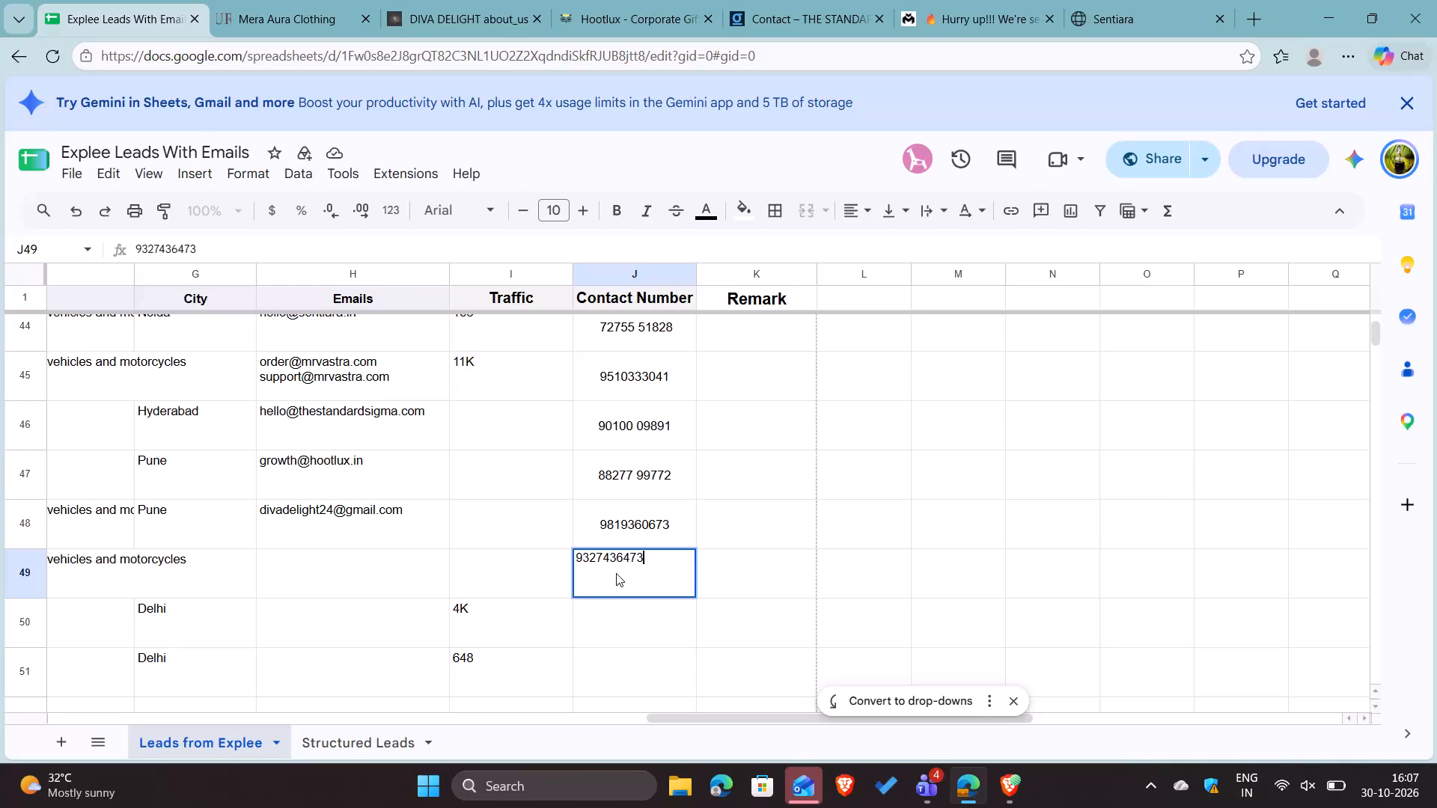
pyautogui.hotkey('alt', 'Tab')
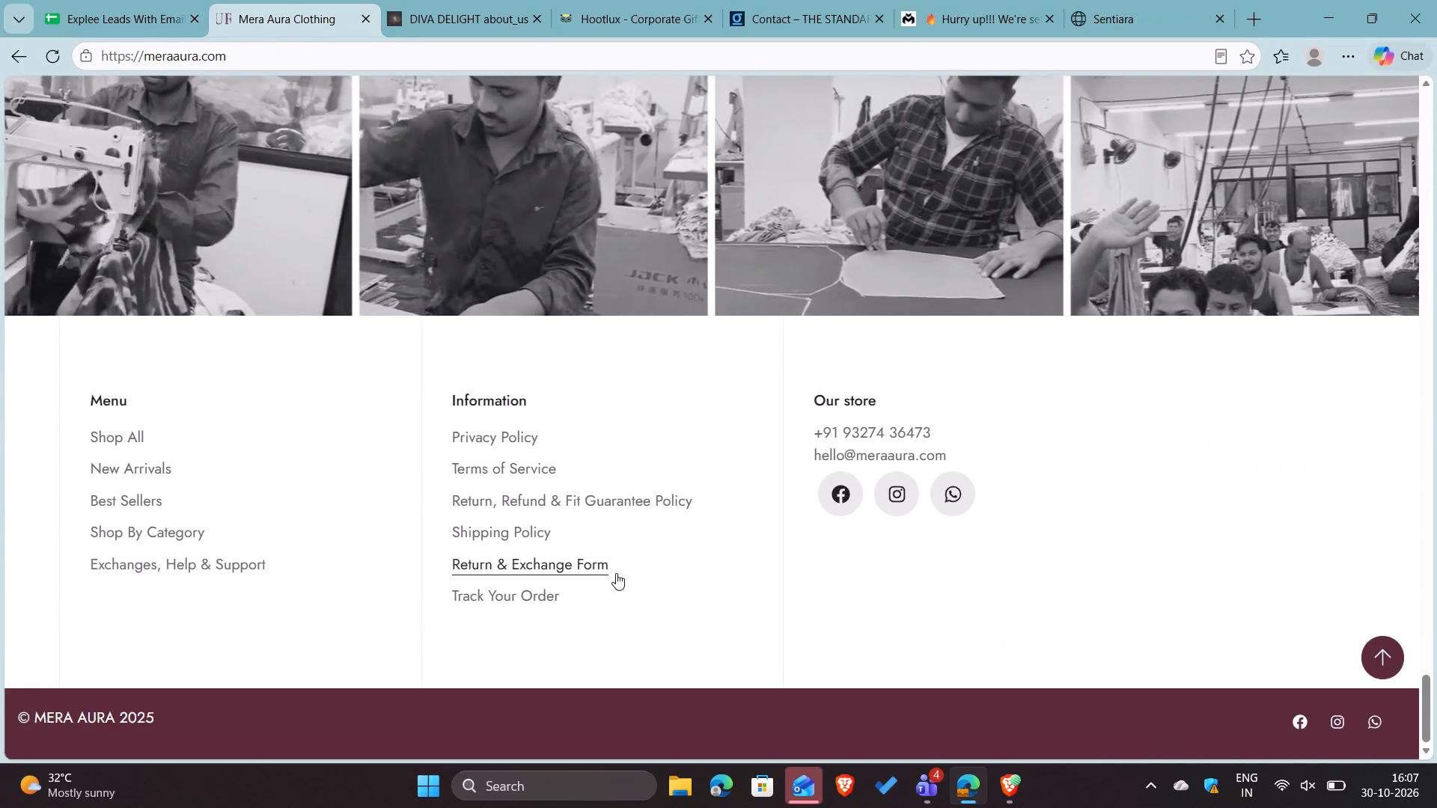
# Check Mera Aura's recorded contact number against its website footer, and centre it horizontally and vertically in its cell.
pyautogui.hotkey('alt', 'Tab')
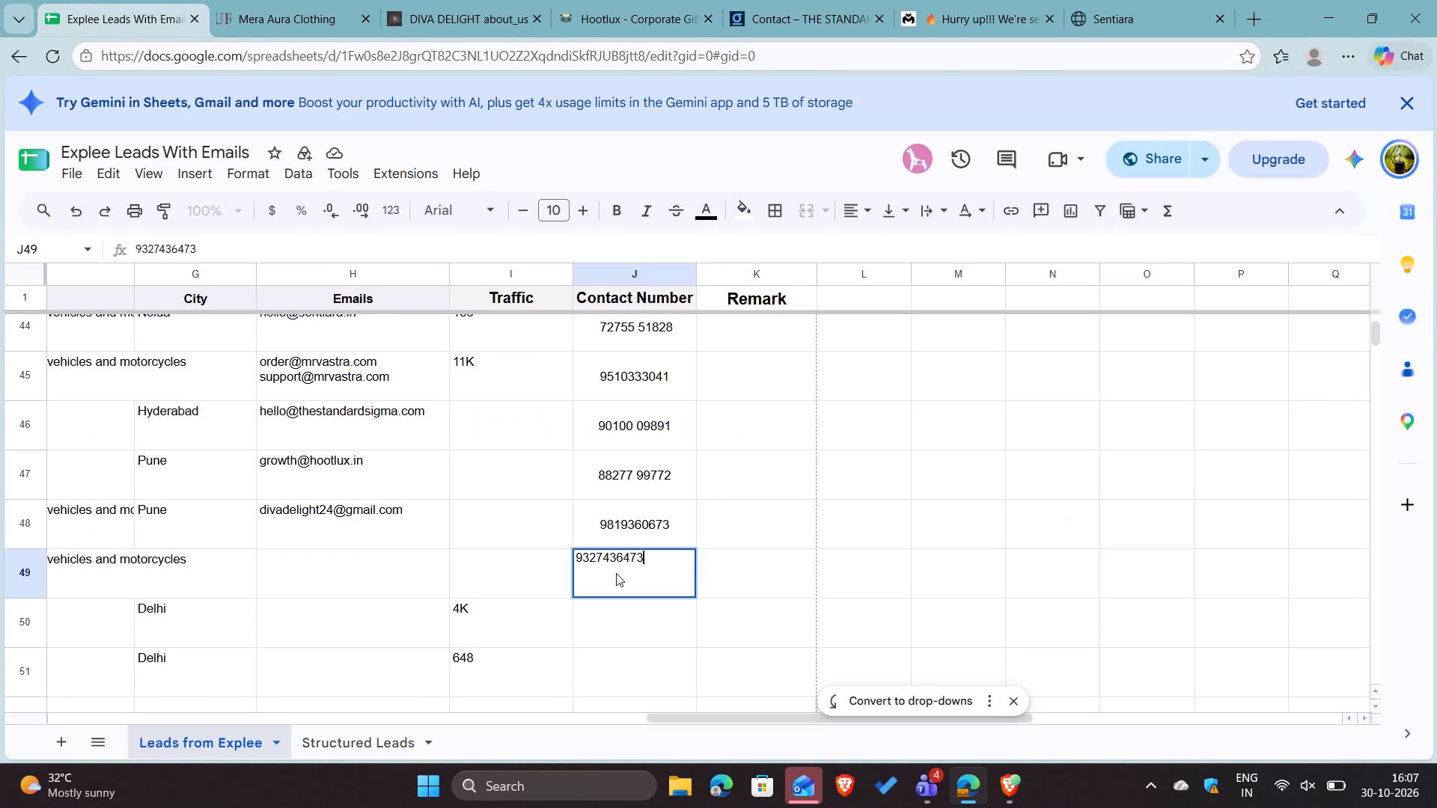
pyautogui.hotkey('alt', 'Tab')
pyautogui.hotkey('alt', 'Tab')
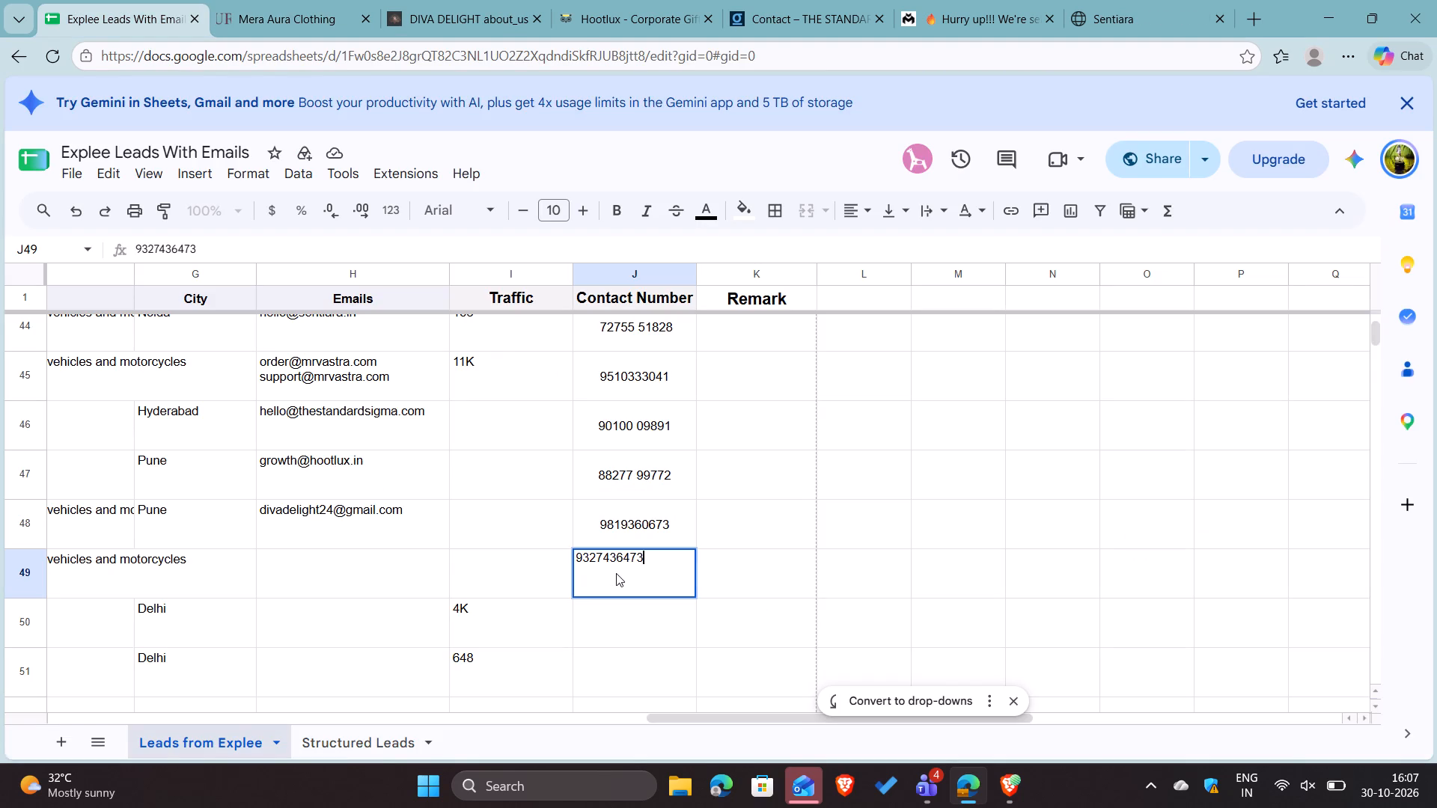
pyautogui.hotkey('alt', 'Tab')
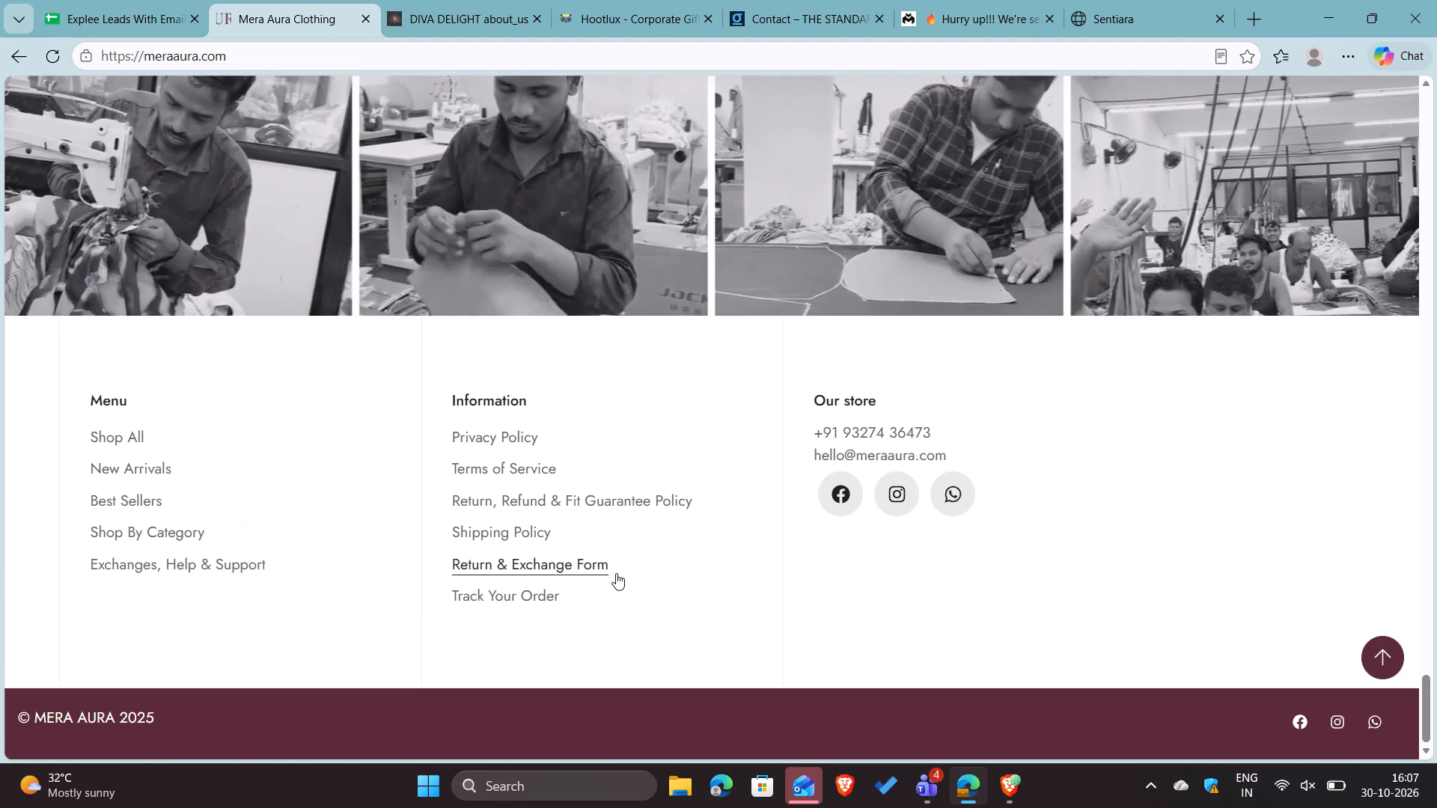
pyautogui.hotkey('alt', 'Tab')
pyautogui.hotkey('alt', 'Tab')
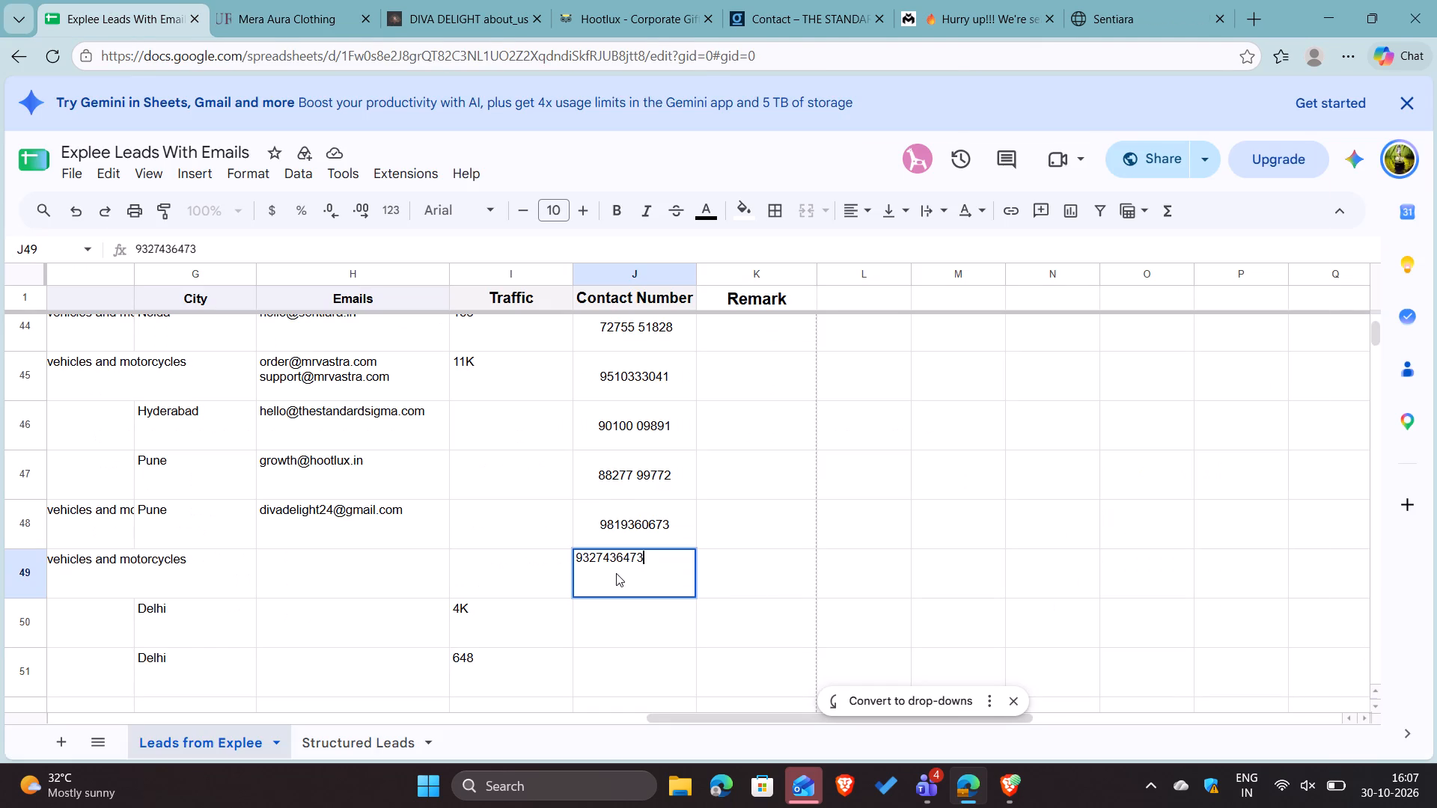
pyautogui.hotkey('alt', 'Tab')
pyautogui.click(870, 208)
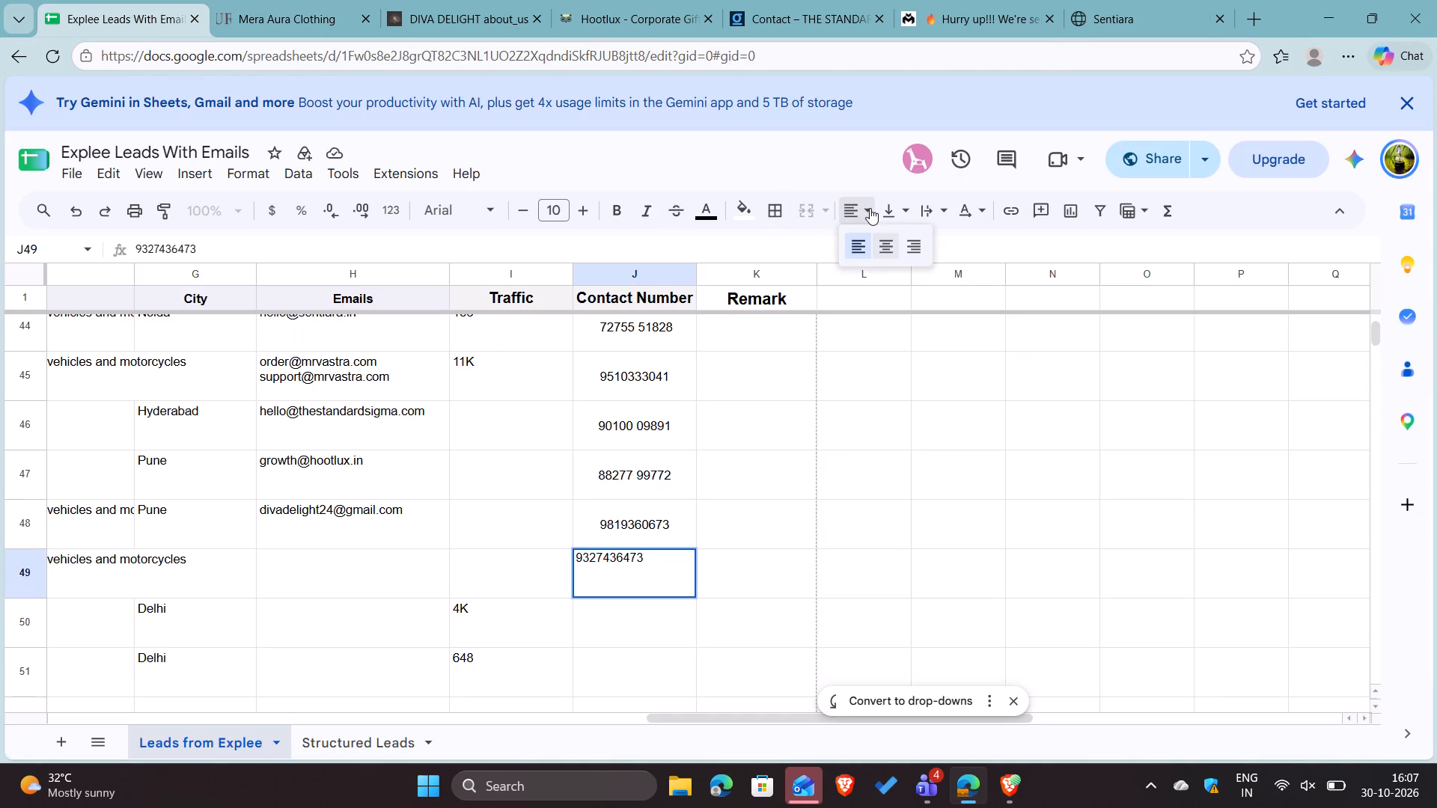
pyautogui.click(886, 248)
pyautogui.click(904, 218)
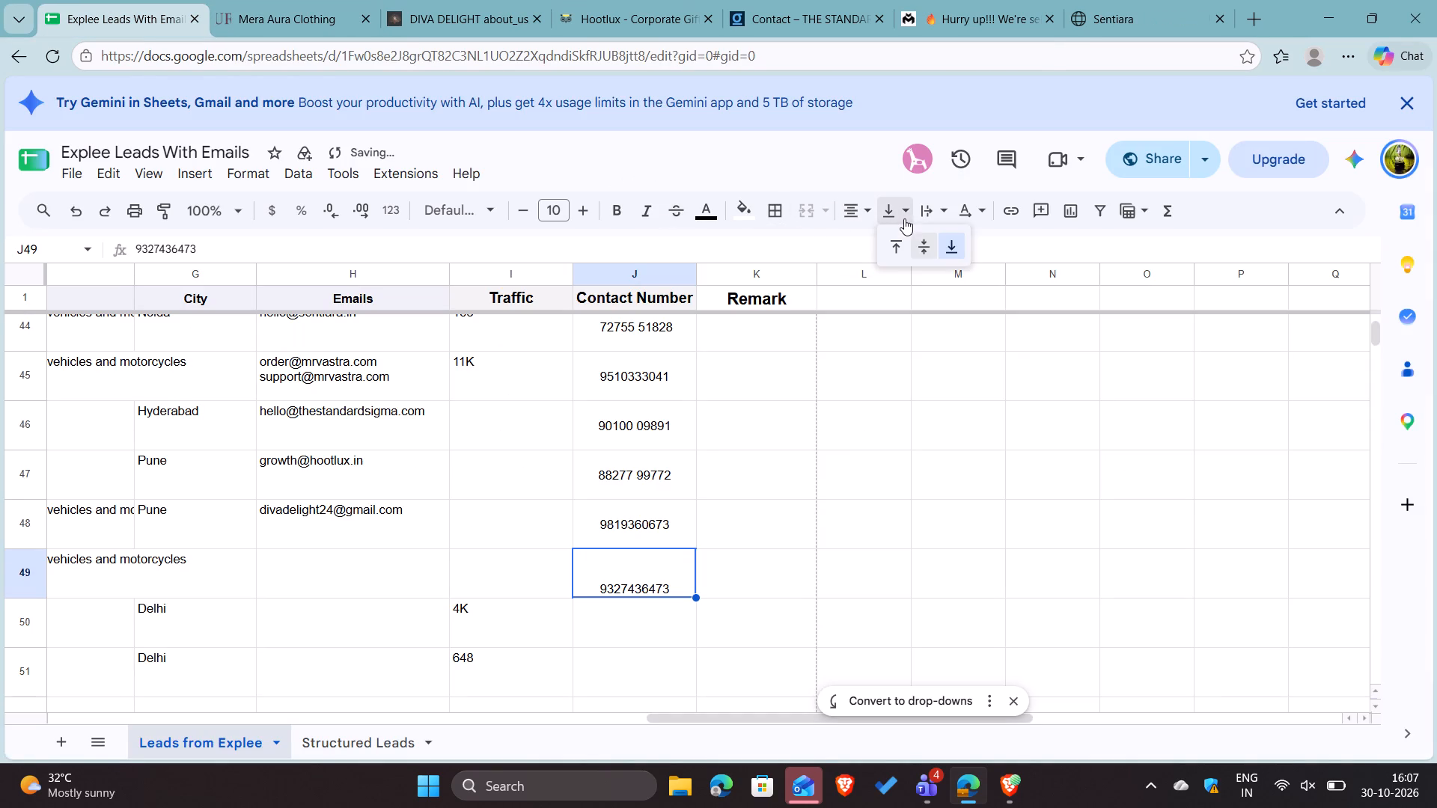
pyautogui.click(920, 249)
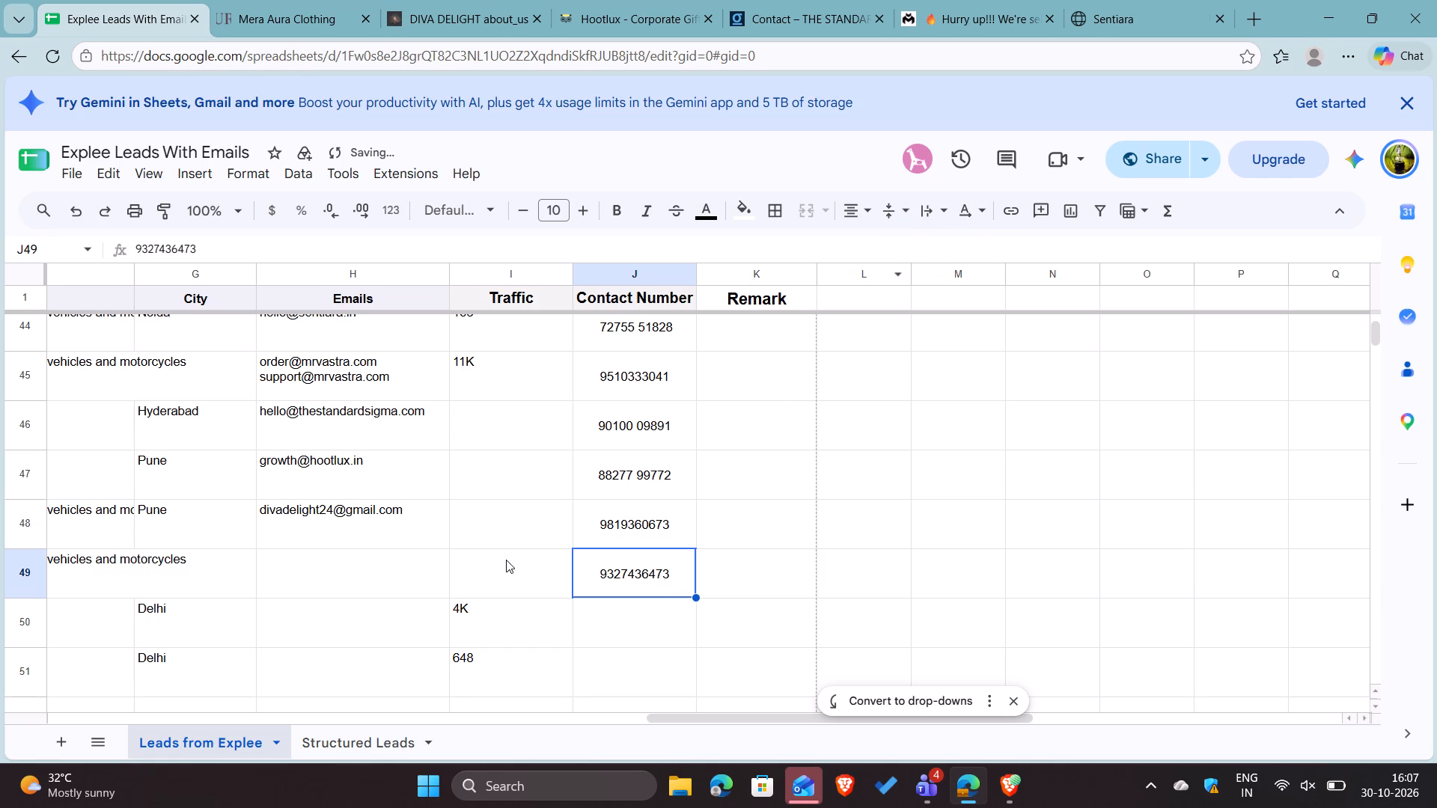
# Enter the store email from Mera Aura's homepage footer in its Emails cell in row 49.
pyautogui.doubleClick(354, 577)
pyautogui.hotkey('alt', 'Tab')
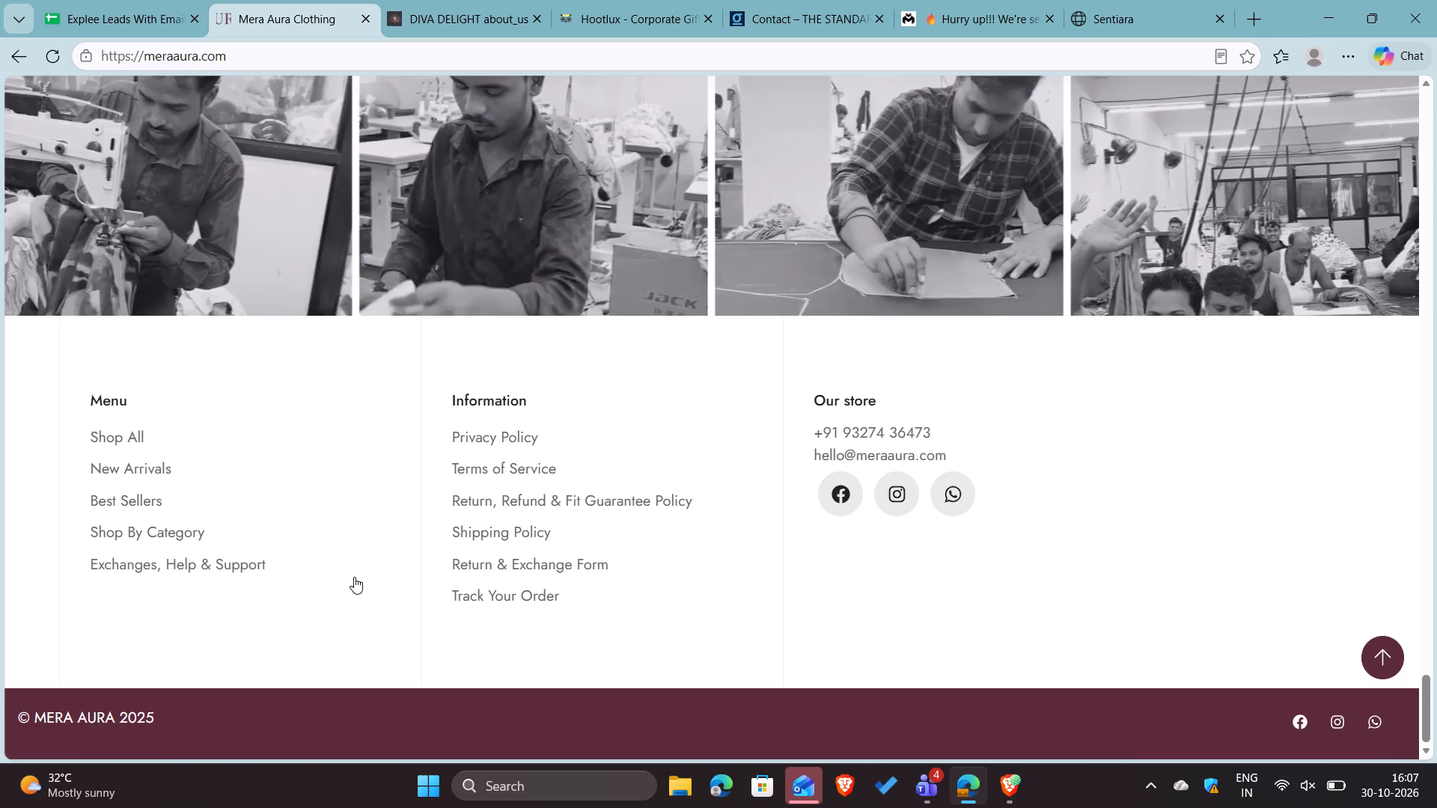
pyautogui.hotkey('alt', 'Tab')
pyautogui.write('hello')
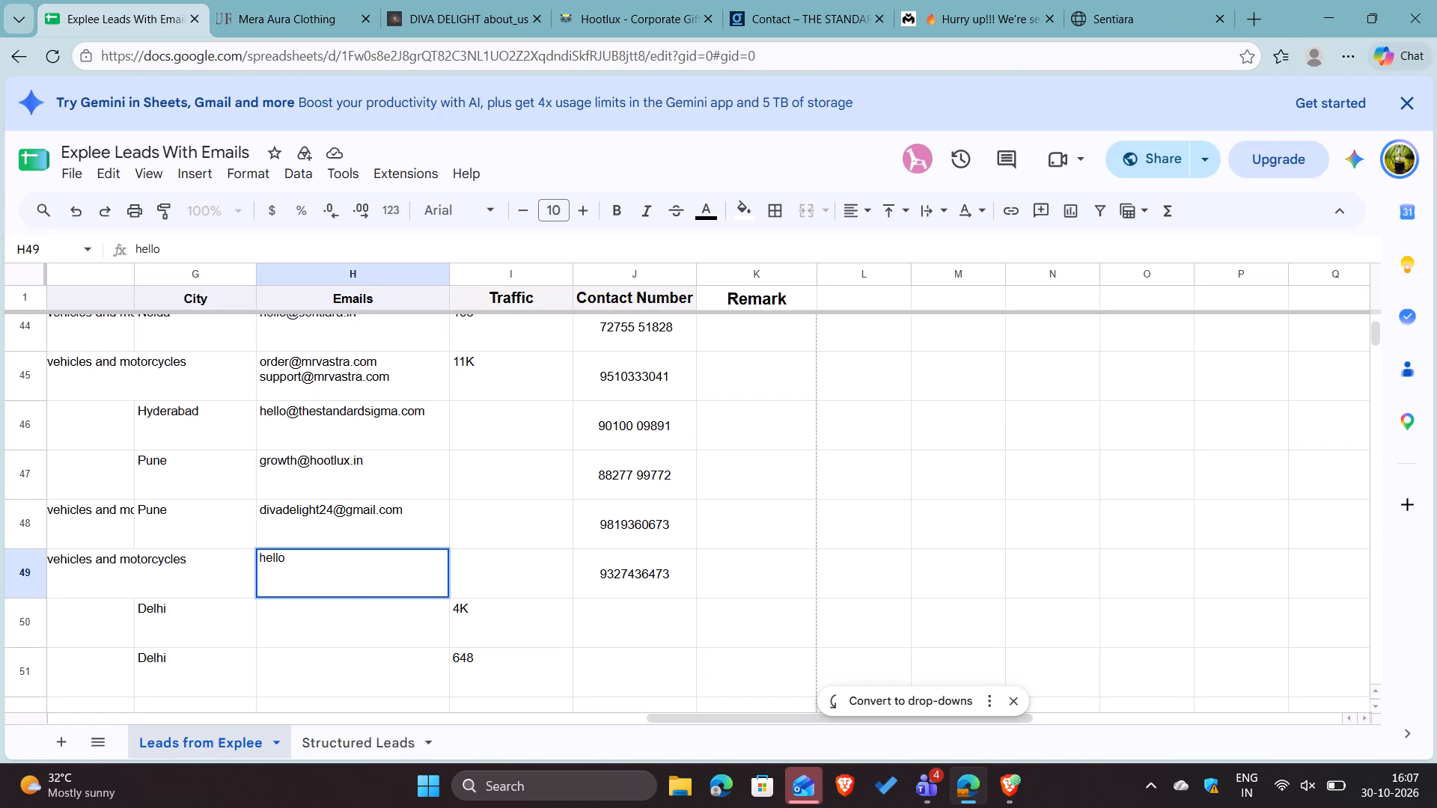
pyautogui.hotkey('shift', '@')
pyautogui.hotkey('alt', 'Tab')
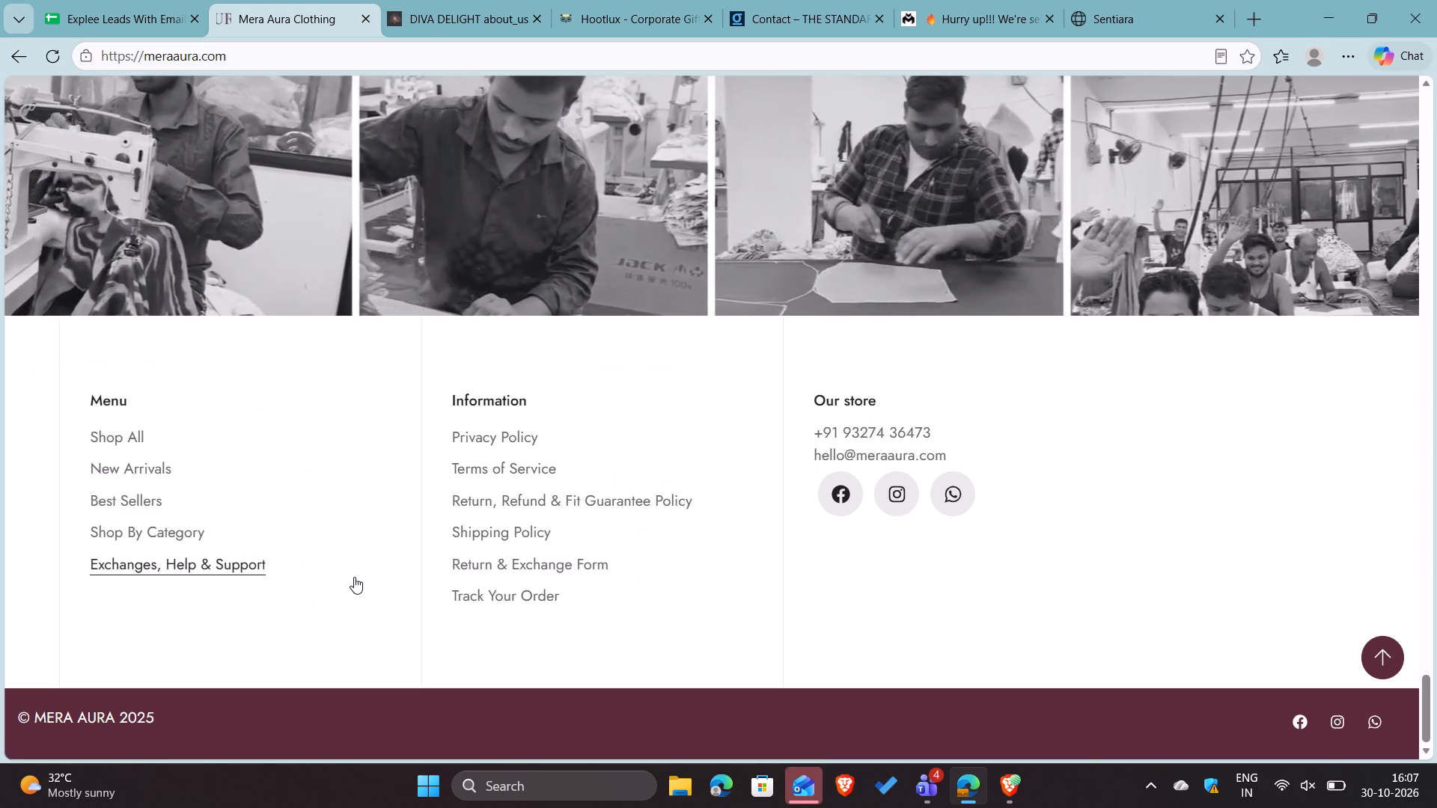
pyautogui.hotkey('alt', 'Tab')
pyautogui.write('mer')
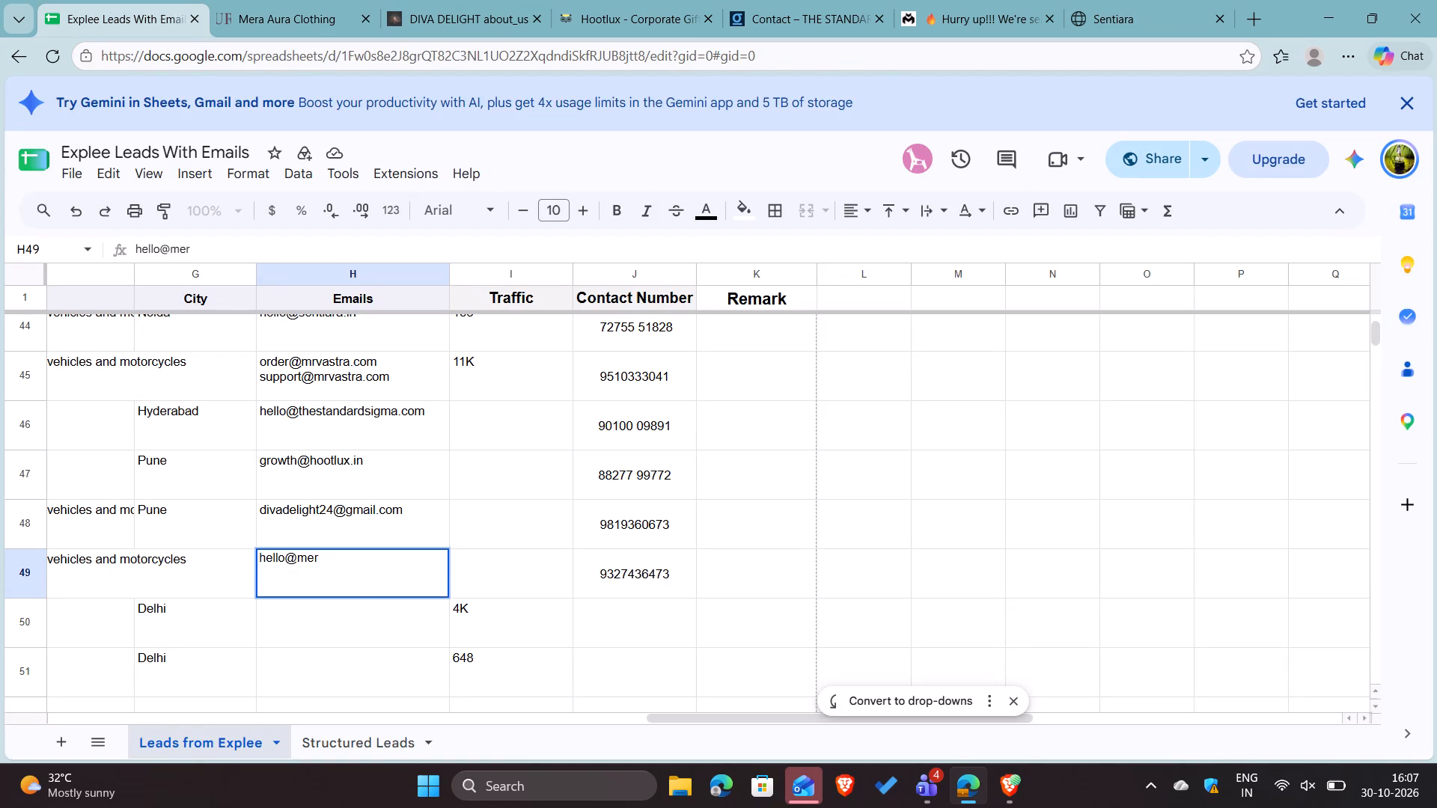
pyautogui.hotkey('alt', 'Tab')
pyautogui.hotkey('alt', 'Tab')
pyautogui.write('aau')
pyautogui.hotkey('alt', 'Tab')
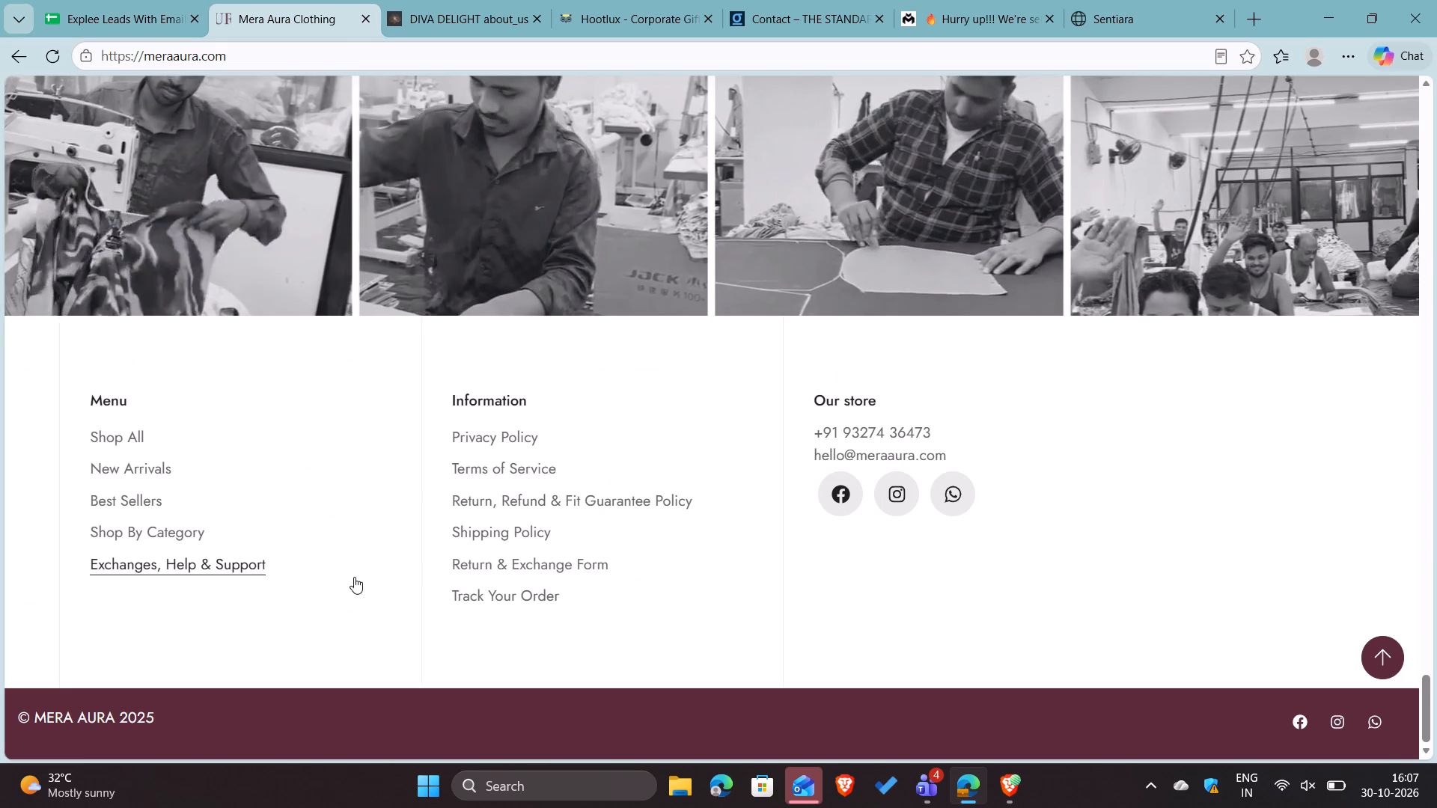
# Complete the store email in Mera Aura's Emails cell in row 49, adding the missing end of its domain.
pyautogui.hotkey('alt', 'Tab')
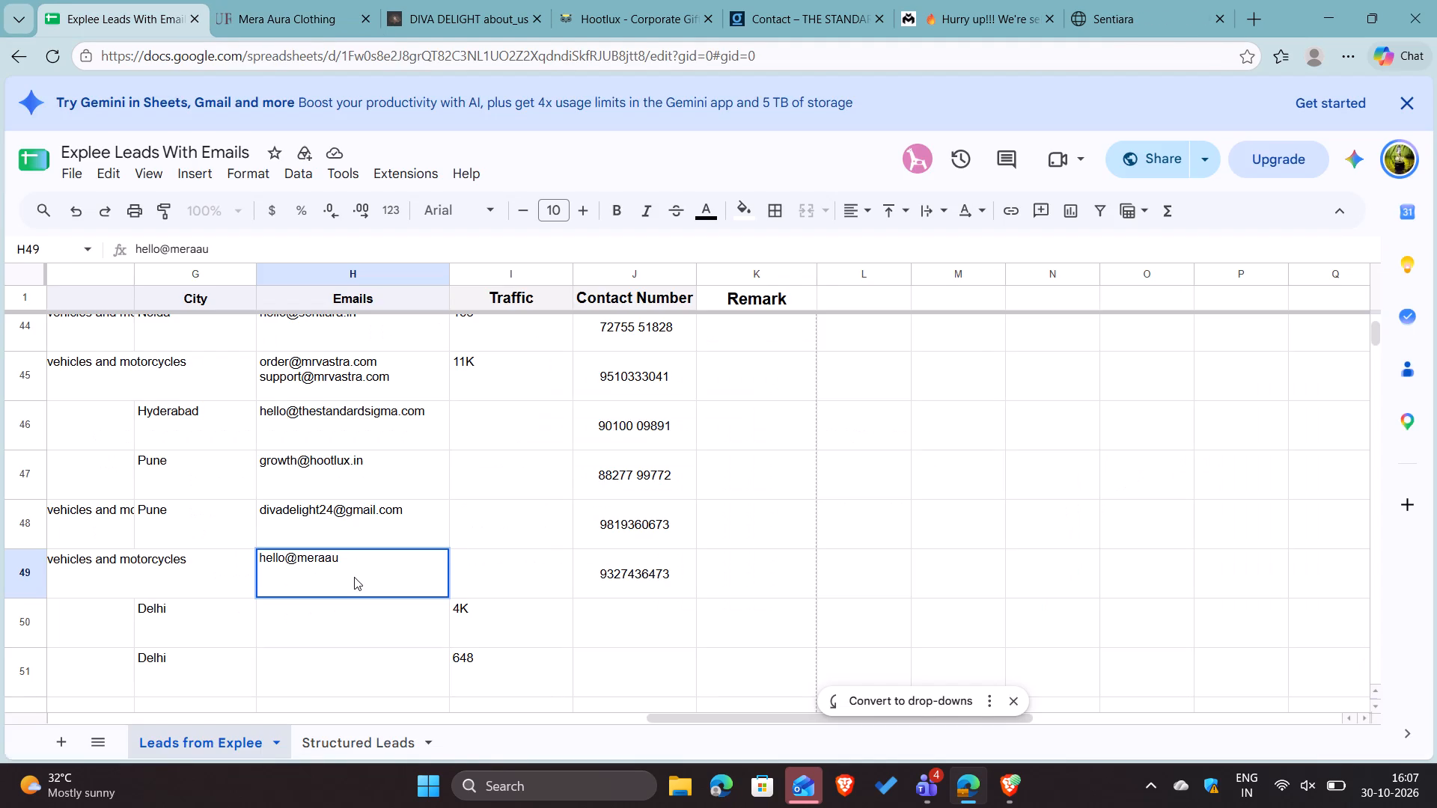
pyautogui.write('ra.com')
pyautogui.click(364, 630)
# Open Kasacore's website from its domain link in row 50 and look down the homepage to the footer for contact details.
pyautogui.hscroll(4, 364, 630)
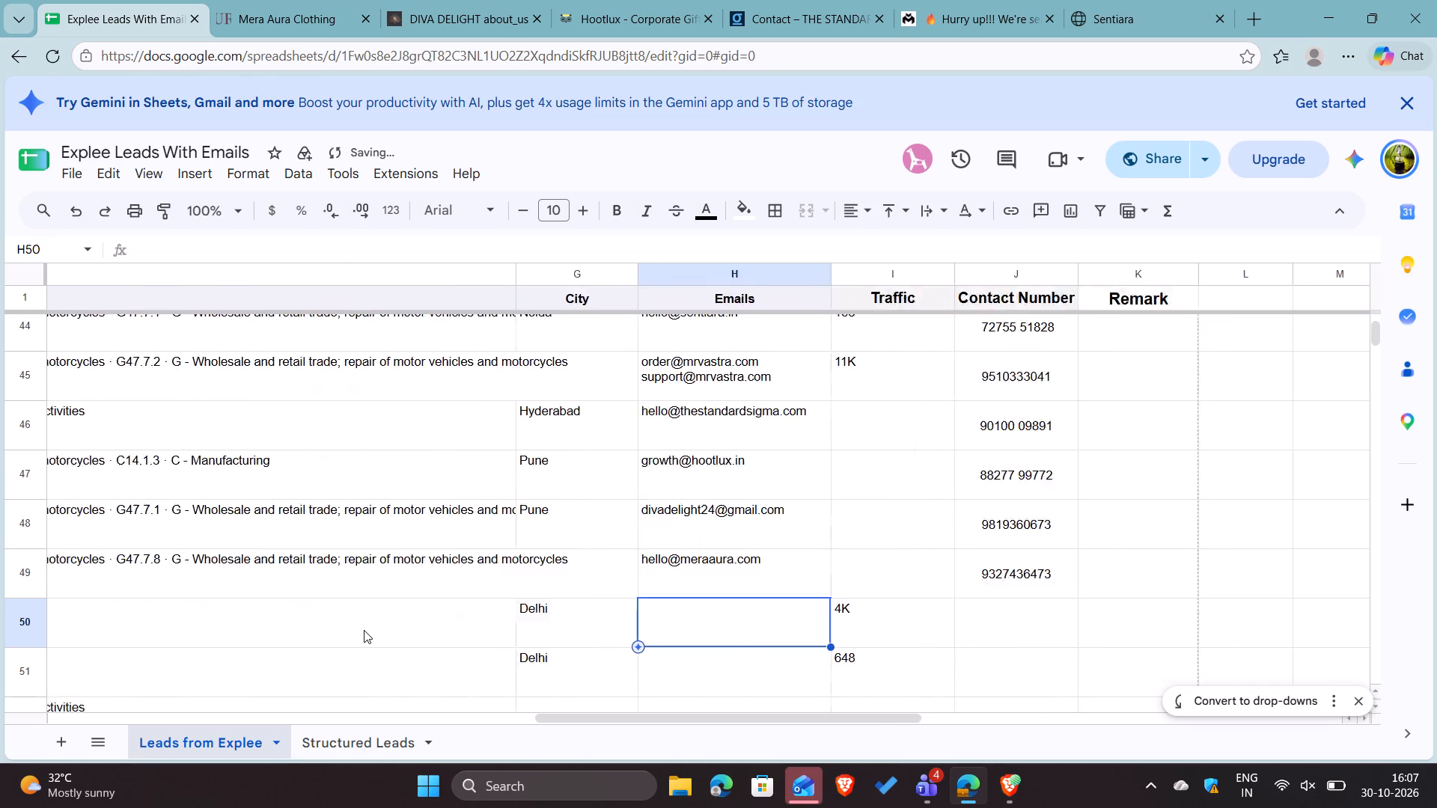
pyautogui.hscroll(7, 364, 630)
pyautogui.click(360, 610)
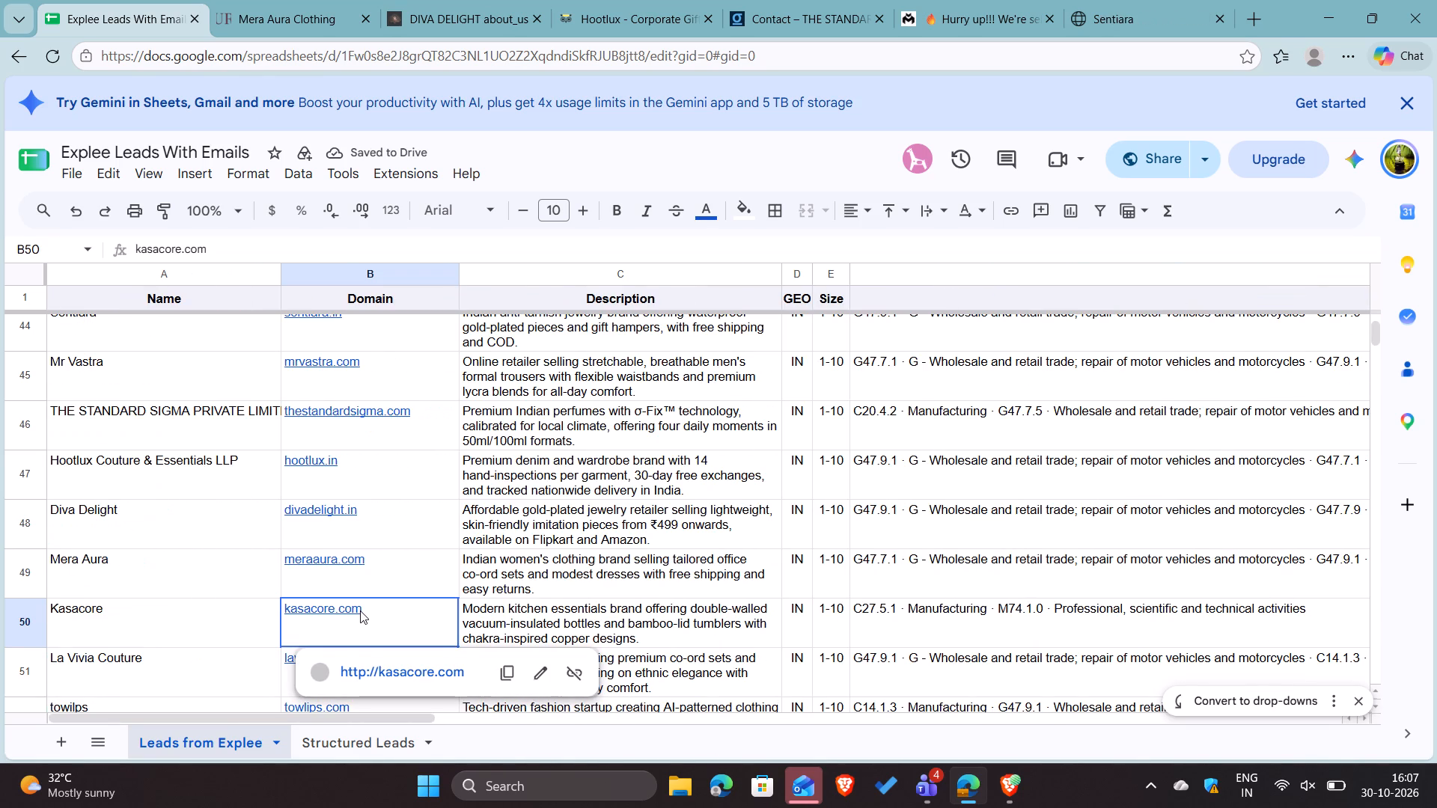
pyautogui.click(385, 670)
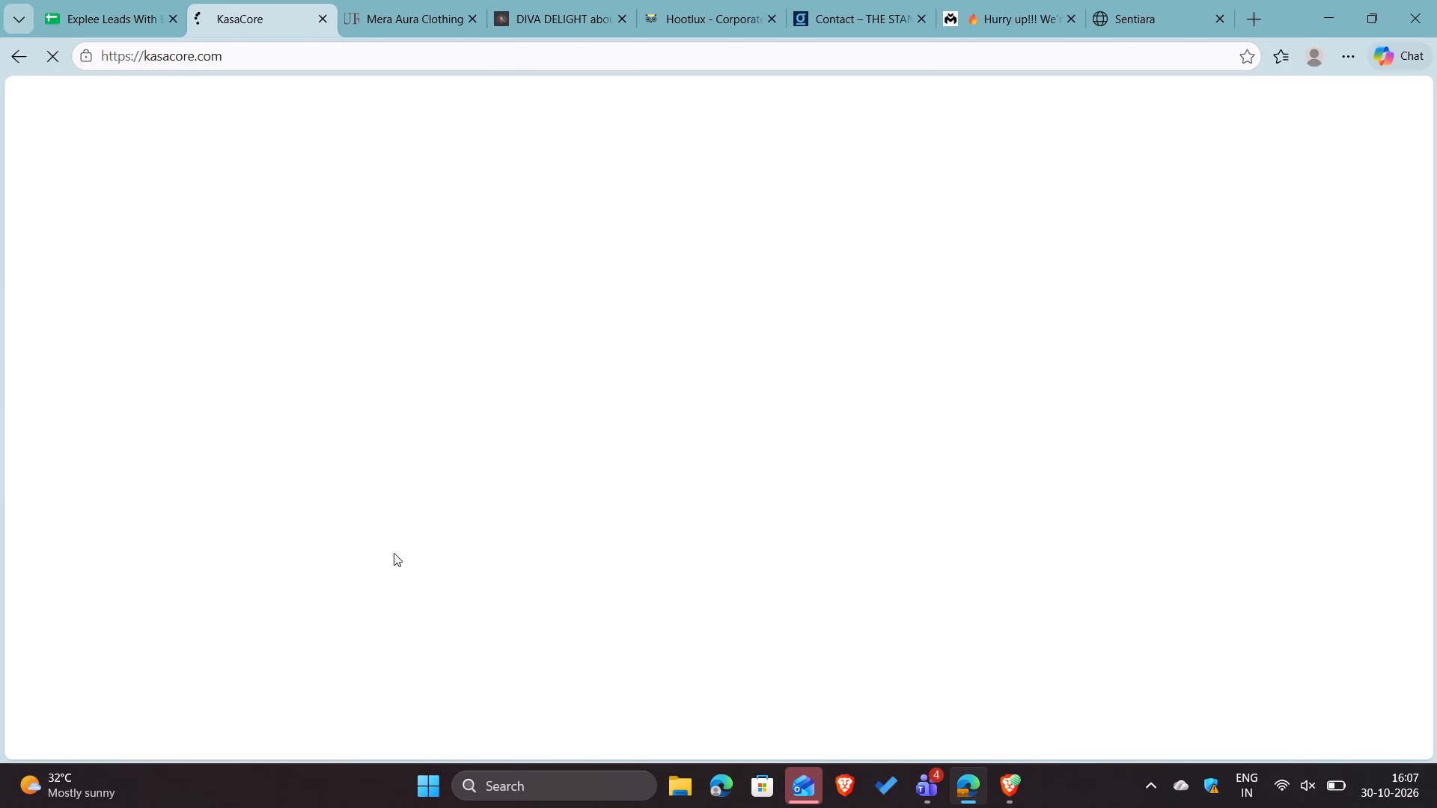
pyautogui.scroll(-16, 407, 437)
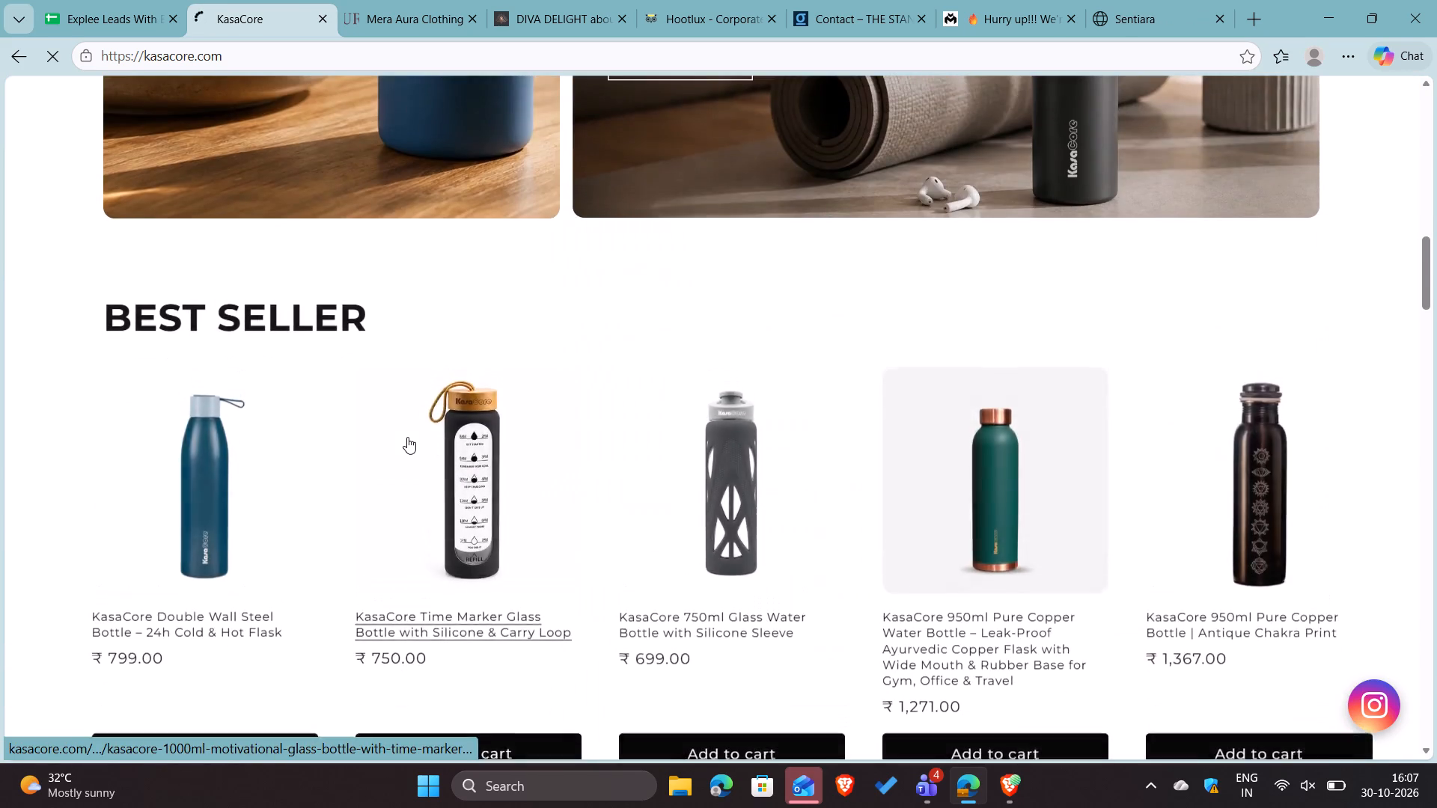
pyautogui.scroll(-14, 407, 437)
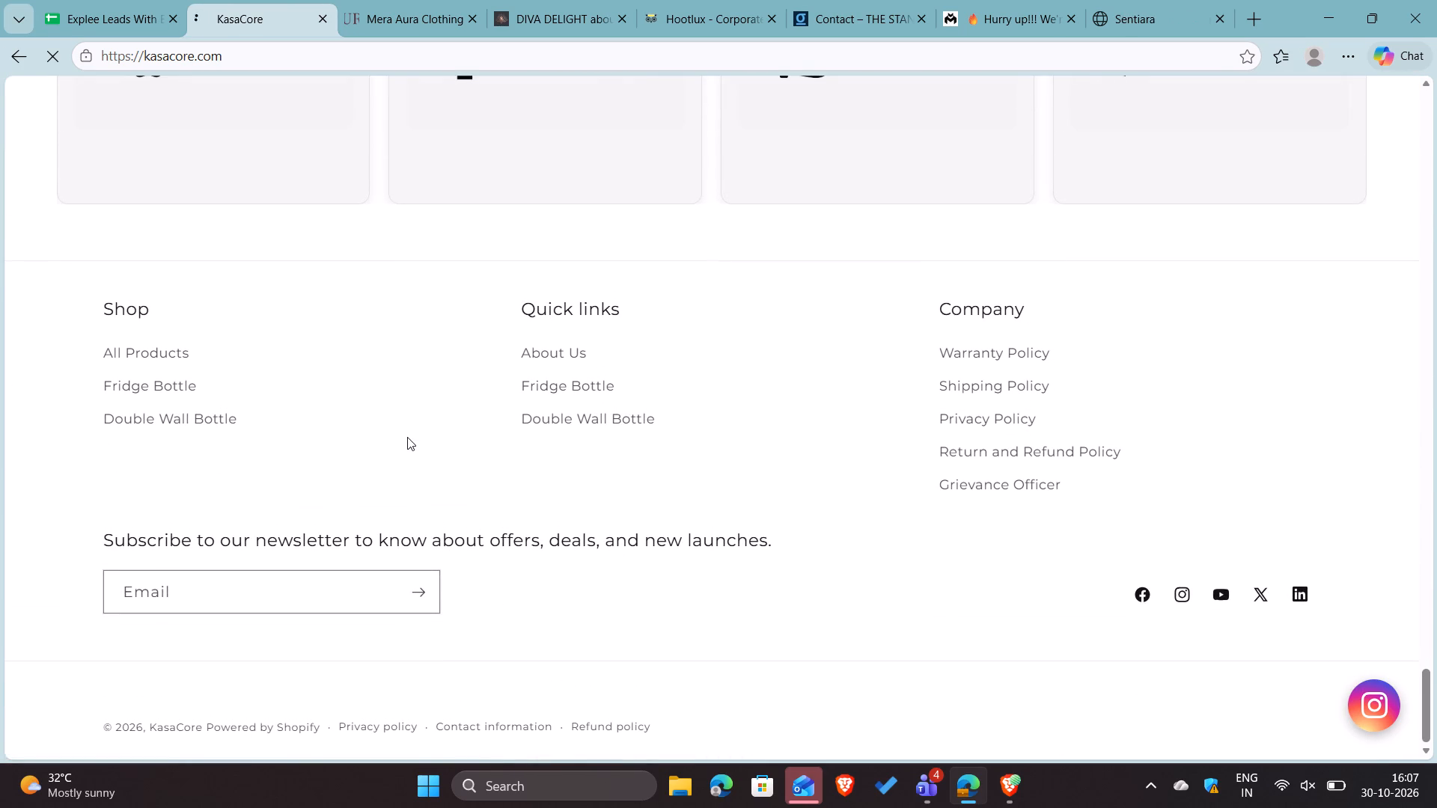
# Open Kasacore's About Us page and look through it for an email or contact number.
pyautogui.click(540, 347)
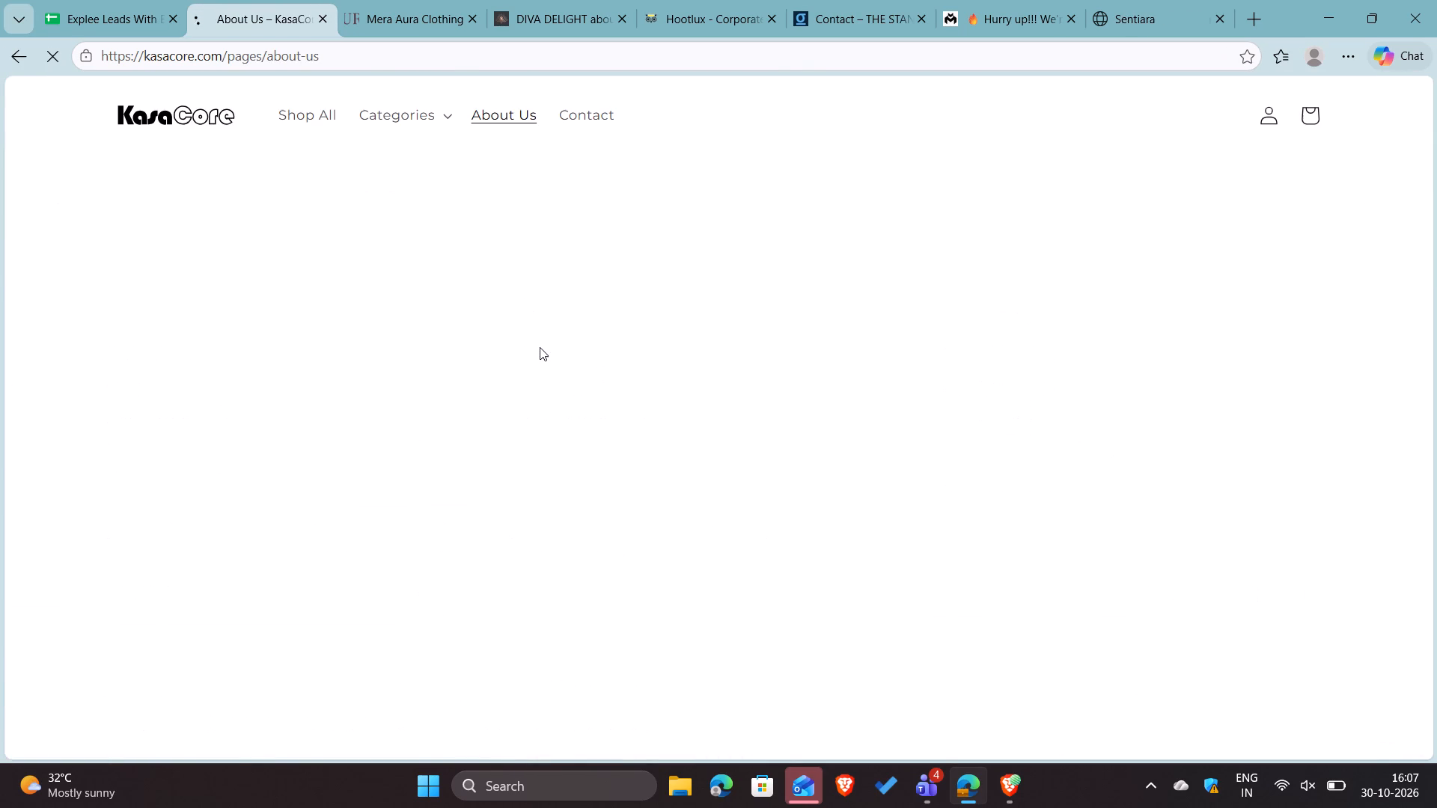
pyautogui.scroll(-6, 658, 513)
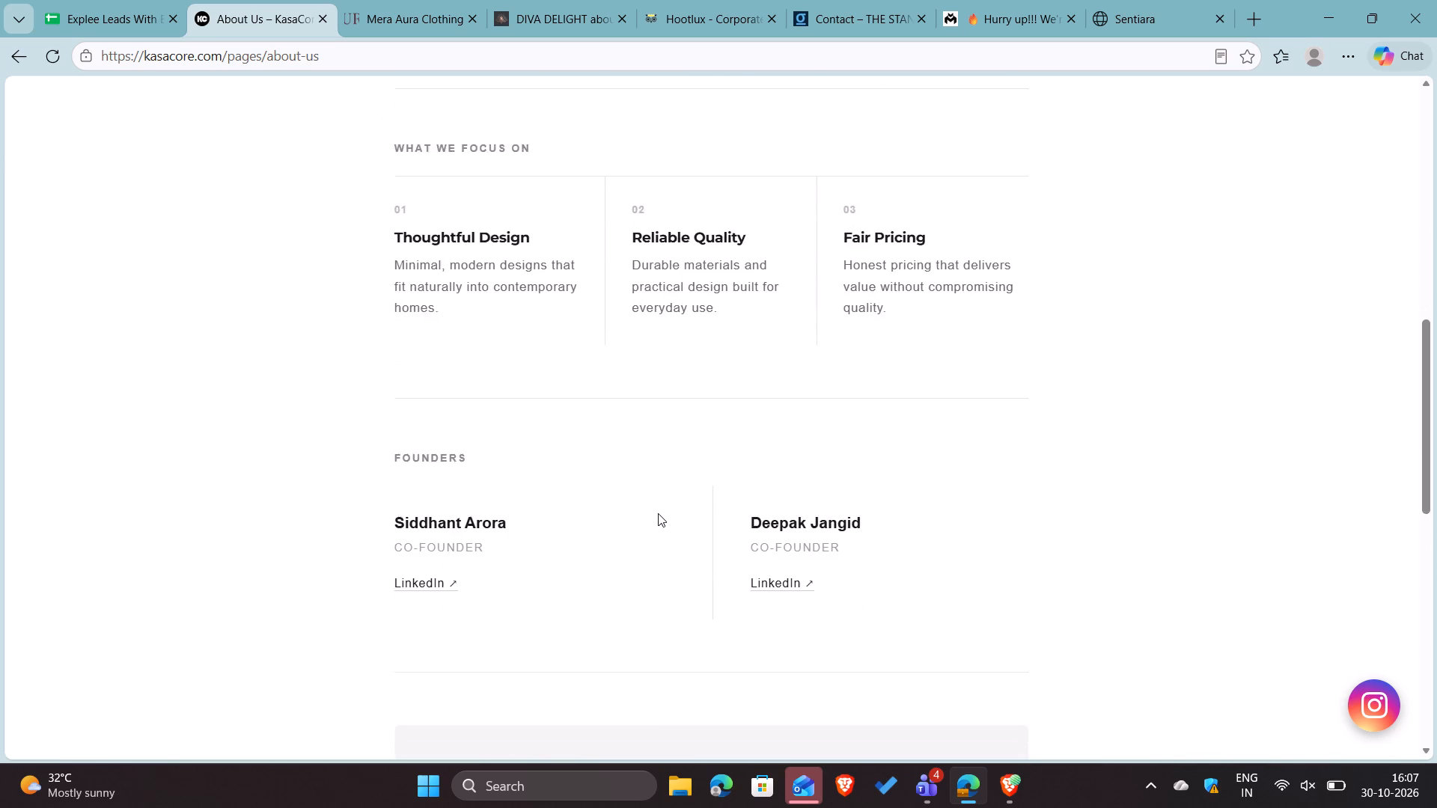
# Look through KasaCore's About Us and Contact pages, including their footers, for an email or phone number.
pyautogui.scroll(-4, 658, 513)
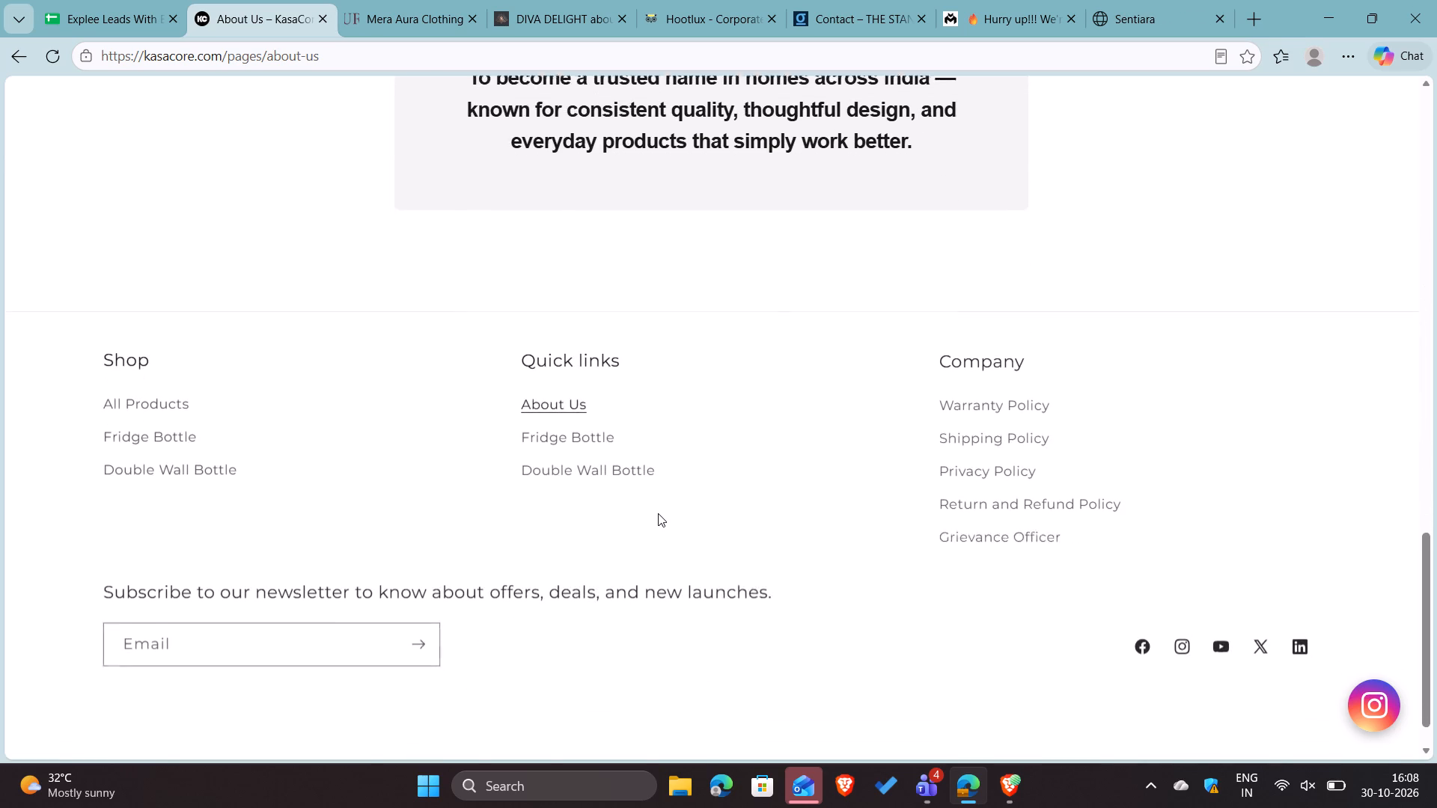
pyautogui.scroll(-1, 658, 513)
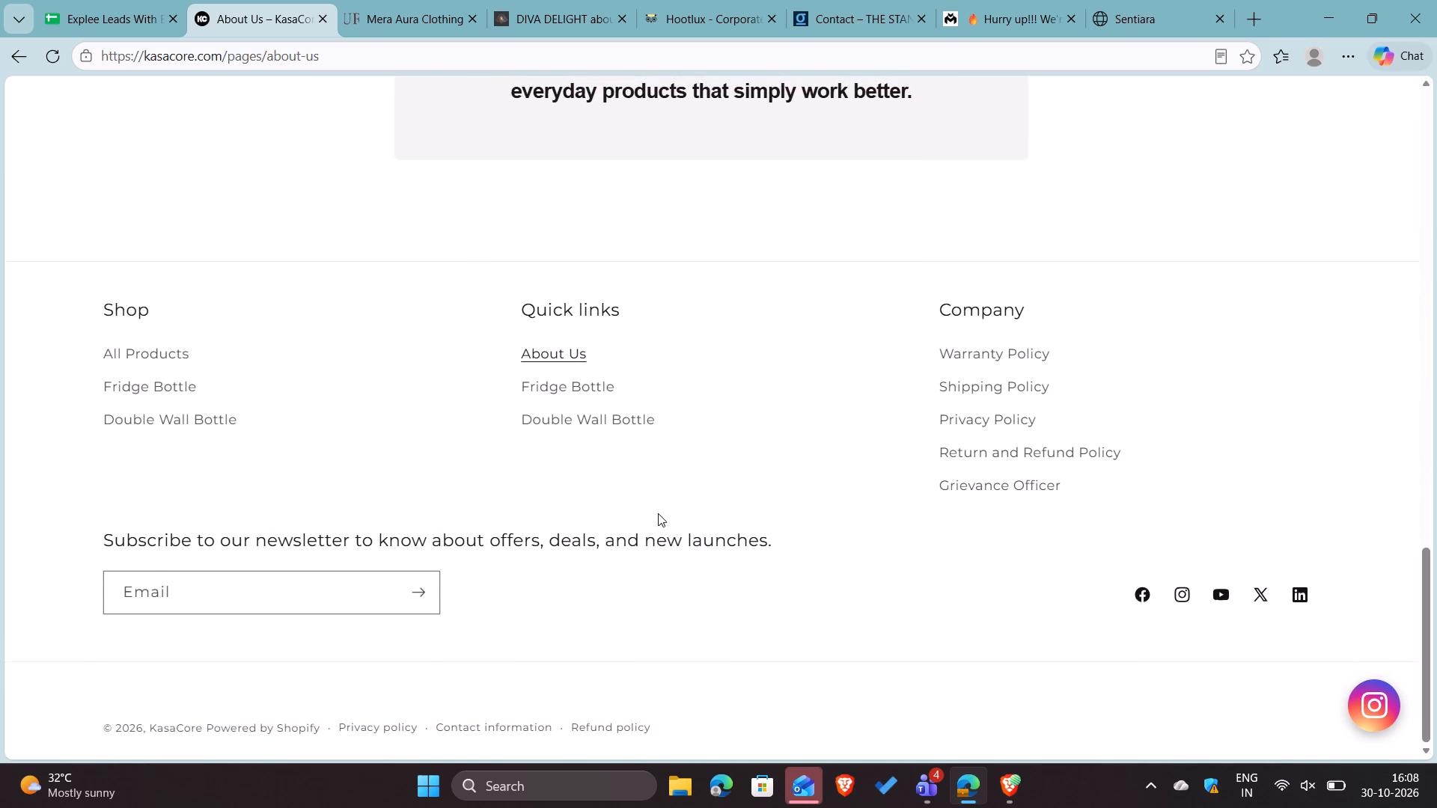
pyautogui.scroll(8, 658, 513)
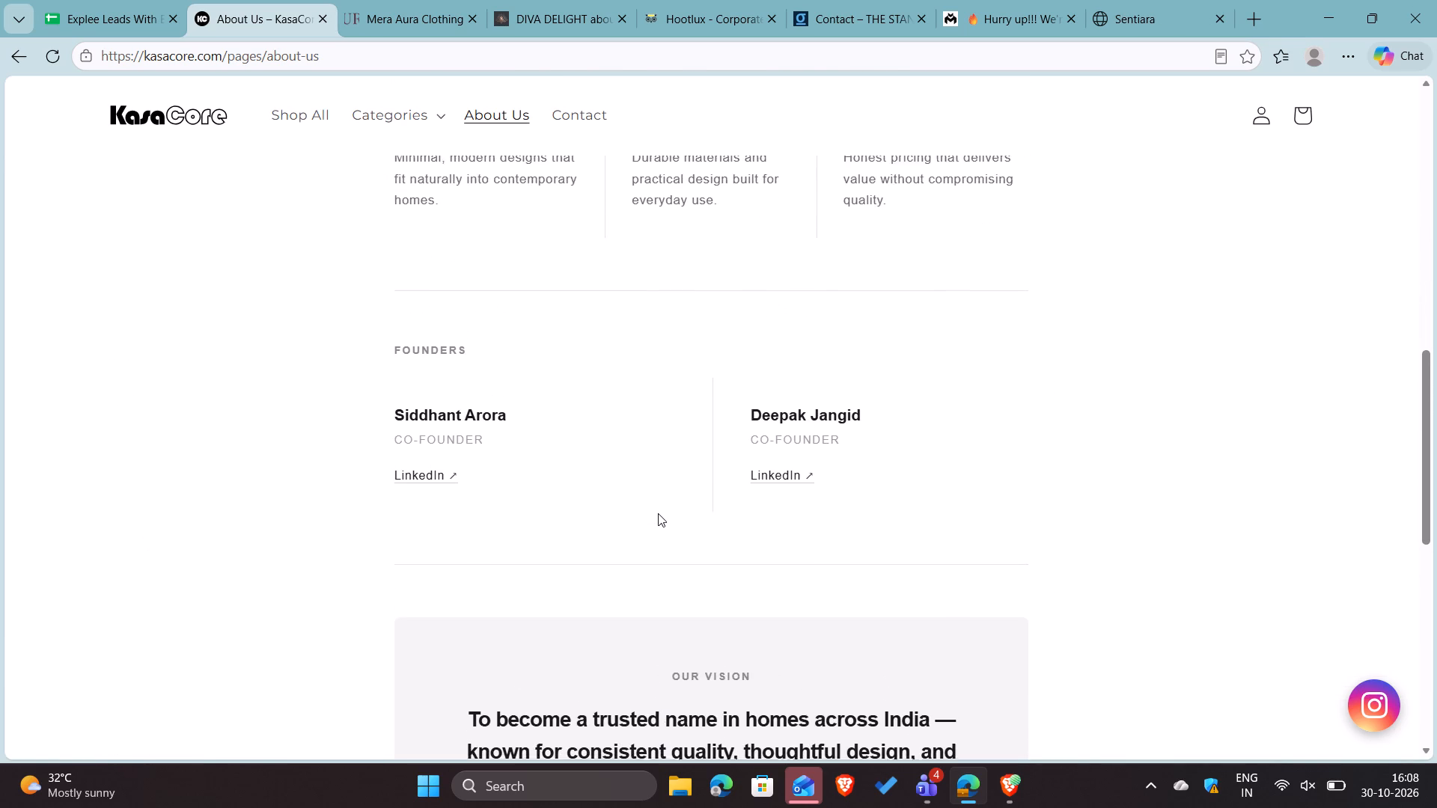
pyautogui.scroll(8, 658, 513)
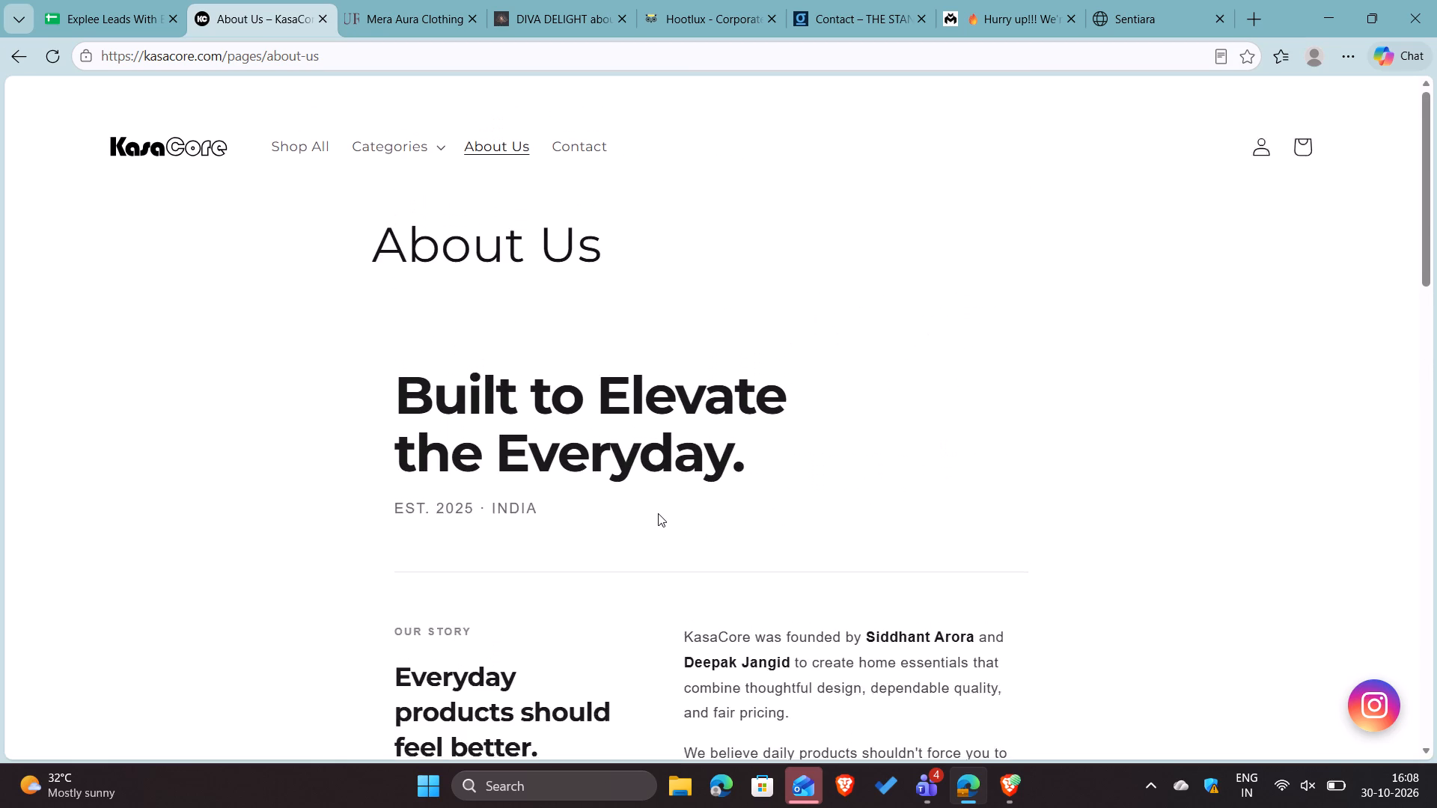
pyautogui.scroll(1, 658, 513)
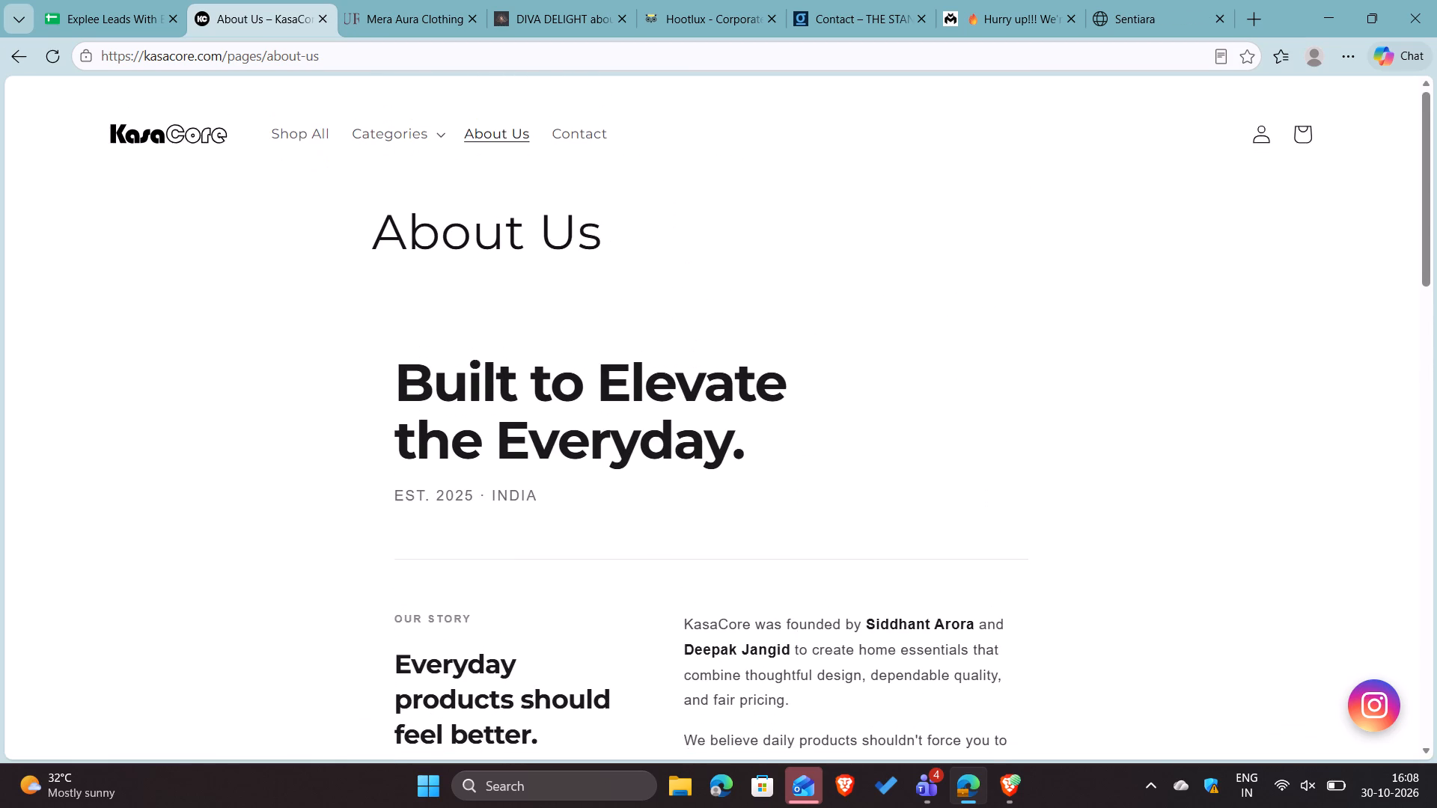
pyautogui.click(563, 114)
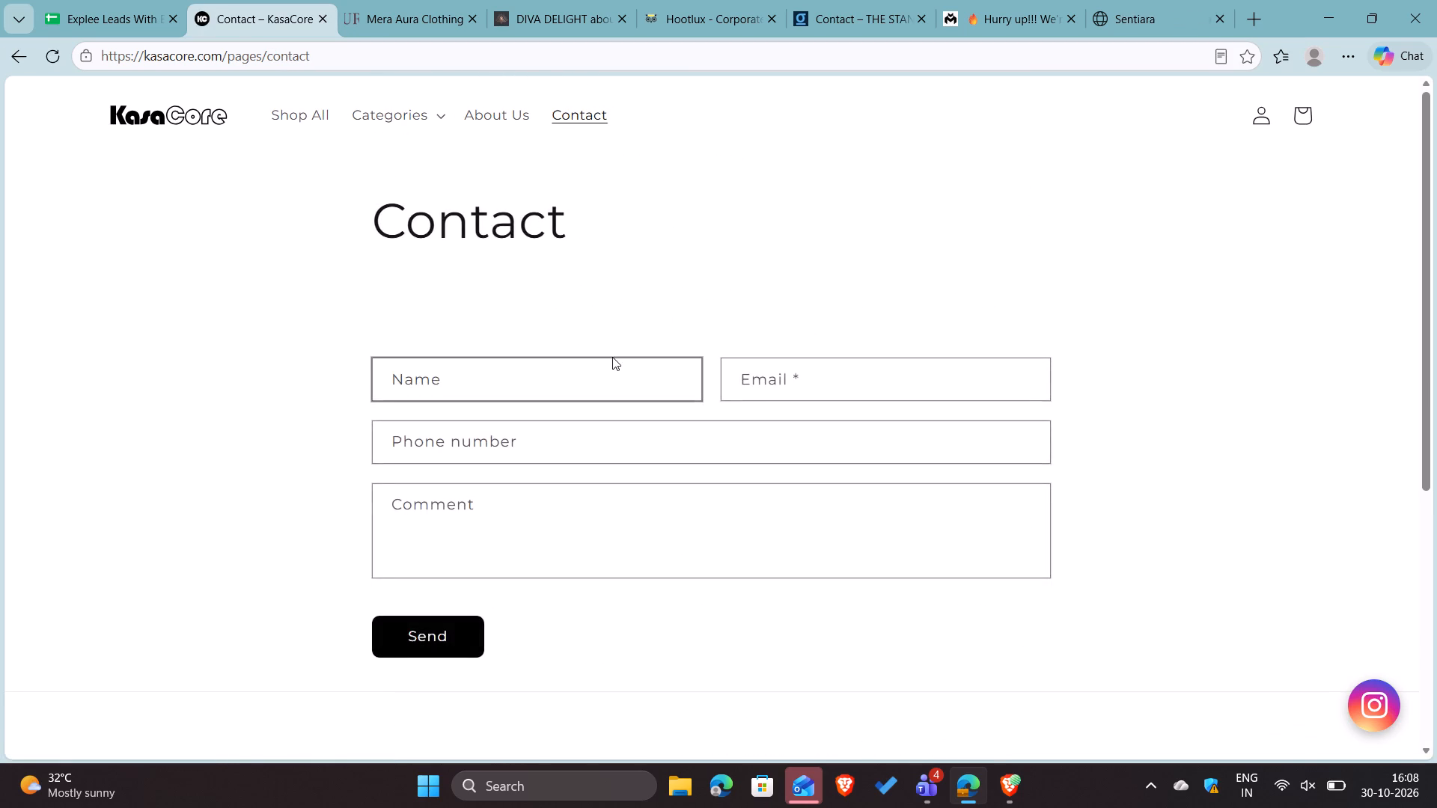
pyautogui.scroll(-5, 612, 357)
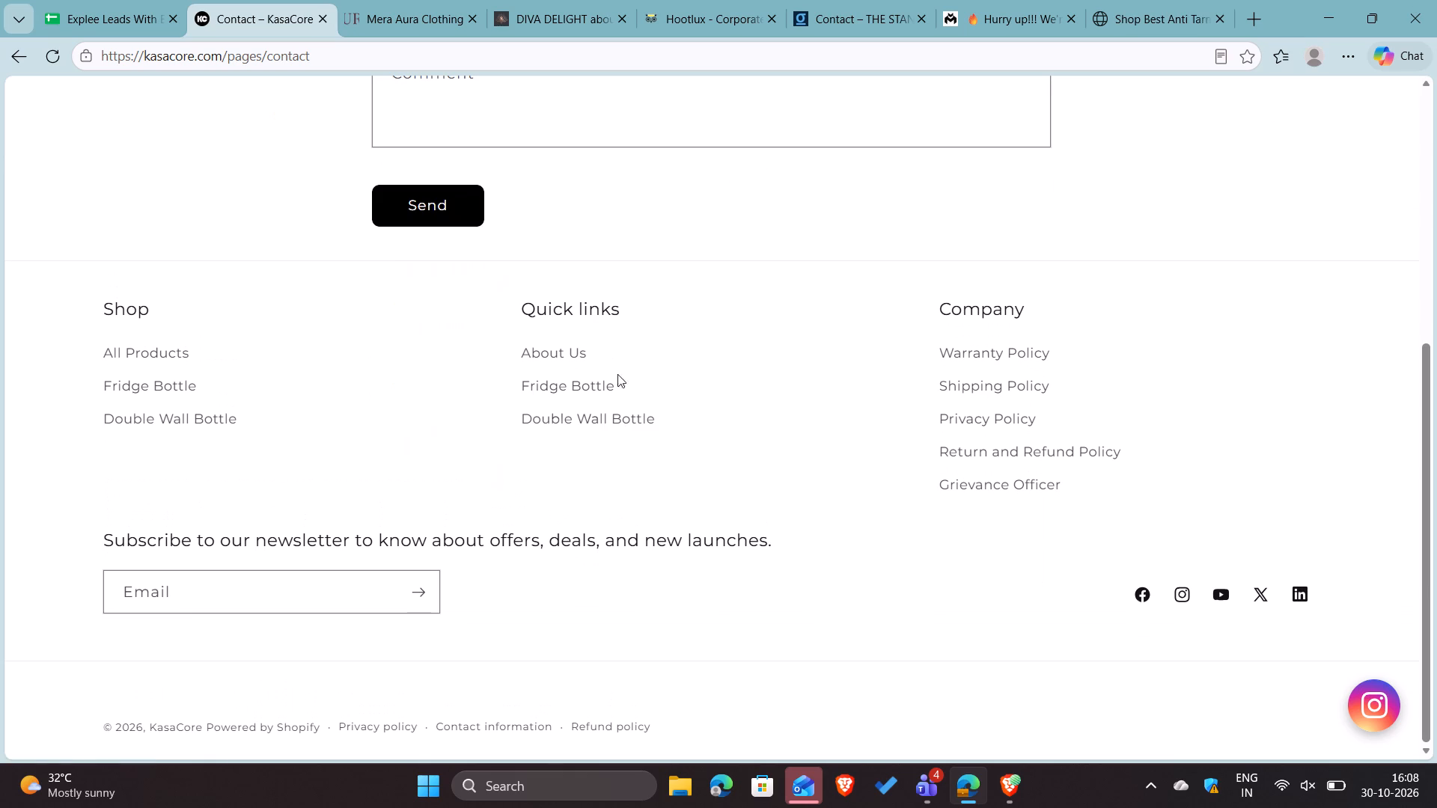
# Enter "Information is not available" in Kasacore's Remark cell in row 50, with the text set to wrap.
pyautogui.hotkey('alt', 'Tab')
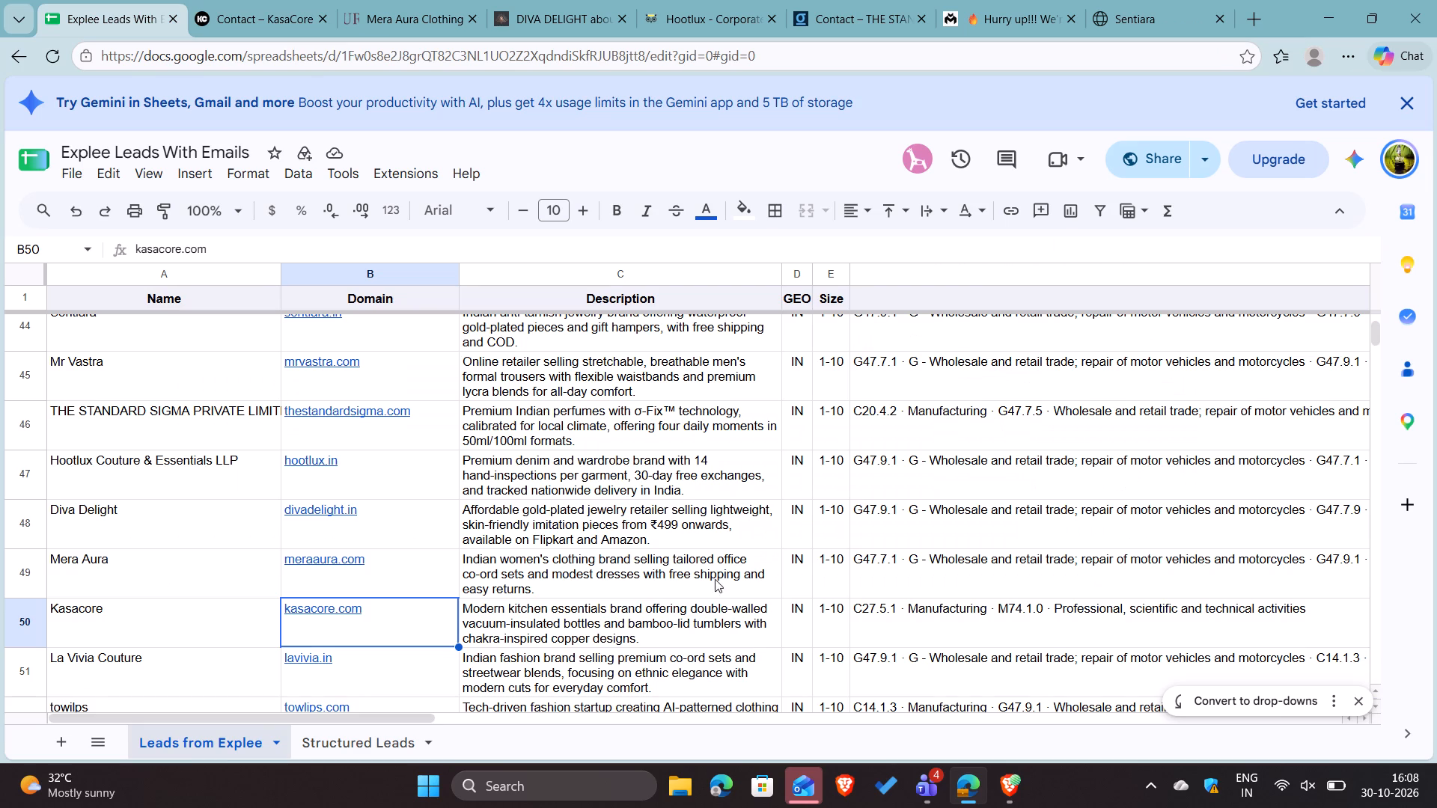
pyautogui.hscroll(-8, 738, 650)
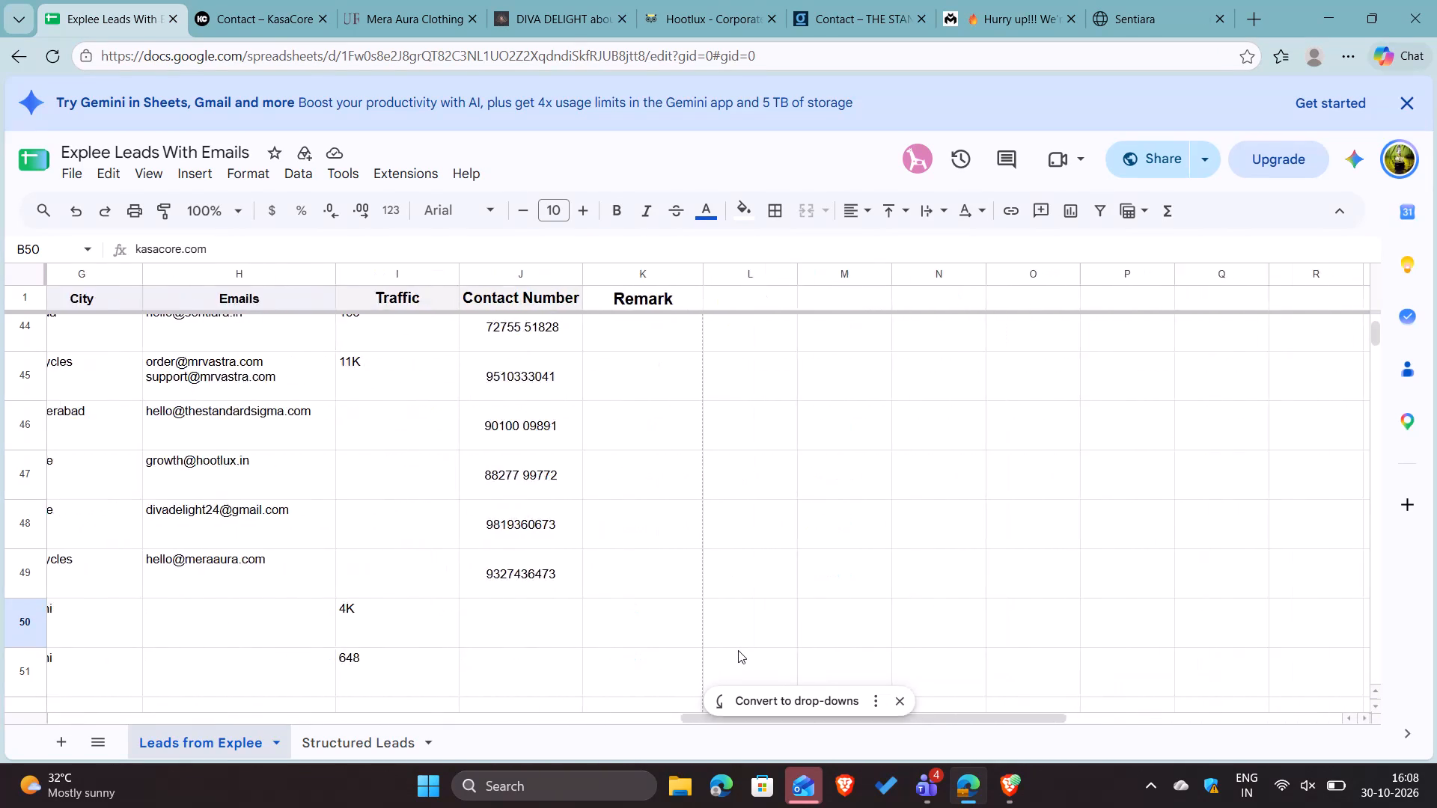
pyautogui.hscroll(1, 738, 650)
pyautogui.doubleClick(414, 621)
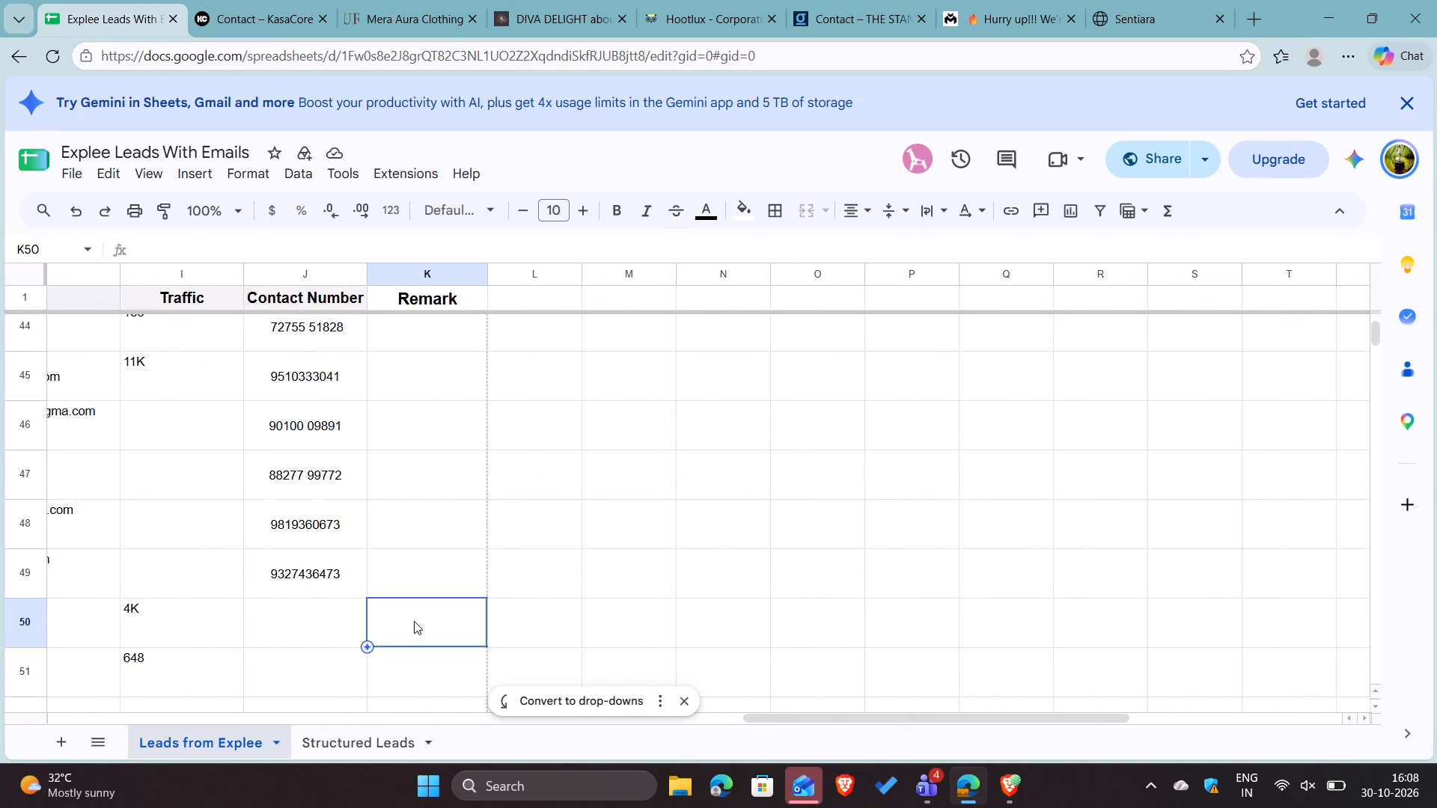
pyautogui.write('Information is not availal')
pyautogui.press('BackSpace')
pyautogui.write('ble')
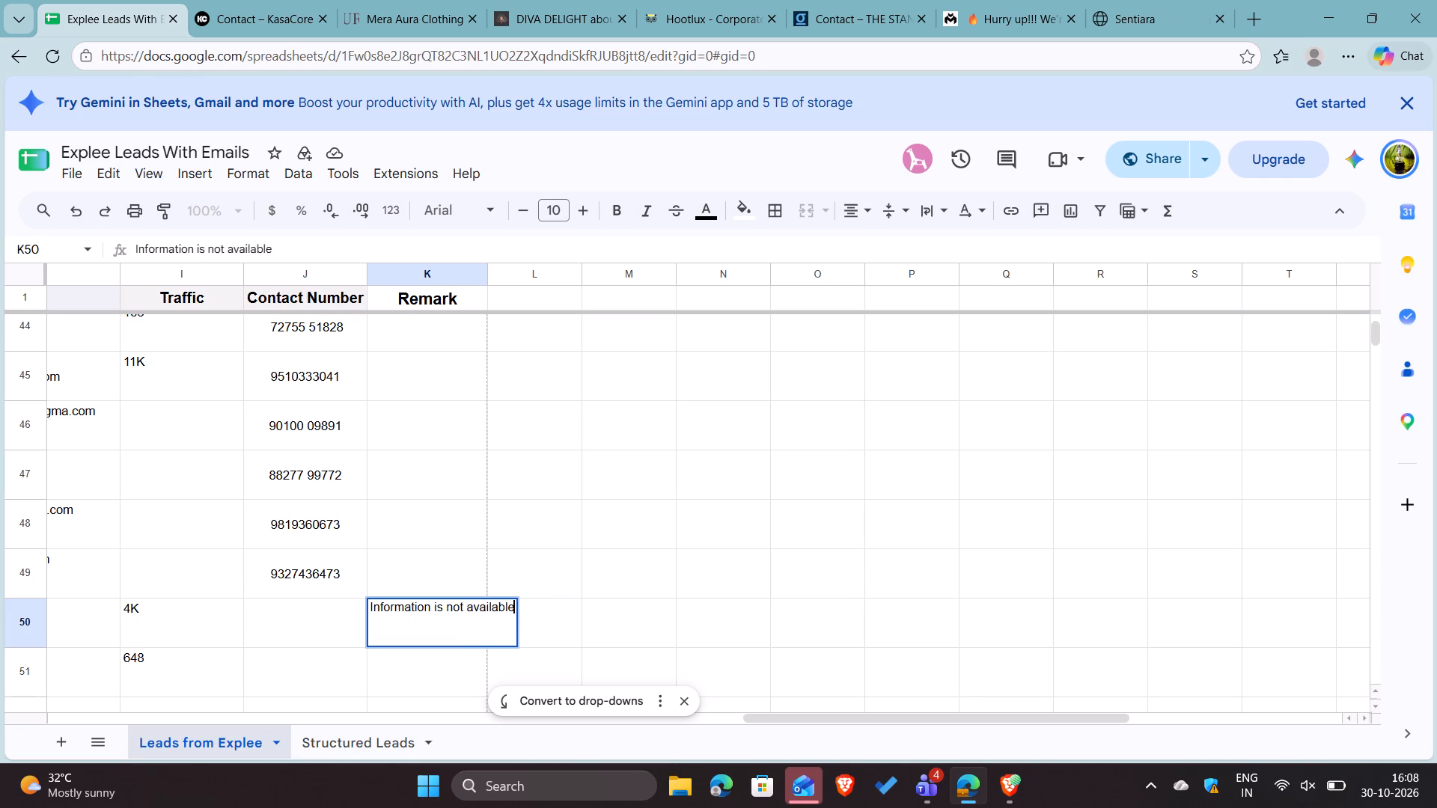
pyautogui.click(872, 211)
pyautogui.click(892, 209)
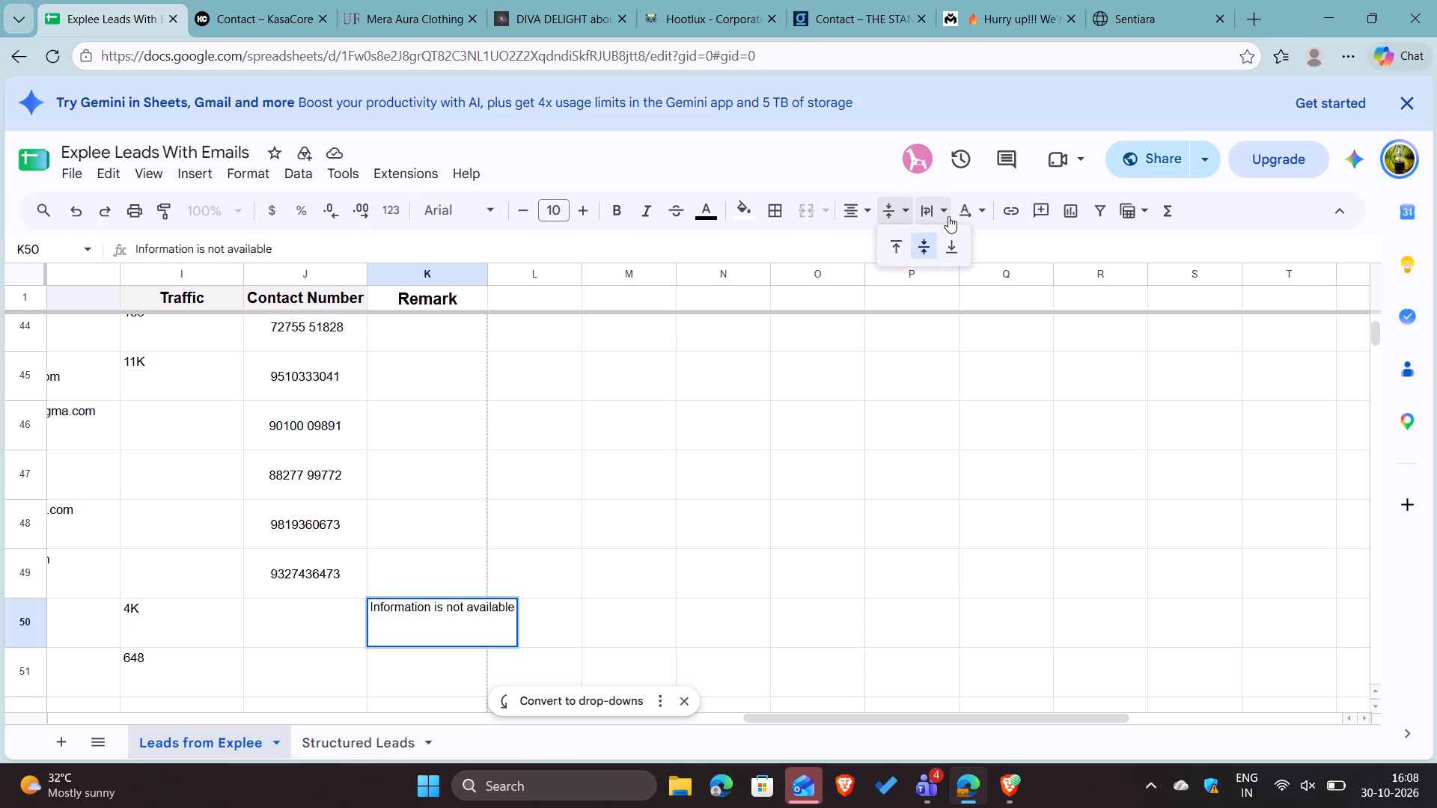
pyautogui.moveTo(947, 216); pyautogui.dragTo(960, 247)
pyautogui.click(960, 247)
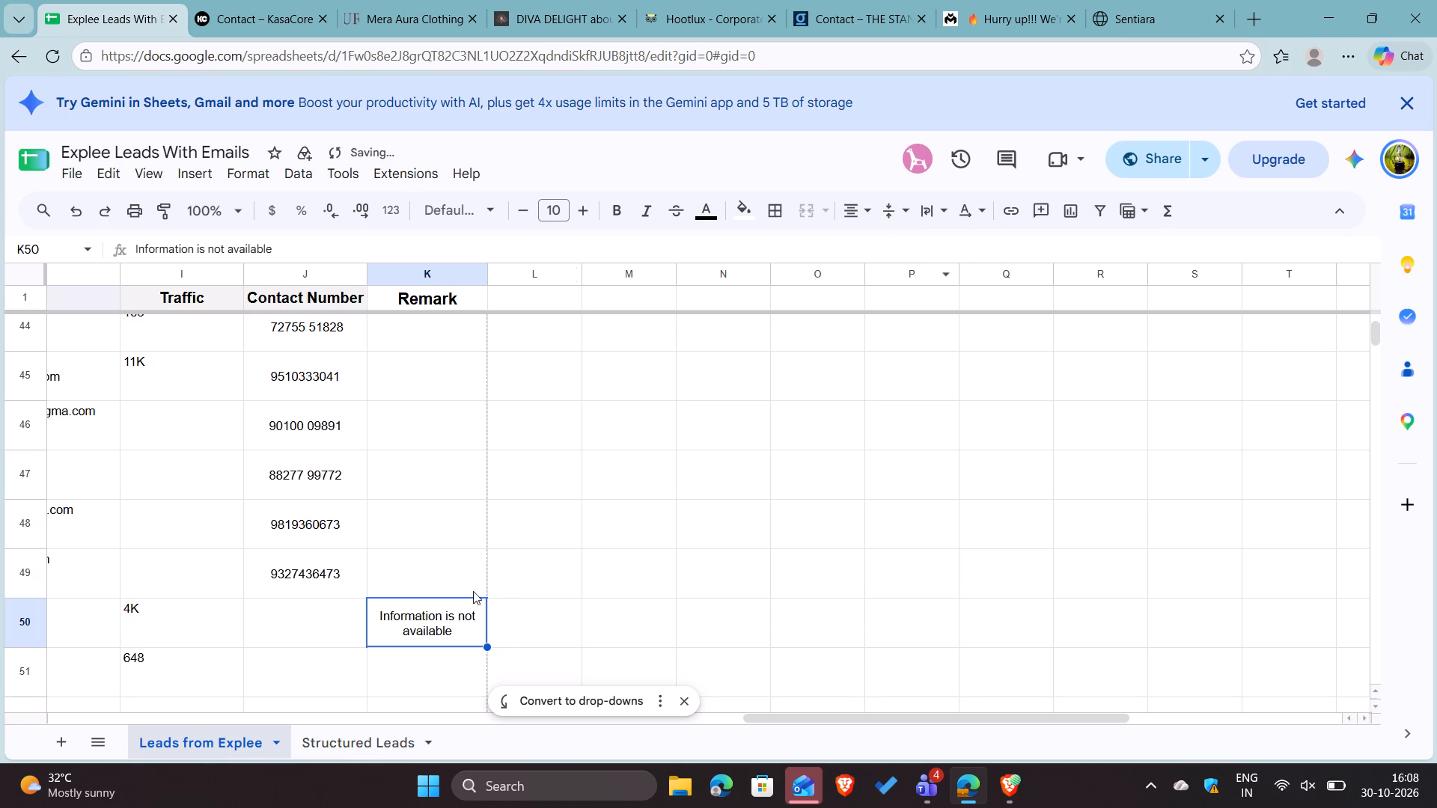
# Open La Vivia Couture's website from its domain link in row 51 and look down the homepage to the footer for contact details.
pyautogui.click(409, 671)
pyautogui.hscroll(12, 409, 671)
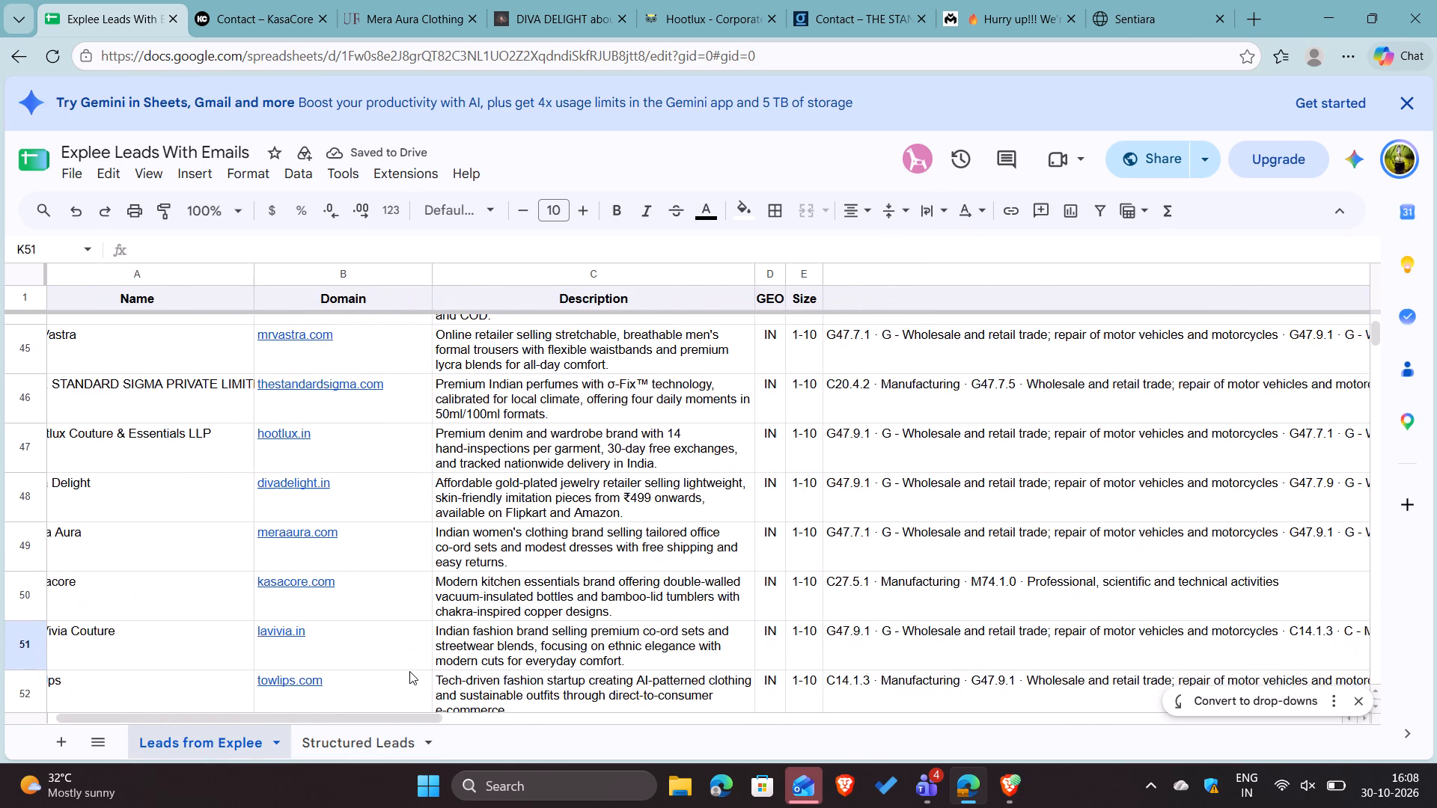
pyautogui.click(374, 658)
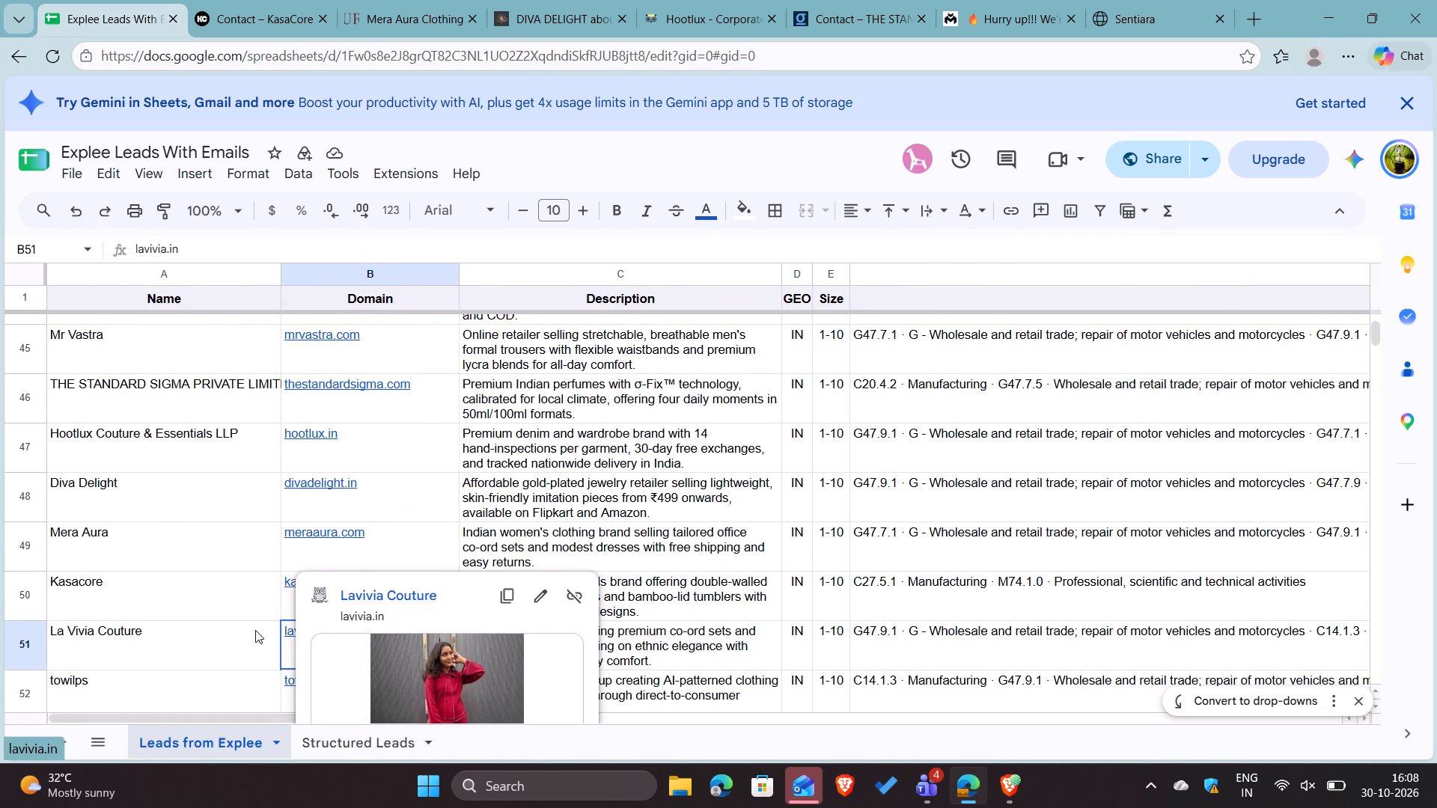
pyautogui.click(360, 589)
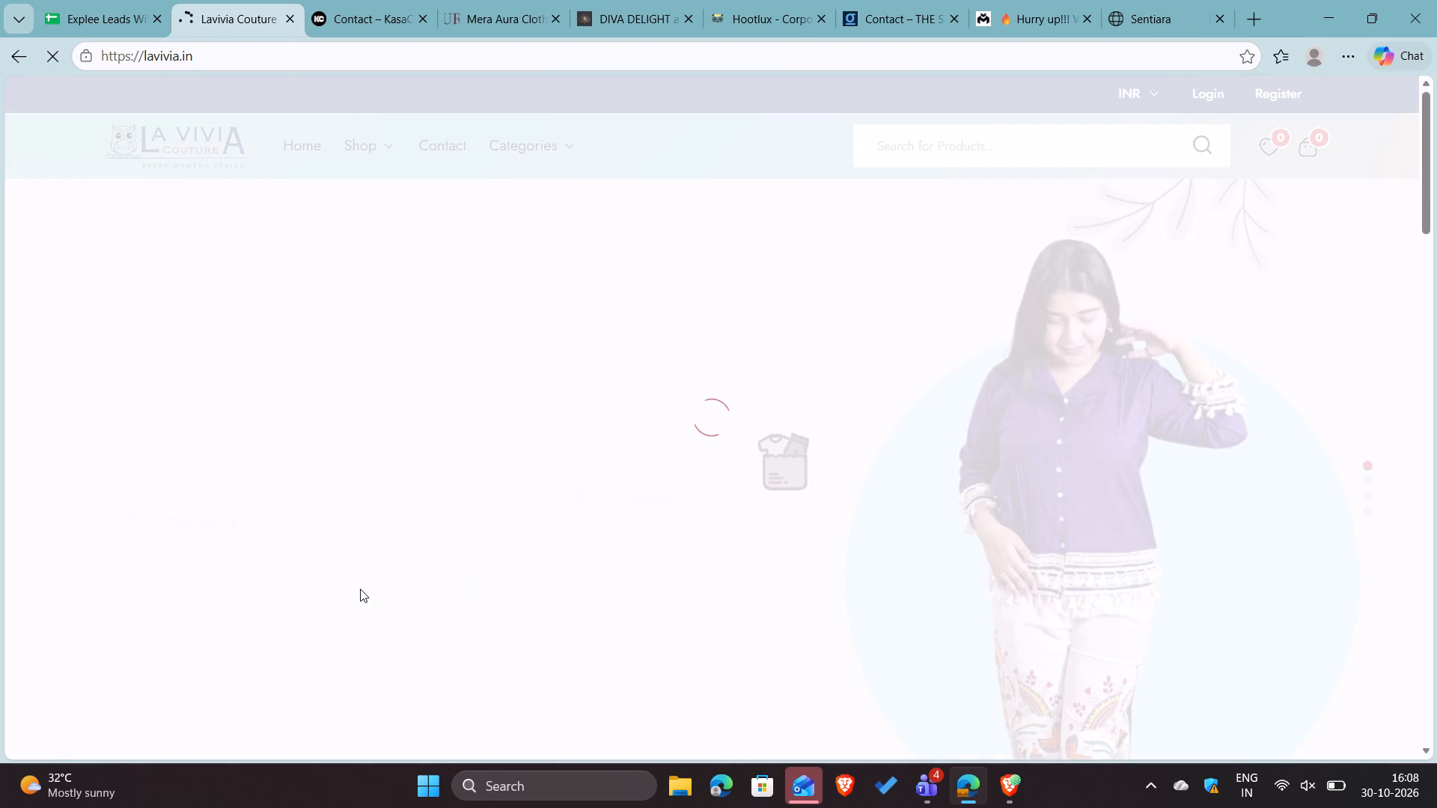
pyautogui.scroll(-9, 360, 589)
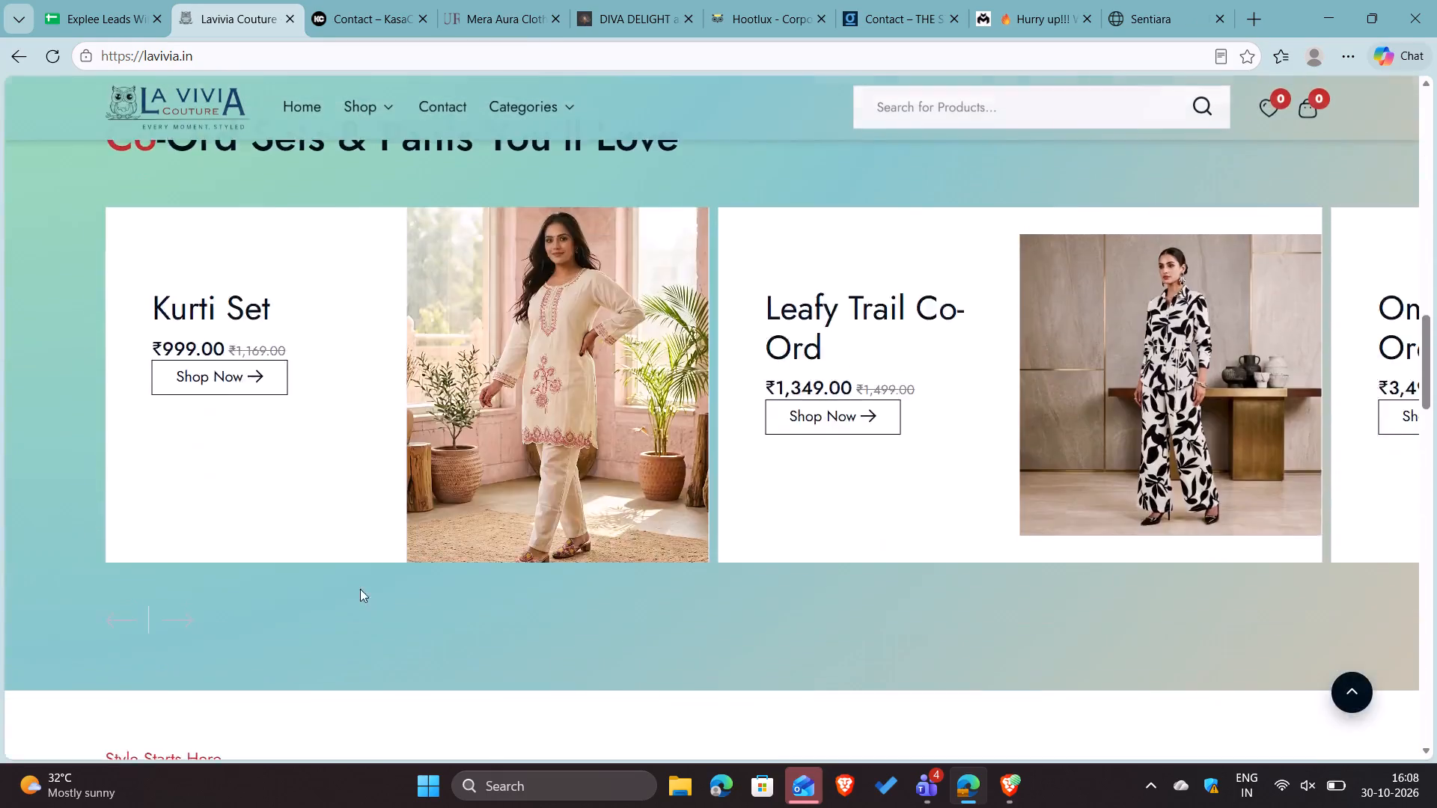
pyautogui.scroll(-13, 360, 589)
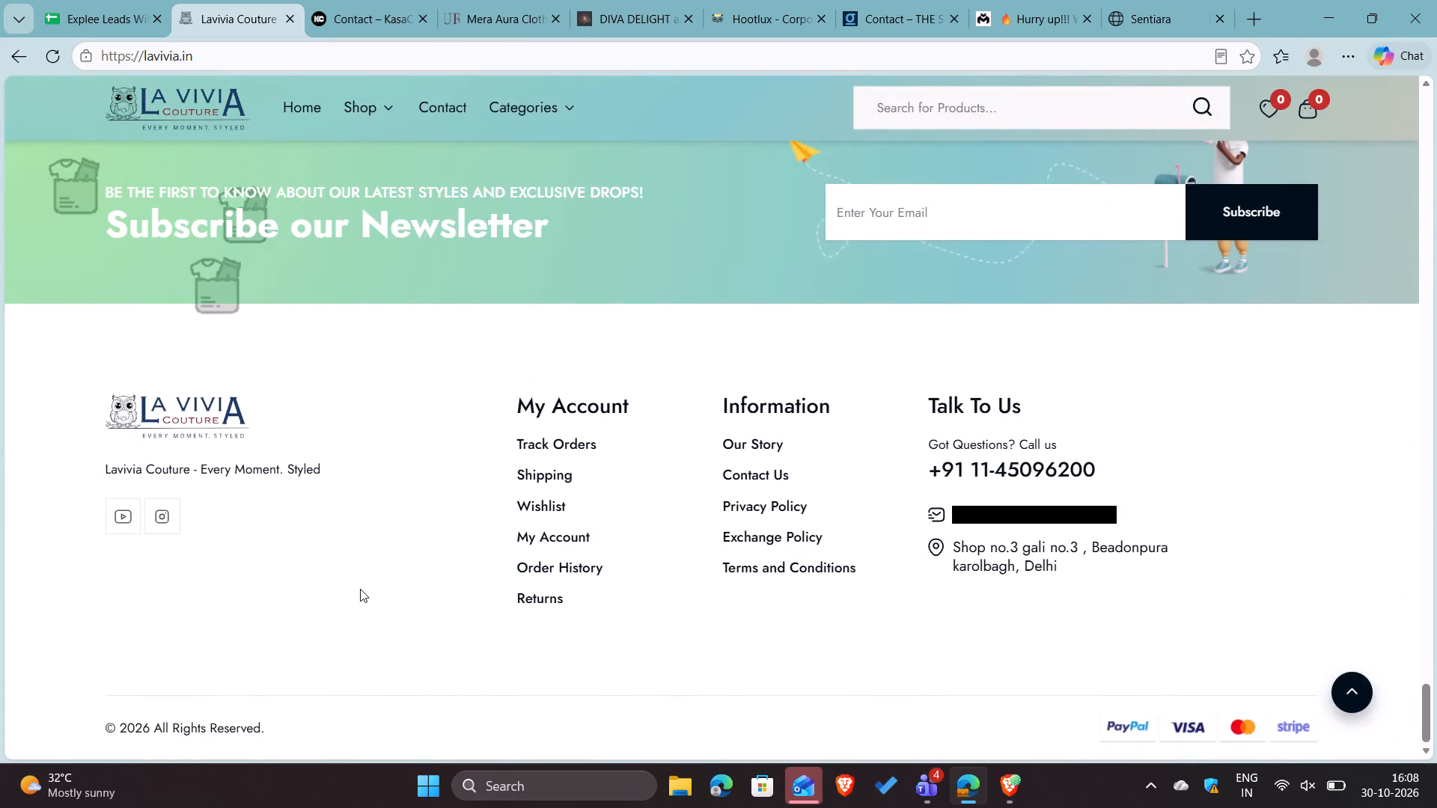
# Enter the phone number from La Vivia Couture's footer, without the +91 country code, in its Contact Number cell in row 51.
pyautogui.moveTo(1110, 459); pyautogui.dragTo(964, 458)
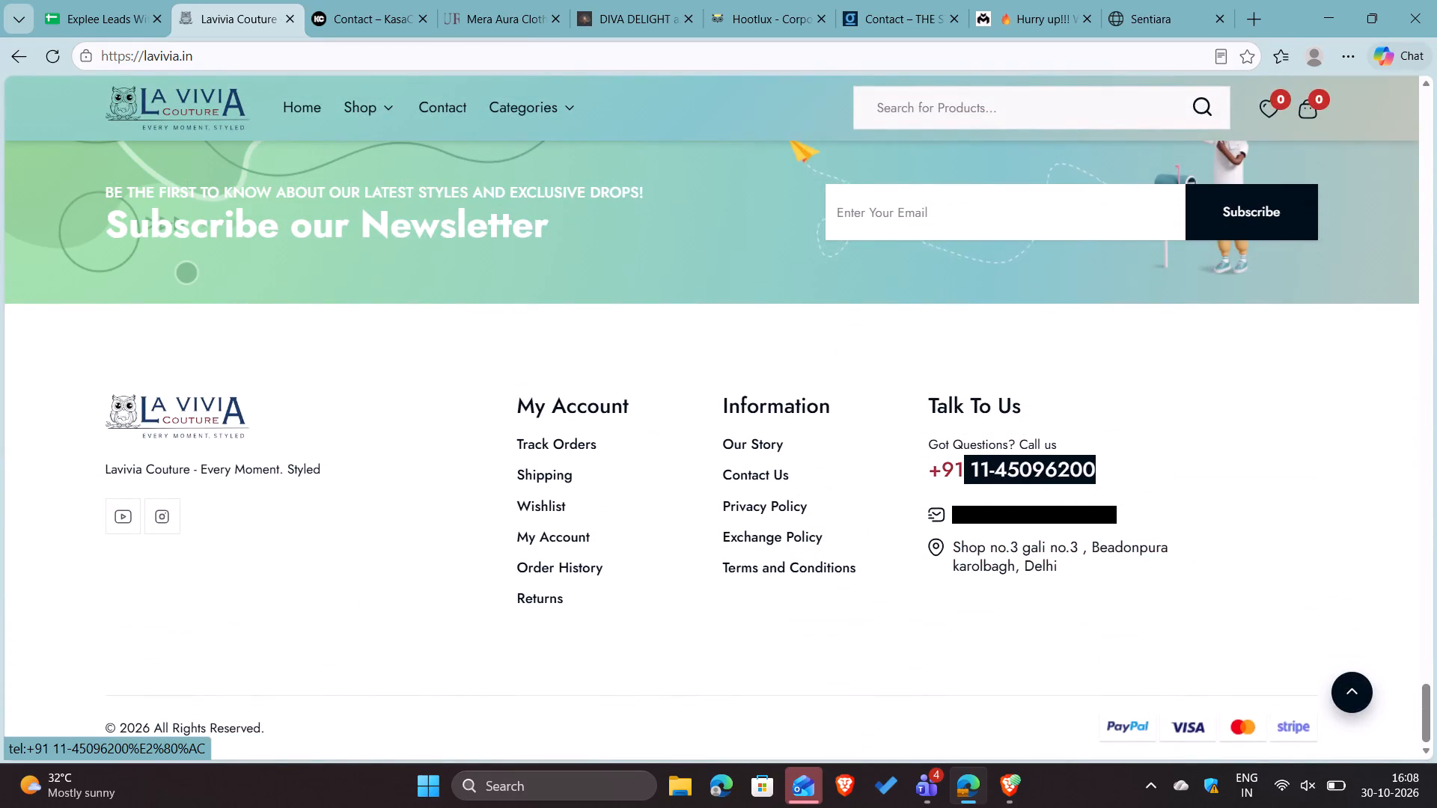
pyautogui.moveTo(964, 458); pyautogui.dragTo(971, 459)
pyautogui.hotkey('ctrl', 'c')
pyautogui.hotkey('alt', 'Tab')
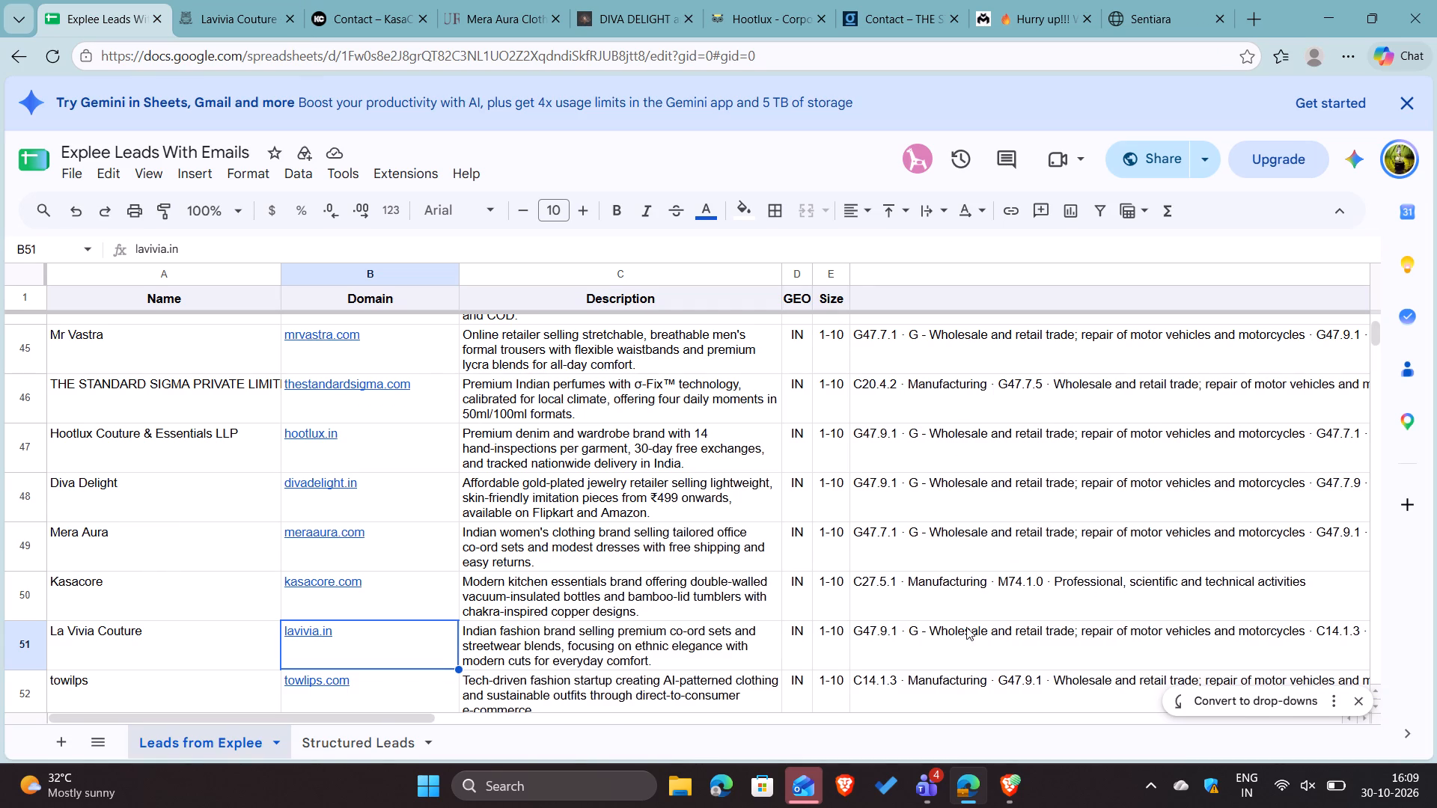
pyautogui.hscroll(-7, 966, 627)
pyautogui.hscroll(2, 966, 627)
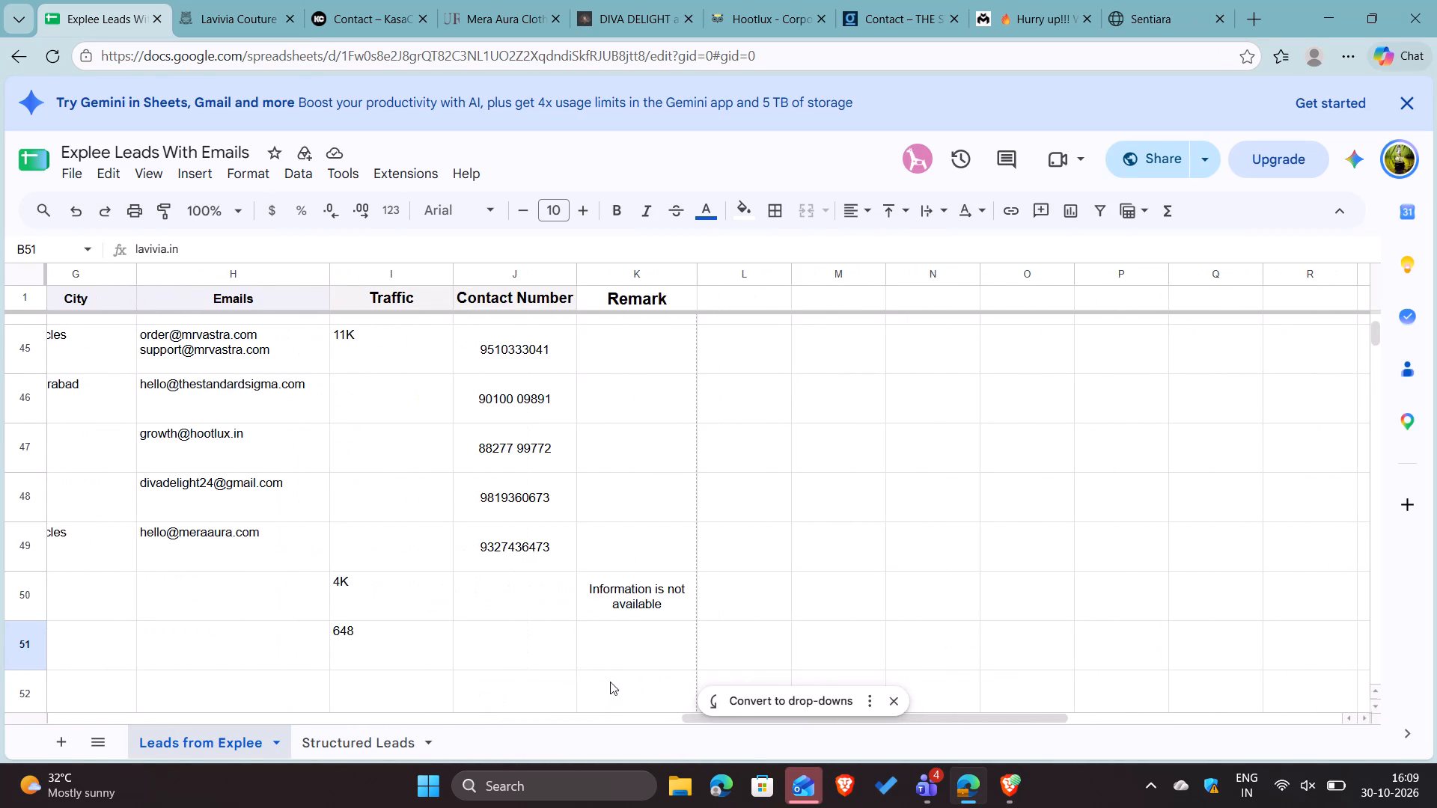
pyautogui.doubleClick(494, 646)
pyautogui.hotkey('ctrl', 'v')
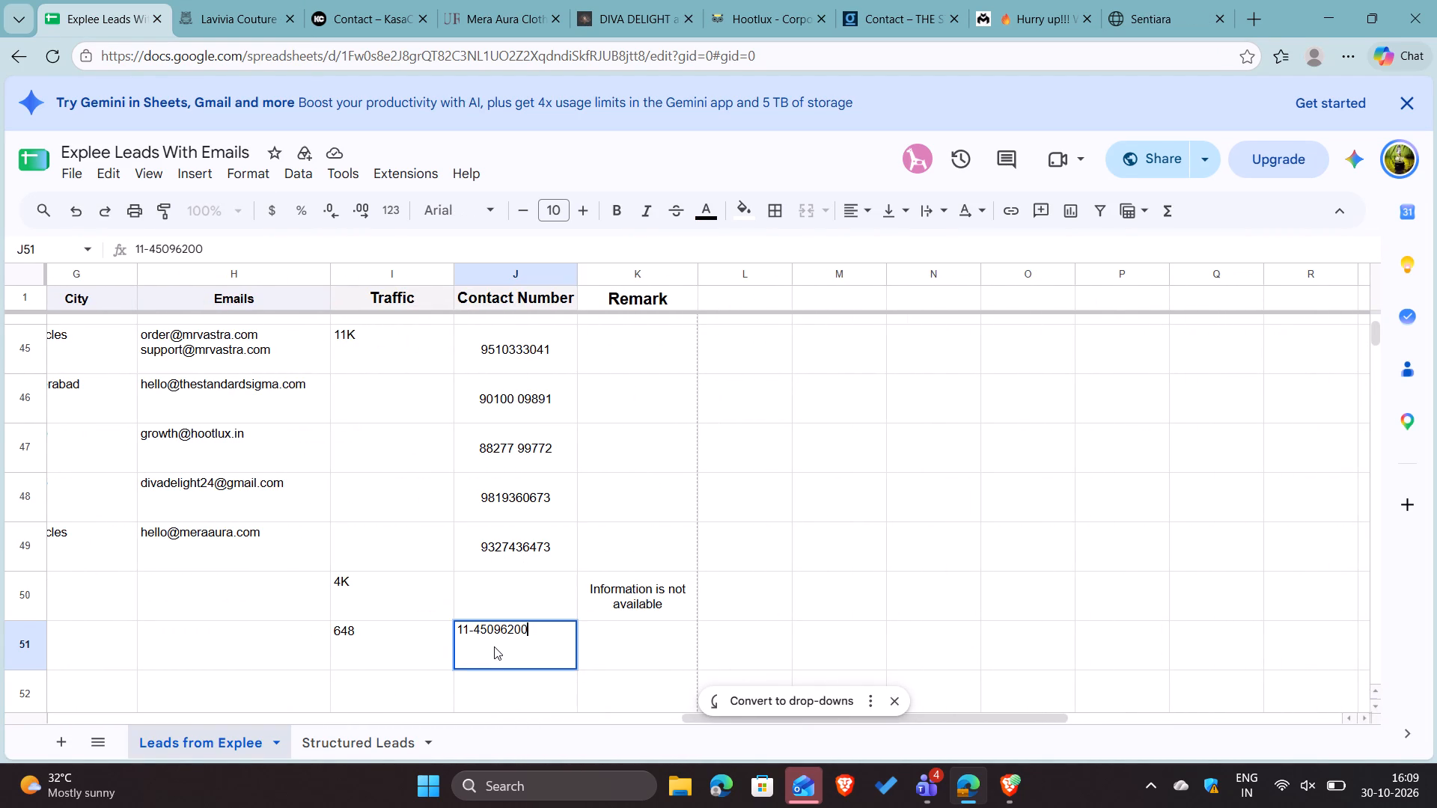
# Enter the email address from La Vivia Couture's footer in its Emails cell in row 51.
pyautogui.hotkey('alt', 'Tab')
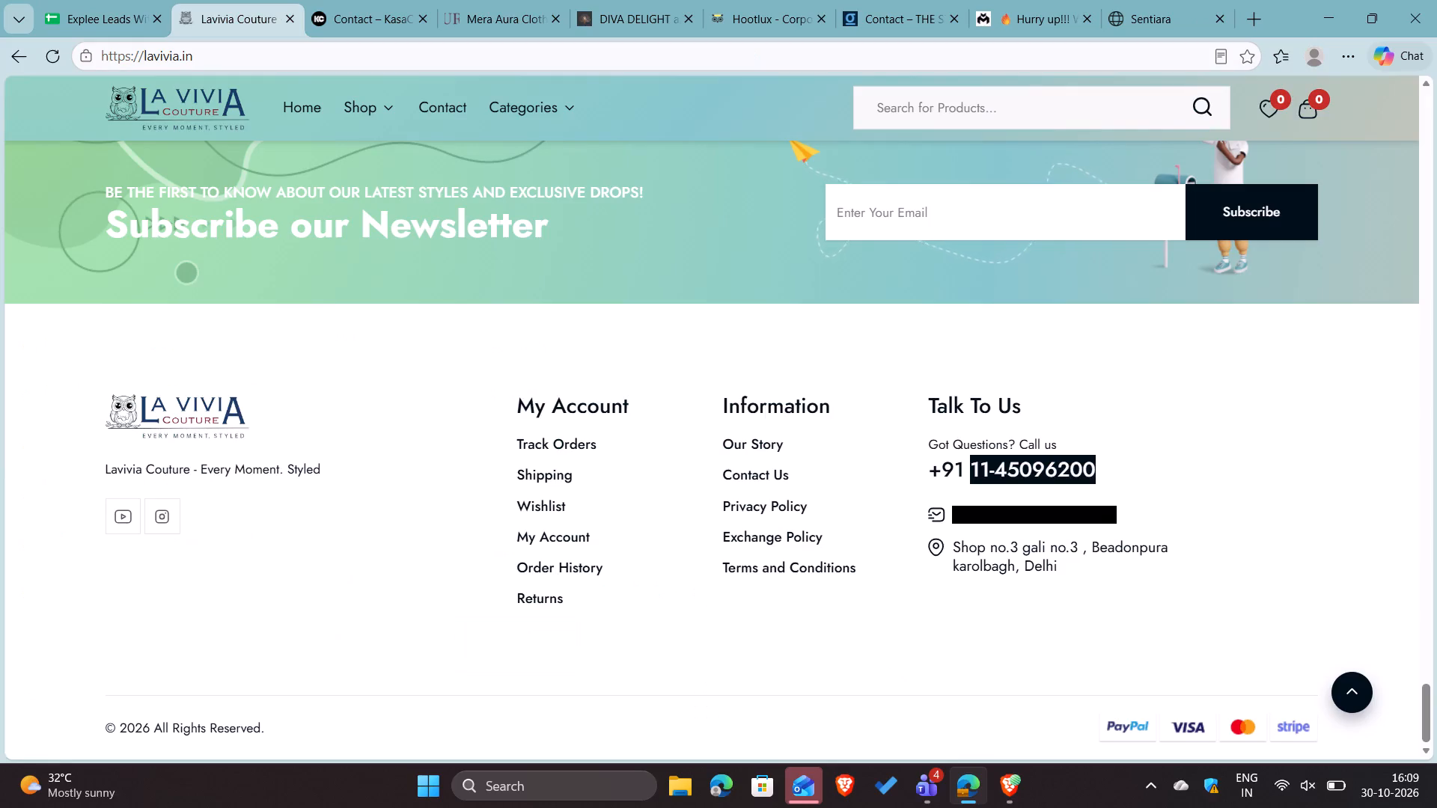
pyautogui.moveTo(1122, 511); pyautogui.dragTo(951, 509)
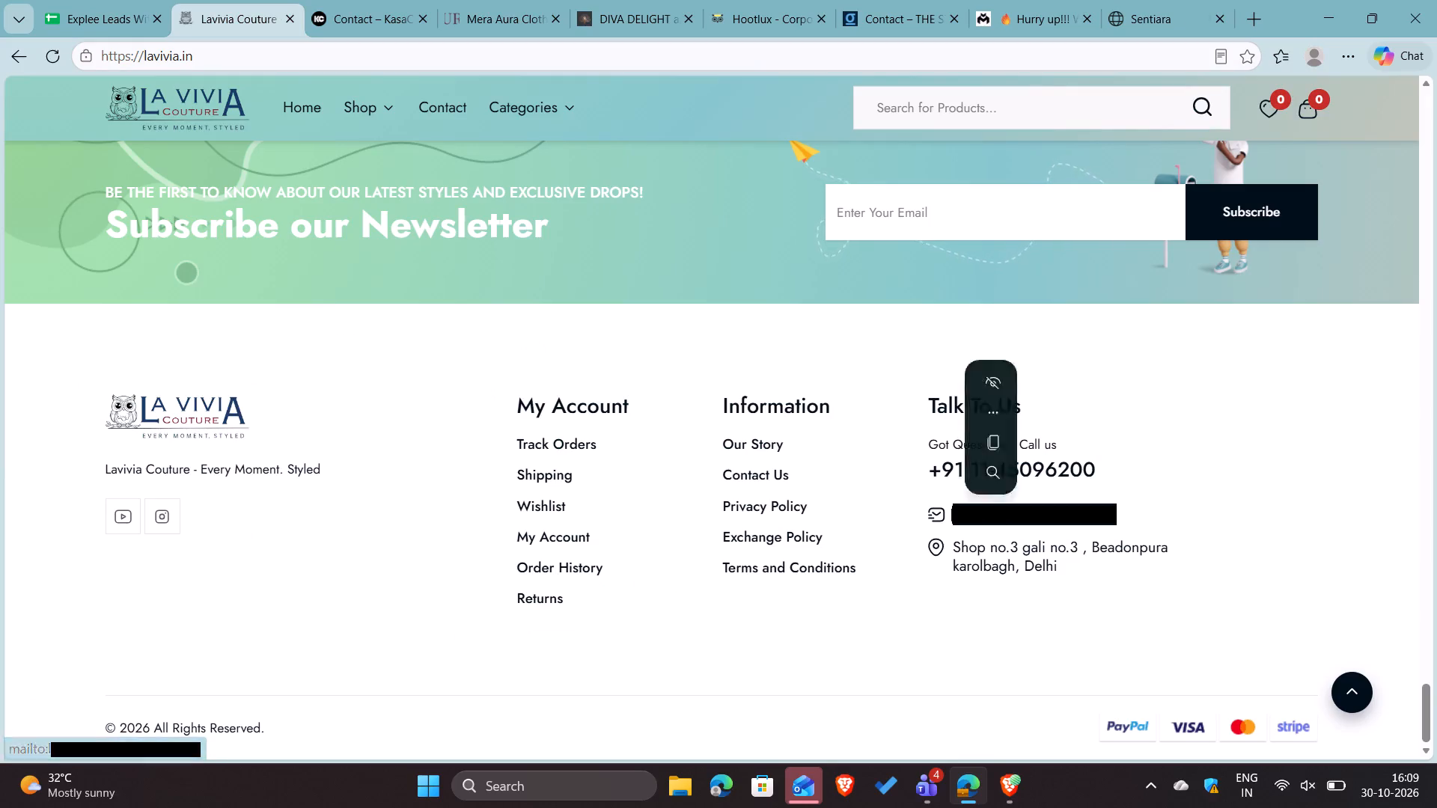
pyautogui.hotkey('ctrl', 'c')
pyautogui.hotkey('alt', 'Tab')
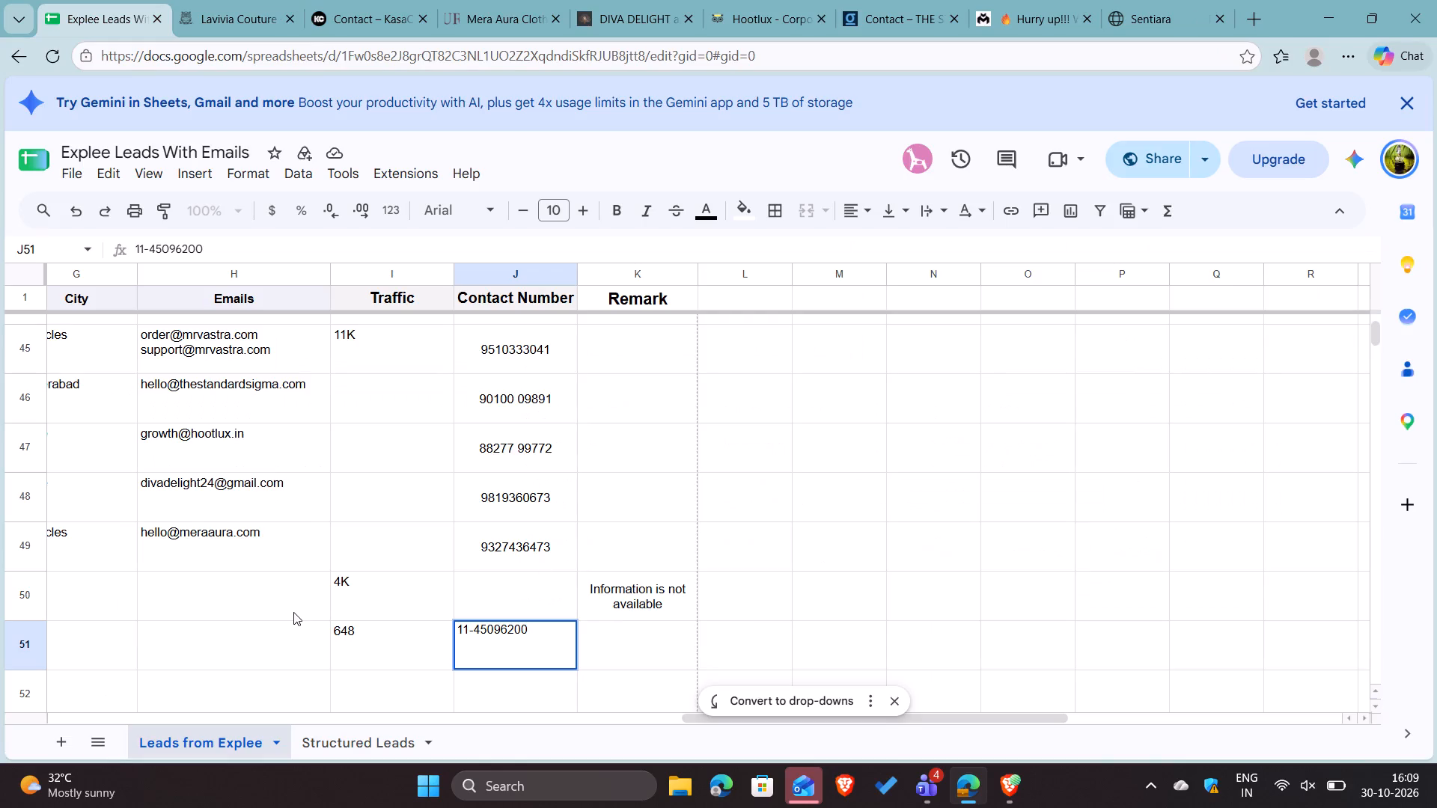
pyautogui.doubleClick(254, 640)
pyautogui.hotkey('ctrl', 'v')
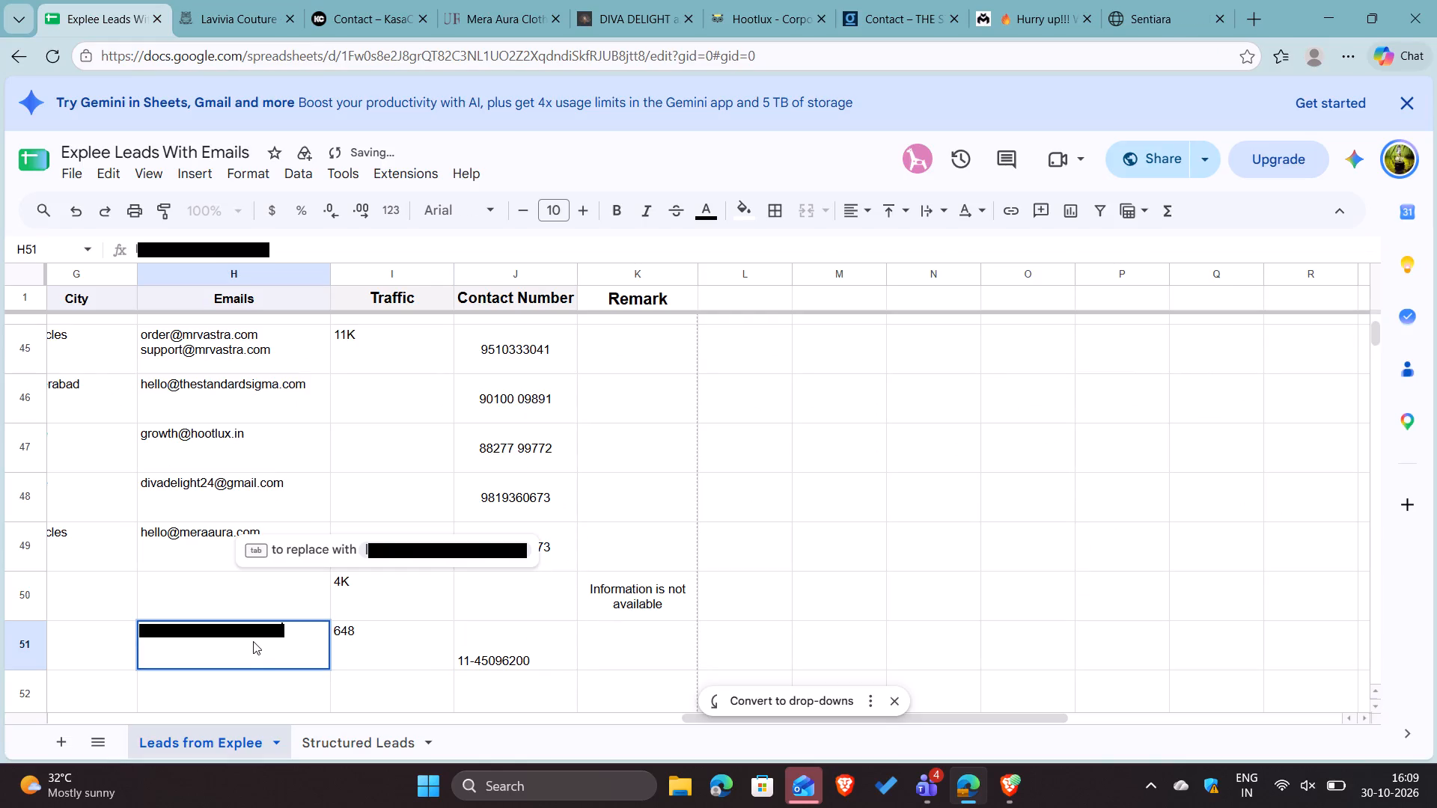
pyautogui.click(232, 682)
pyautogui.hotkey('alt', 'Tab')
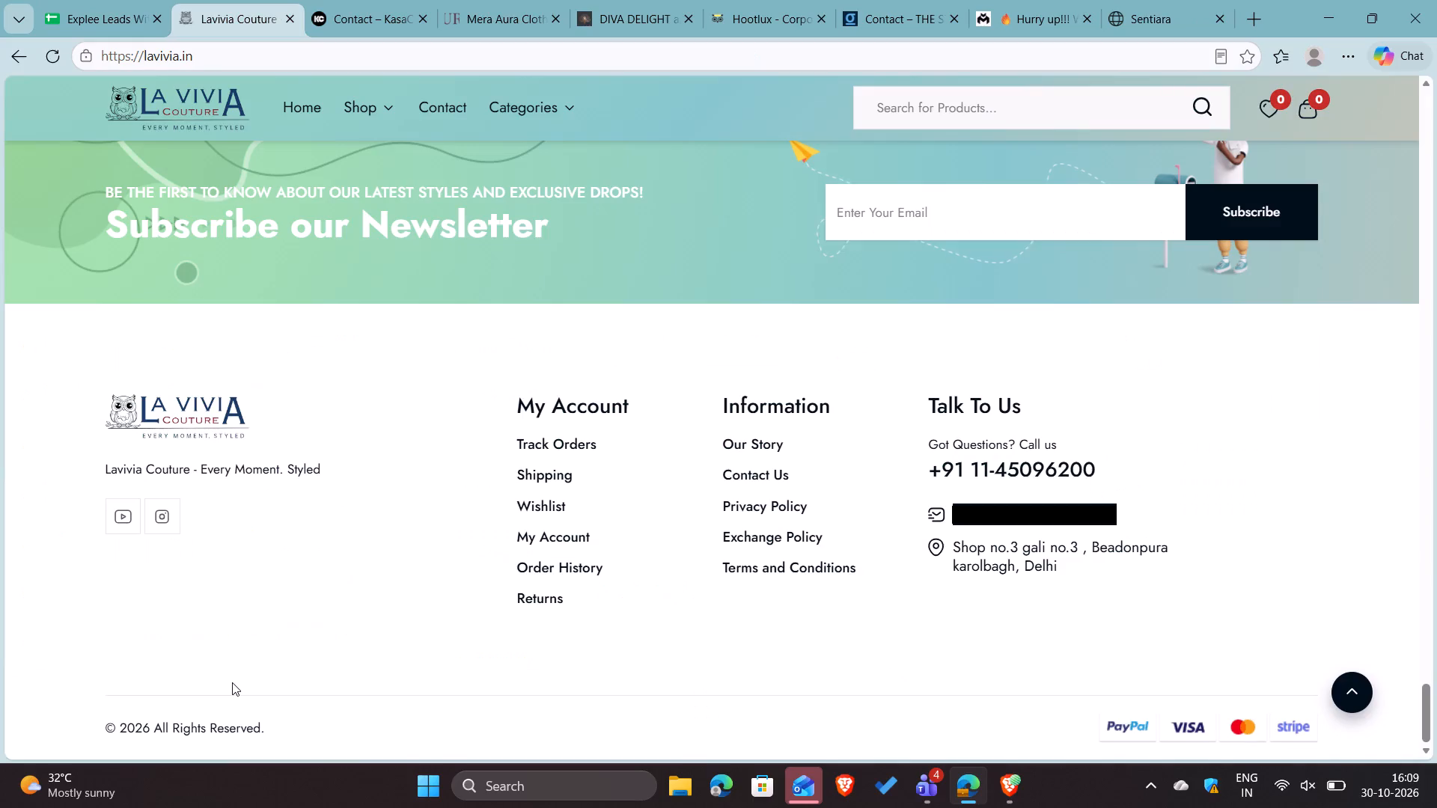
pyautogui.hotkey('alt', 'Tab')
# Open the towilps website from its domain link towlips.com in row 52.
pyautogui.hscroll(1, 232, 682)
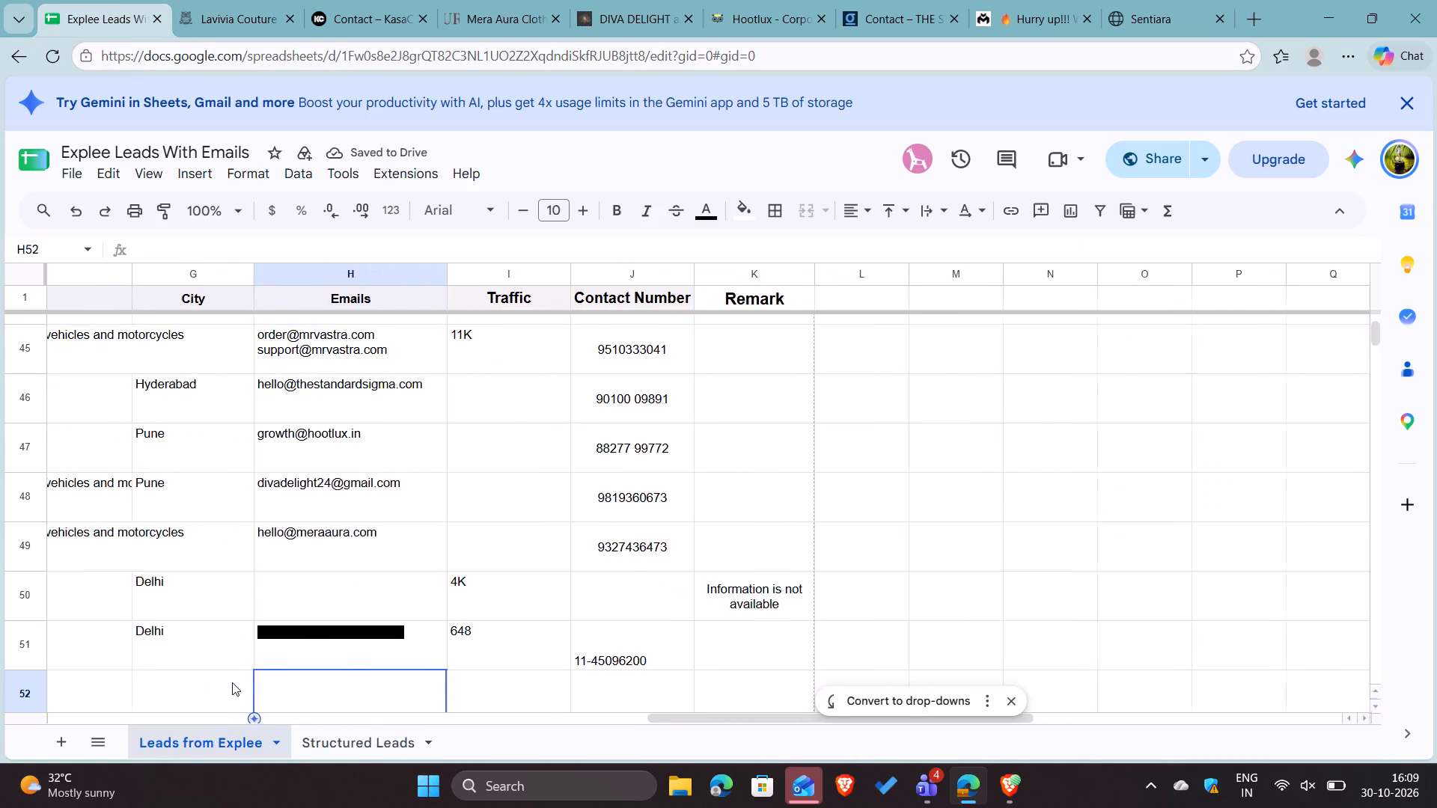
pyautogui.hscroll(11, 232, 682)
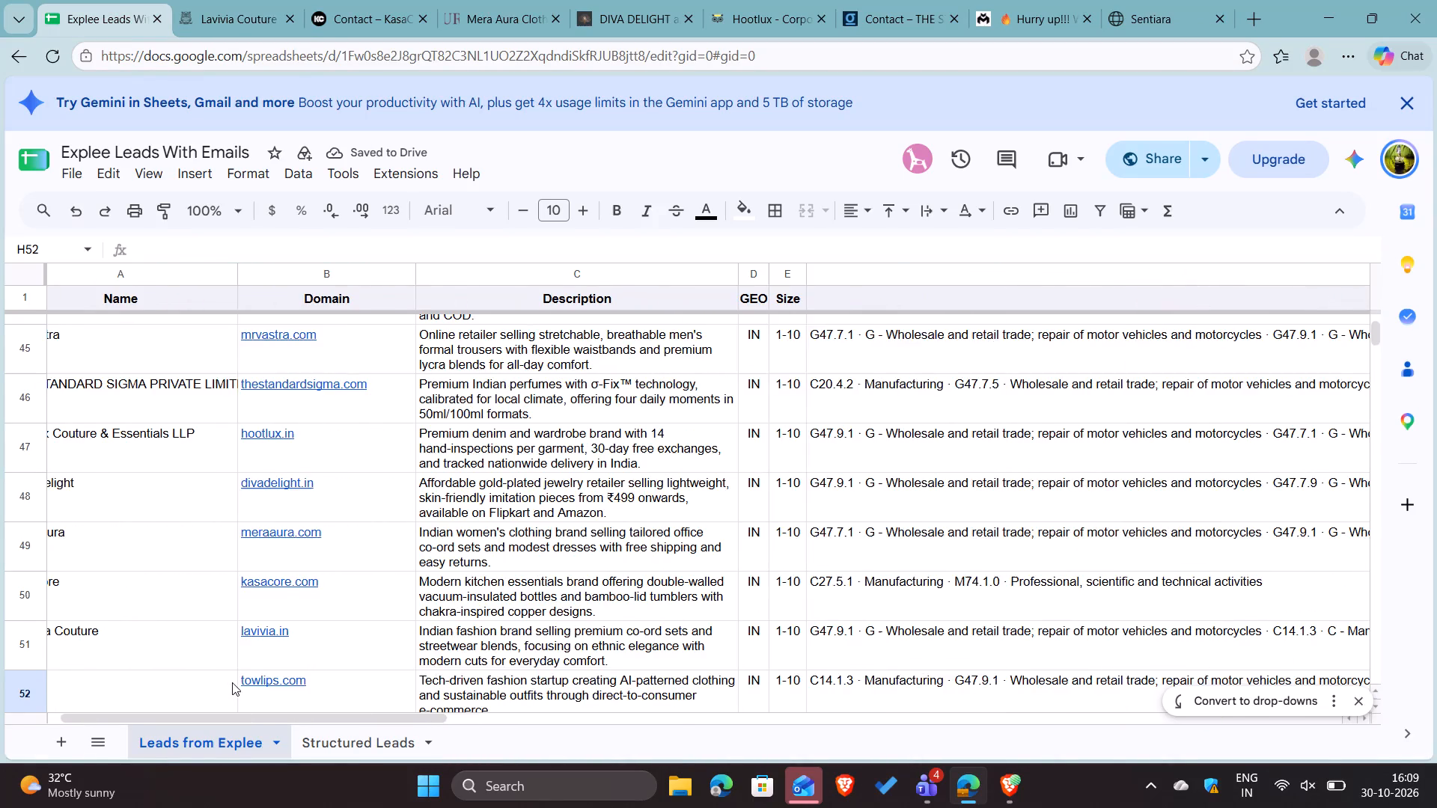
pyautogui.scroll(-8, 232, 682)
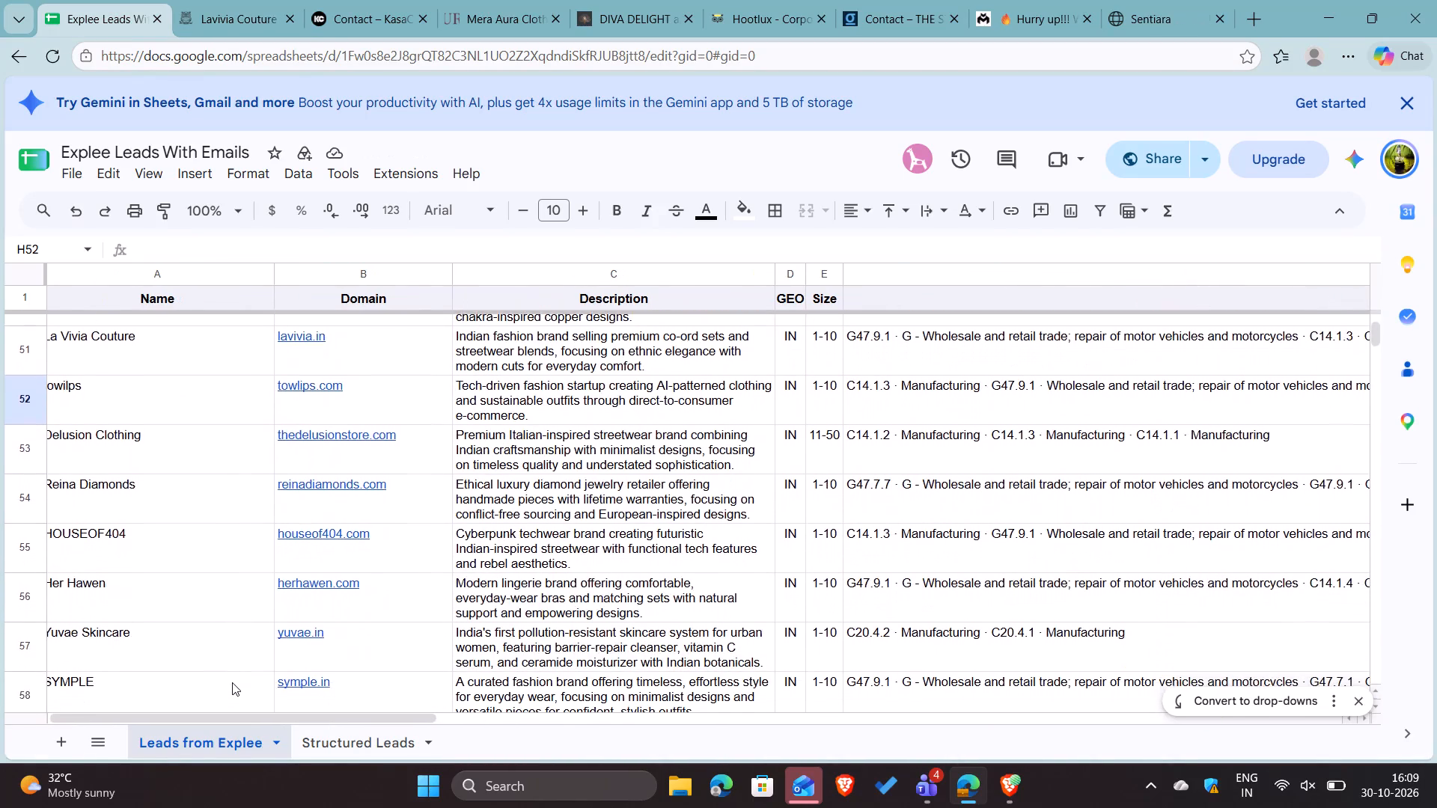
pyautogui.click(331, 385)
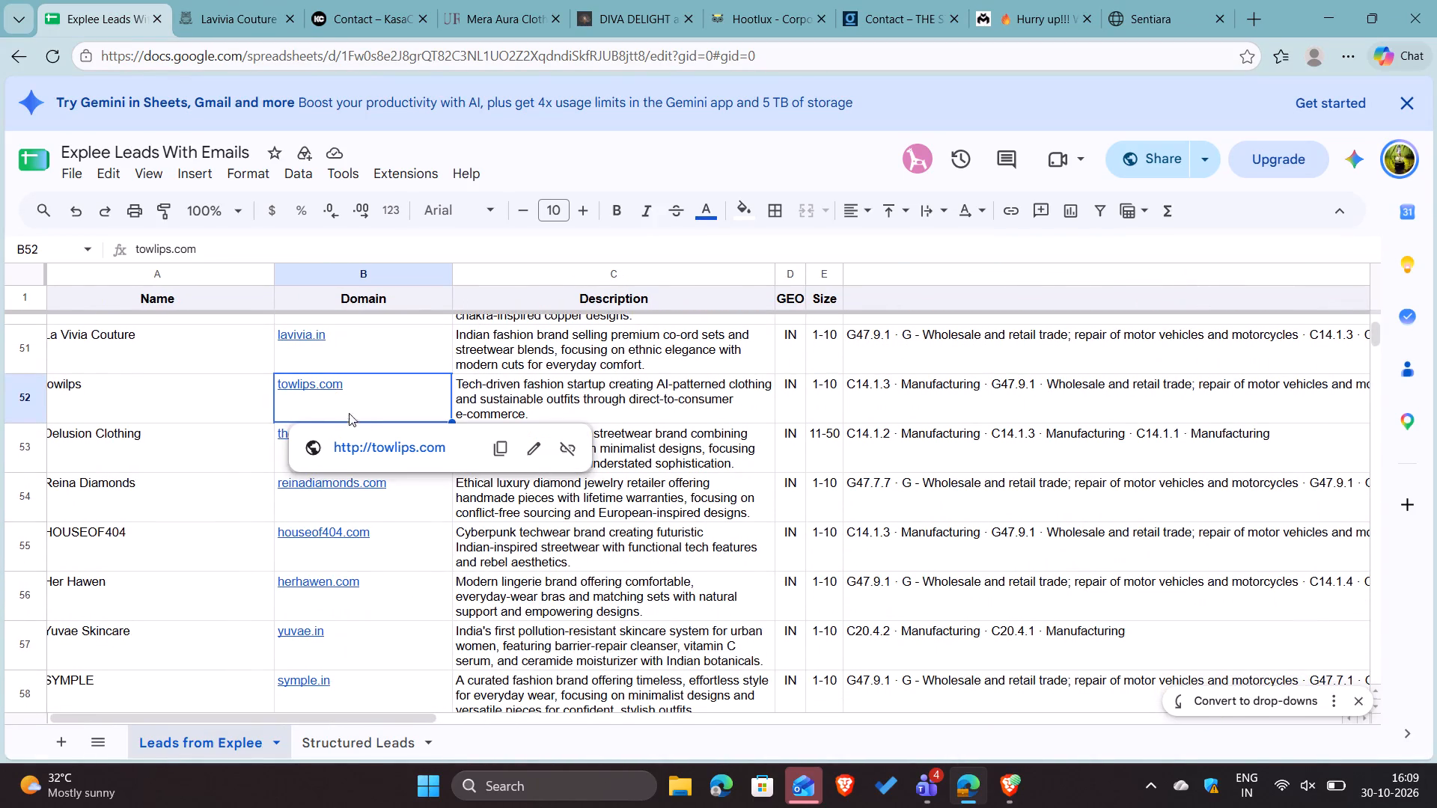
pyautogui.click(388, 452)
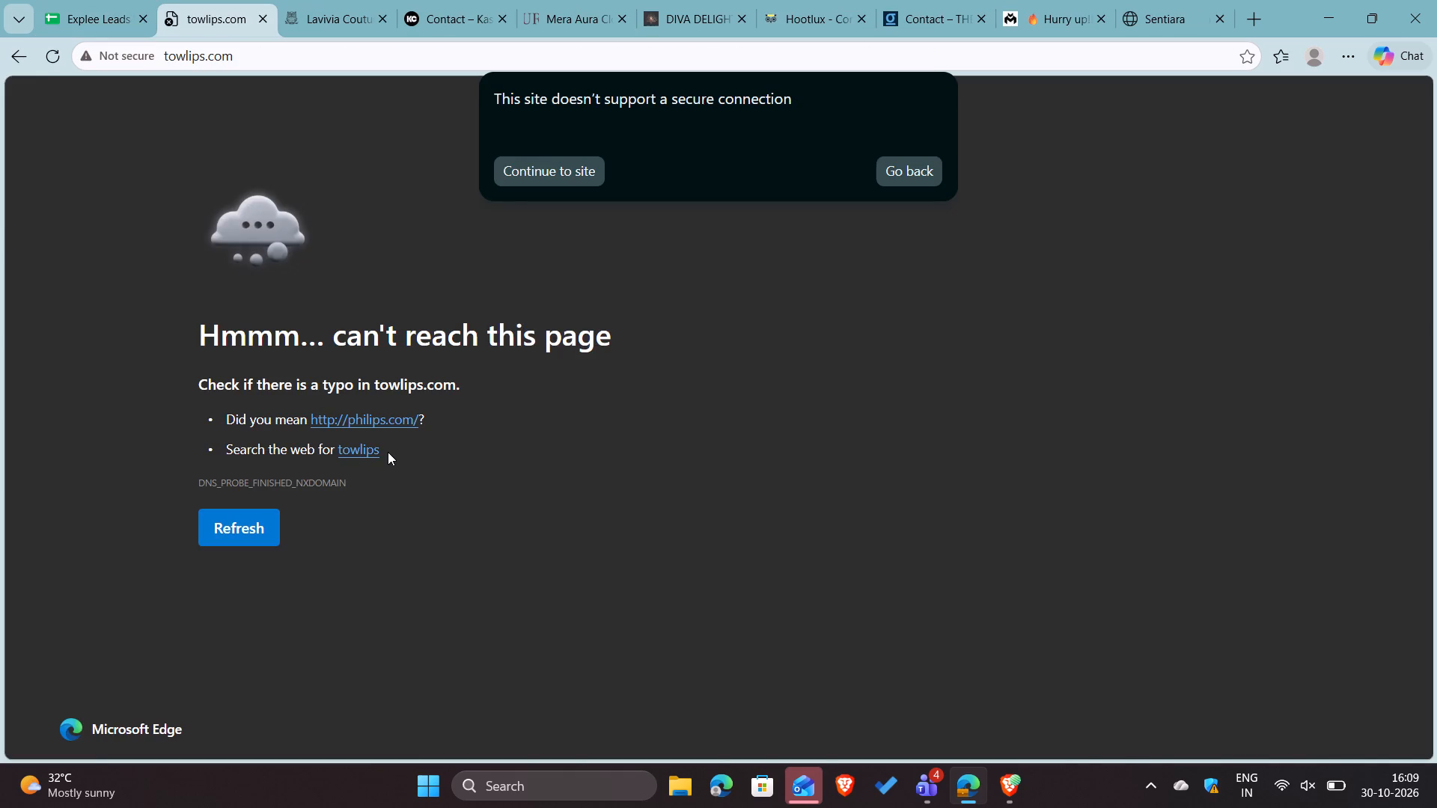
# Enter "Site is not available" in the Remark cell for towilps in row 52.
pyautogui.click(52, 1)
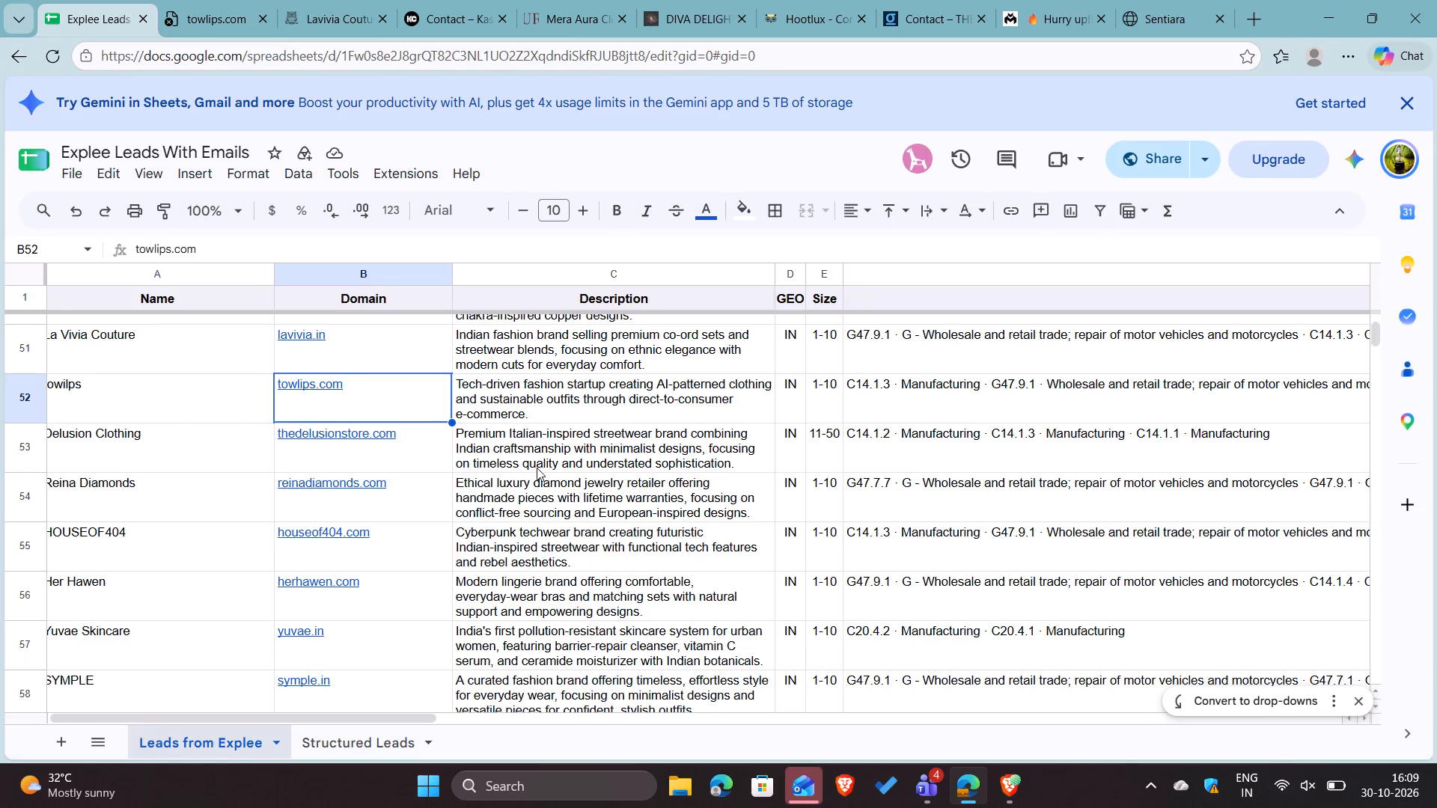
pyautogui.hscroll(-12, 537, 468)
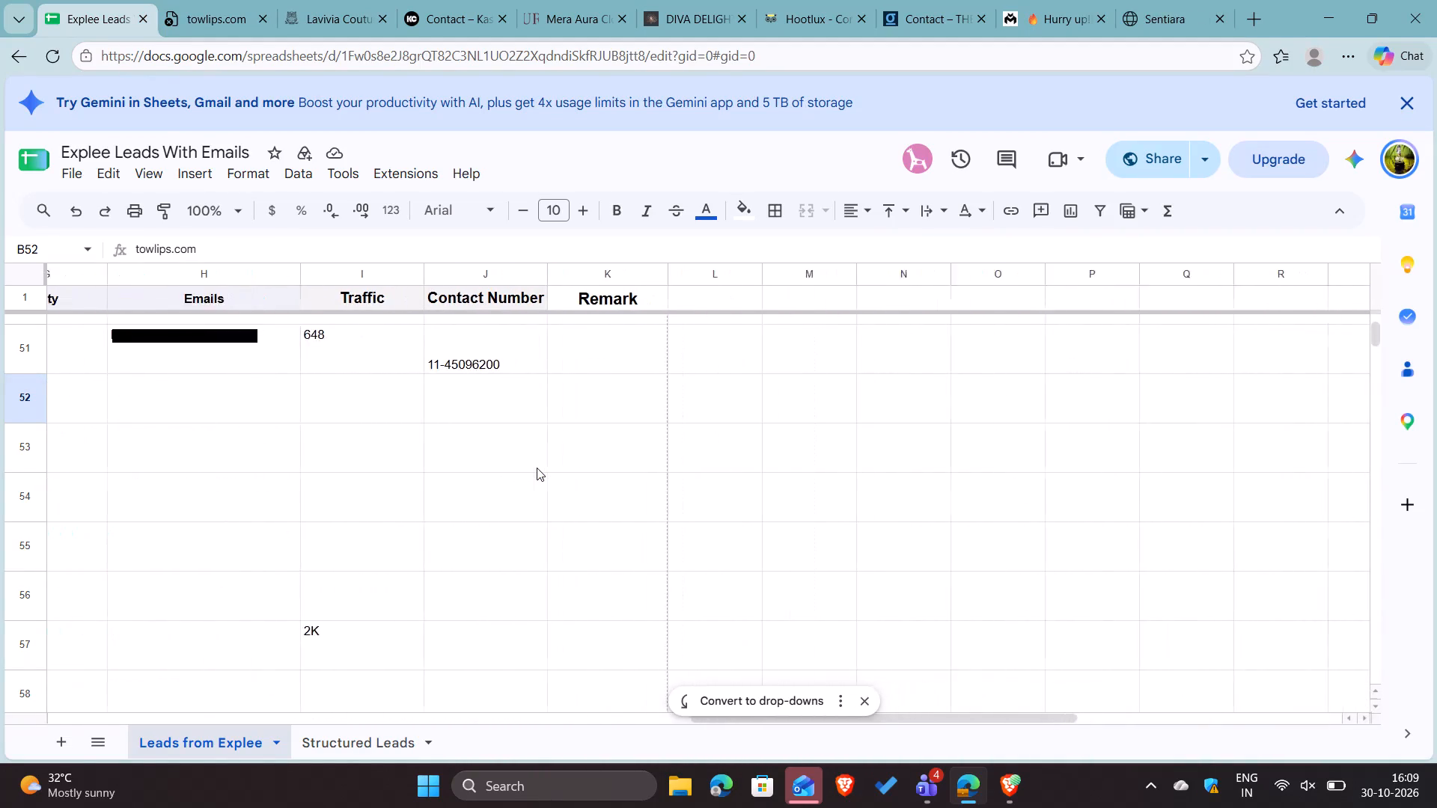
pyautogui.click(559, 393)
pyautogui.doubleClick(559, 393)
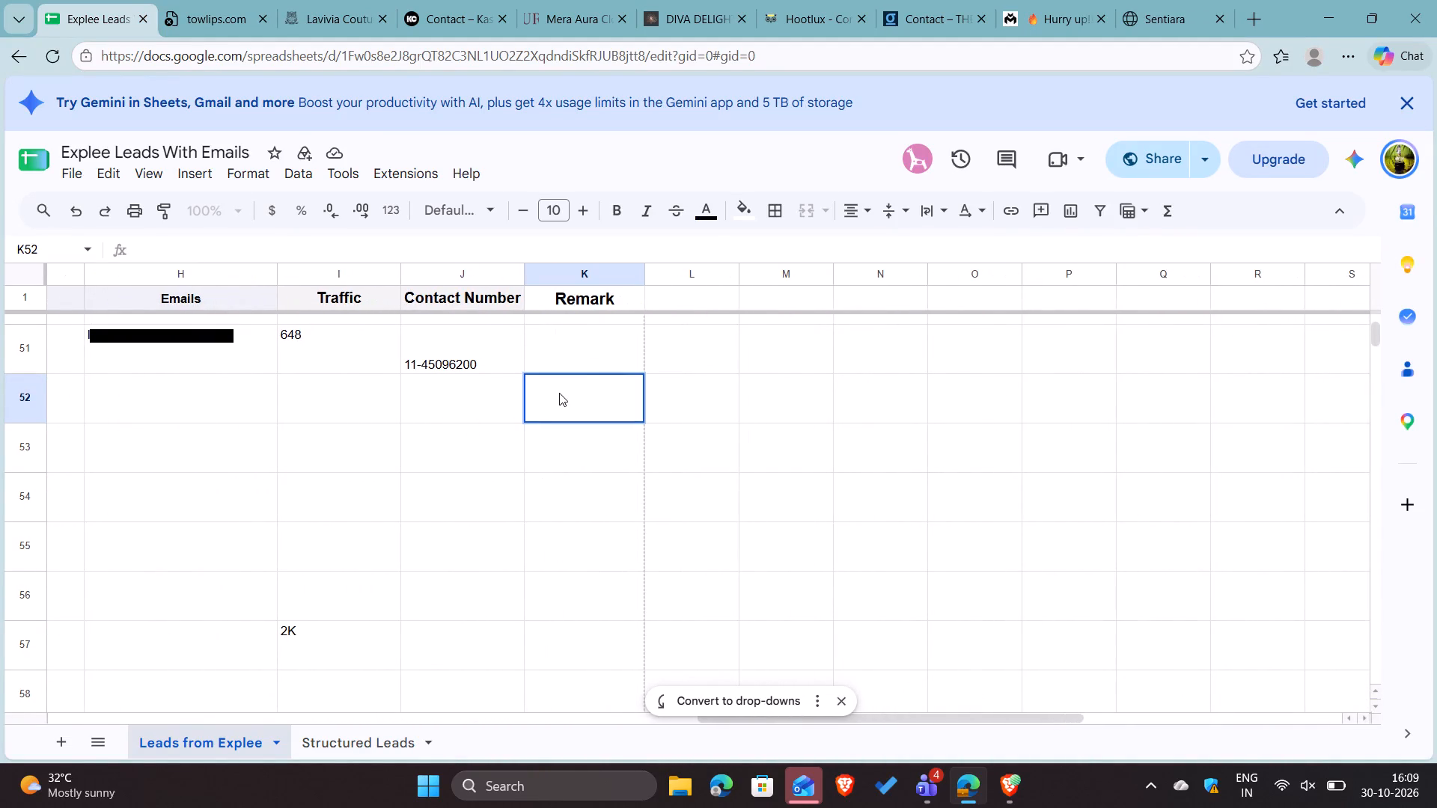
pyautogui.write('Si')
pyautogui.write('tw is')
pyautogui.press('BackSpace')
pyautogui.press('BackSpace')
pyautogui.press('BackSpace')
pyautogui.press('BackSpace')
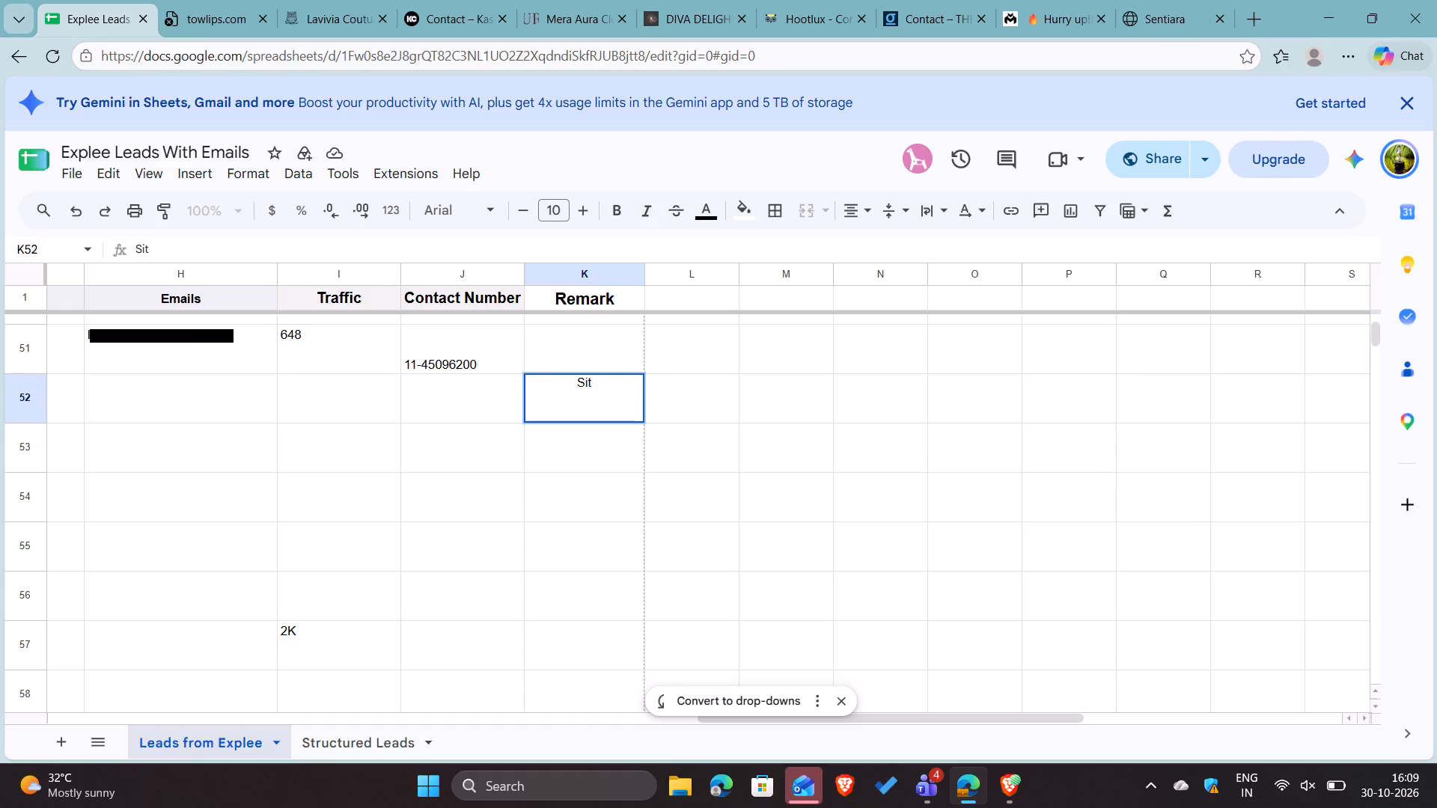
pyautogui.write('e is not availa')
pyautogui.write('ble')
pyautogui.click(555, 453)
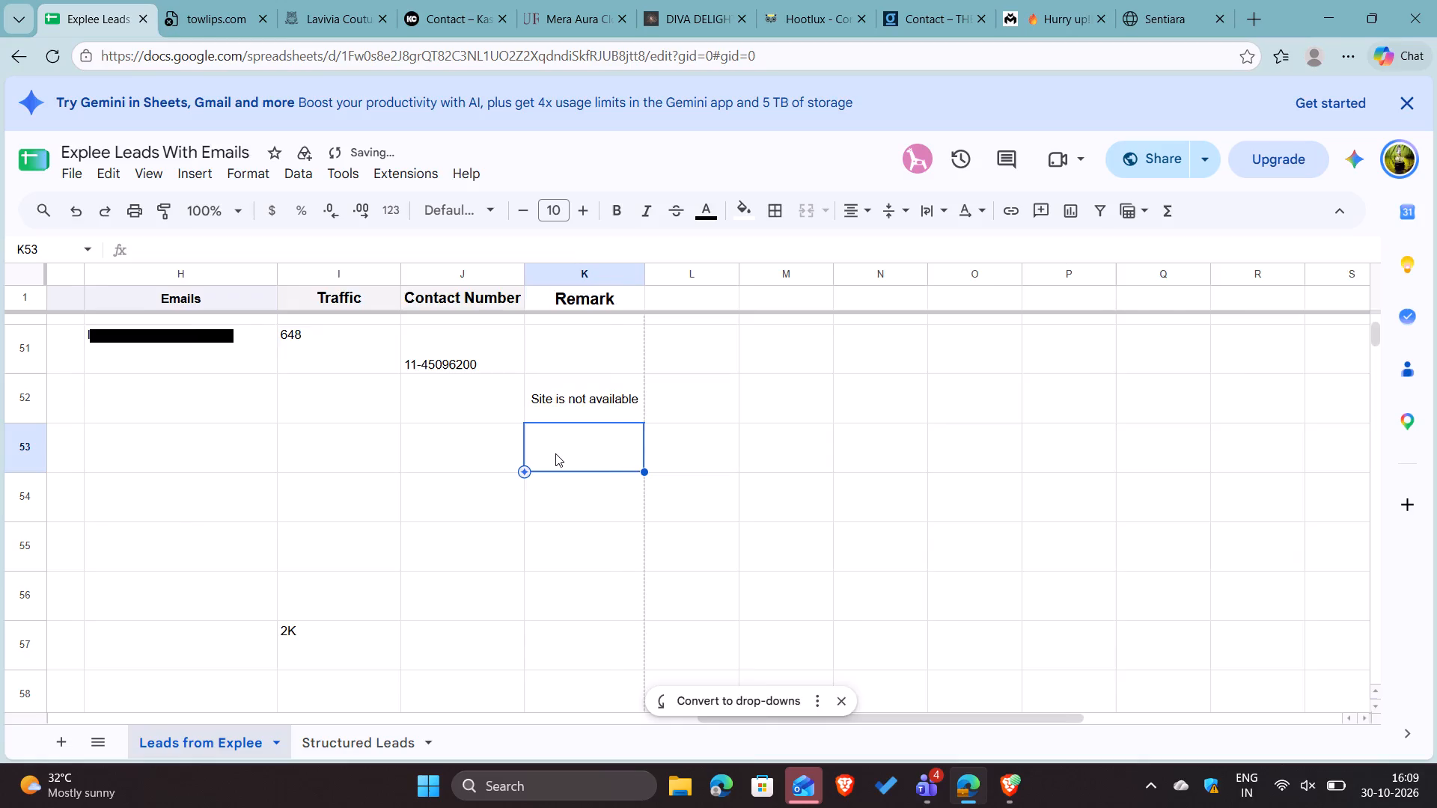
# Open Delusion Clothing's website from its domain link thedelusionstore.com in row 53.
pyautogui.hscroll(9, 555, 453)
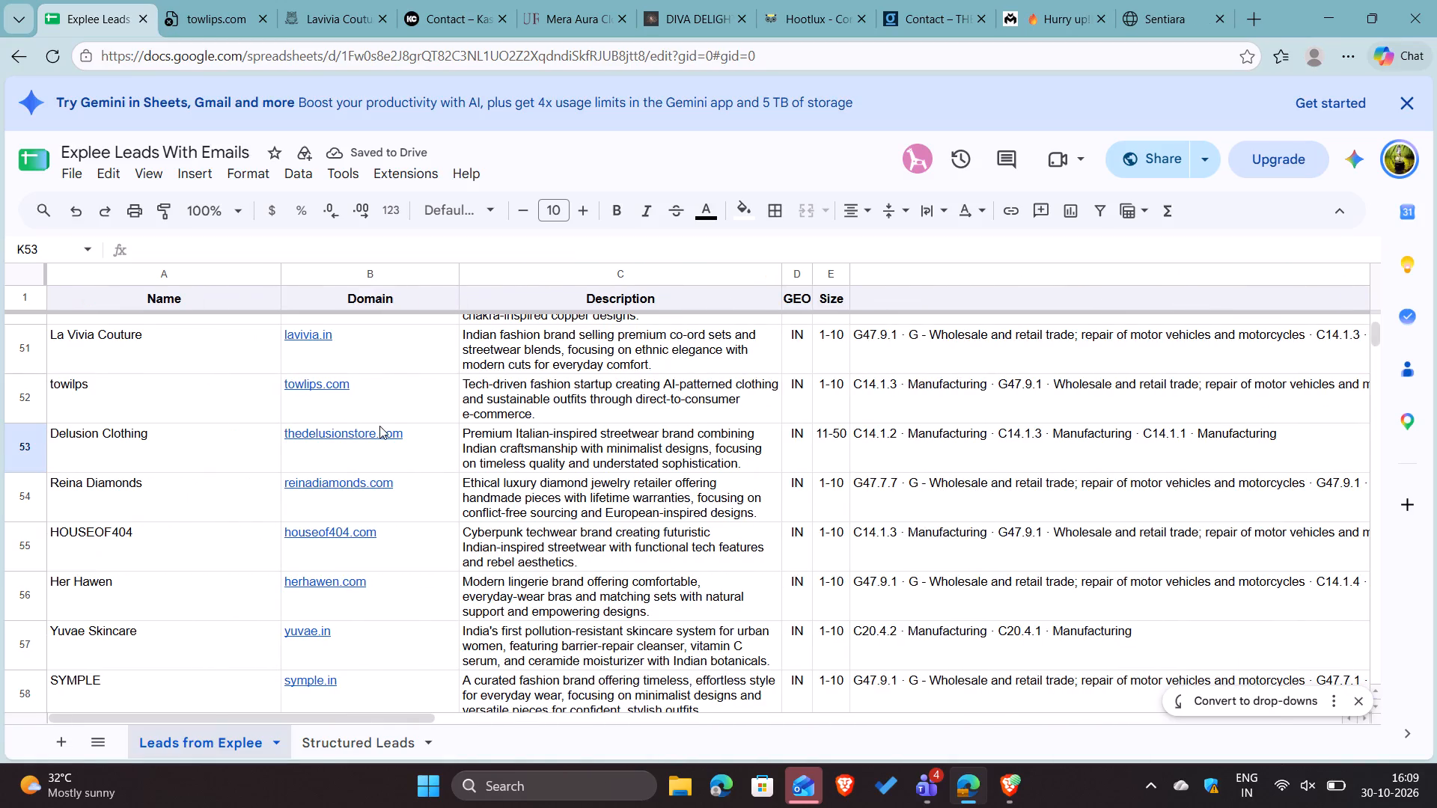
pyautogui.click(431, 441)
pyautogui.click(425, 492)
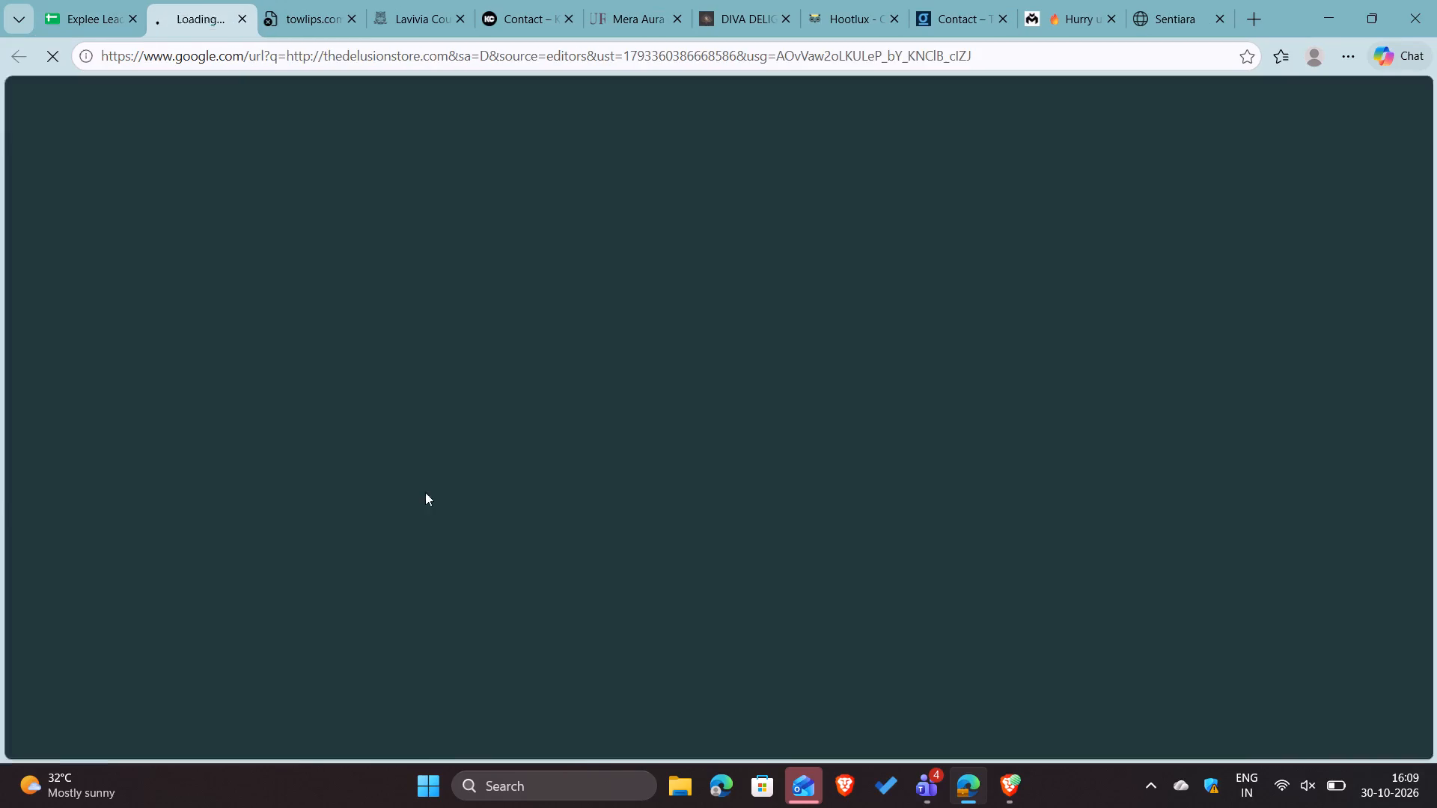
# Fill the "Site is not available" remark from row 52 down into Delusion Clothing's Remark cell in row 53.
pyautogui.click(85, 7)
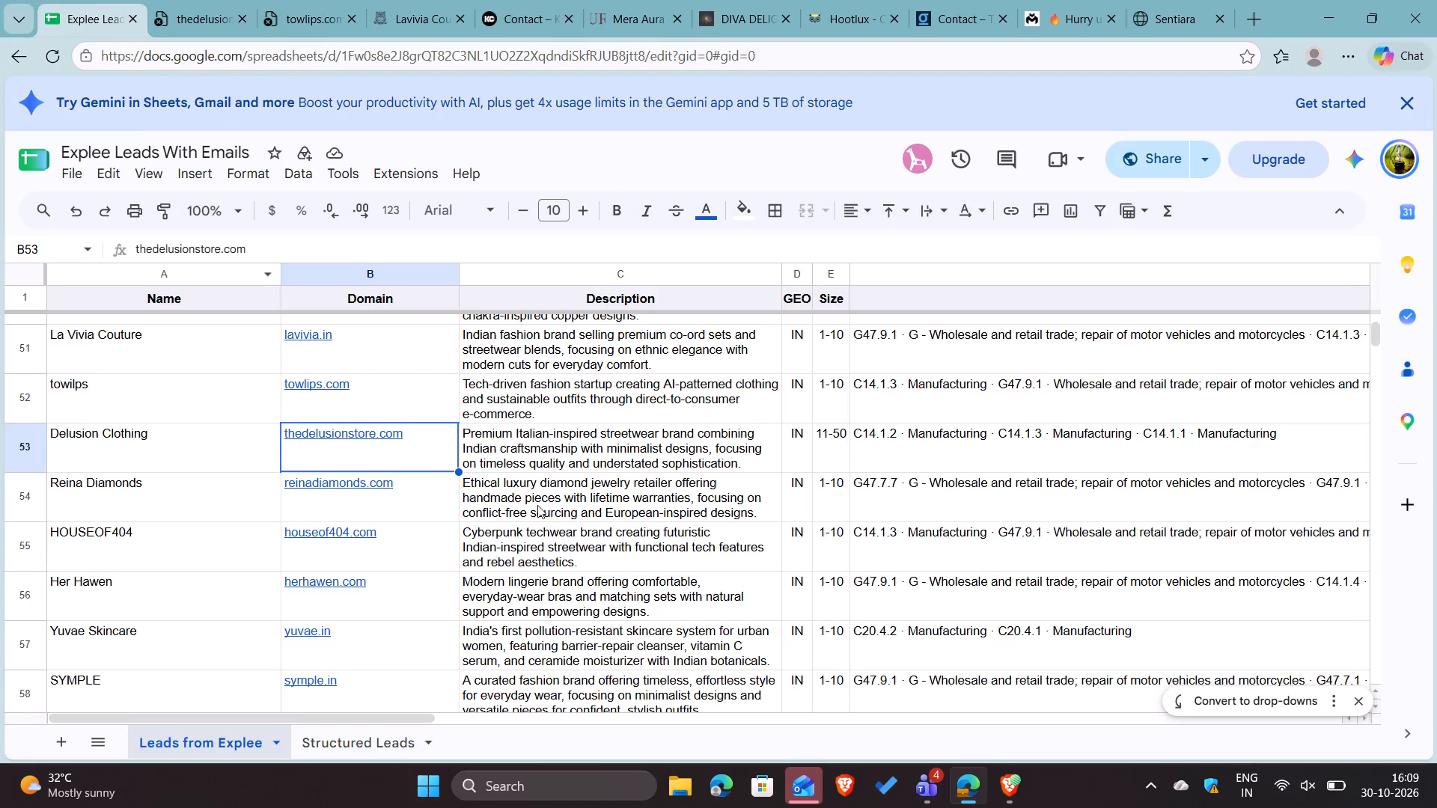
pyautogui.hscroll(-8, 537, 505)
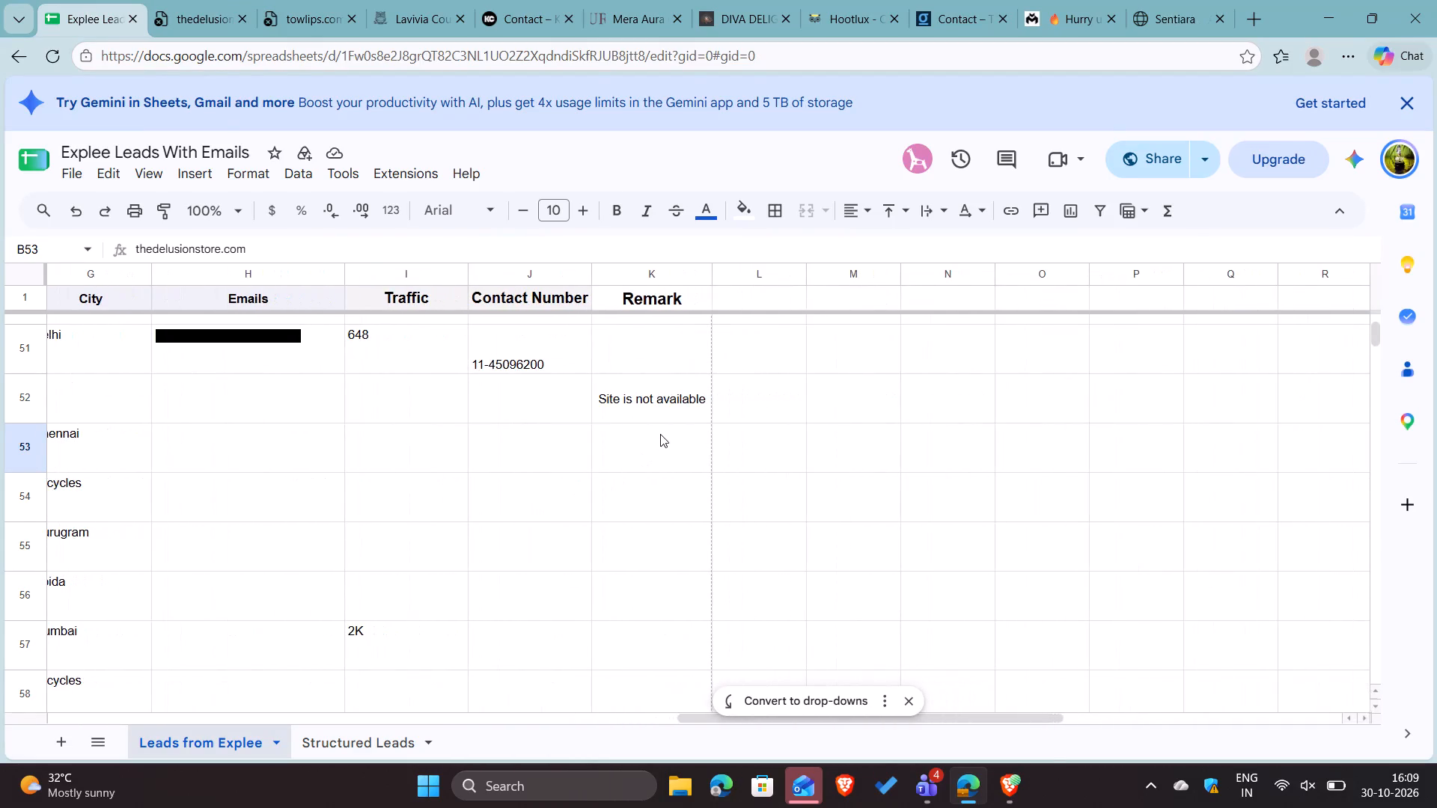
pyautogui.click(662, 422)
pyautogui.moveTo(711, 423); pyautogui.dragTo(709, 454)
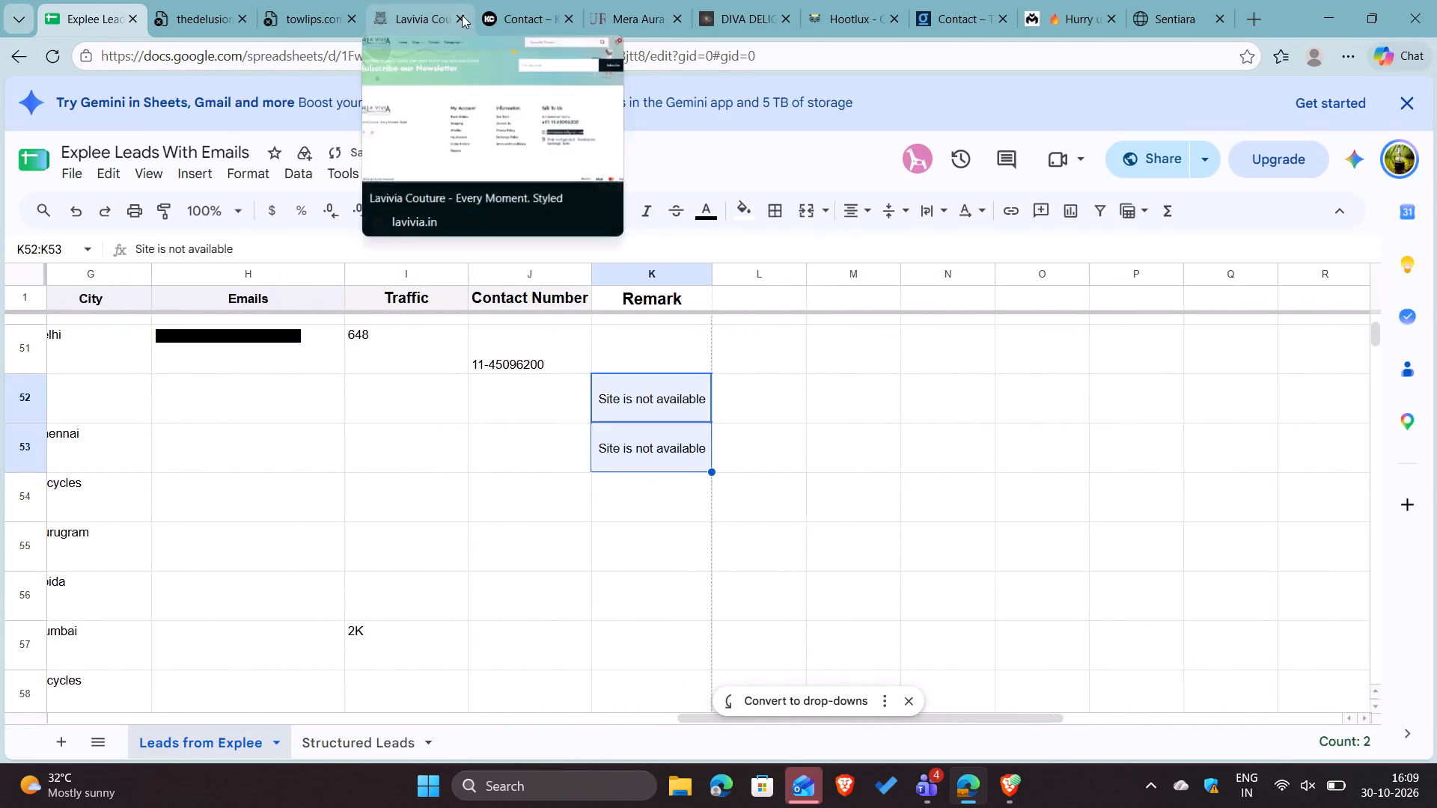
# Close the browser tabs of all visited company sites except thedelusionstore.com, keeping the leads spreadsheet open.
pyautogui.click(462, 15)
pyautogui.click(462, 15)
pyautogui.click(462, 15)
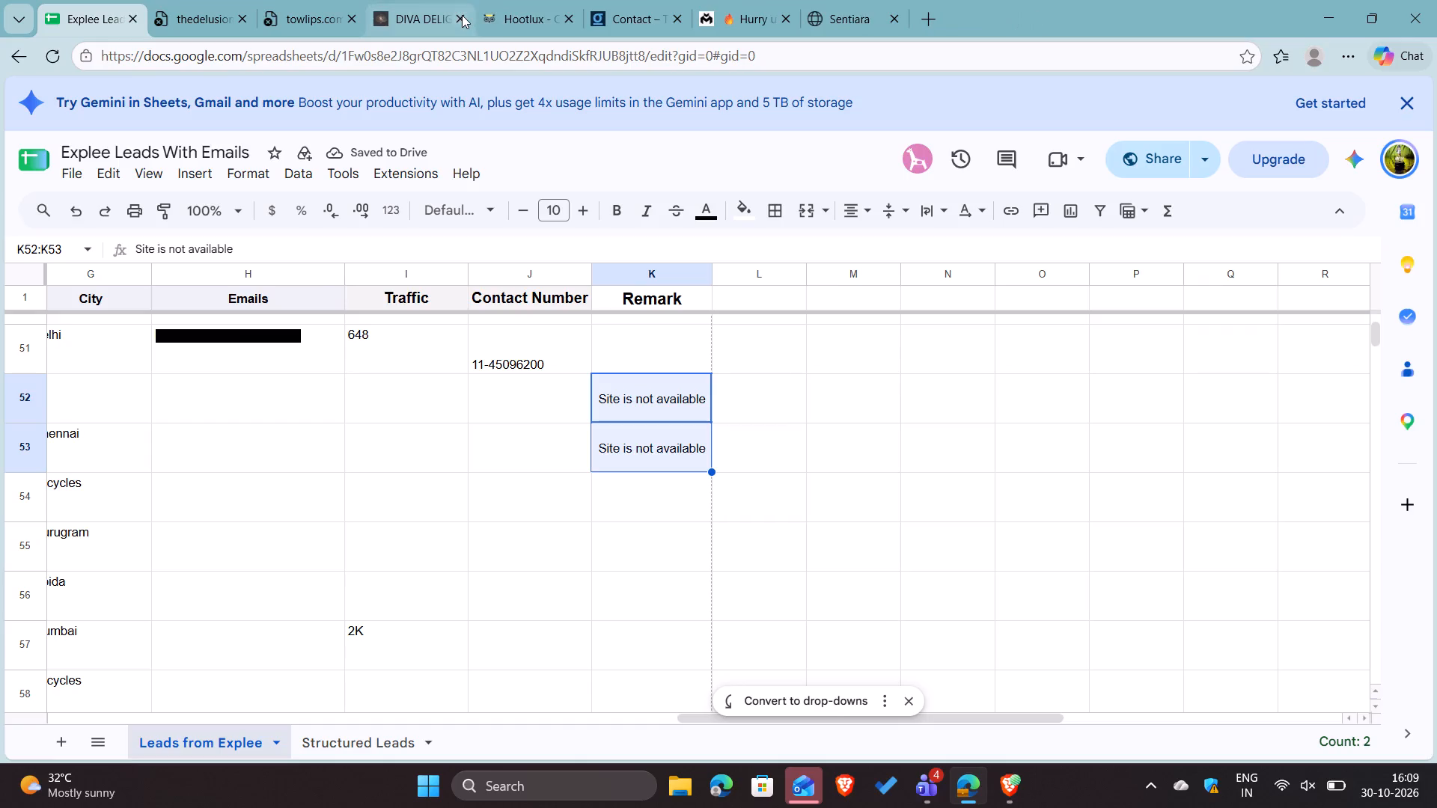
pyautogui.click(462, 15)
pyautogui.click(462, 15)
pyautogui.click(462, 15)
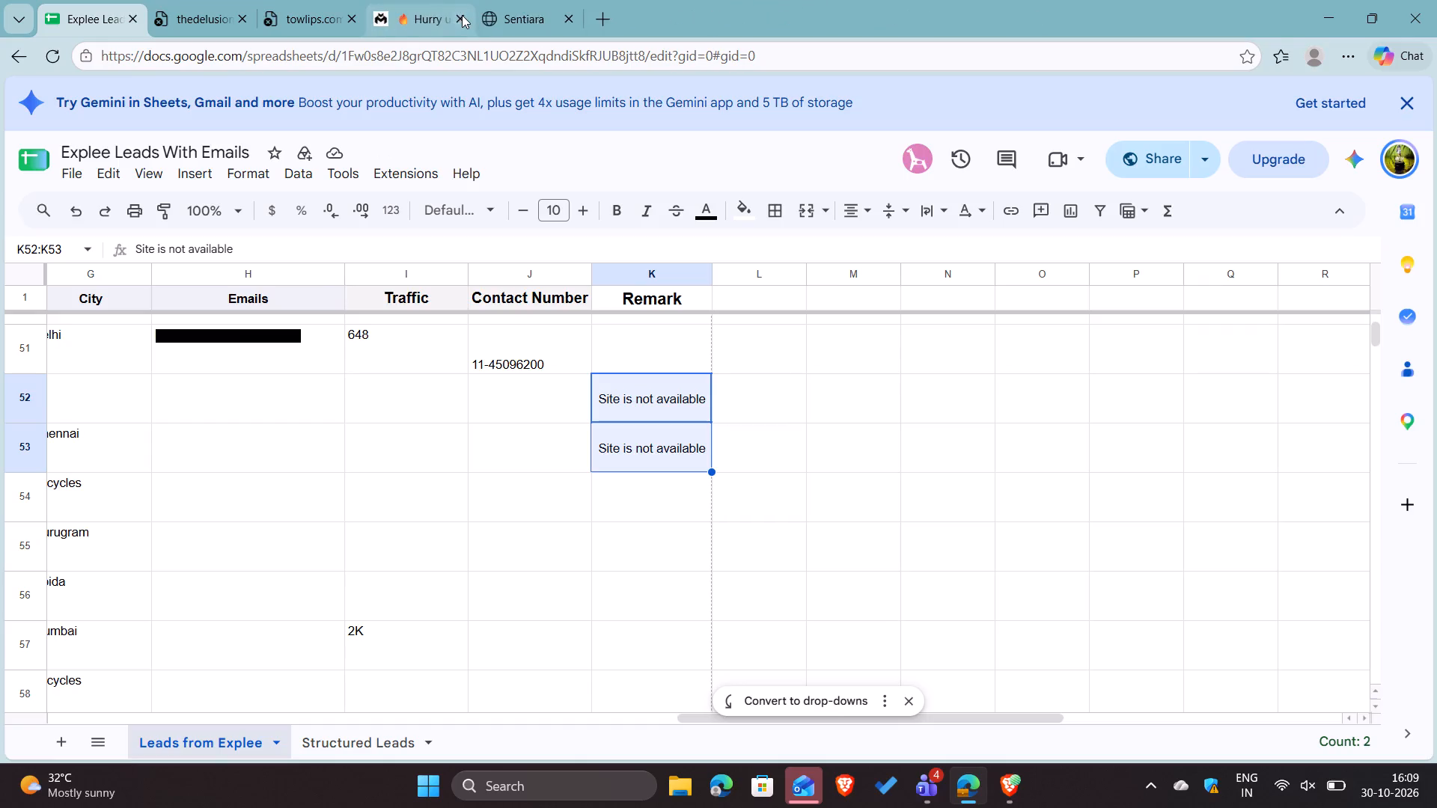
pyautogui.click(462, 15)
pyautogui.click(462, 15)
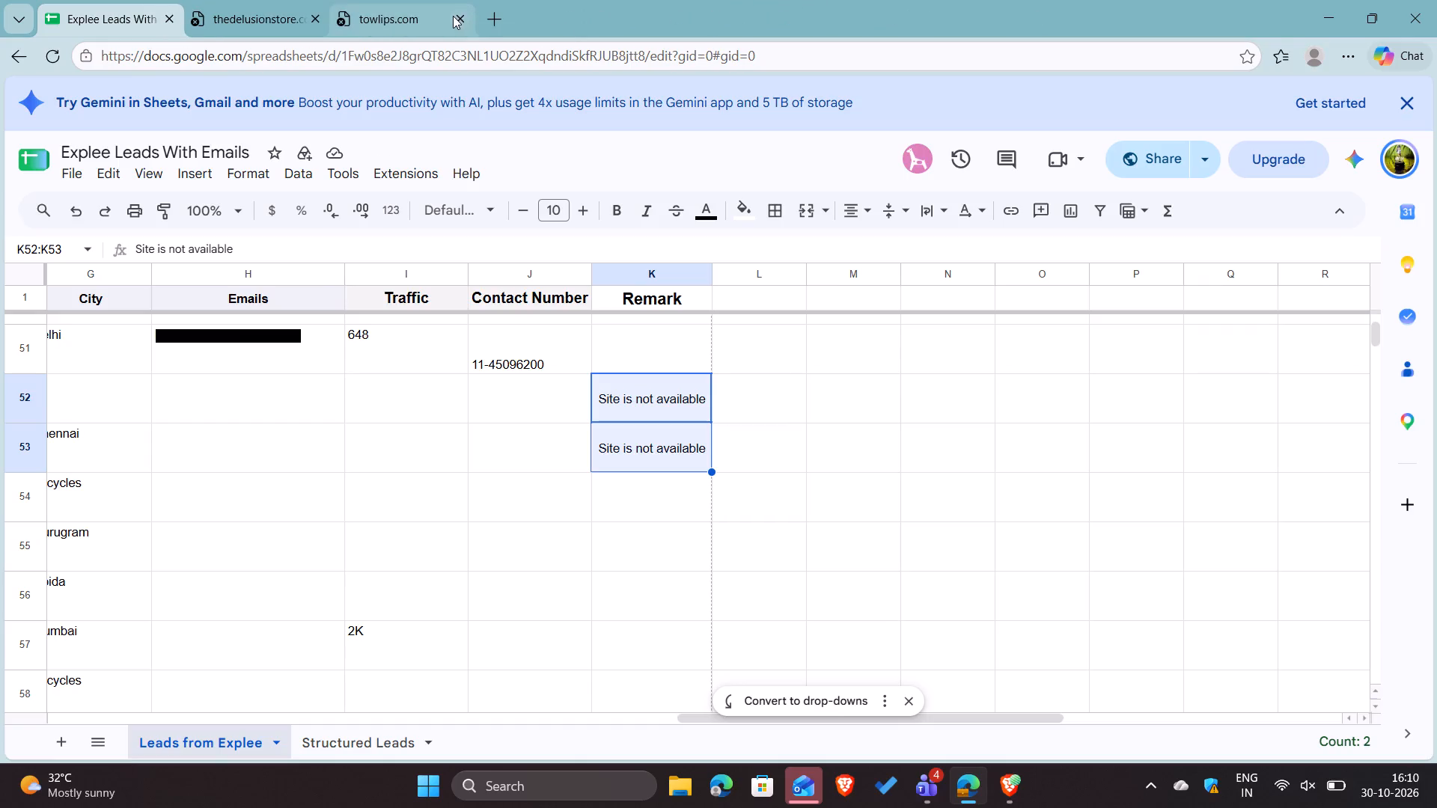
pyautogui.click(453, 16)
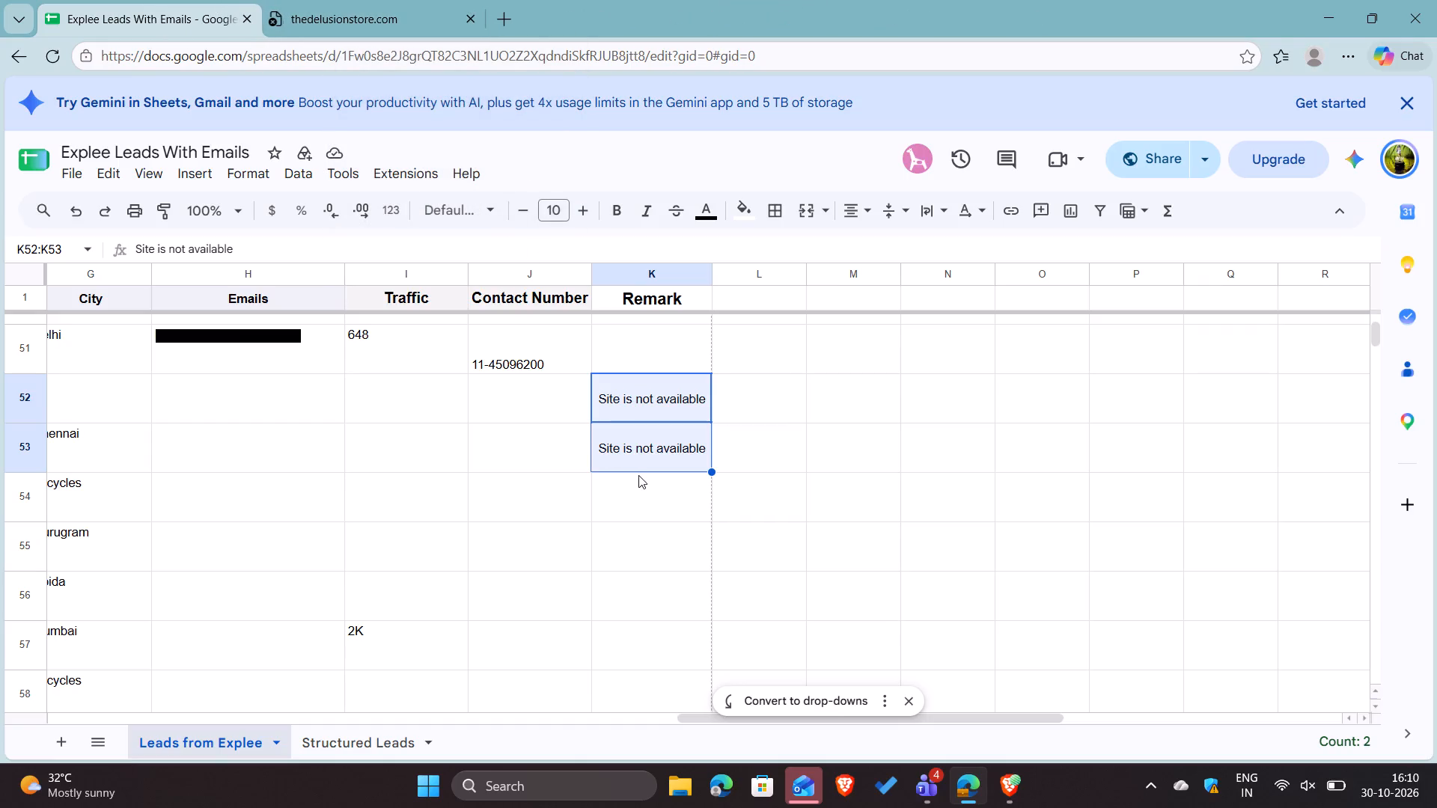
# Open Reina Diamonds' website from its domain link reinadiamonds.com in row 54.
pyautogui.click(638, 475)
pyautogui.hscroll(9, 638, 475)
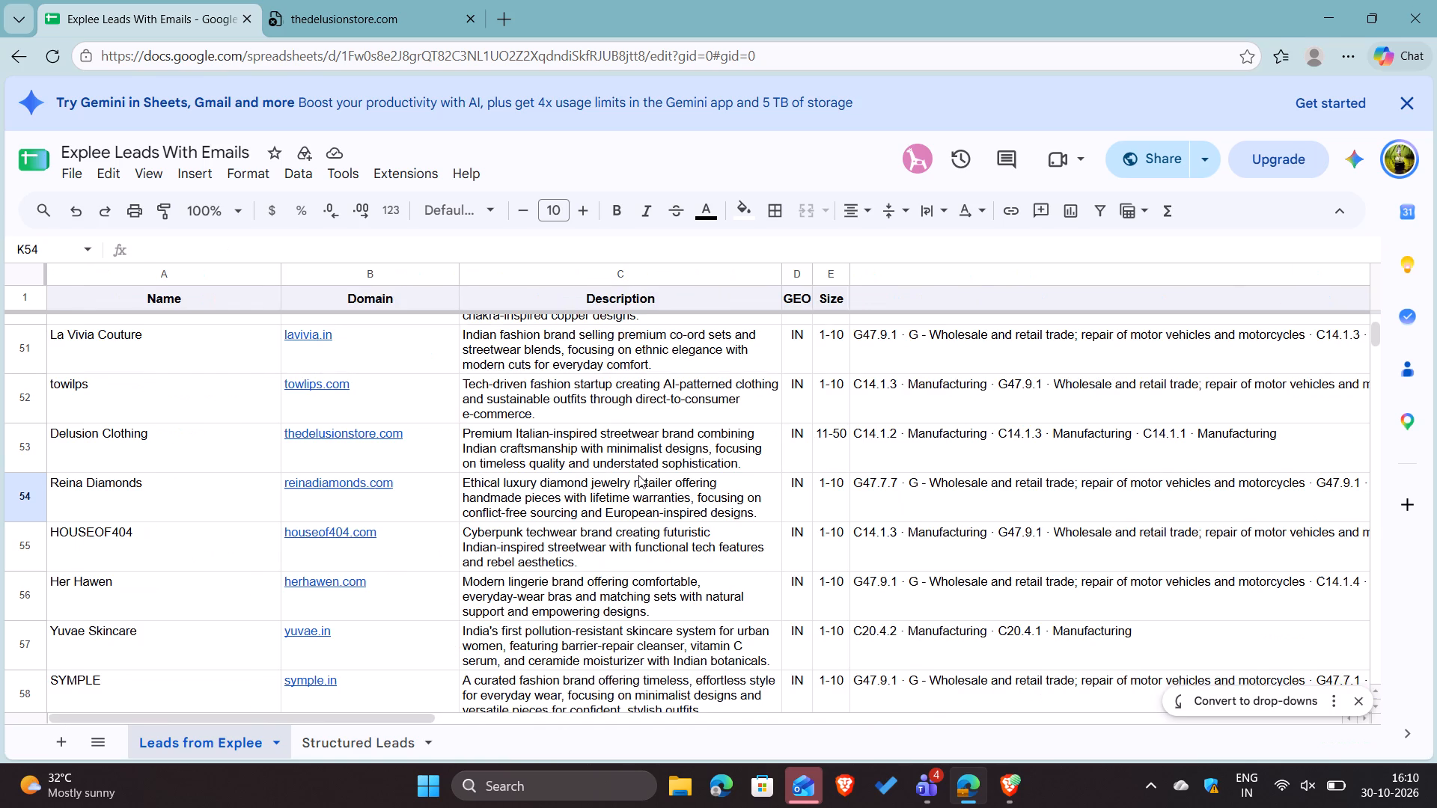
pyautogui.click(385, 500)
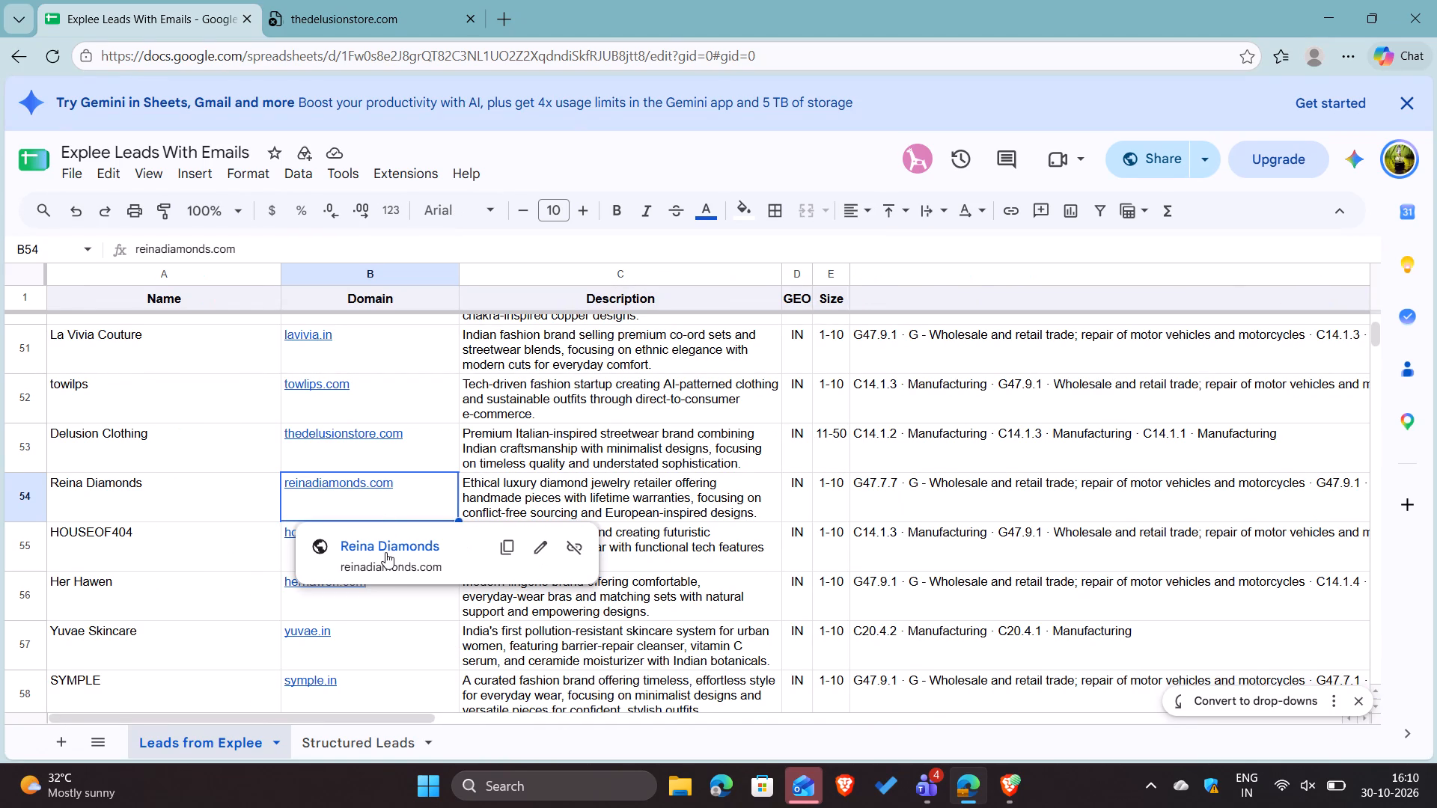
pyautogui.click(385, 552)
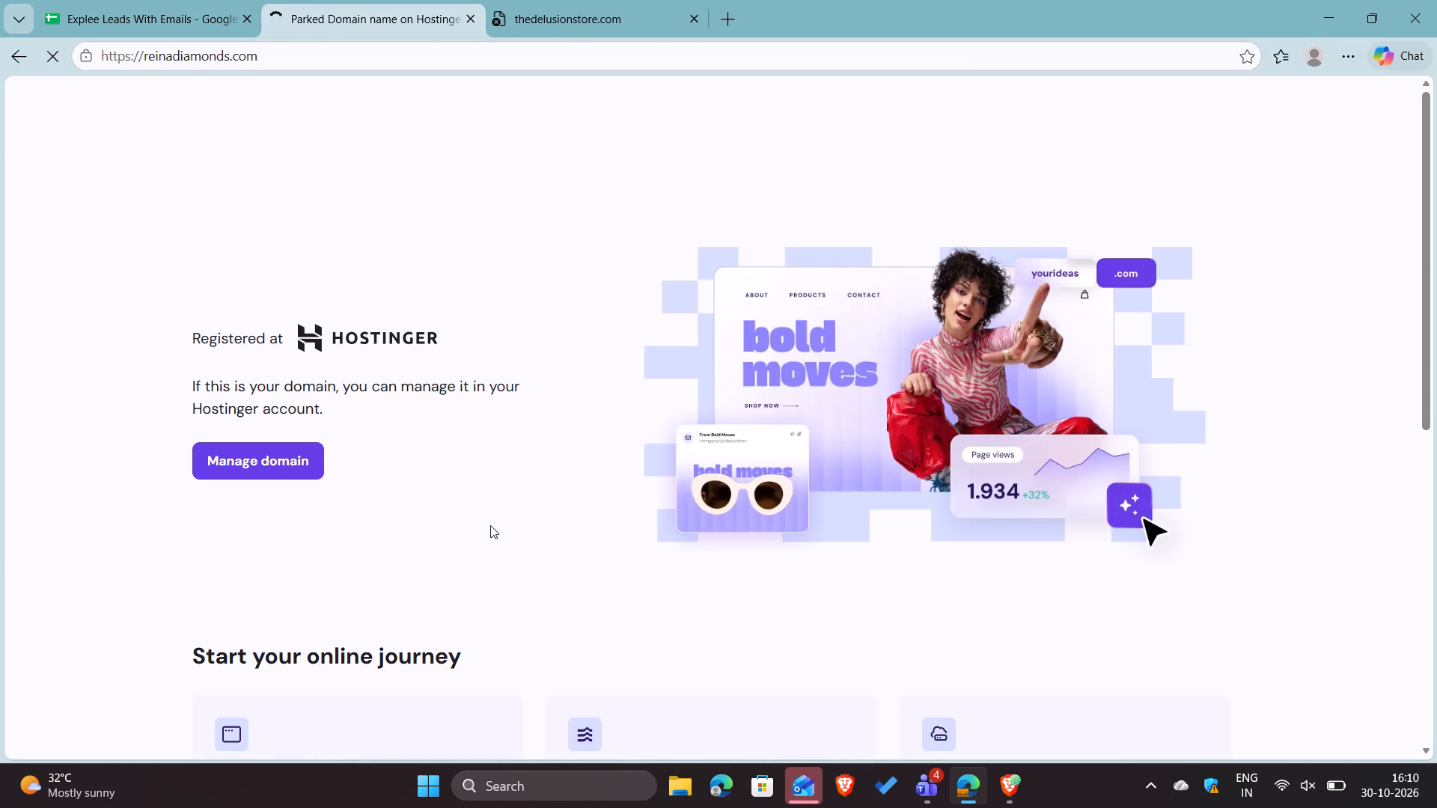
# Enter the remark "It shows hostinger page" in Reina Diamonds' Remark cell in row 54 of the leads spreadsheet.
pyautogui.click(152, 0)
pyautogui.hscroll(-4, 588, 477)
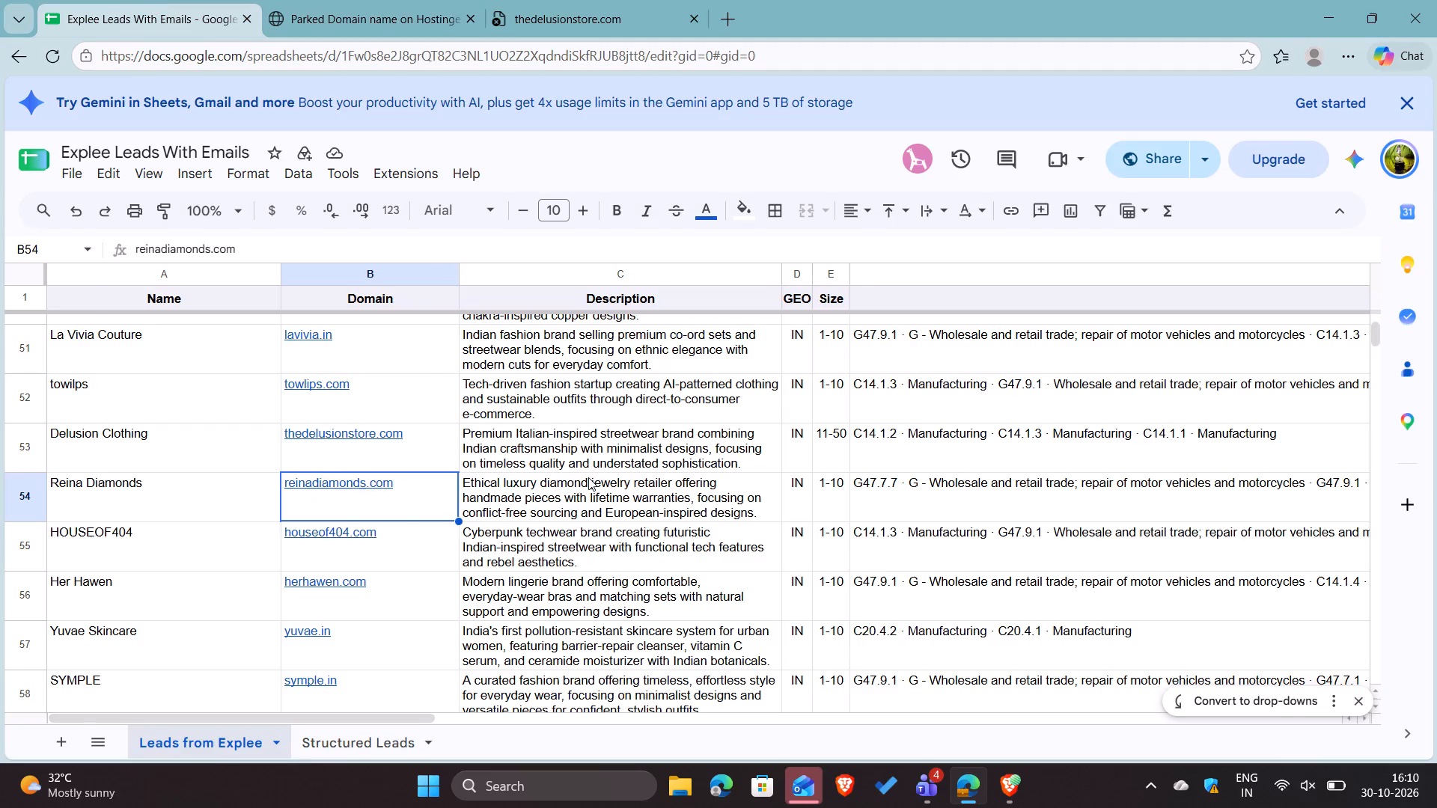
pyautogui.hscroll(-6, 588, 477)
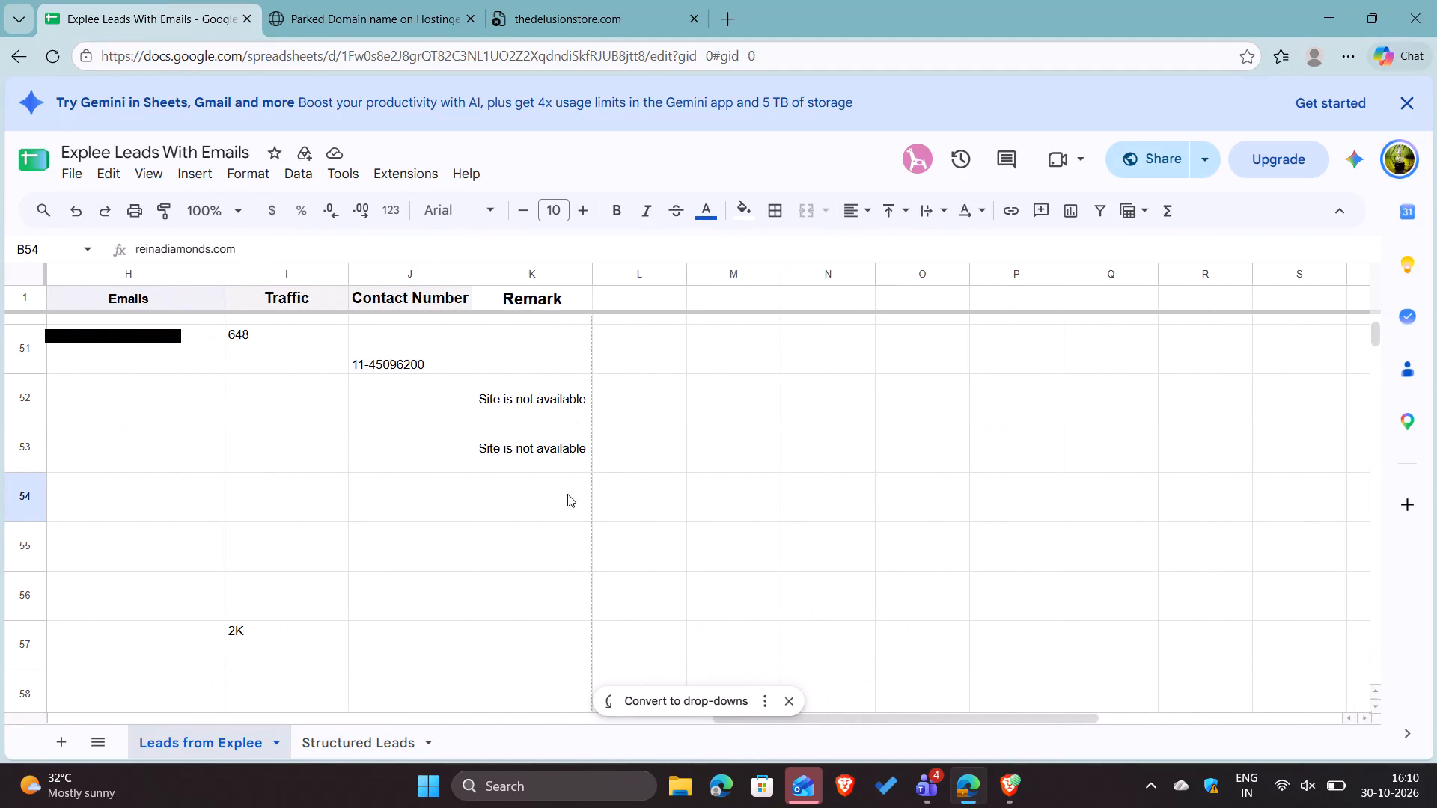
pyautogui.doubleClick(544, 509)
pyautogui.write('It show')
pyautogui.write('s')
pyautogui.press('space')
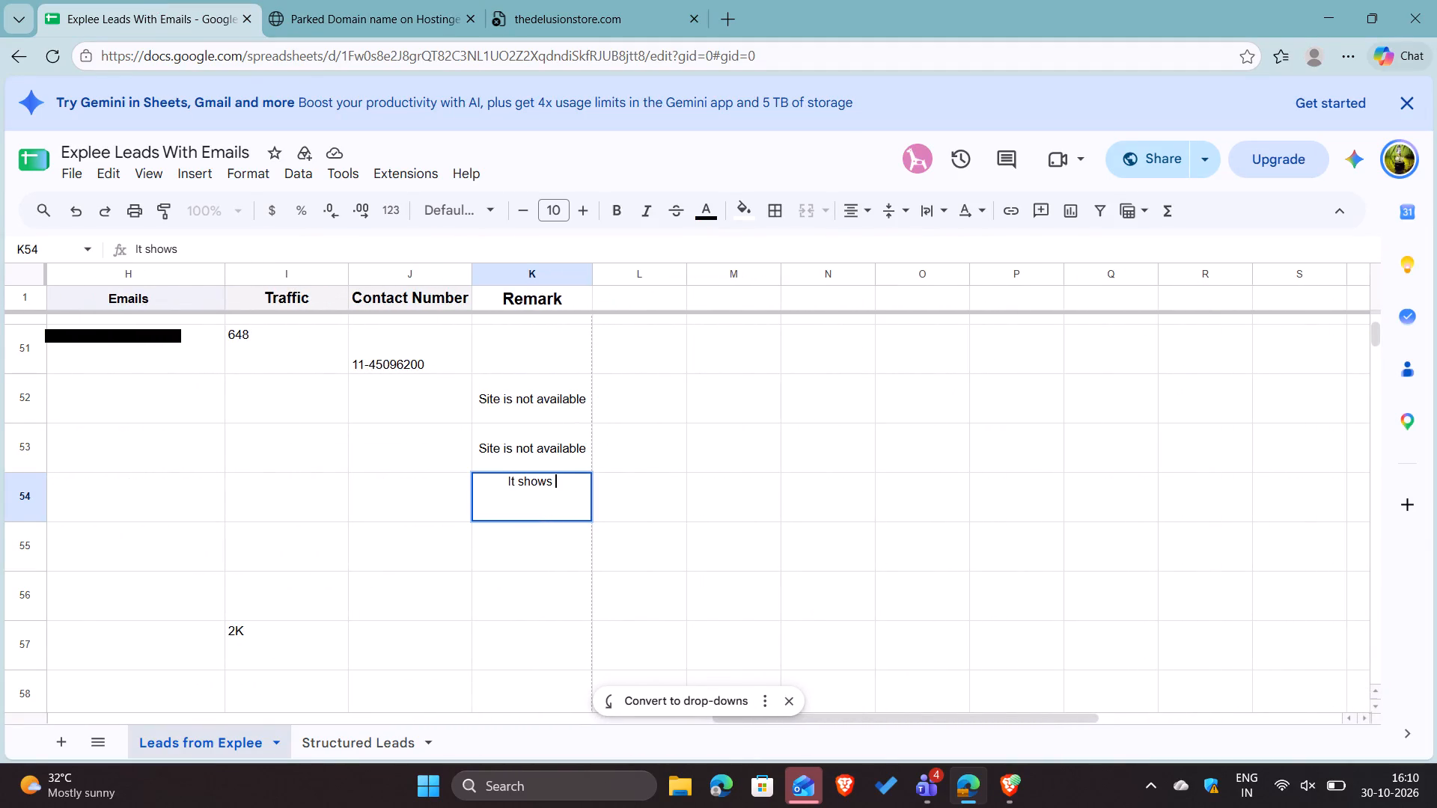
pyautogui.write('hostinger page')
pyautogui.click(528, 552)
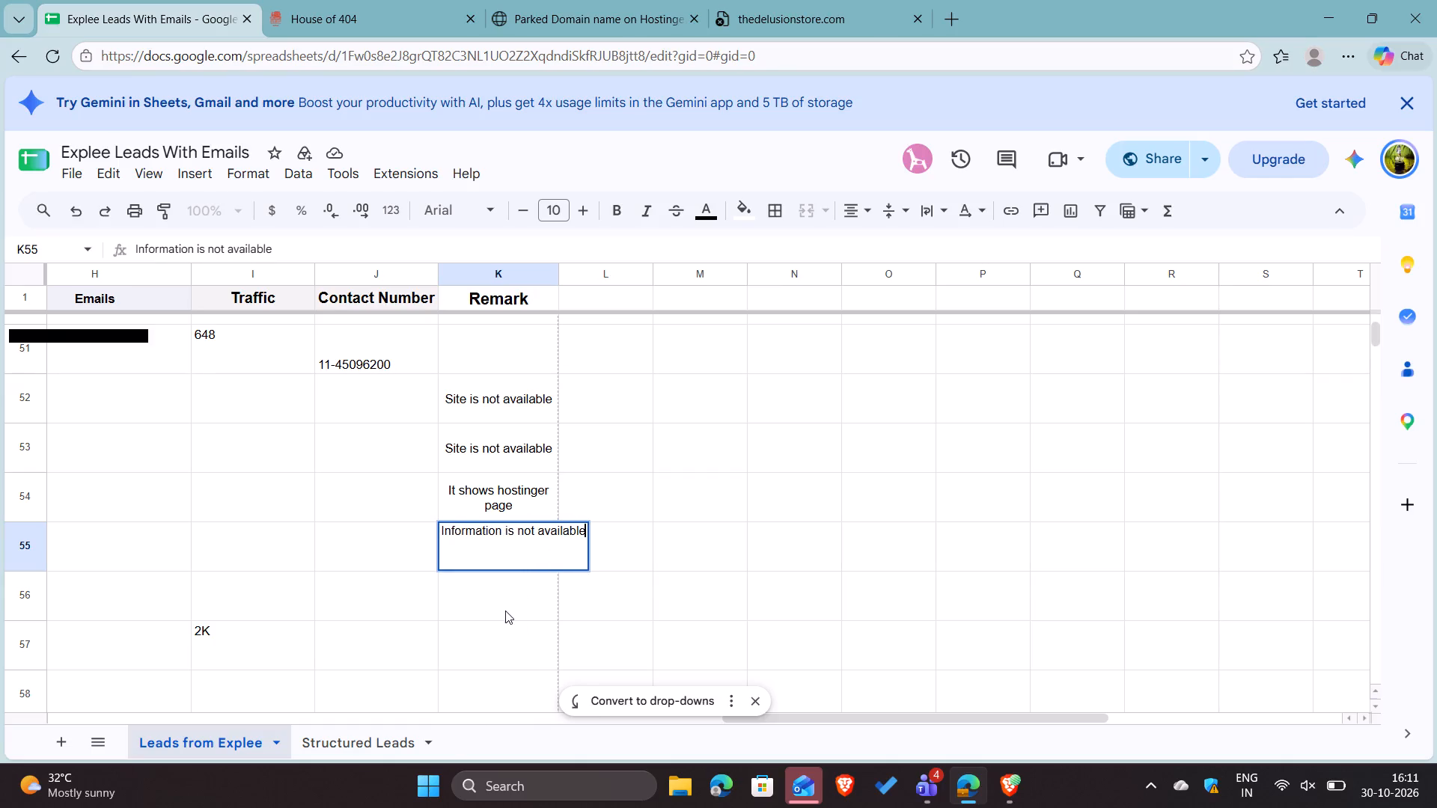
# Open Her Hawen's website from its domain link herhawen.com in row 56.
pyautogui.click(505, 610)
pyautogui.hscroll(10, 351, 621)
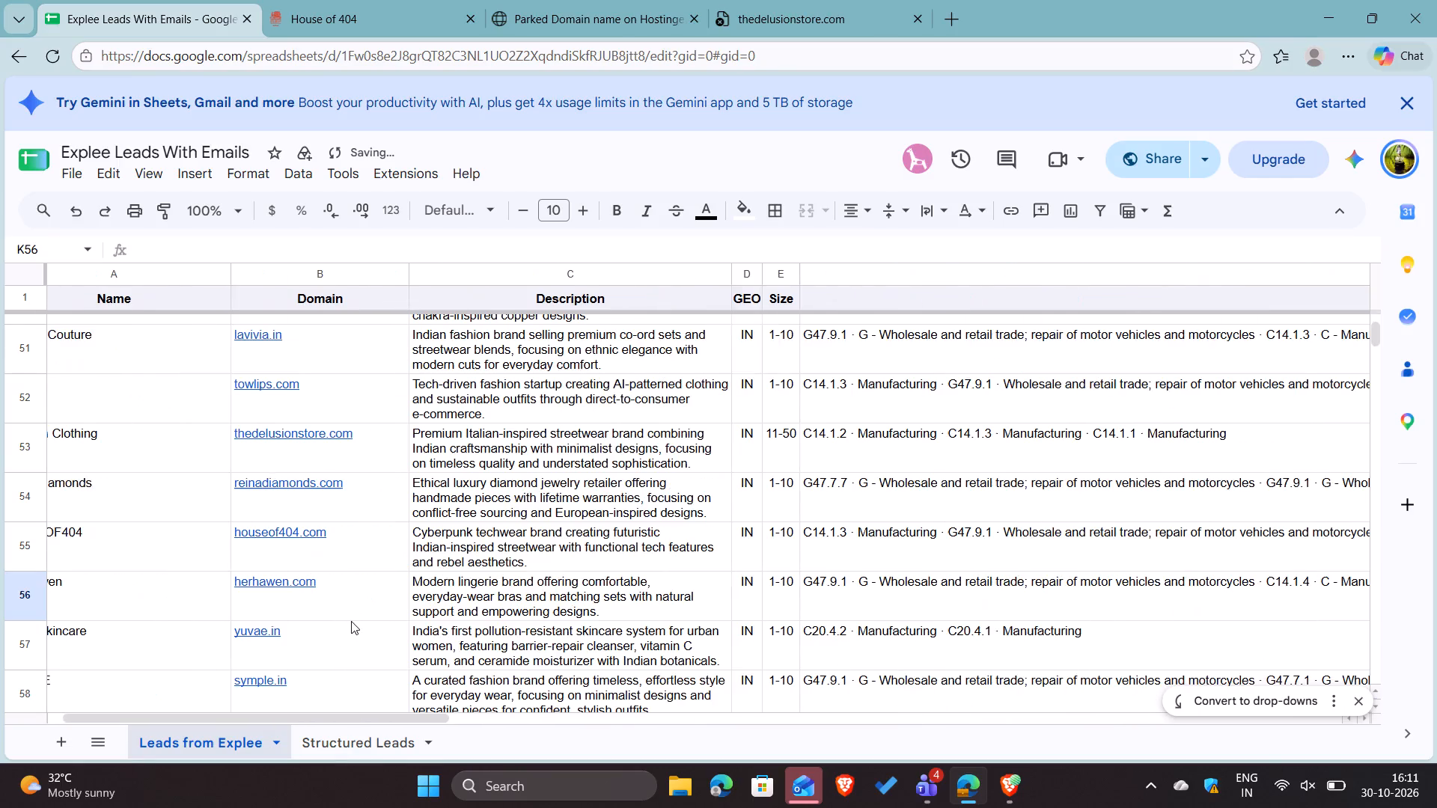
pyautogui.click(351, 596)
pyautogui.click(373, 642)
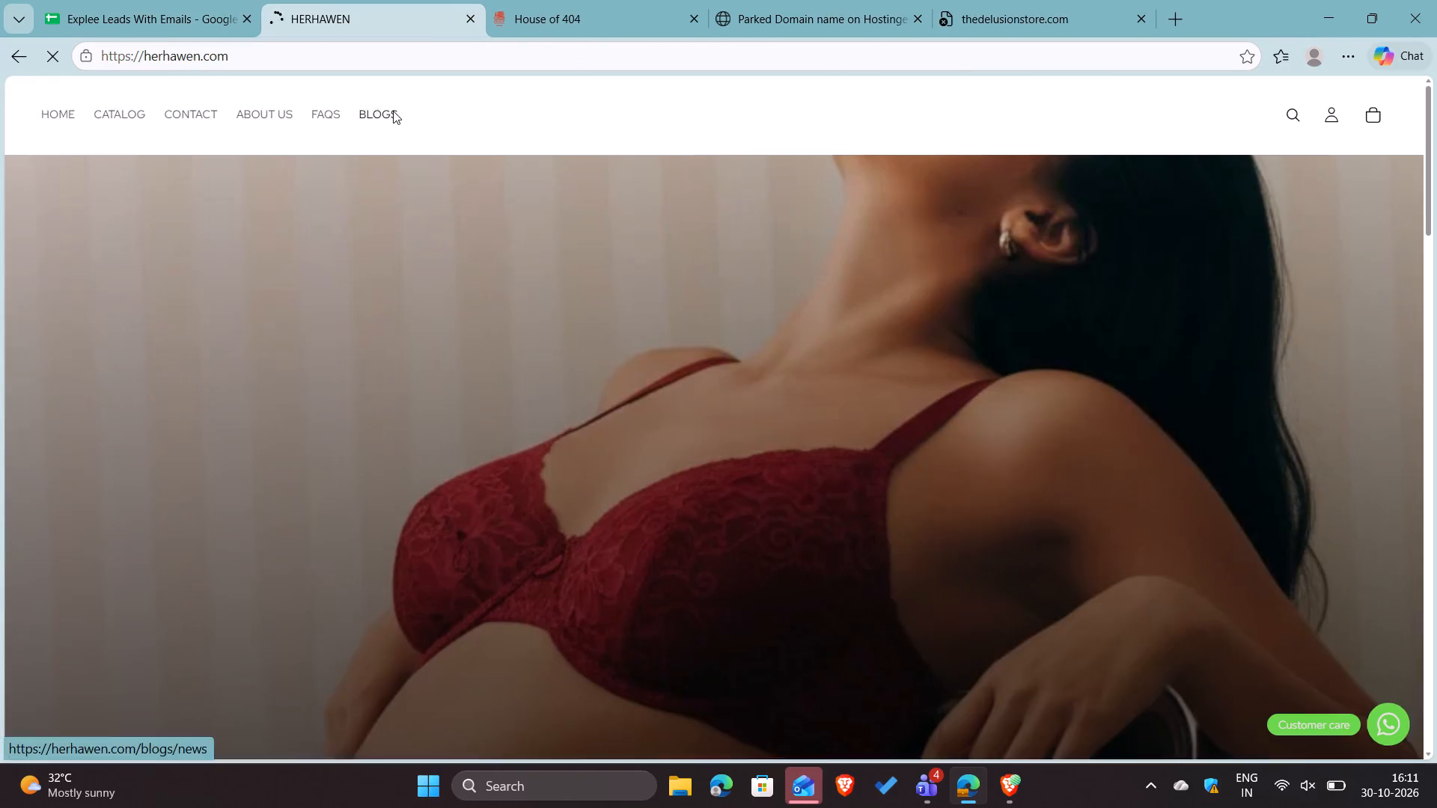
# Open the Contact Information page from the Terms and Policies links on Her Hawen's website.
pyautogui.scroll(-17, 511, 340)
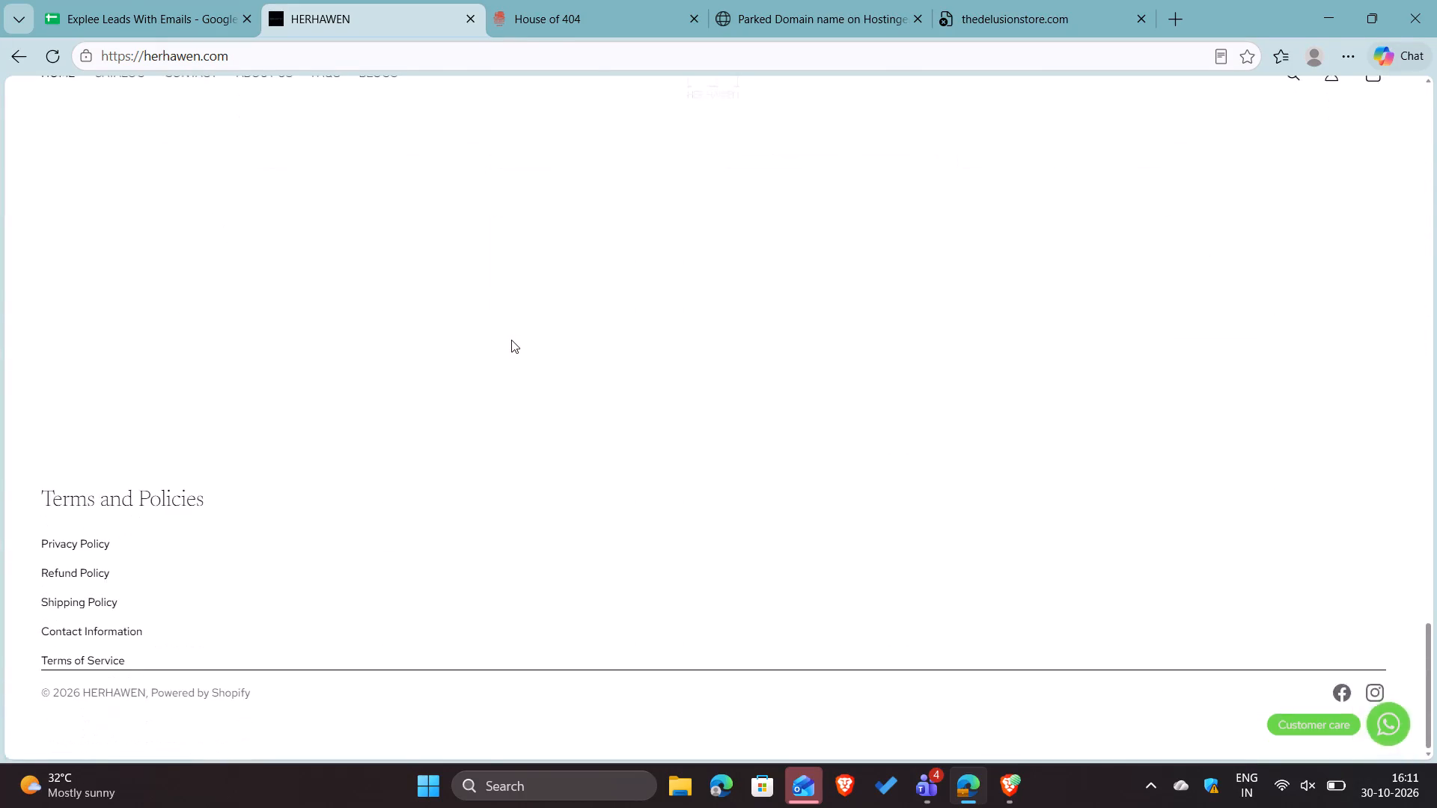
pyautogui.scroll(-9, 511, 340)
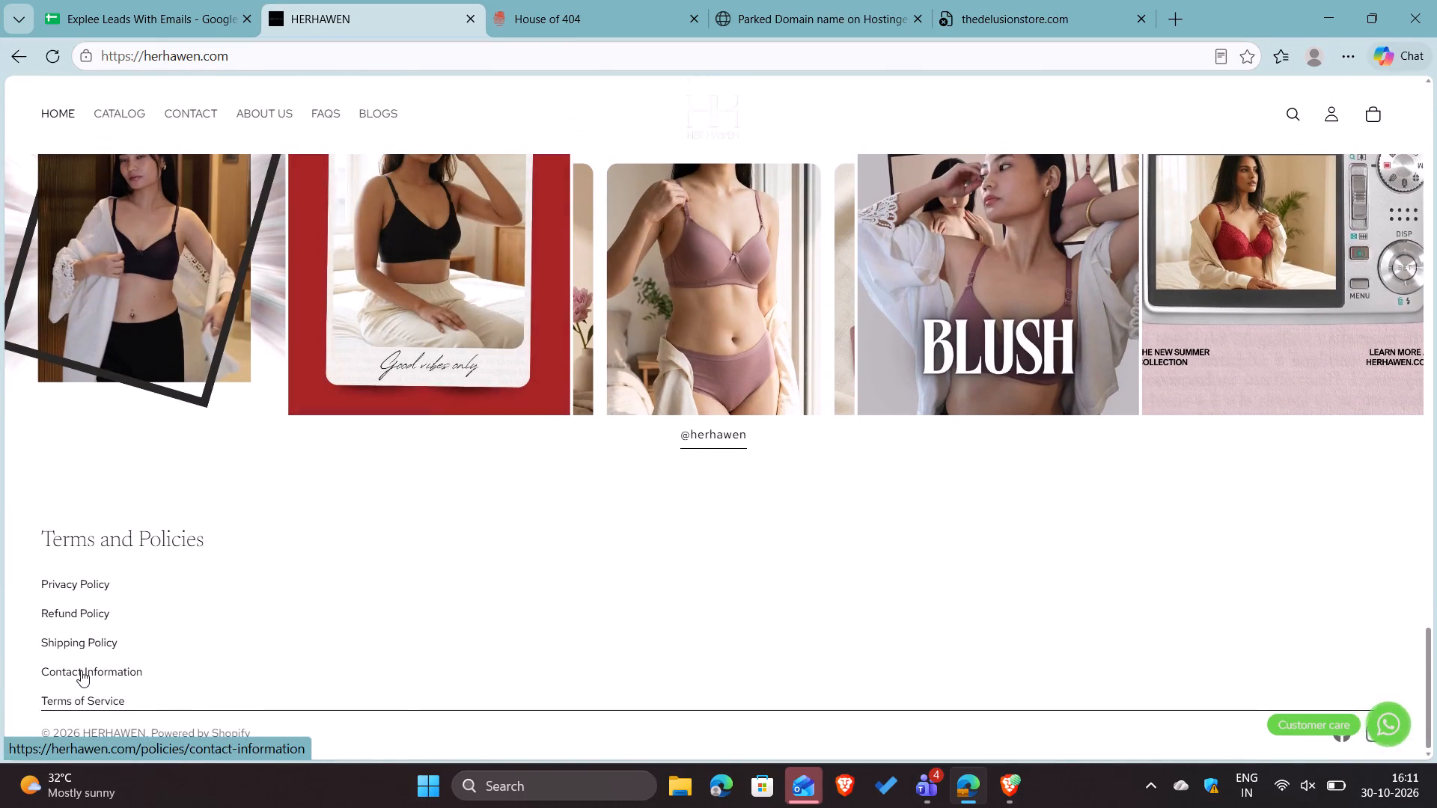
pyautogui.click(81, 670)
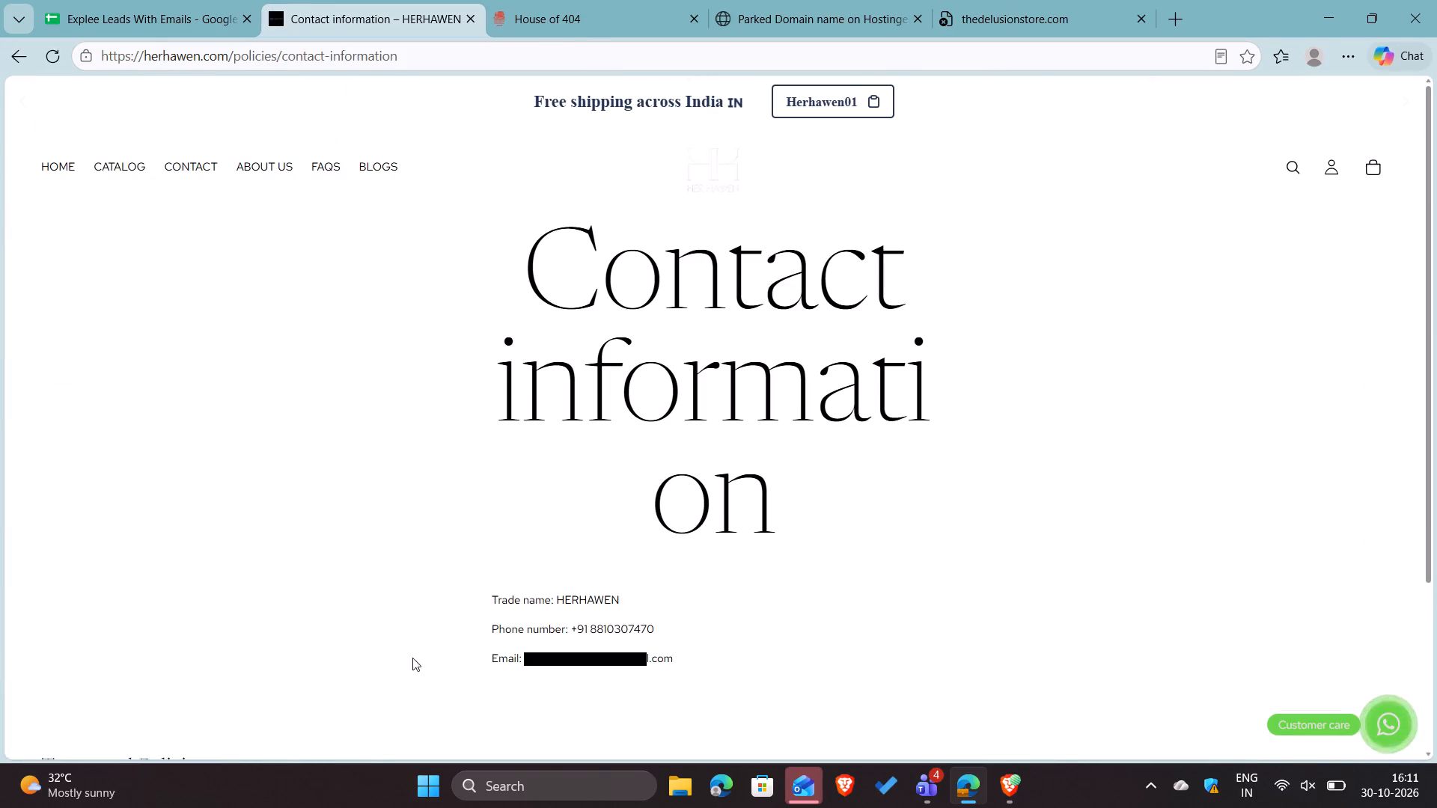
pyautogui.scroll(-6, 423, 643)
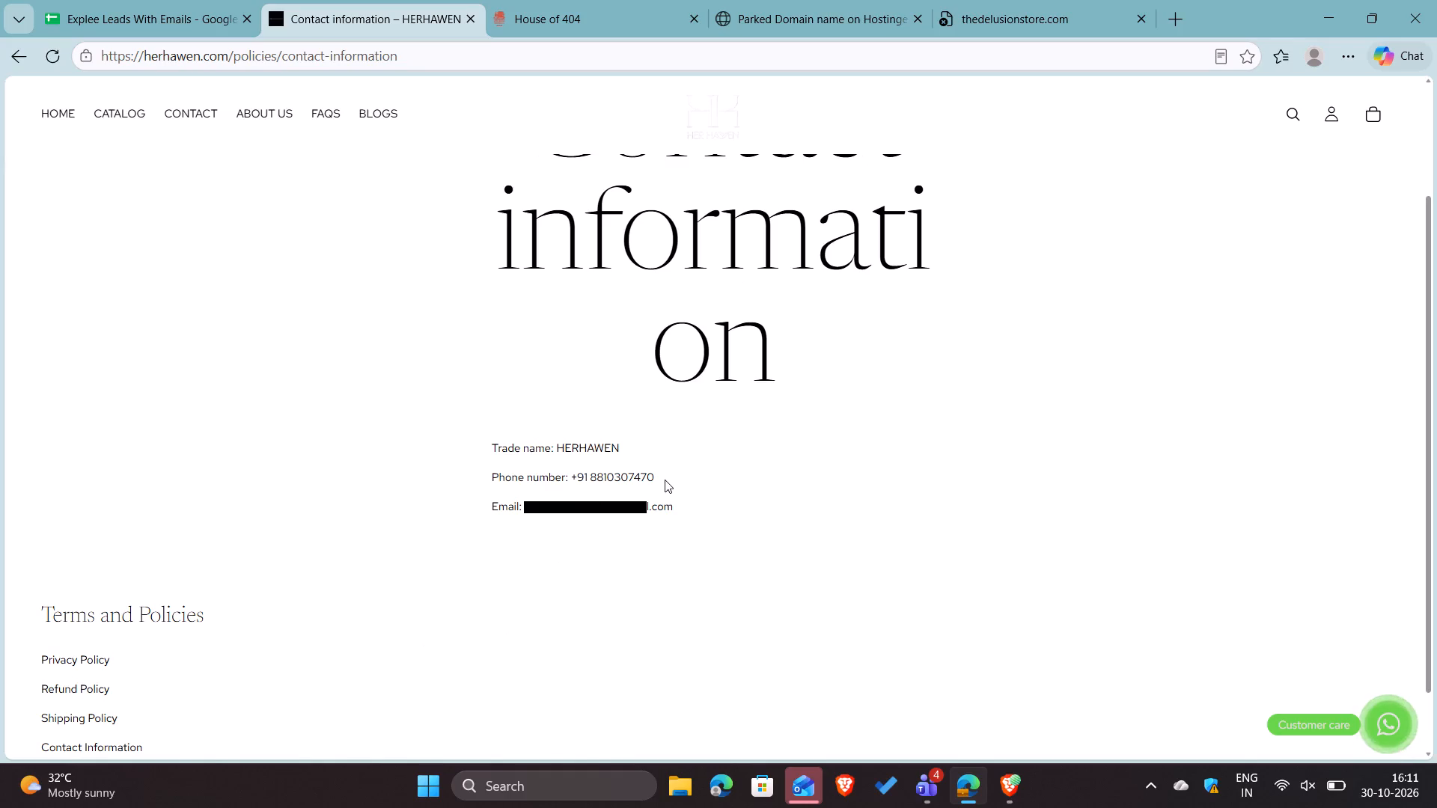
pyautogui.moveTo(665, 480); pyautogui.dragTo(587, 477)
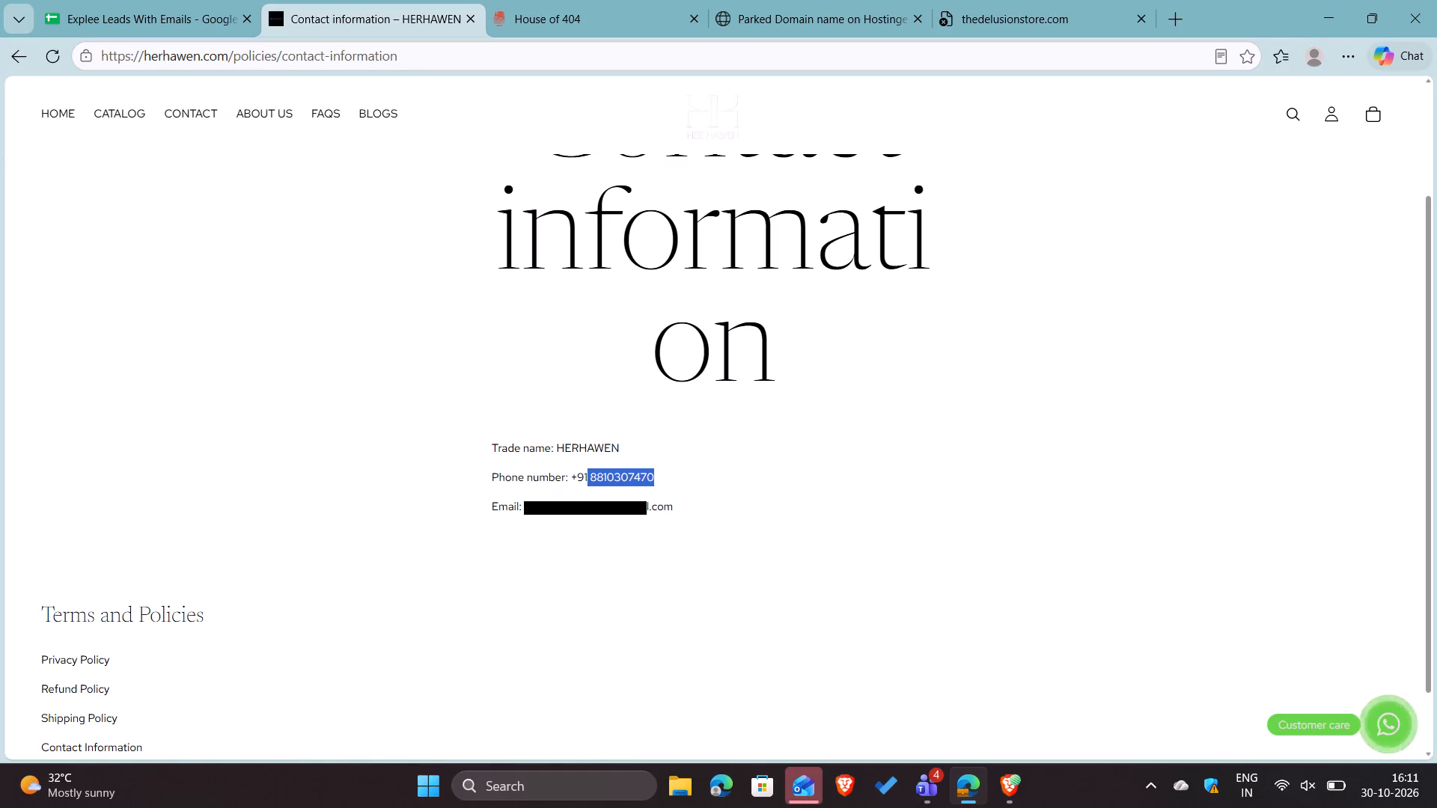
pyautogui.moveTo(587, 477); pyautogui.dragTo(588, 472)
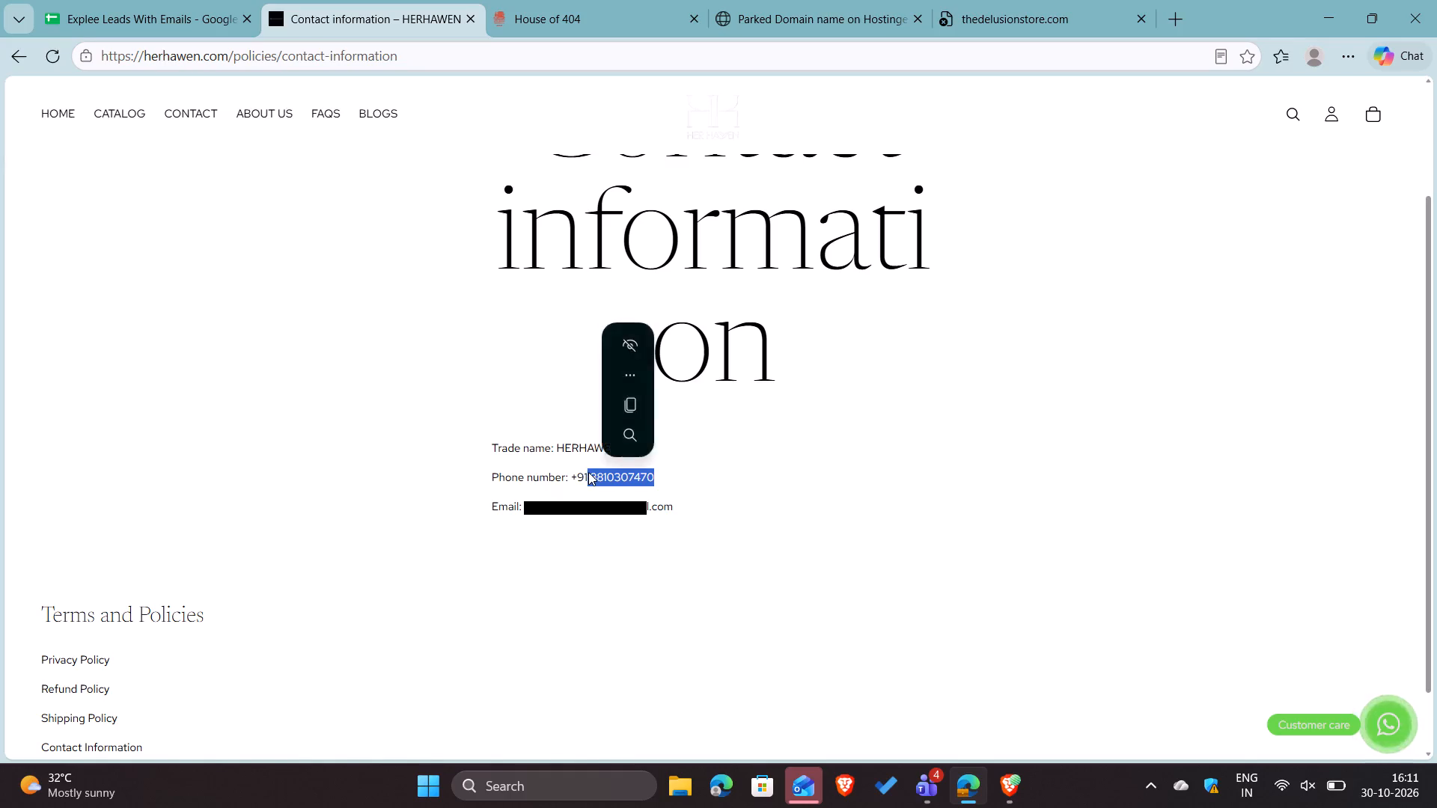
pyautogui.hotkey('ctrl', 'c')
pyautogui.hotkey('alt', 'Tab')
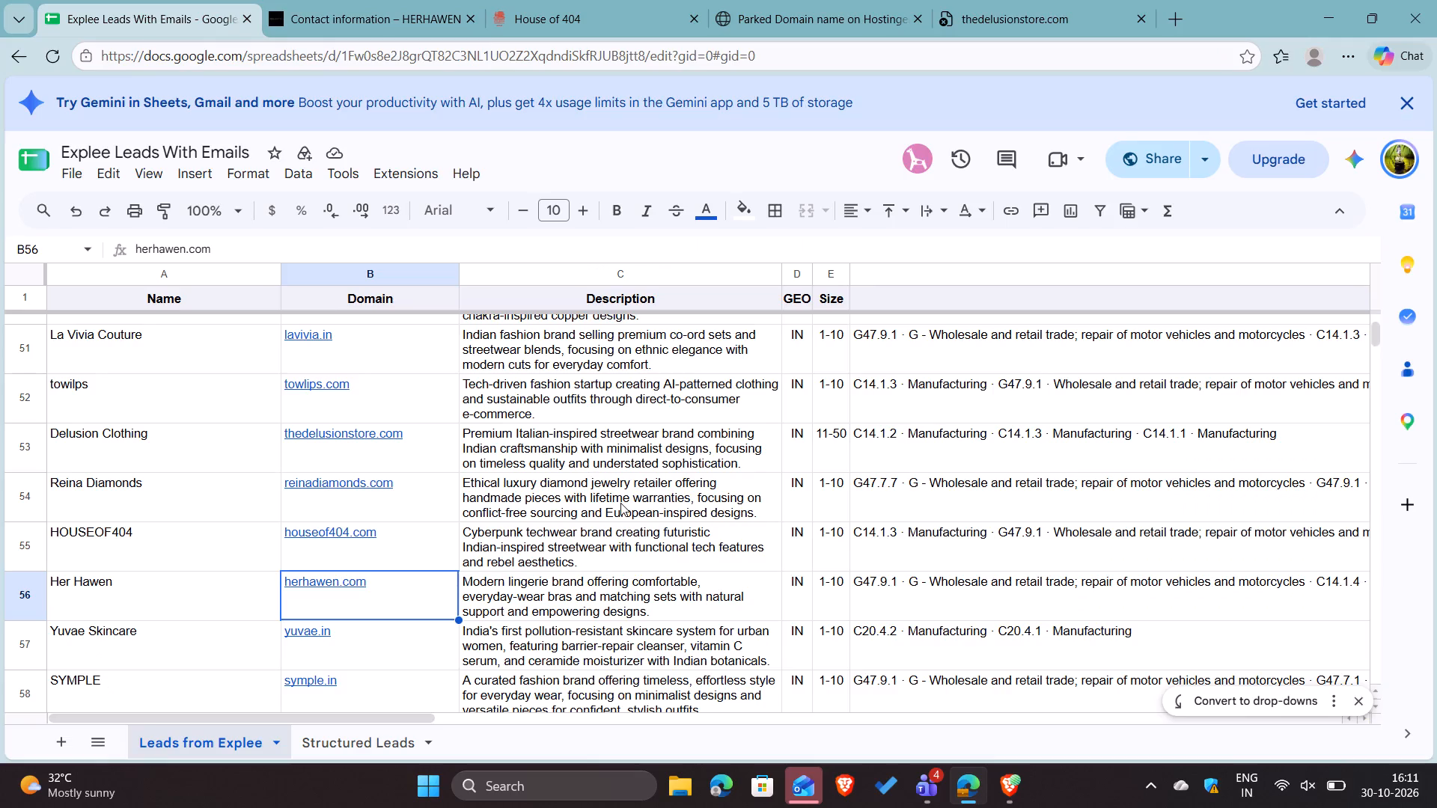
pyautogui.hscroll(-10, 795, 581)
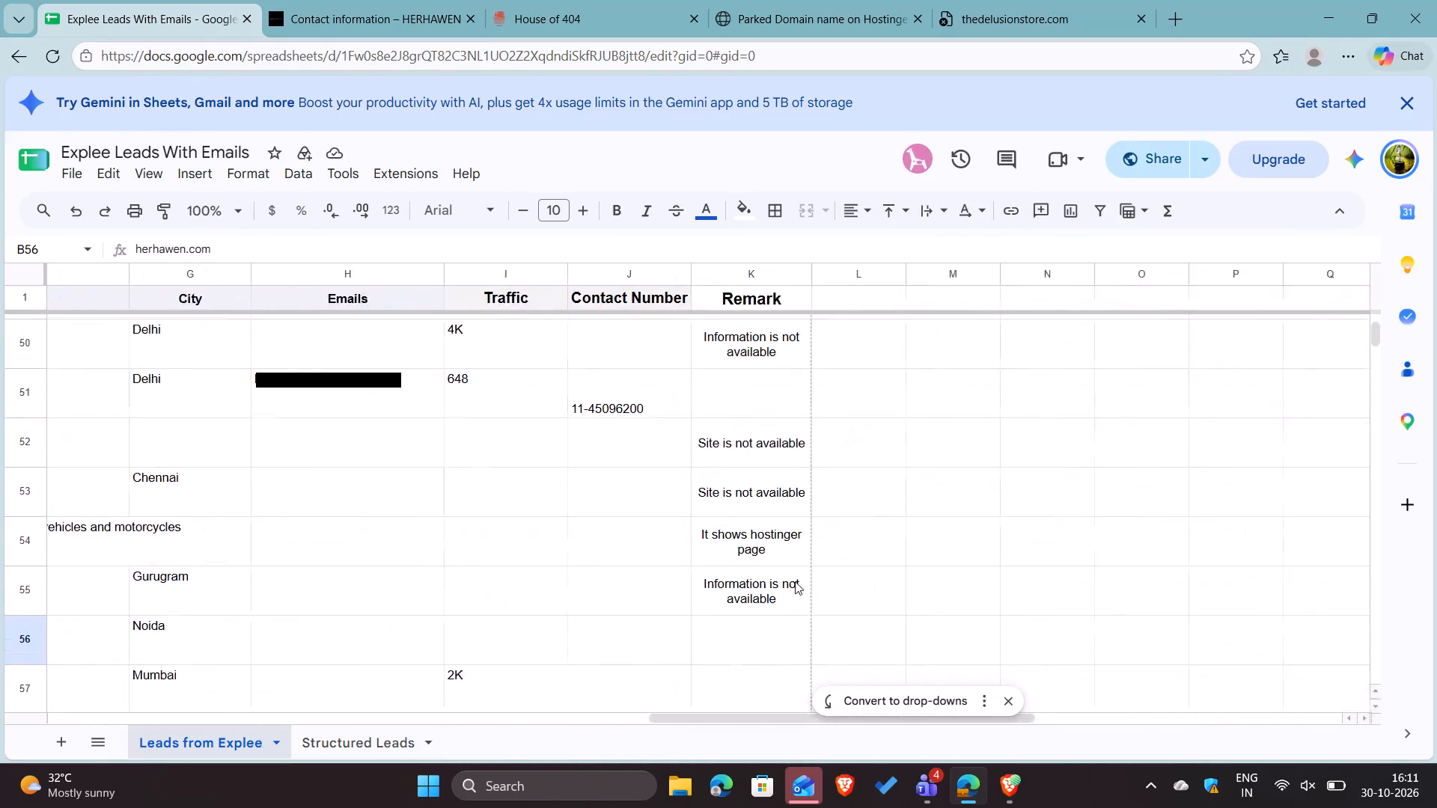
pyautogui.hscroll(1, 795, 581)
pyautogui.doubleClick(614, 611)
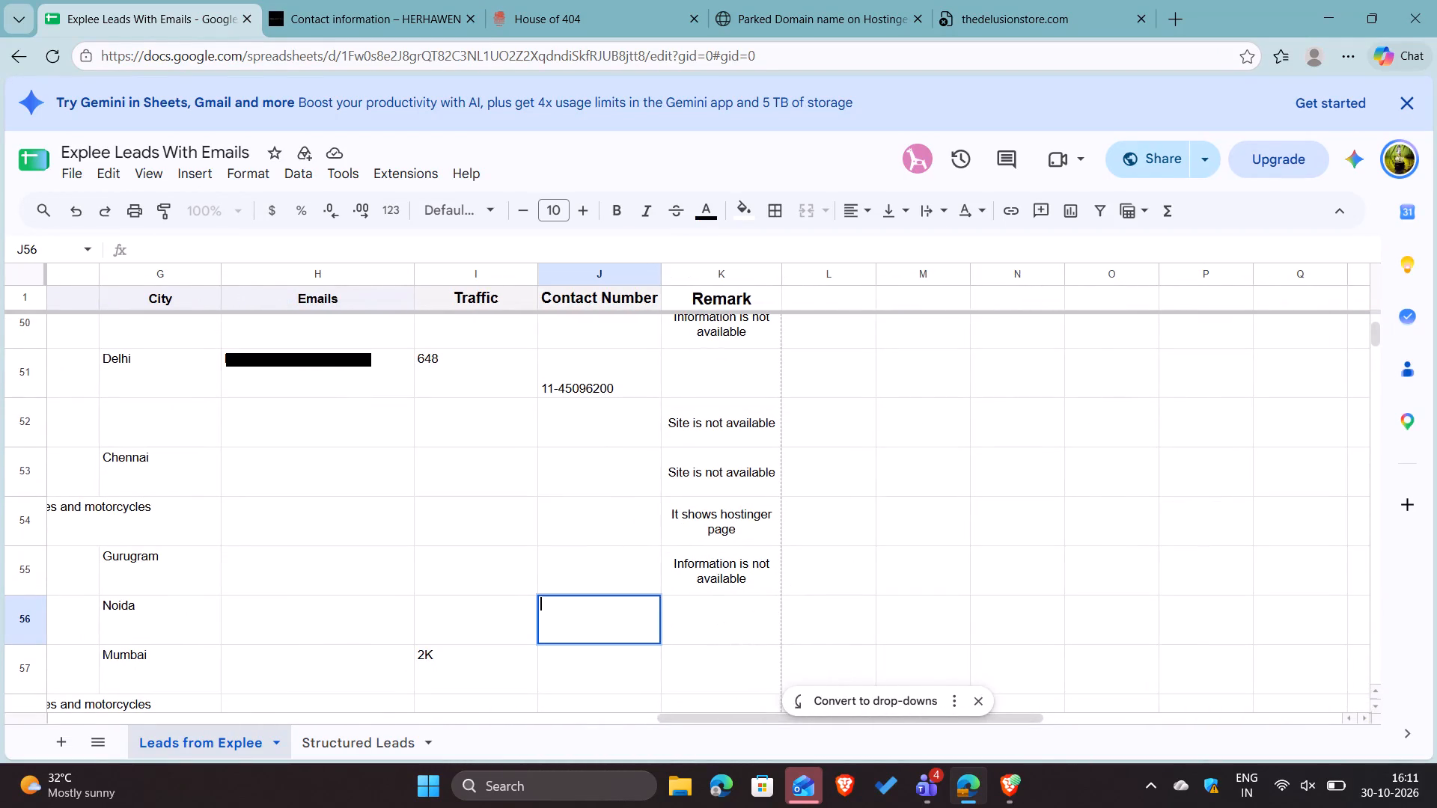
pyautogui.hotkey('ctrl', 'v')
pyautogui.hotkey('alt', 'Tab')
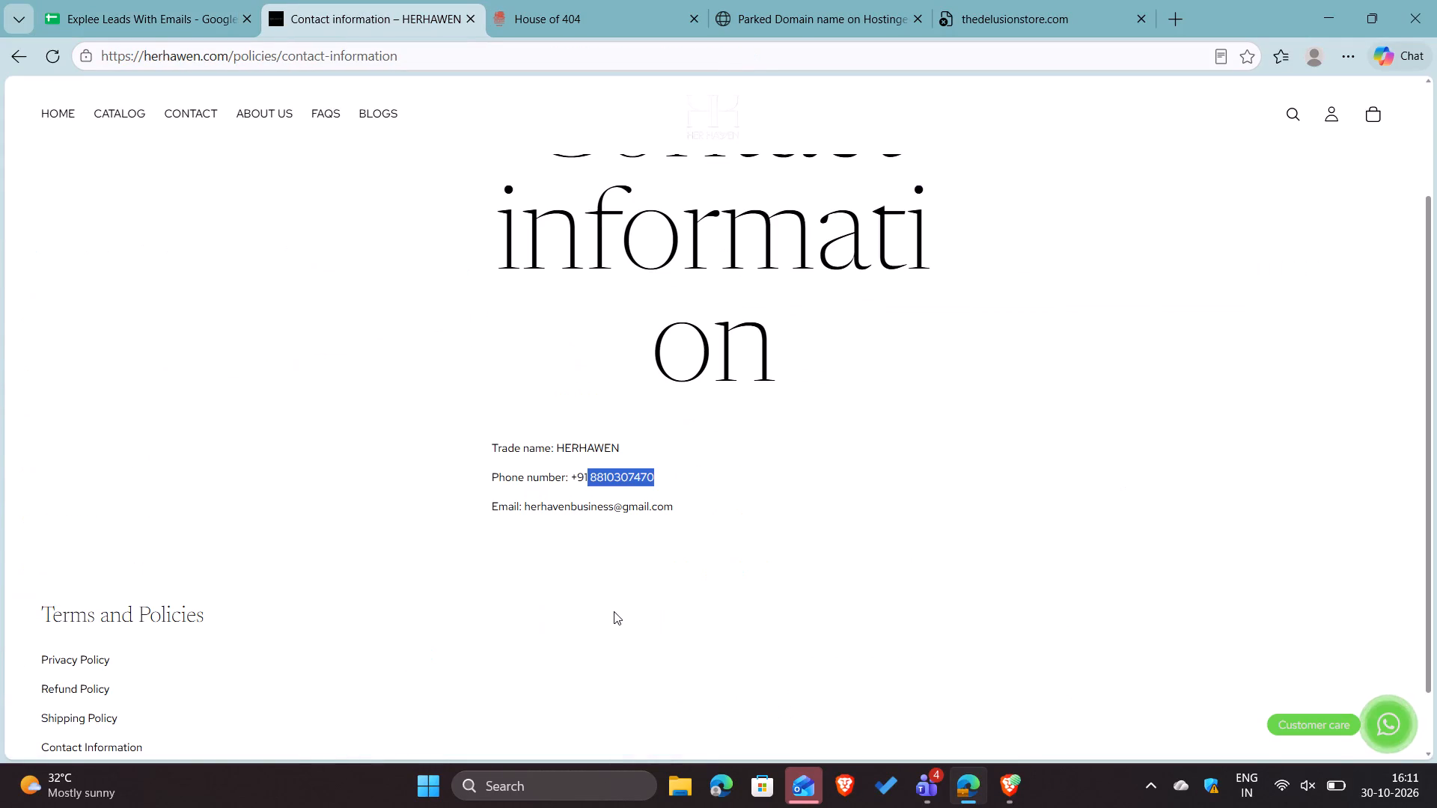
pyautogui.moveTo(683, 504); pyautogui.dragTo(538, 520)
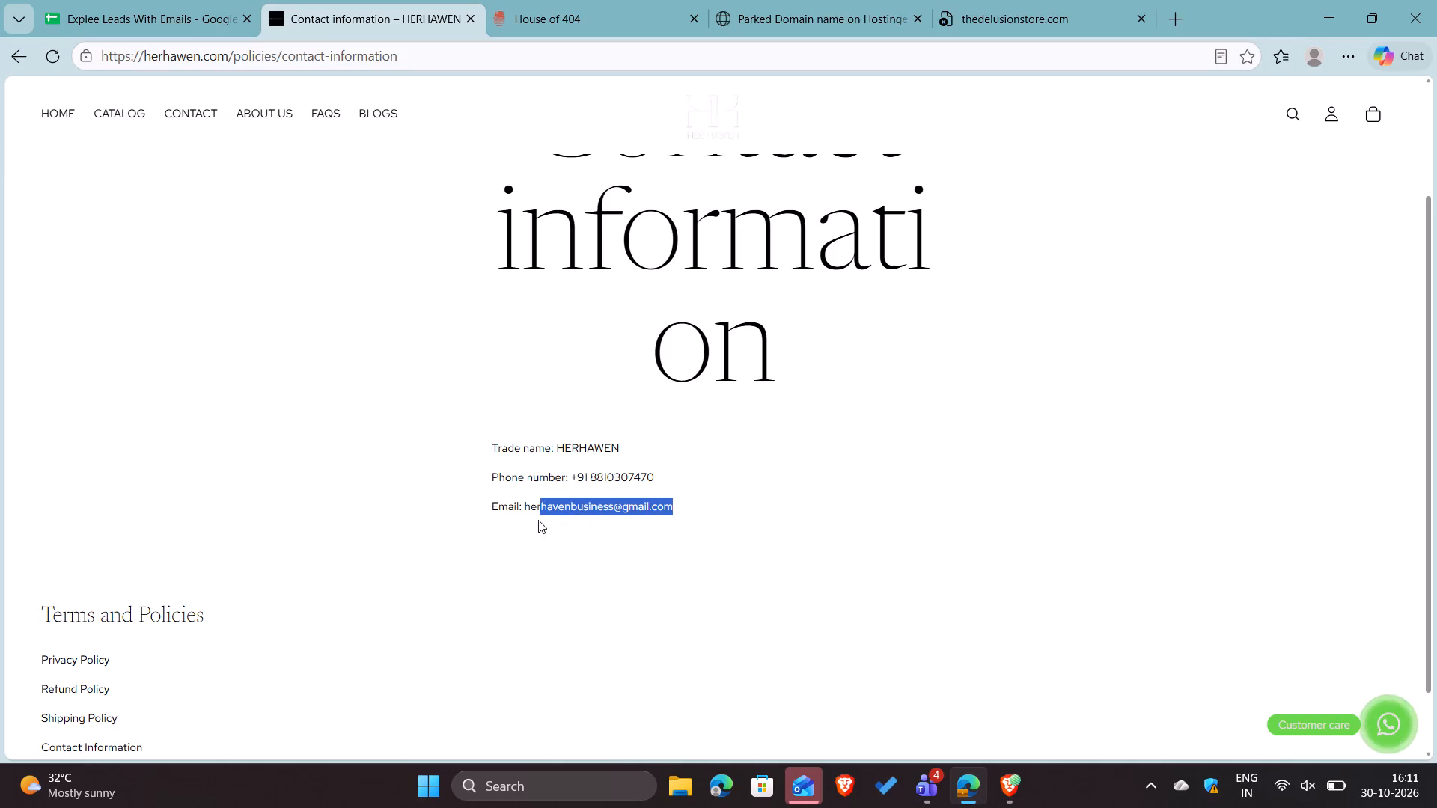
pyautogui.moveTo(538, 520); pyautogui.dragTo(523, 521)
pyautogui.hotkey('ctrl', 'c')
pyautogui.hotkey('alt', 'Tab')
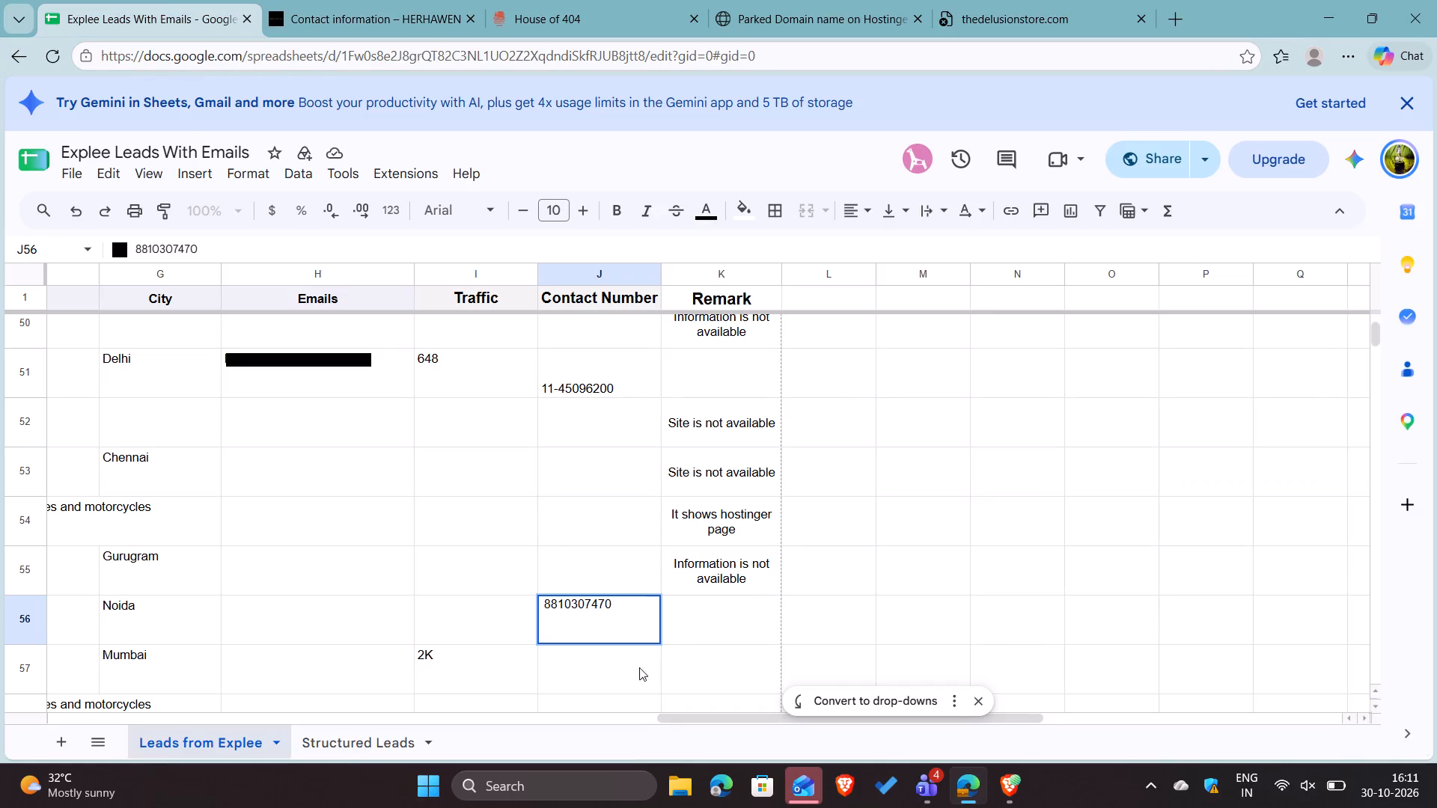
pyautogui.doubleClick(326, 604)
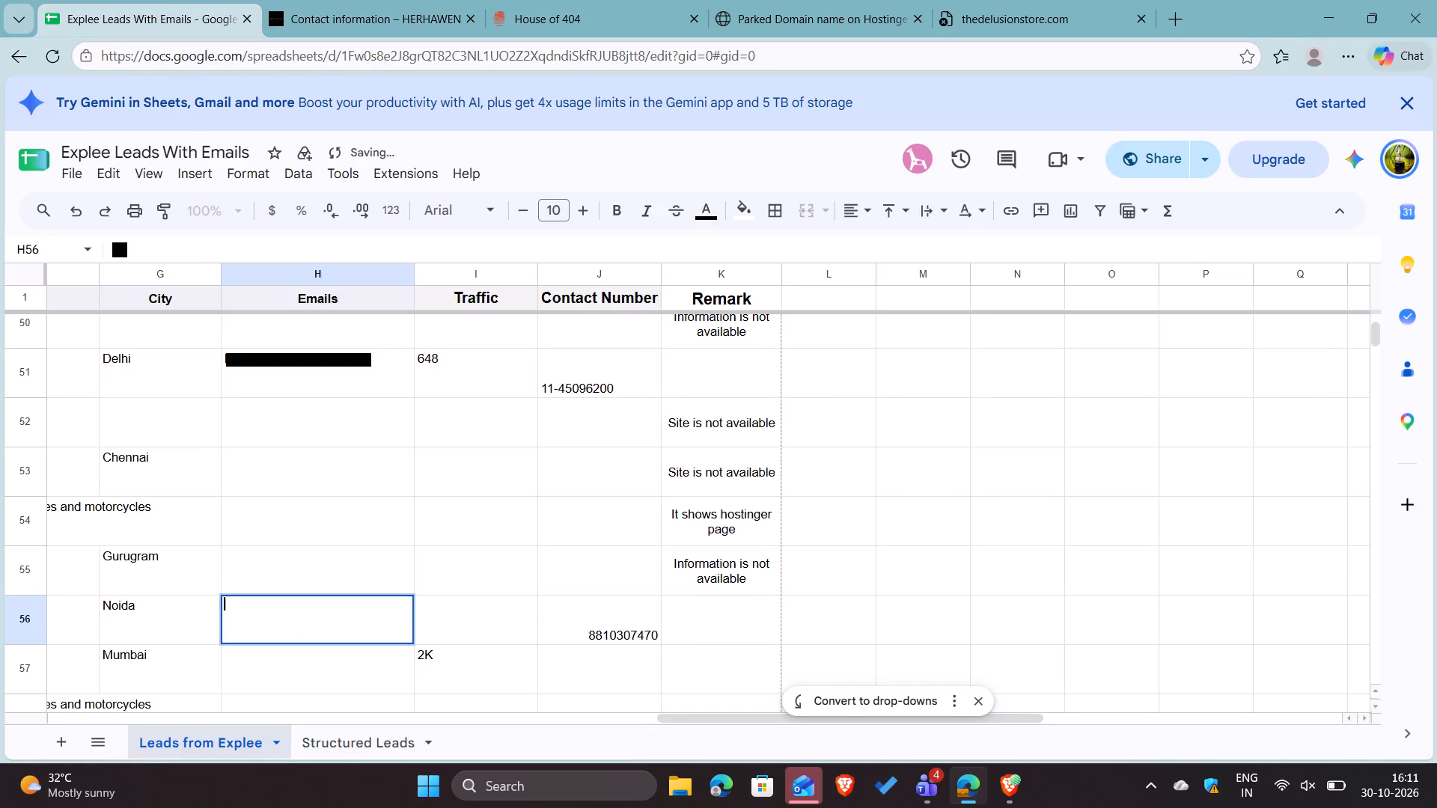
pyautogui.hotkey('ctrl', 'v')
pyautogui.hotkey('alt', 'Tab')
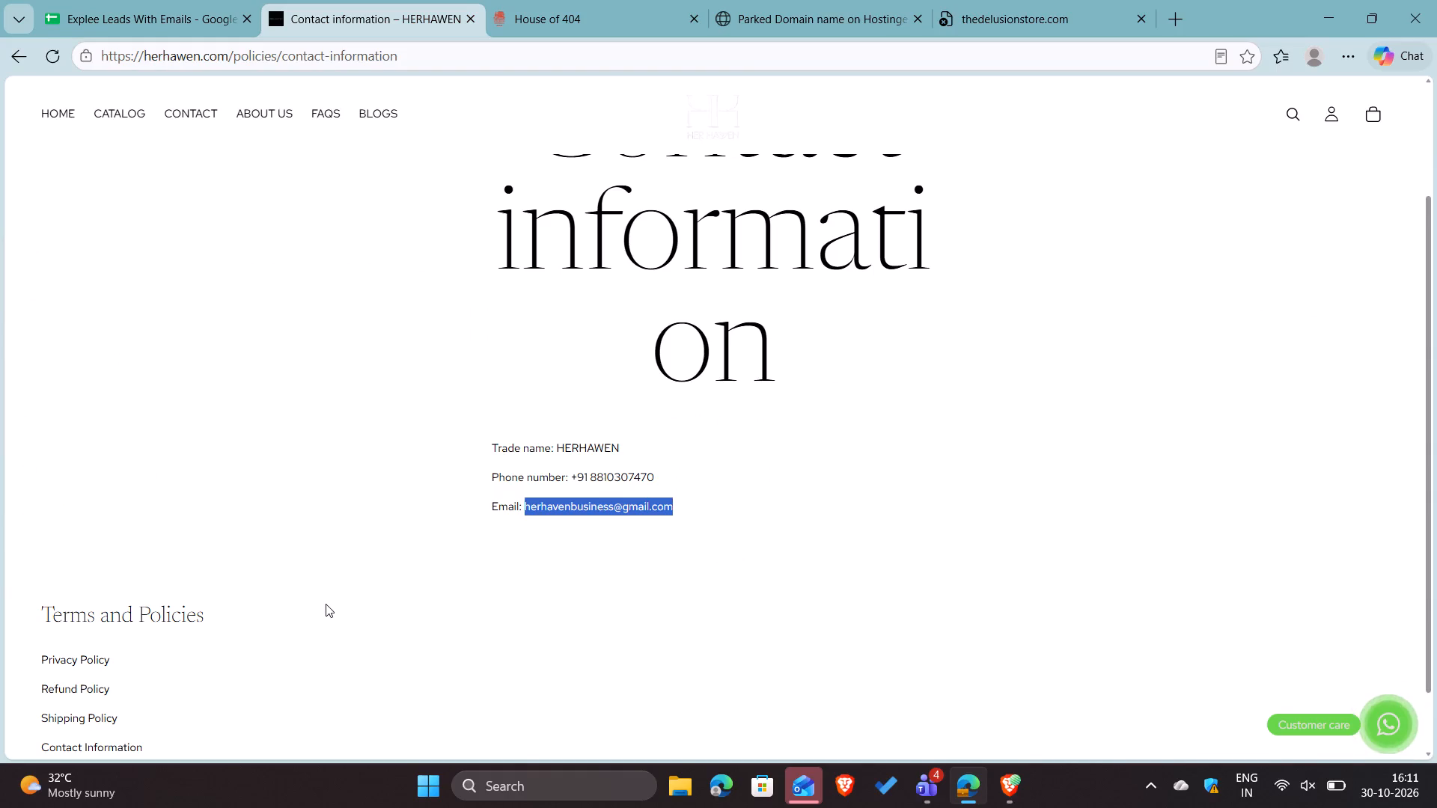
pyautogui.hotkey('alt', 'Tab')
pyautogui.hscroll(1, 326, 604)
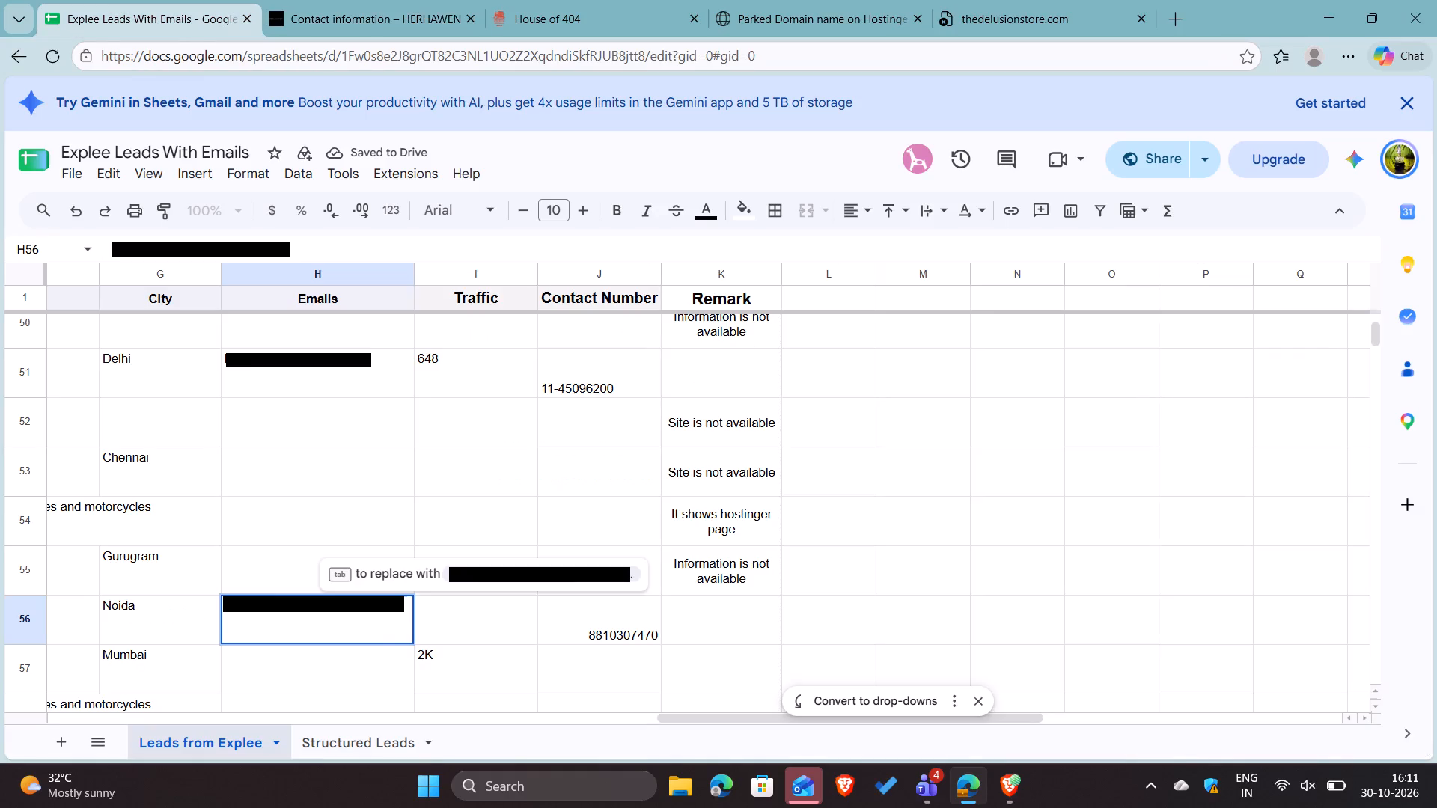
pyautogui.hscroll(1, 326, 604)
pyautogui.click(492, 625)
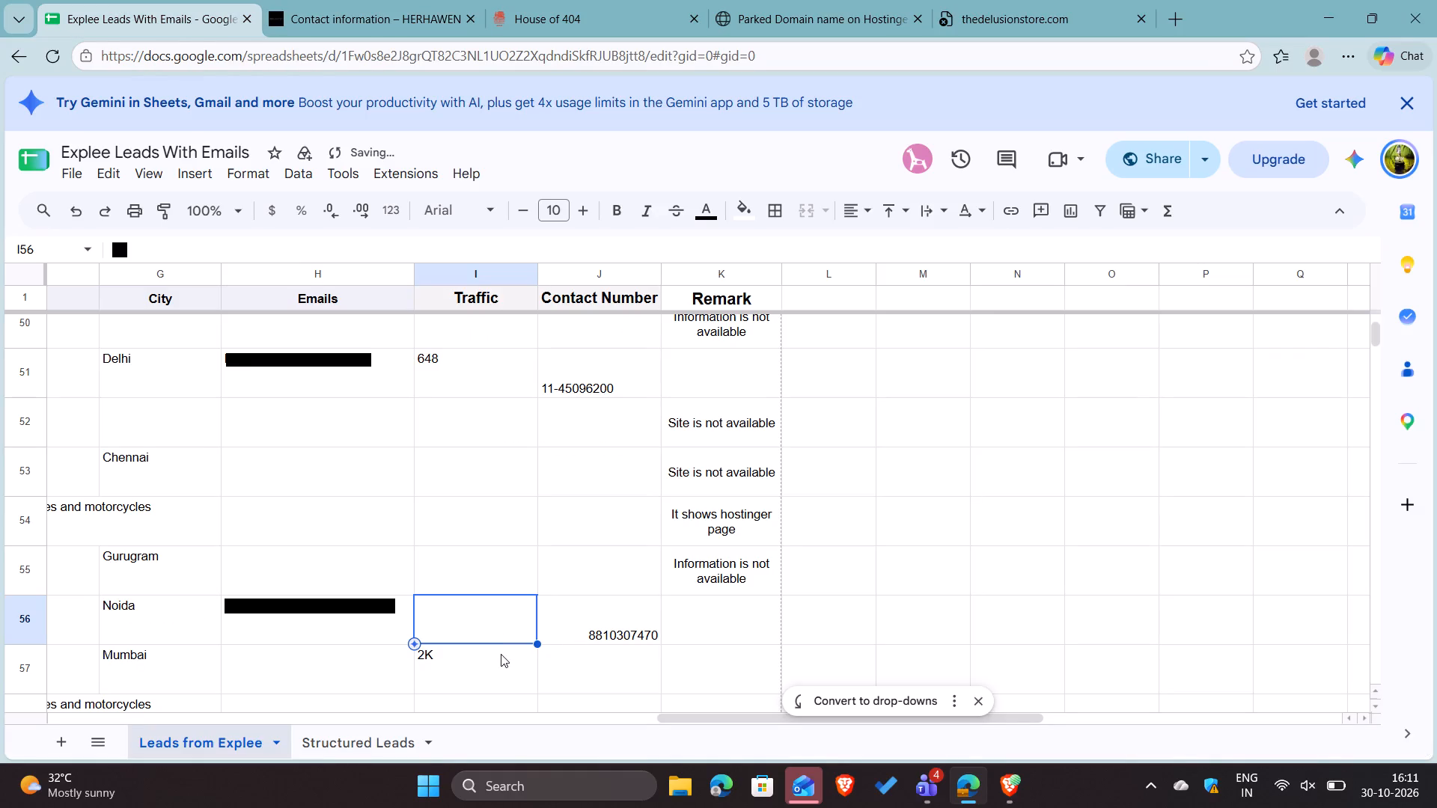
# Center the Contact Number cells in rows 51 to 56 horizontally.
pyautogui.click(587, 628)
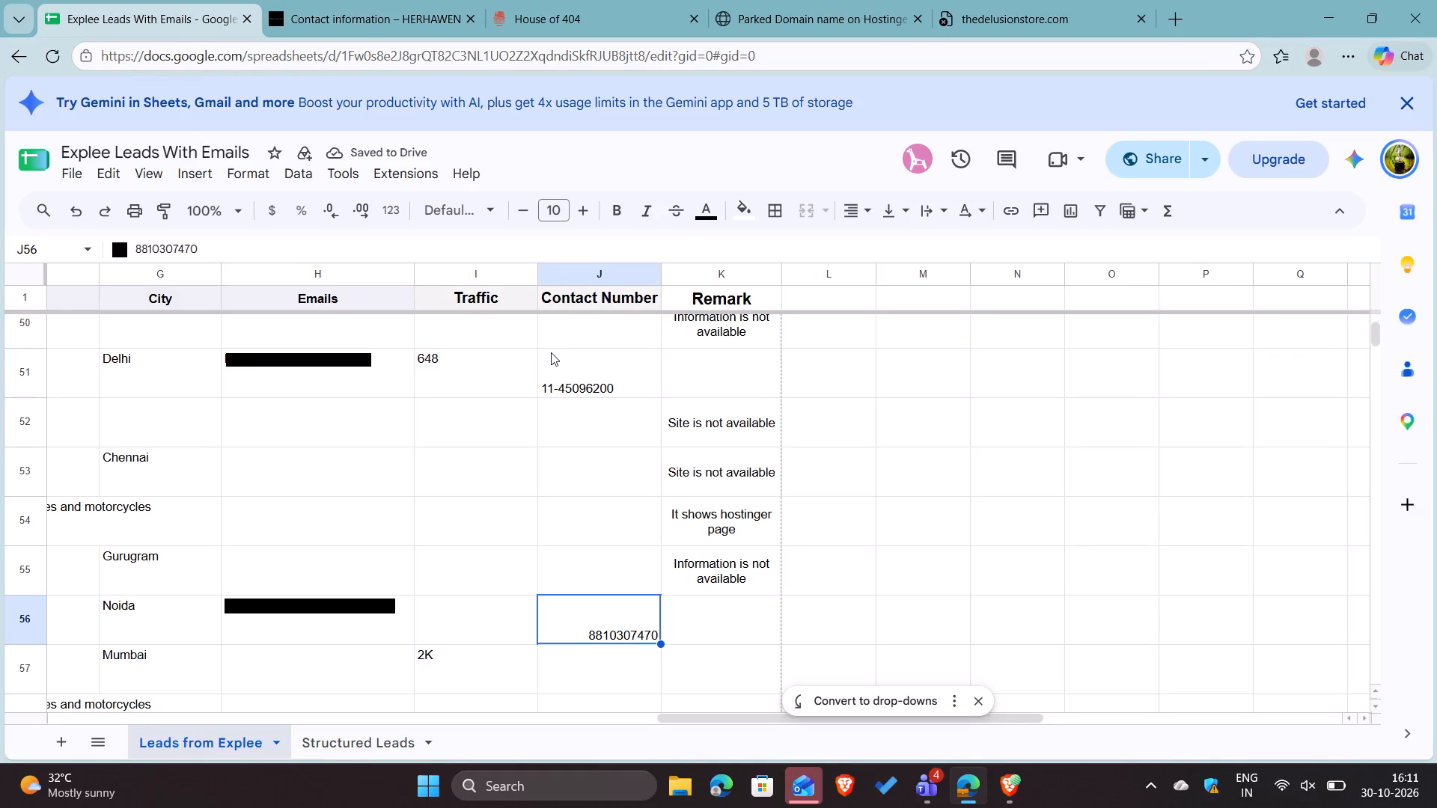
pyautogui.moveTo(554, 354); pyautogui.dragTo(574, 614)
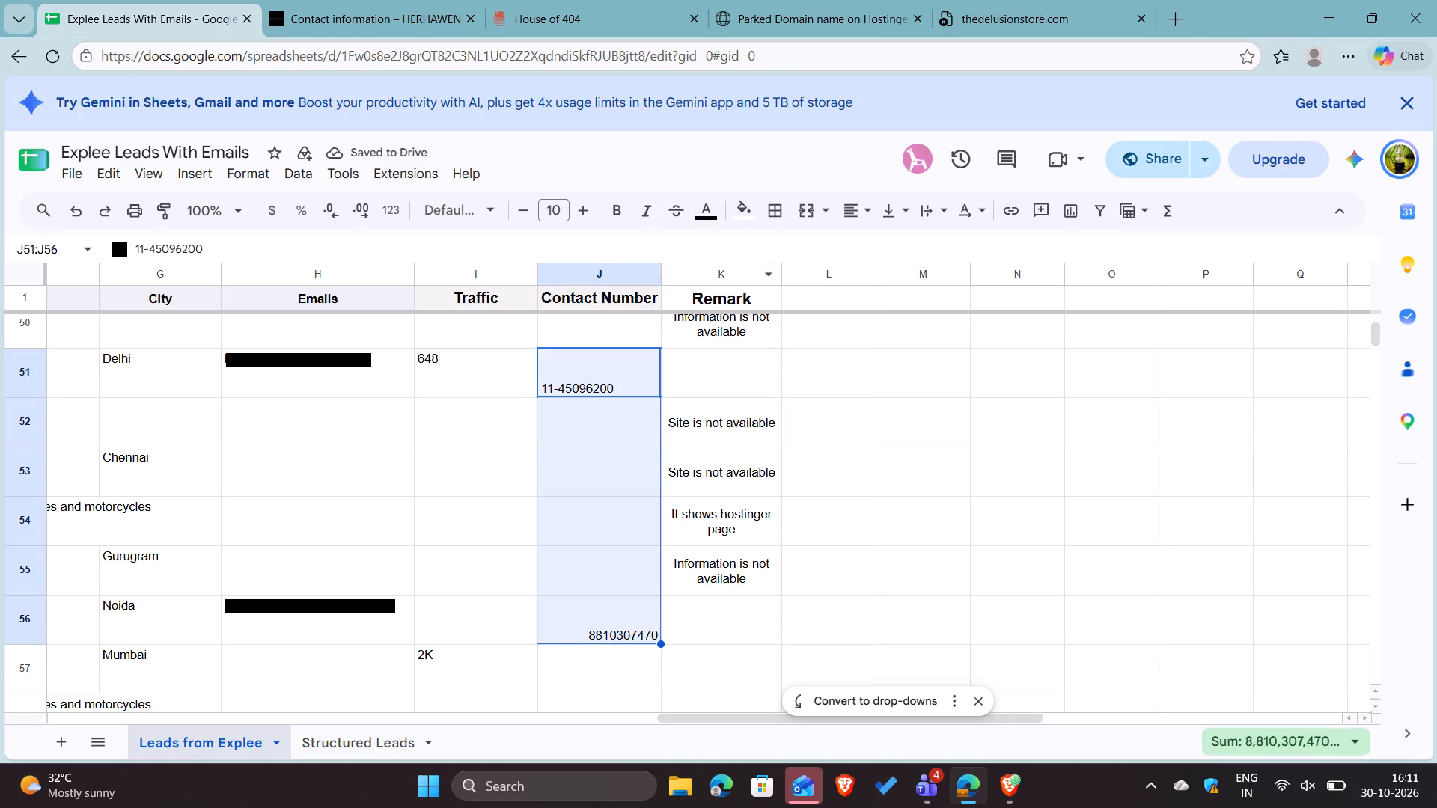
pyautogui.click(868, 210)
pyautogui.click(887, 247)
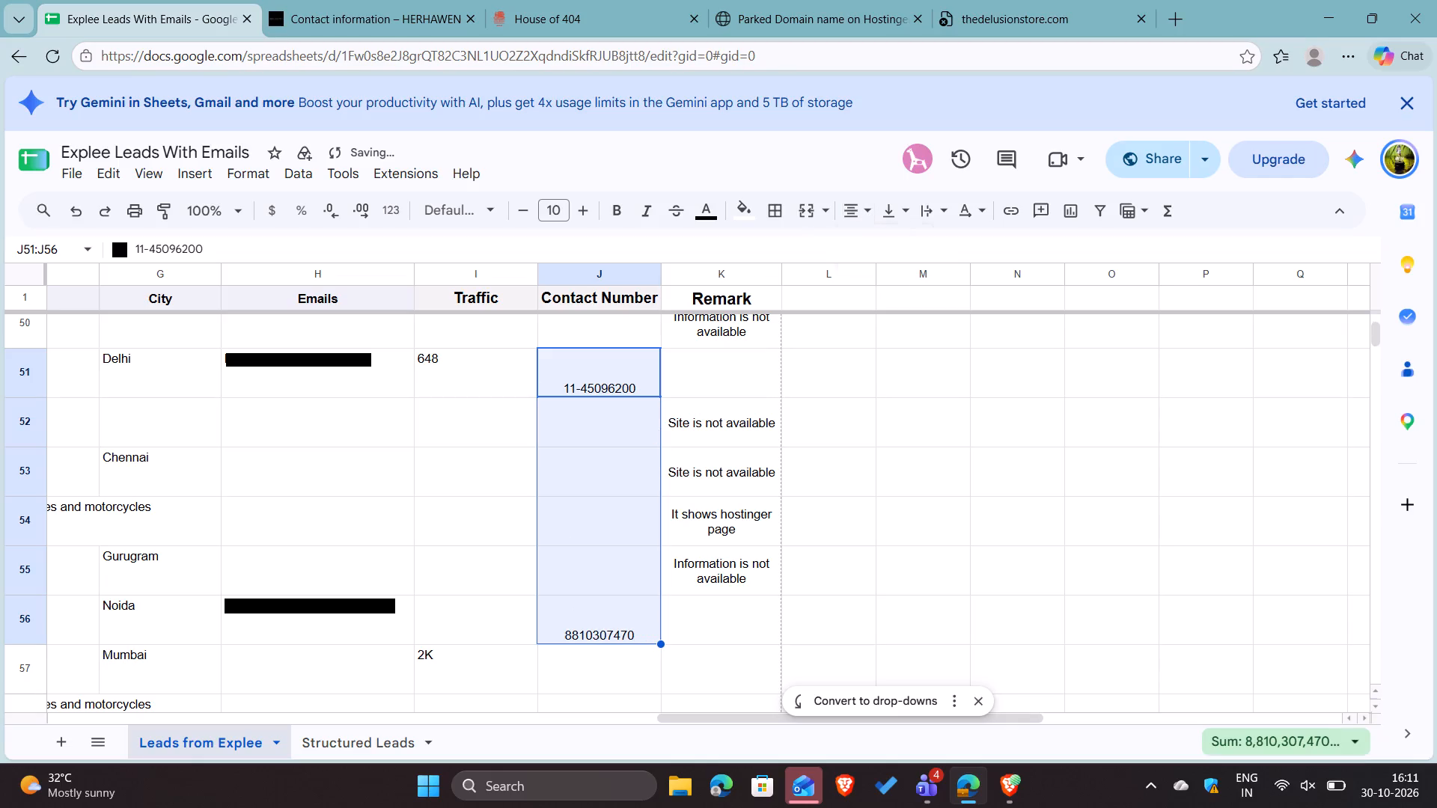
# Set the vertical alignment of Contact Number cells J51:J56 to middle.
pyautogui.click(903, 205)
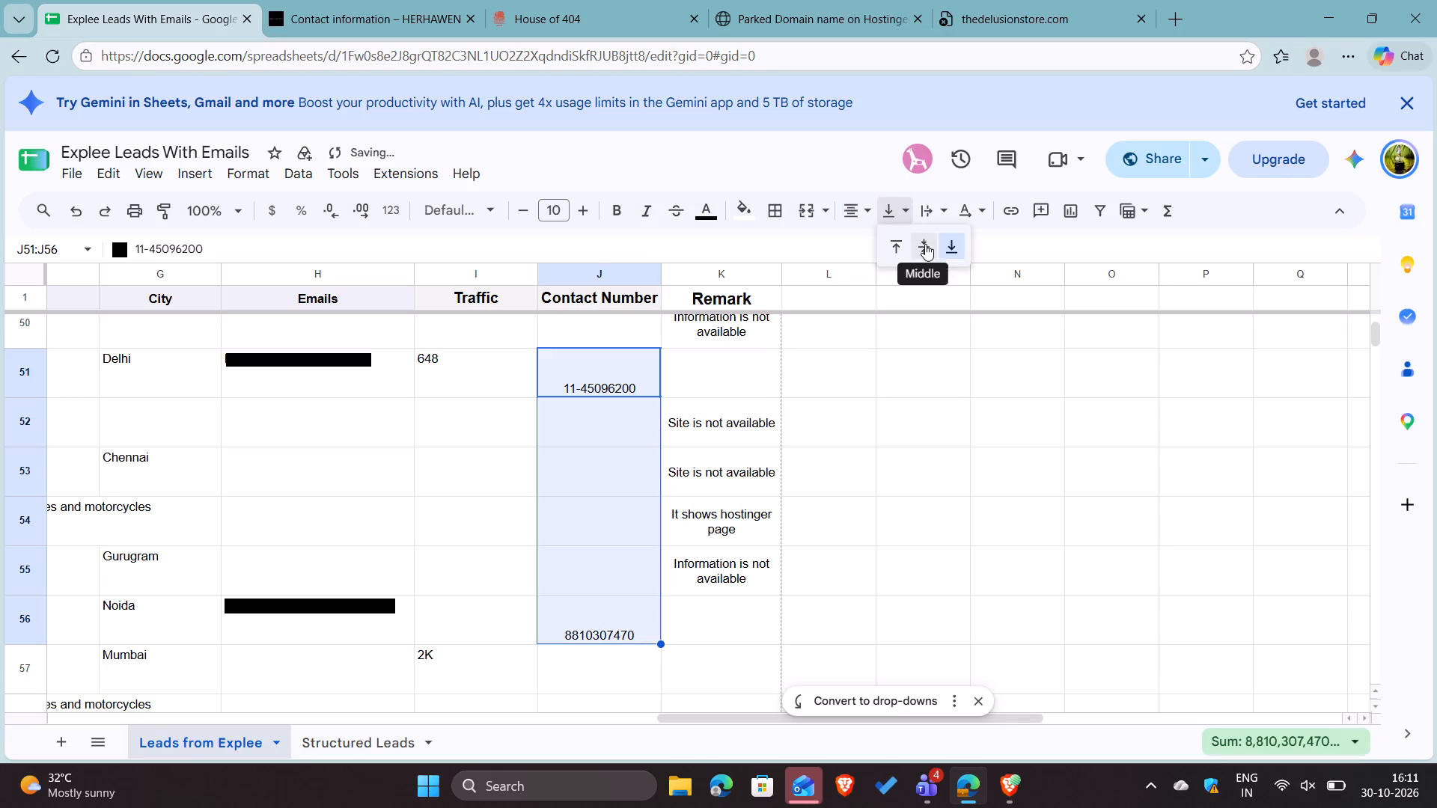
pyautogui.click(925, 244)
pyautogui.scroll(1, 683, 548)
pyautogui.scroll(-1, 683, 548)
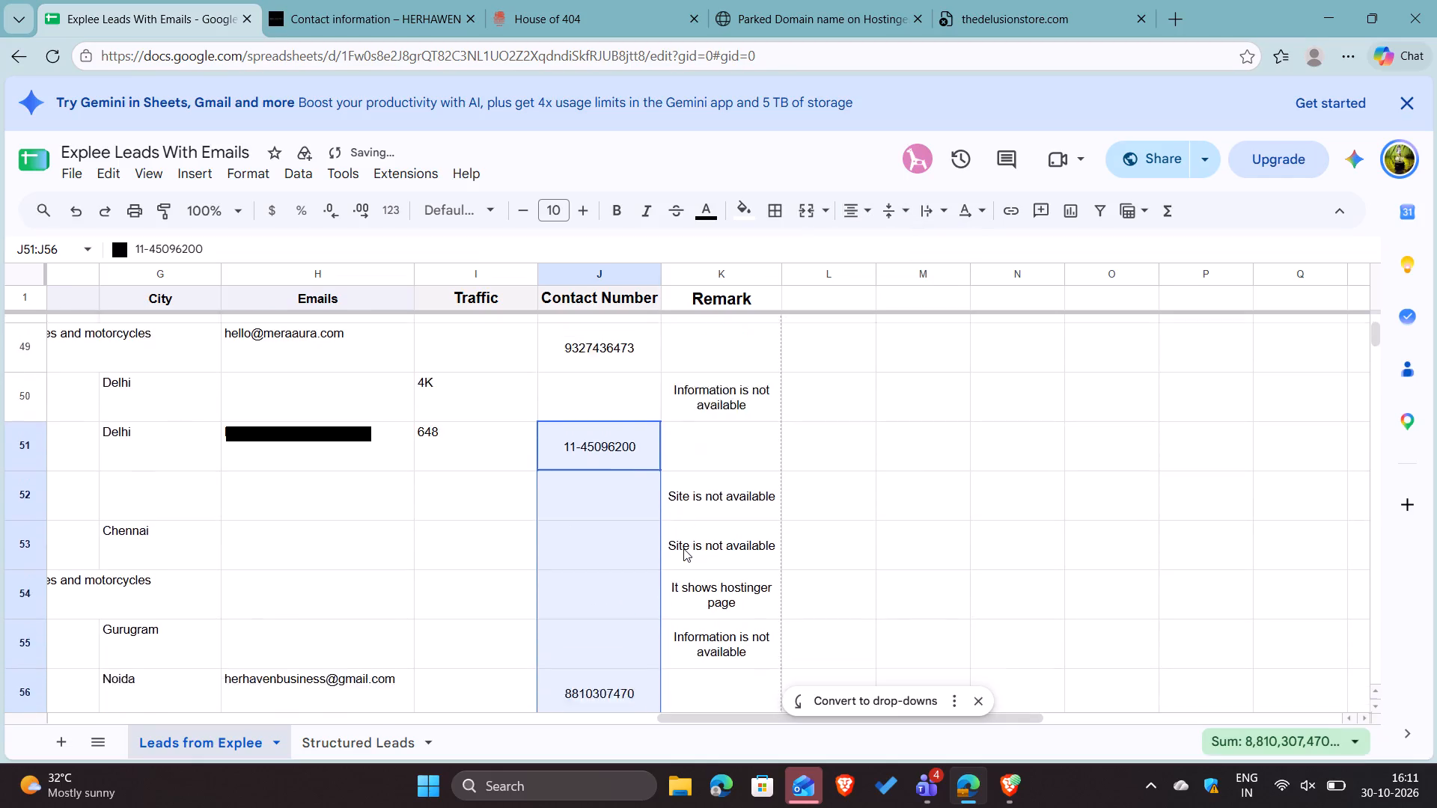
pyautogui.scroll(-1, 683, 548)
pyautogui.click(591, 607)
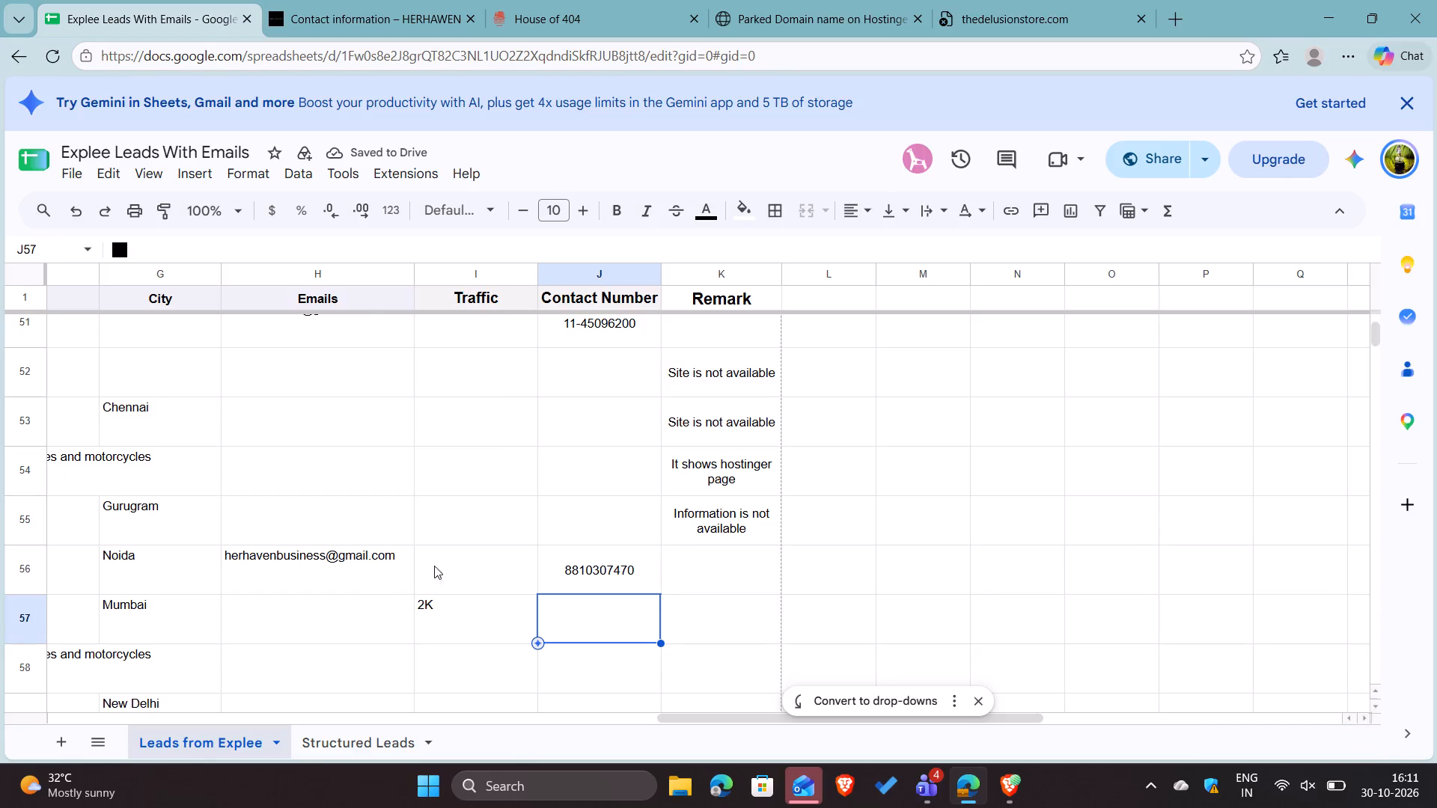
# Open Yuvae Skincare's website from its domain link yuvae.in in row 57.
pyautogui.click(365, 565)
pyautogui.hscroll(10, 365, 565)
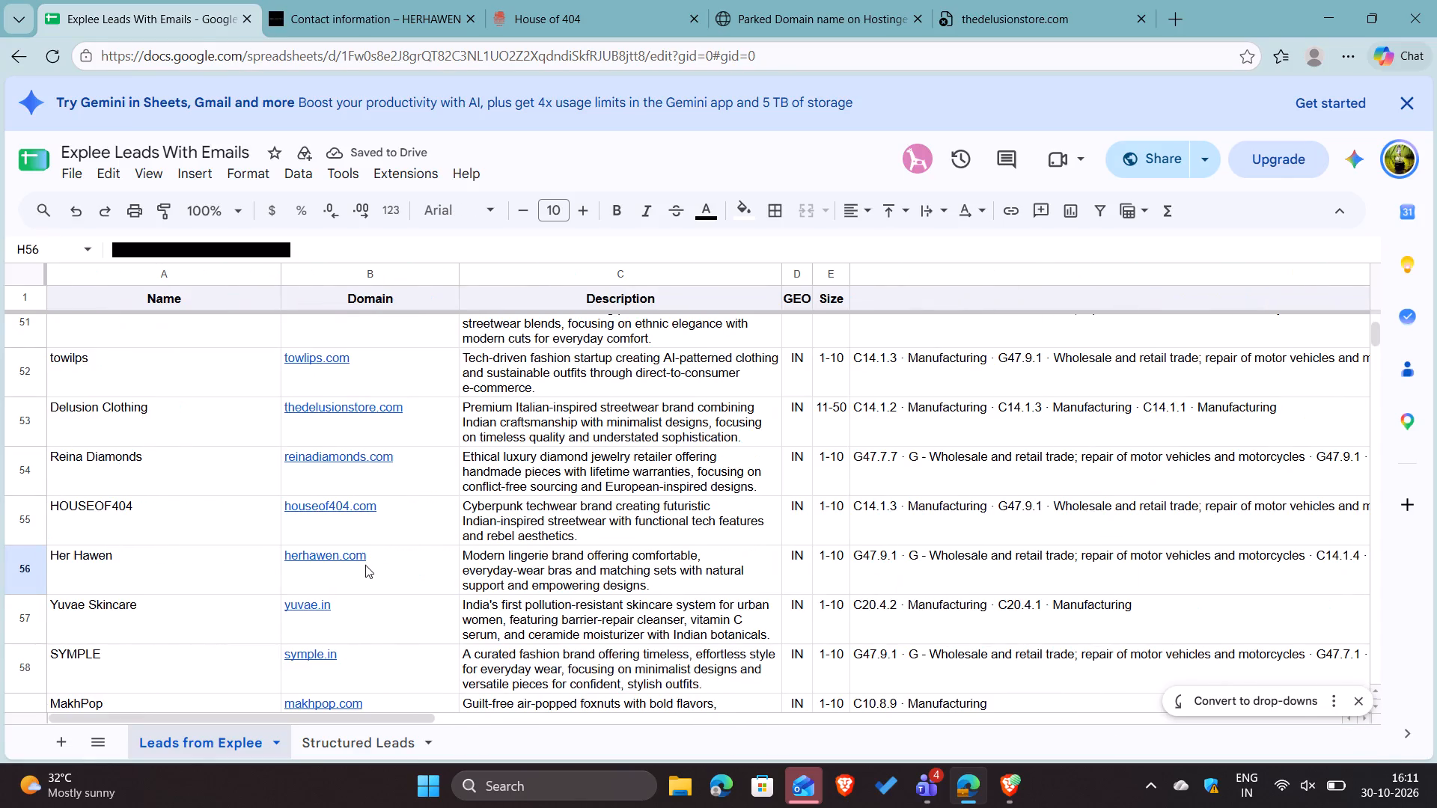
pyautogui.click(378, 610)
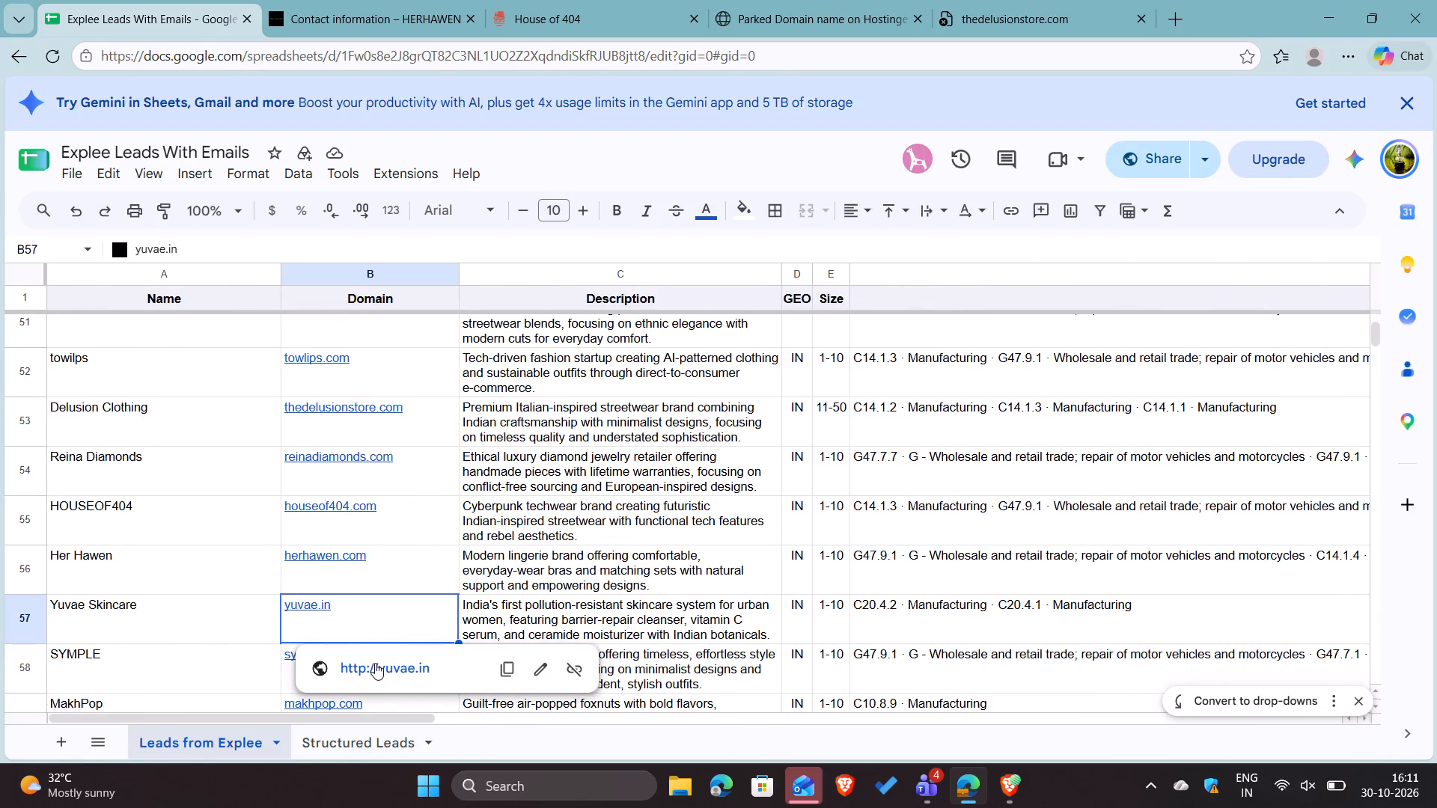
pyautogui.click(375, 664)
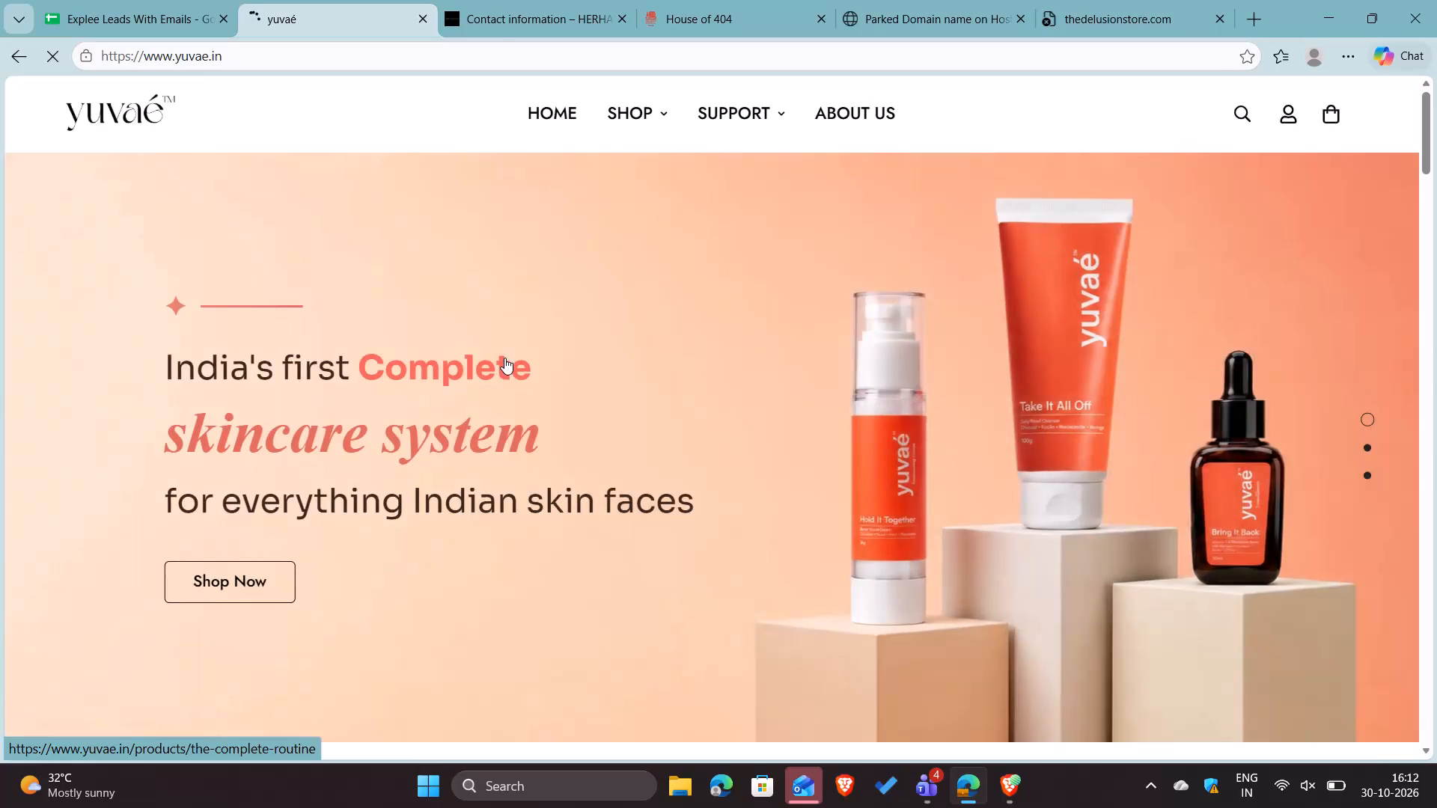
# Look for contact details on Yuvae Skincare's home, About Us, Terms & Conditions and Blog pages.
pyautogui.scroll(-13, 504, 358)
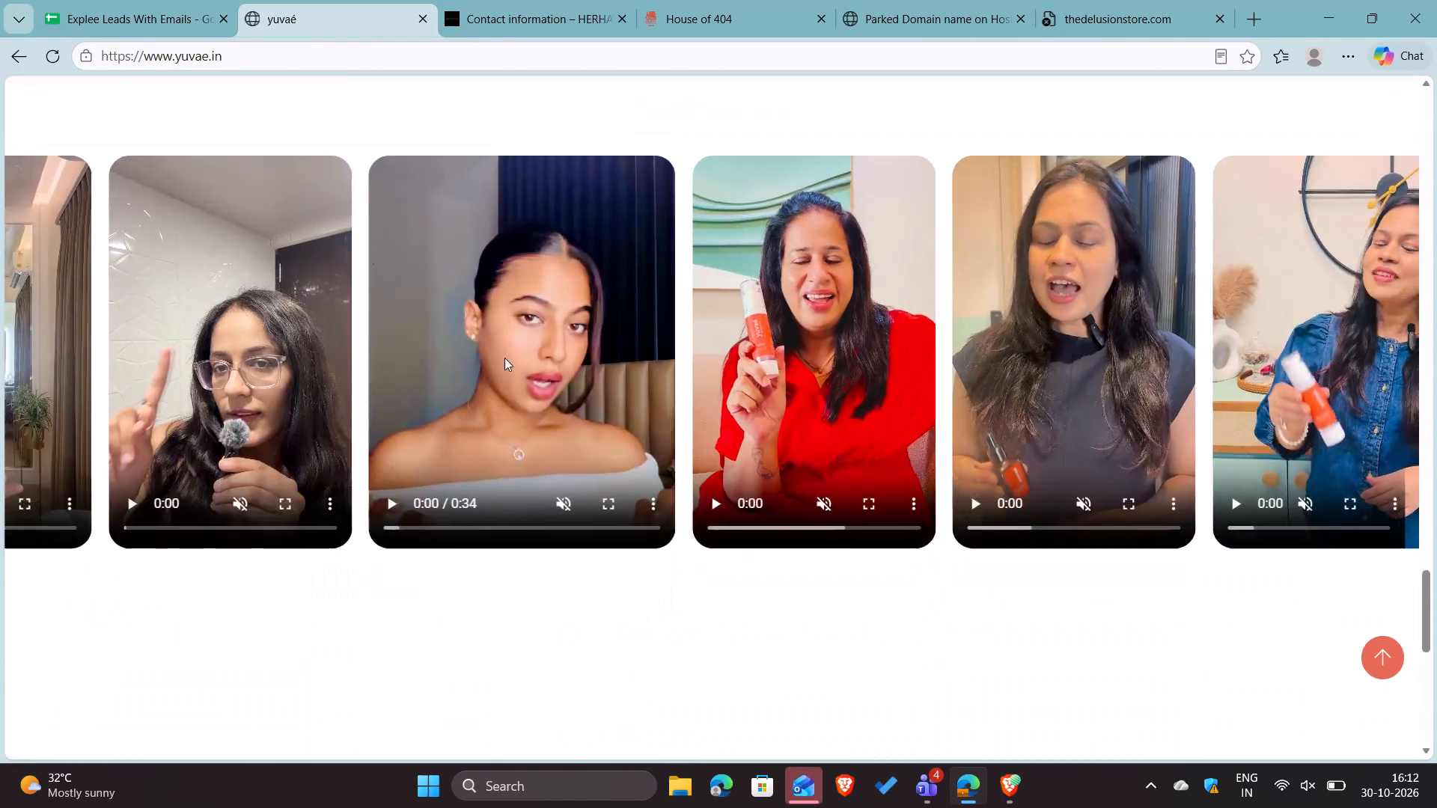
pyautogui.scroll(-5, 504, 358)
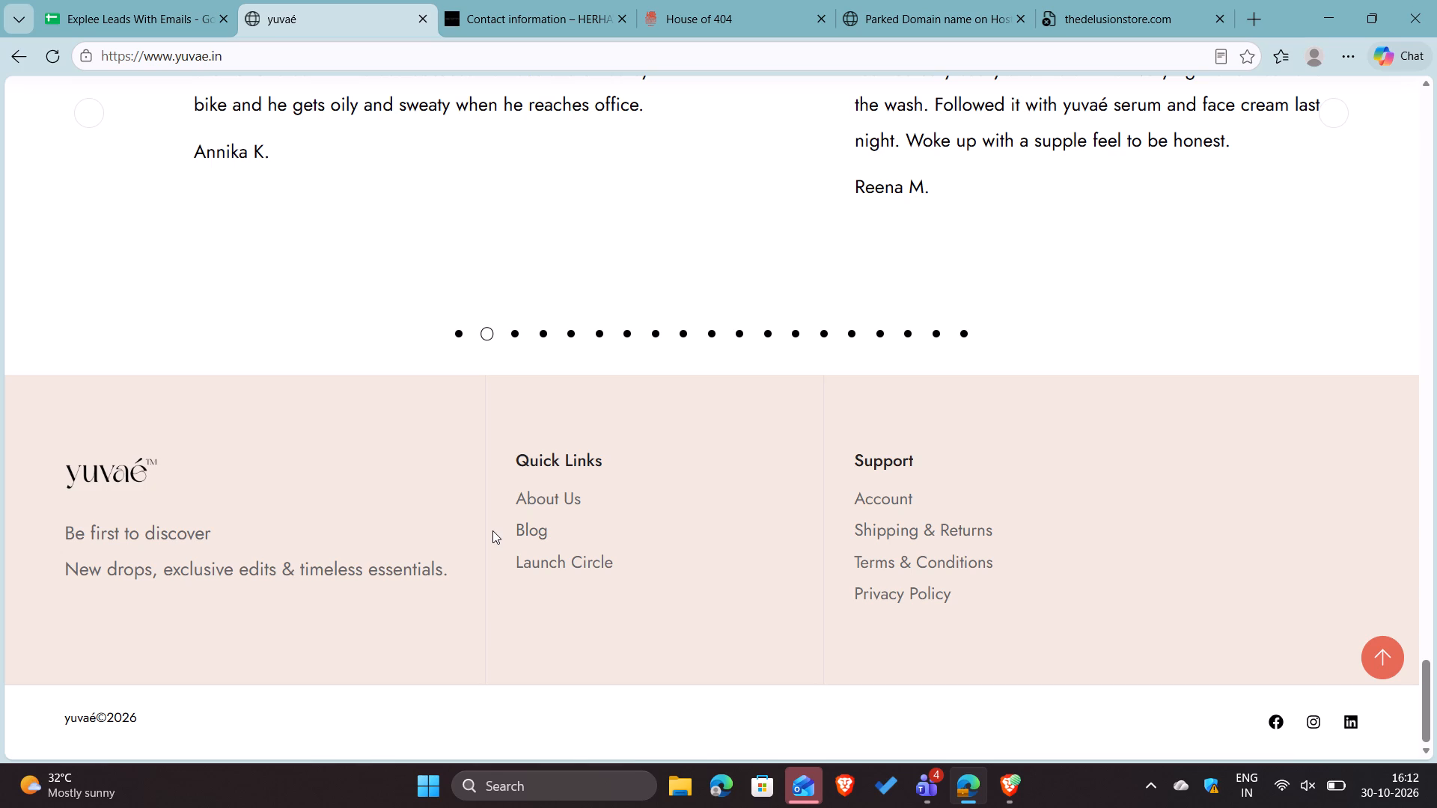
pyautogui.click(540, 489)
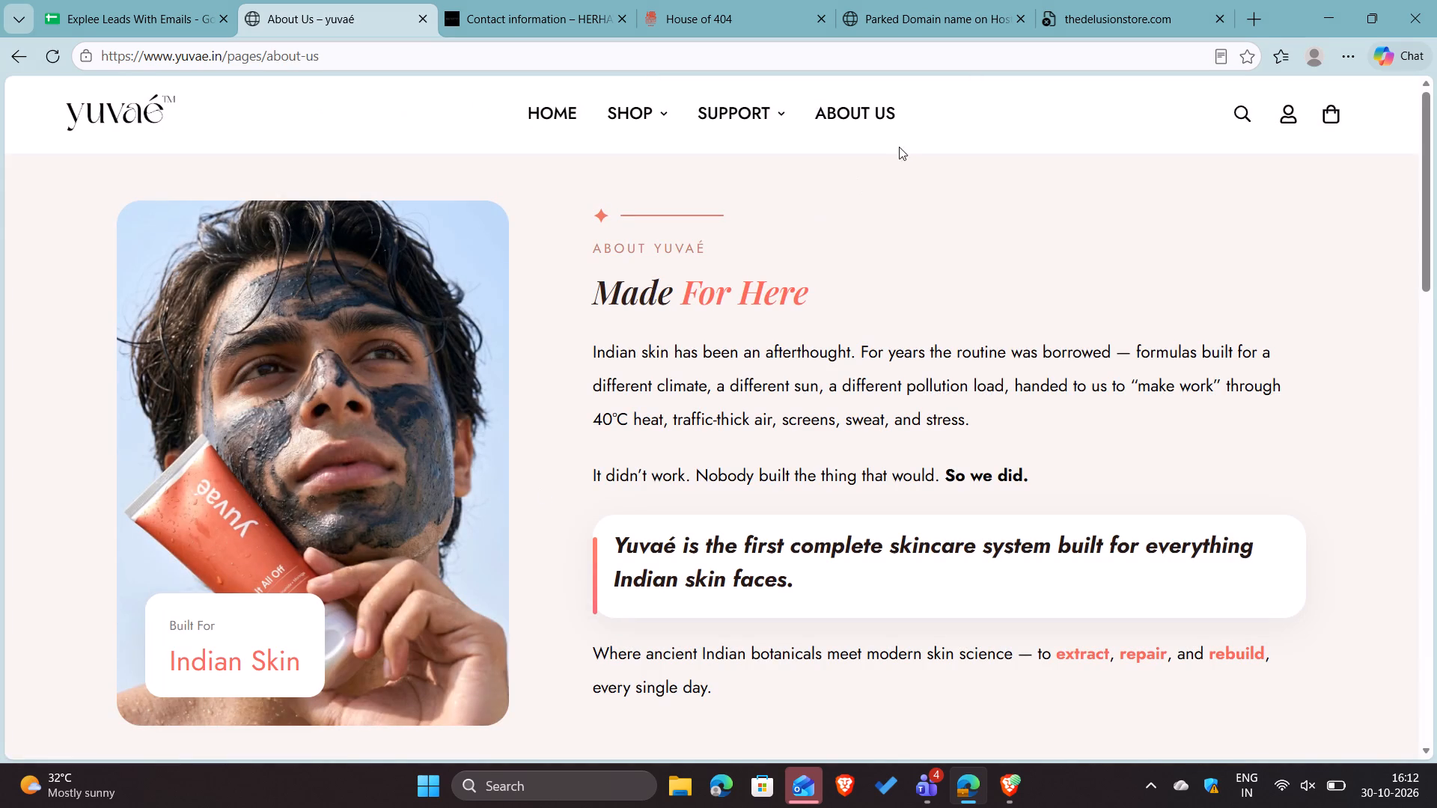
pyautogui.scroll(-11, 724, 376)
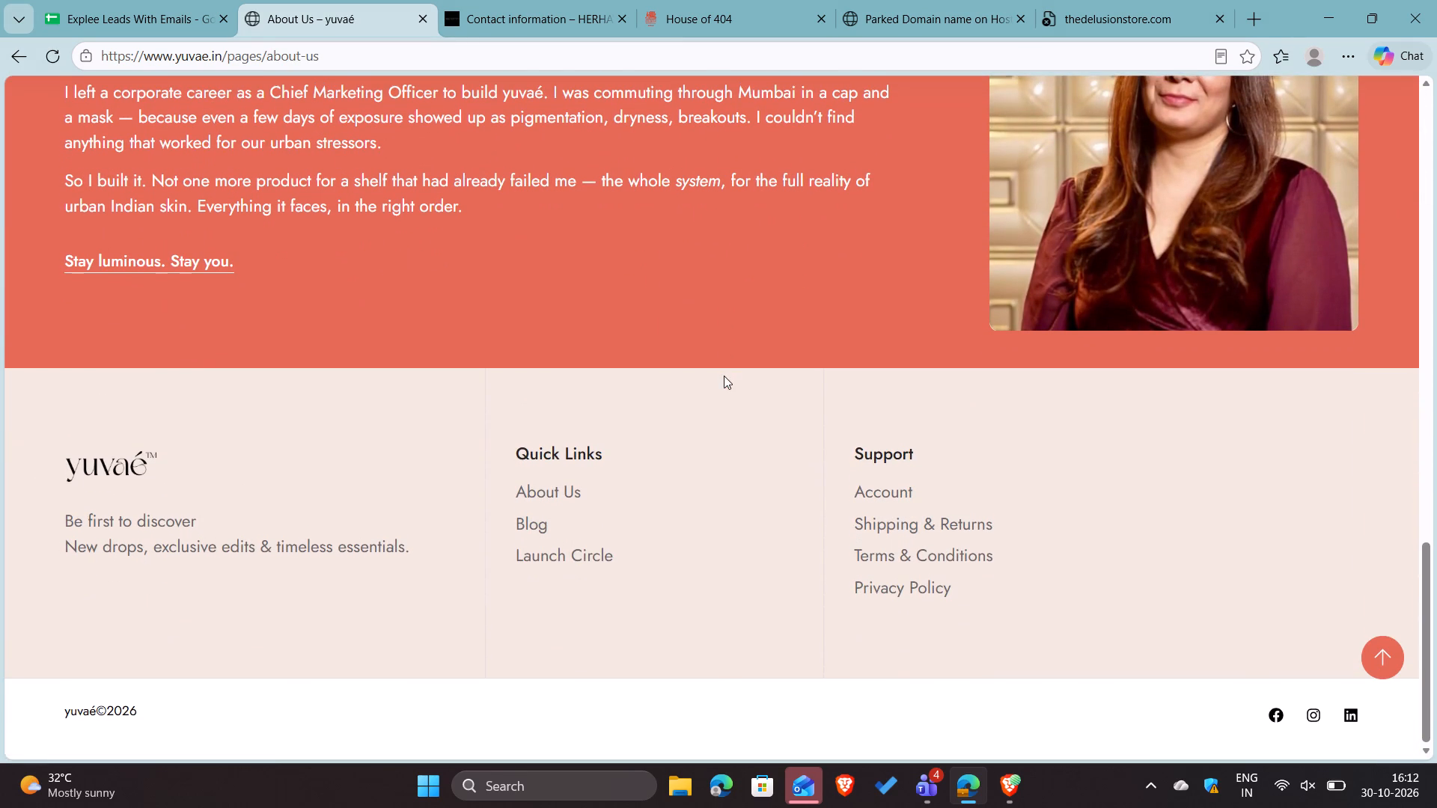
pyautogui.click(876, 565)
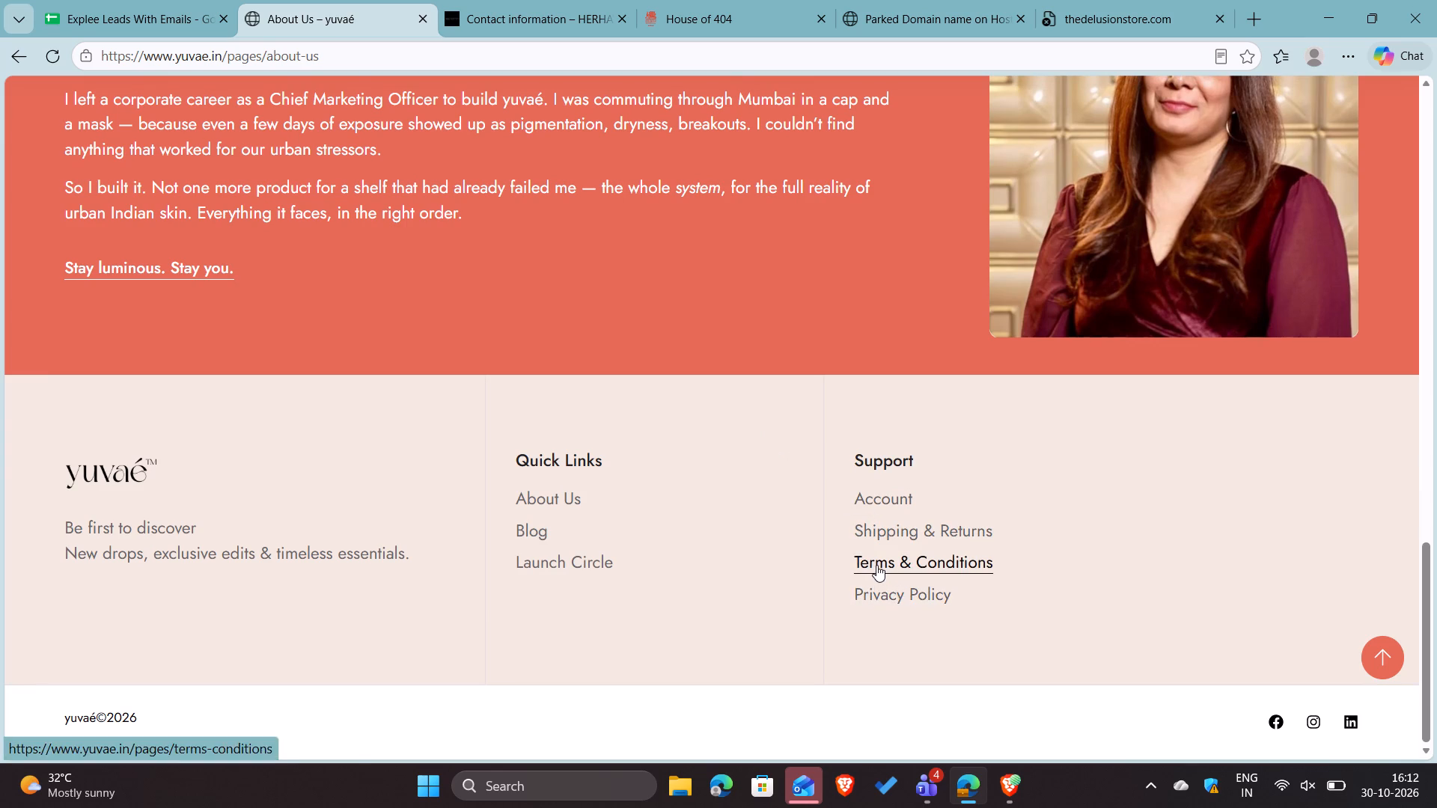
pyautogui.scroll(-13, 876, 565)
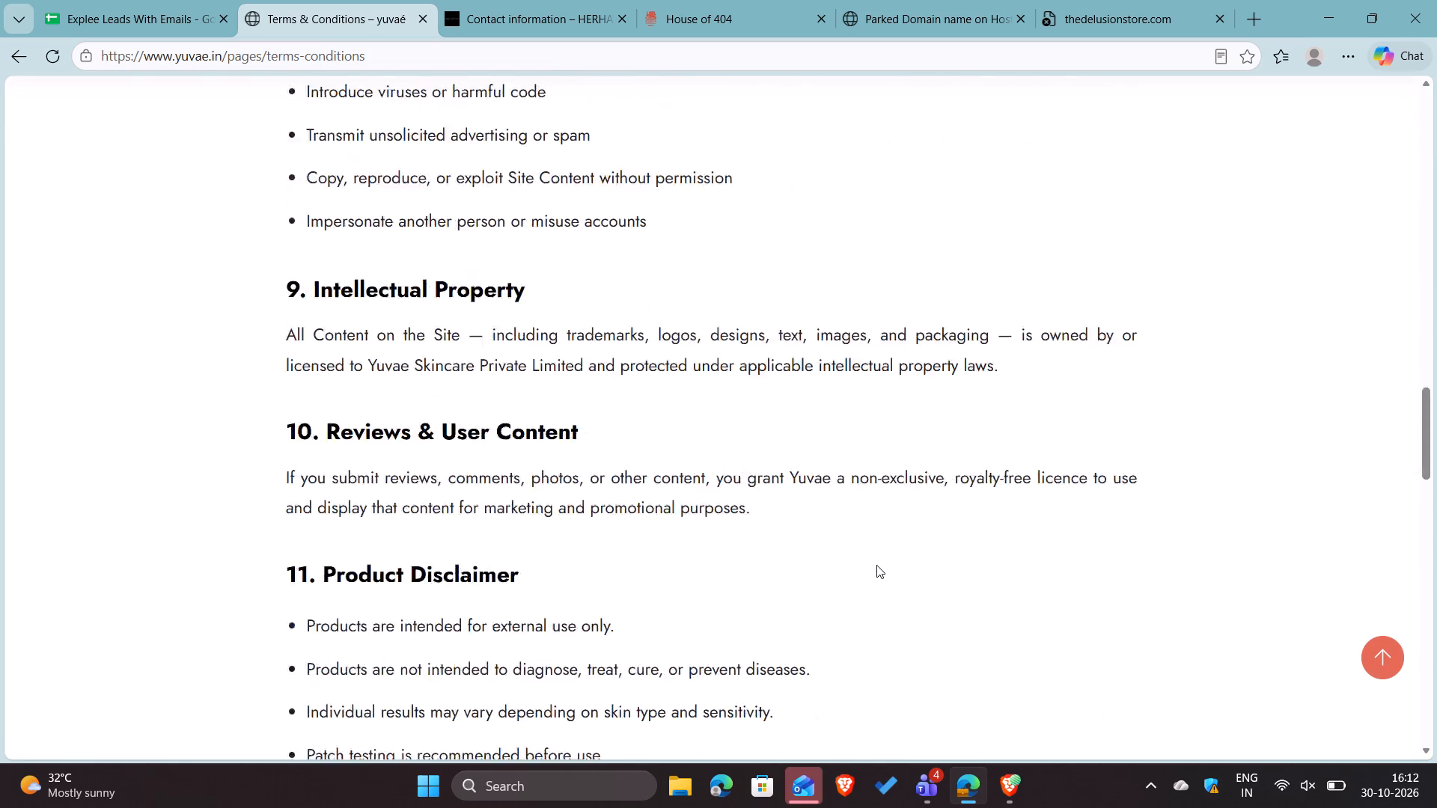
pyautogui.scroll(-7, 876, 565)
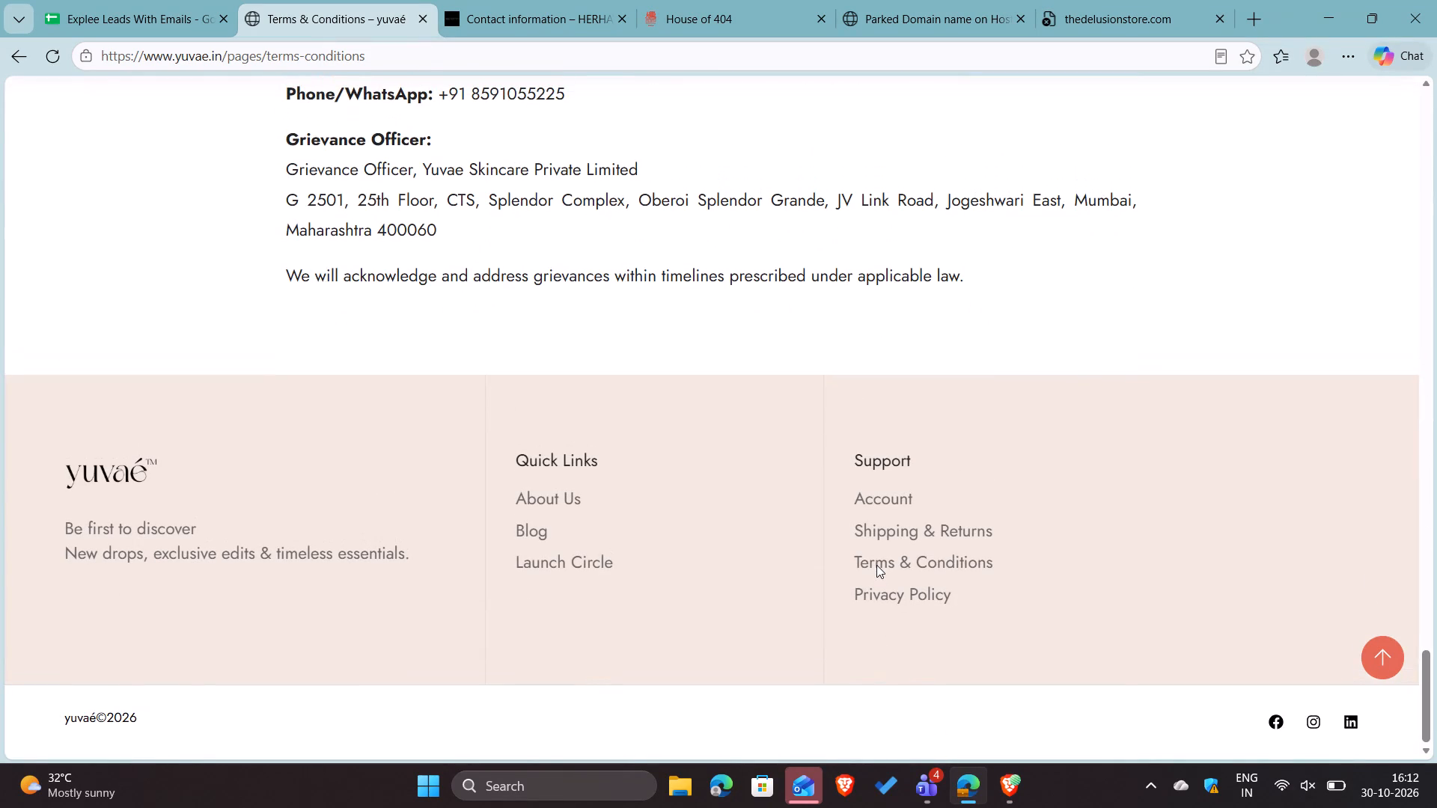
pyautogui.click(547, 532)
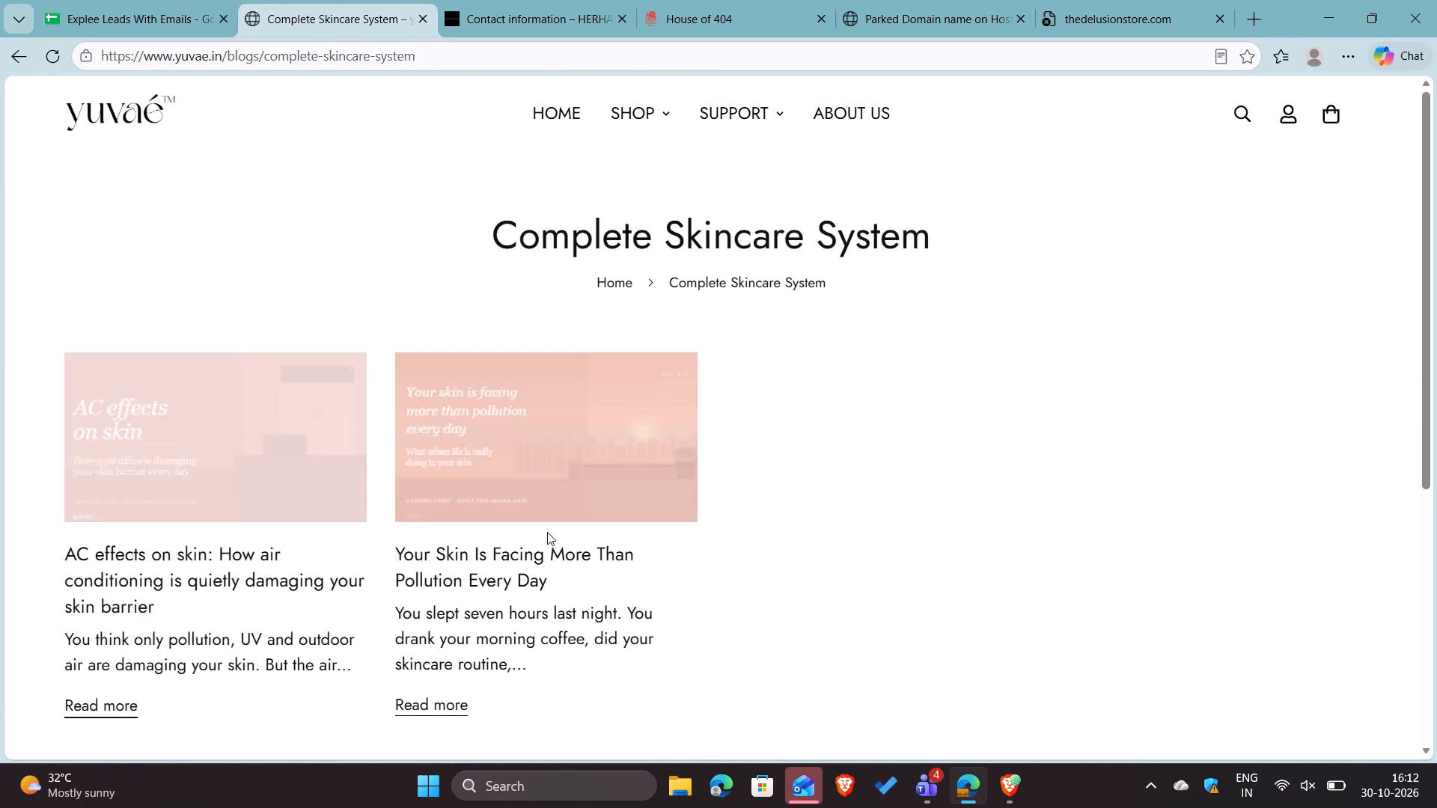
pyautogui.scroll(-8, 547, 532)
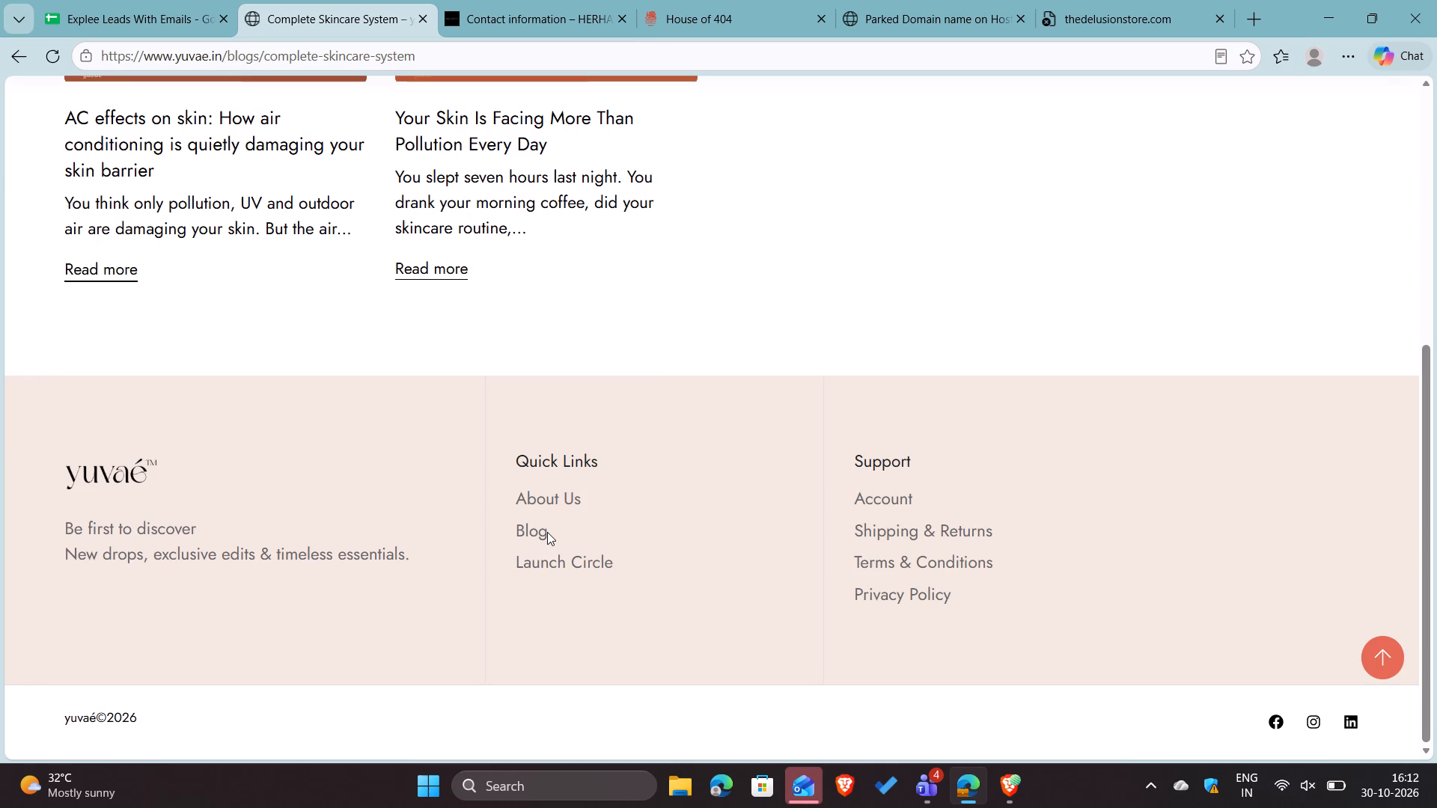
# Copy the remark "Information is not available" from HOUSEOF404's row 55 into Yuvae Skincare's Remark cell in row 57.
pyautogui.hotkey('alt', 'Tab')
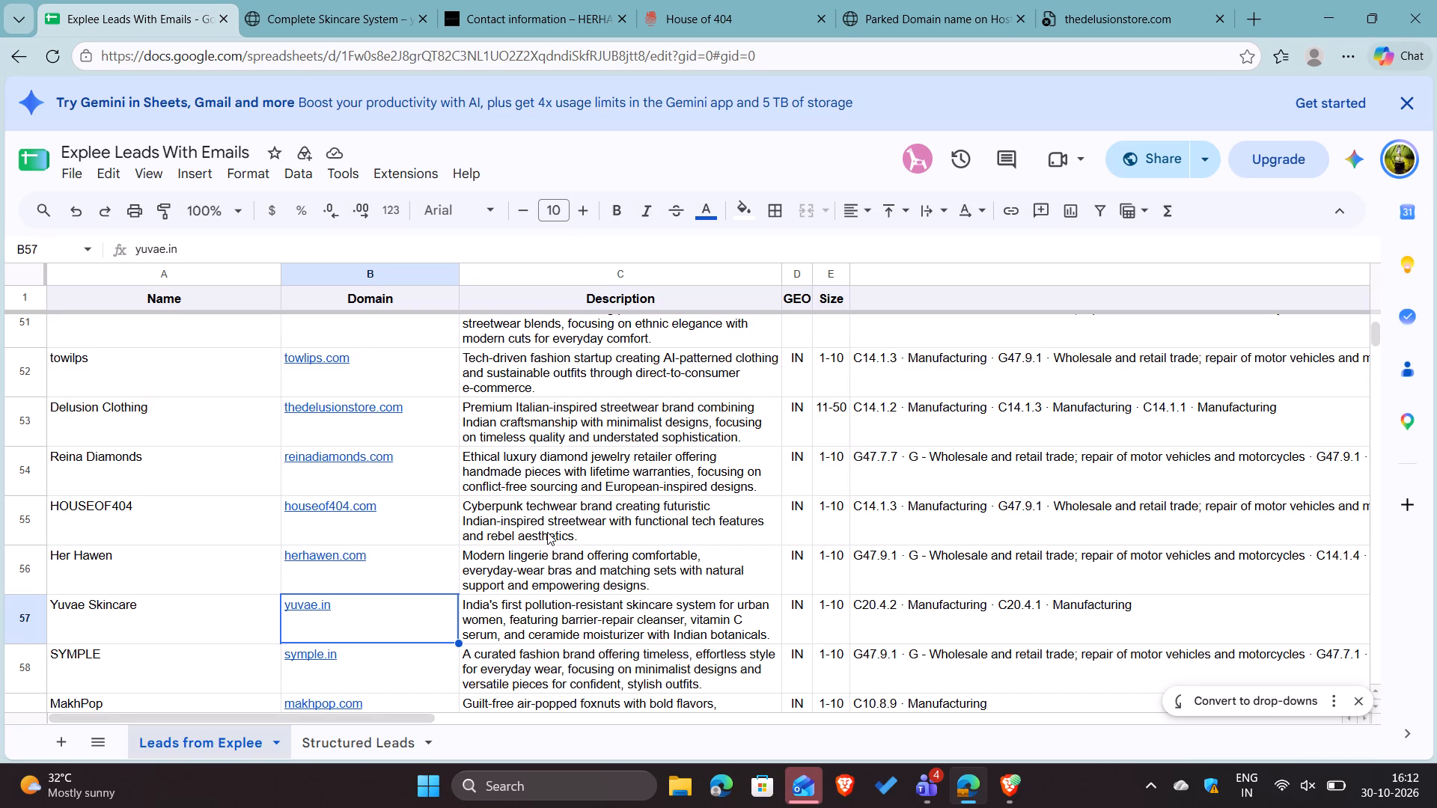
pyautogui.hscroll(-9, 638, 616)
pyautogui.hscroll(4, 638, 616)
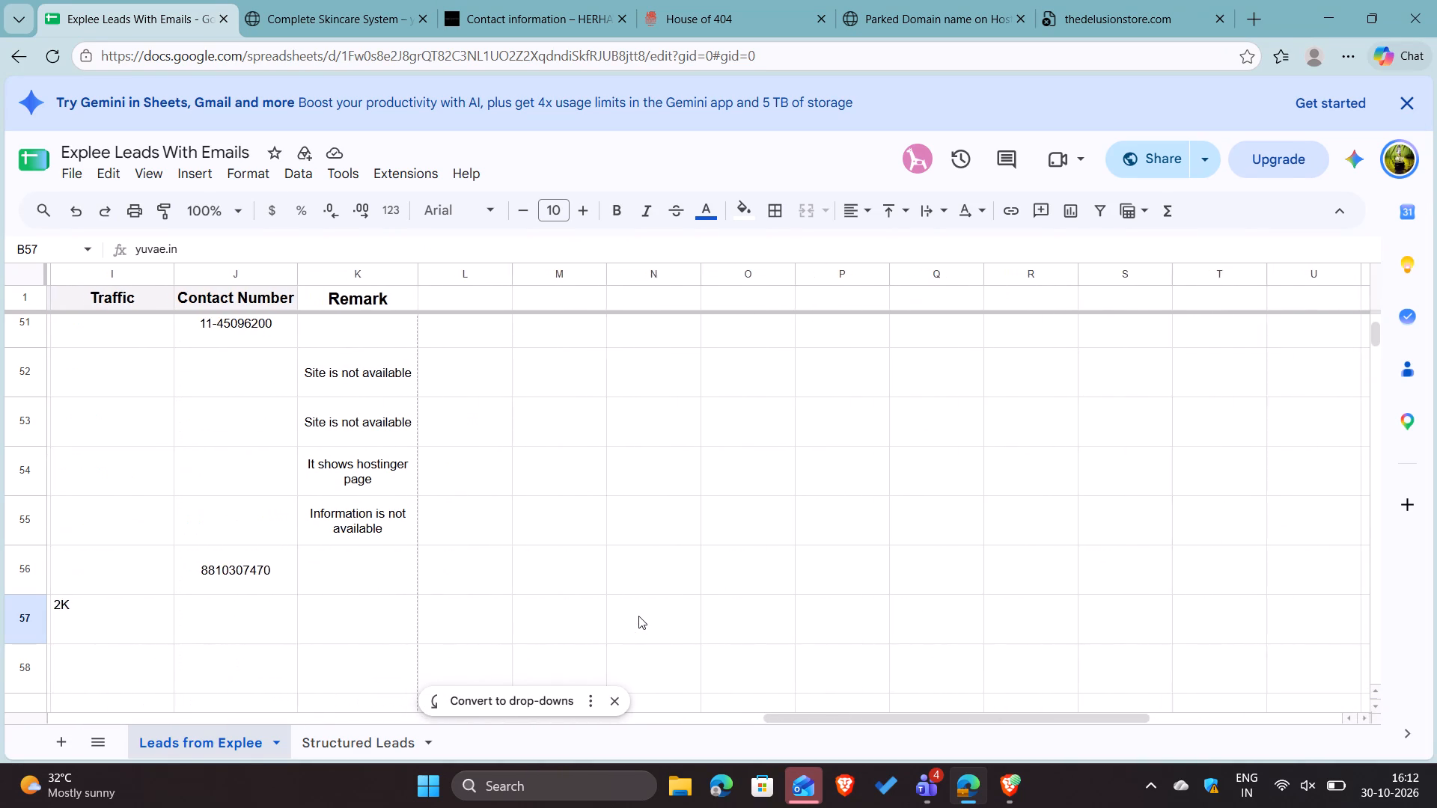
pyautogui.doubleClick(386, 516)
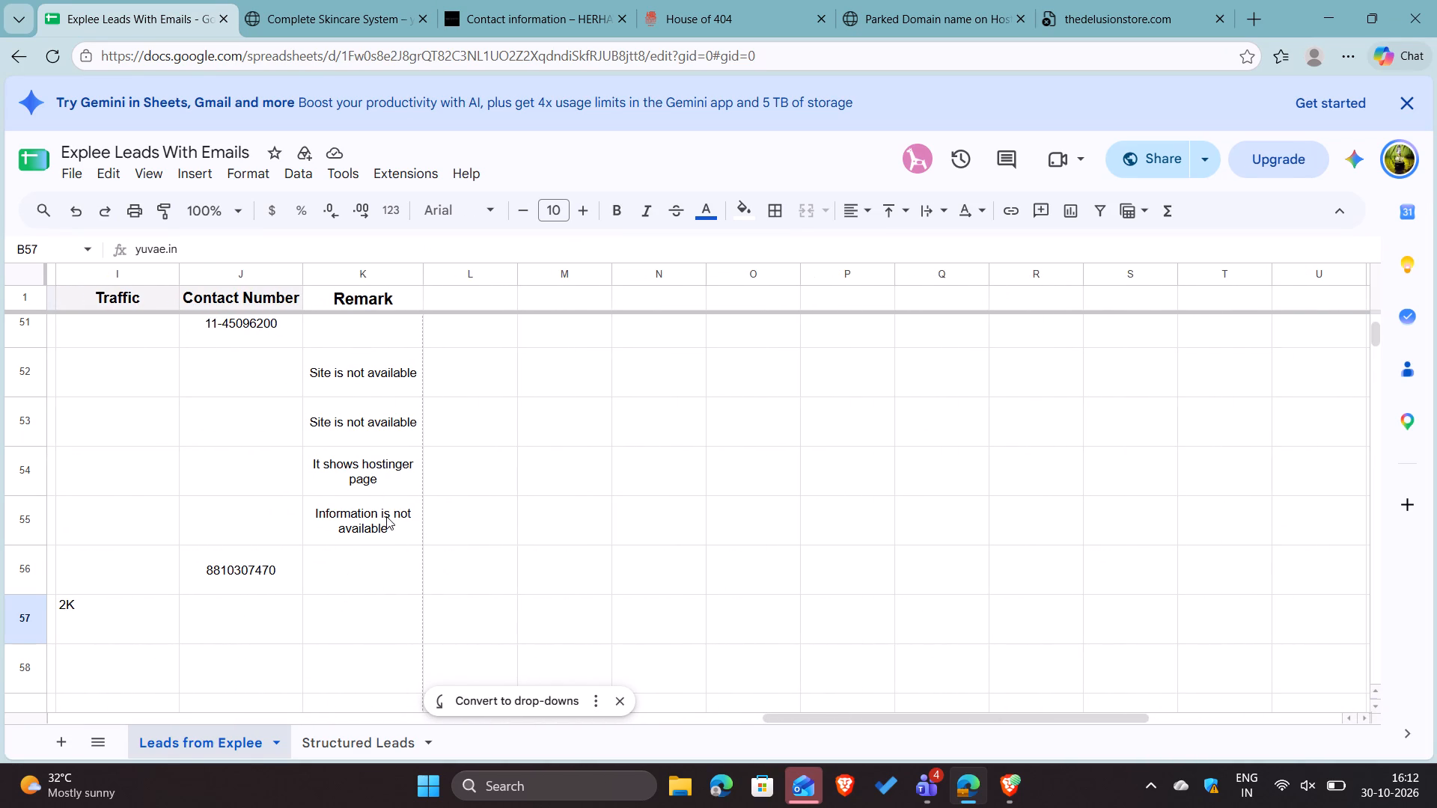
pyautogui.hotkey('ctrl', 'a')
pyautogui.hotkey('ctrl', 'c')
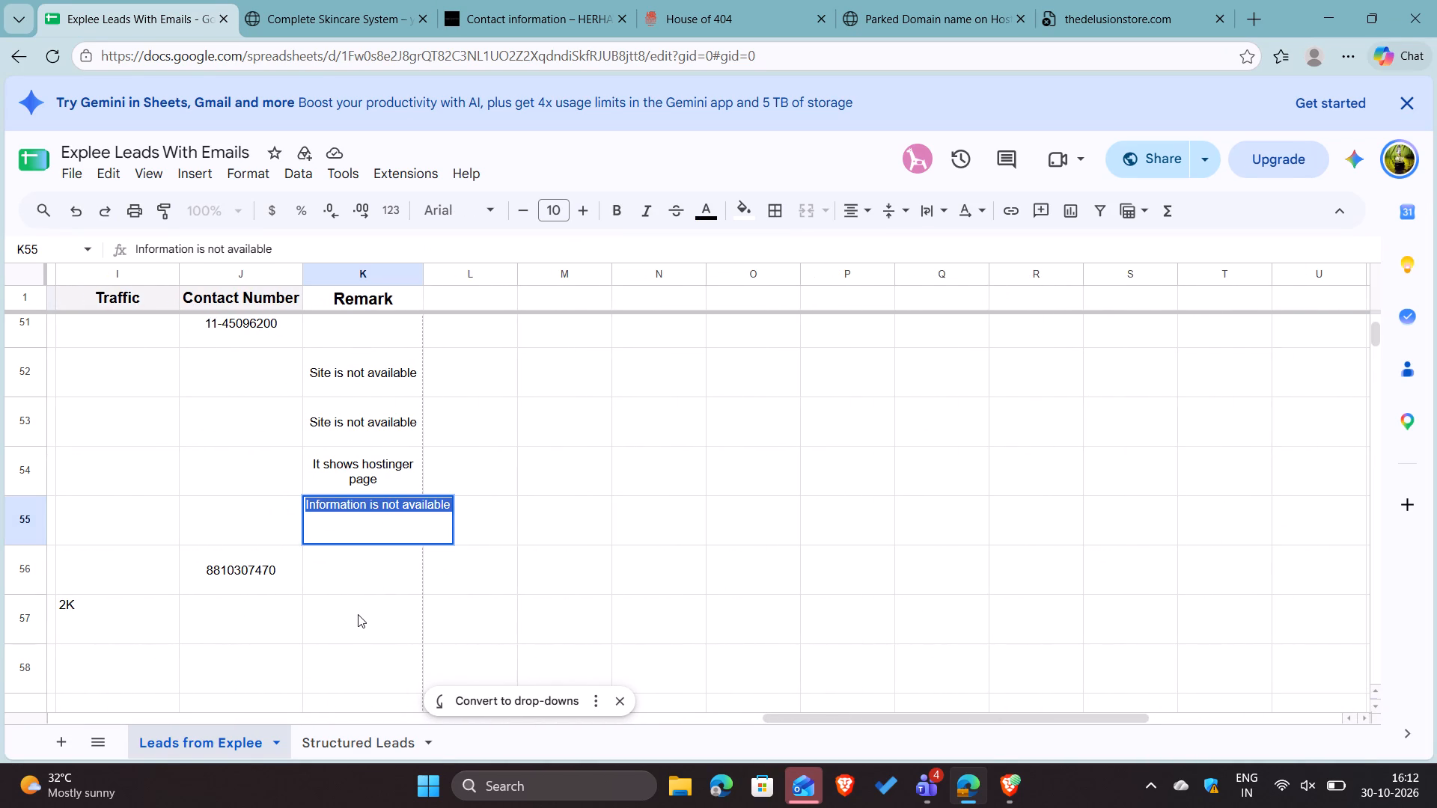
pyautogui.doubleClick(356, 618)
pyautogui.hotkey('ctrl', 'v')
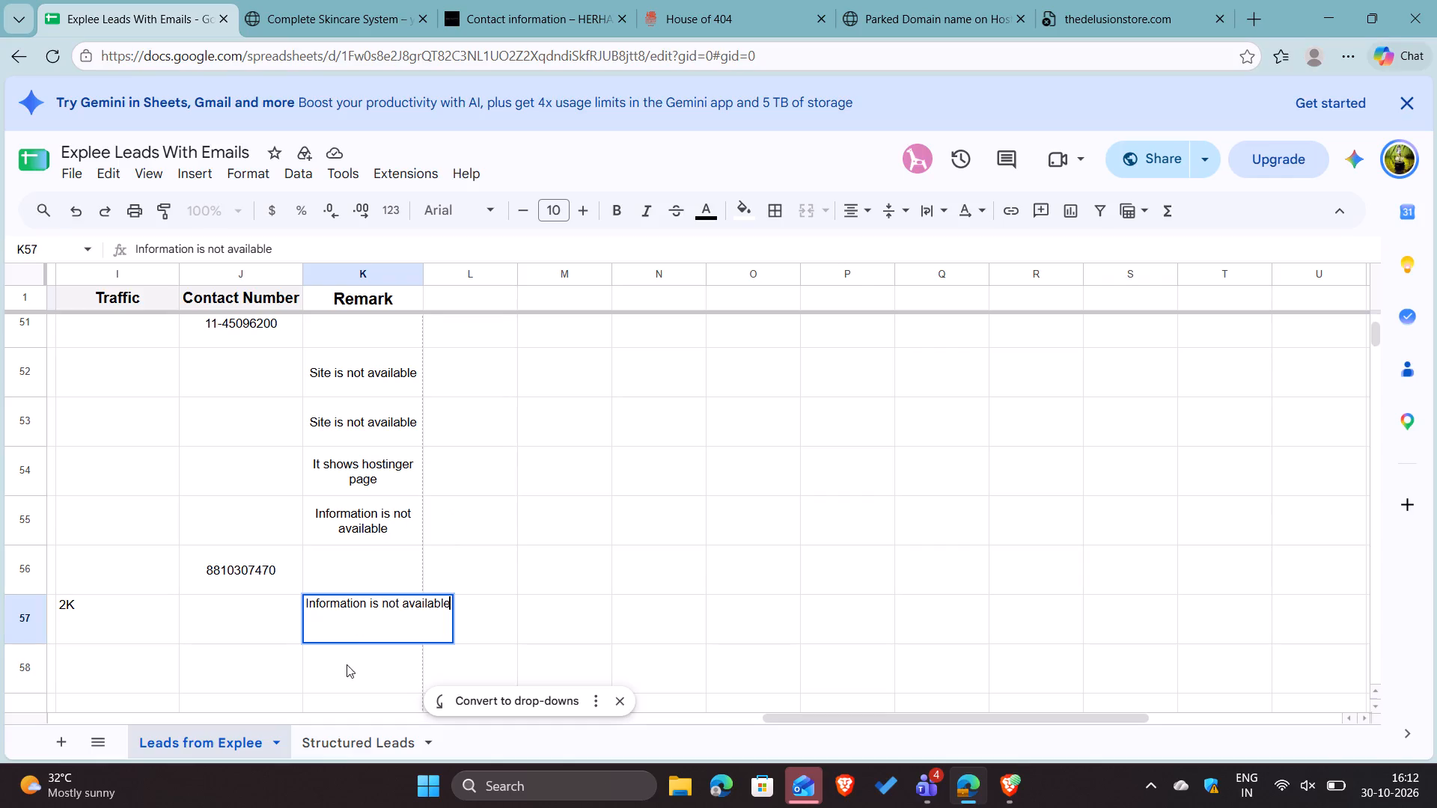
pyautogui.click(347, 667)
# Open SYMPLE's website from its domain link symple.in in row 58.
pyautogui.hscroll(9, 347, 667)
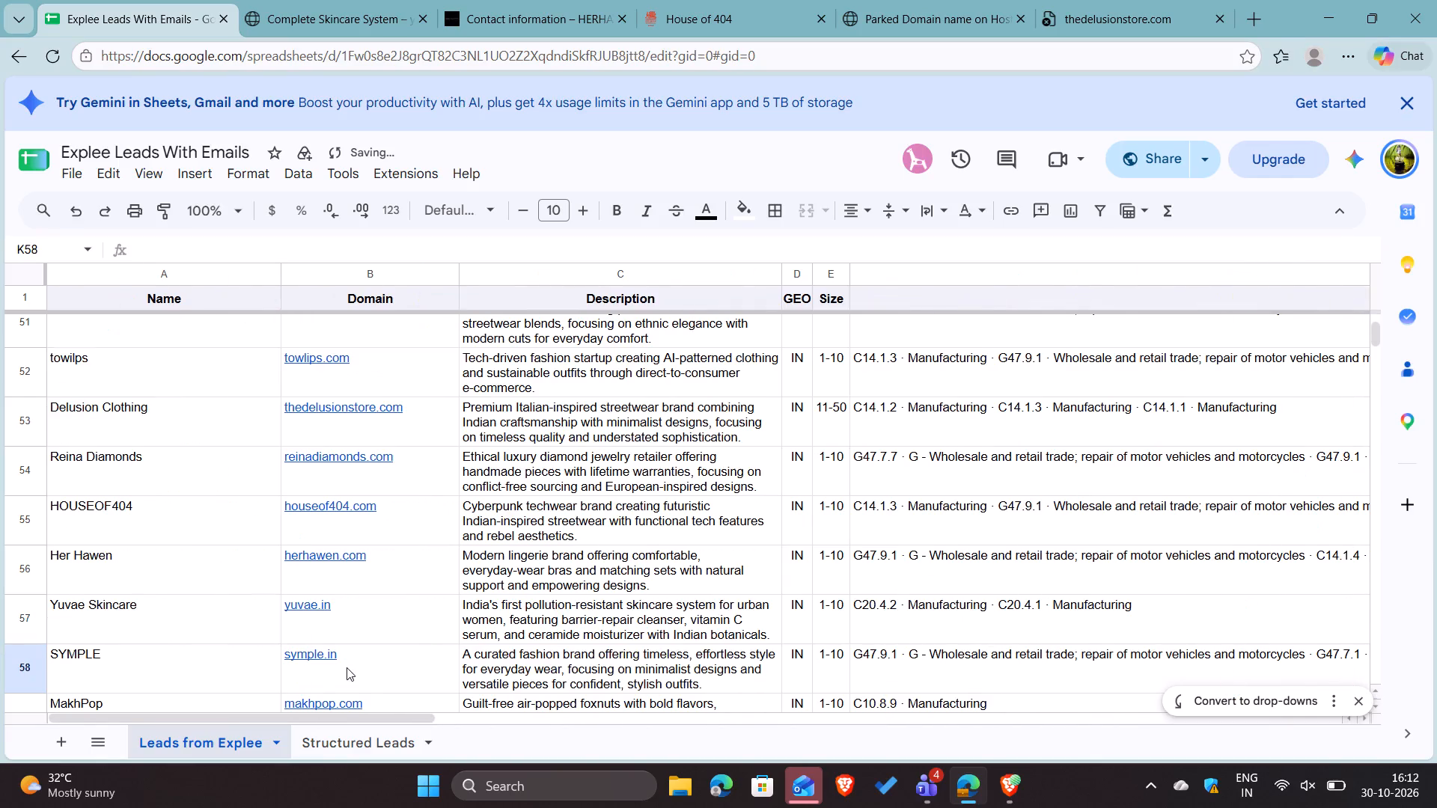
pyautogui.scroll(-4, 347, 667)
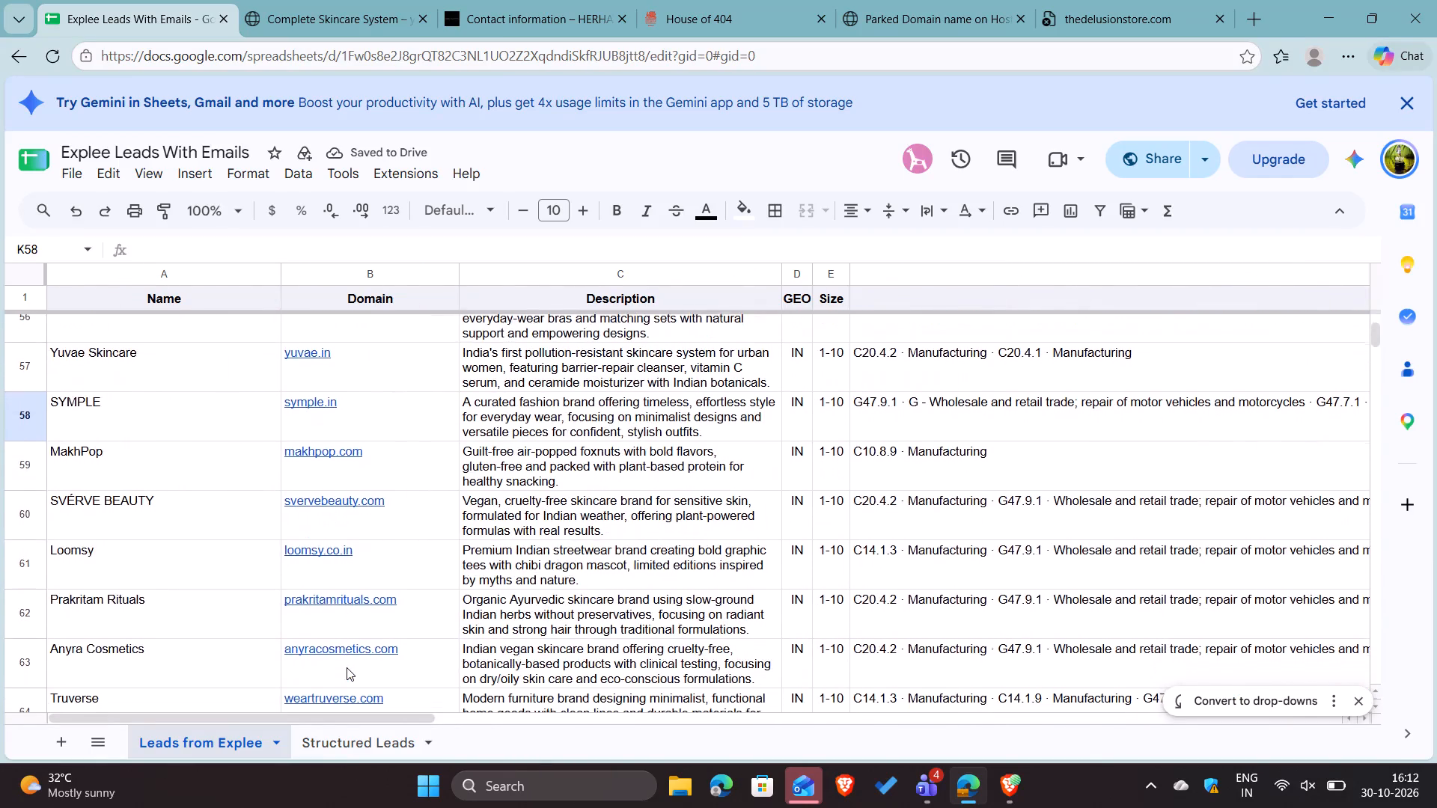
pyautogui.scroll(-1, 347, 667)
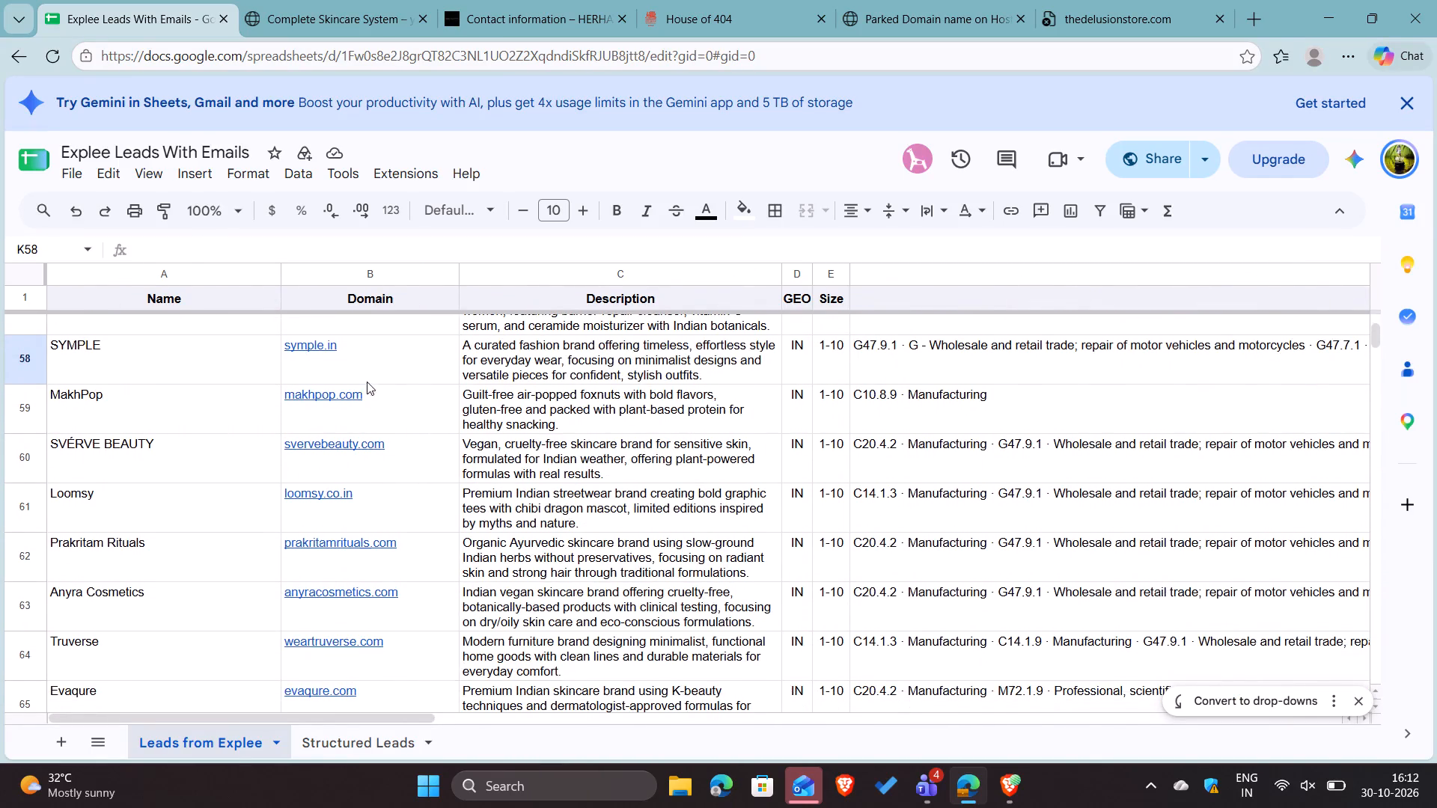
pyautogui.click(370, 361)
pyautogui.click(395, 413)
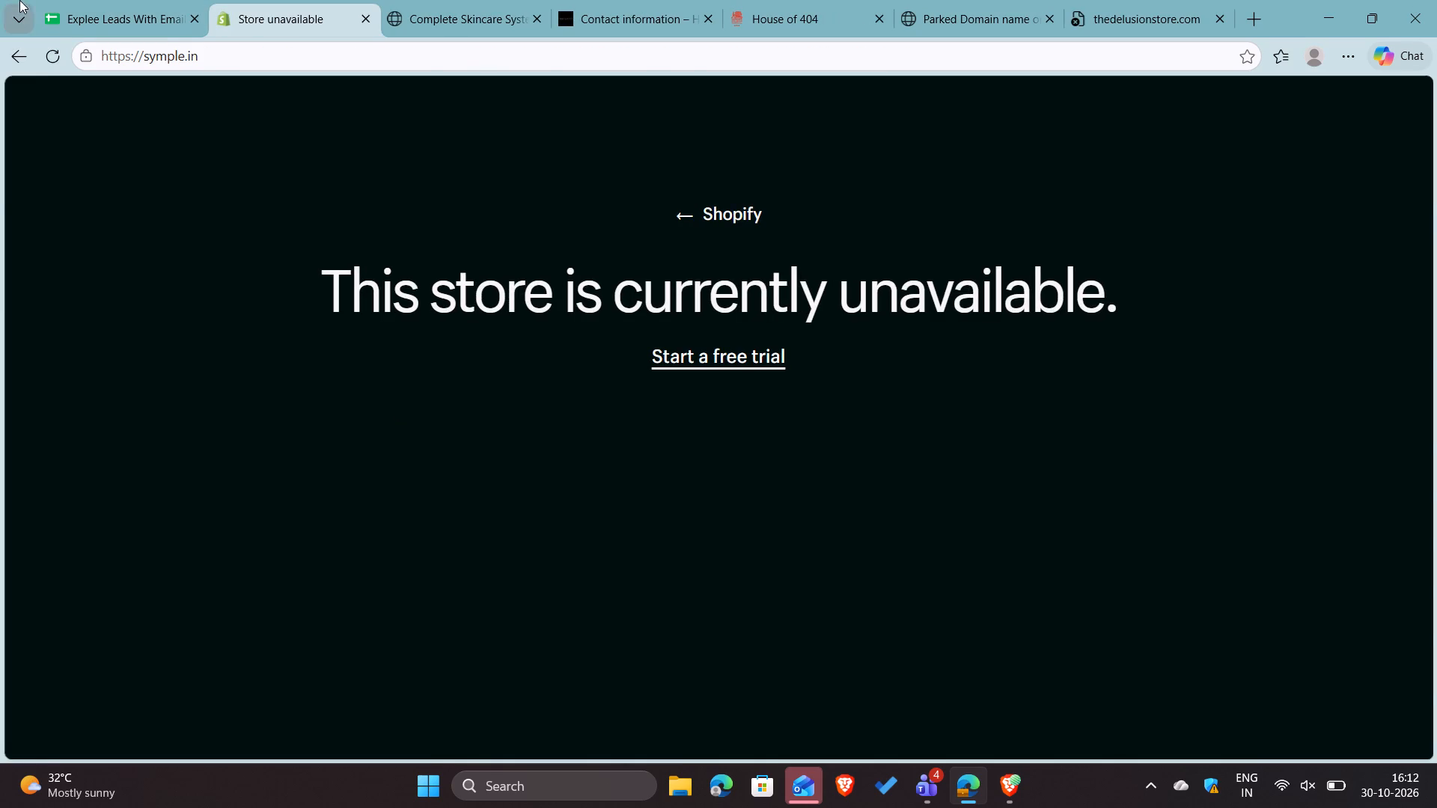
# Enter the remark "Site is not available" for SYMPLE in the Remark cell of row 58.
pyautogui.click(67, 3)
pyautogui.hscroll(-5, 599, 437)
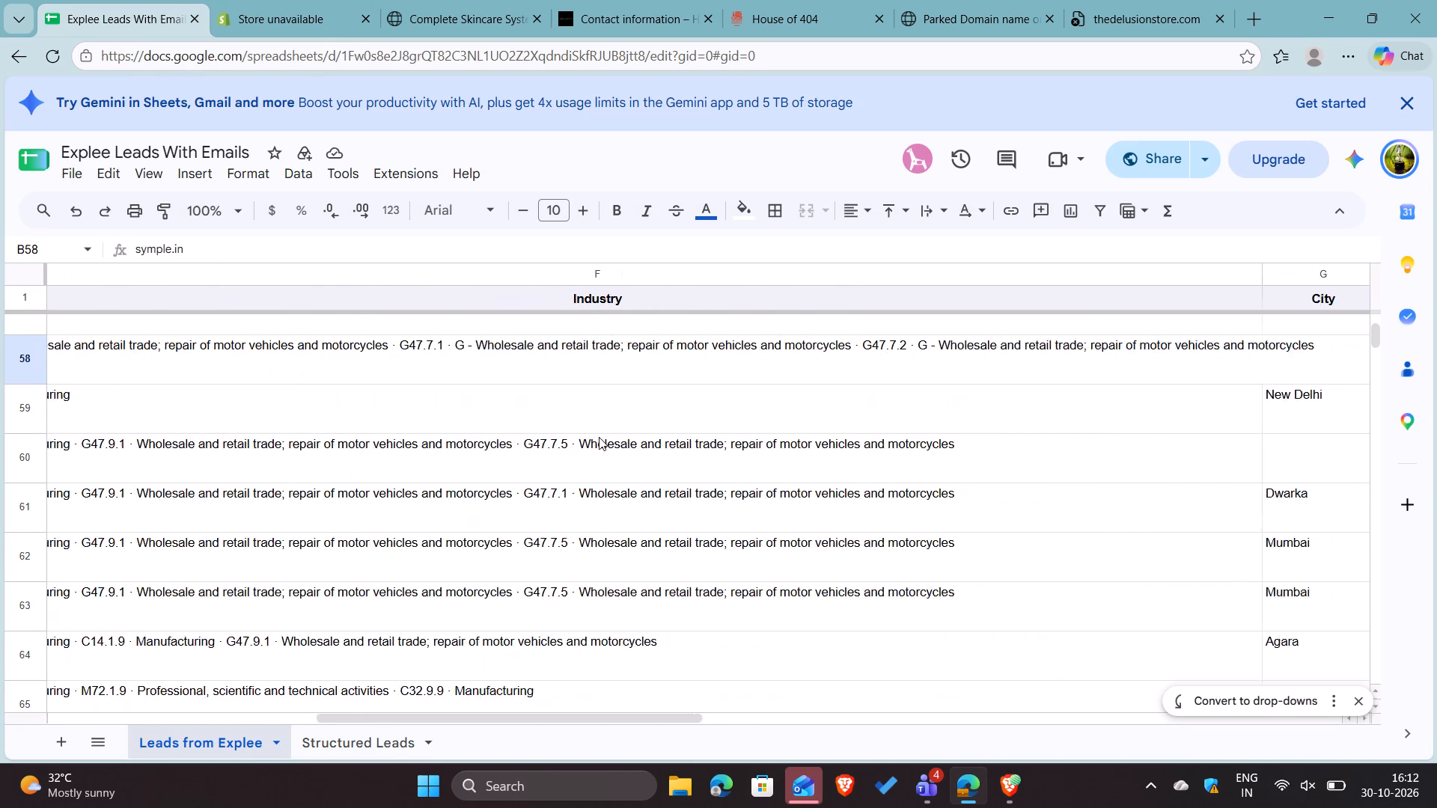
pyautogui.hscroll(-6, 599, 437)
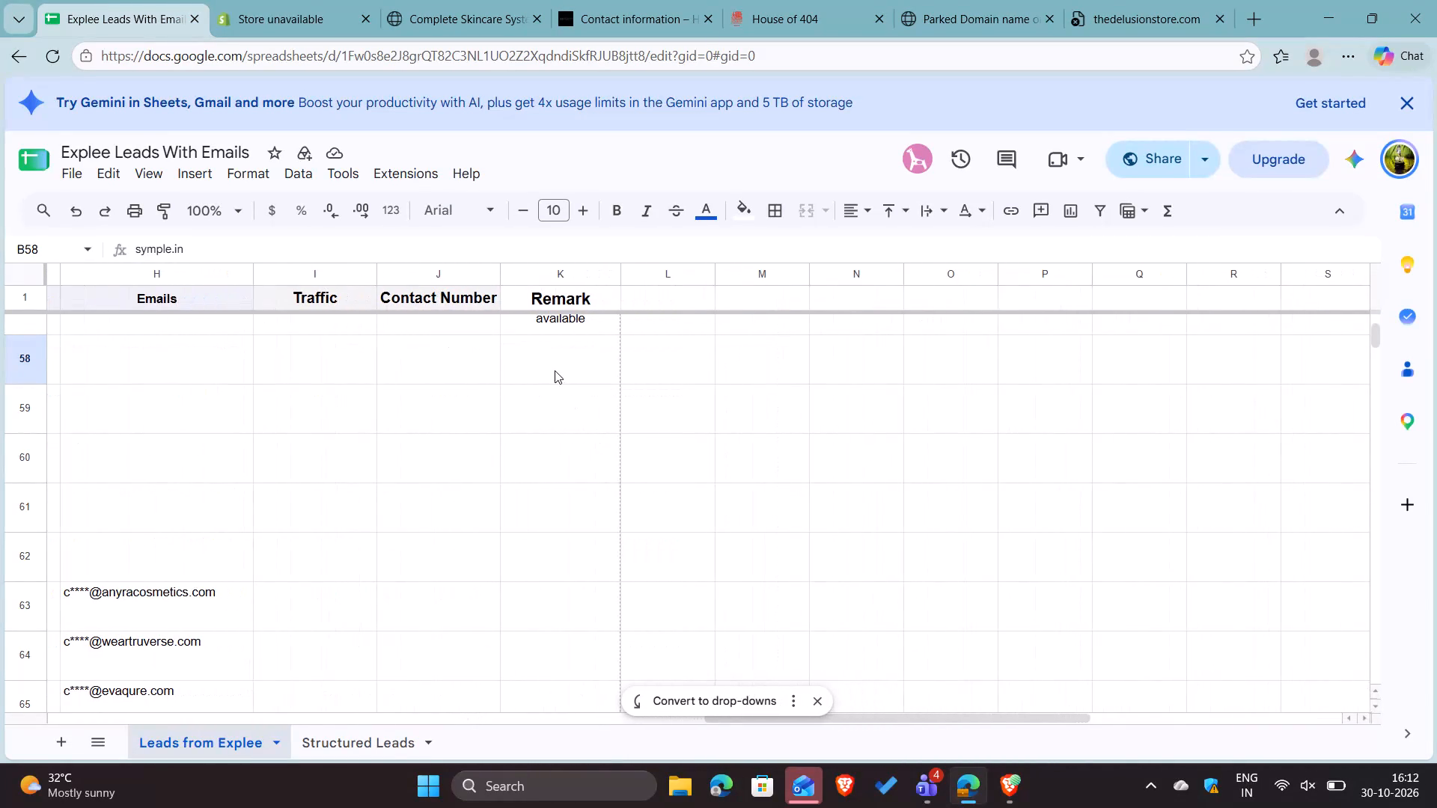
pyautogui.doubleClick(552, 362)
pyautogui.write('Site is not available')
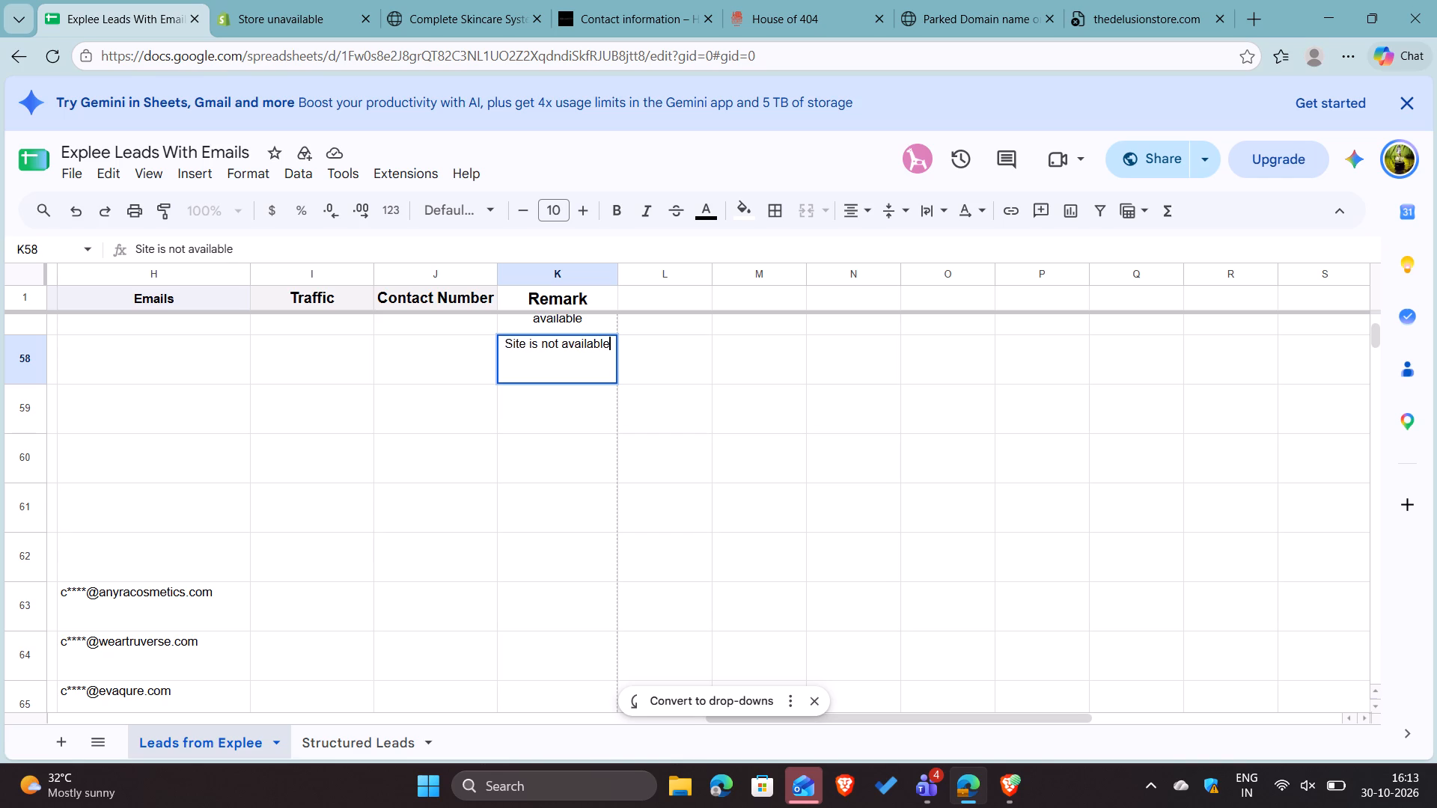
pyautogui.click(548, 423)
# Open MakhPop's website from its domain link makhpop.com in row 59.
pyautogui.hscroll(7, 548, 423)
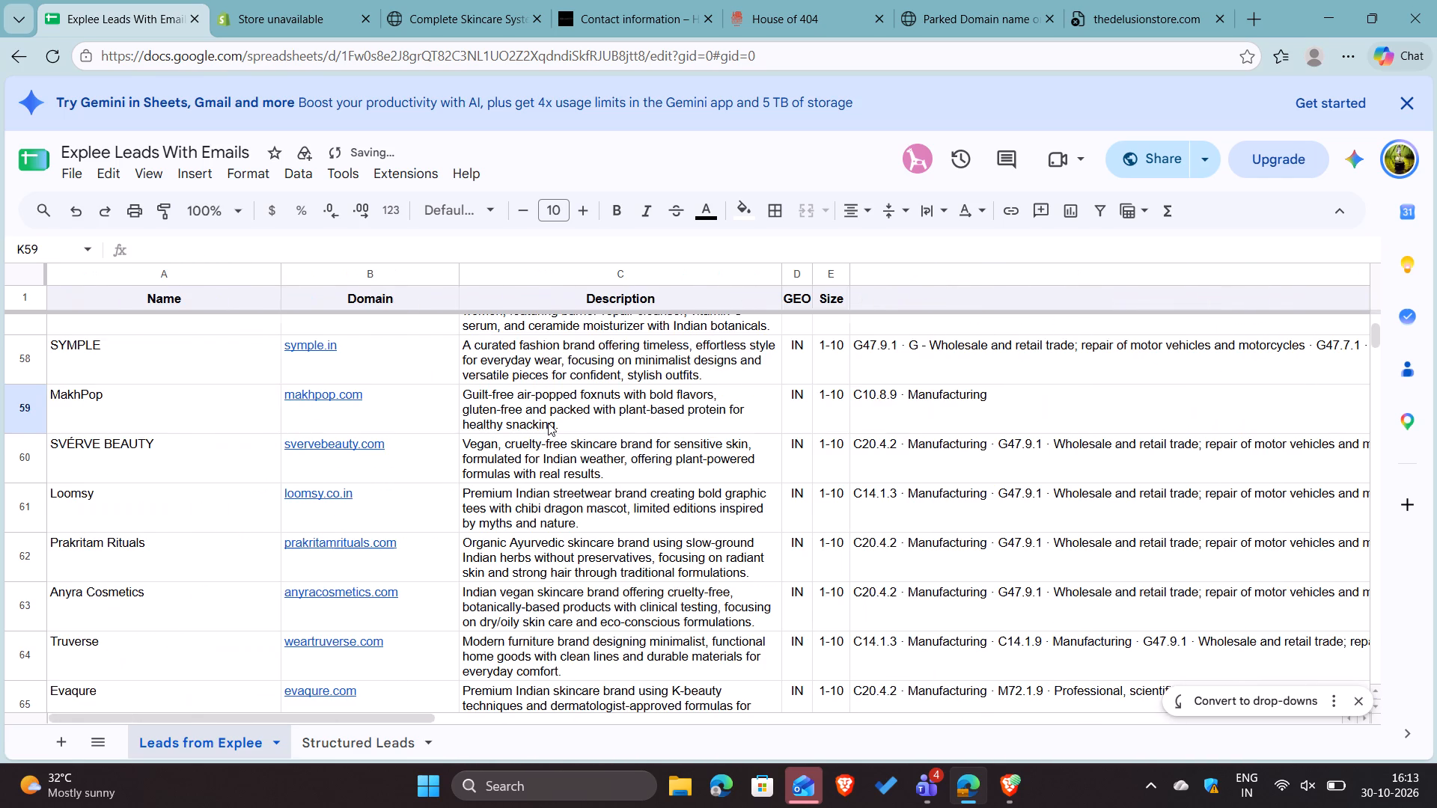
pyautogui.click(385, 391)
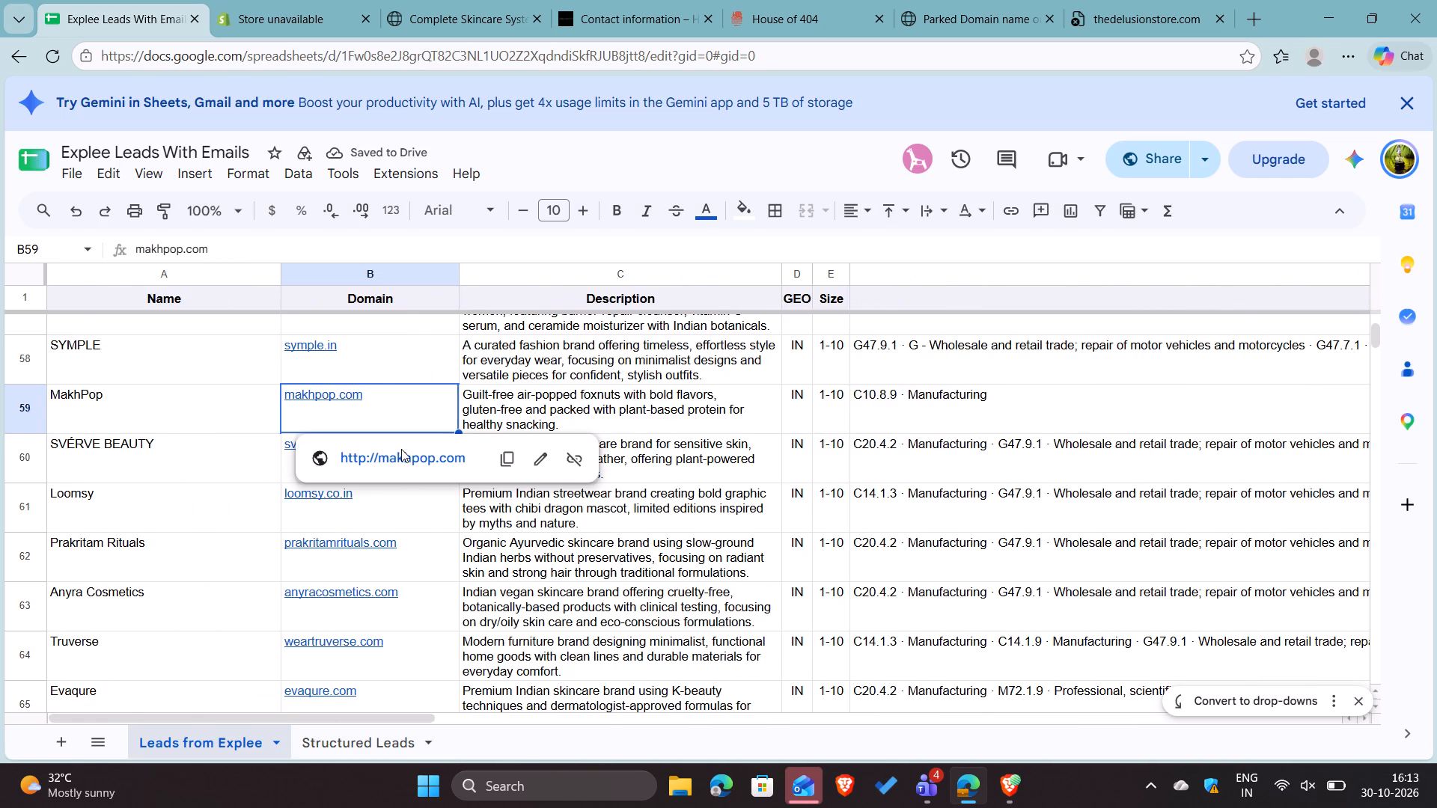
pyautogui.click(401, 463)
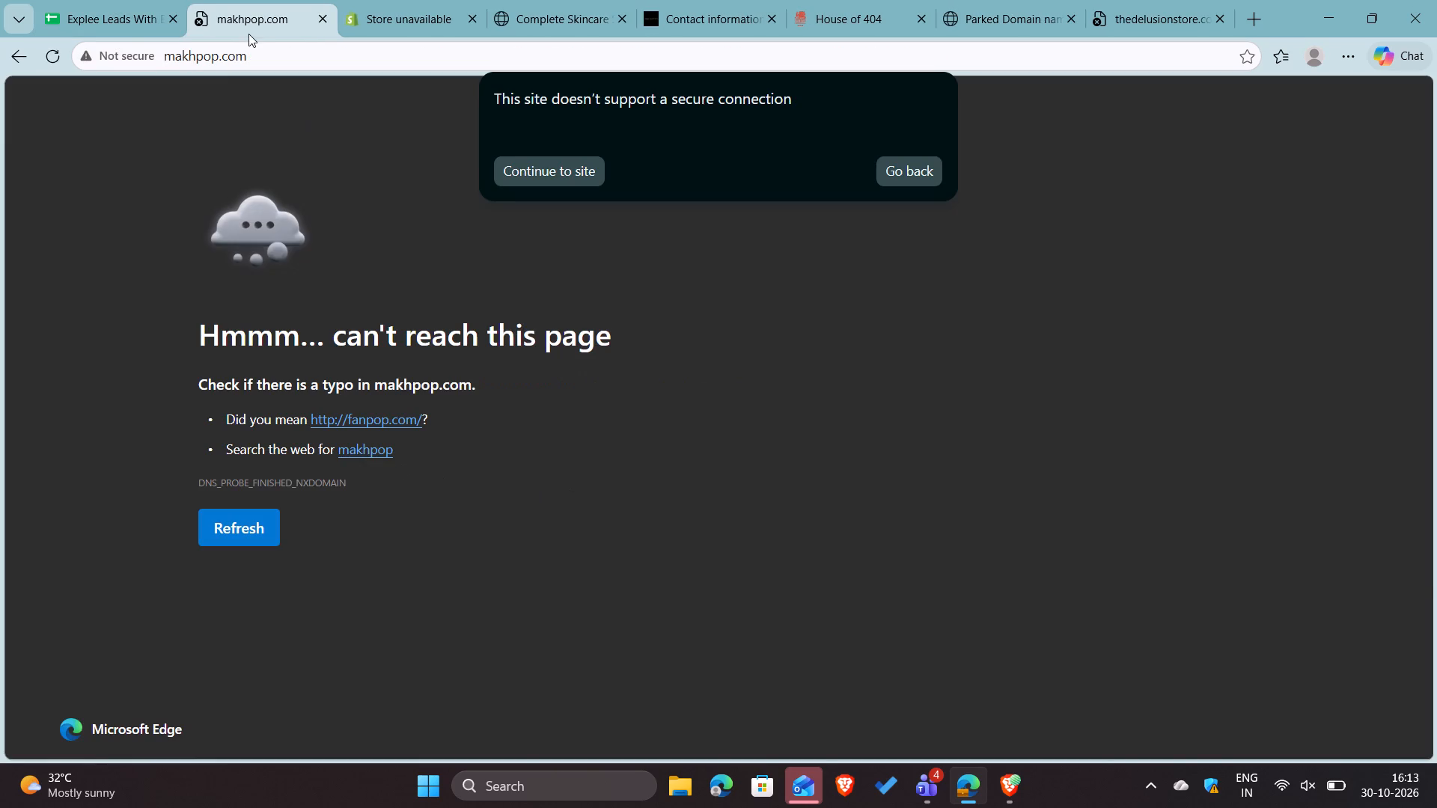
# Enter the remark "Site is not working" for MakhPop in the Remark cell of row 59.
pyautogui.click(129, 0)
pyautogui.hscroll(-6, 566, 451)
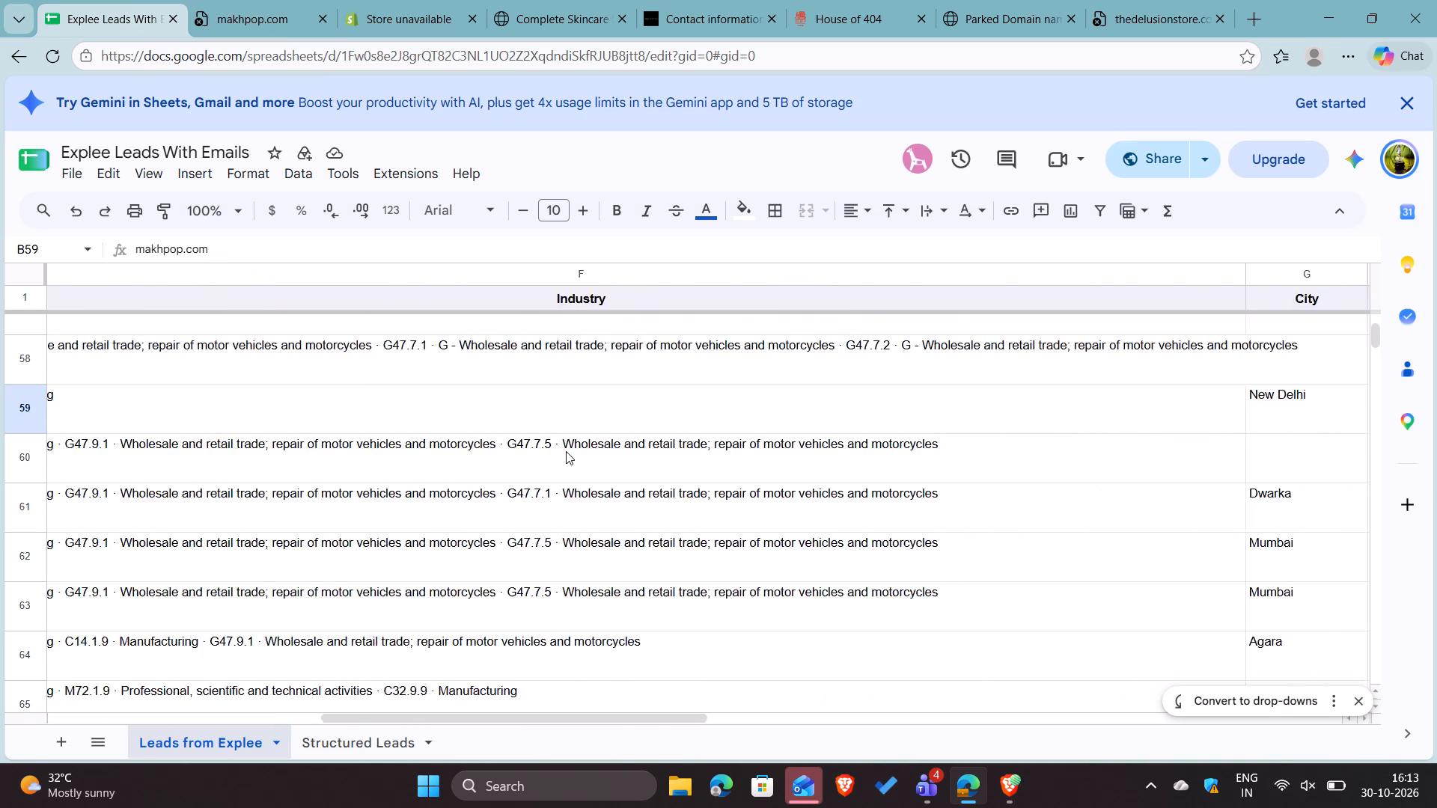
pyautogui.hscroll(-6, 566, 451)
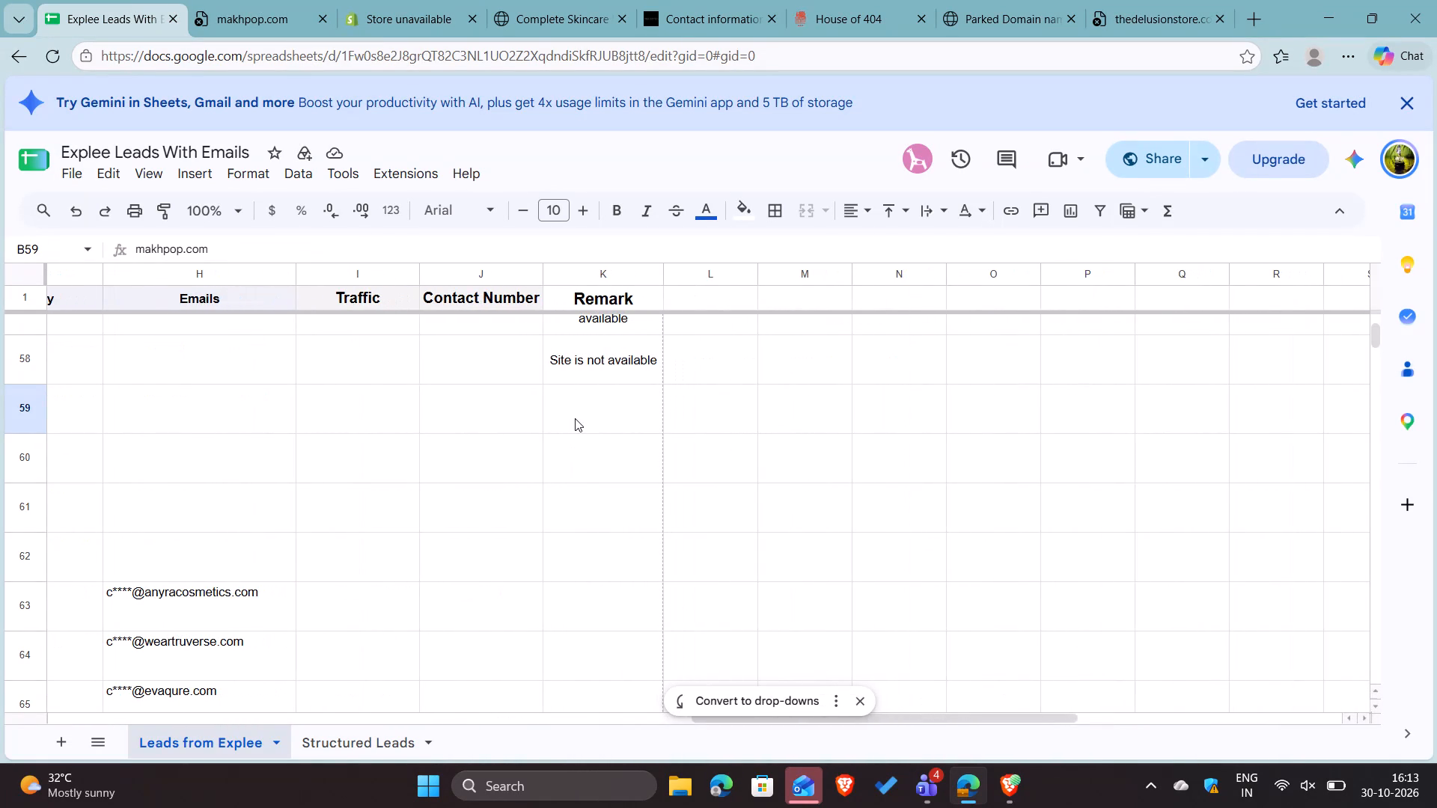
pyautogui.doubleClick(575, 418)
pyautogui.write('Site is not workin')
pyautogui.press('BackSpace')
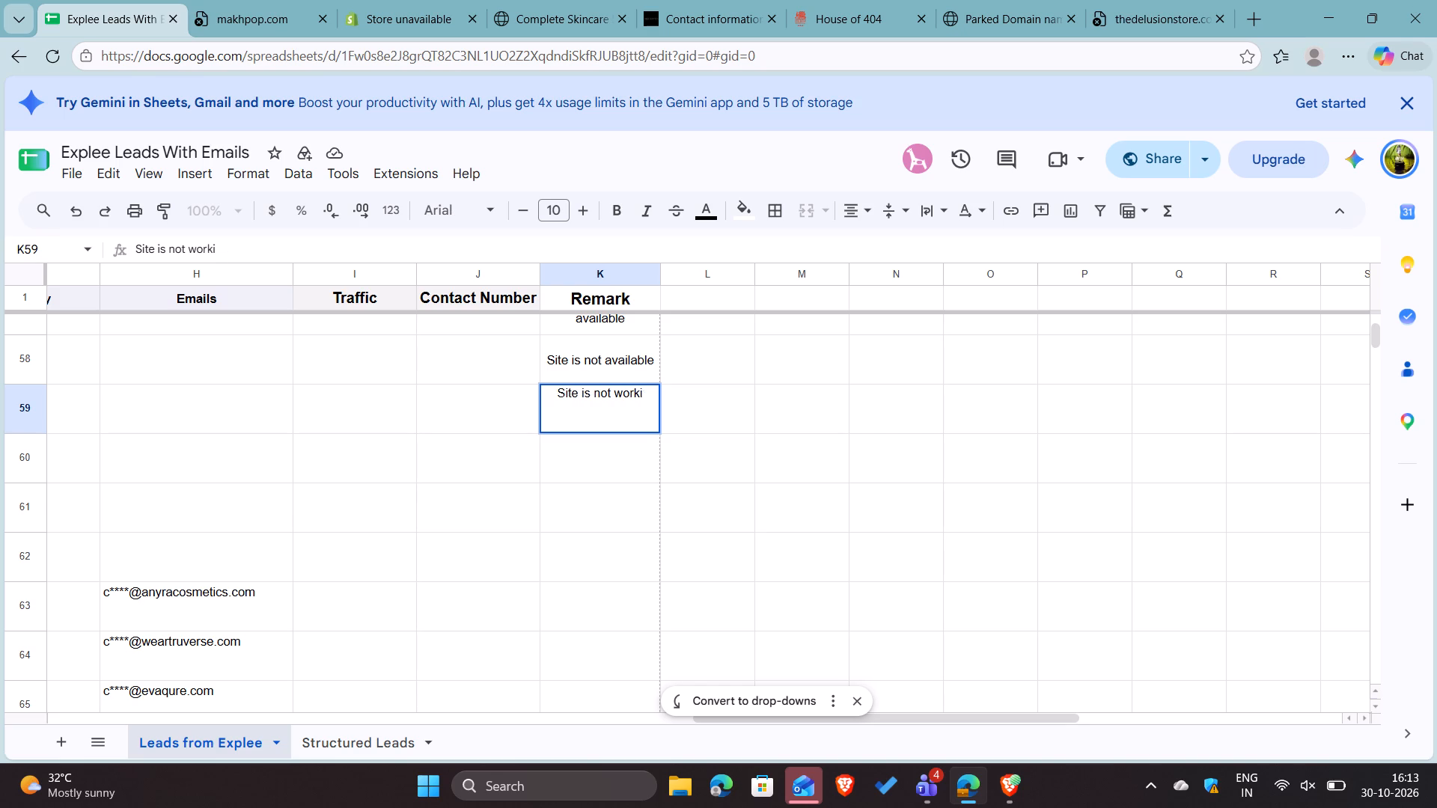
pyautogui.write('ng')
pyautogui.click(589, 460)
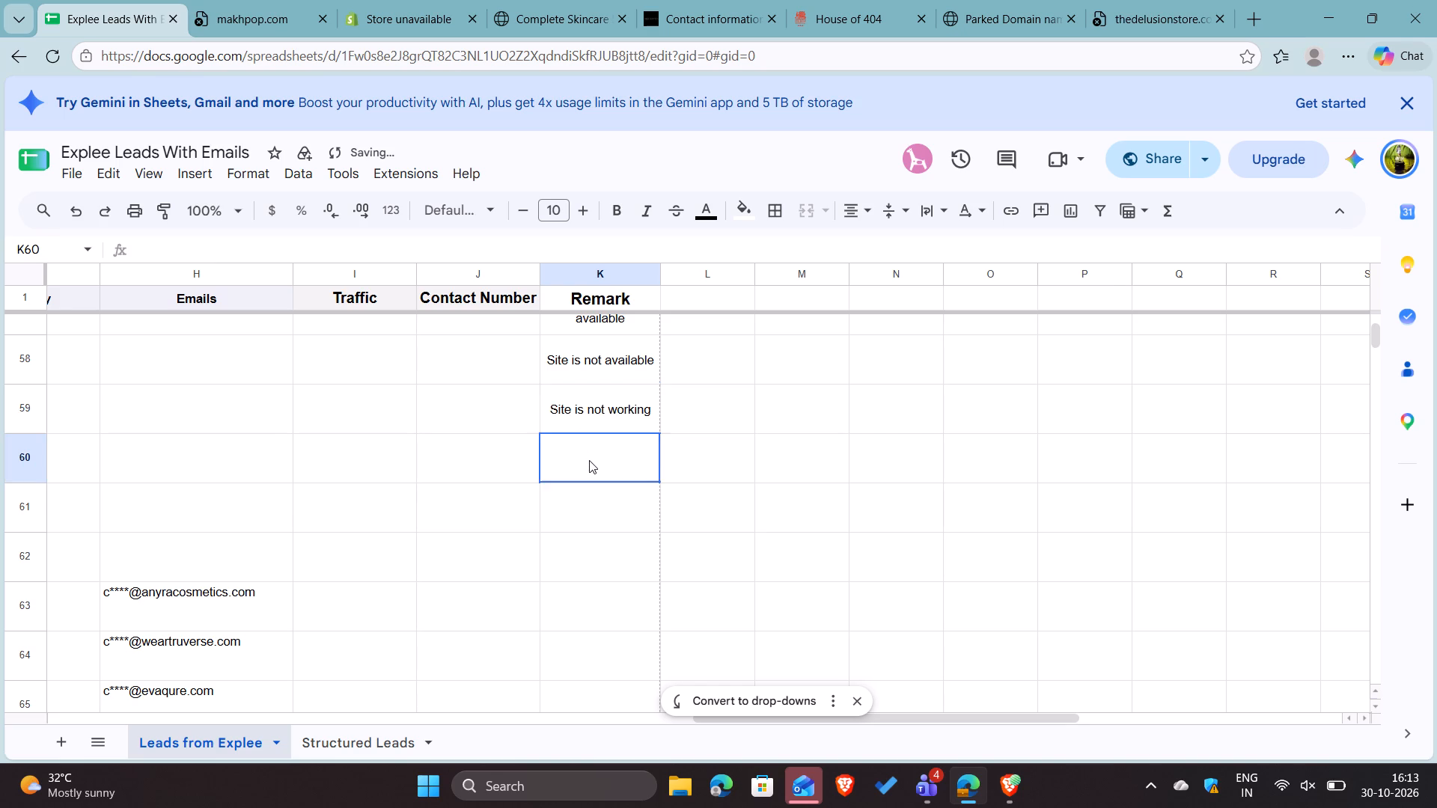
# Open SVÉRVE BEAUTY's website from its domain link svervebeauty.com in row 60.
pyautogui.hscroll(12, 589, 460)
pyautogui.click(387, 453)
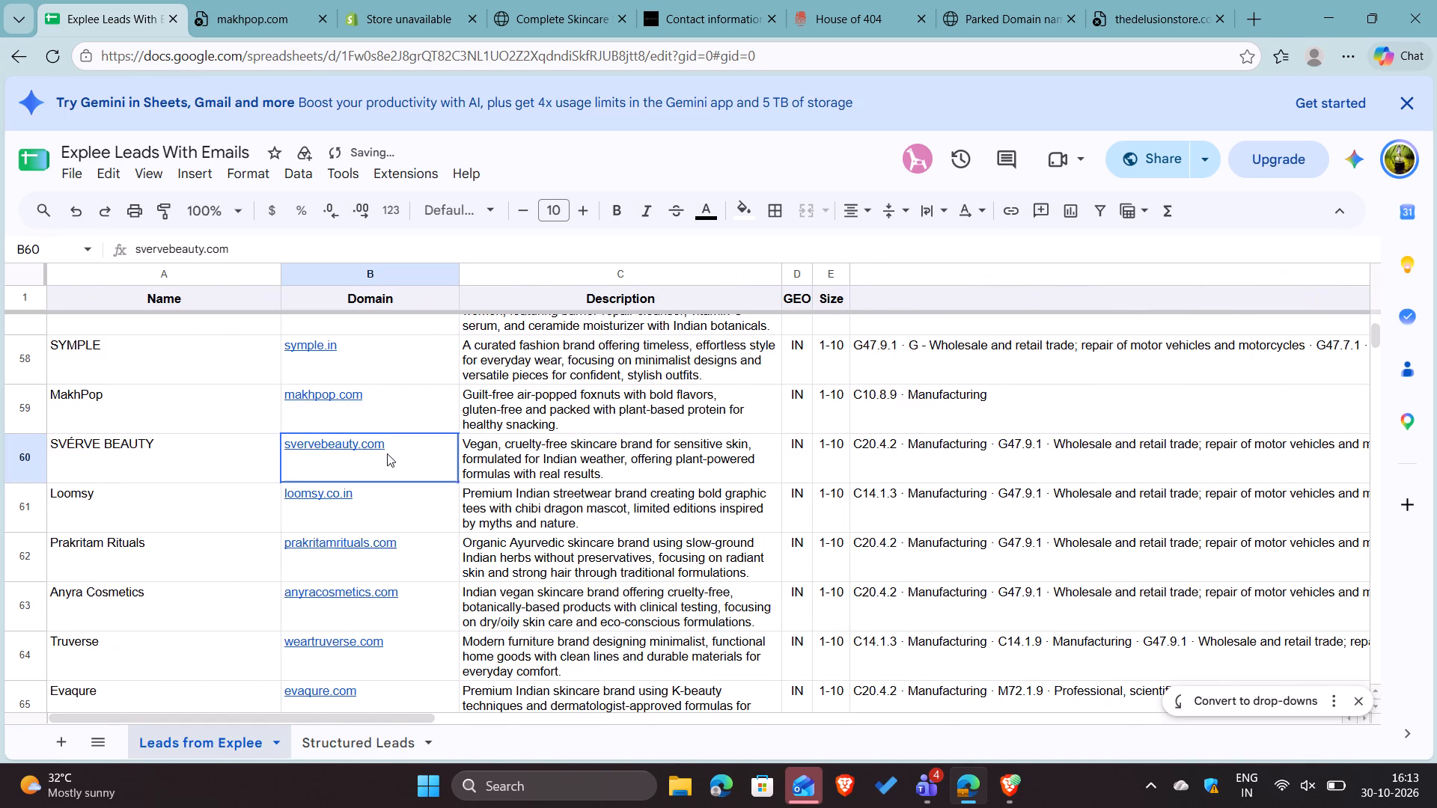
pyautogui.click(396, 505)
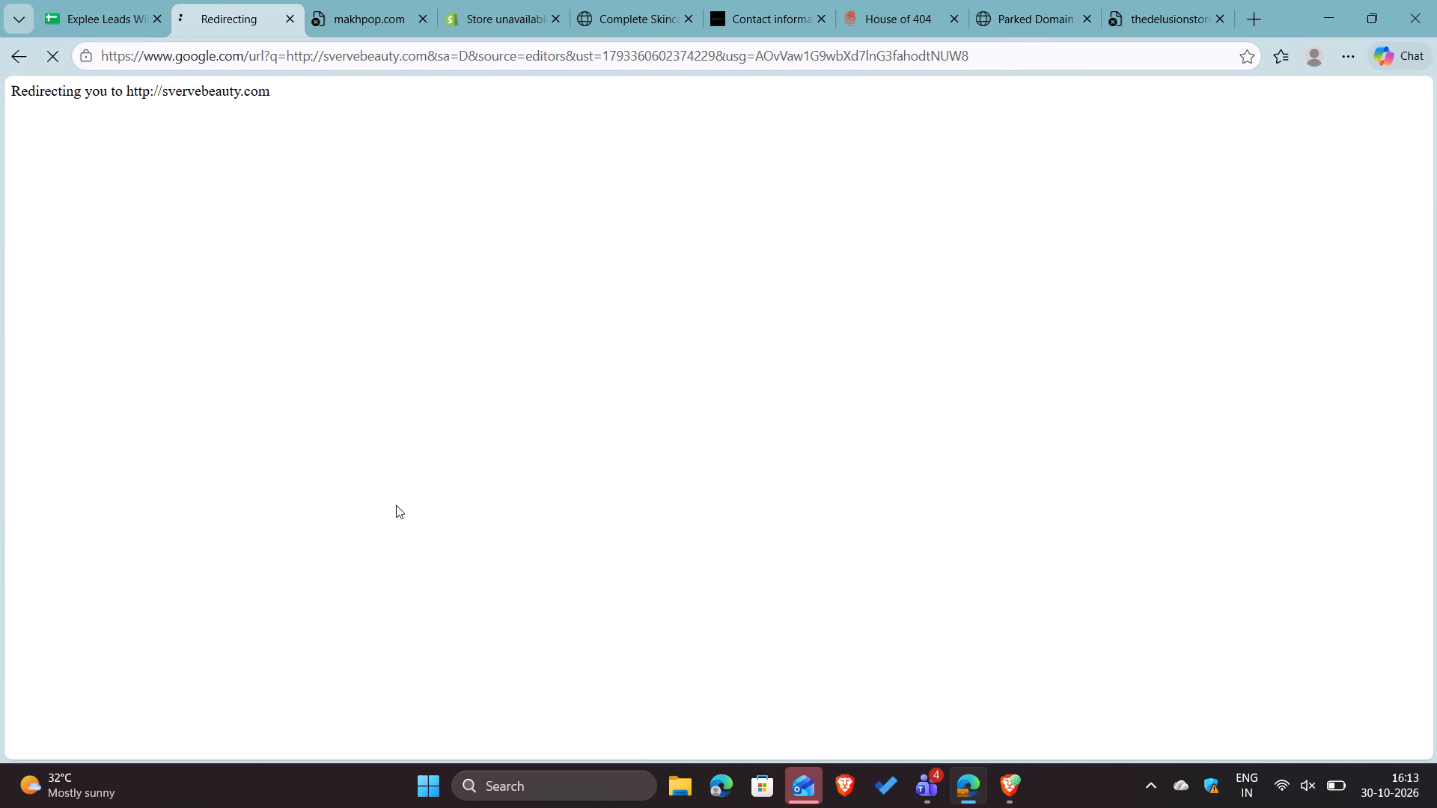
# Look for an email or phone number on SVÉRVE BEAUTY's home page and Contact Us page.
pyautogui.scroll(-16, 639, 527)
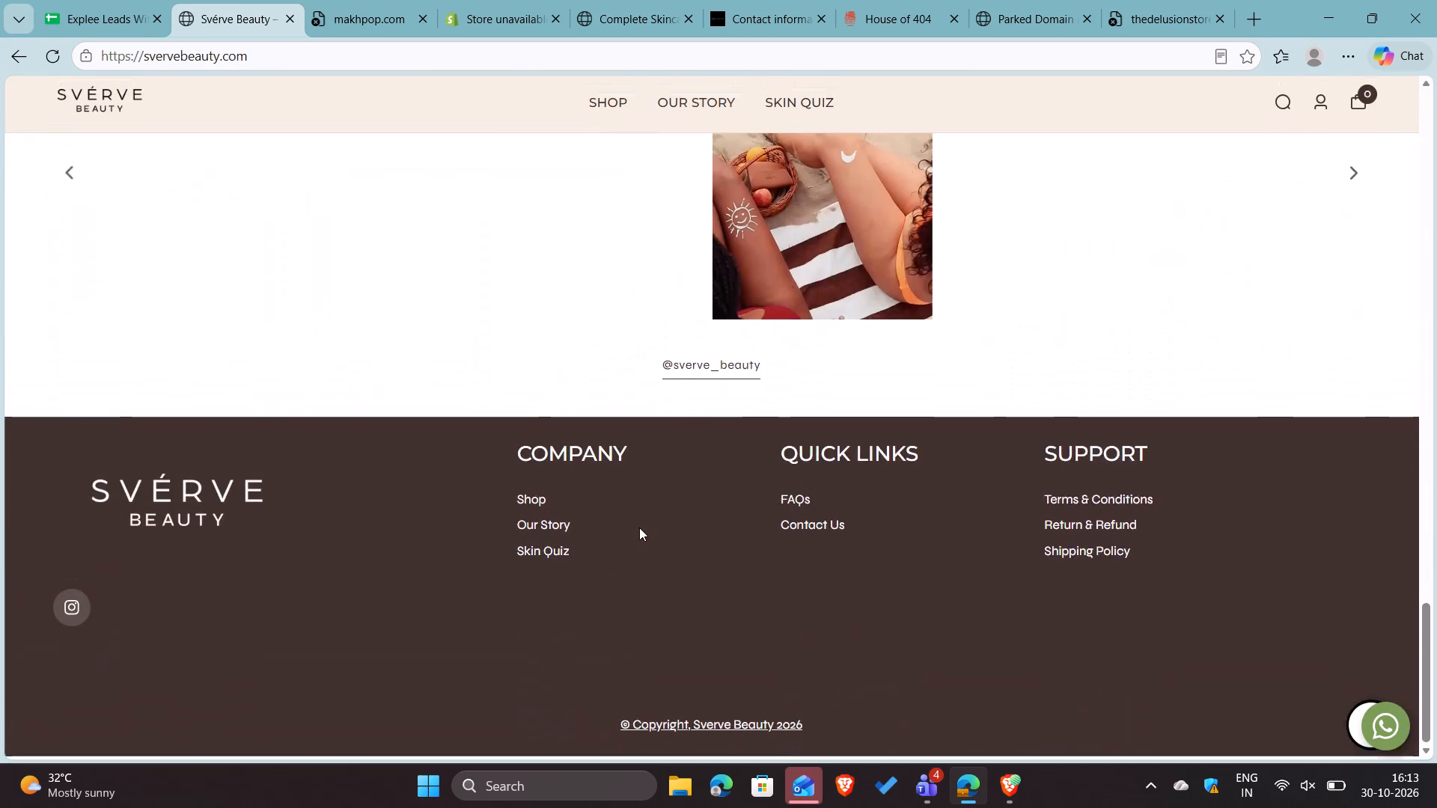
pyautogui.scroll(-10, 639, 527)
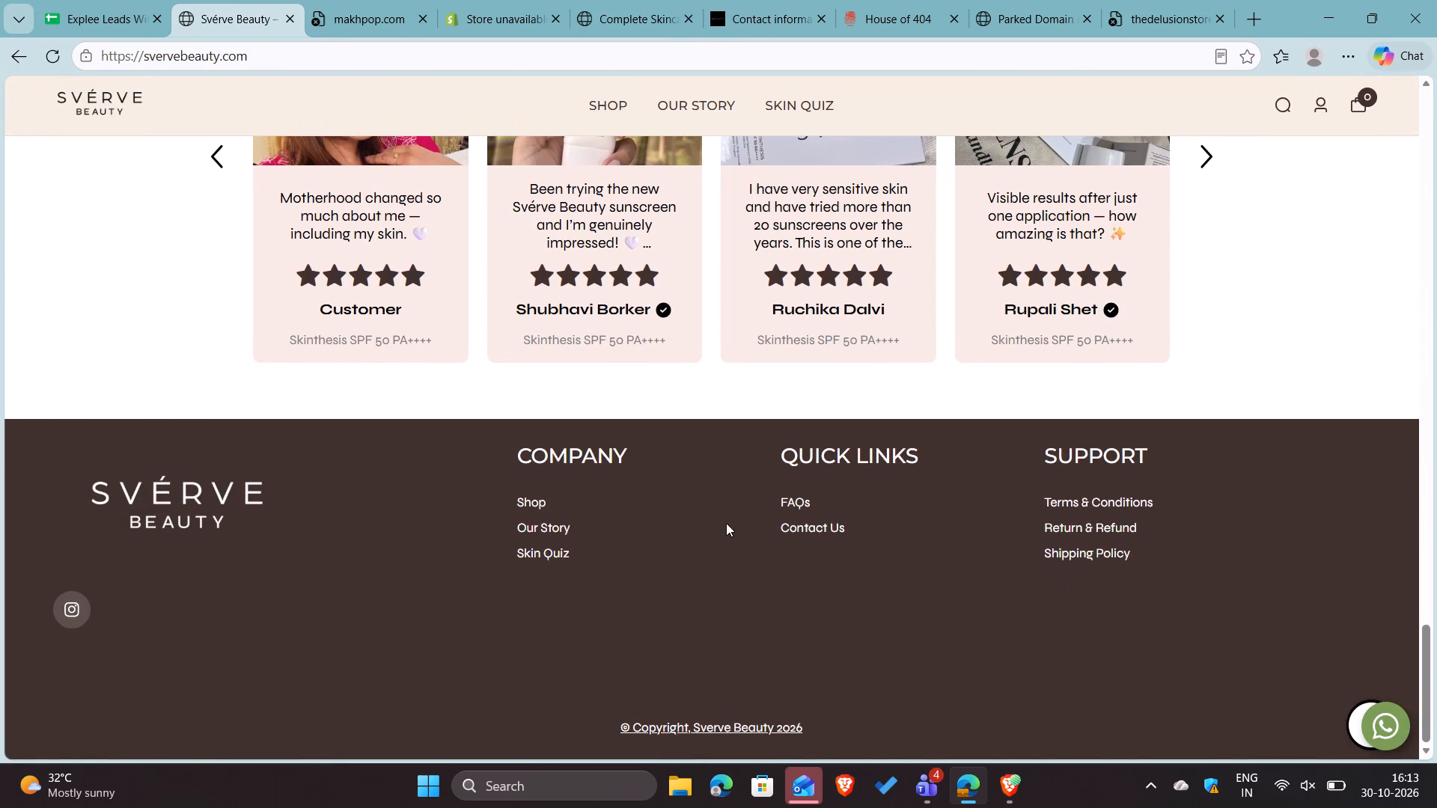
pyautogui.click(803, 521)
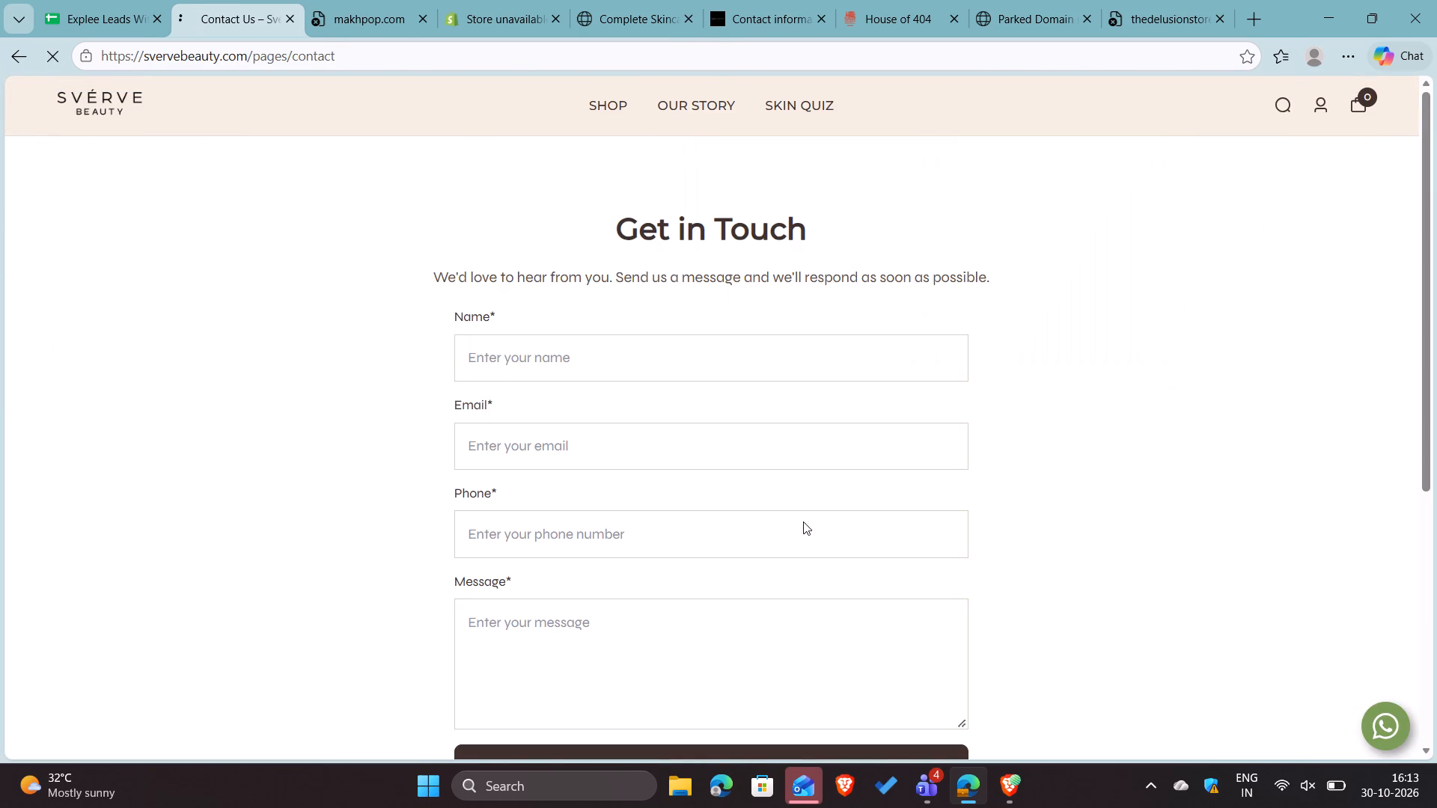
pyautogui.scroll(-3, 803, 521)
pyautogui.scroll(7, 803, 521)
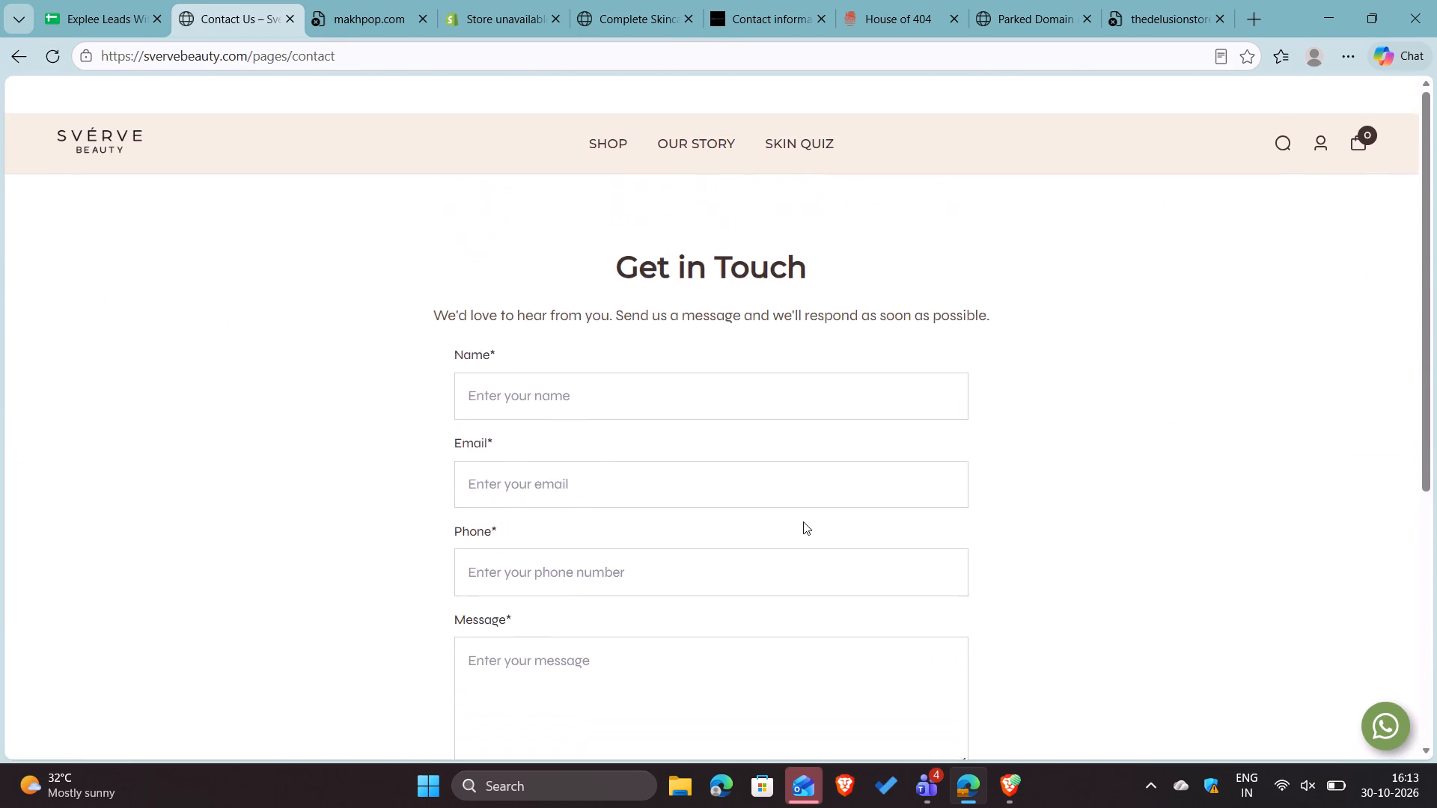
pyautogui.scroll(2, 803, 521)
pyautogui.scroll(-5, 803, 521)
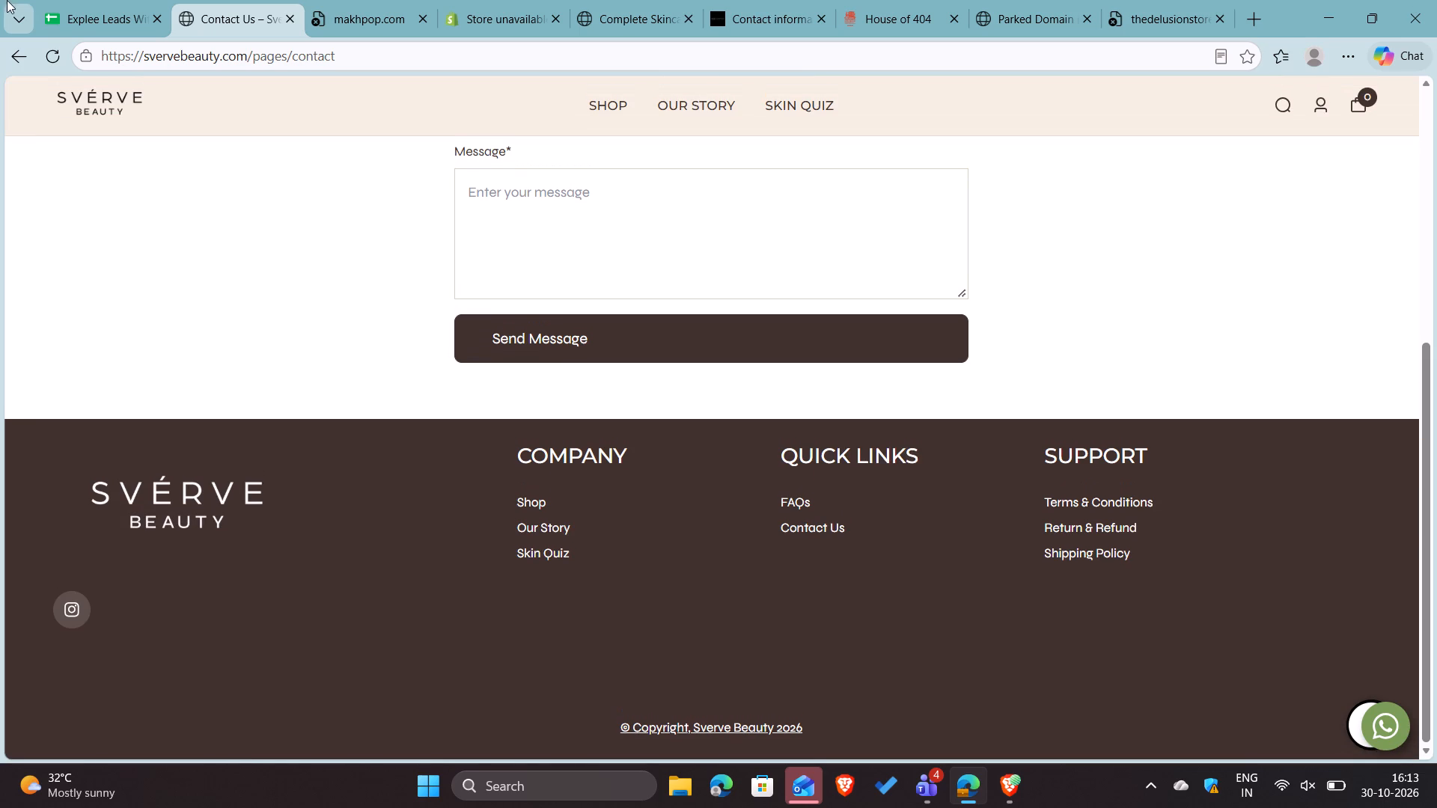
pyautogui.click(811, 526)
pyautogui.scroll(-7, 811, 526)
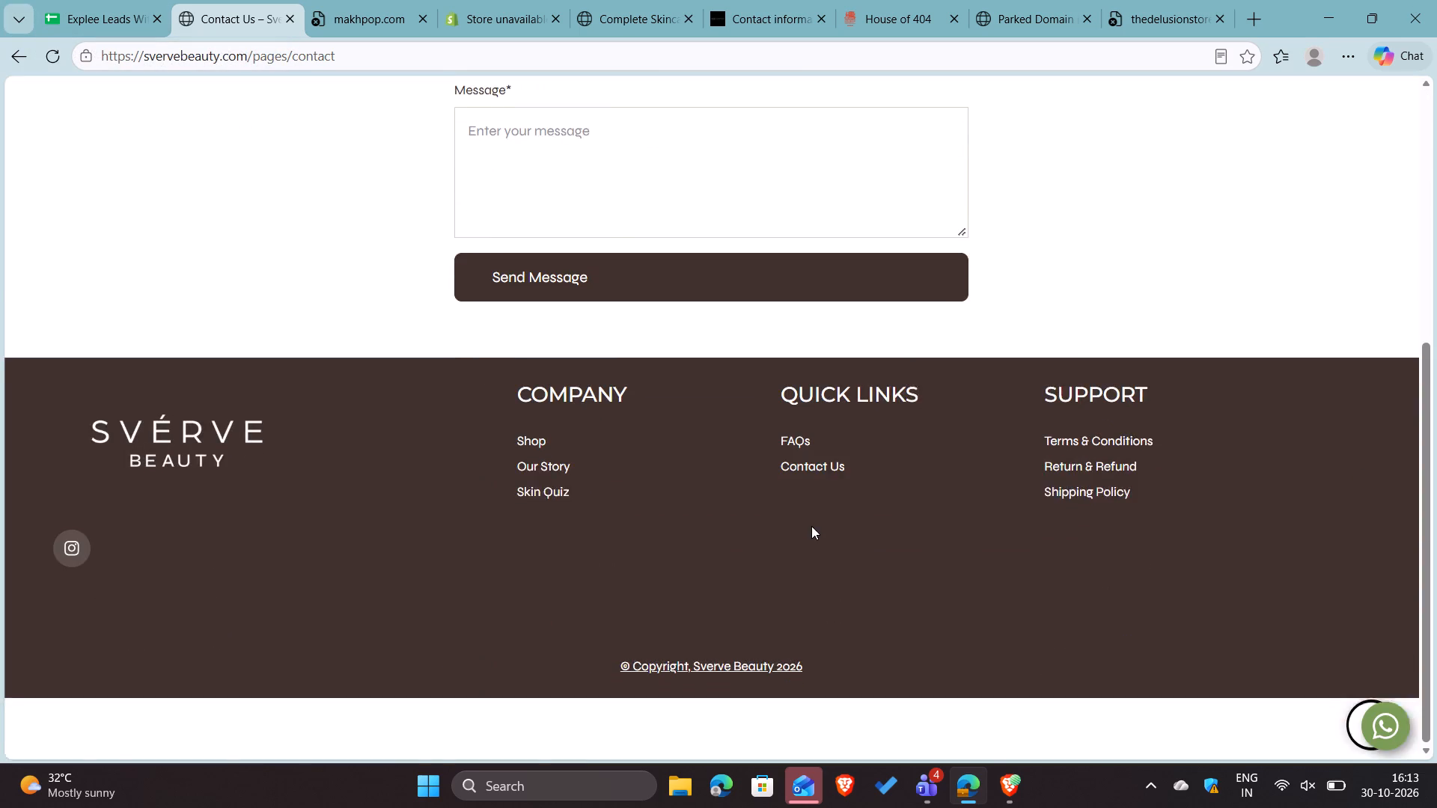
# Copy the remark "Information is not available" from Yuvae Skincare's row 57 into SVÉRVE BEAUTY's Remark cell in row 60.
pyautogui.click(82, 0)
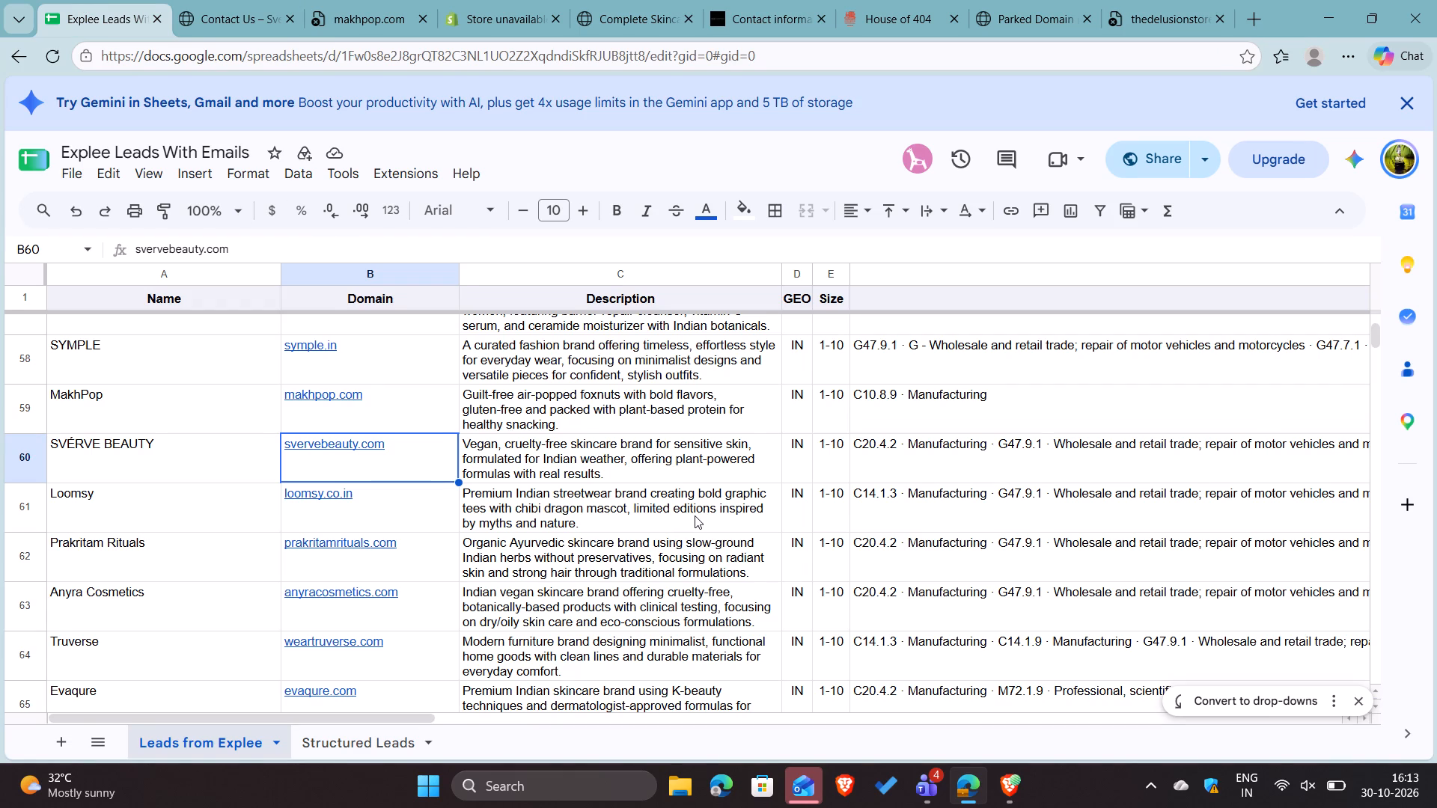
pyautogui.hscroll(-11, 695, 515)
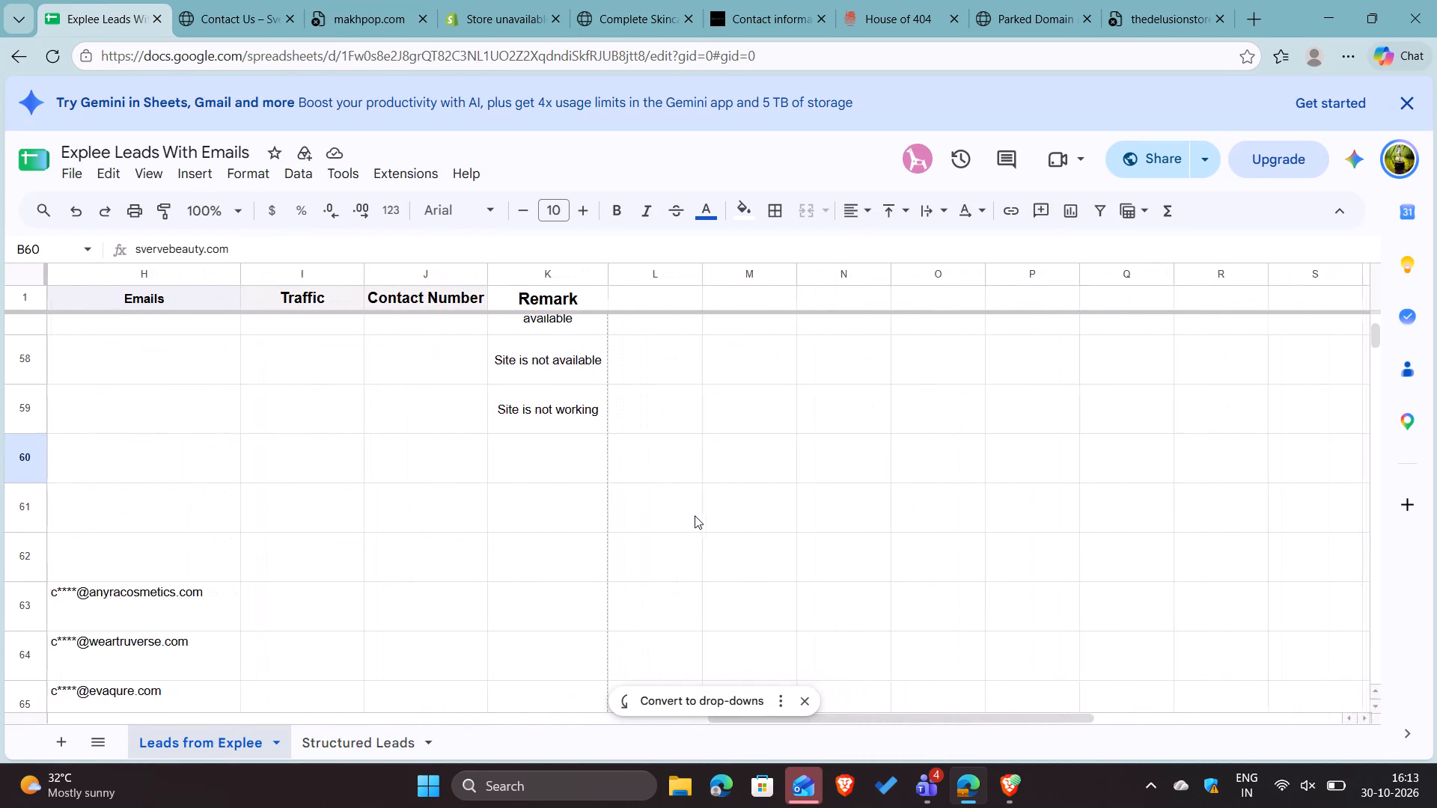
pyautogui.scroll(1, 571, 444)
pyautogui.doubleClick(584, 351)
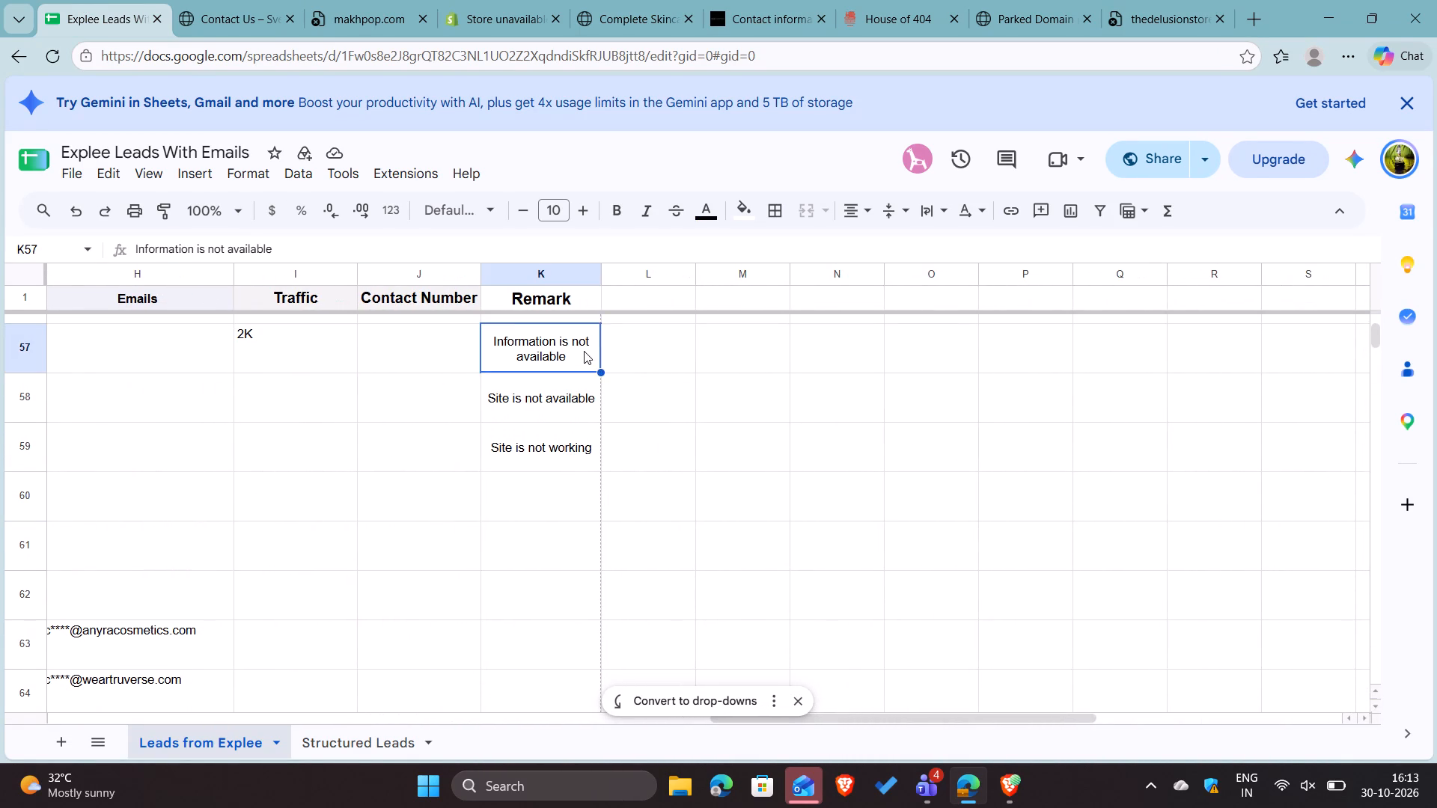
pyautogui.hotkey('ctrl', 'a')
pyautogui.hotkey('ctrl', 'c')
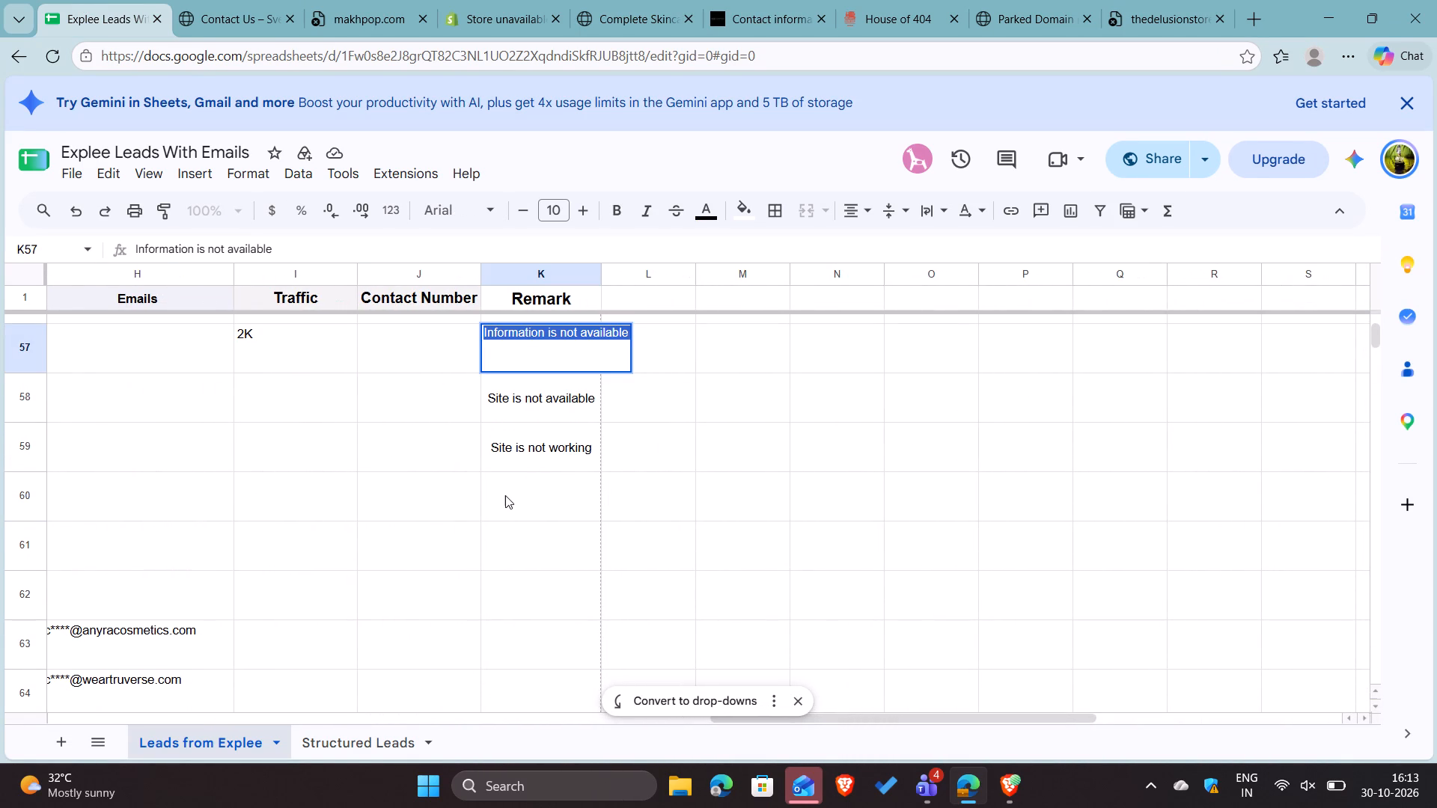
pyautogui.click(505, 495)
pyautogui.hotkey('ctrl', 'v')
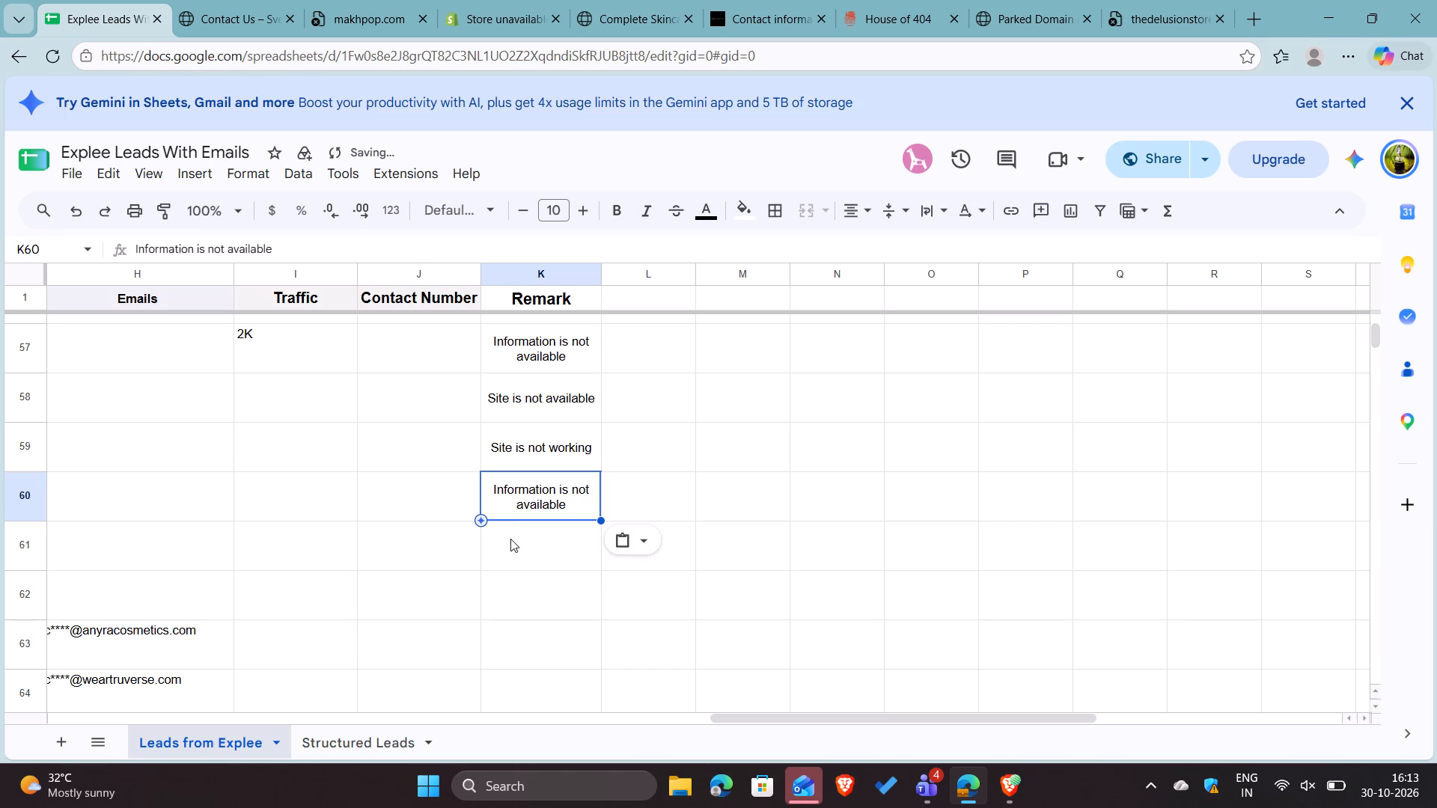
pyautogui.click(510, 539)
# Close the leftover company website tabs, keeping only the leads spreadsheet and Sverve Beauty's Contact Us page open.
pyautogui.hscroll(9, 510, 539)
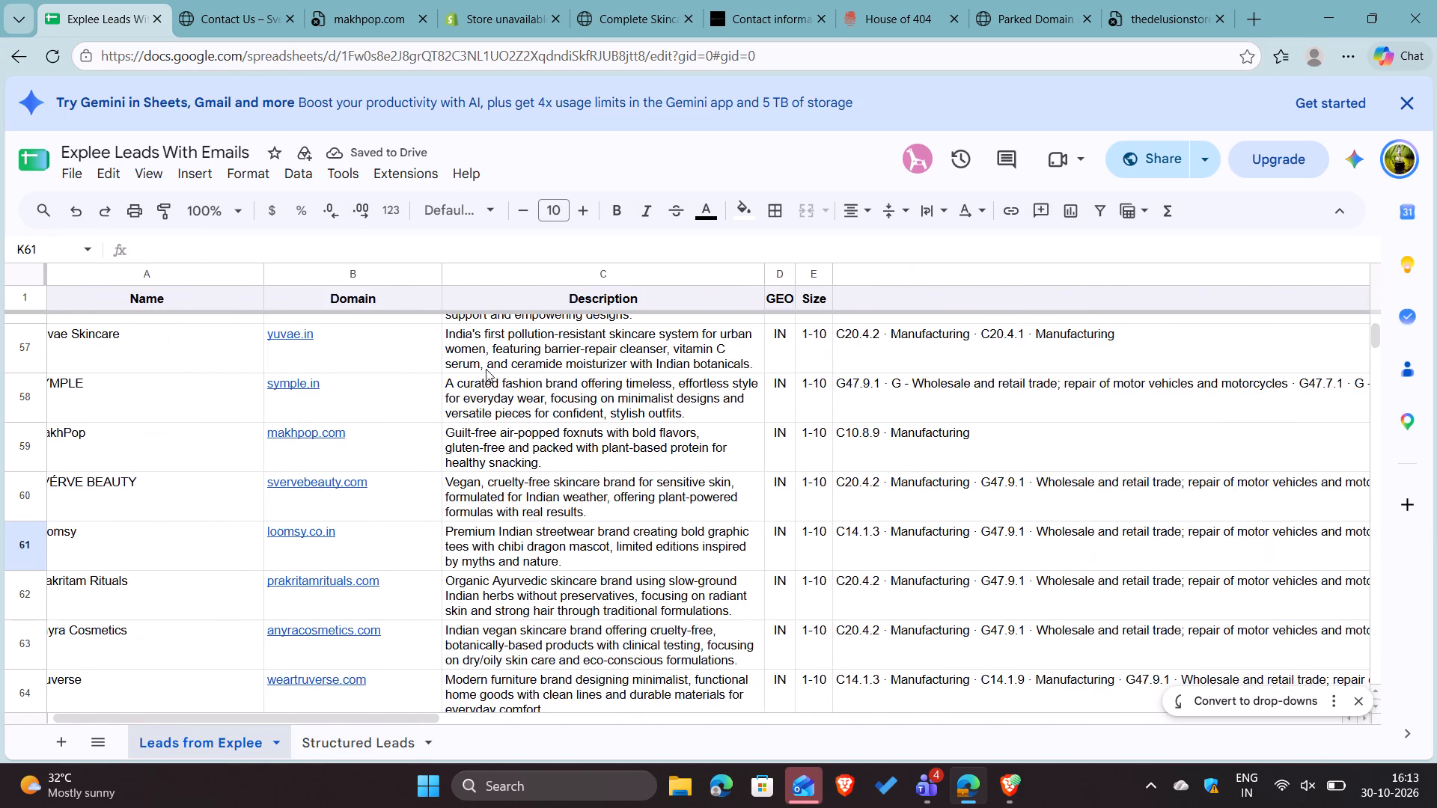
pyautogui.click(427, 19)
pyautogui.click(427, 19)
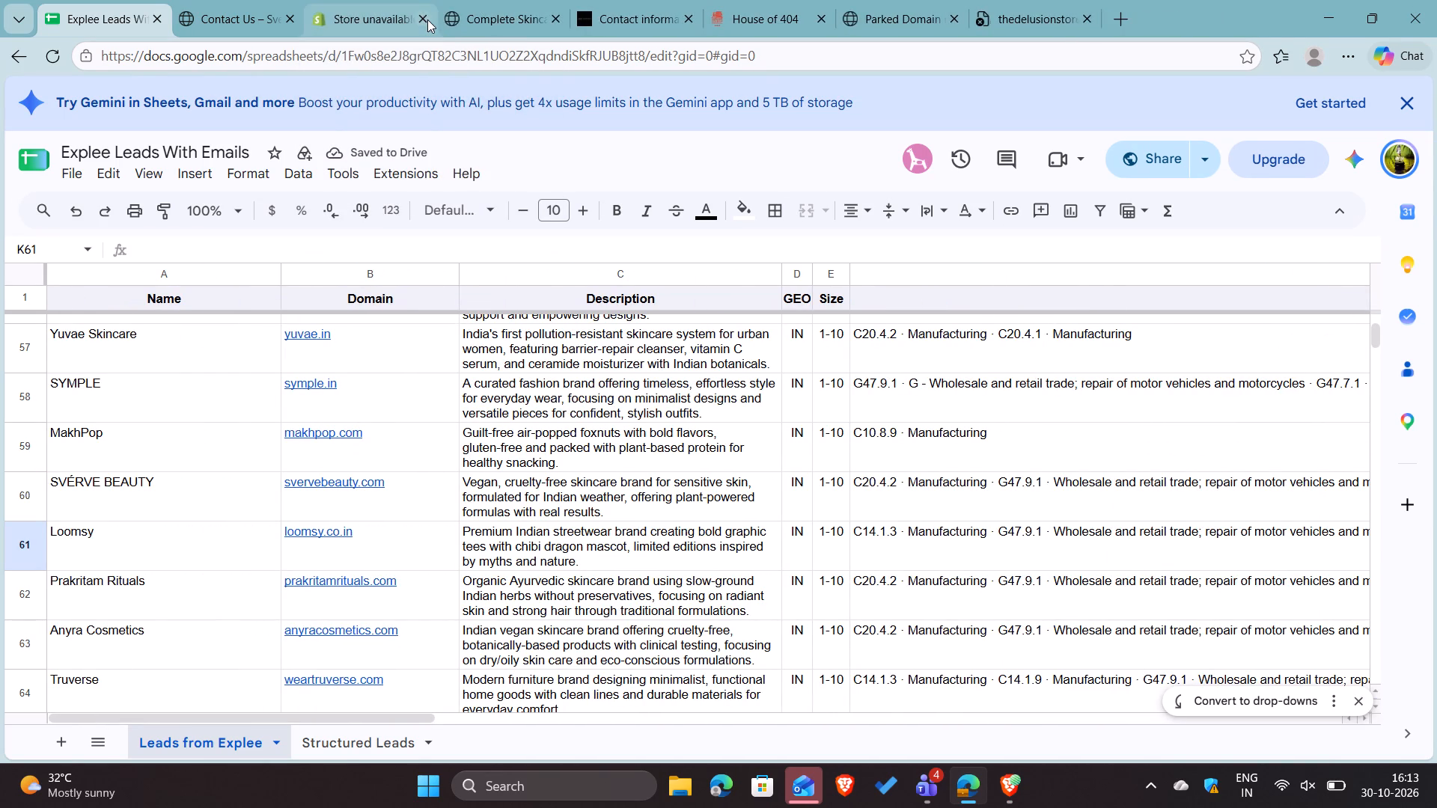
pyautogui.click(427, 19)
pyautogui.click(427, 19)
pyautogui.click(427, 19)
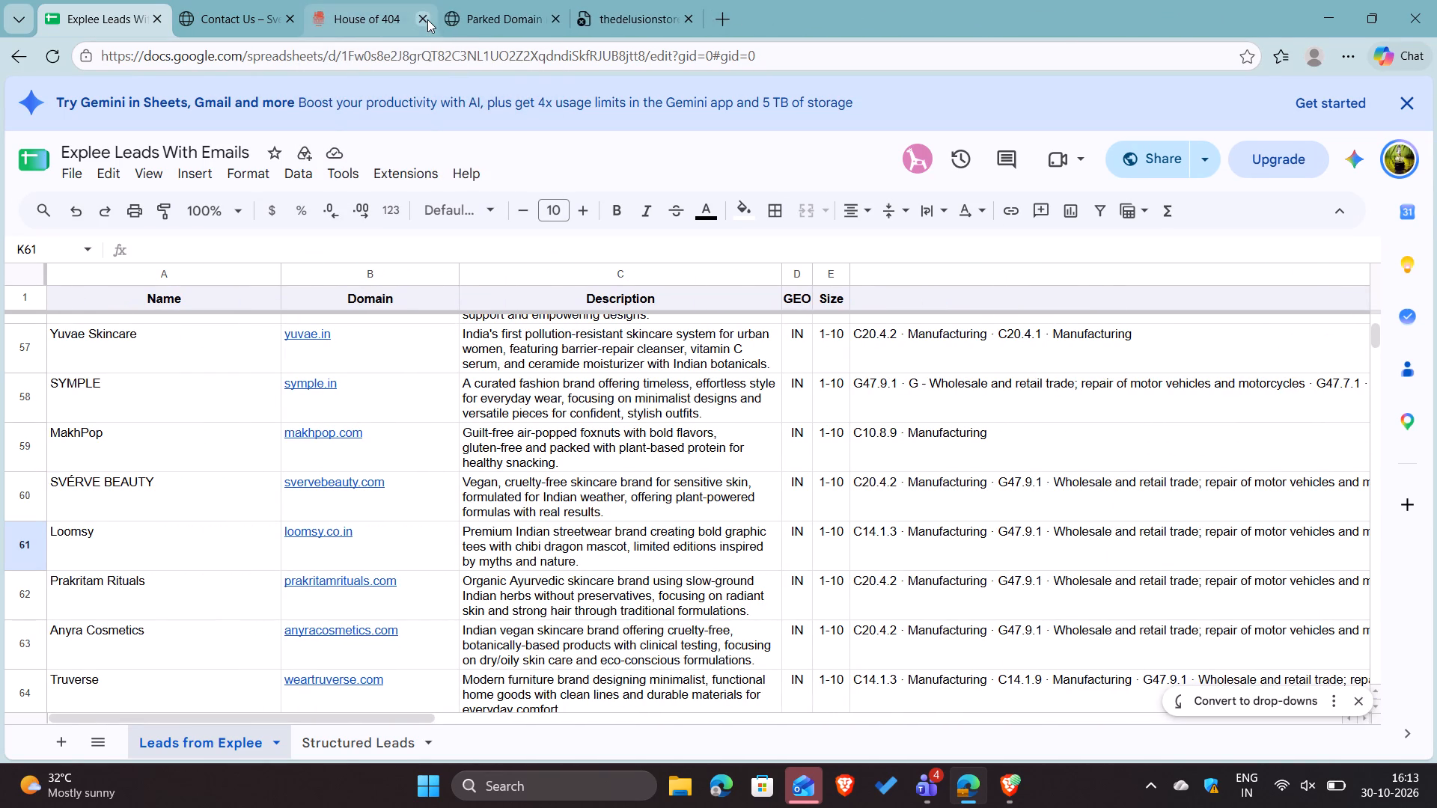
pyautogui.click(427, 19)
pyautogui.click(427, 19)
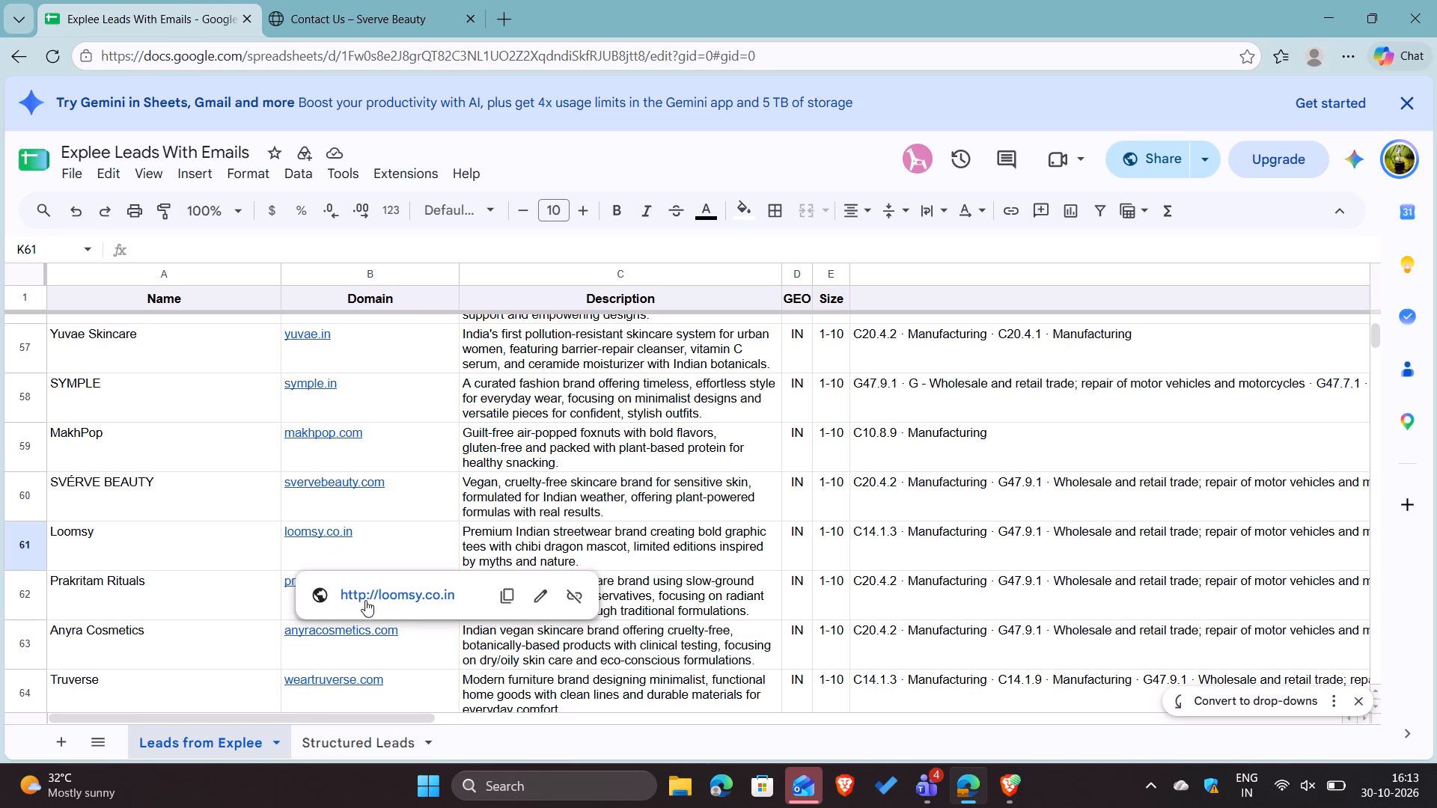
# Open Loomsy's website from its domain link loomsy.co.in in row 61.
pyautogui.click(367, 596)
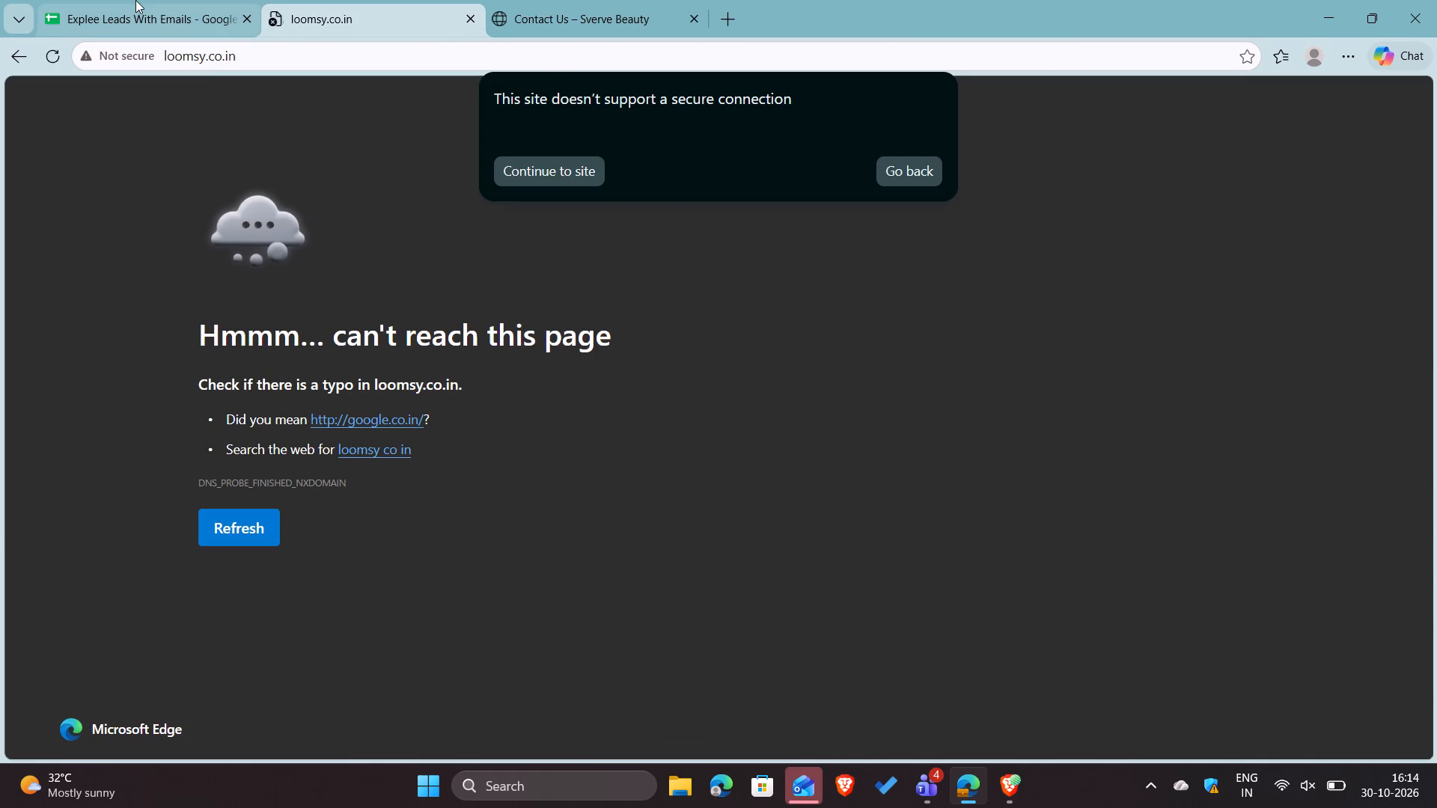
# Enter the remark "Site is not working" for Loomsy in the Remark cell of row 61 of the leads spreadsheet.
pyautogui.click(135, 0)
pyautogui.hscroll(-9, 572, 553)
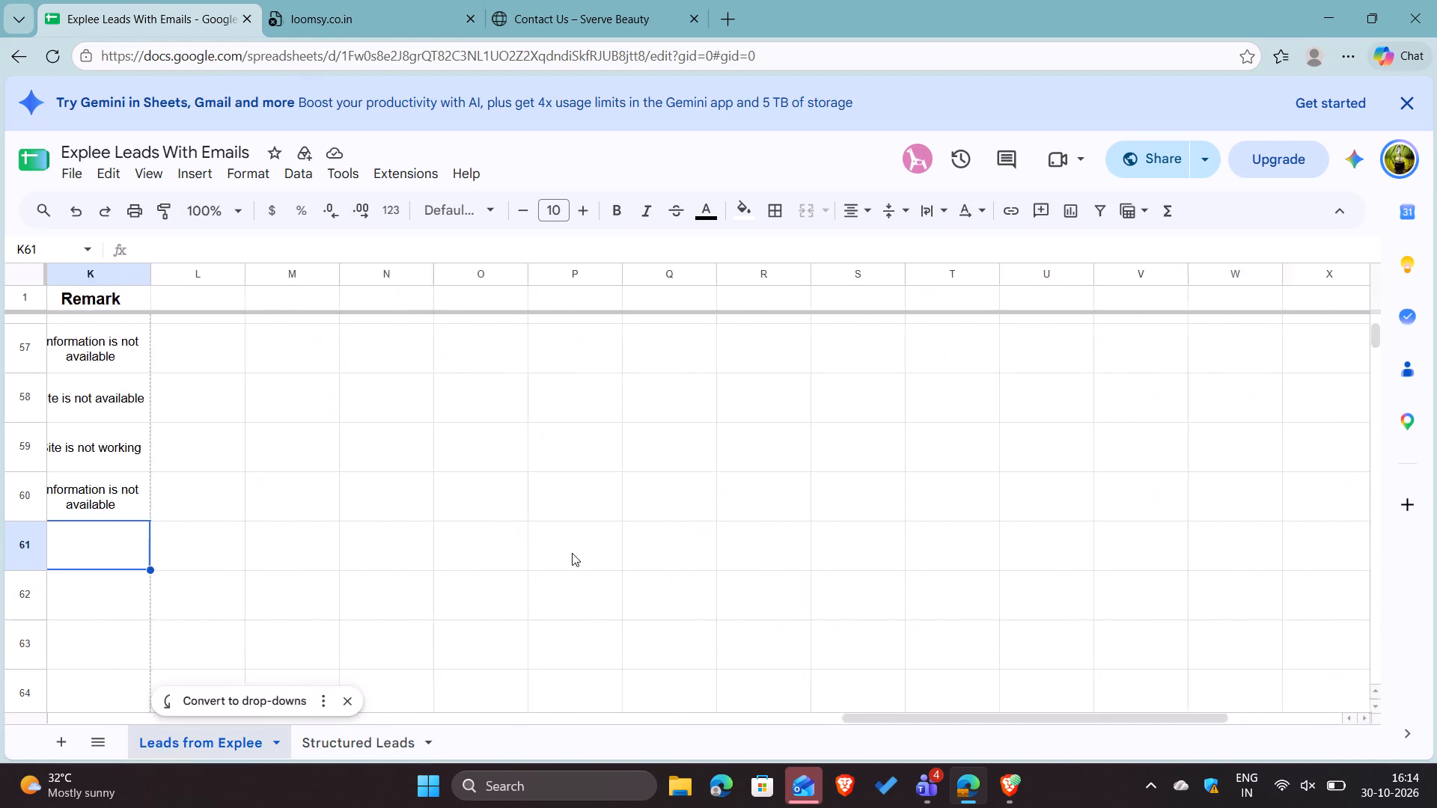
pyautogui.hscroll(6, 572, 553)
pyautogui.doubleClick(395, 539)
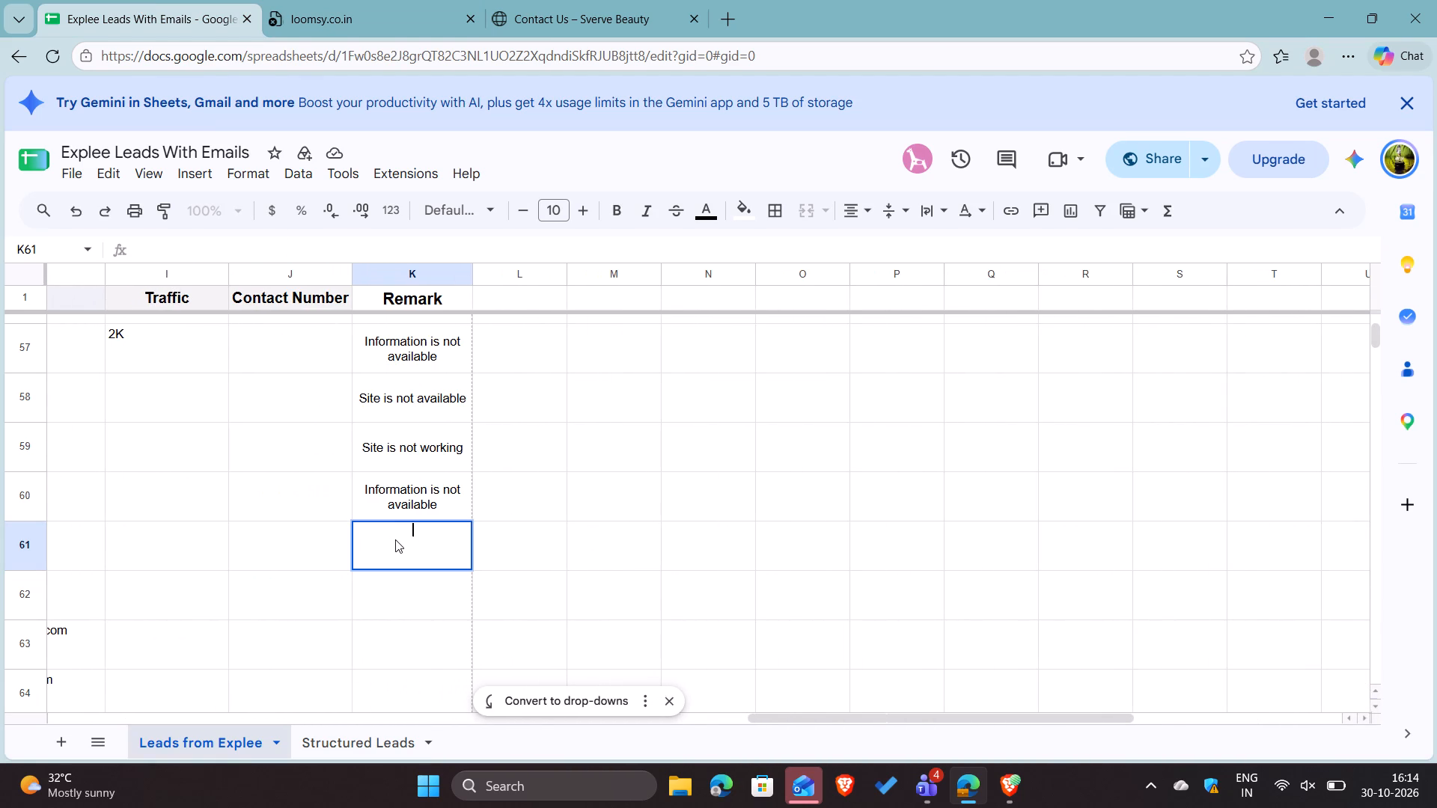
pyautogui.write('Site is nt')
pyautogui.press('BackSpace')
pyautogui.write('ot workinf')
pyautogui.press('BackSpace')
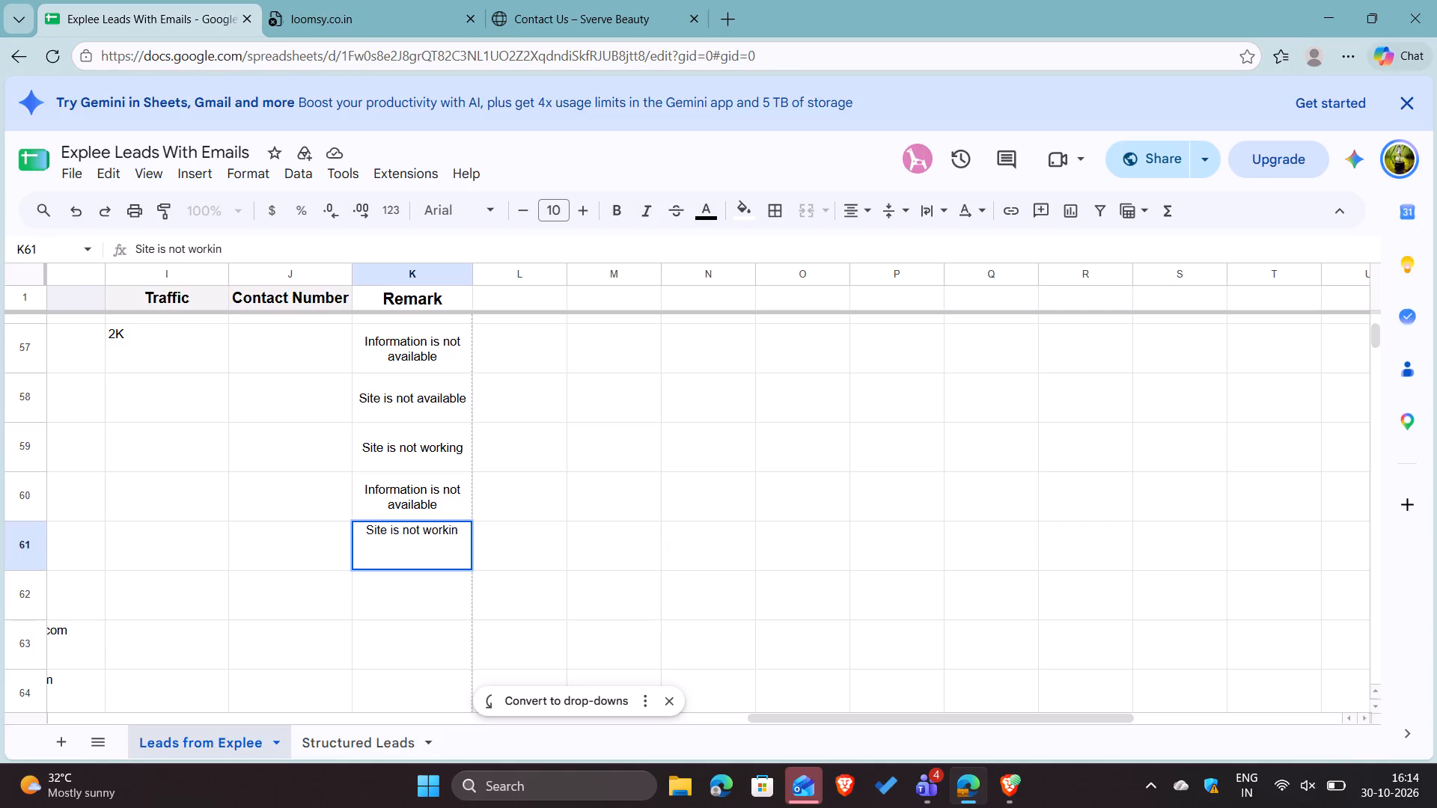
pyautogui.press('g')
pyautogui.click(383, 604)
pyautogui.hscroll(4, 383, 604)
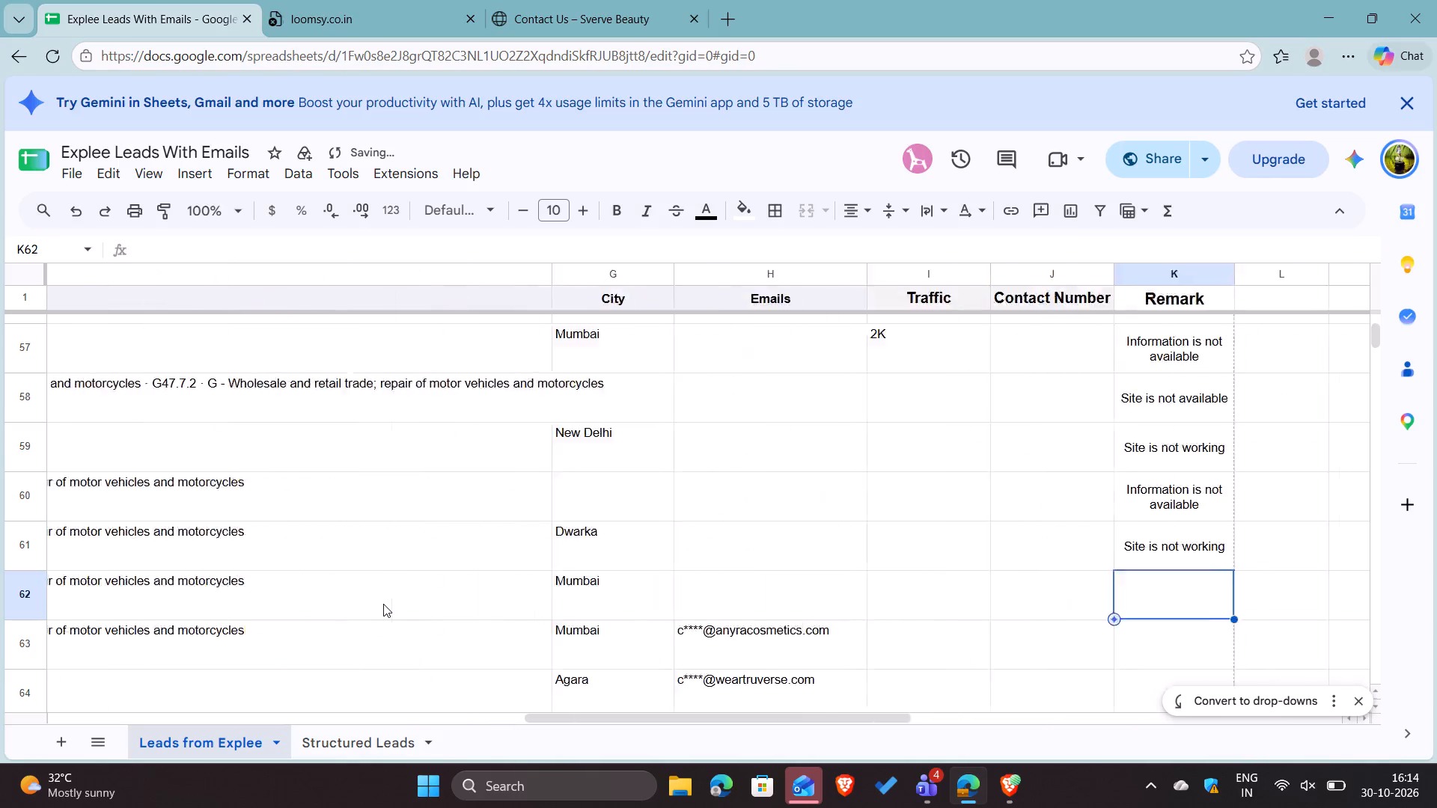
pyautogui.hscroll(7, 383, 604)
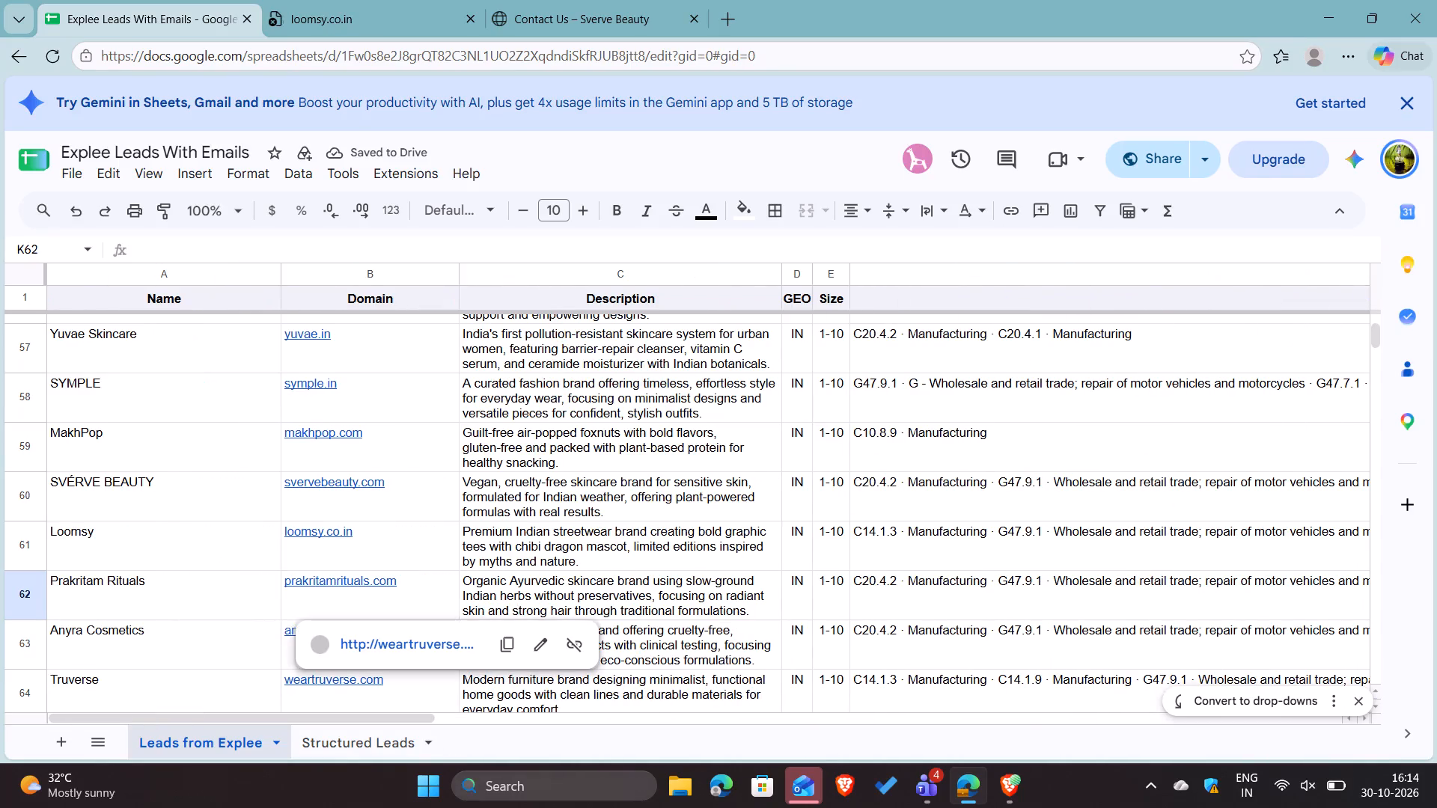
# Find and launch the Time-N-Trace app, and sign in with the prefilled account credentials.
pyautogui.click(547, 781)
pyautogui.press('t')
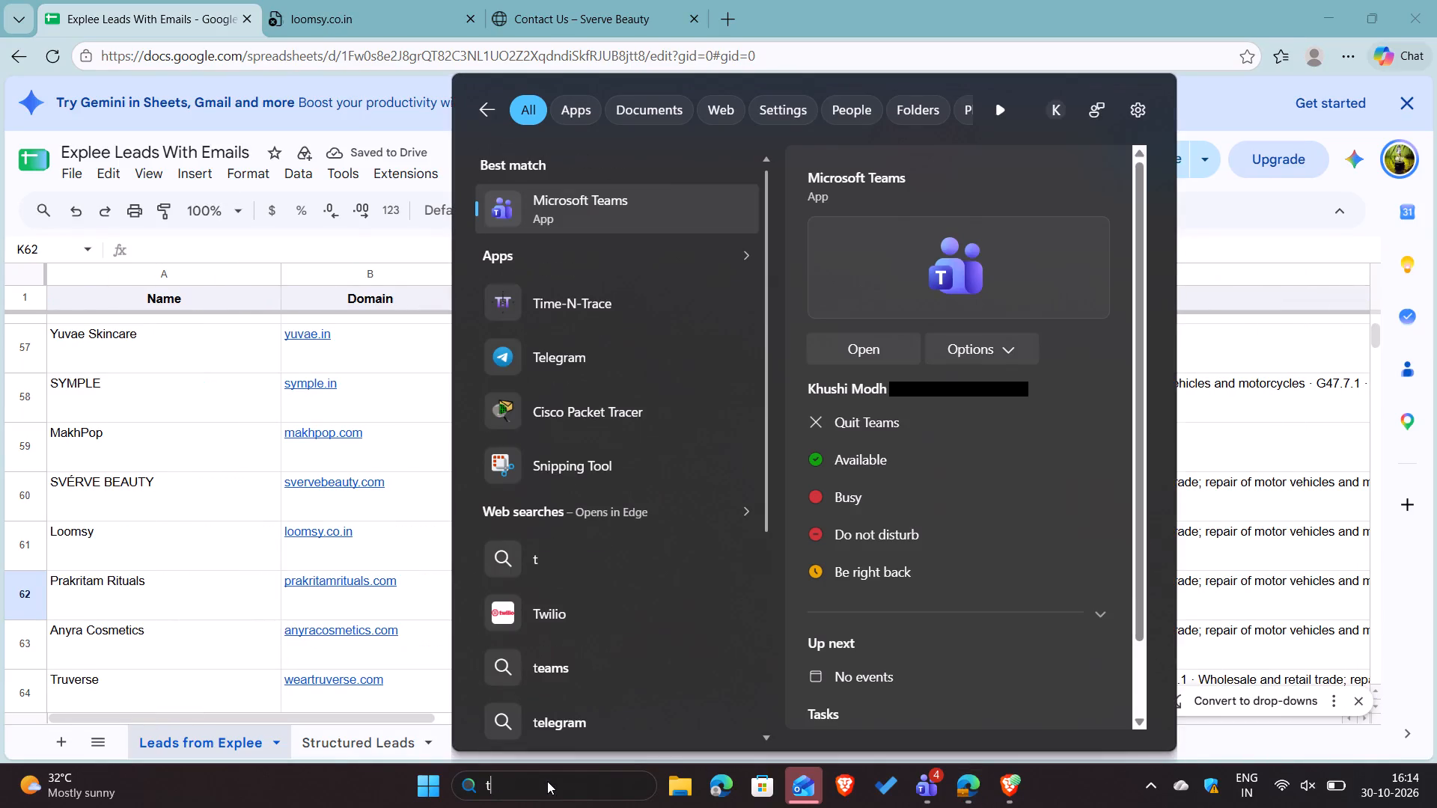
pyautogui.click(566, 301)
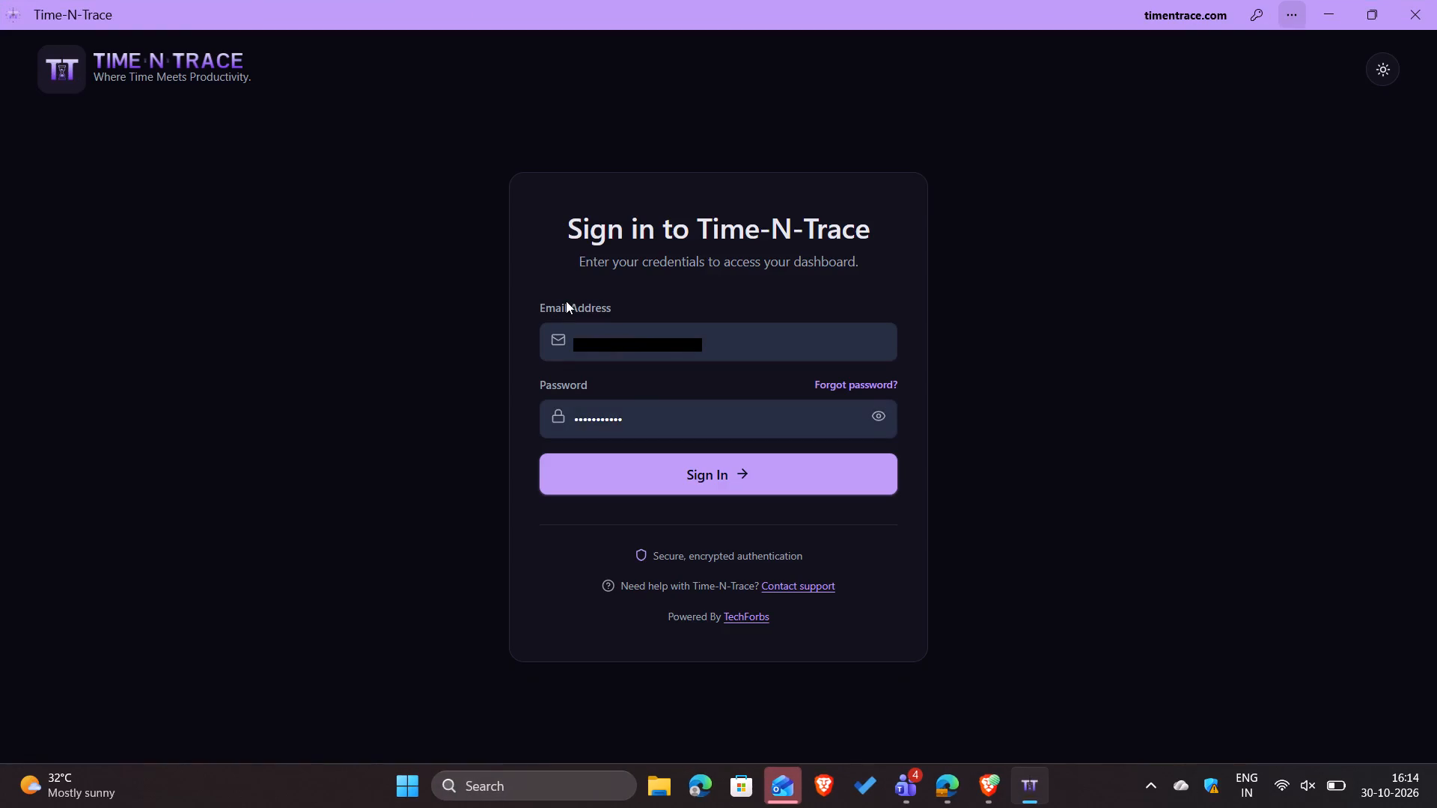
pyautogui.click(644, 462)
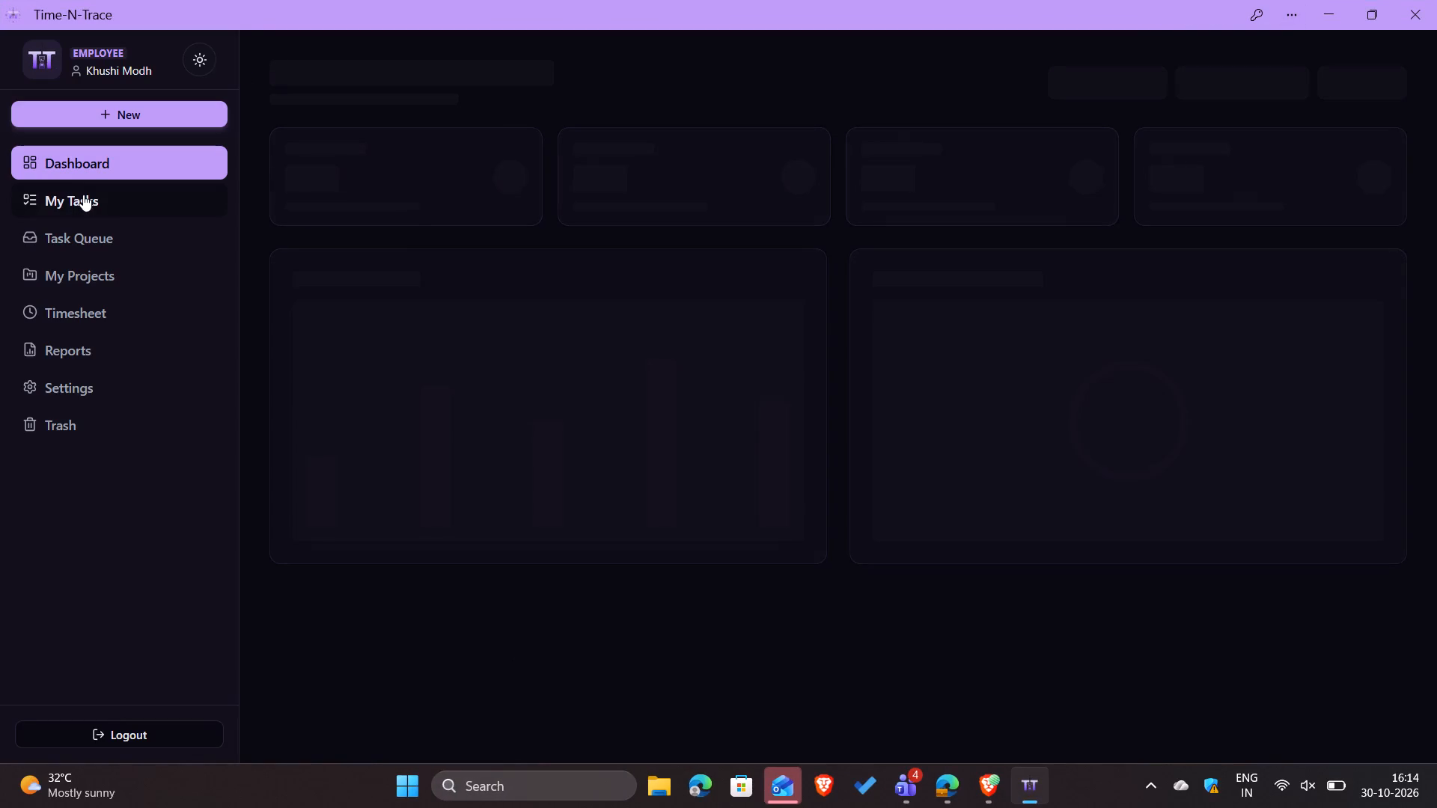
# Go to My Tasks and open the form for adding a new task.
pyautogui.click(83, 195)
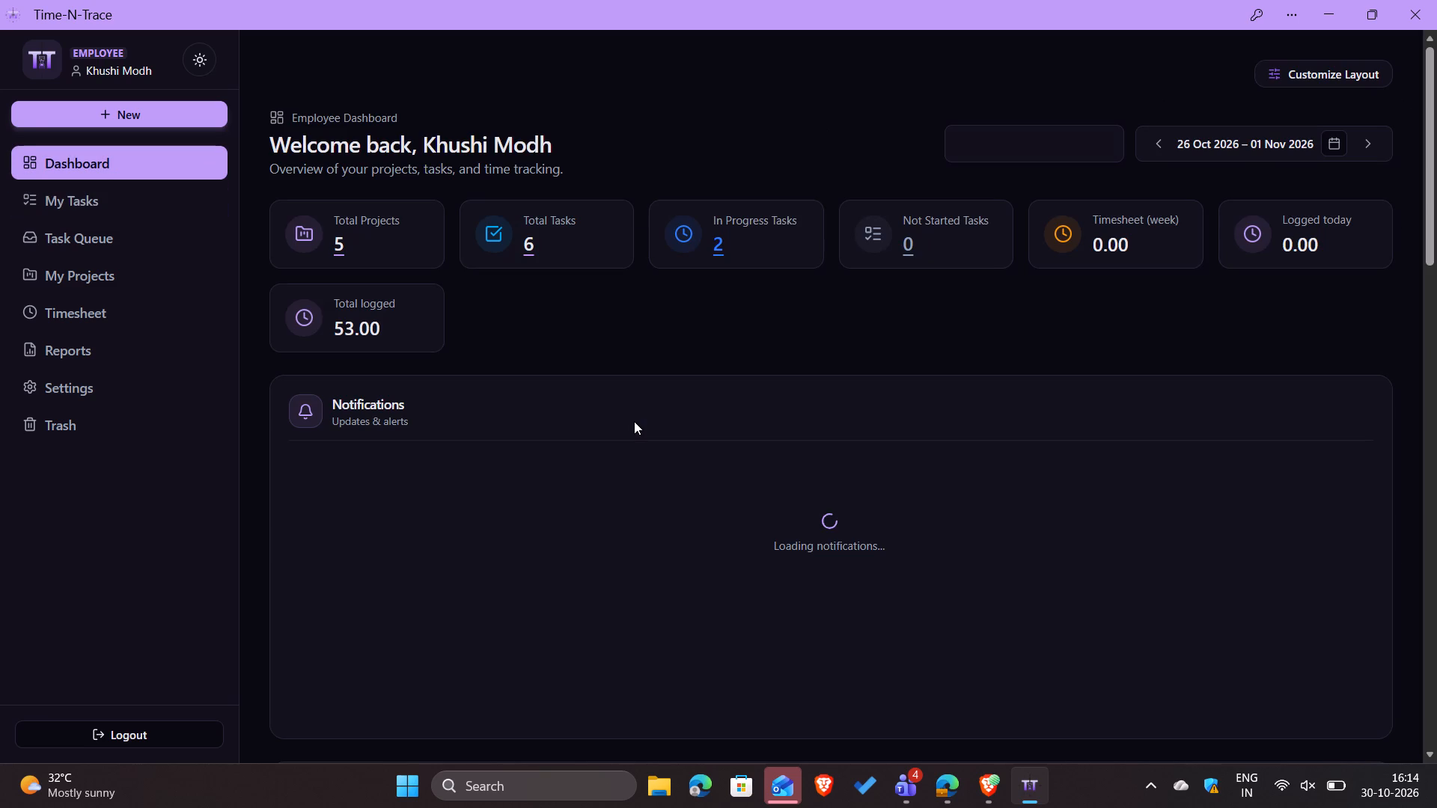
pyautogui.click(74, 200)
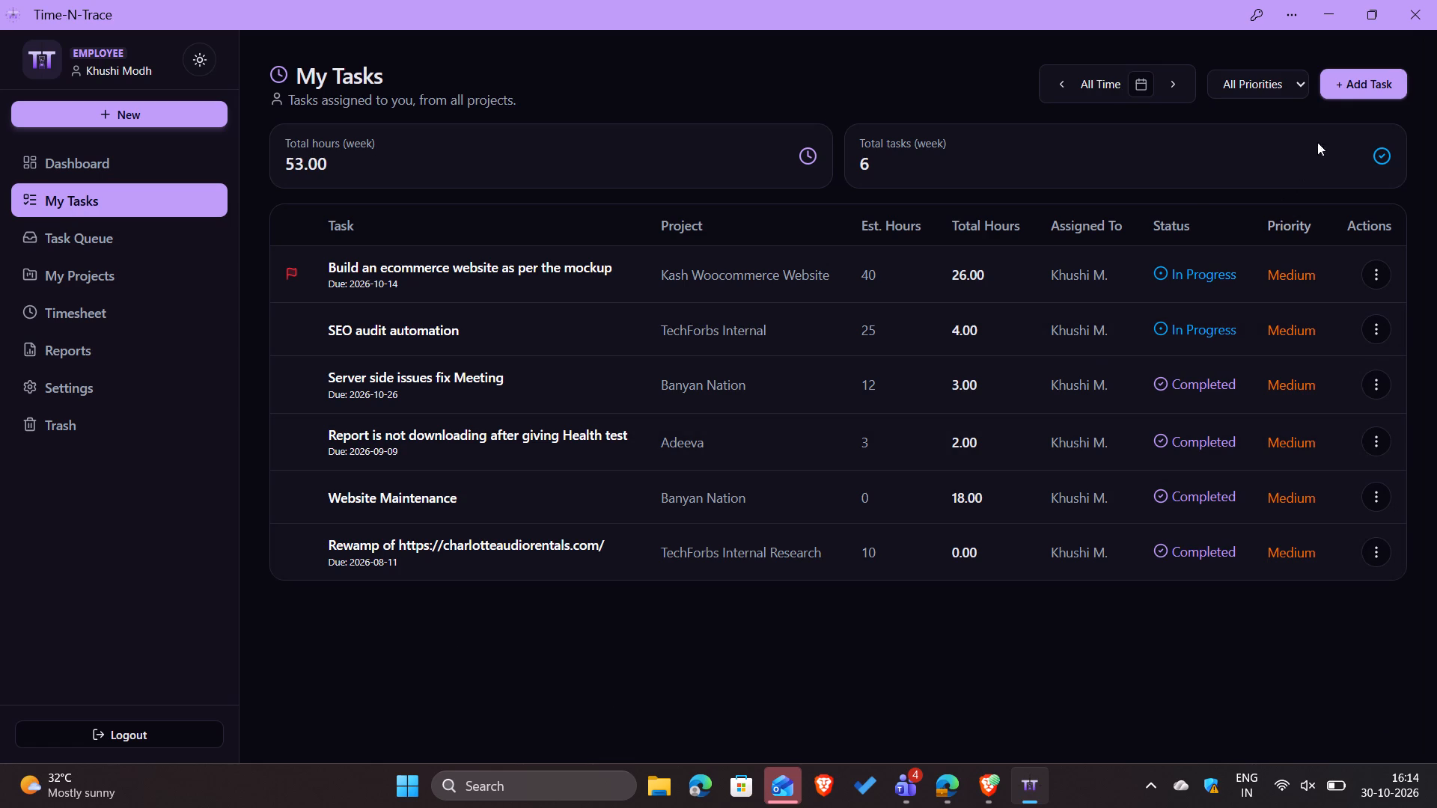
pyautogui.click(1346, 82)
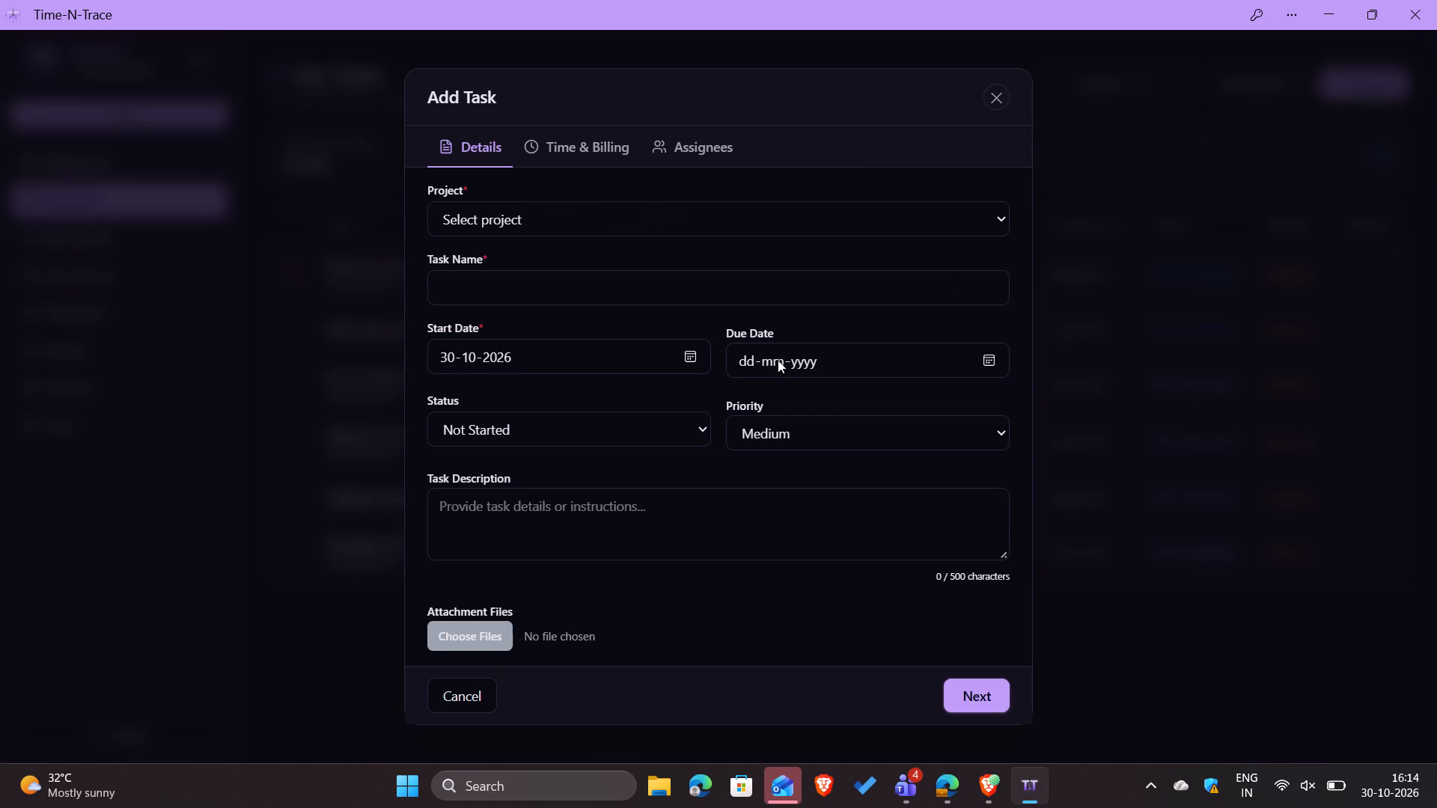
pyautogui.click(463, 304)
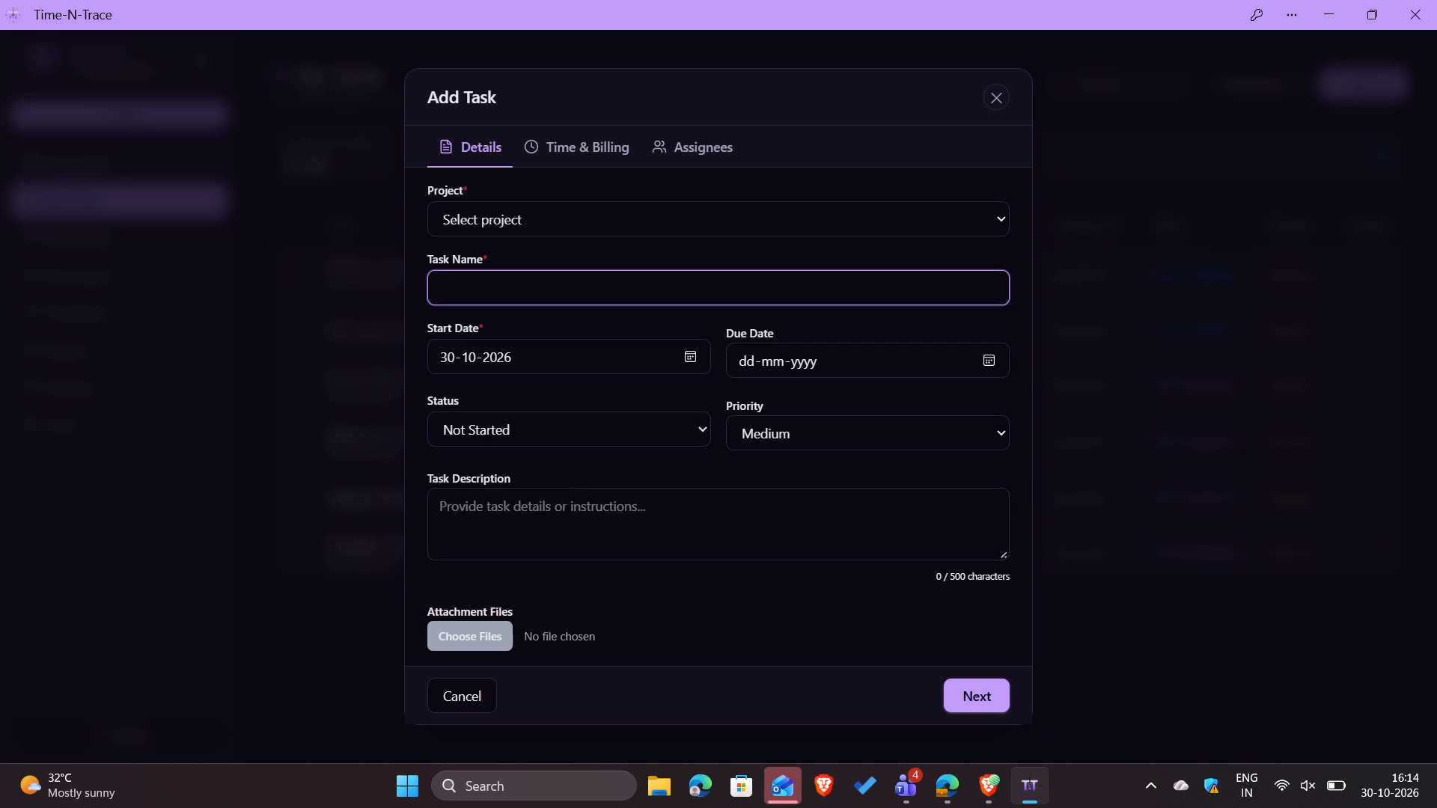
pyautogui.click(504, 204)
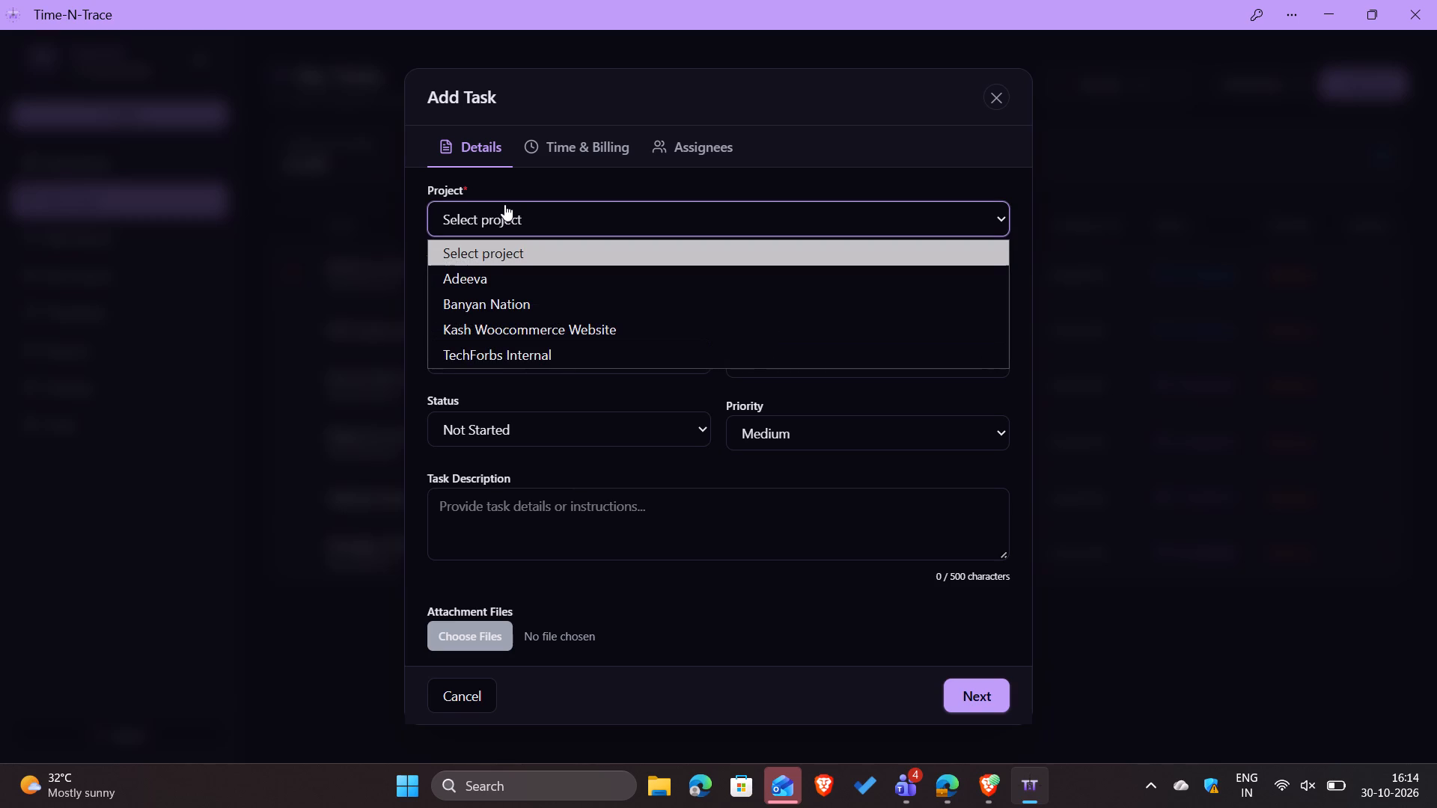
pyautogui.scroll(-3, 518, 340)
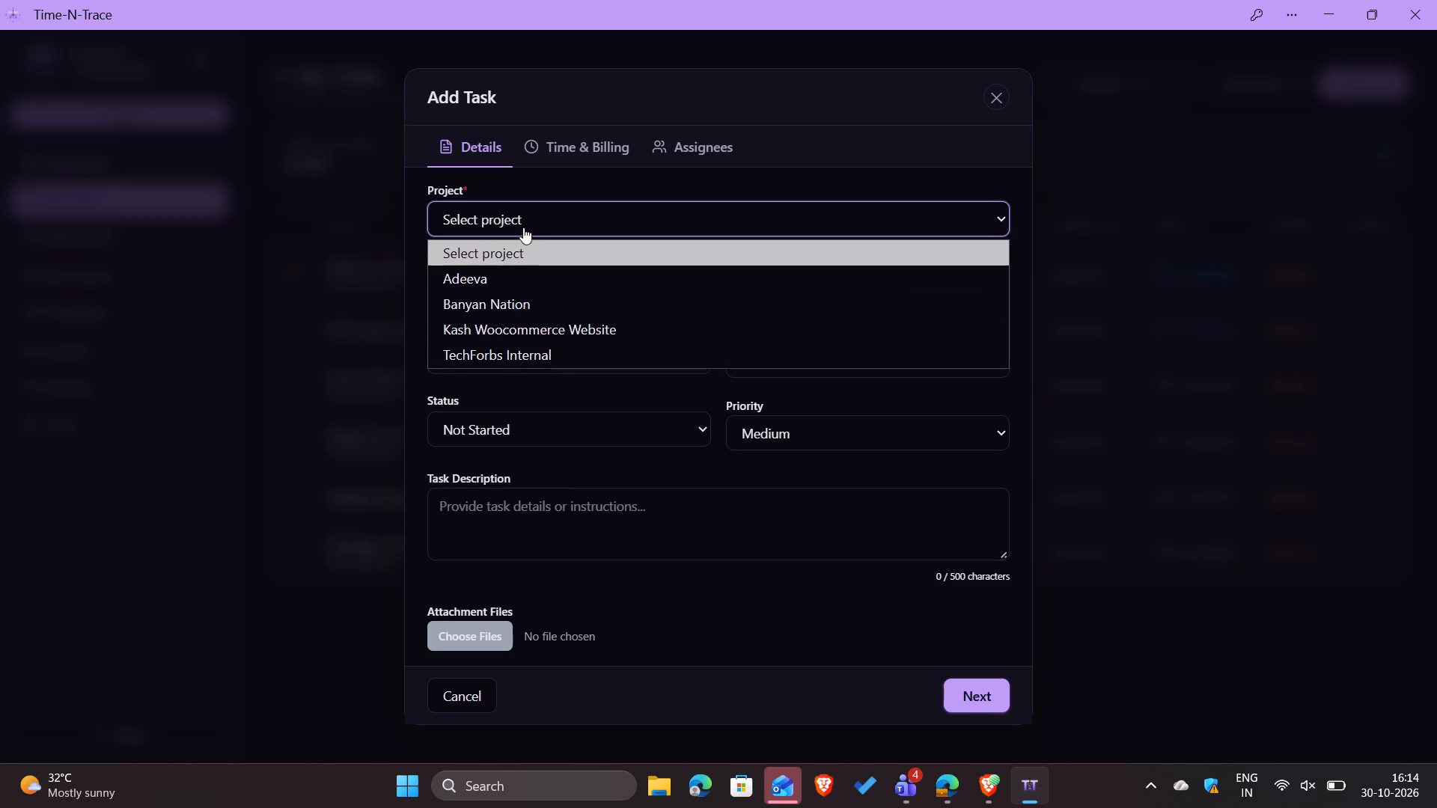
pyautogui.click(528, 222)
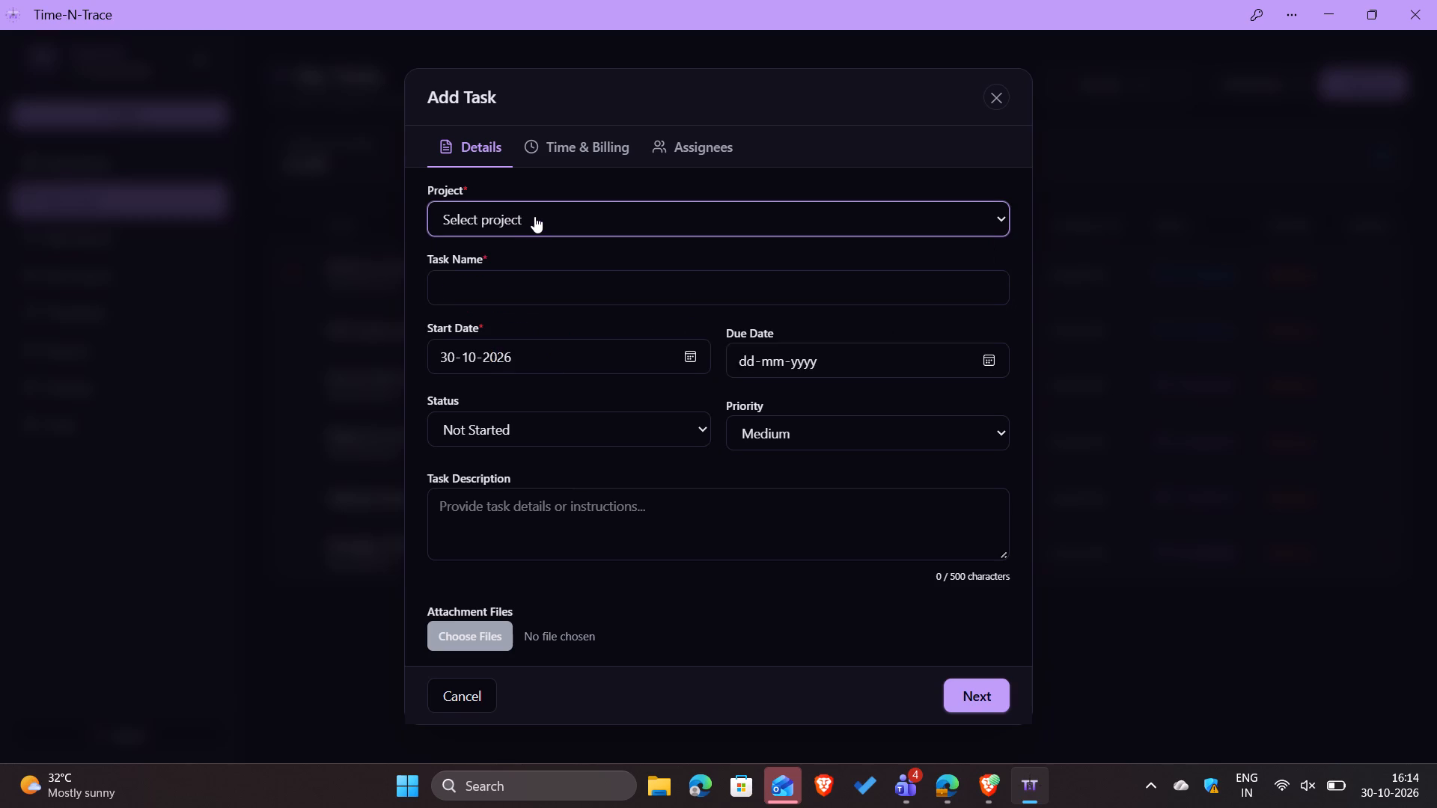
# Enter "Working in explee" as the Task Name of the new task.
pyautogui.doubleClick(533, 288)
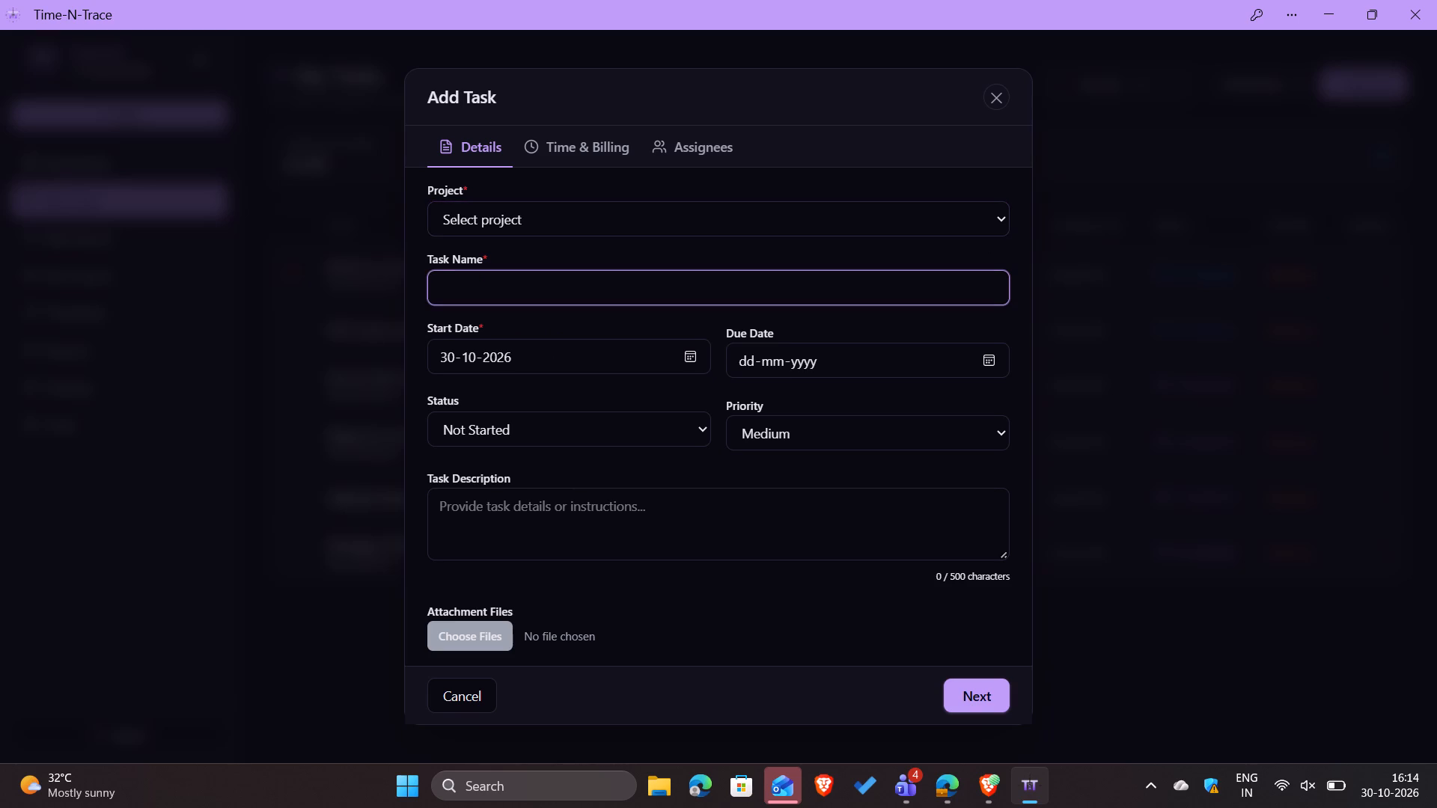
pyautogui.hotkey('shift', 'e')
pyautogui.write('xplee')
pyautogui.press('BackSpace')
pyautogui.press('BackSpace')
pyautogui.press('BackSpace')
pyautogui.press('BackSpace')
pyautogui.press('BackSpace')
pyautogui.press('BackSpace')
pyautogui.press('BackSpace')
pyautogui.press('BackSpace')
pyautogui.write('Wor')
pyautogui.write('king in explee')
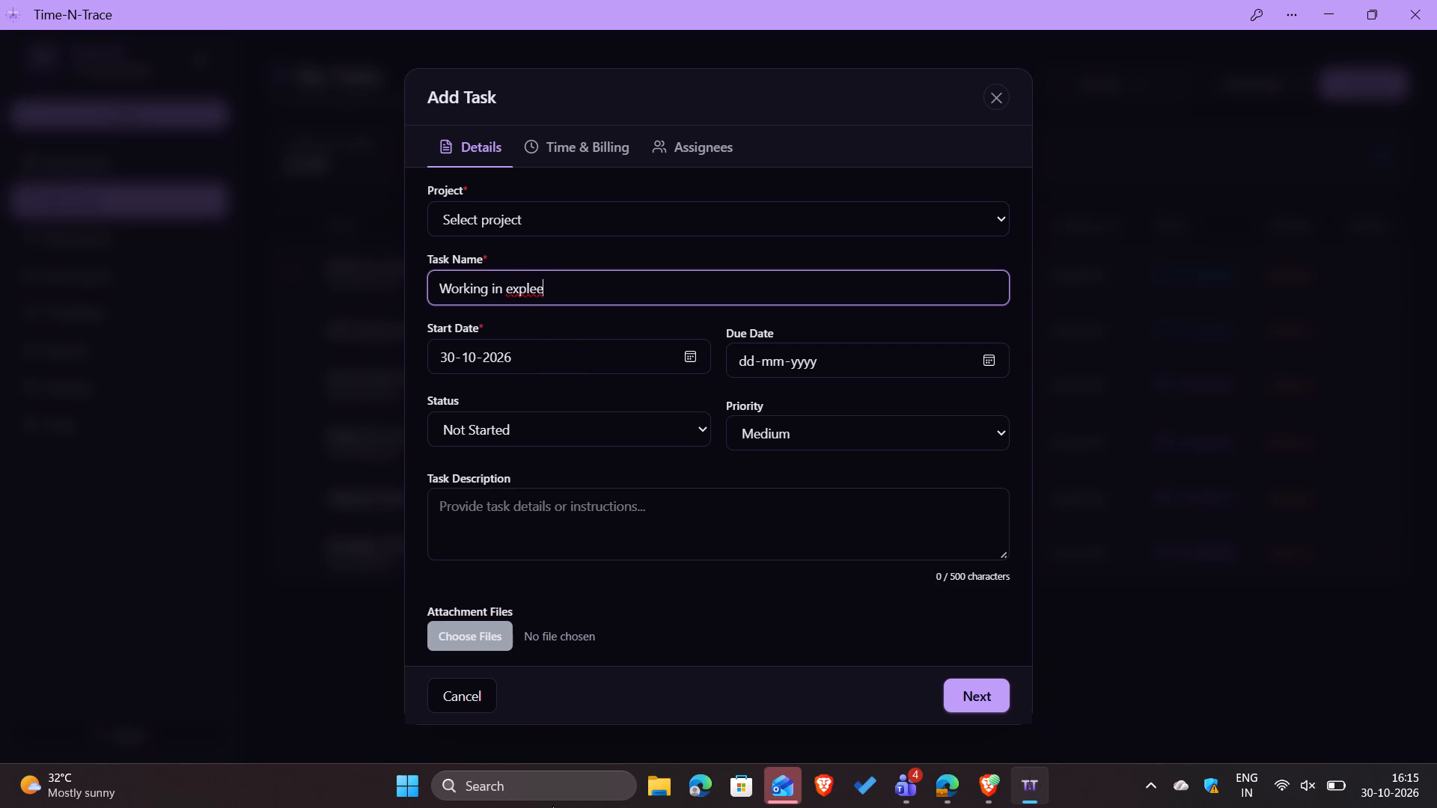
# Switch back to the Explee Leads With Emails spreadsheet in Edge.
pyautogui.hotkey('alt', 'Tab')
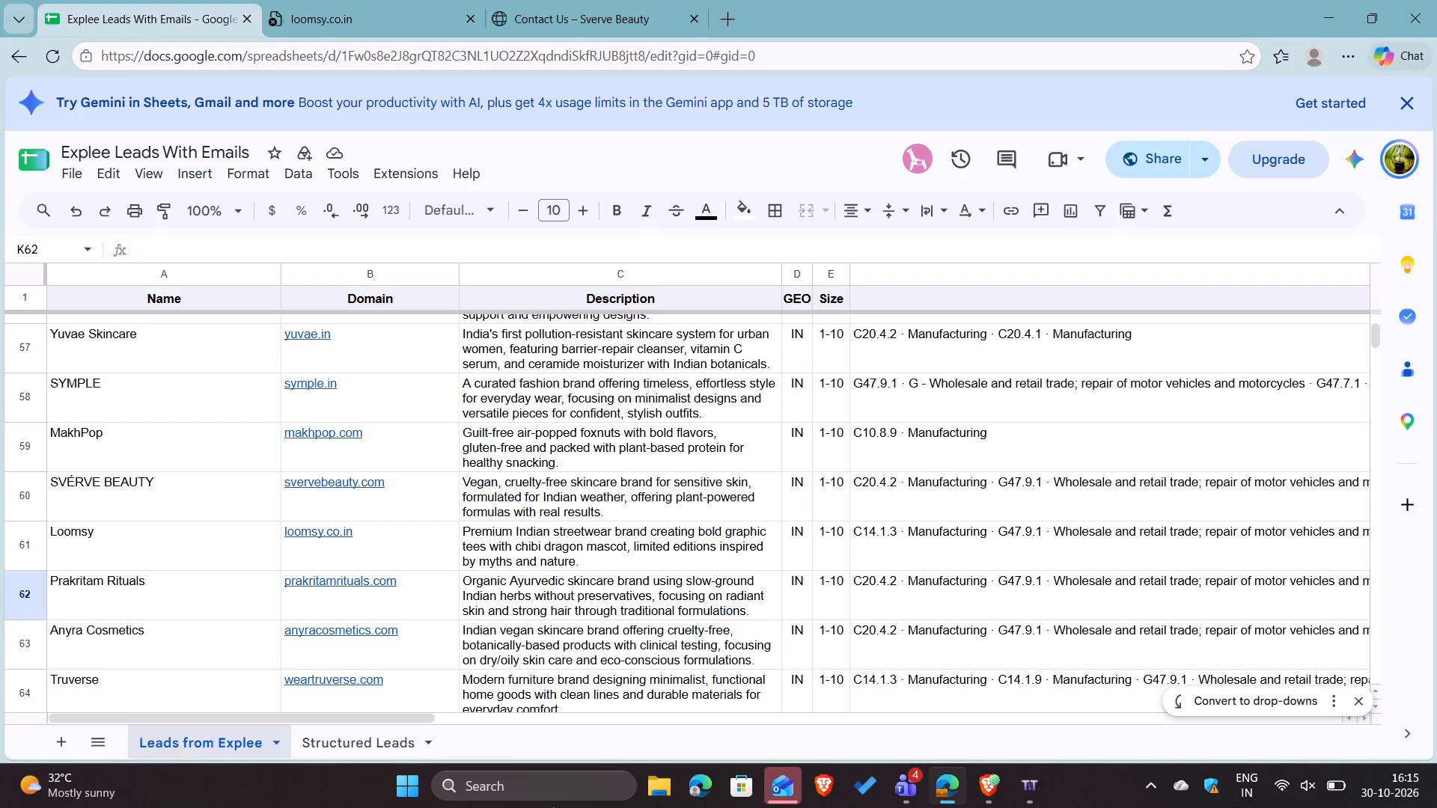
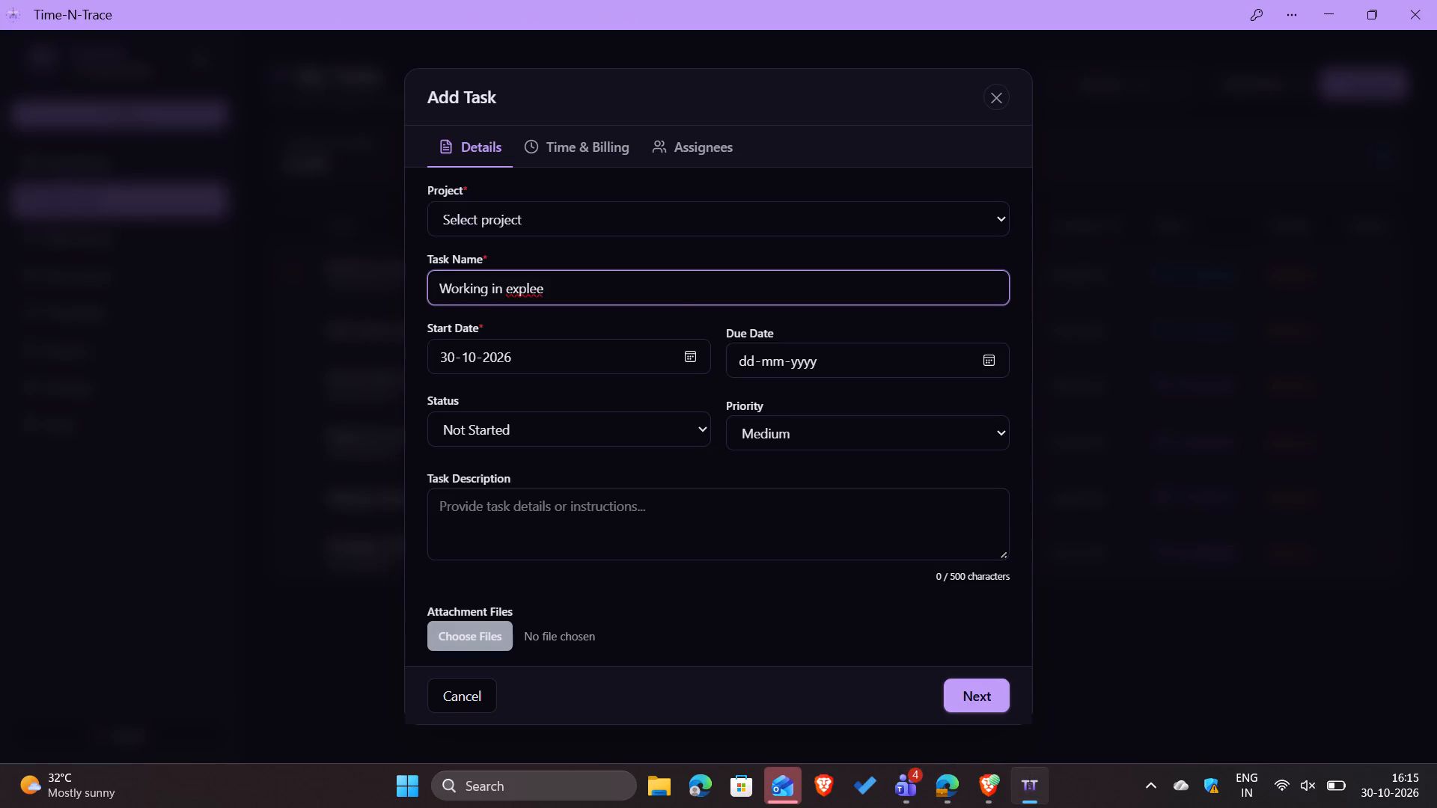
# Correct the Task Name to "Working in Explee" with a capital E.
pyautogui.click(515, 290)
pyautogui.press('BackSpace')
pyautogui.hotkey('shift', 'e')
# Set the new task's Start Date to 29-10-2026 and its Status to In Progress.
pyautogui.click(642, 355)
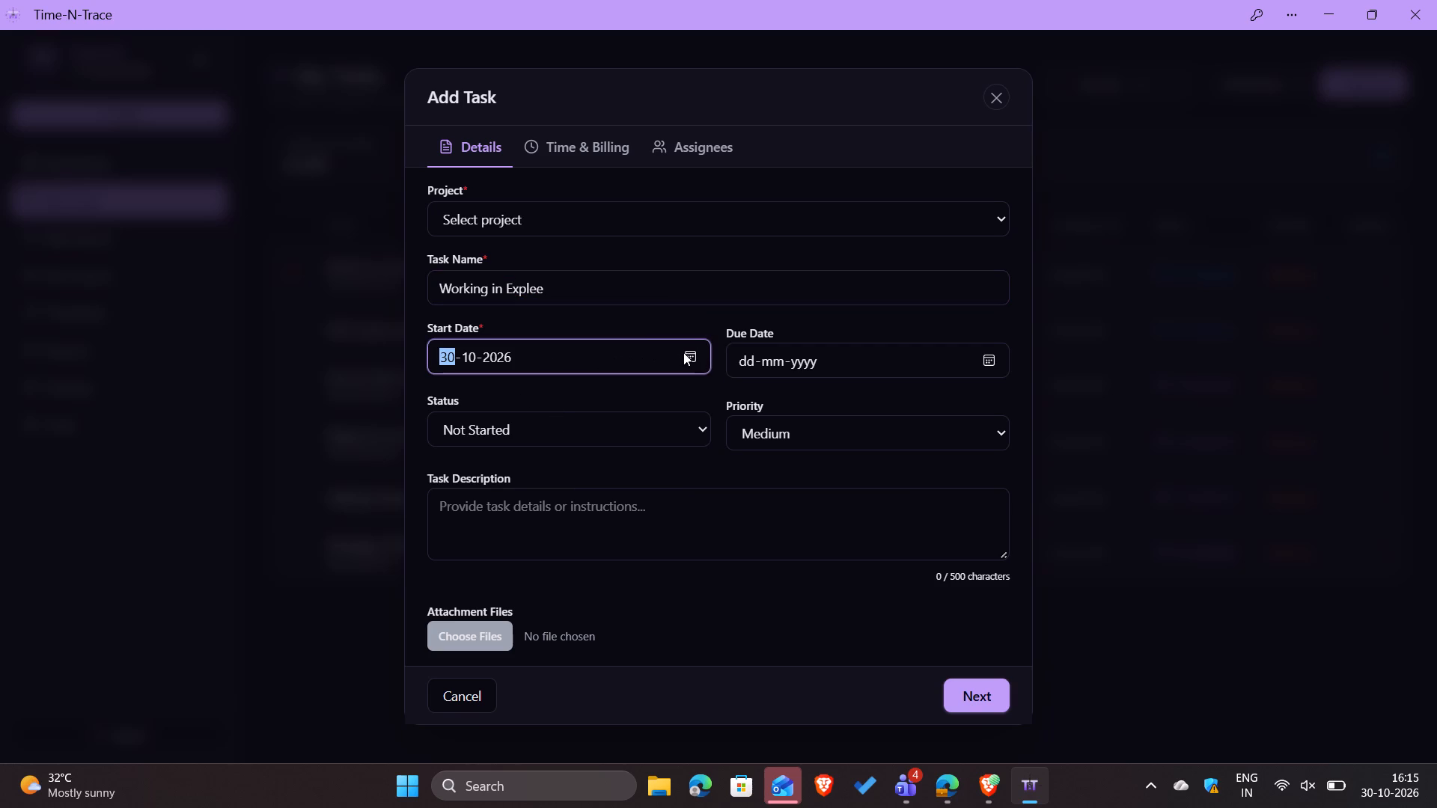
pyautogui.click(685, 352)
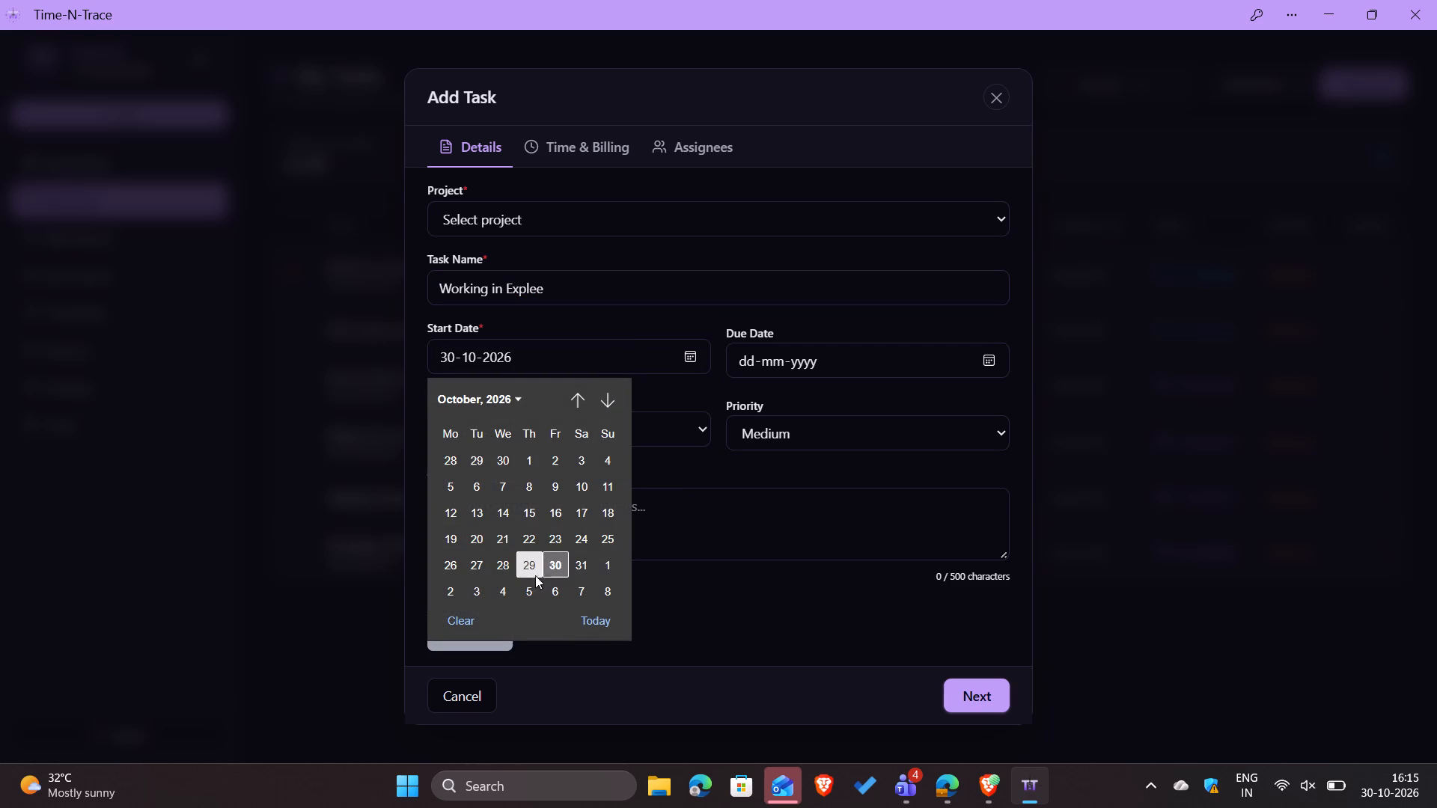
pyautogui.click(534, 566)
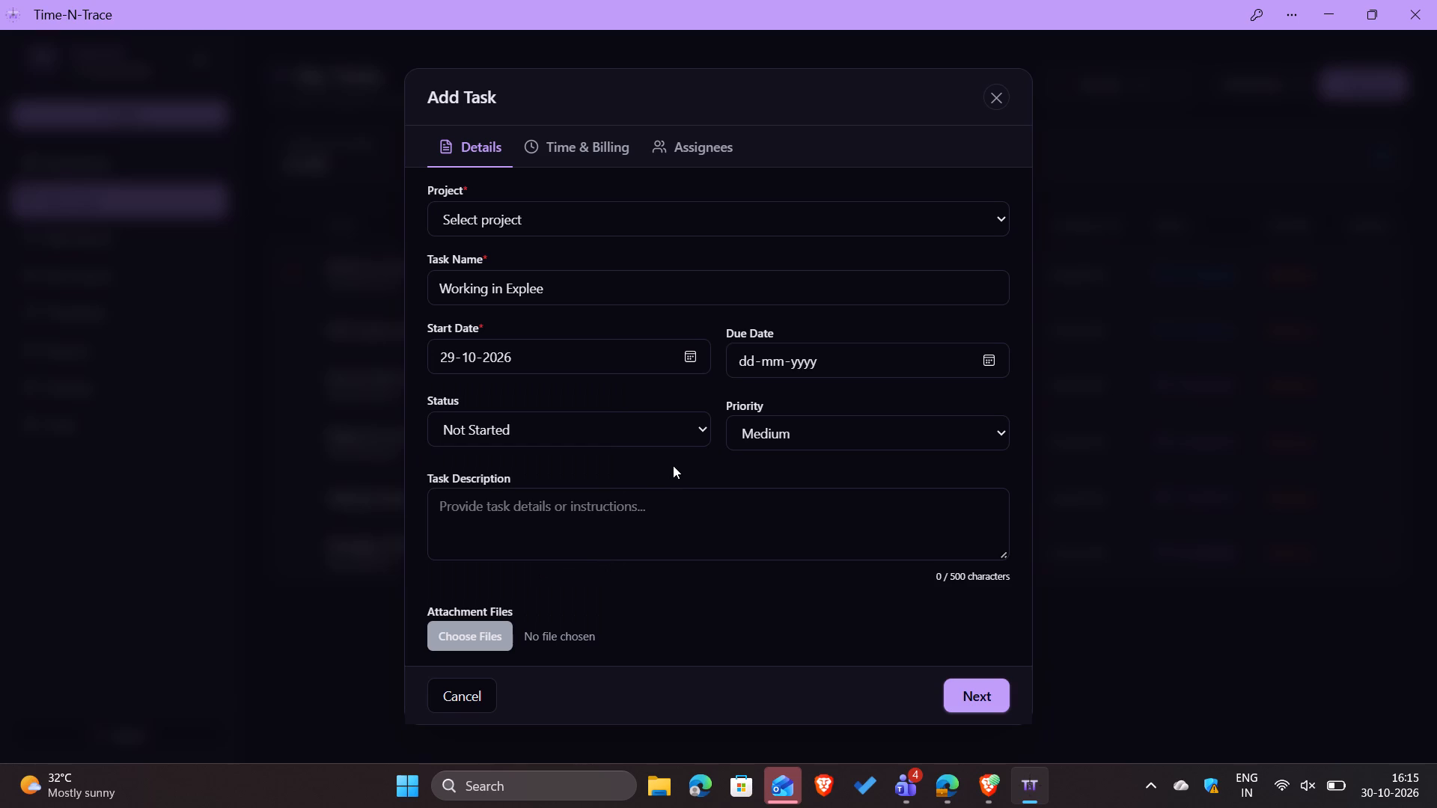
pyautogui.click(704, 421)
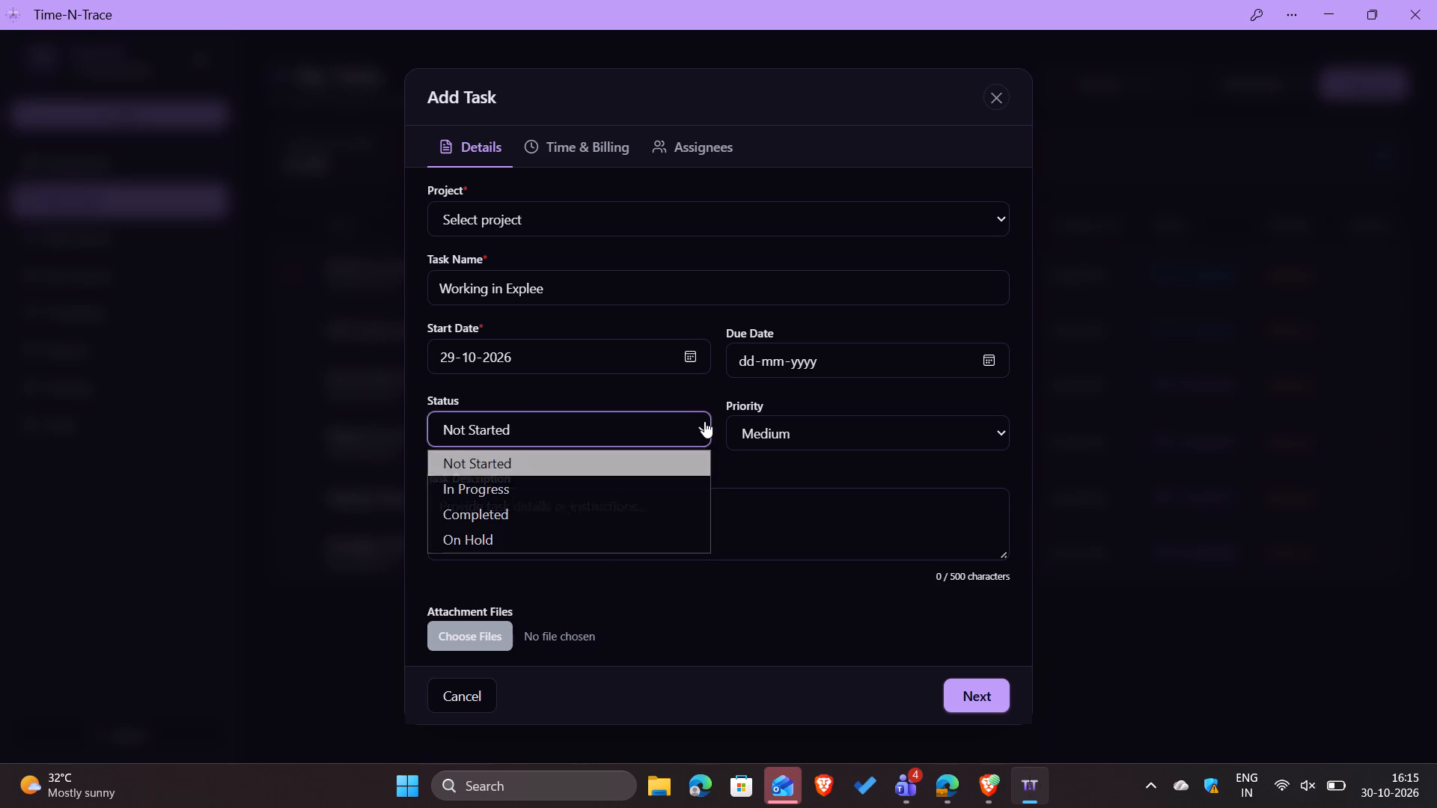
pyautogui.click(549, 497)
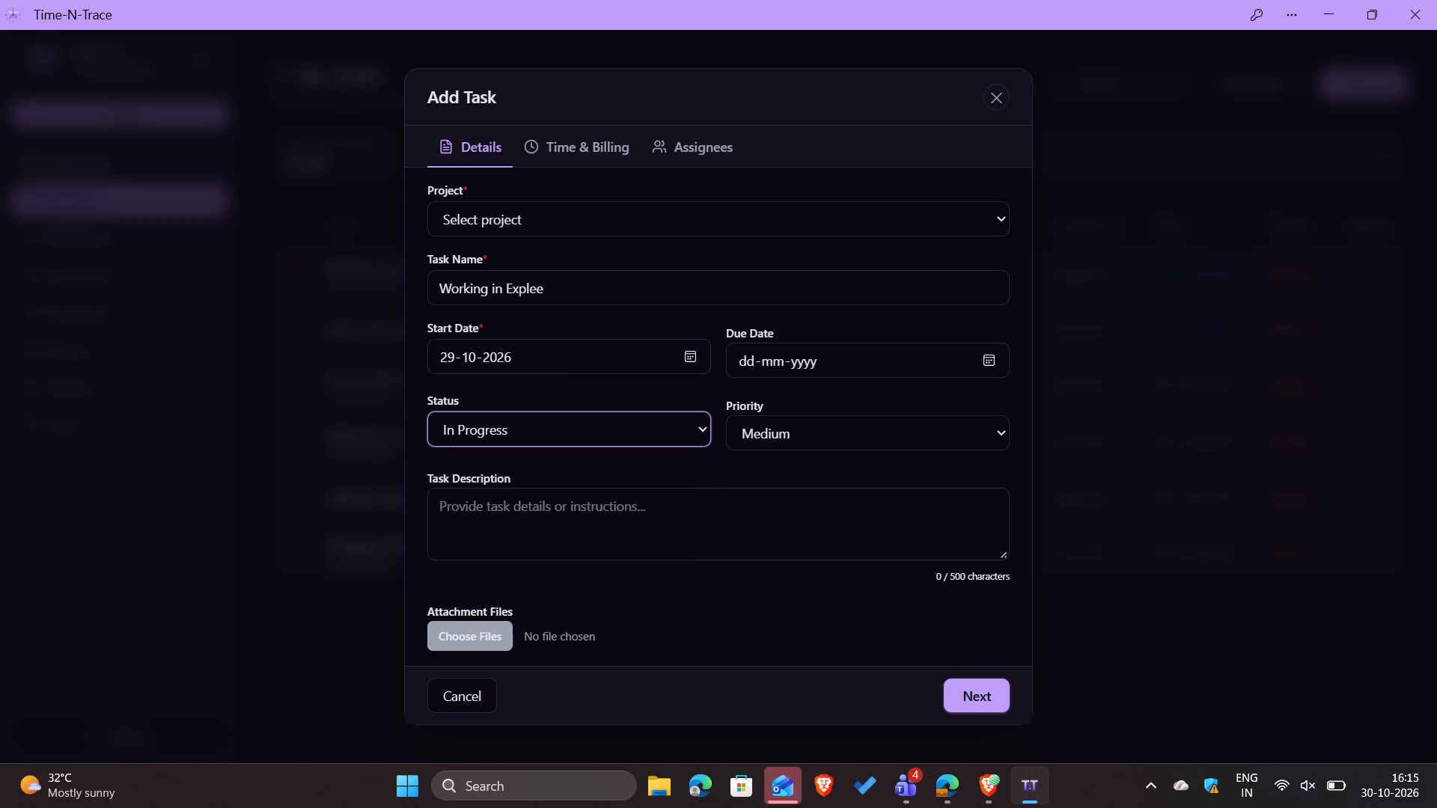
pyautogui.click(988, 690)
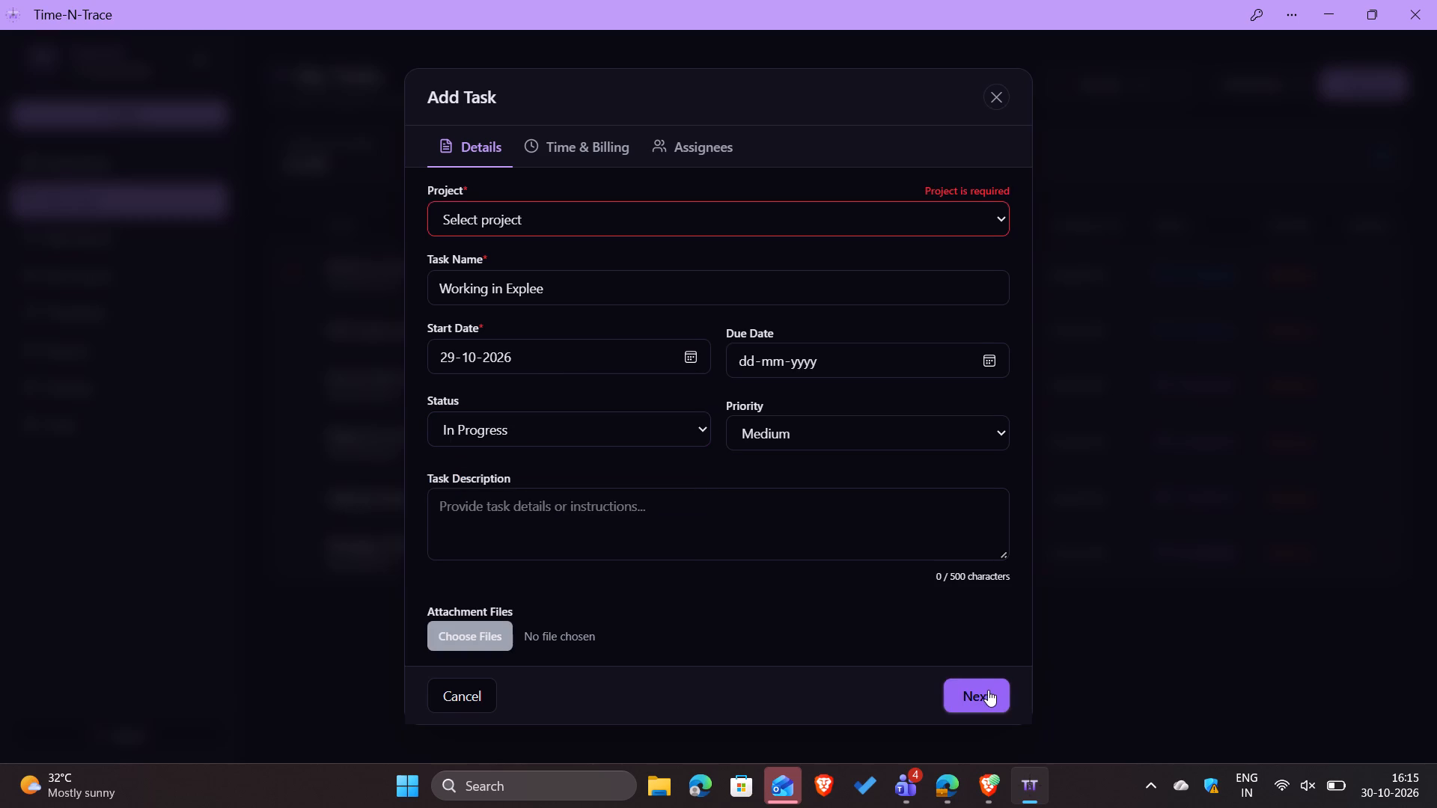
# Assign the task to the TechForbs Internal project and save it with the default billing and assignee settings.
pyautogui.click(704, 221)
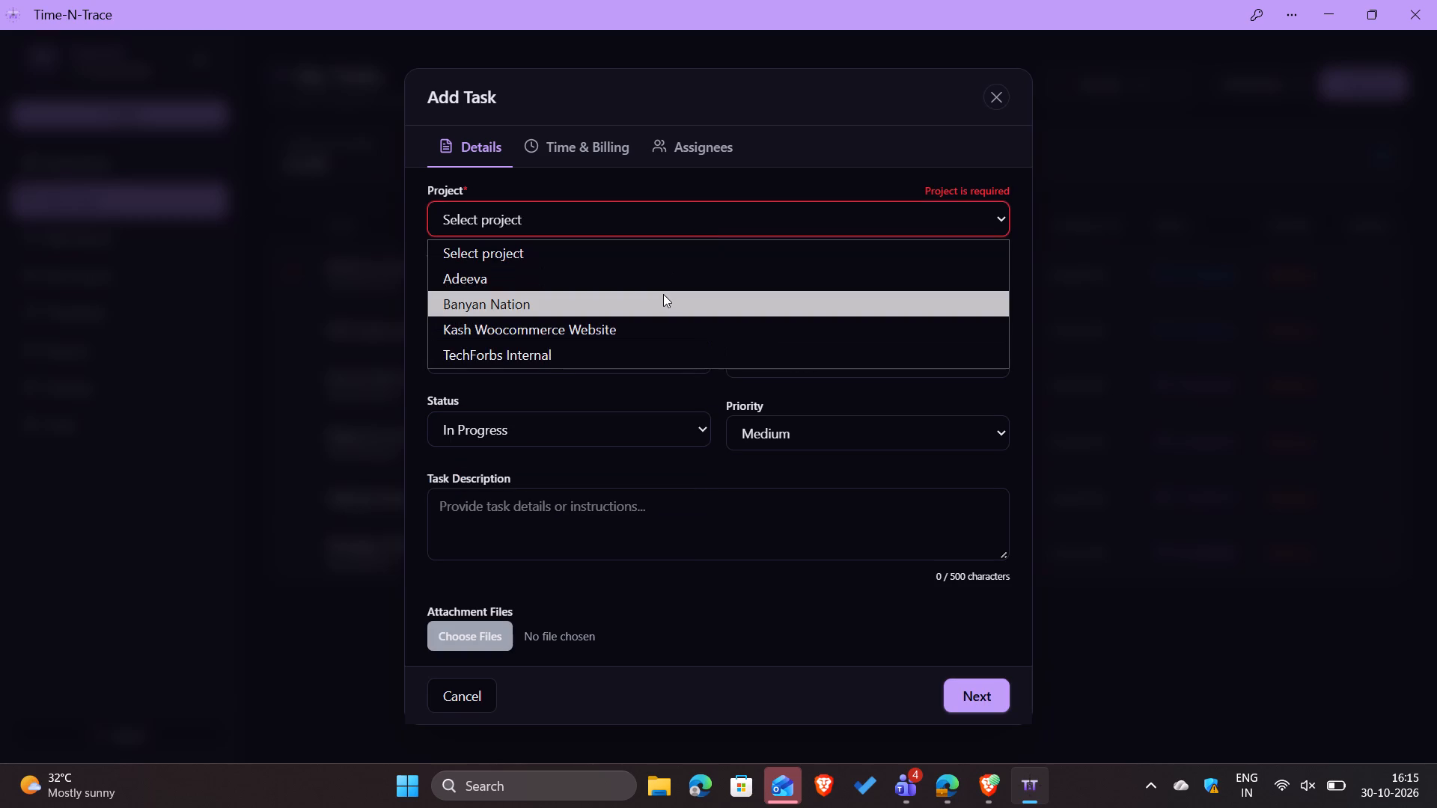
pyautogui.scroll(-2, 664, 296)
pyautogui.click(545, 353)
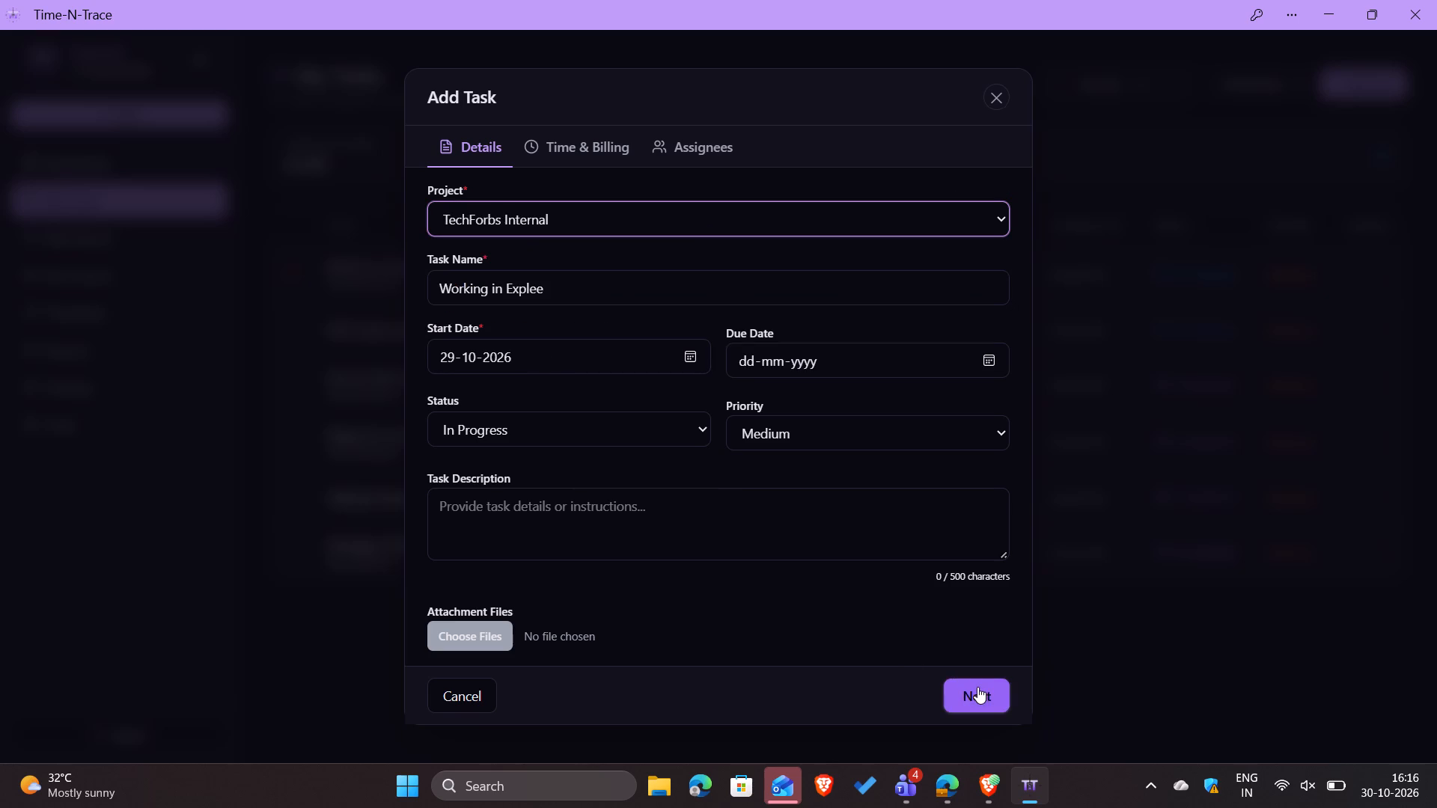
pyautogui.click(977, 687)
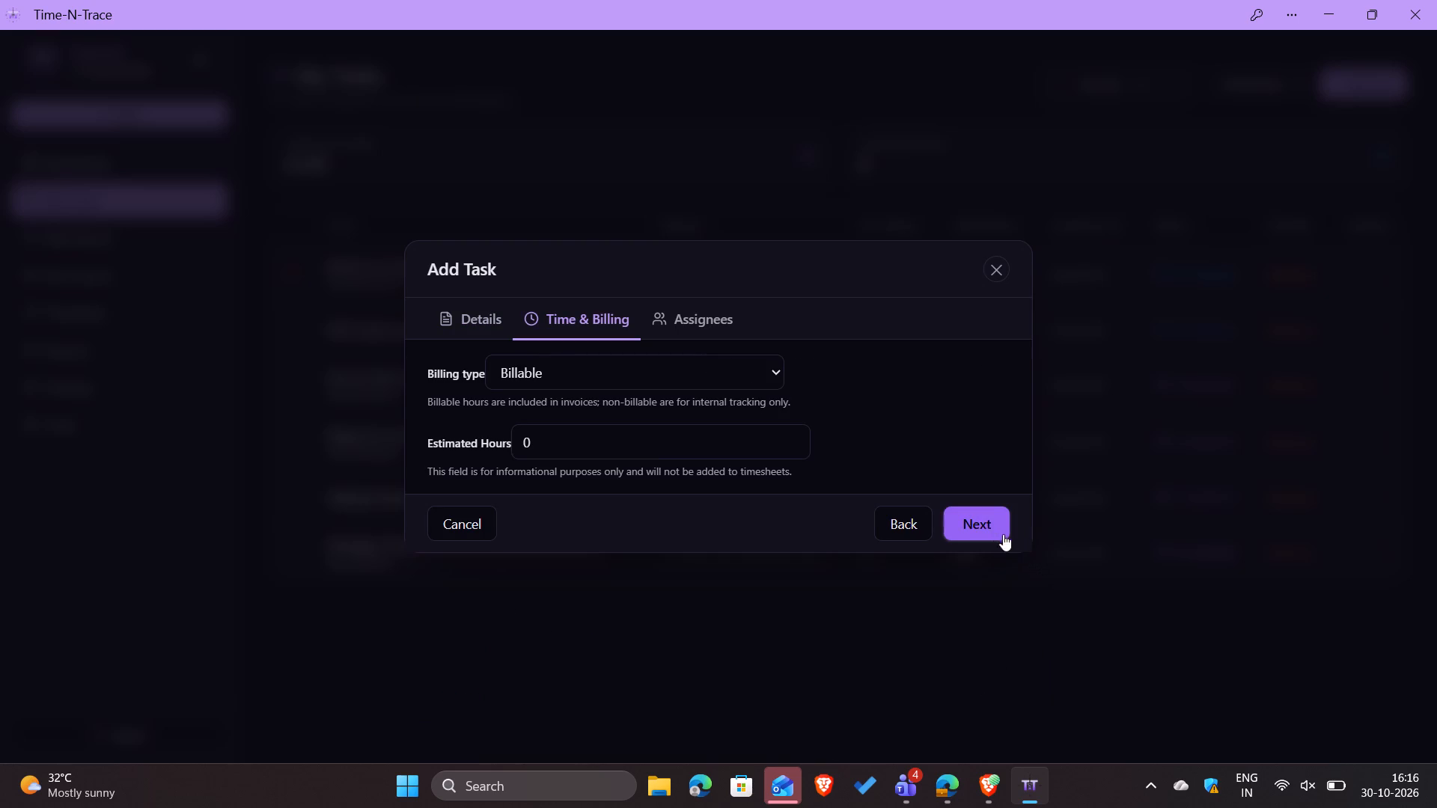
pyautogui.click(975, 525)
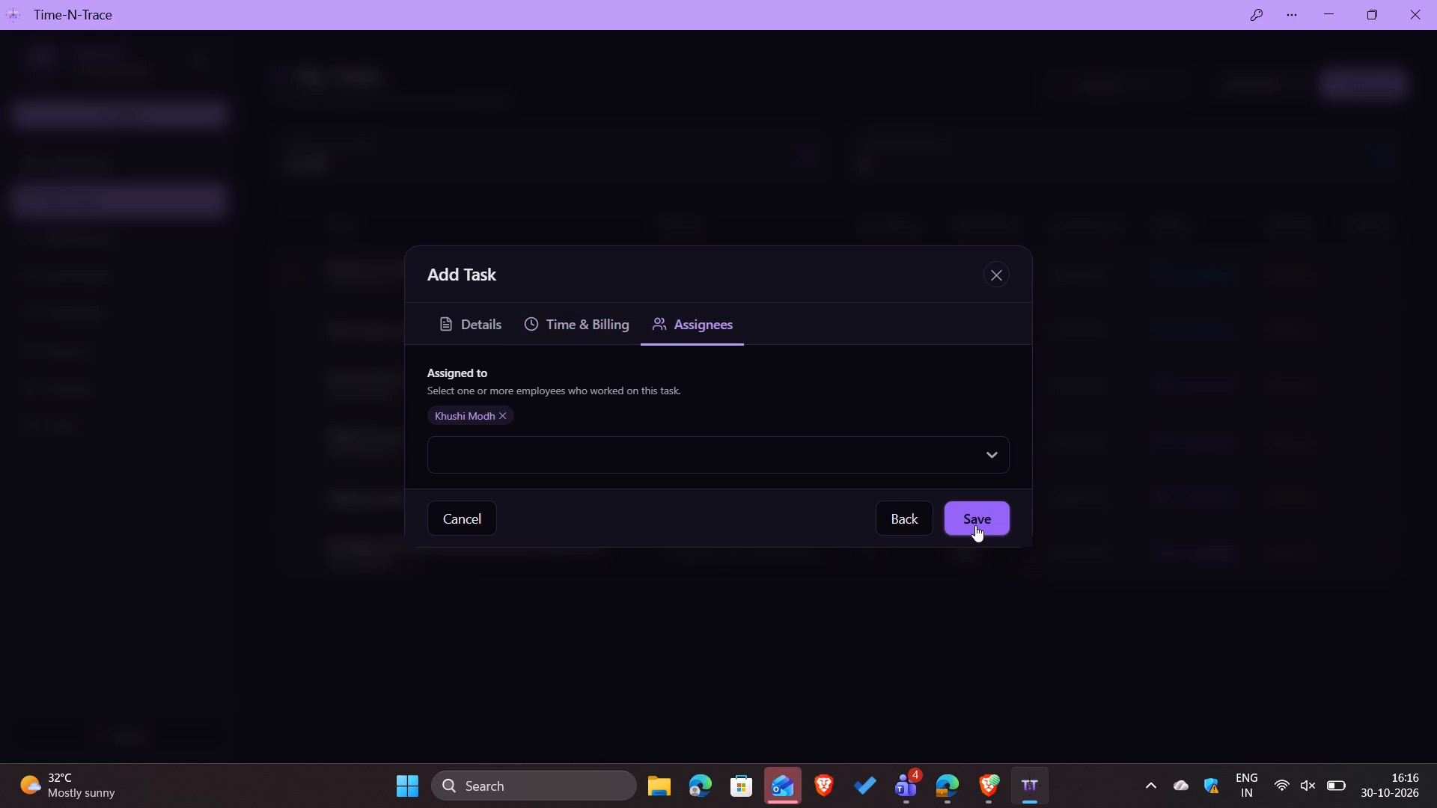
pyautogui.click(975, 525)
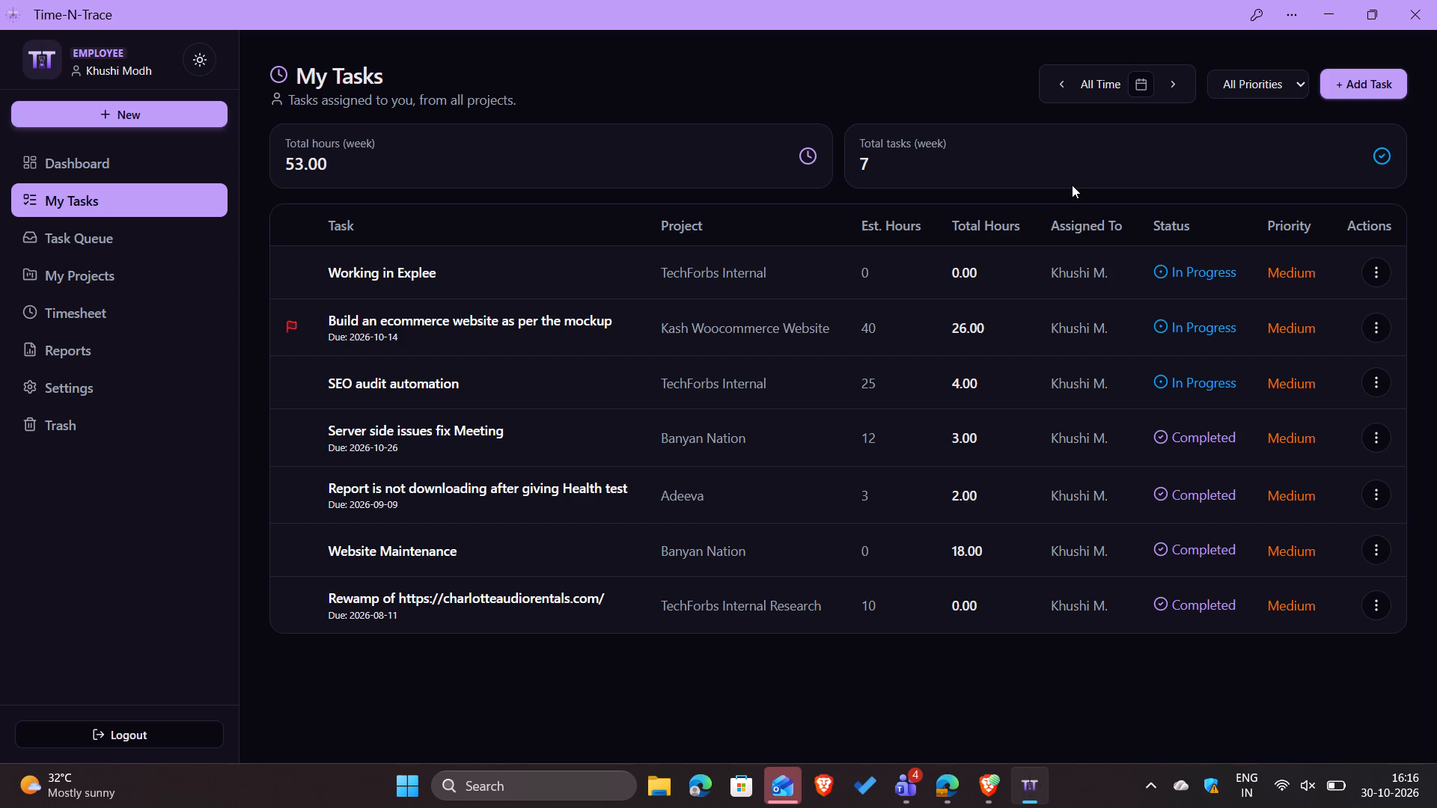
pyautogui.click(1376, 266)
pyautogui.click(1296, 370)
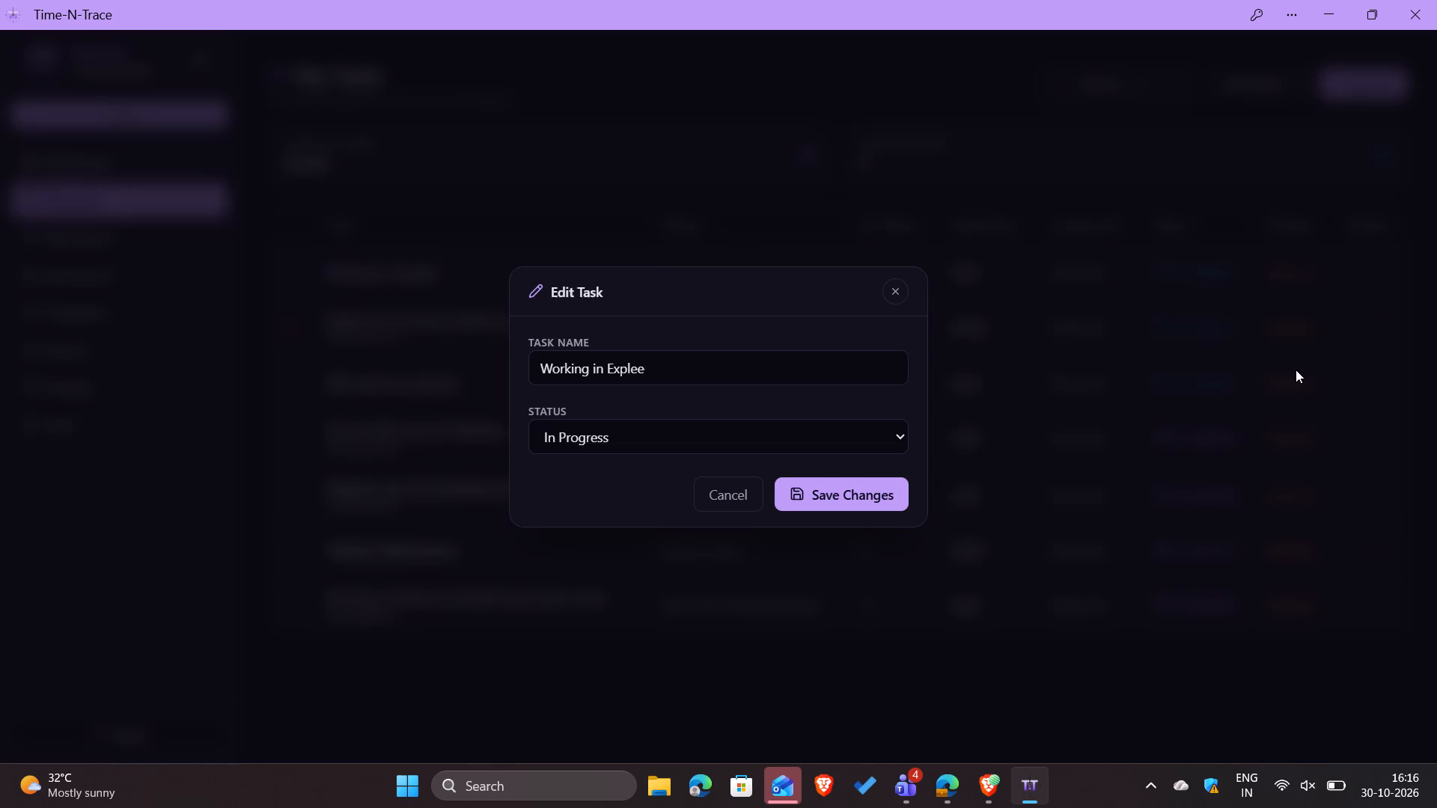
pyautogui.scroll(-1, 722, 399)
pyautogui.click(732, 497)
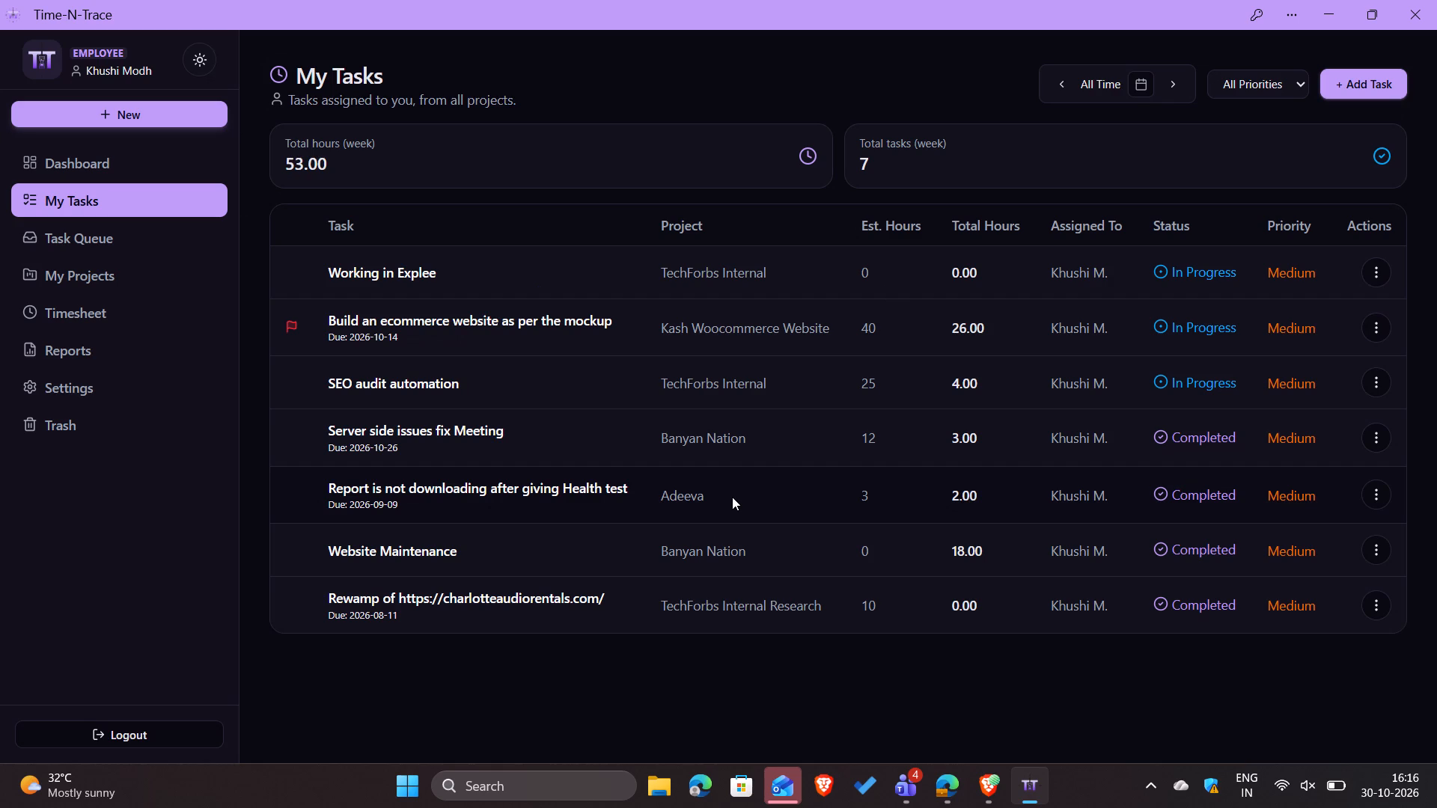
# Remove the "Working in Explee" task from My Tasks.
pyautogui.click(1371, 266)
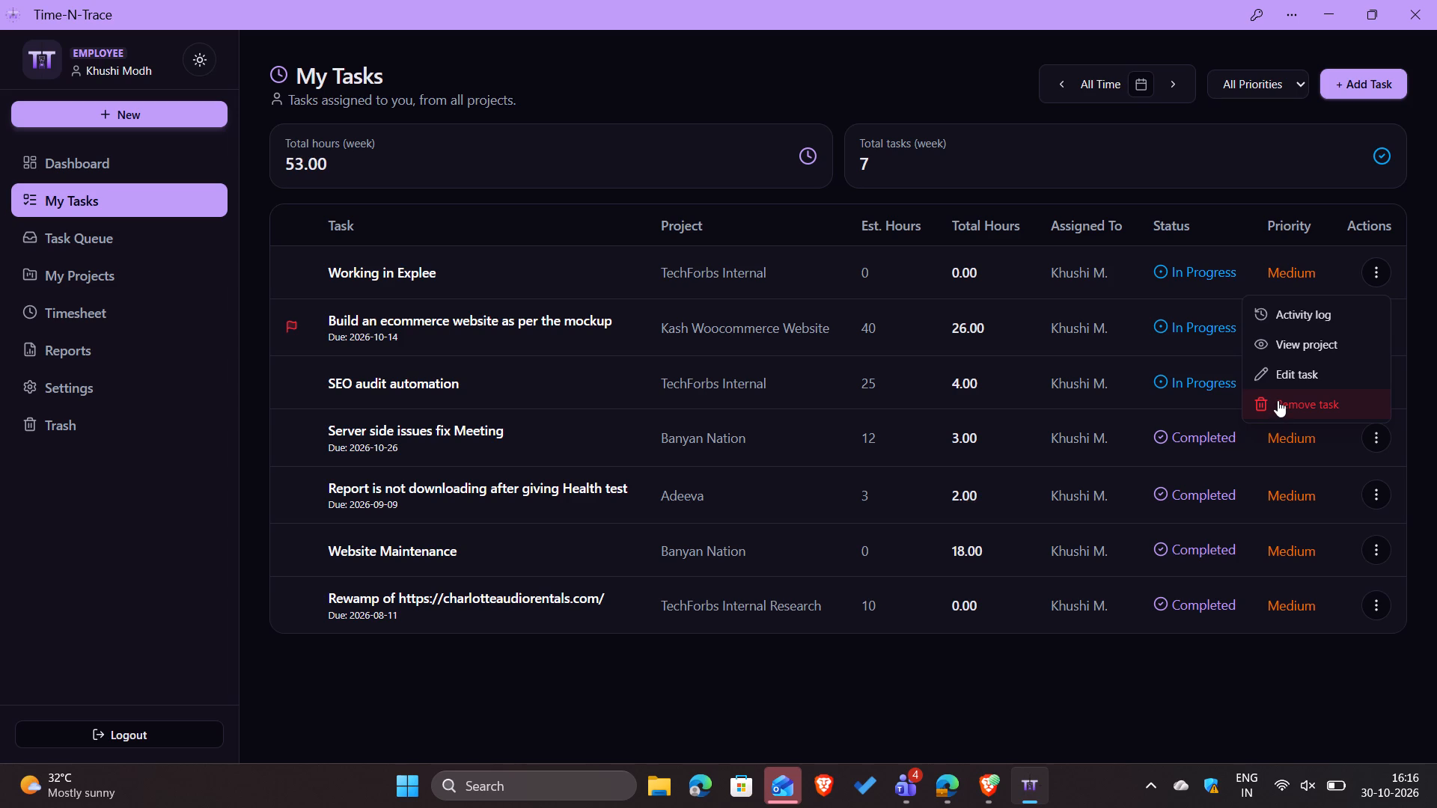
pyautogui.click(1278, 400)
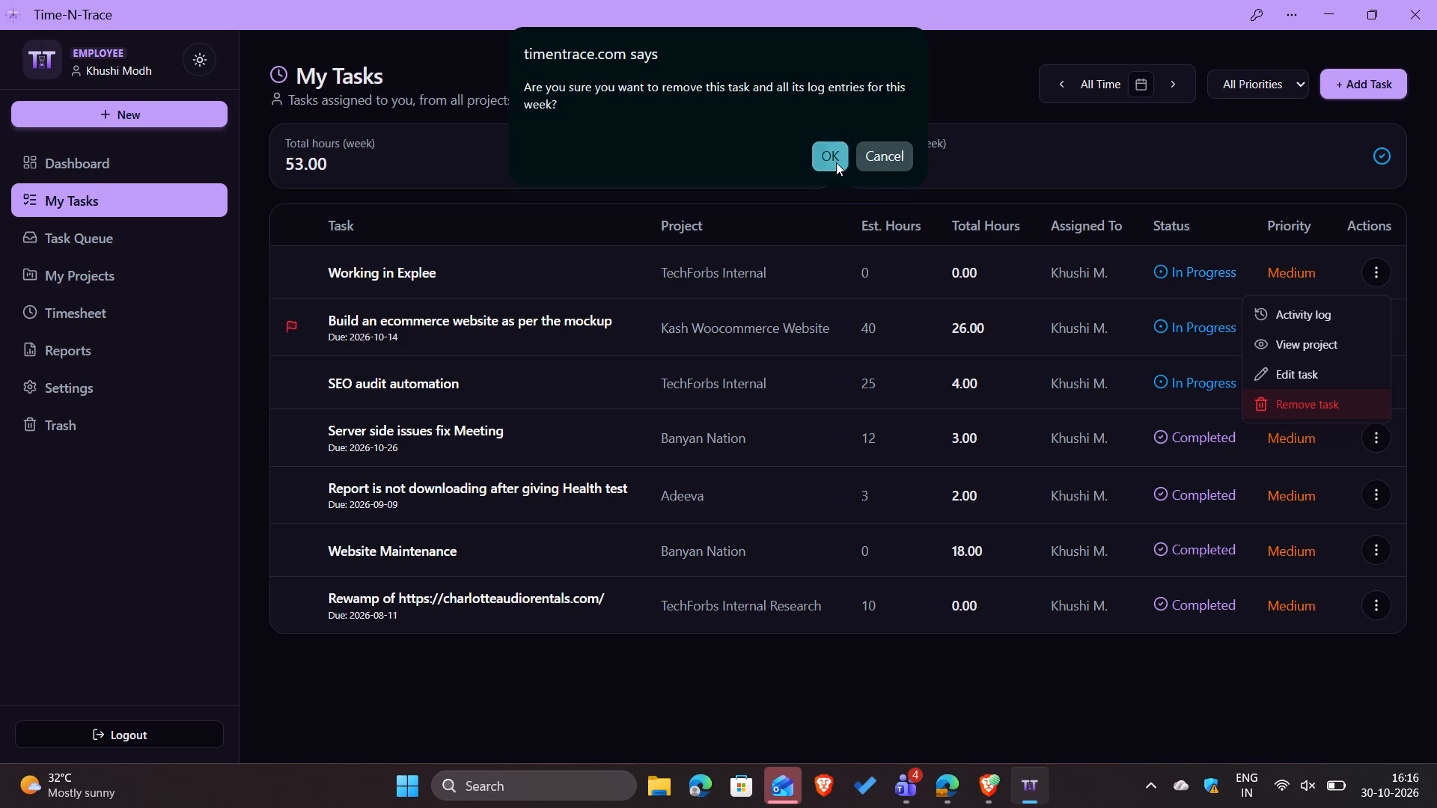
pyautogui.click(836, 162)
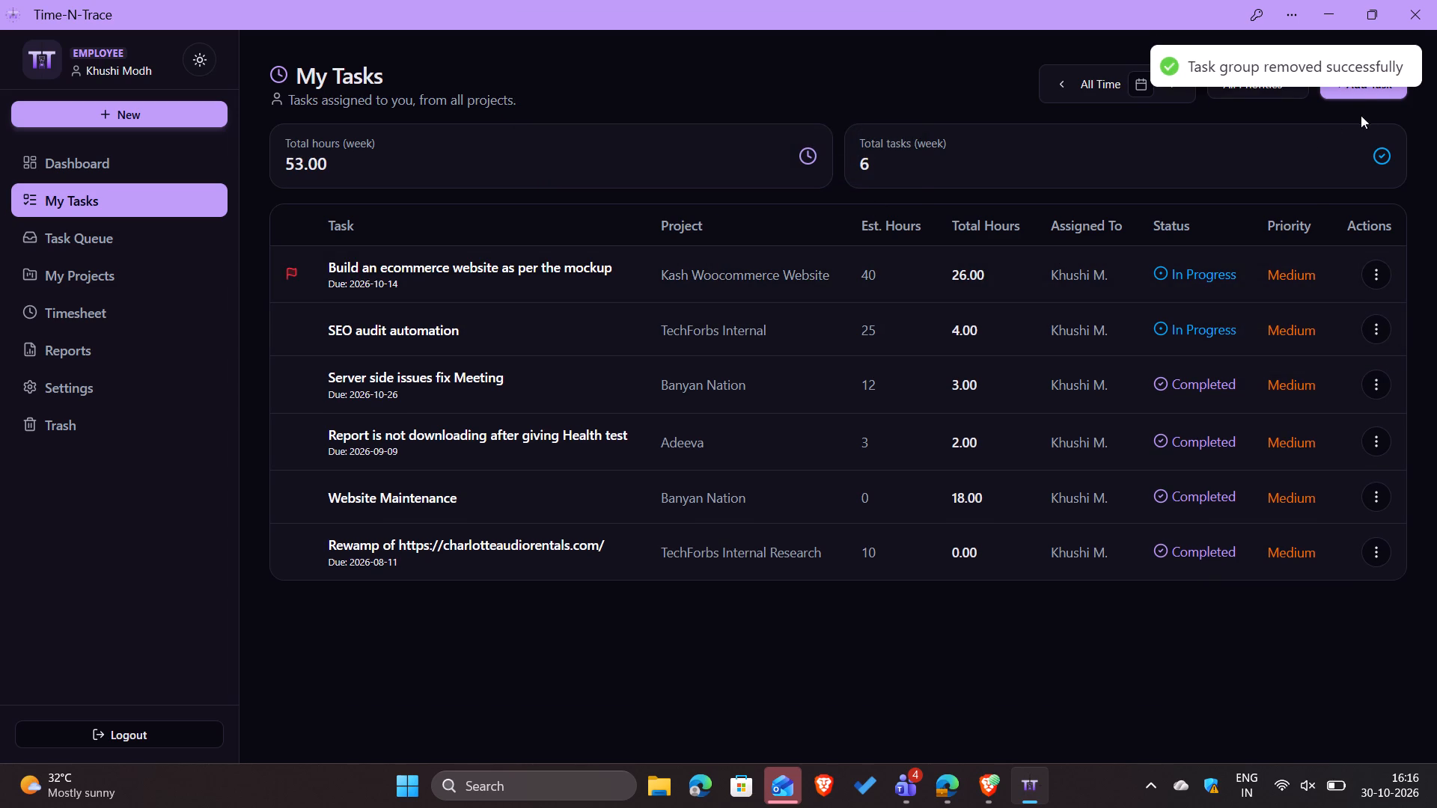
# Start a new task in the TechForbs Internal project with the Task Name "Working in Explee".
pyautogui.click(1349, 93)
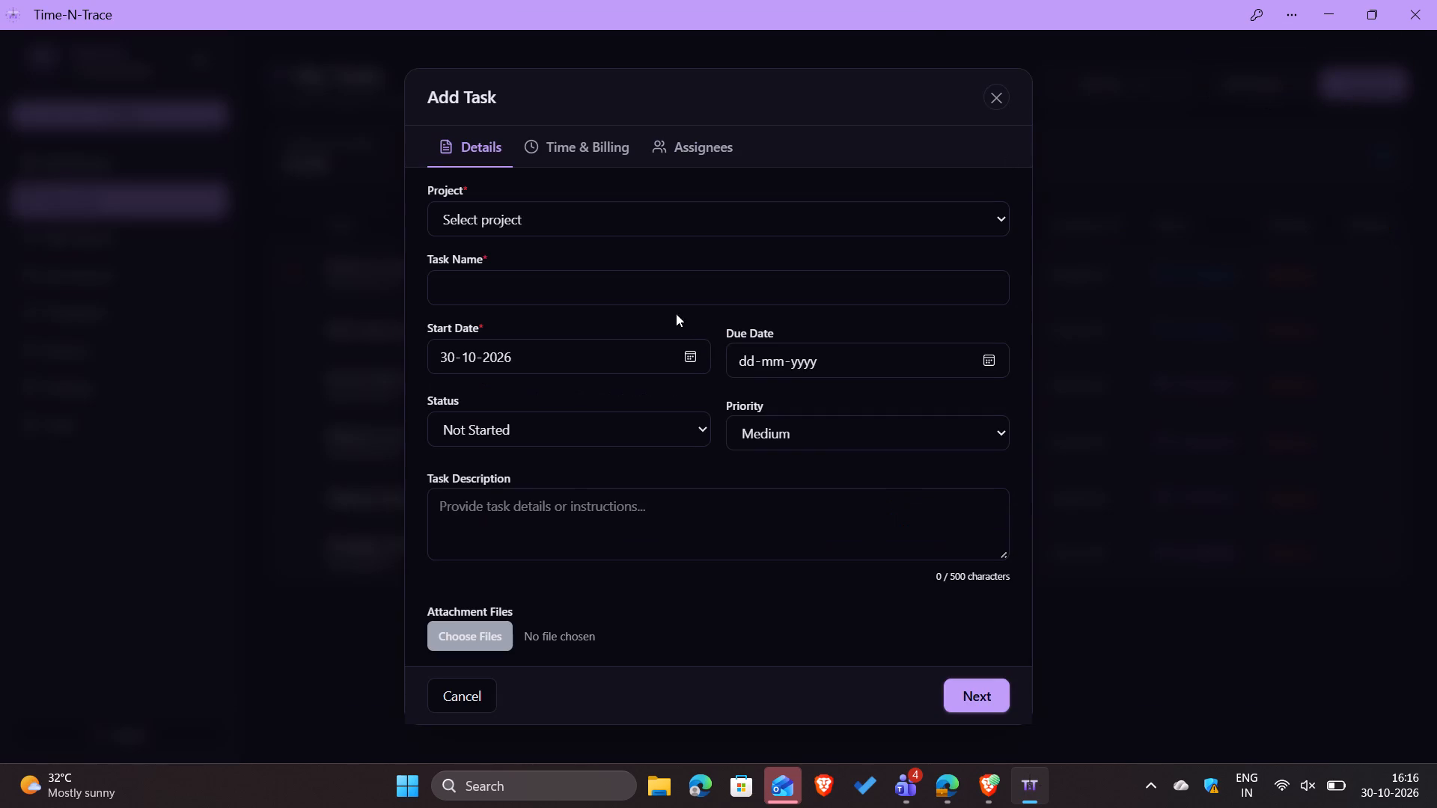
pyautogui.click(633, 204)
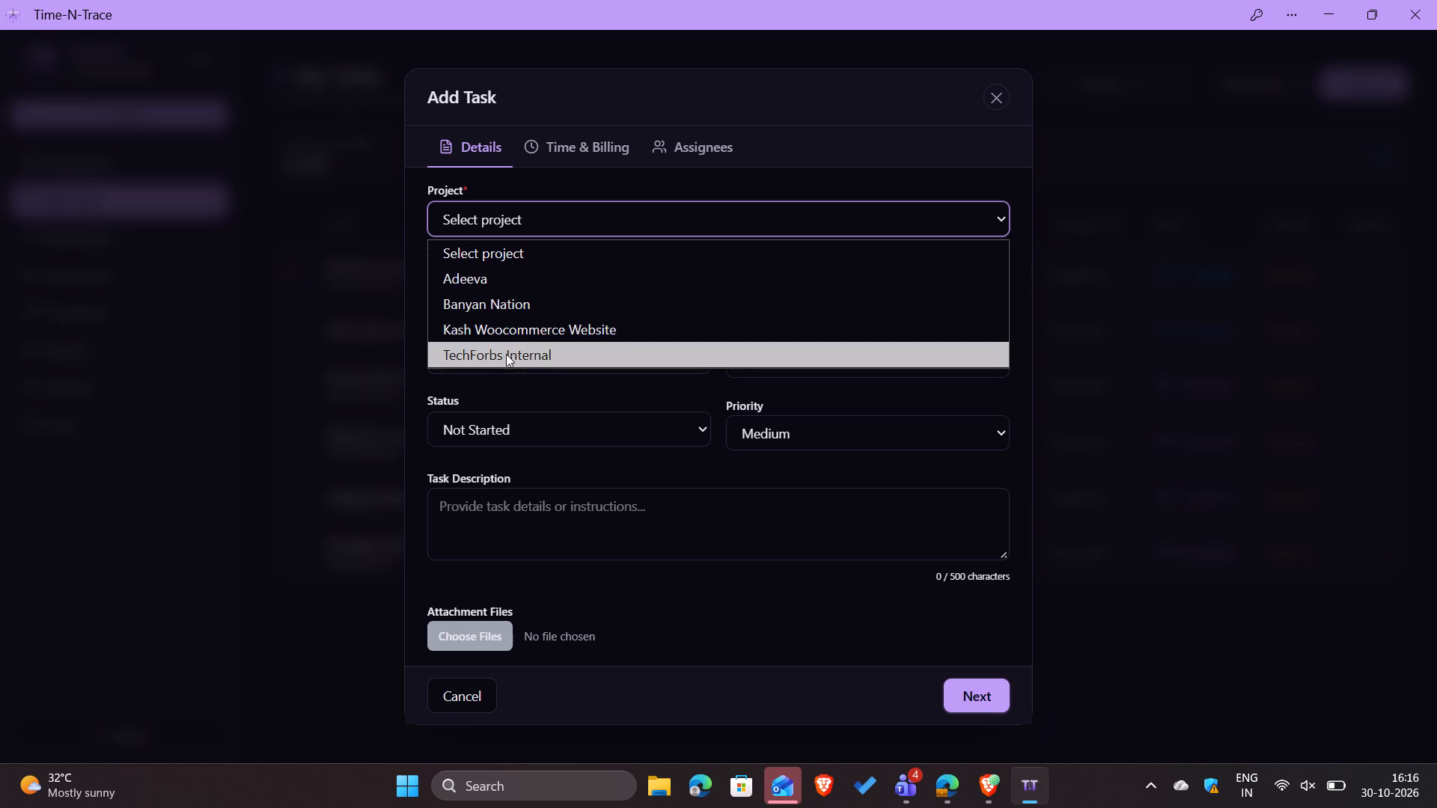
pyautogui.click(503, 358)
pyautogui.click(502, 288)
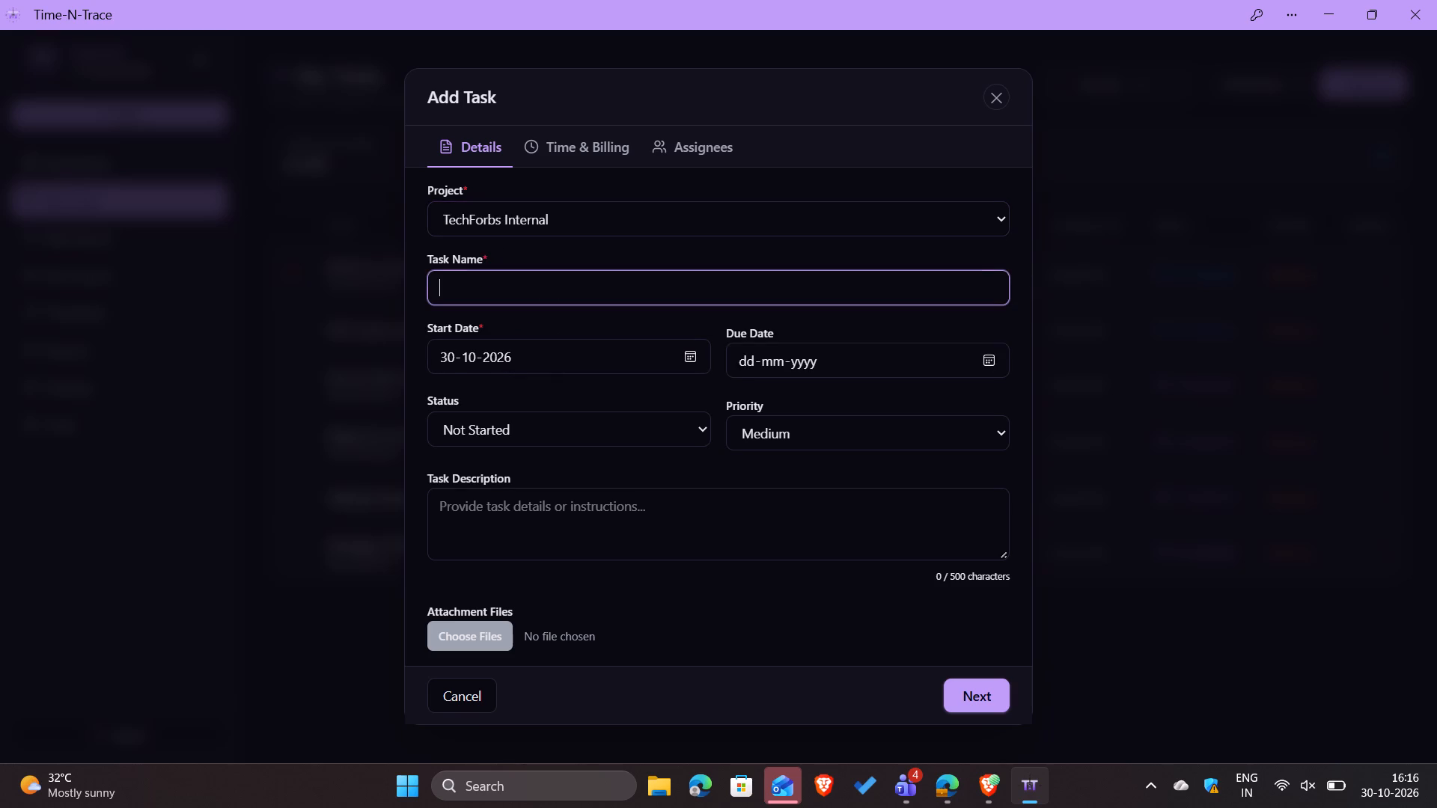
pyautogui.write('Workign')
pyautogui.press('space')
pyautogui.press('BackSpace')
pyautogui.press('BackSpace')
pyautogui.press('BackSpace')
pyautogui.write('ng in Explee')
# Set the Start Date to 29-10-2026 and the Status to In Progress, and continue to Time & Billing.
pyautogui.click(684, 354)
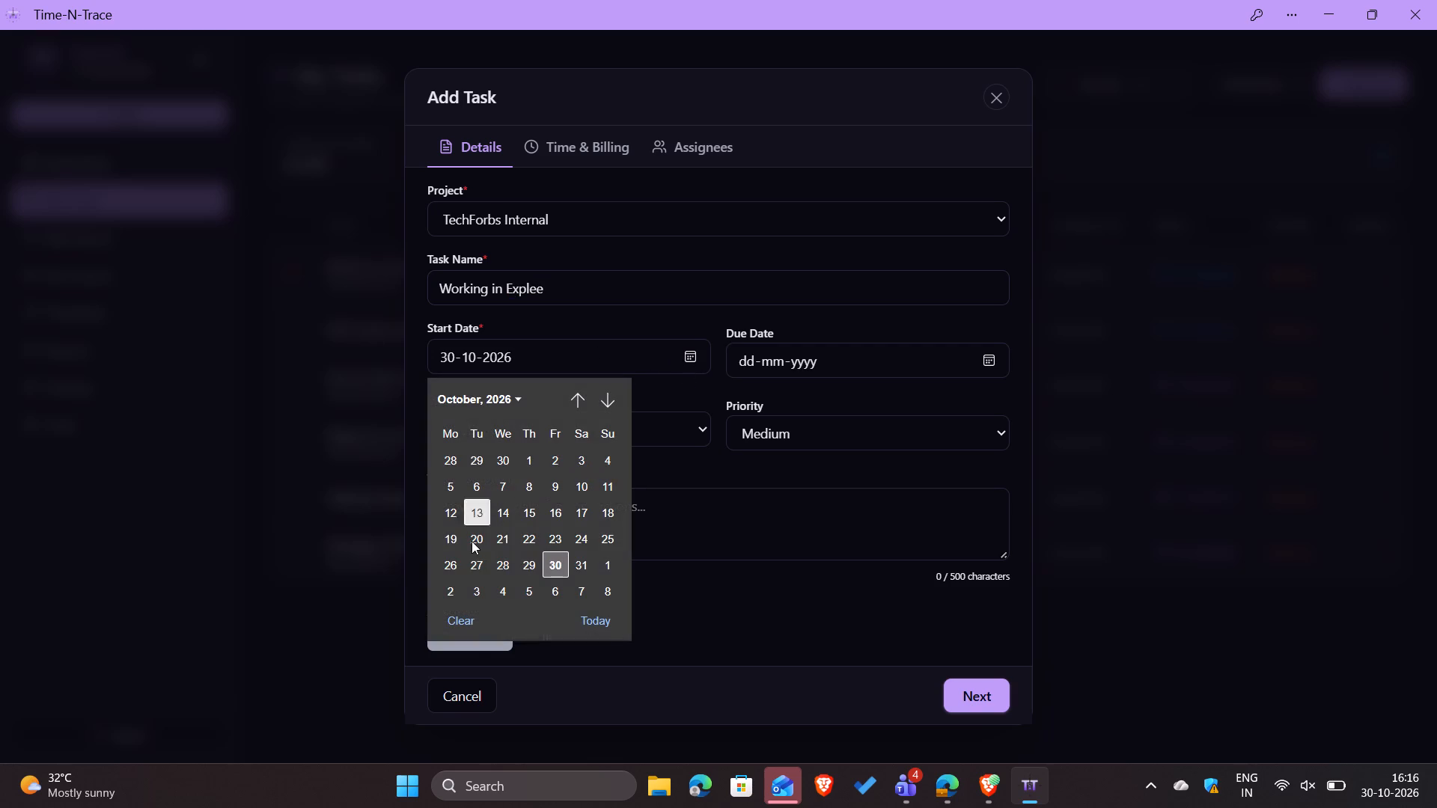
pyautogui.click(528, 556)
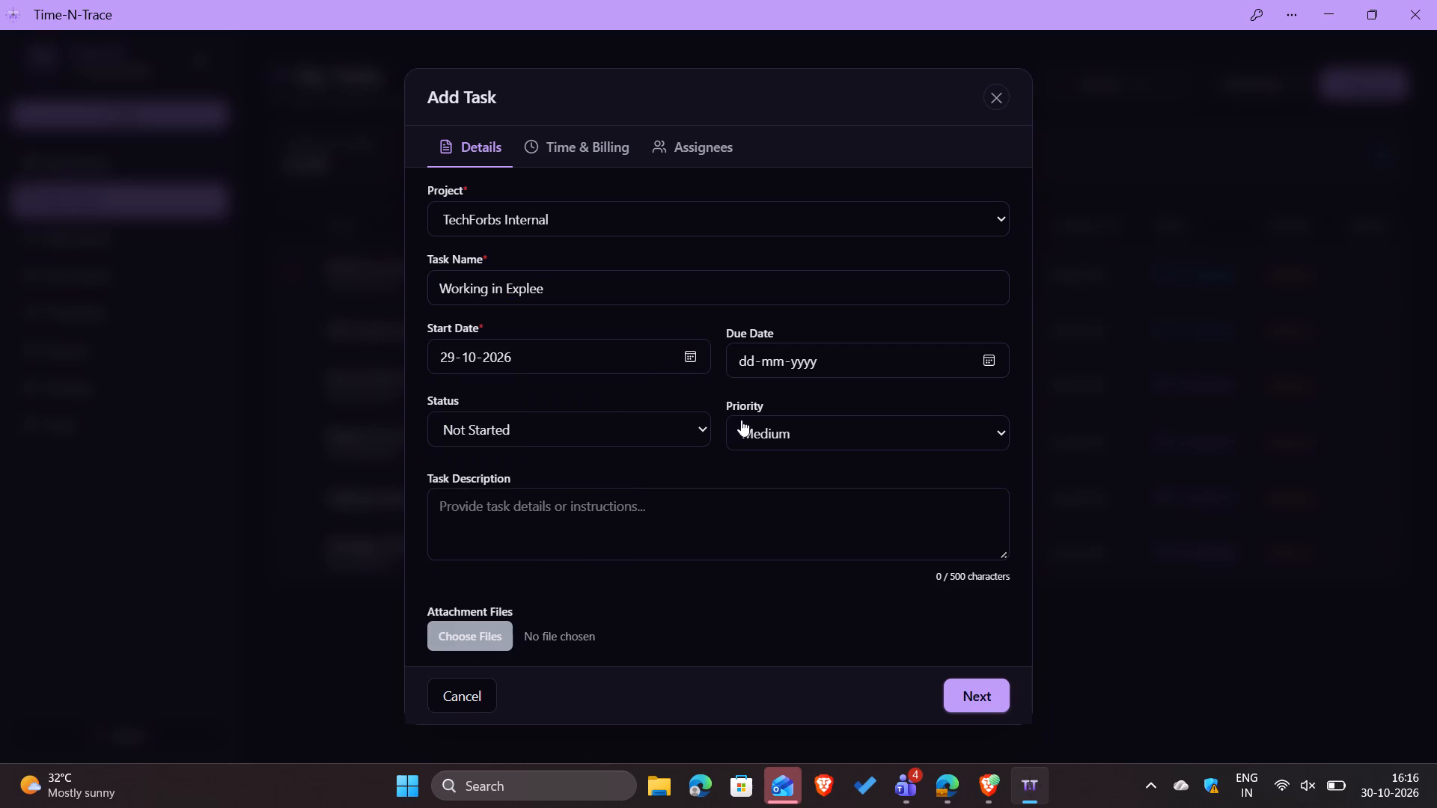
pyautogui.click(608, 424)
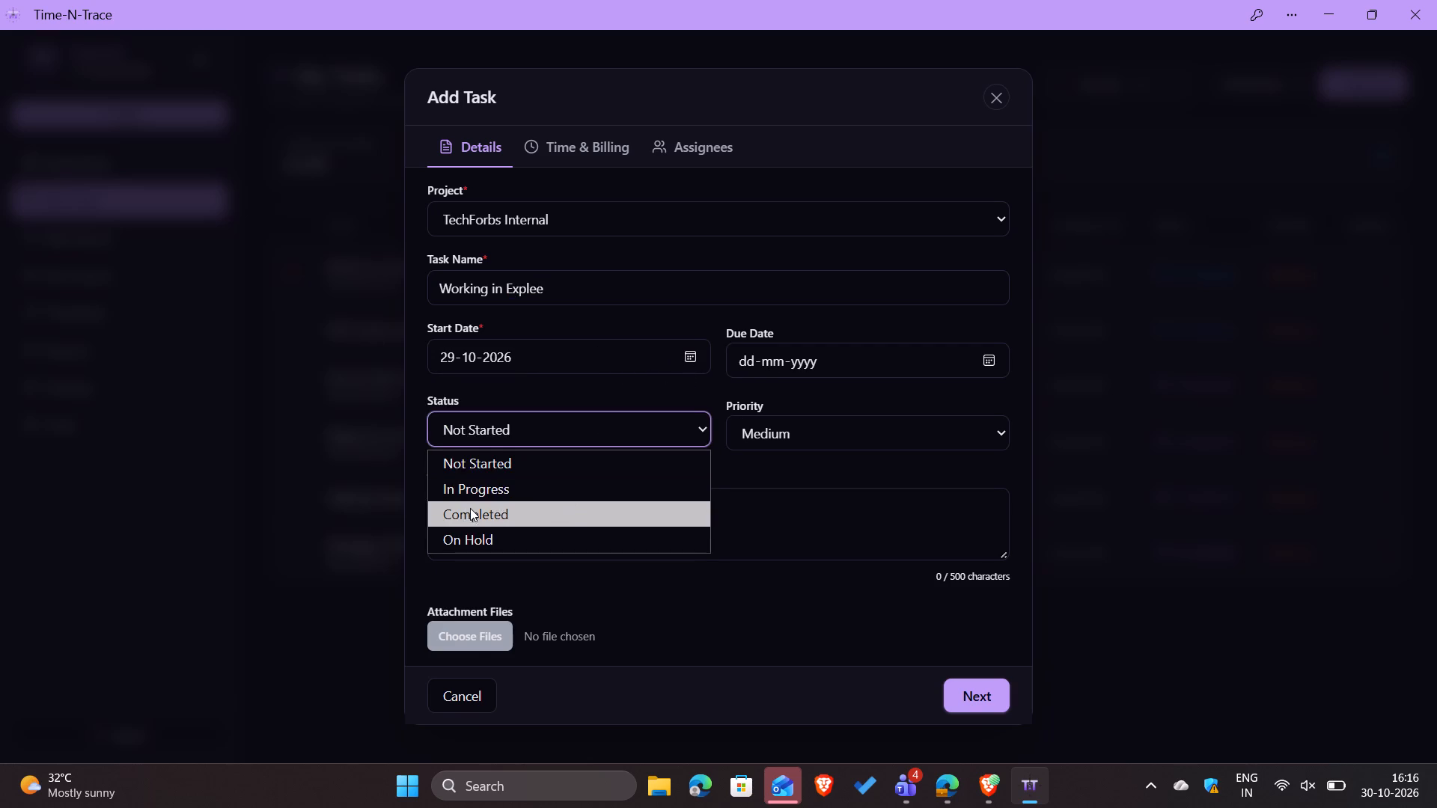
pyautogui.click(478, 487)
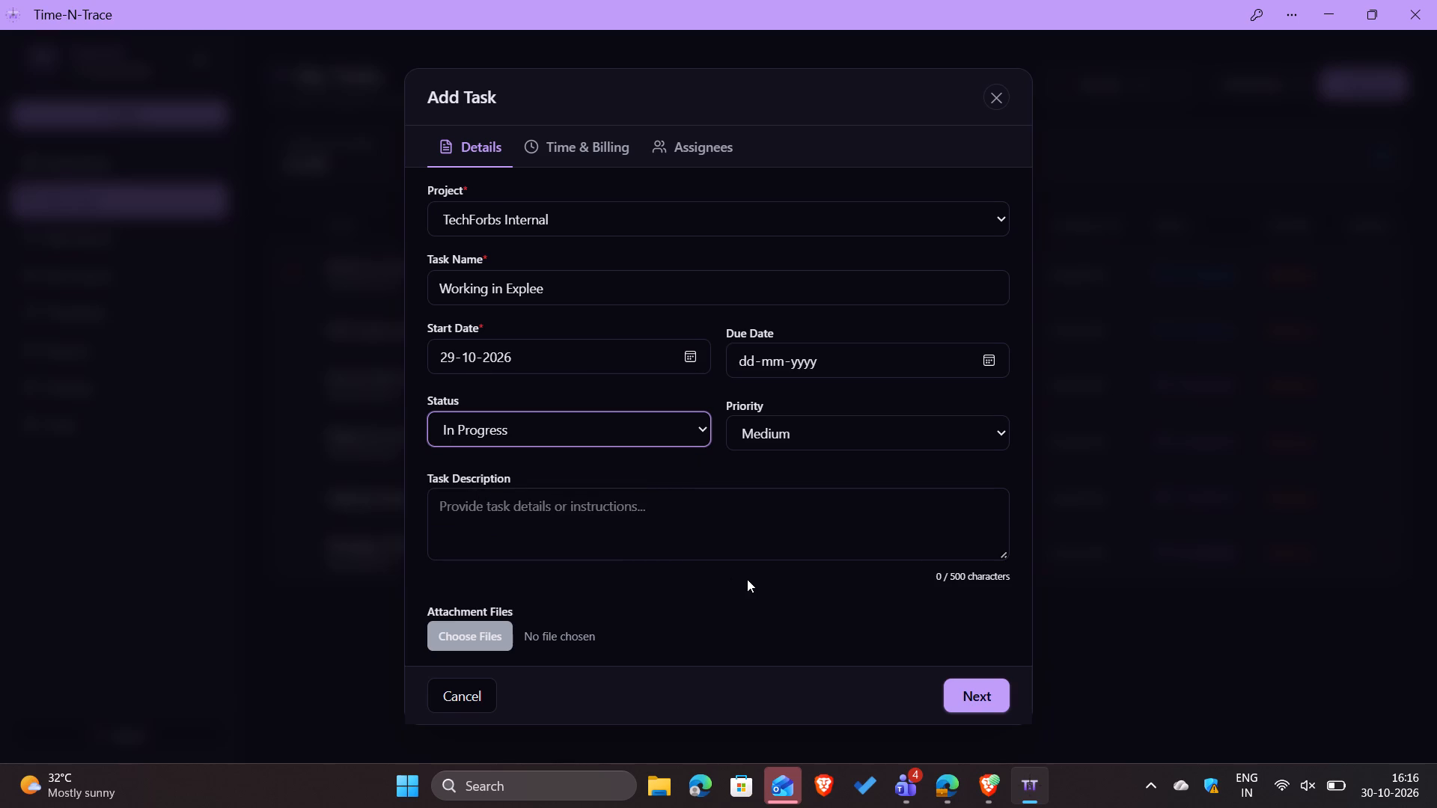
pyautogui.scroll(-2, 894, 539)
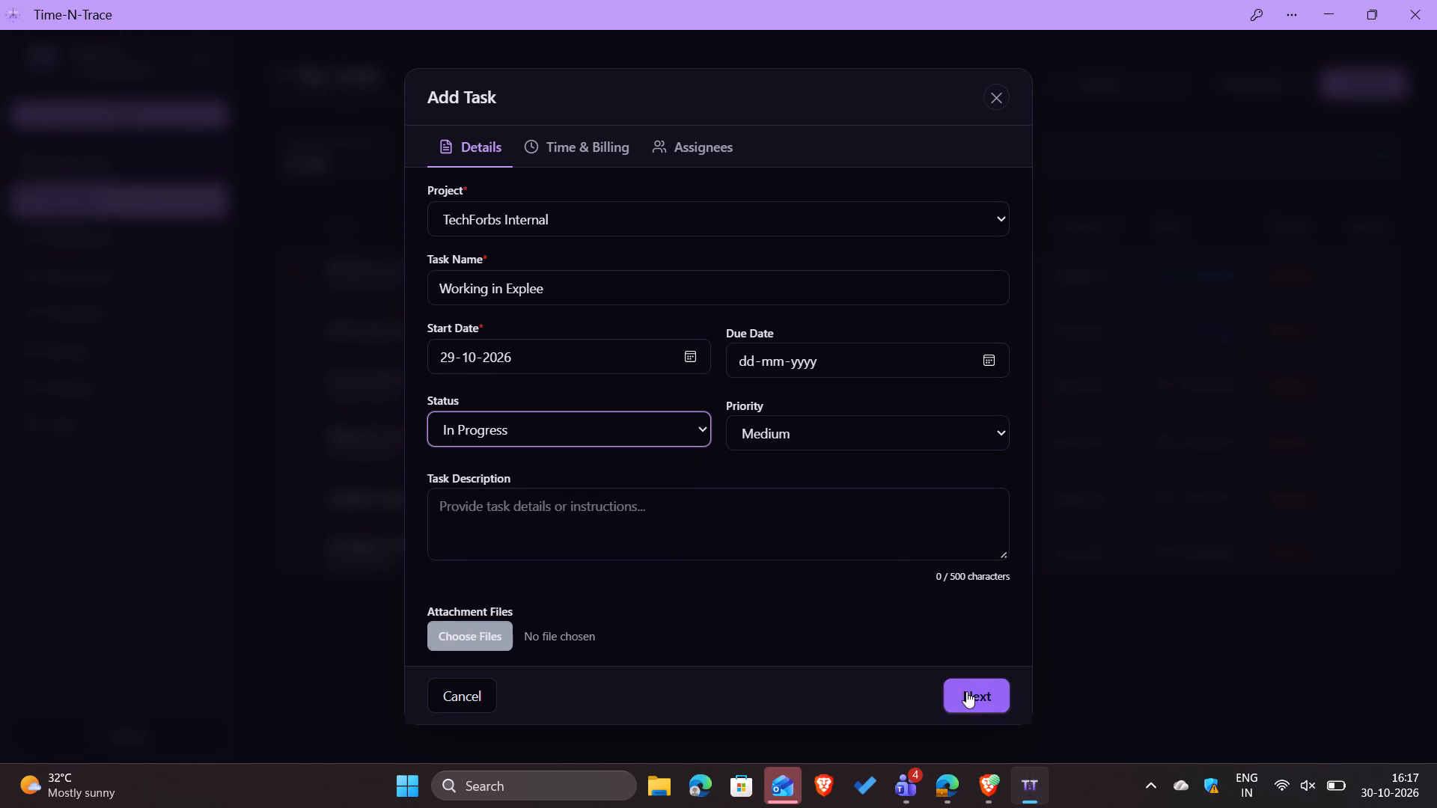
pyautogui.click(982, 694)
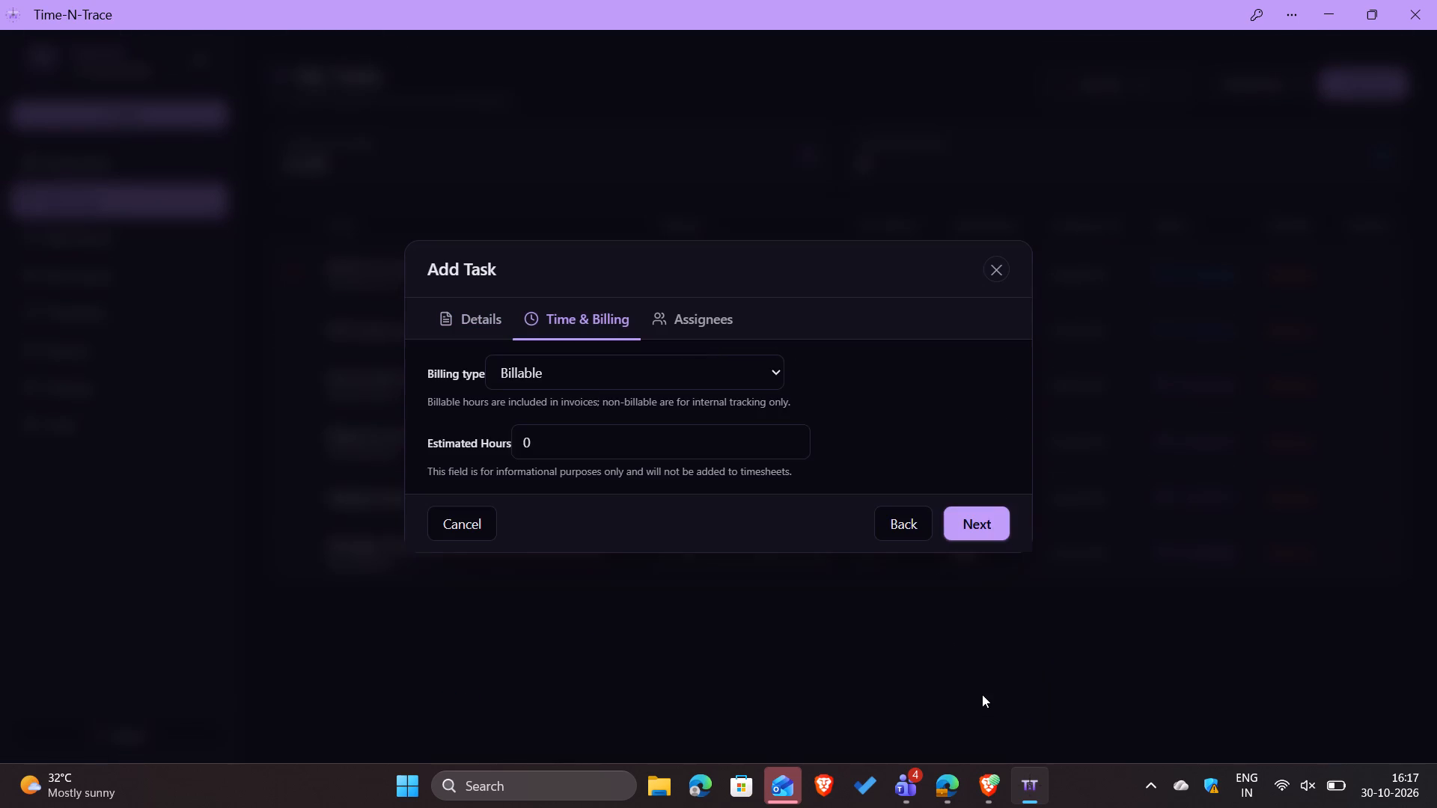